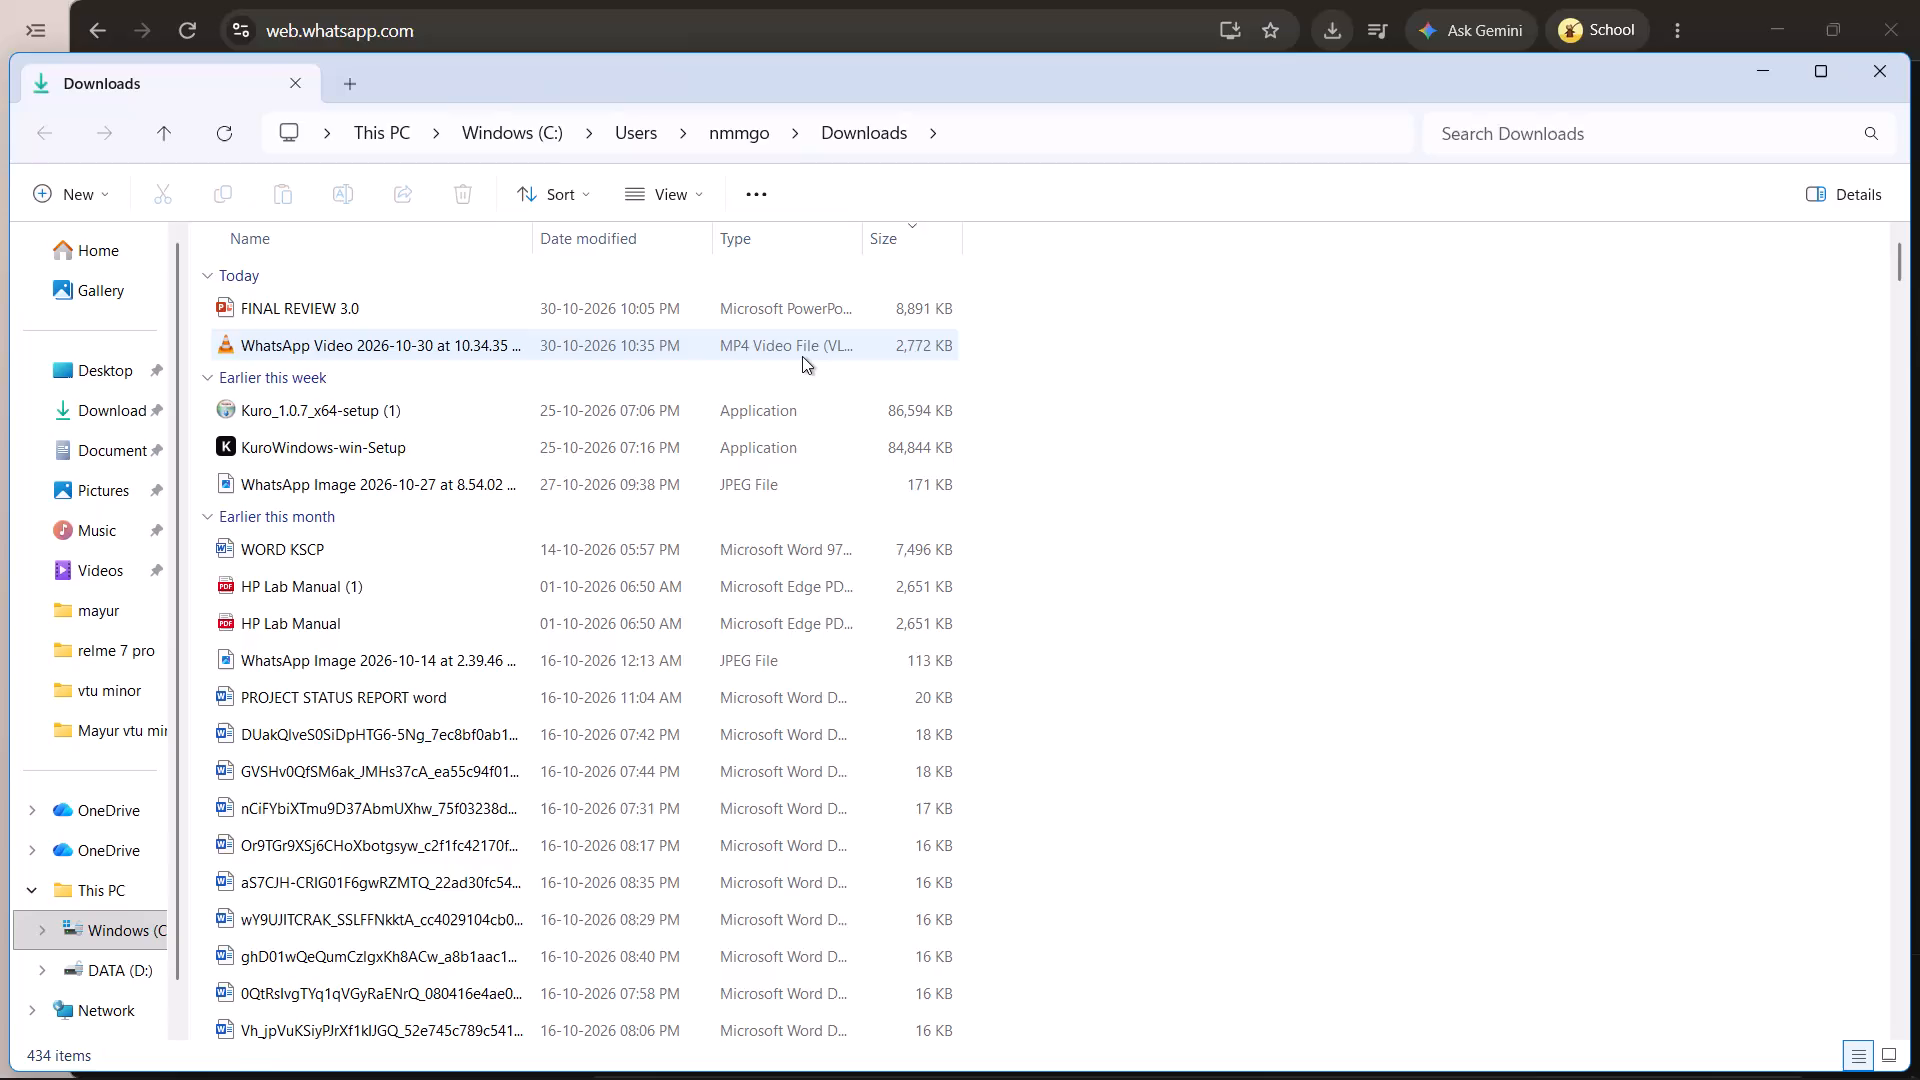
# Select the WhatsApp Video 2026-10-30 MP4 file in the Downloads folder and bring up its available file actions.
pyautogui.rightClick(802, 356)
pyautogui.rightClick(802, 356)
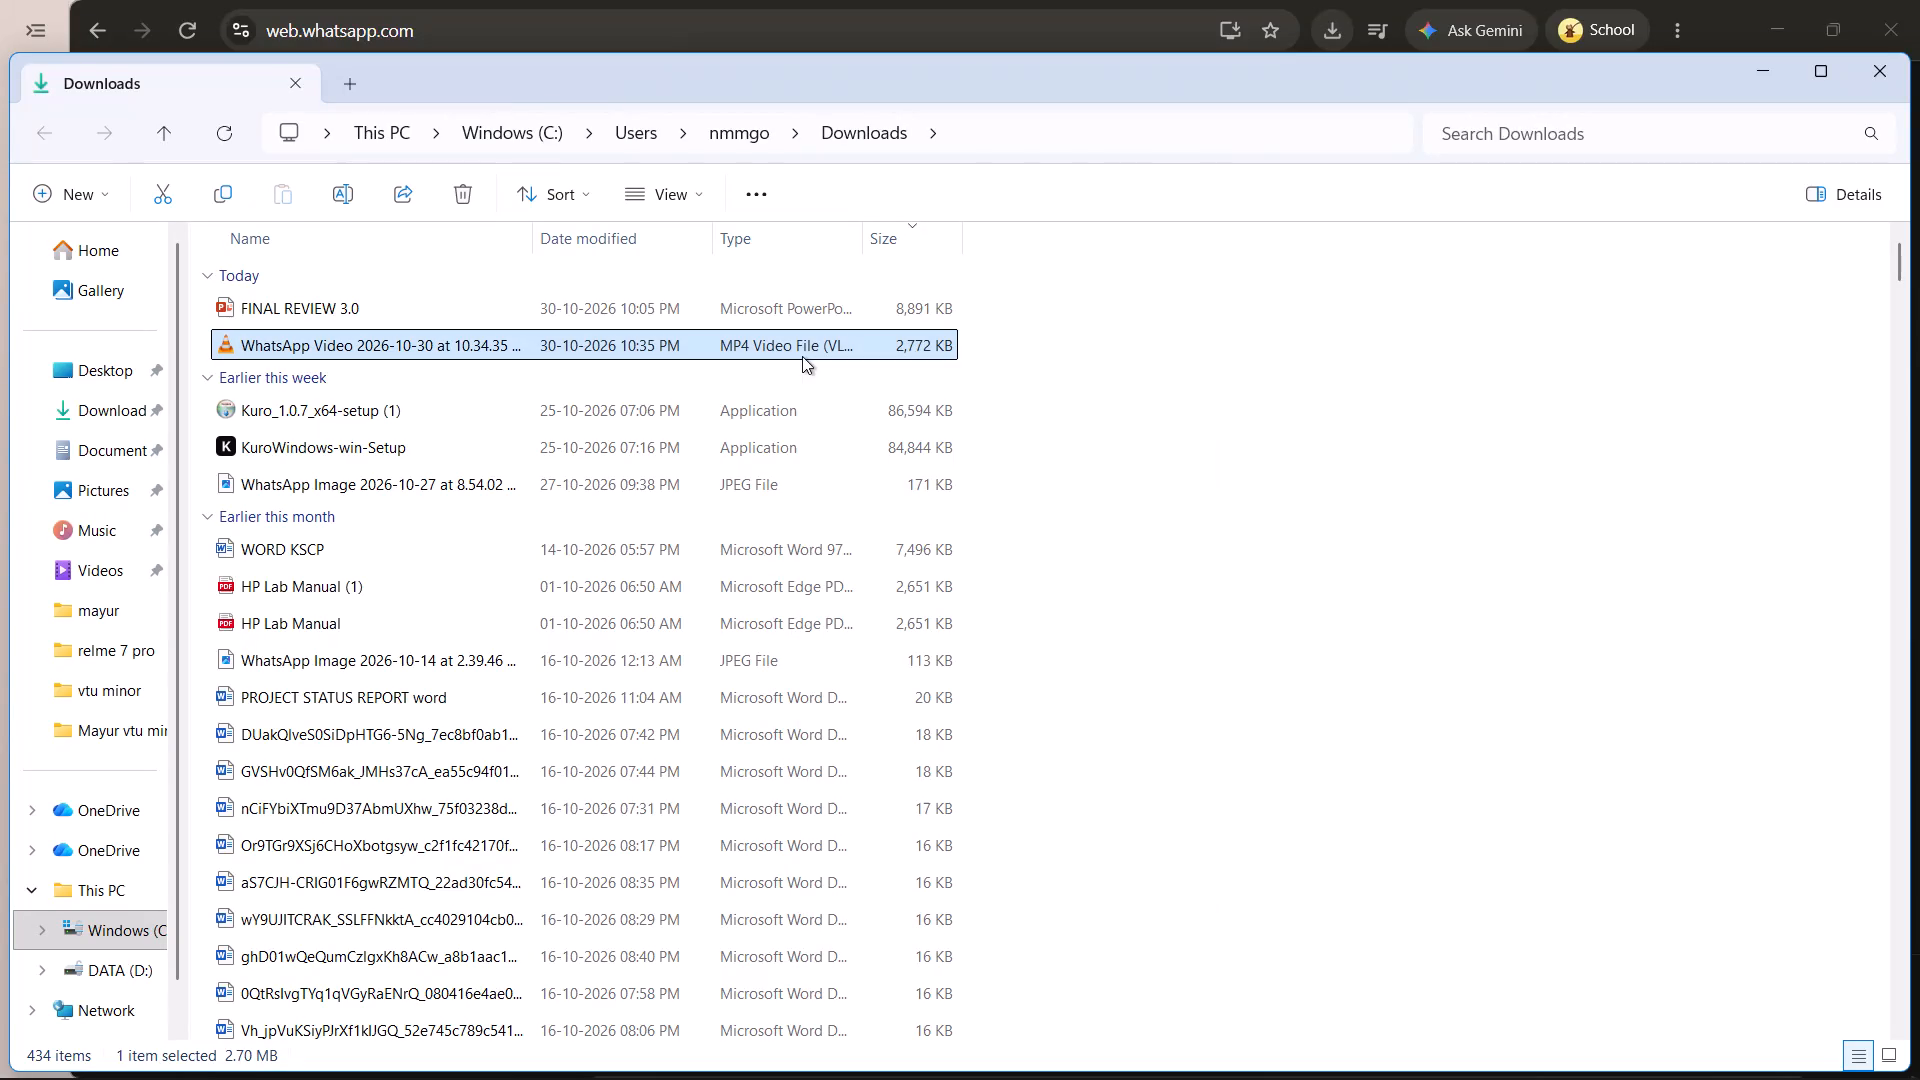
pyautogui.rightClick(802, 356)
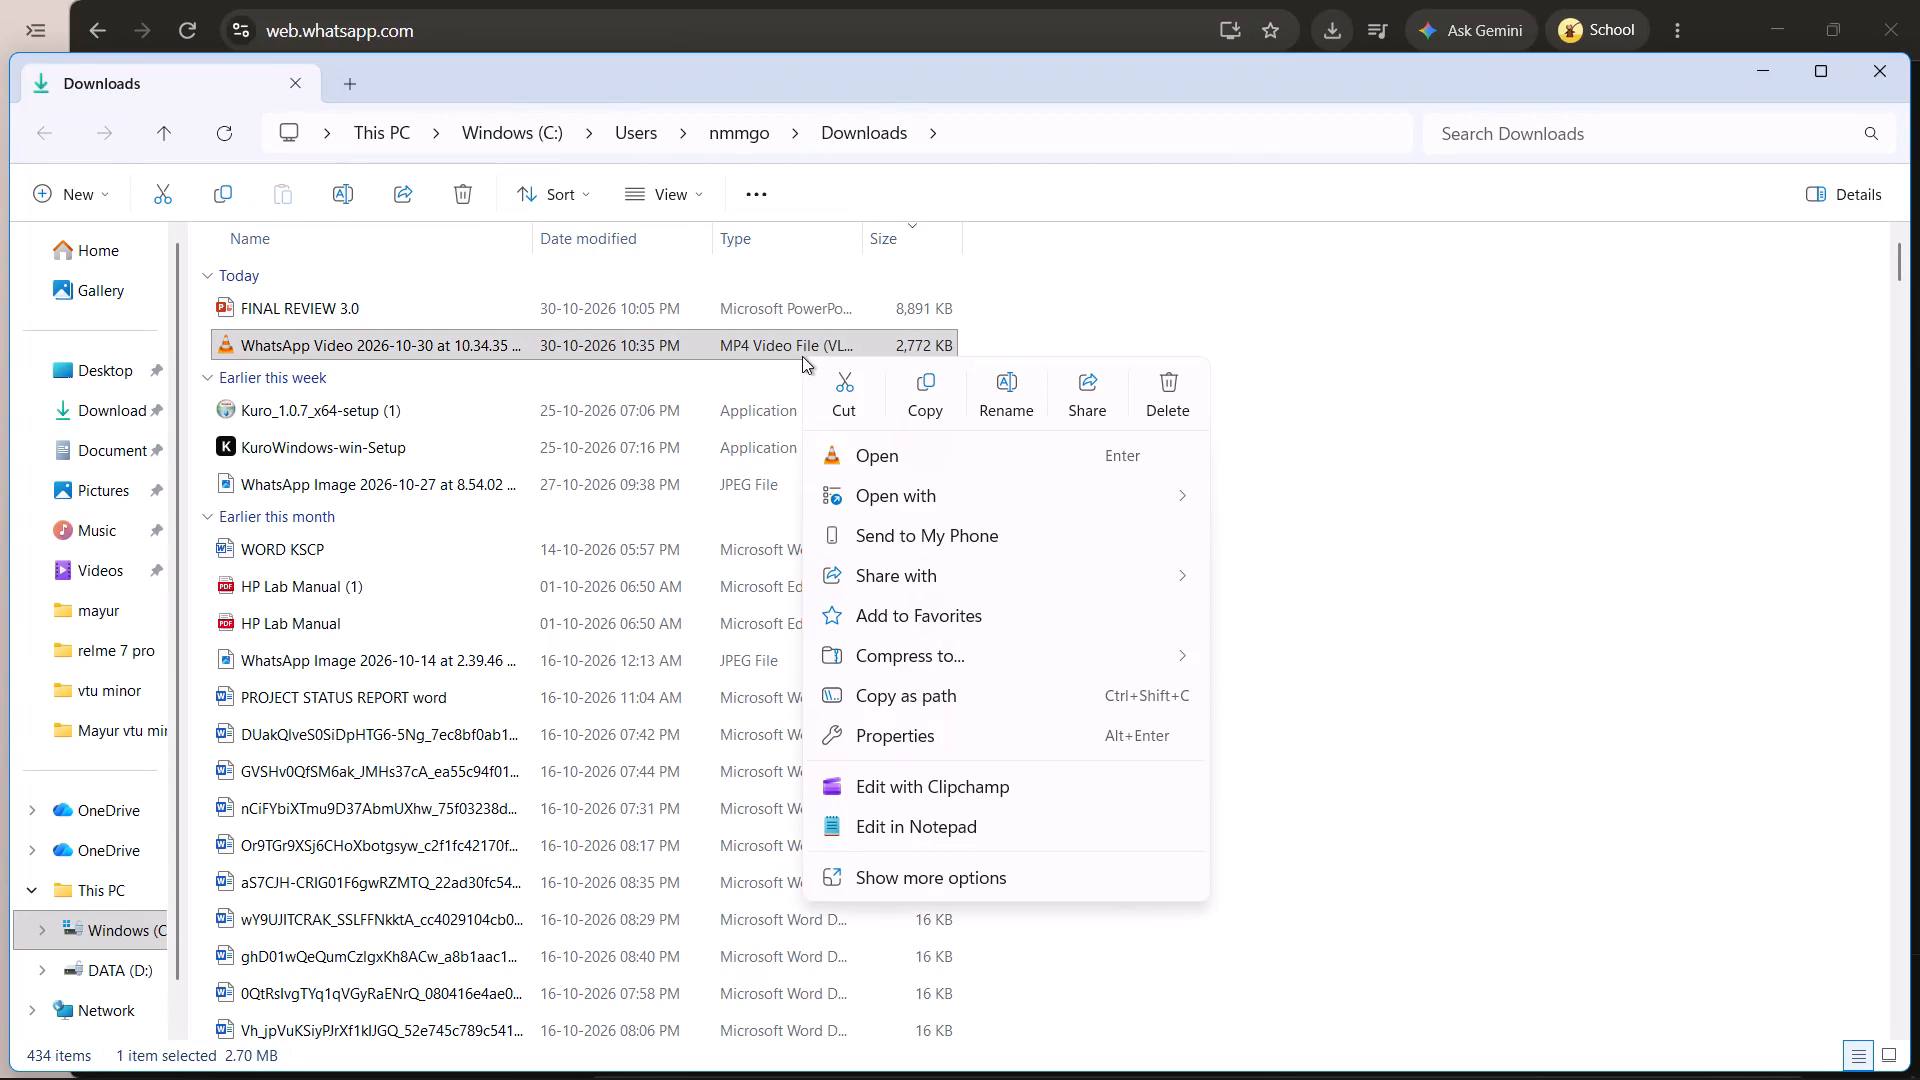
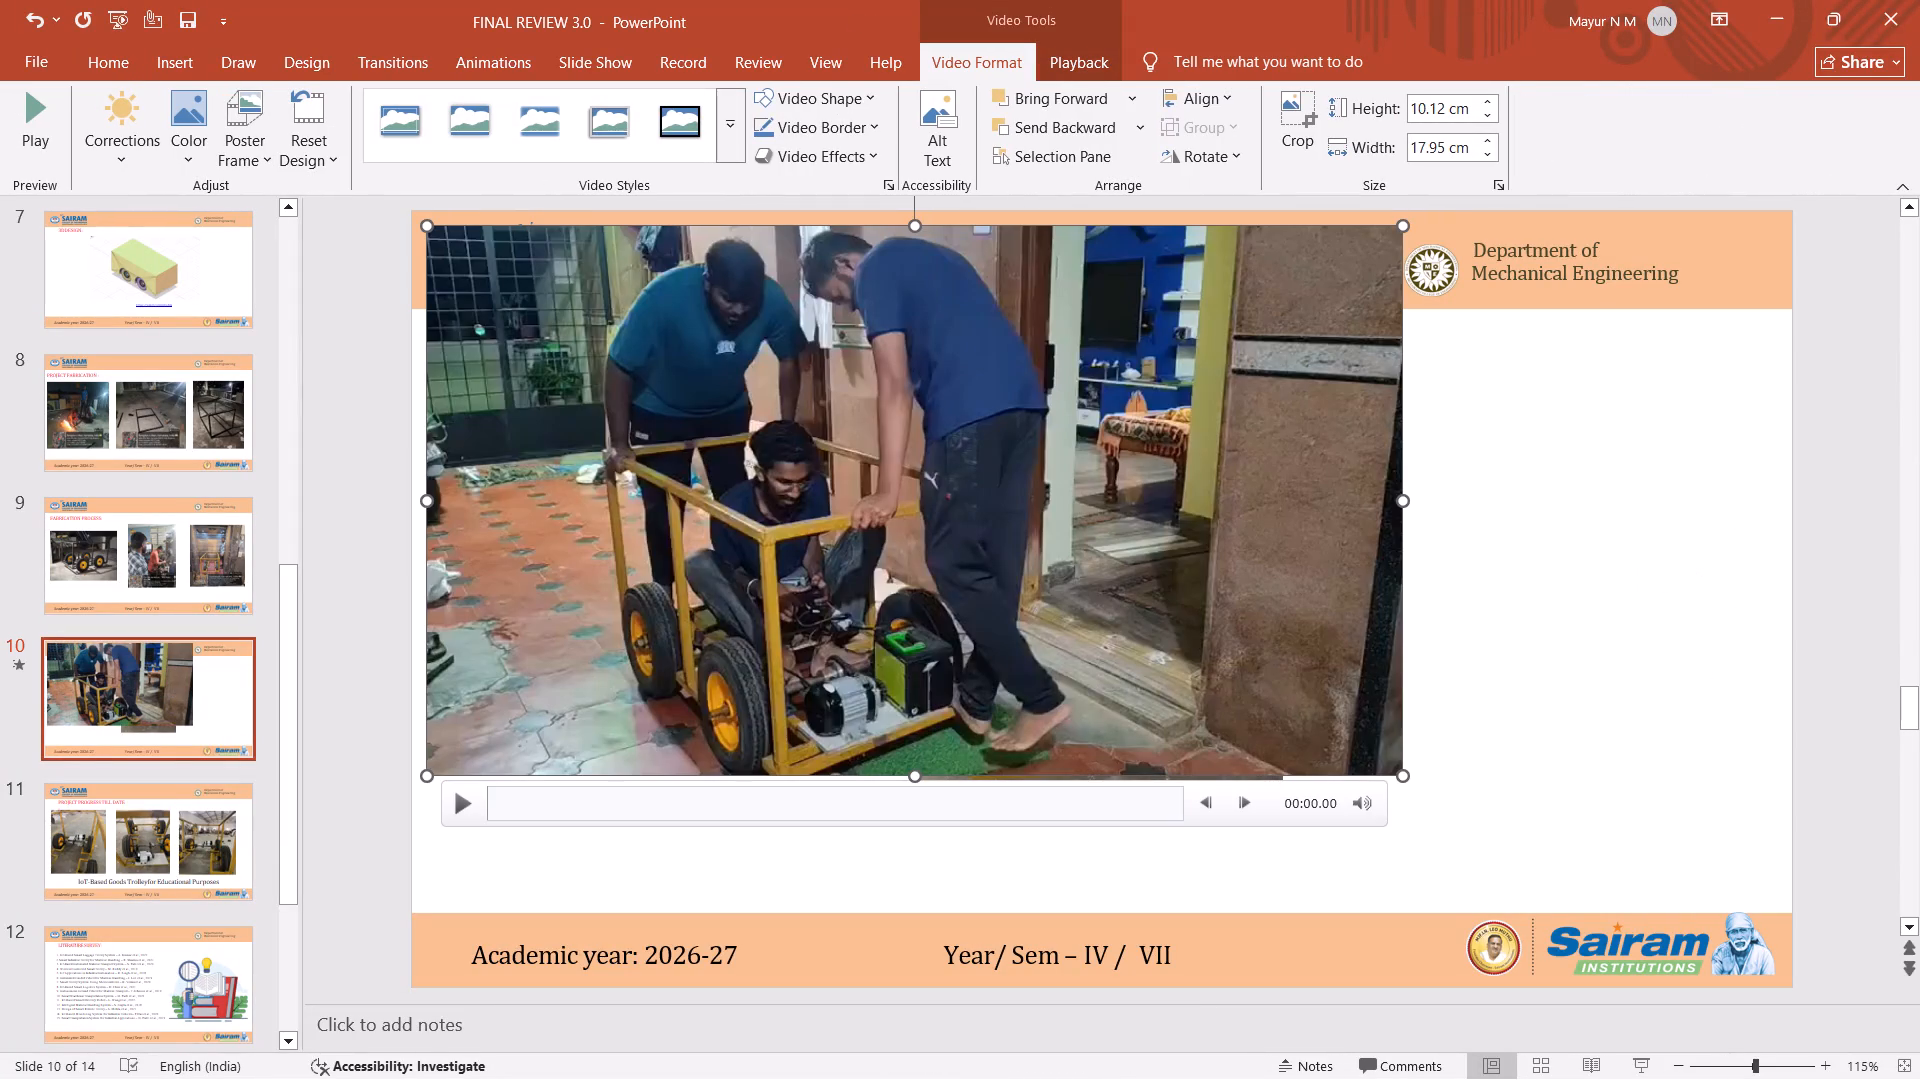
# Preview the first second or so of the inserted workshop video on slide 10 and pause it.
pyautogui.click(462, 810)
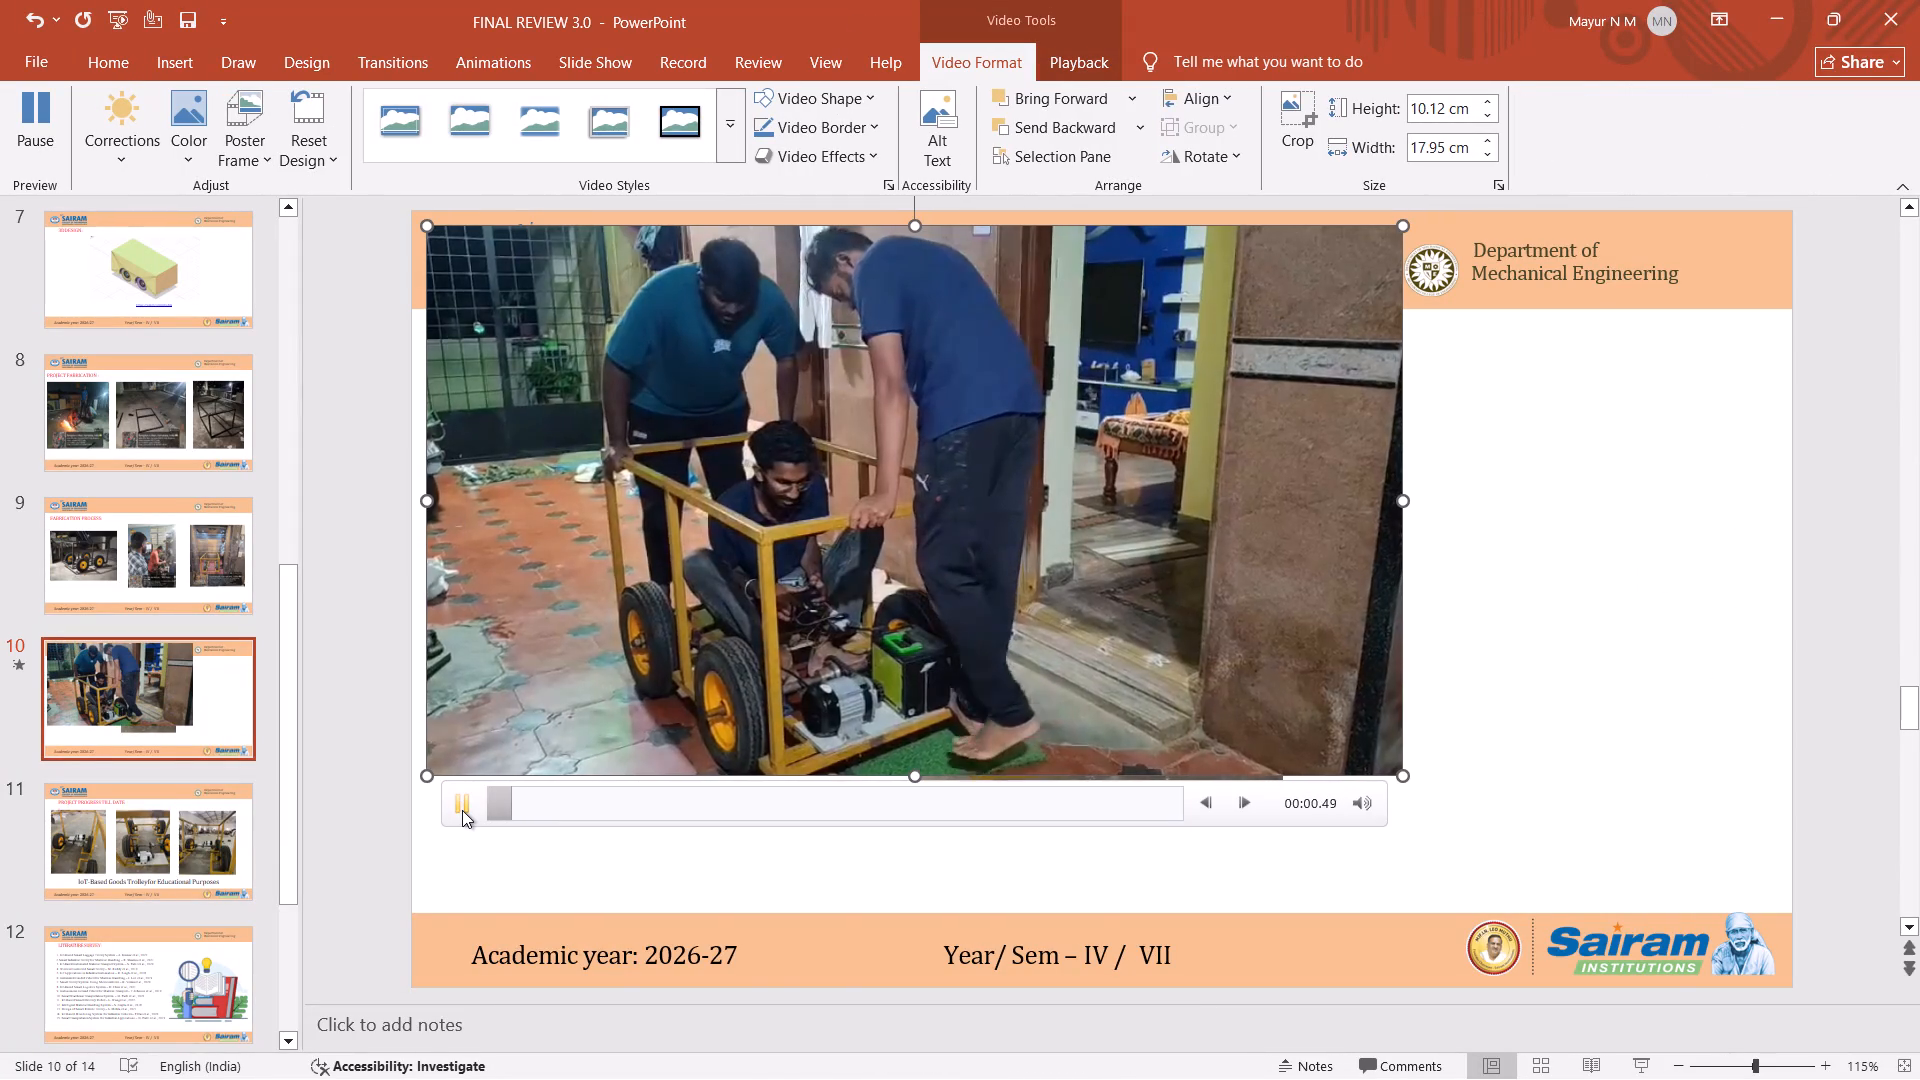
pyautogui.click(462, 810)
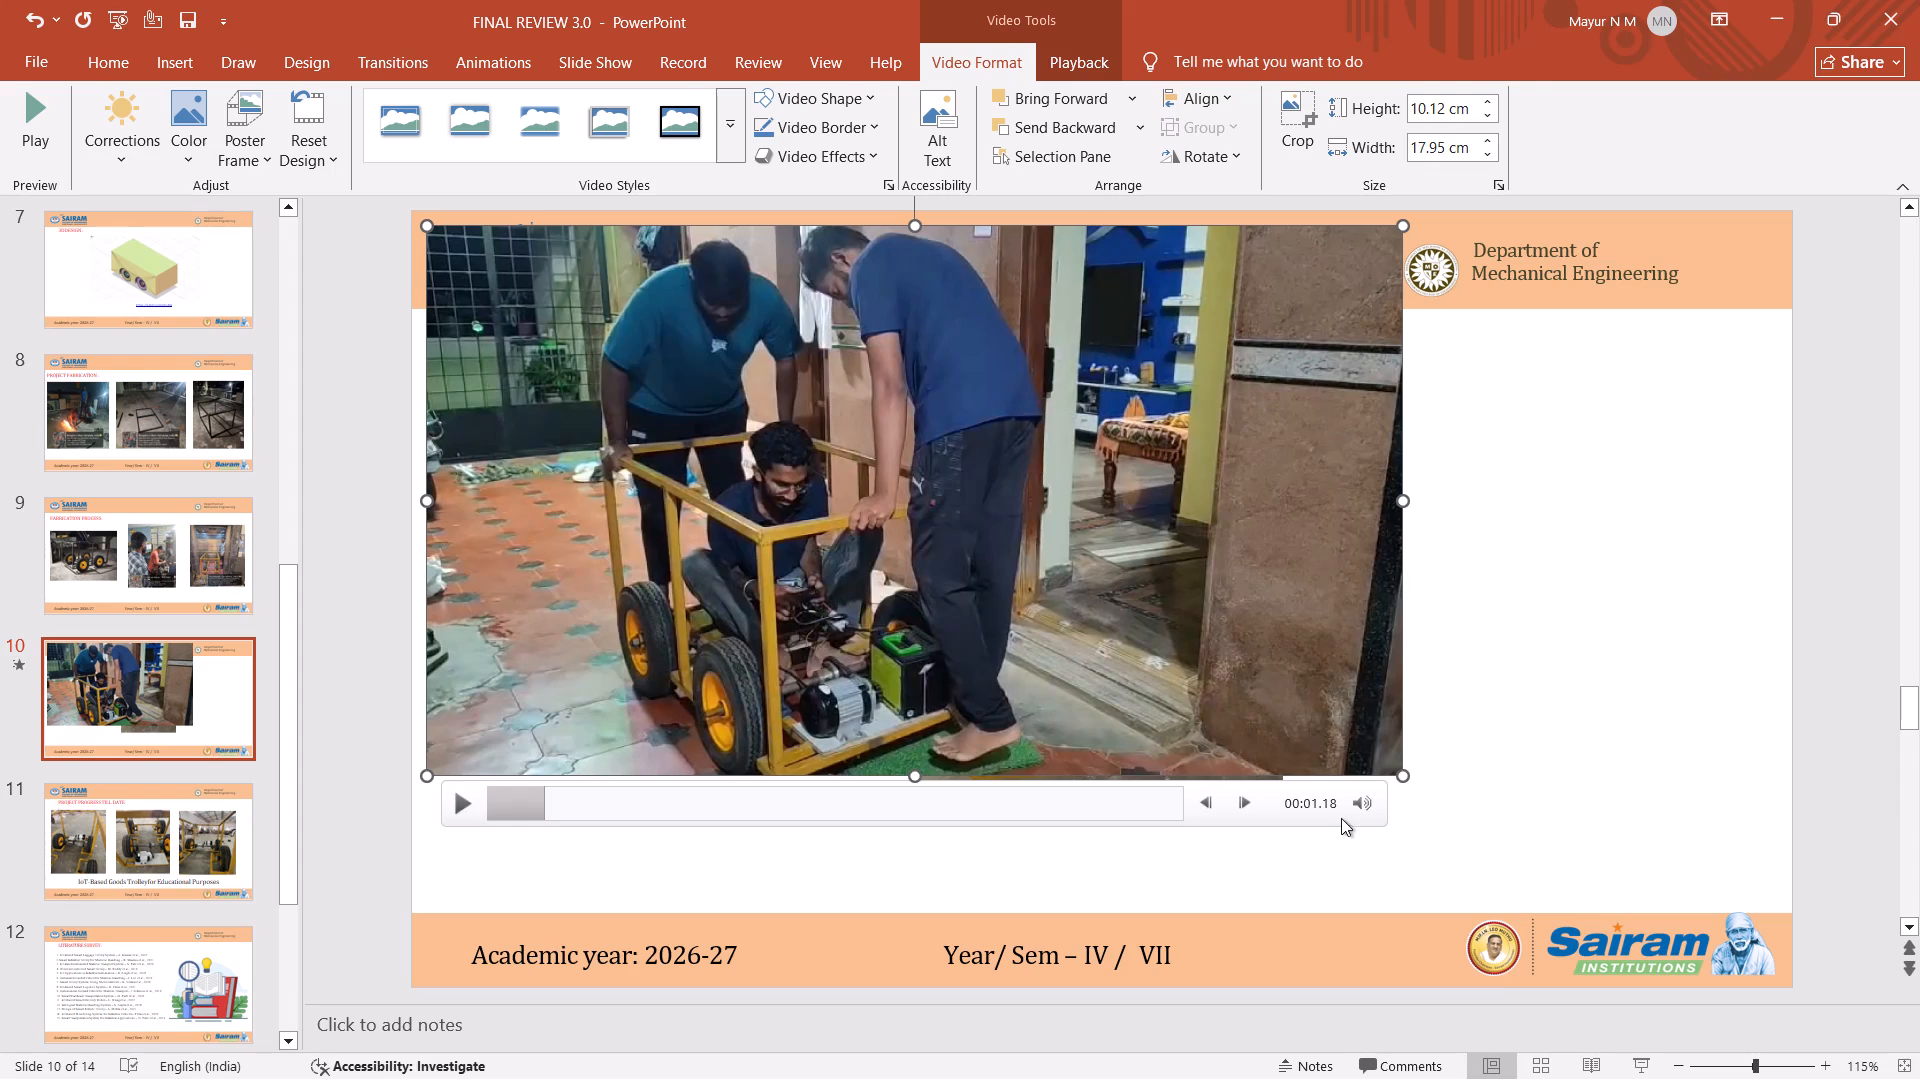
# Mute the audio of the inserted video on slide 10.
pyautogui.click(1359, 801)
# Shrink the video on slide 10 to about 5.35 by 9.49 cm and move it to the slide's right side.
pyautogui.moveTo(430, 223); pyautogui.dragTo(445, 235)
pyautogui.moveTo(445, 235); pyautogui.dragTo(962, 489)
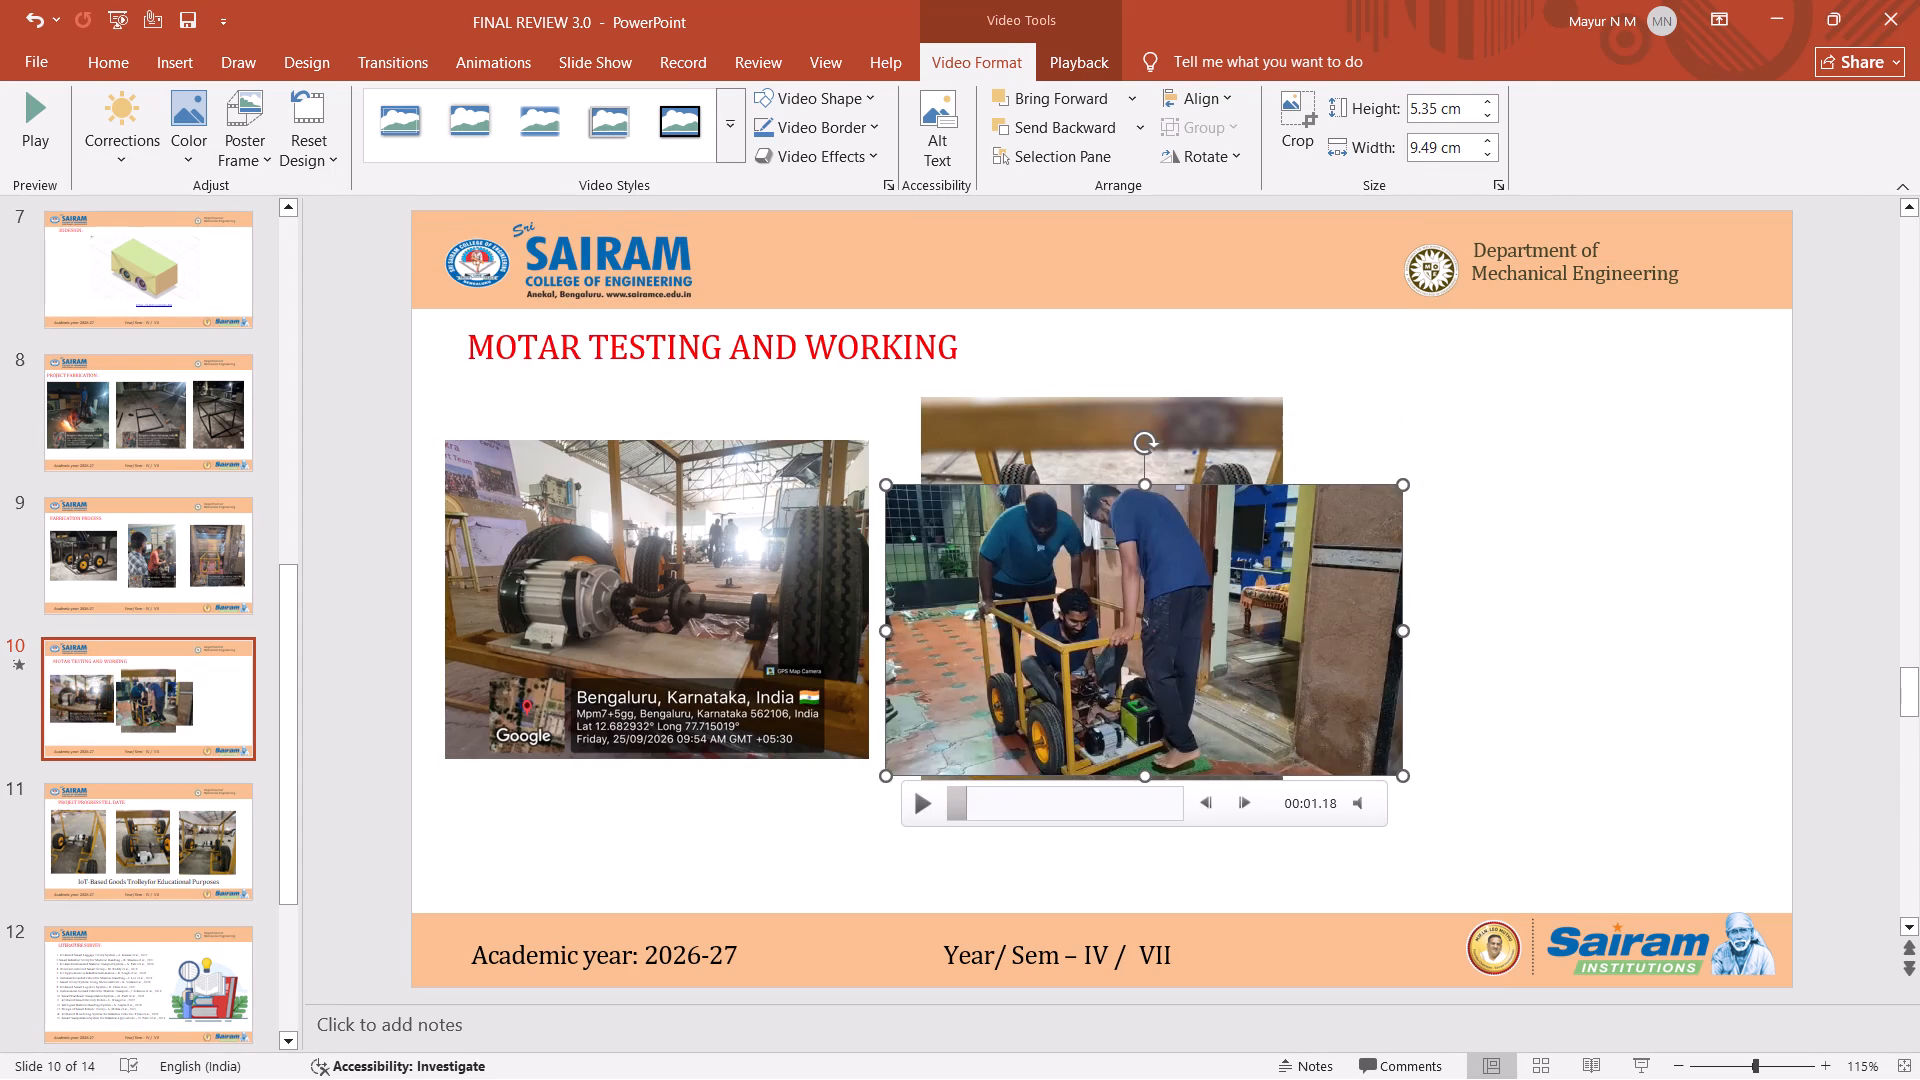
pyautogui.moveTo(1196, 574); pyautogui.dragTo(1671, 566)
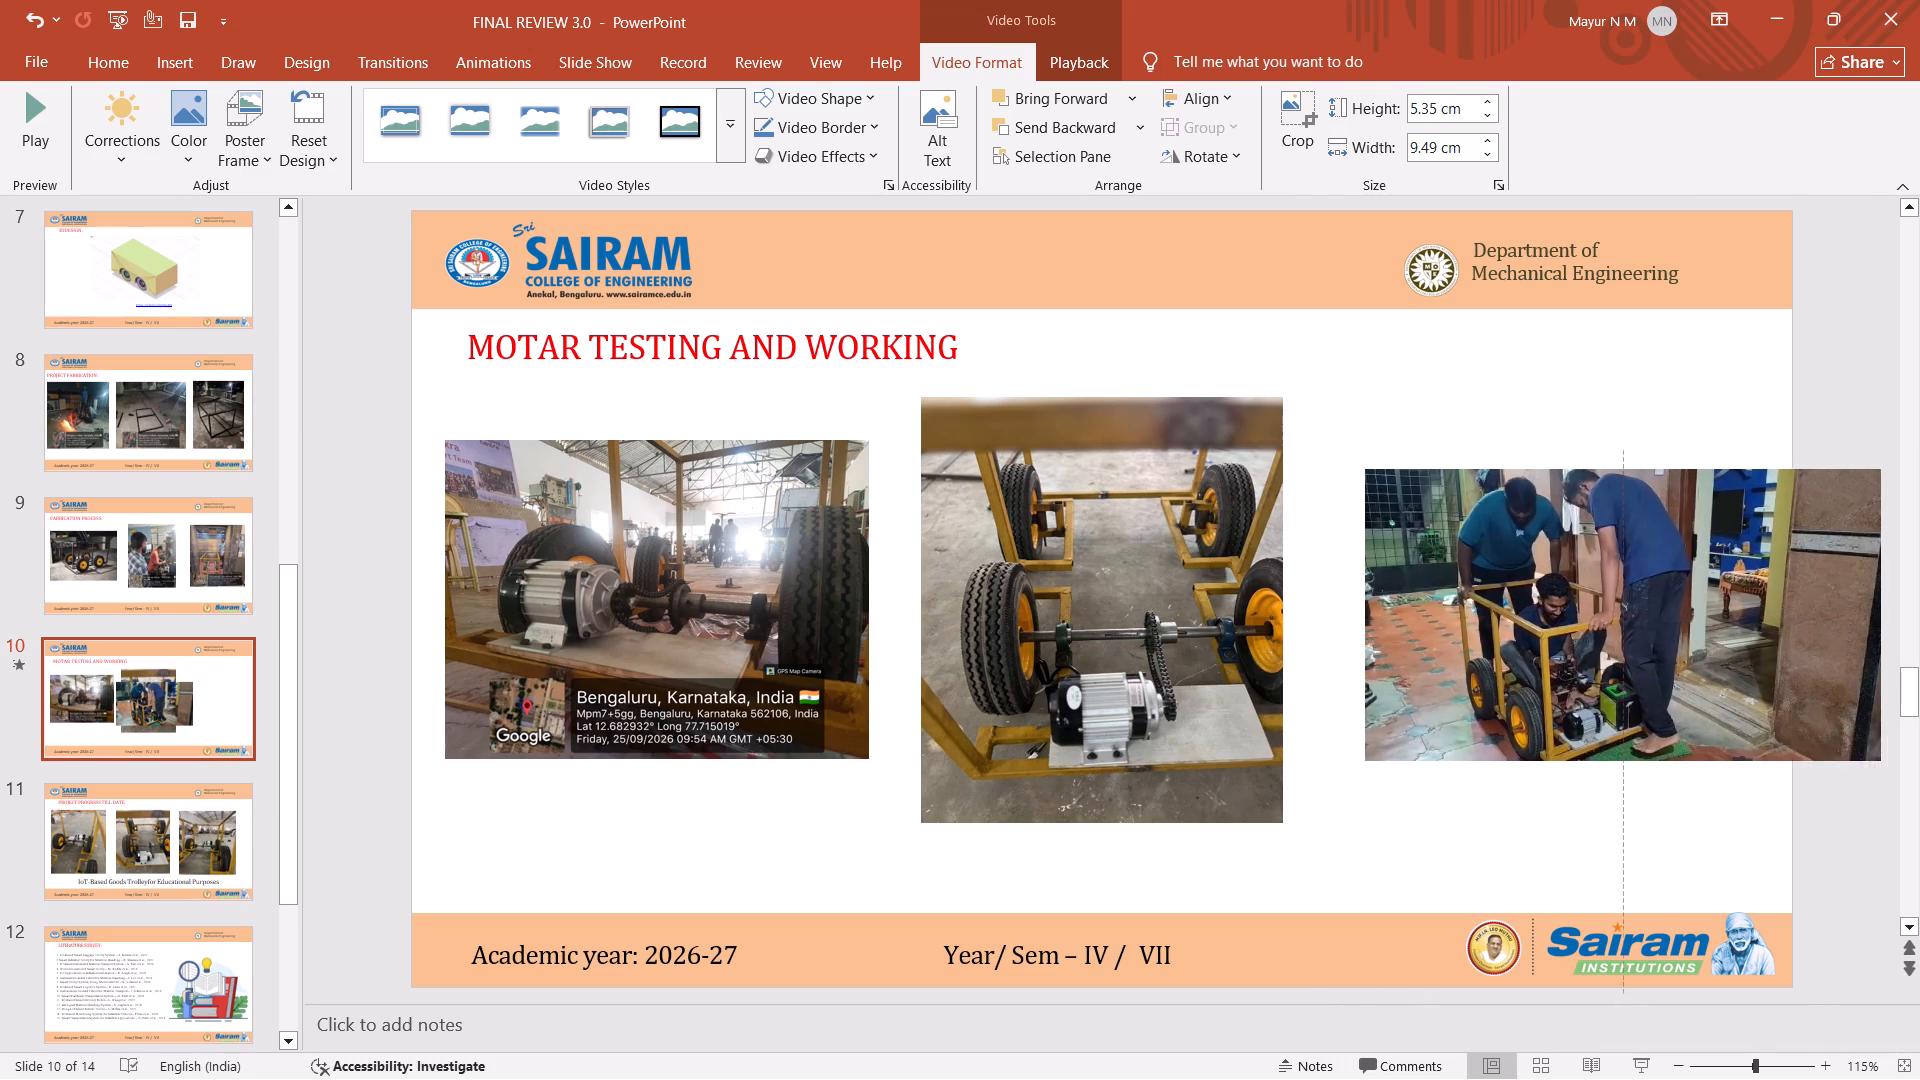
pyautogui.moveTo(1671, 566); pyautogui.dragTo(1611, 570)
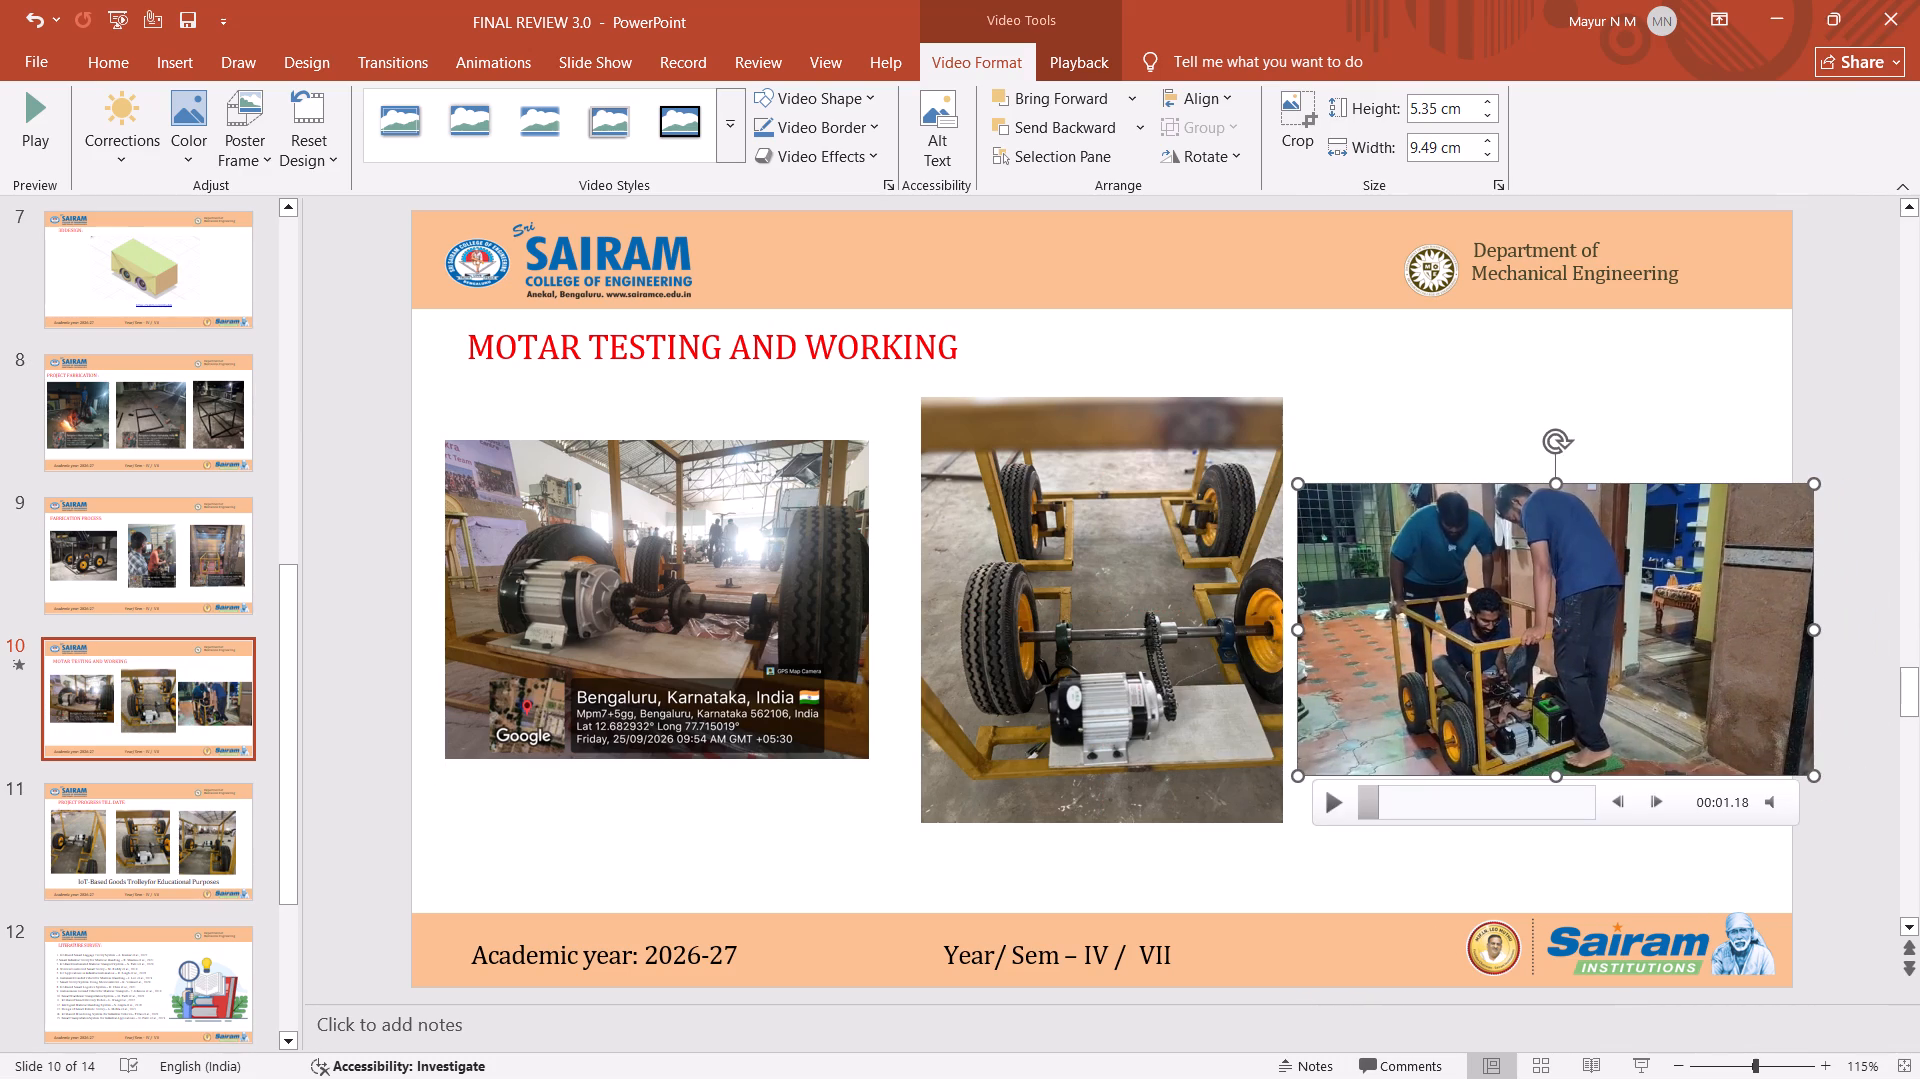
# Delete the geotagged motor photo from slide 10 and move the remaining trolley photo into its place on the left of the slide.
pyautogui.click(1025, 614)
pyautogui.click(766, 645)
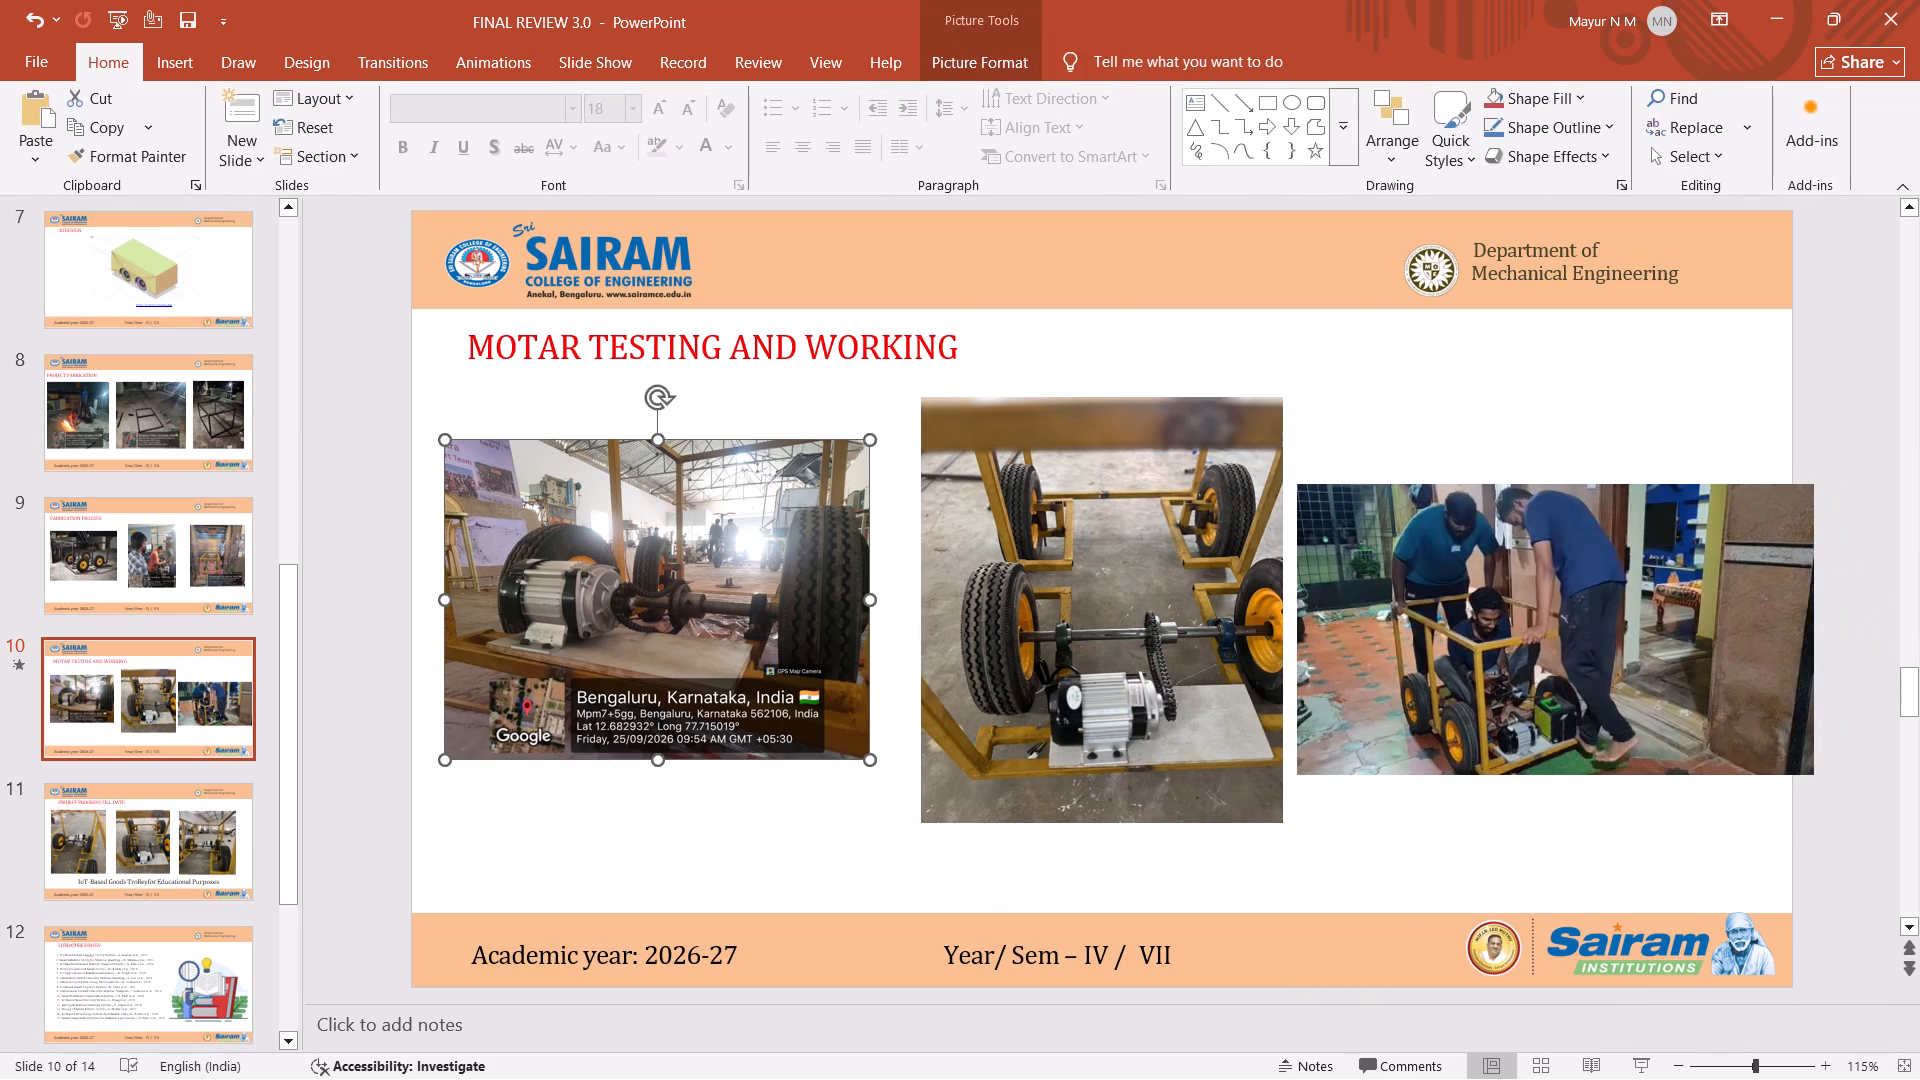
pyautogui.press('BackSpace')
pyautogui.moveTo(1028, 625); pyautogui.dragTo(865, 599)
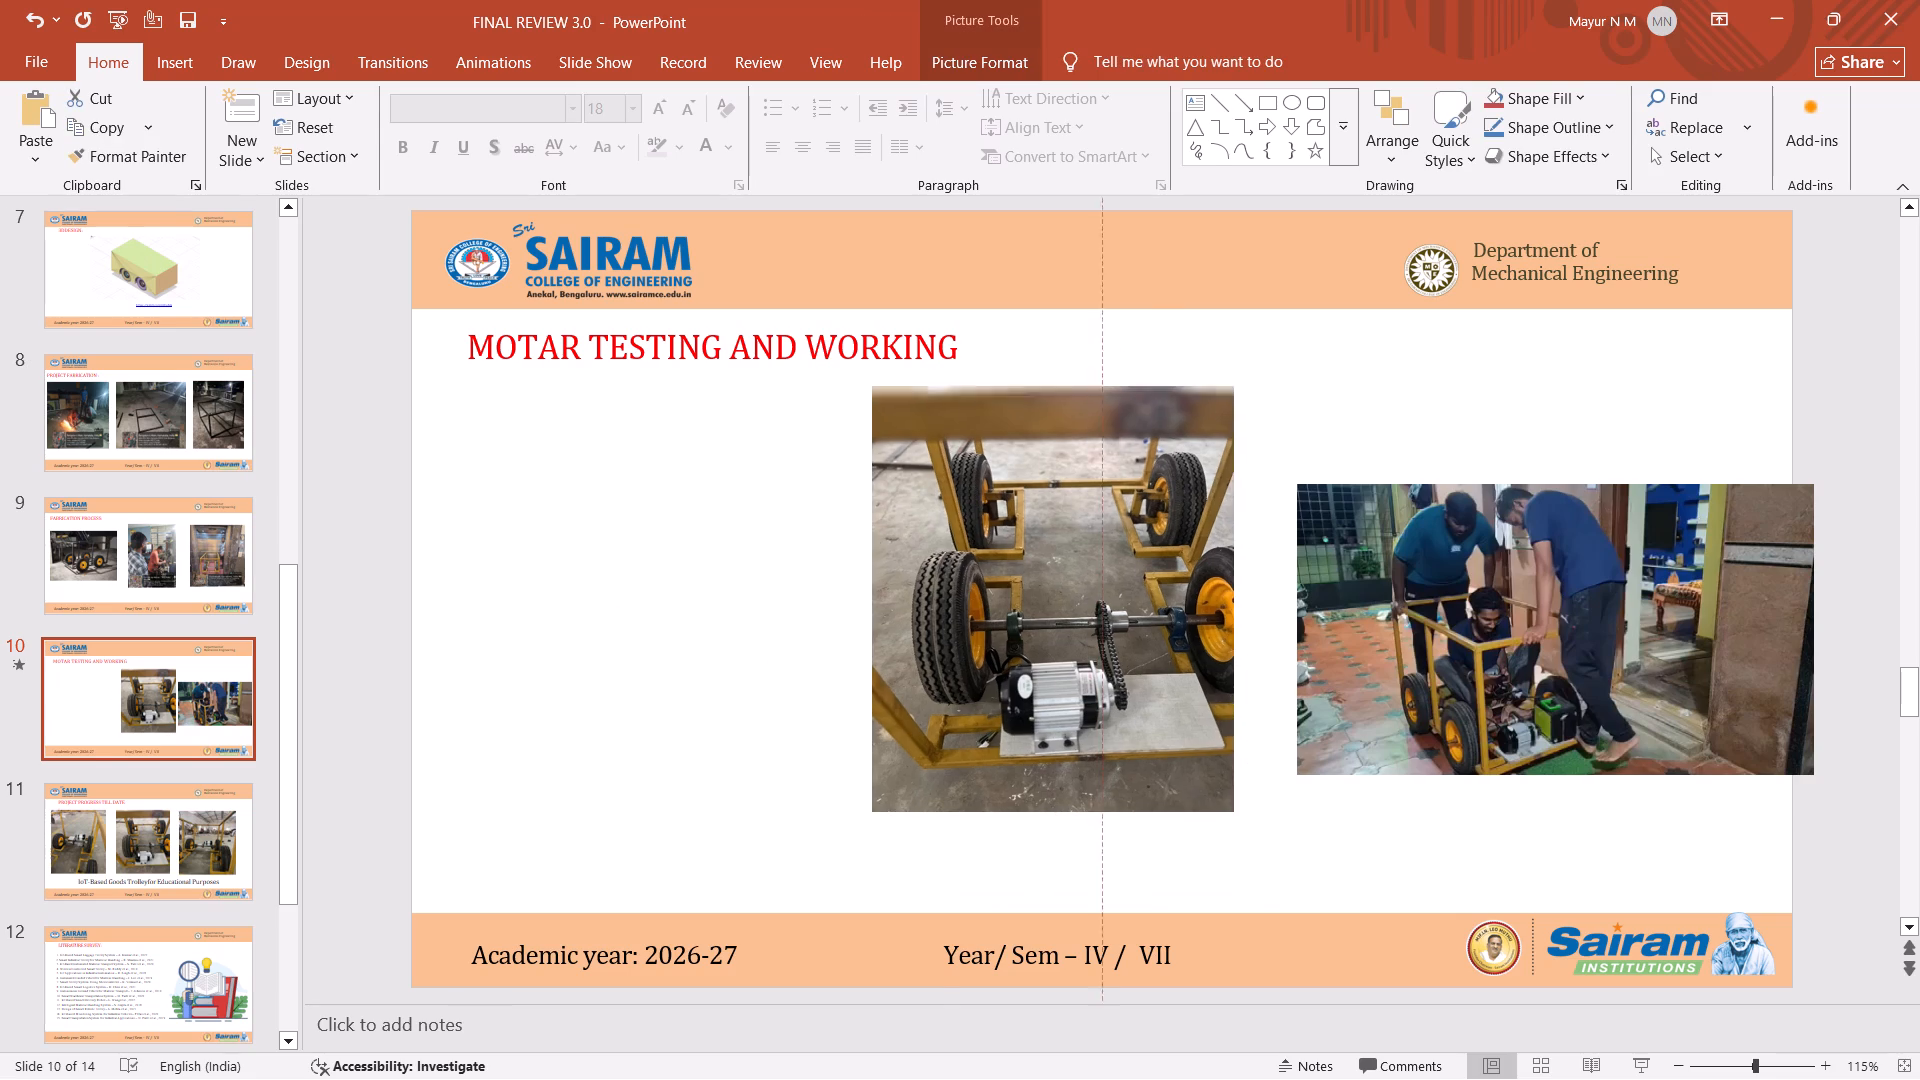
pyautogui.moveTo(865, 599); pyautogui.dragTo(613, 646)
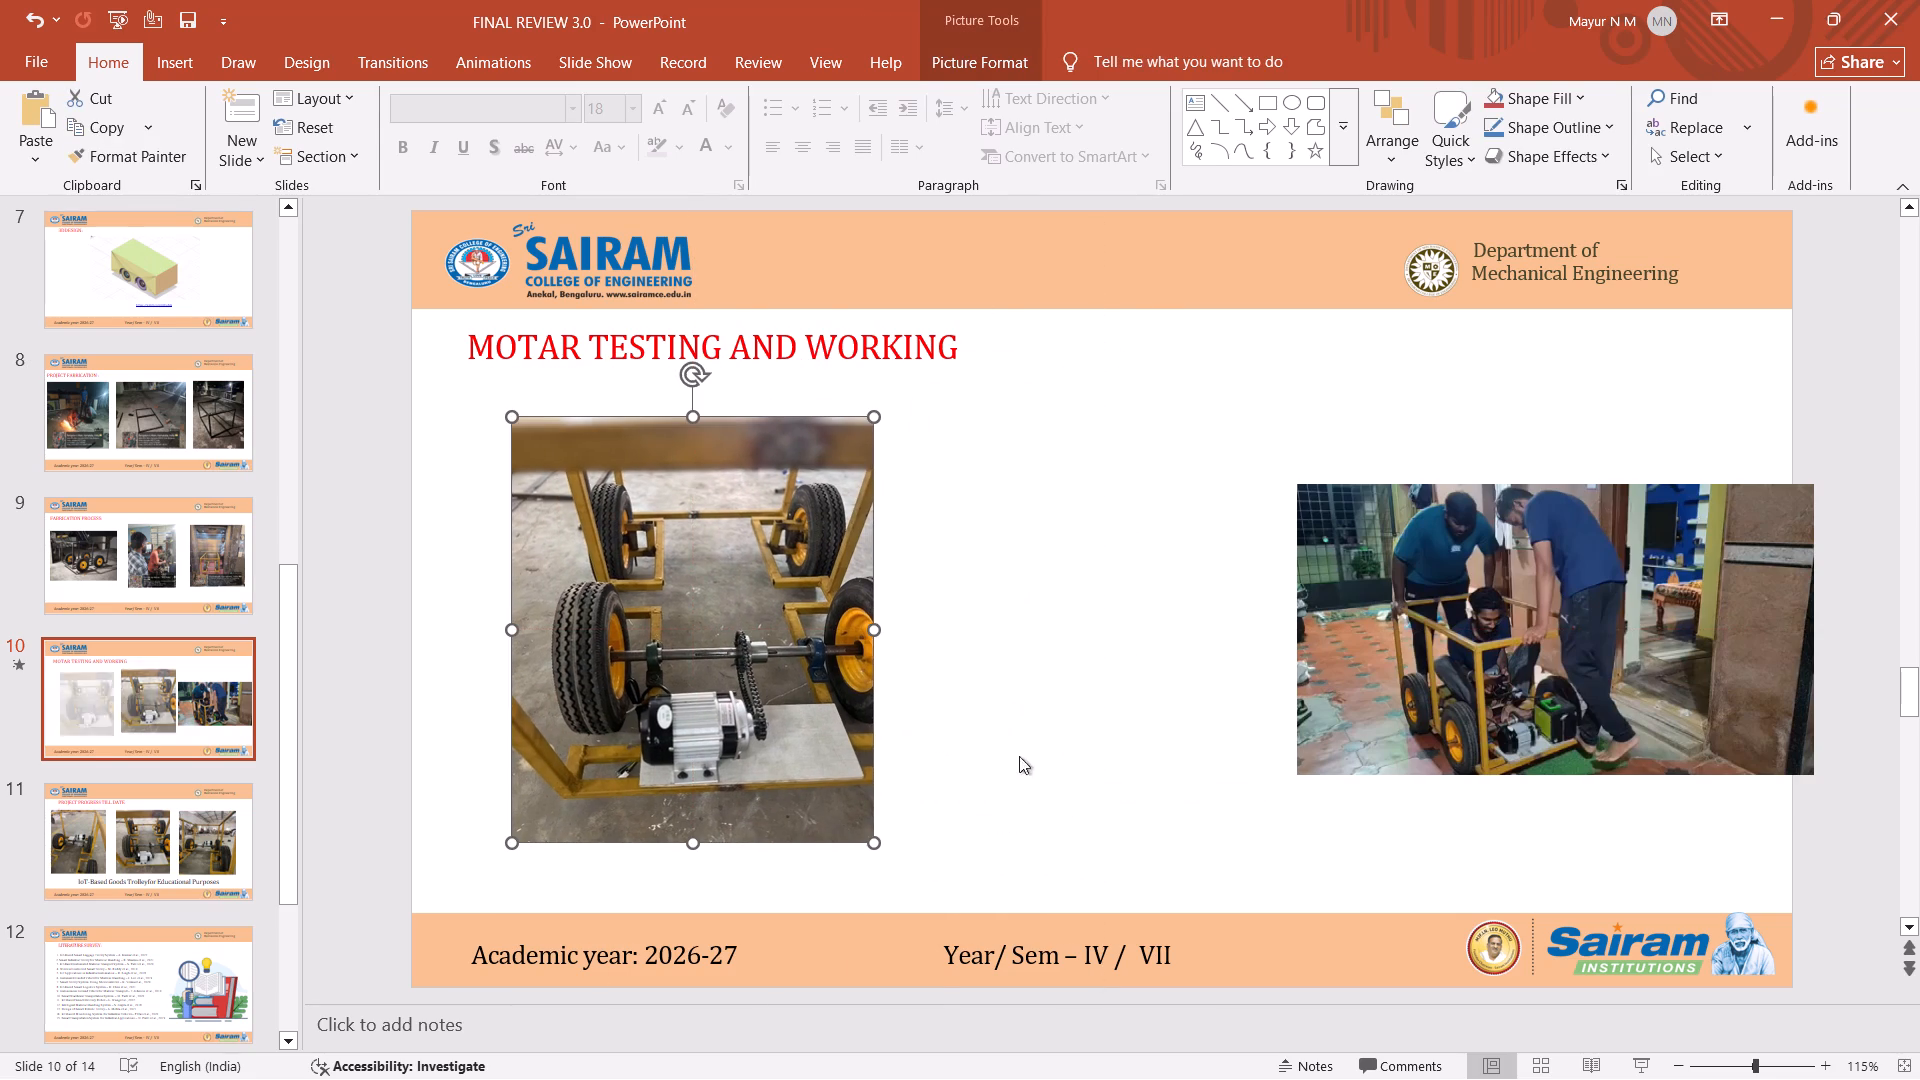
# Move the video beside the trolley photo, enlarge it to fill the slide's right half, and align it vertically with the photo's centre.
pyautogui.moveTo(1428, 670); pyautogui.dragTo(1118, 671)
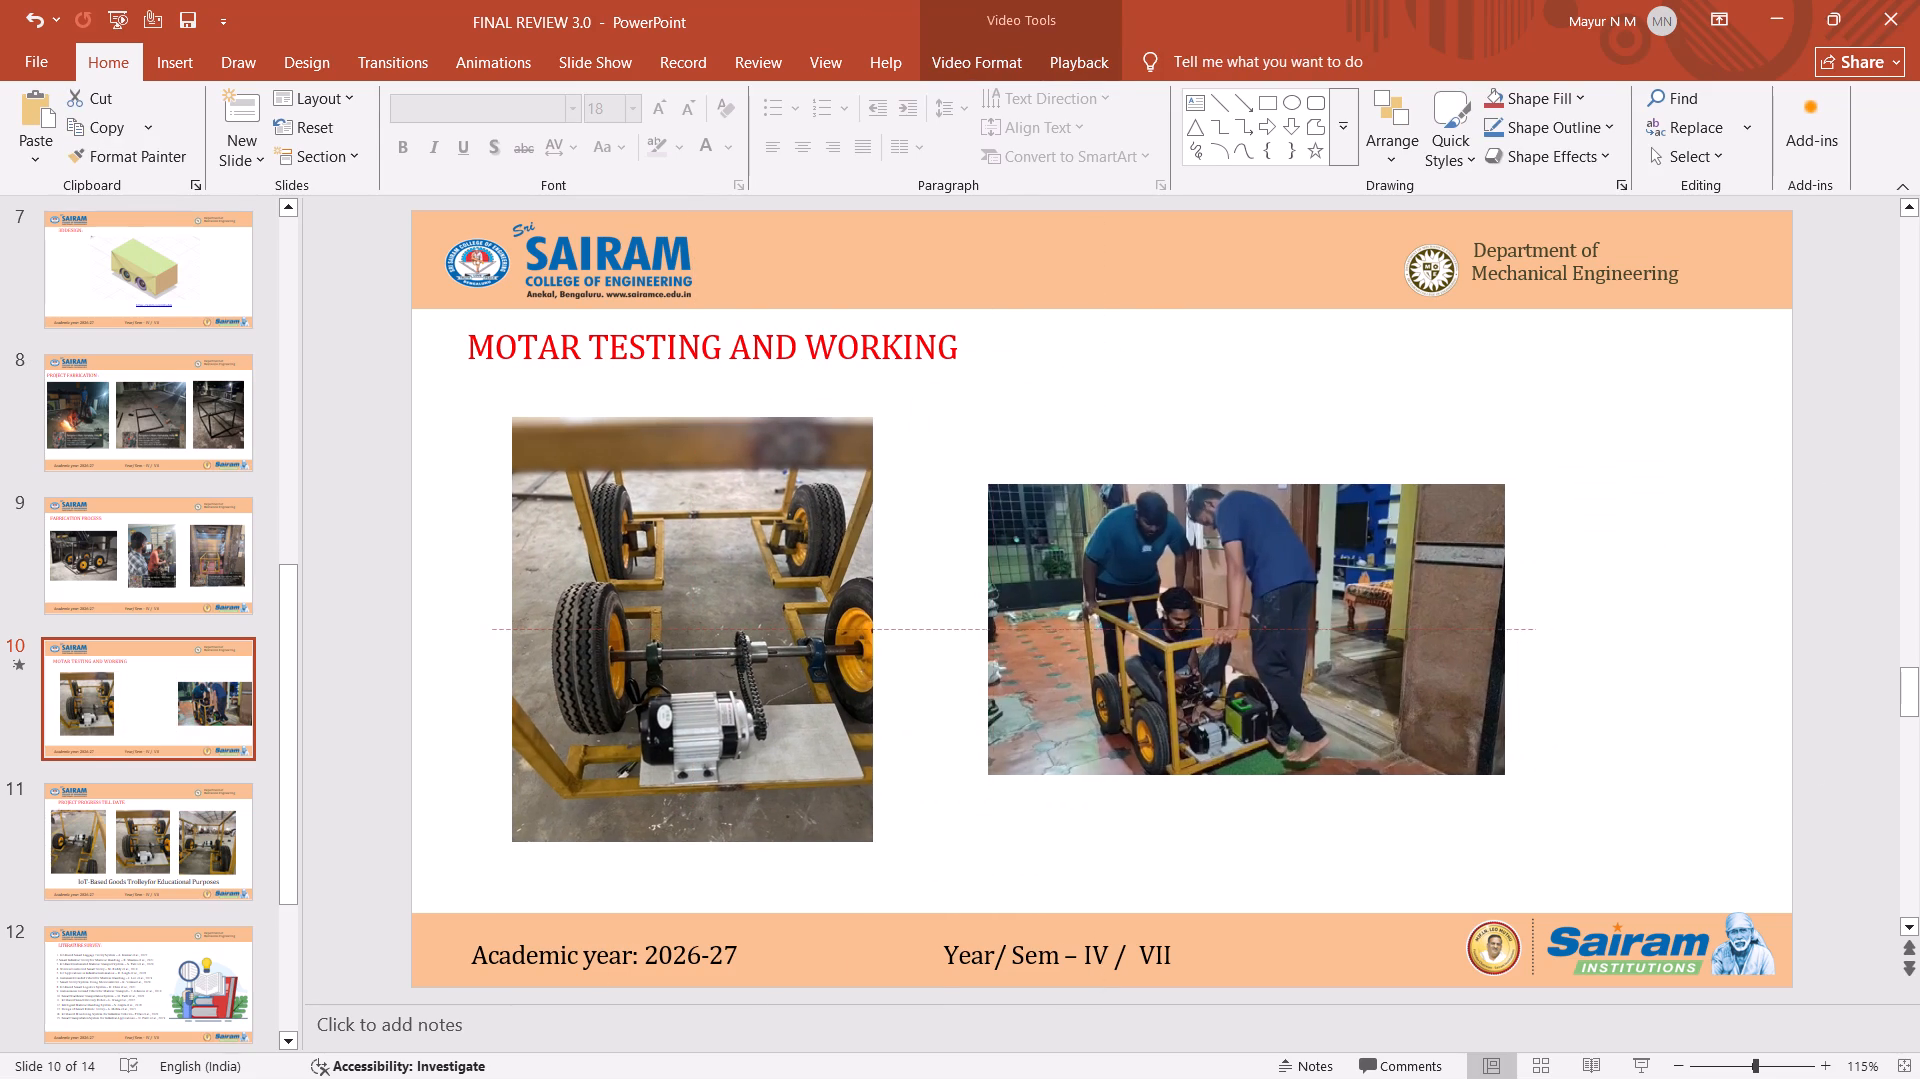
pyautogui.moveTo(1118, 671); pyautogui.dragTo(1096, 651)
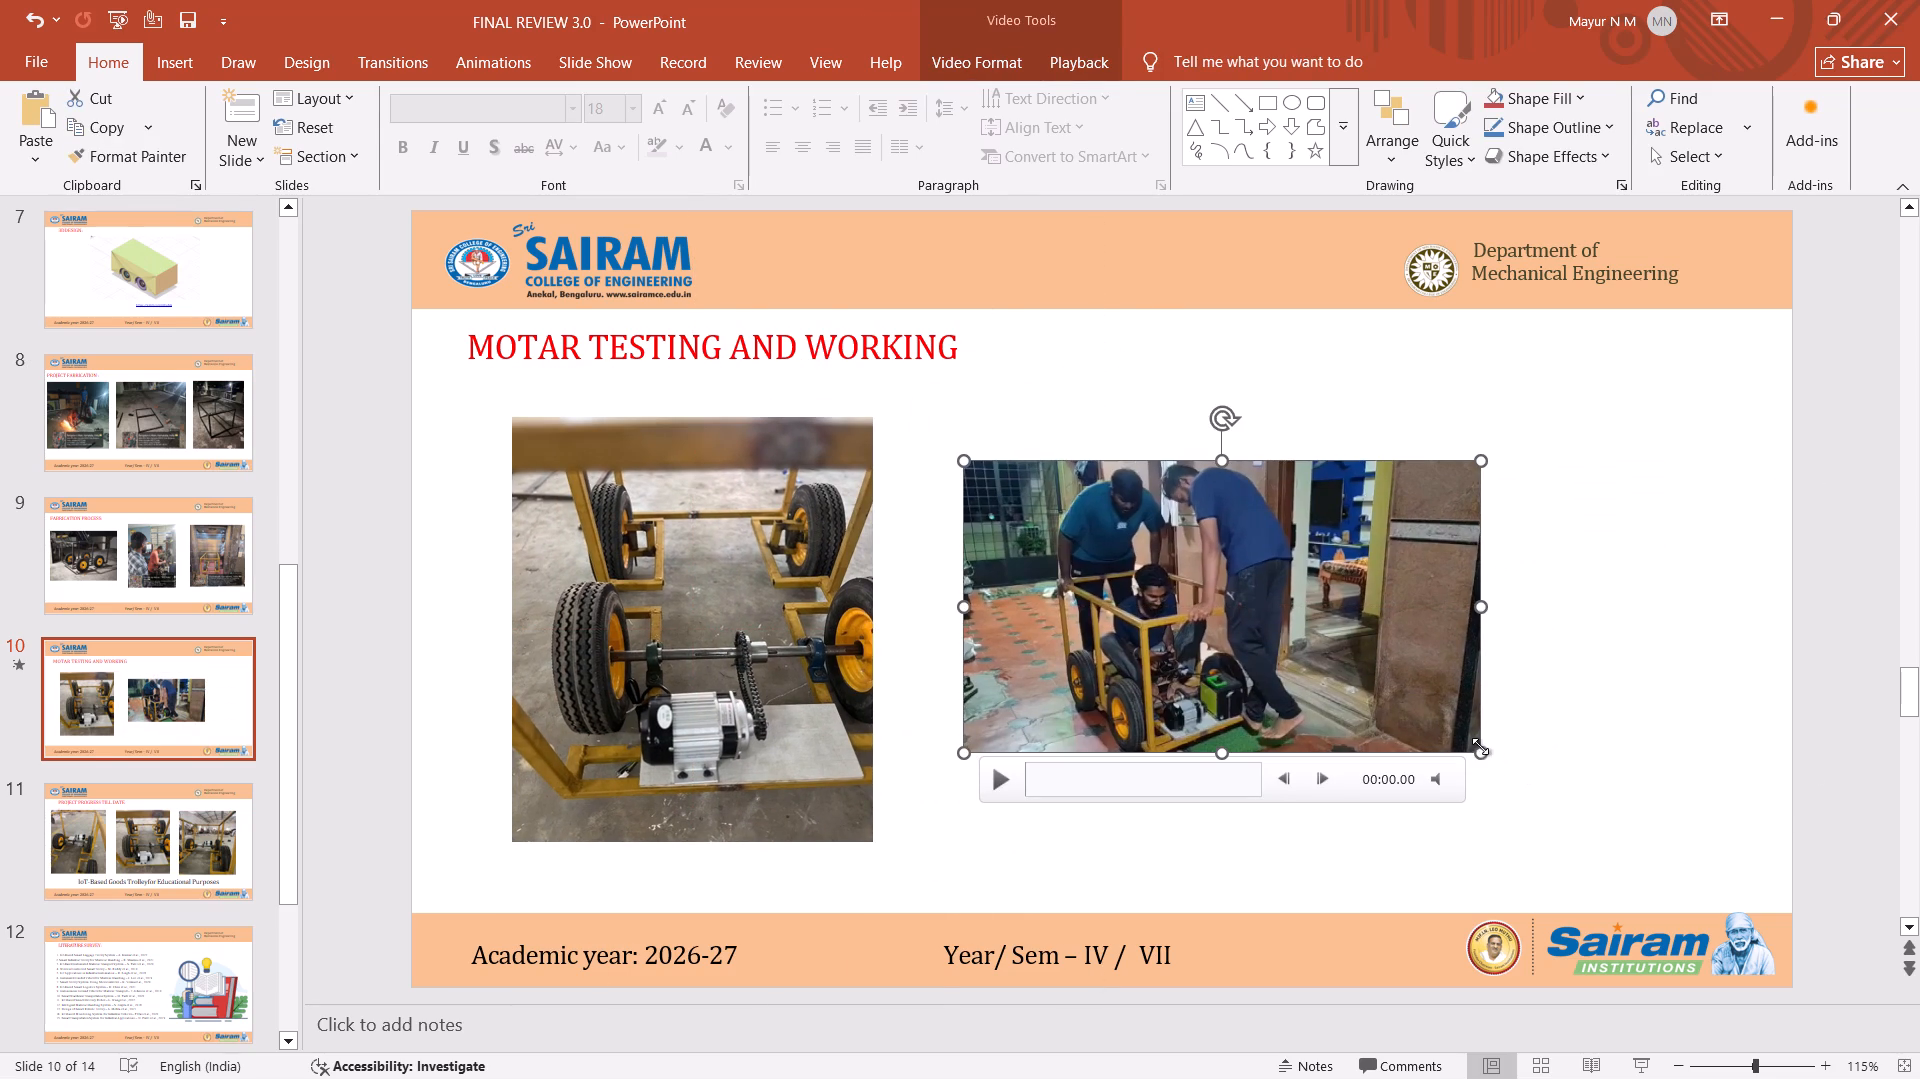
pyautogui.moveTo(1479, 747); pyautogui.dragTo(1655, 776)
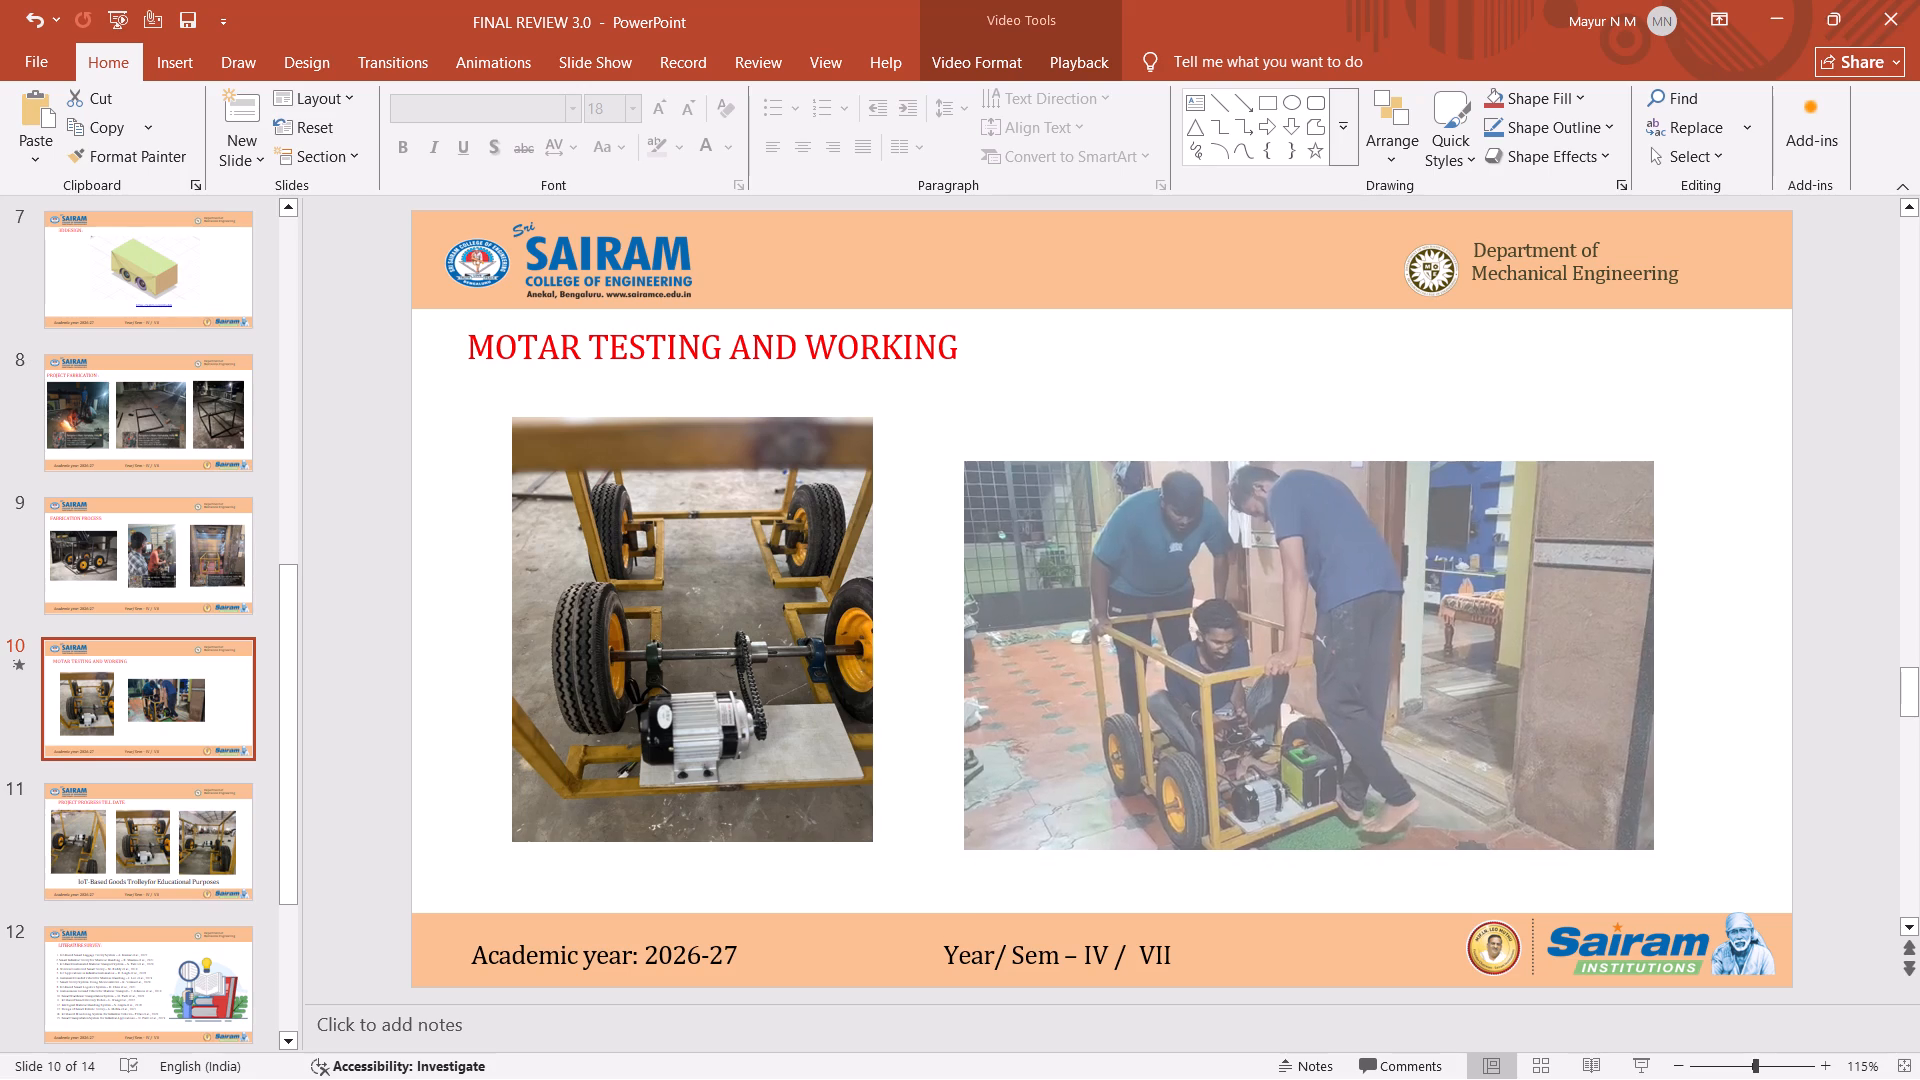
pyautogui.moveTo(1655, 776); pyautogui.dragTo(1653, 768)
pyautogui.moveTo(1401, 718); pyautogui.dragTo(1439, 694)
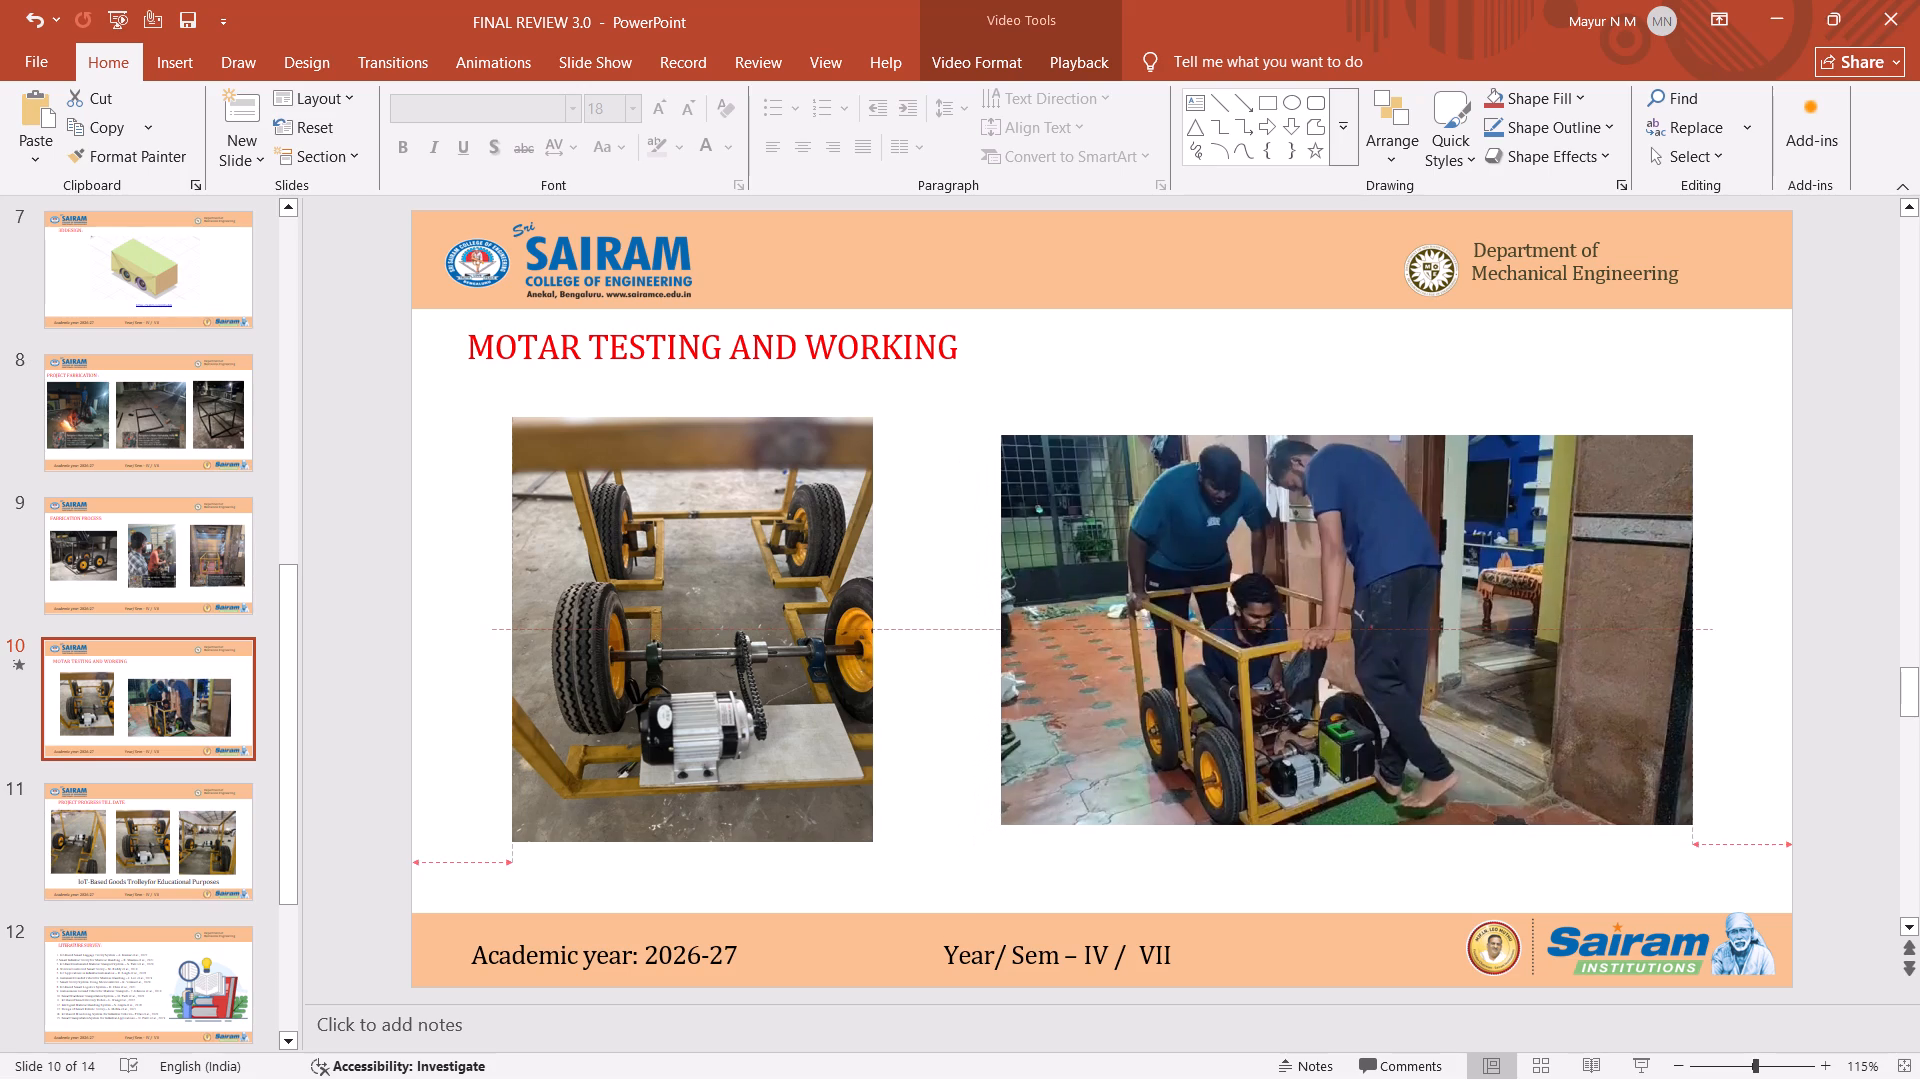
pyautogui.moveTo(1439, 694); pyautogui.dragTo(1441, 694)
# Play the motor testing video on slide 10 and compare the slide with the preceding fabrication slide.
pyautogui.click(1035, 852)
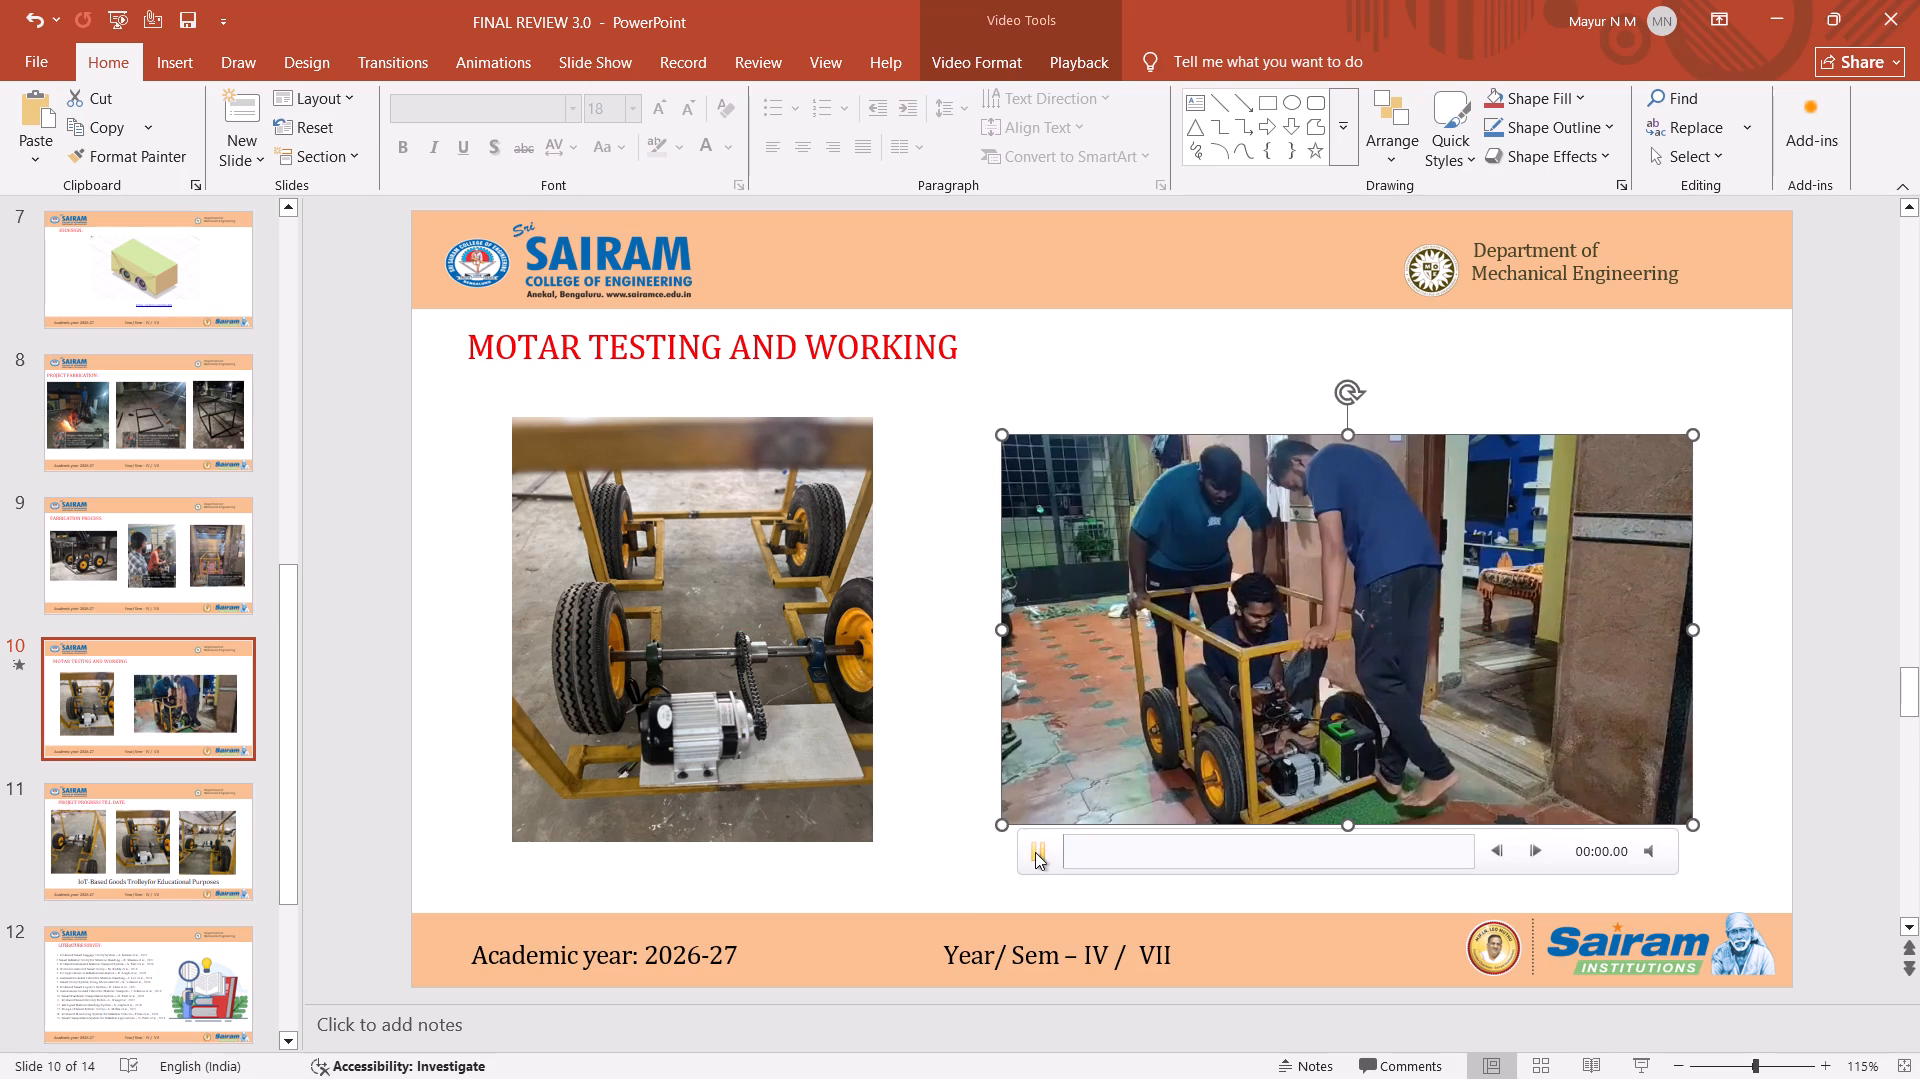
pyautogui.press('Return')
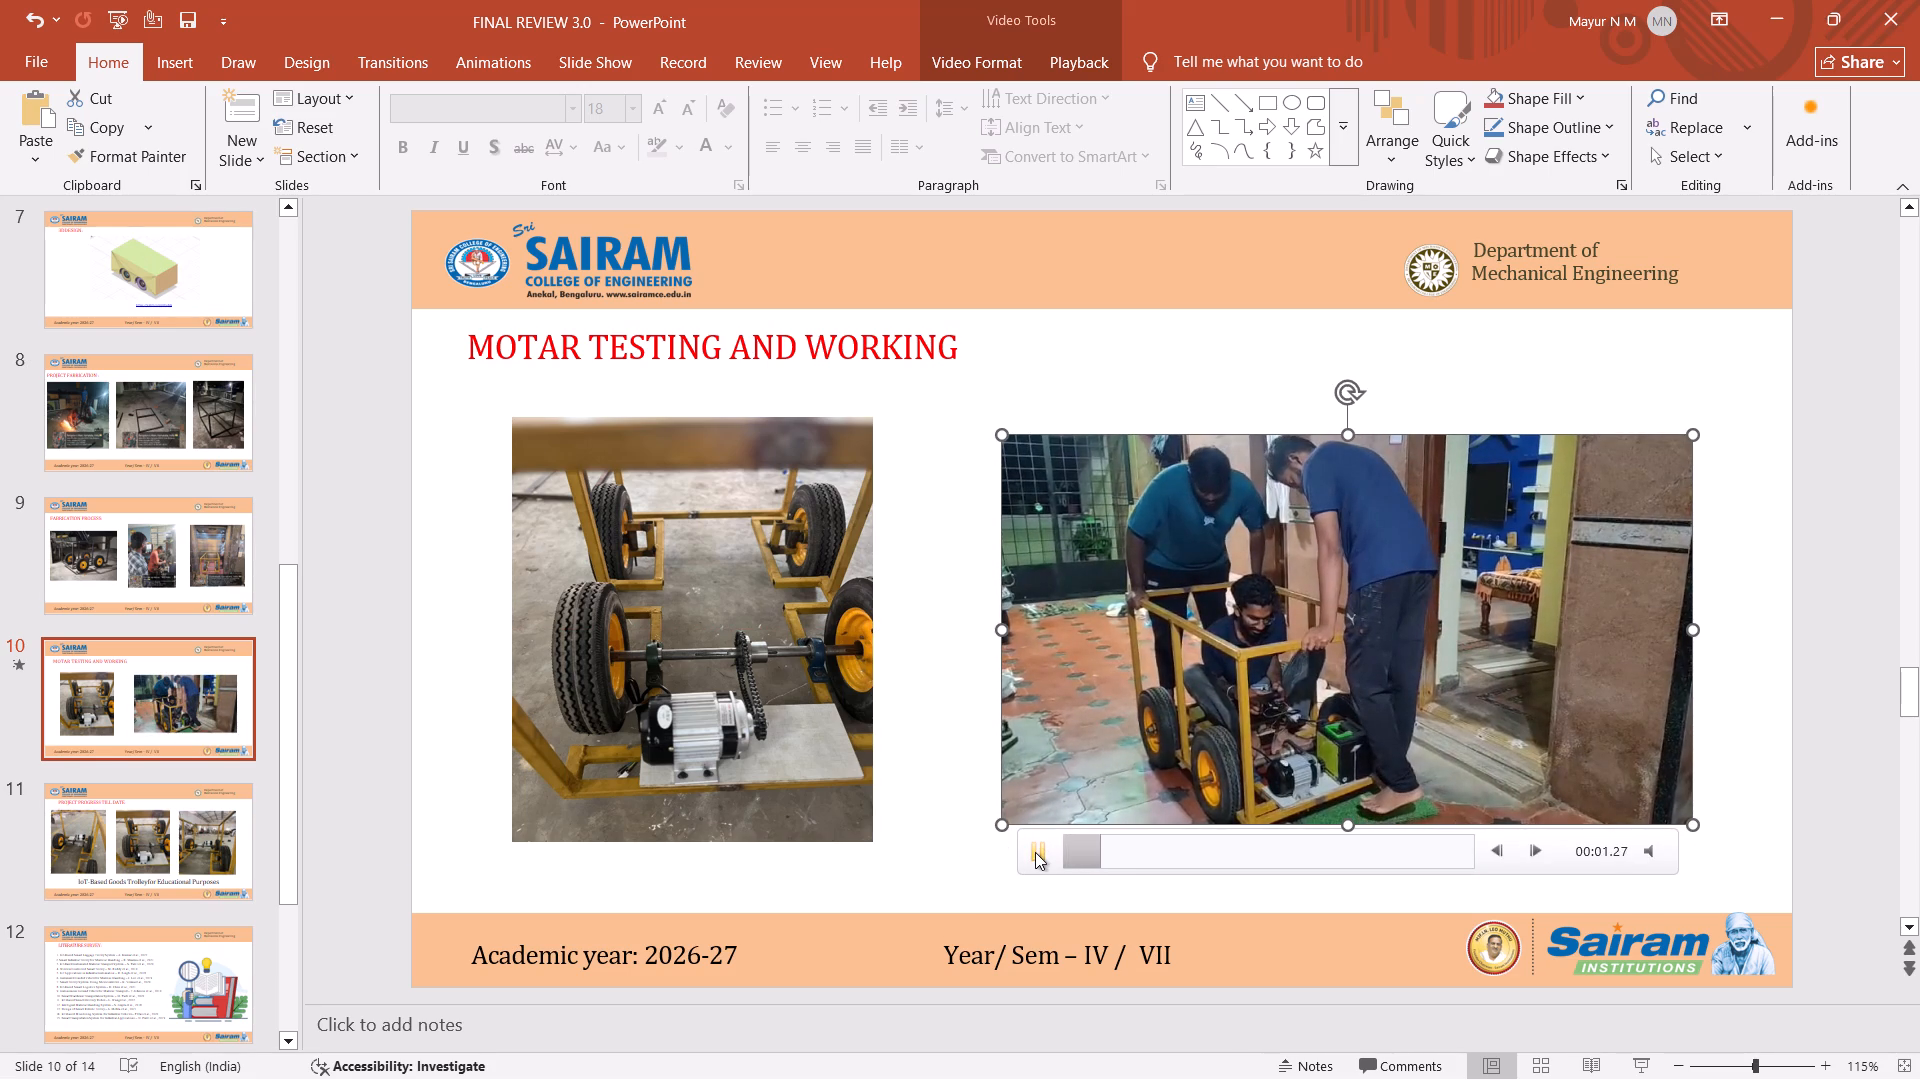
pyautogui.click(1035, 852)
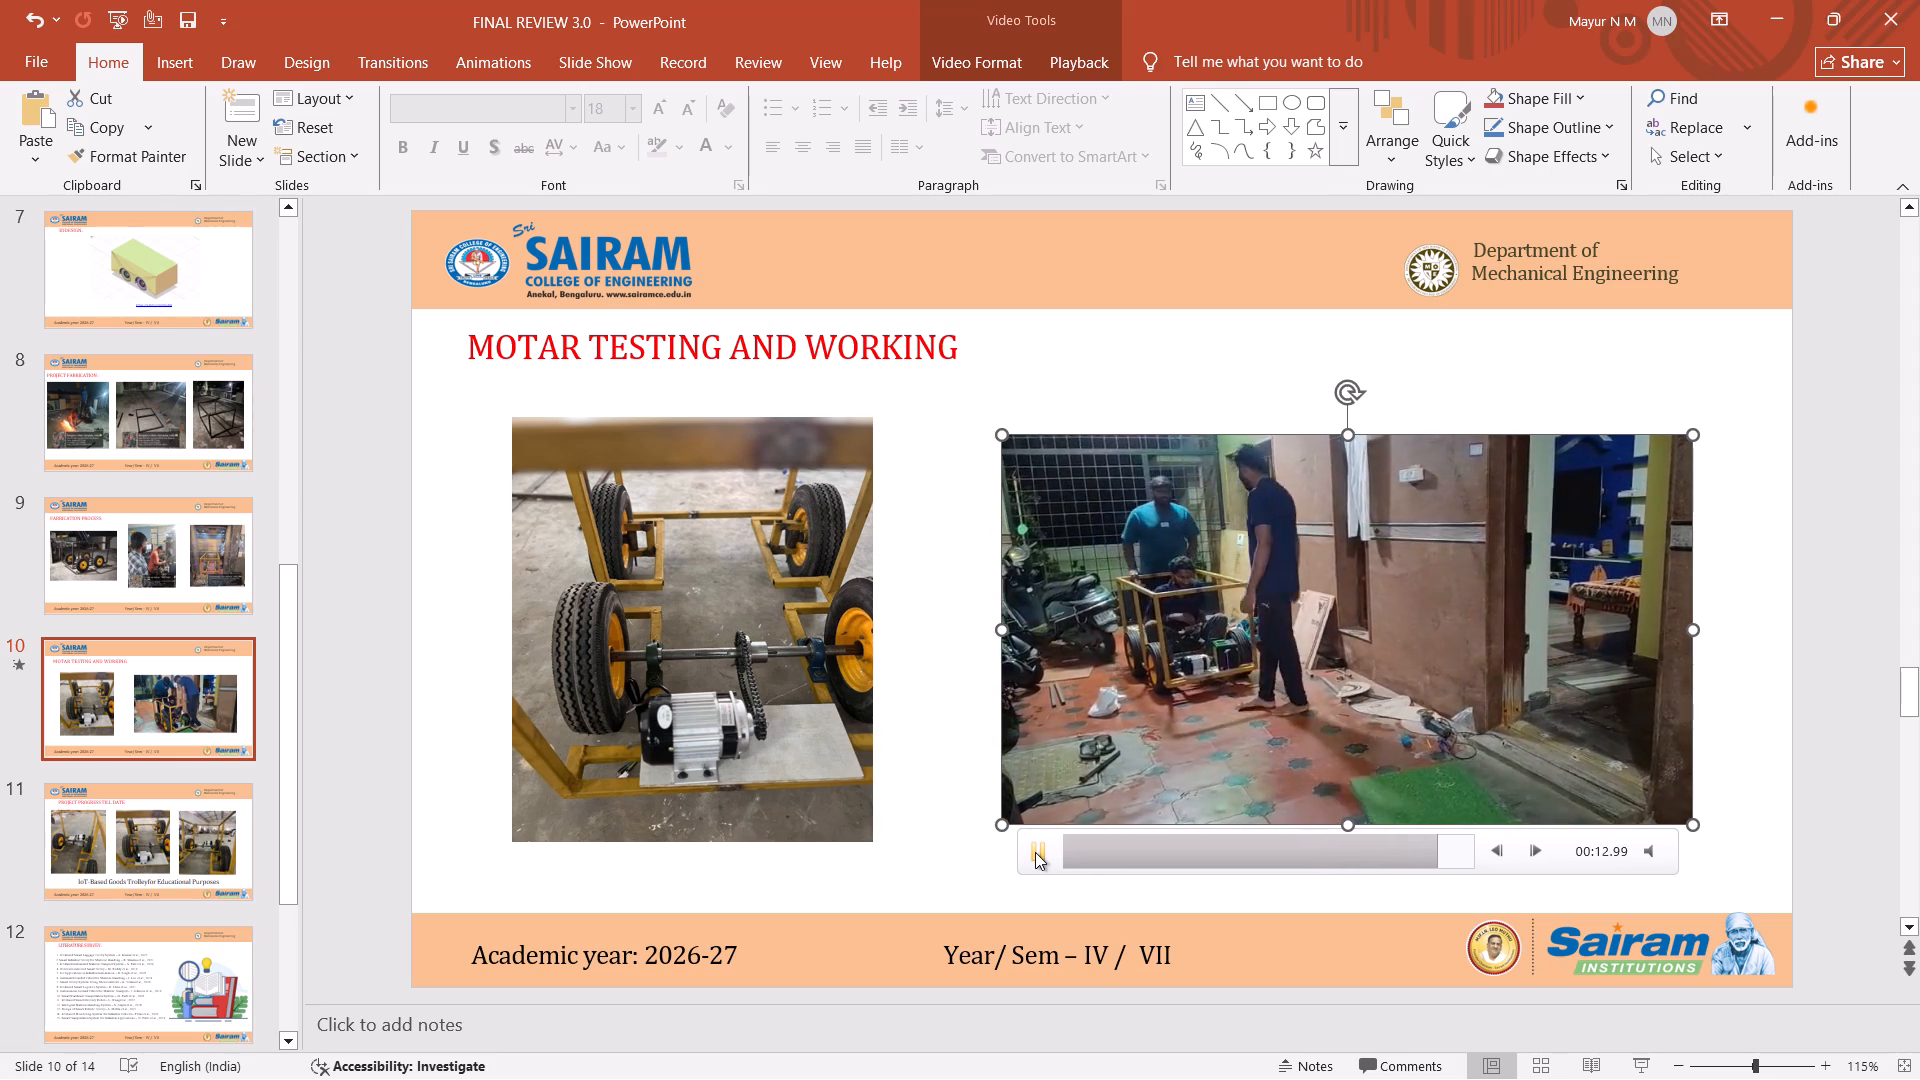
pyautogui.click(753, 677)
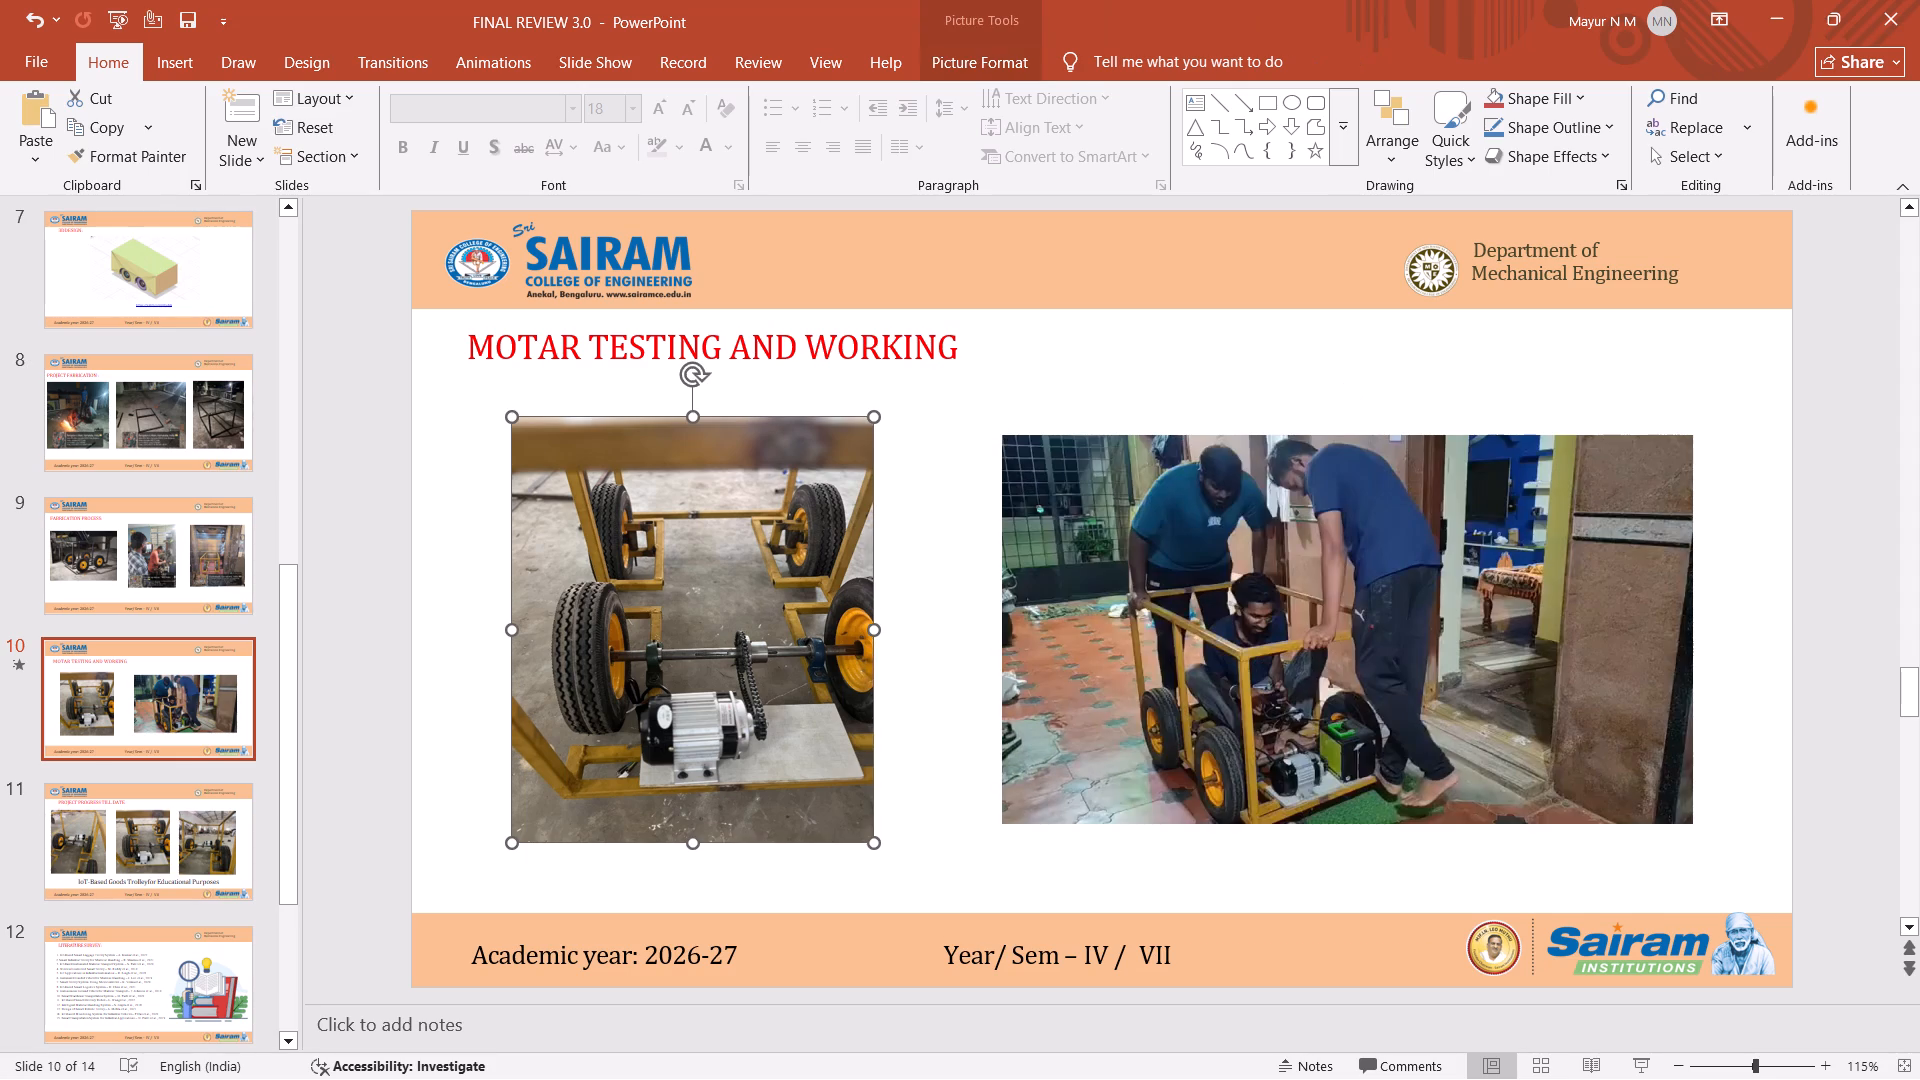
pyautogui.click(1238, 643)
pyautogui.click(1238, 643)
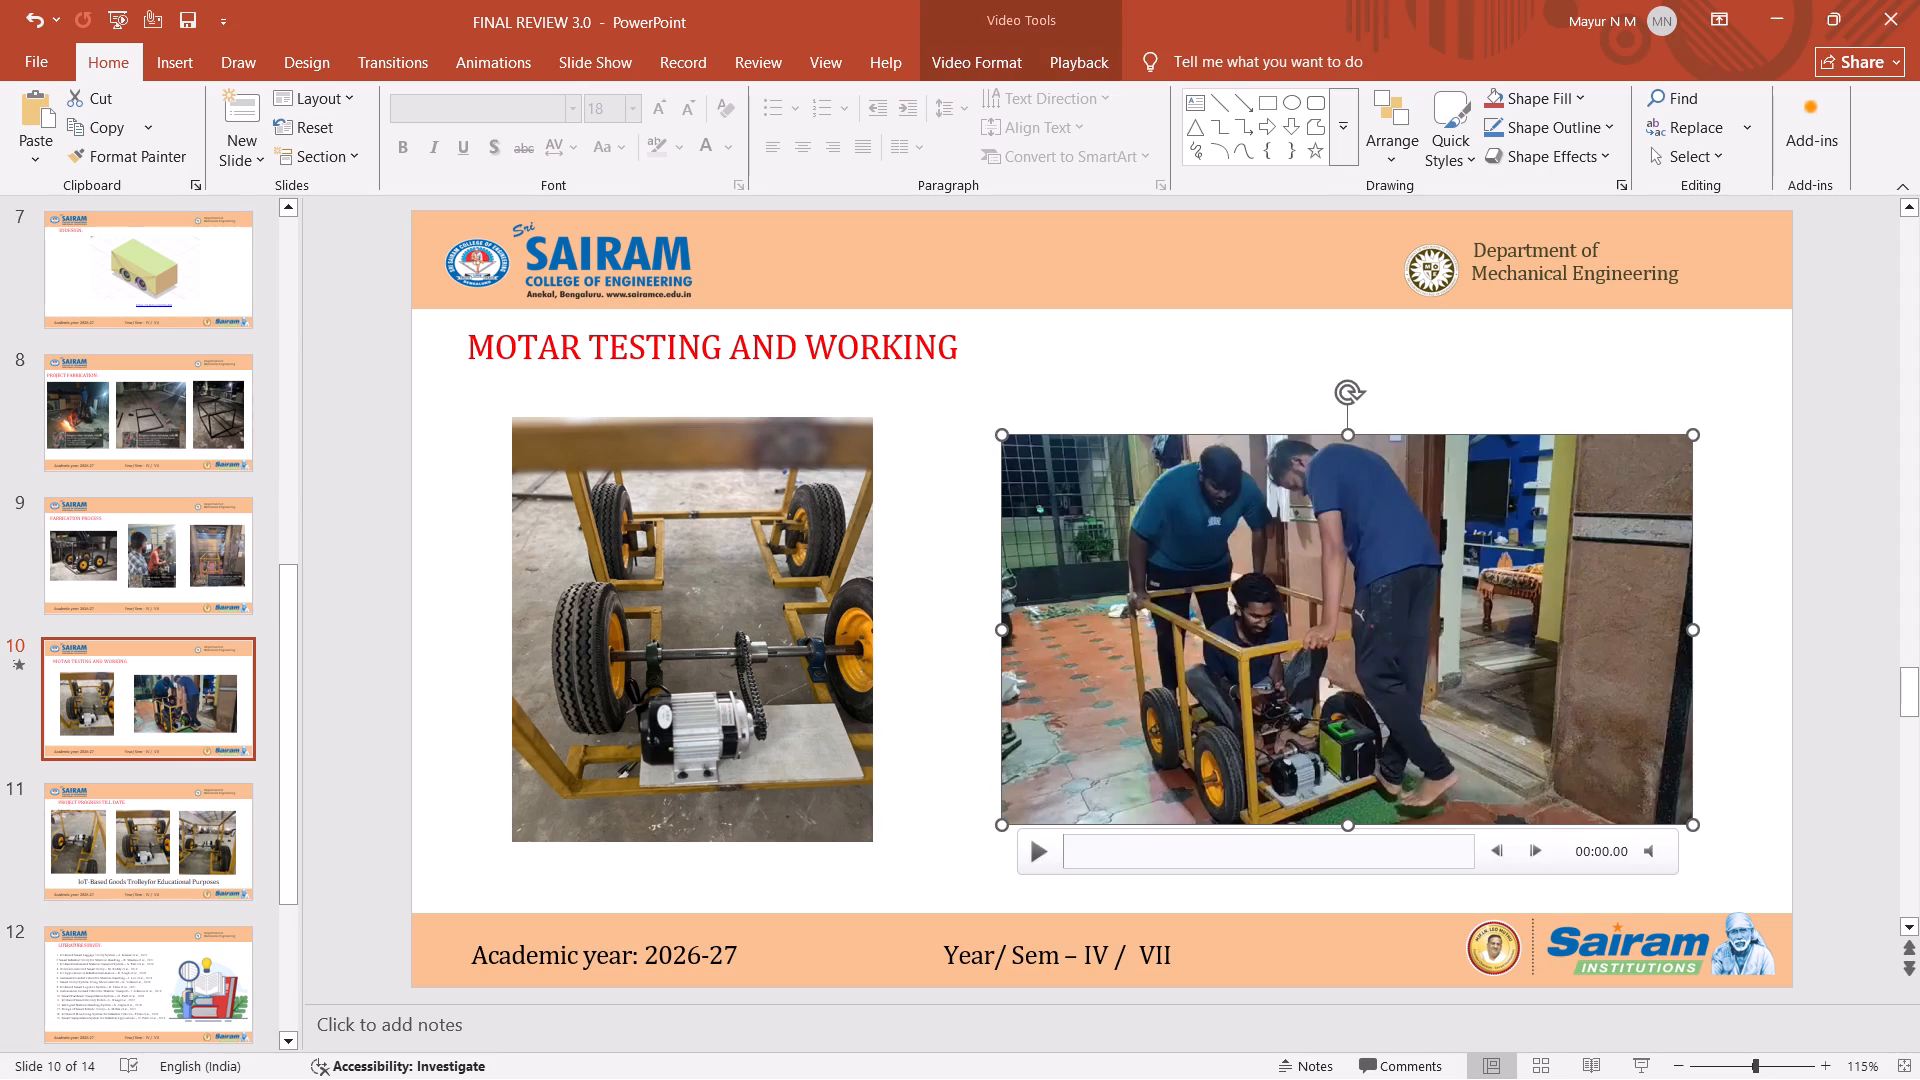
pyautogui.click(221, 589)
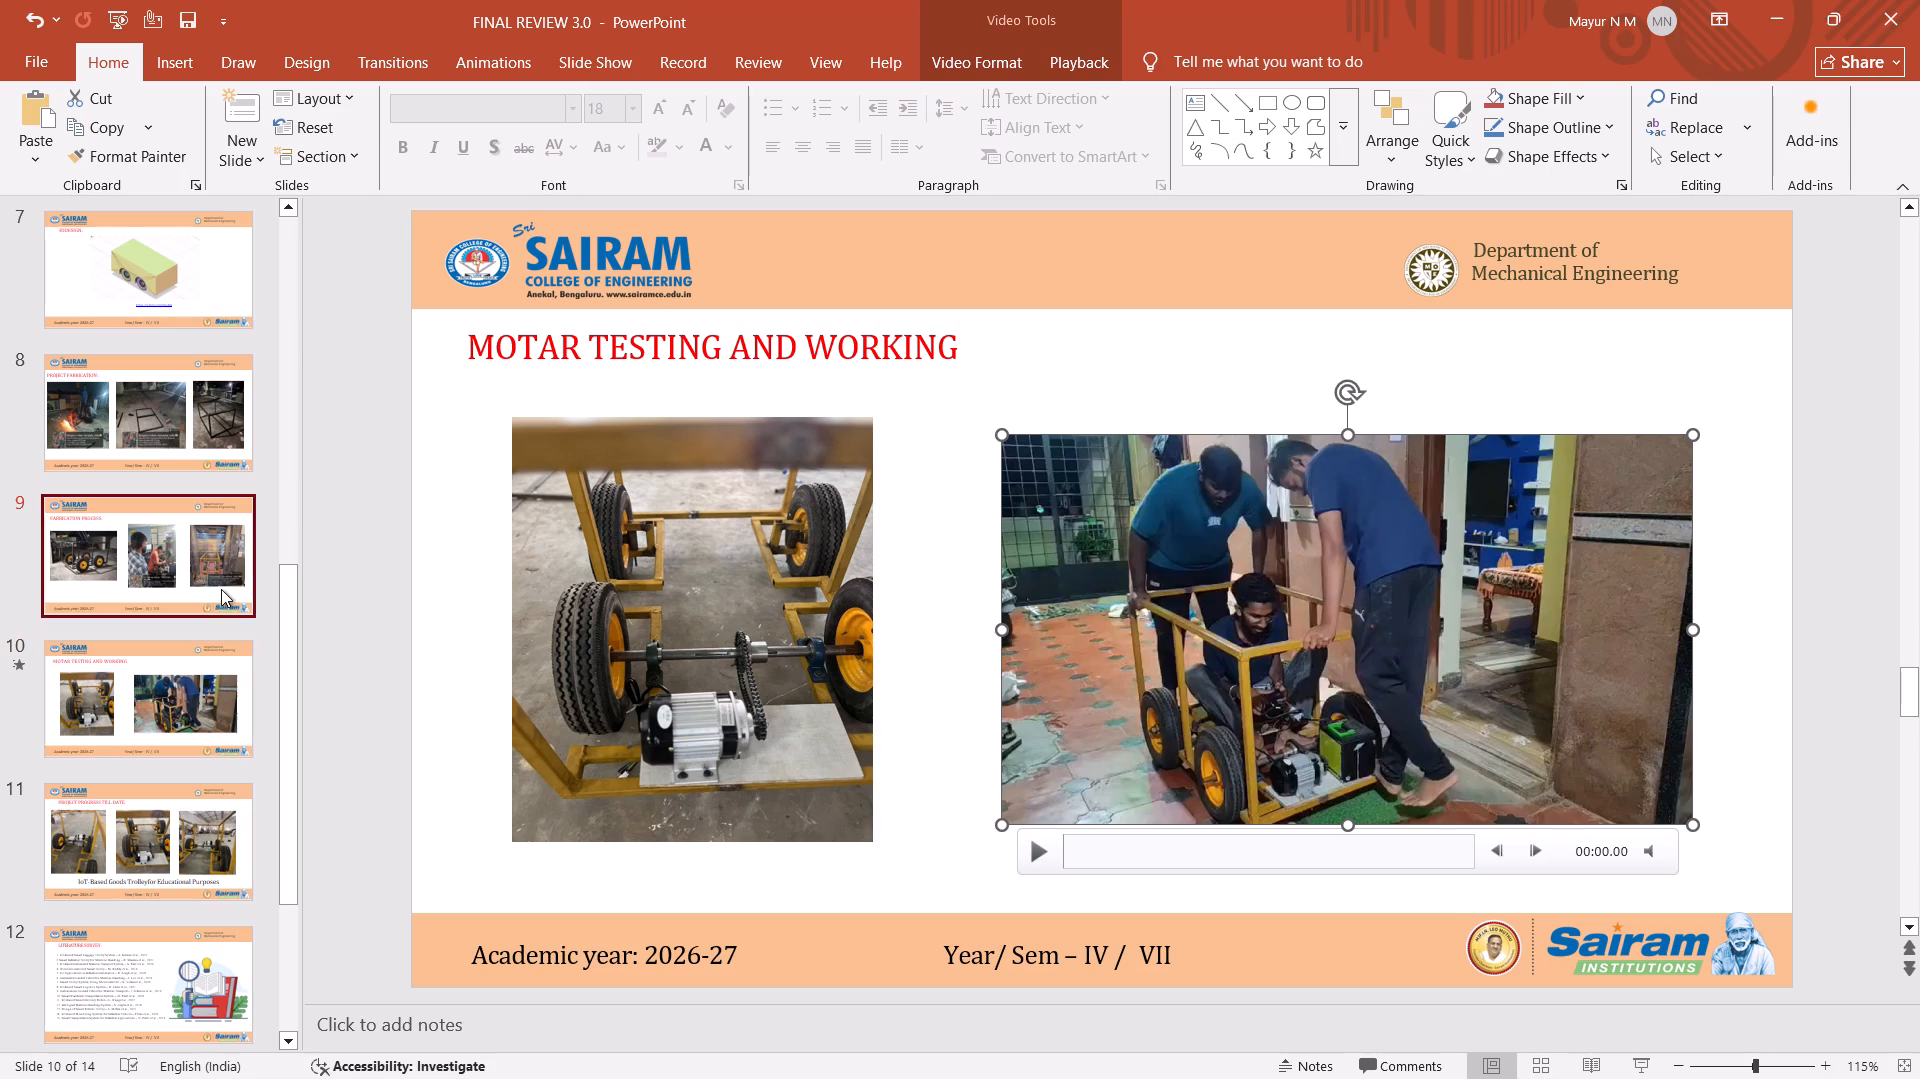
pyautogui.click(171, 685)
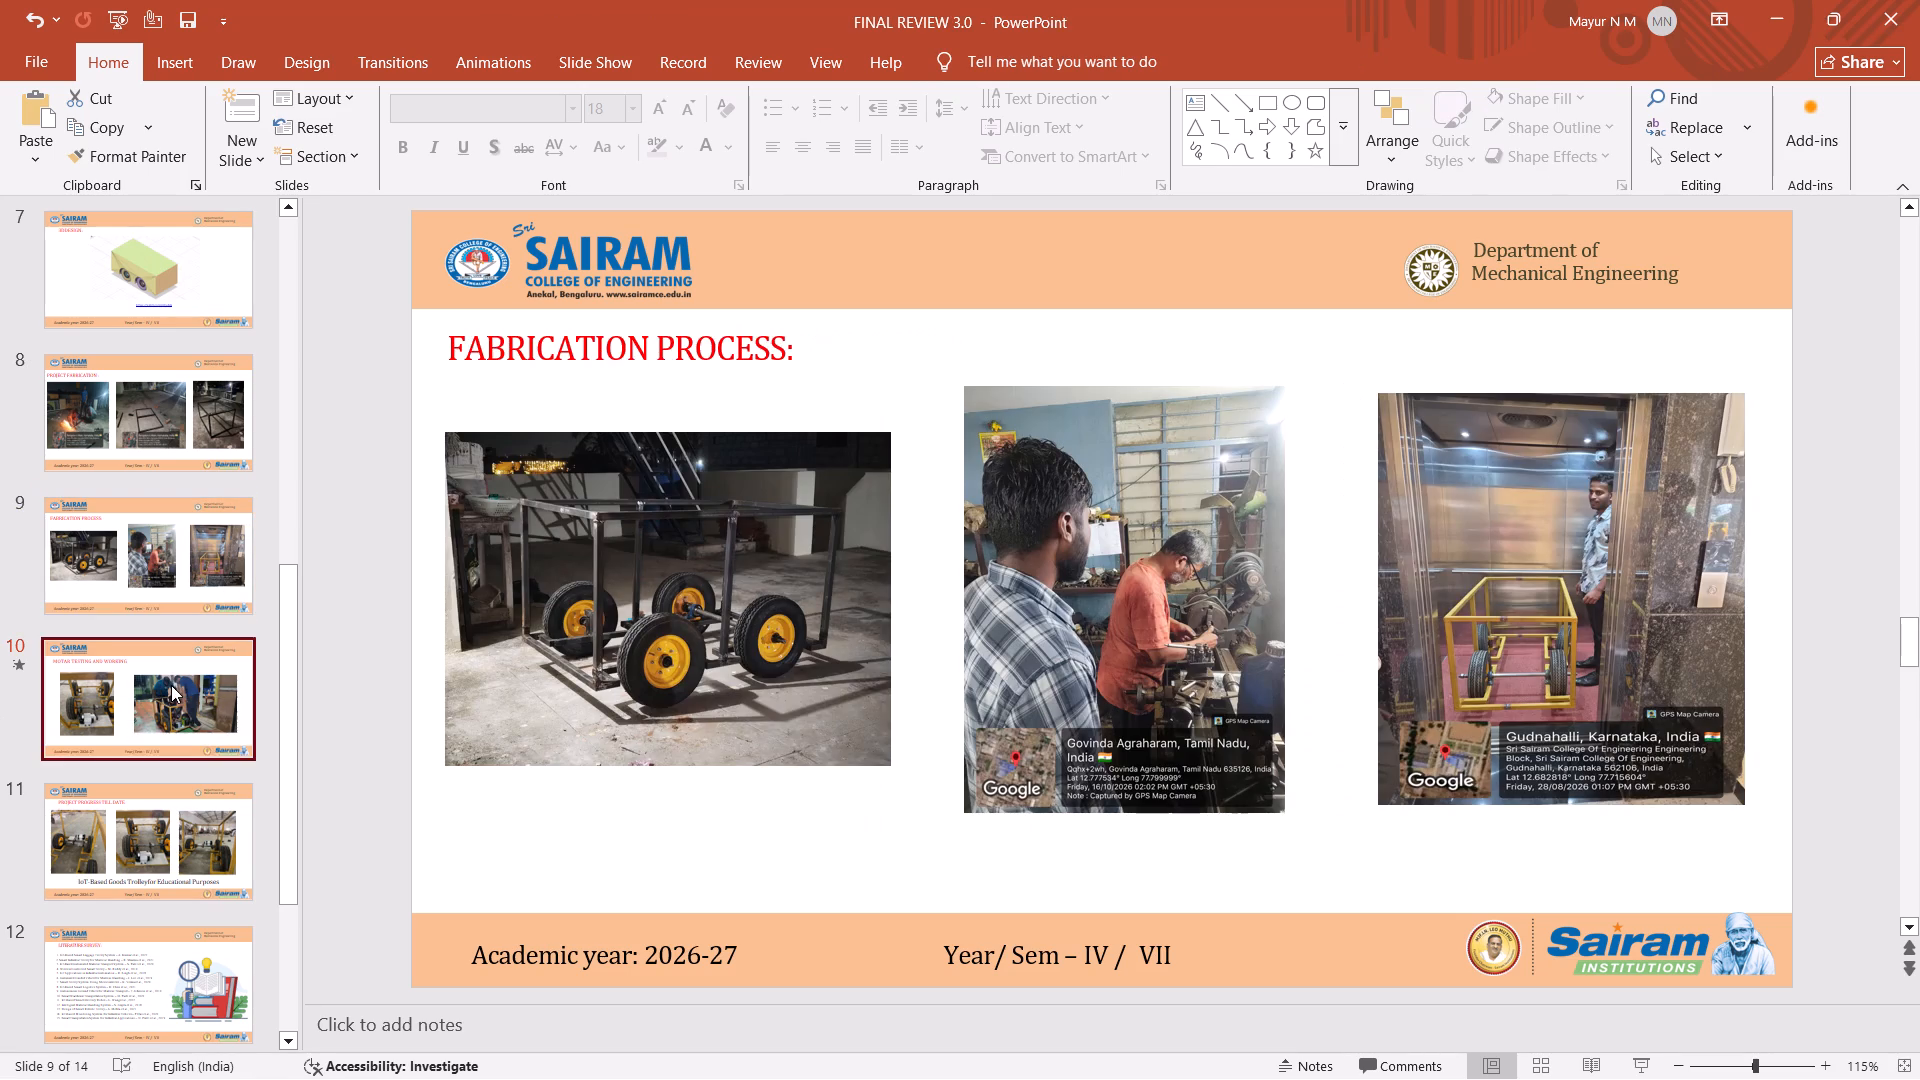
pyautogui.click(129, 444)
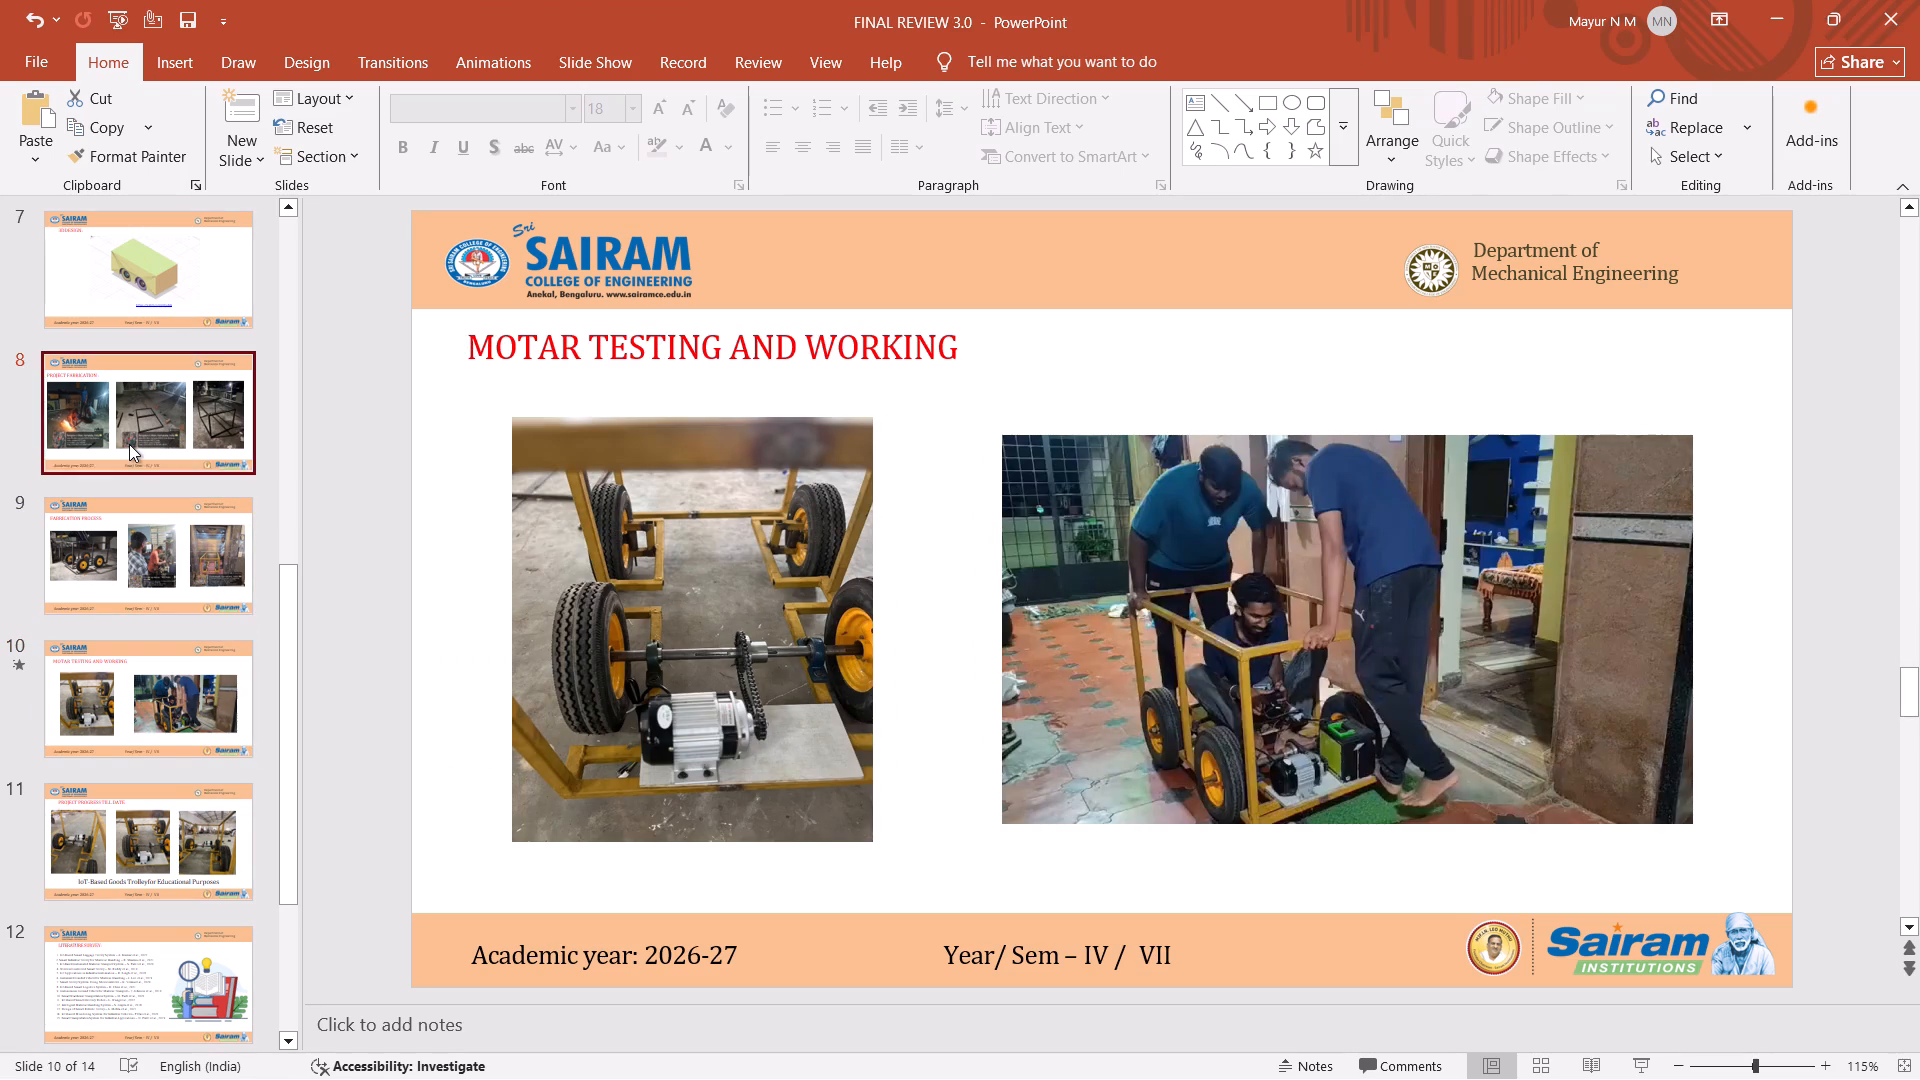
pyautogui.click(131, 542)
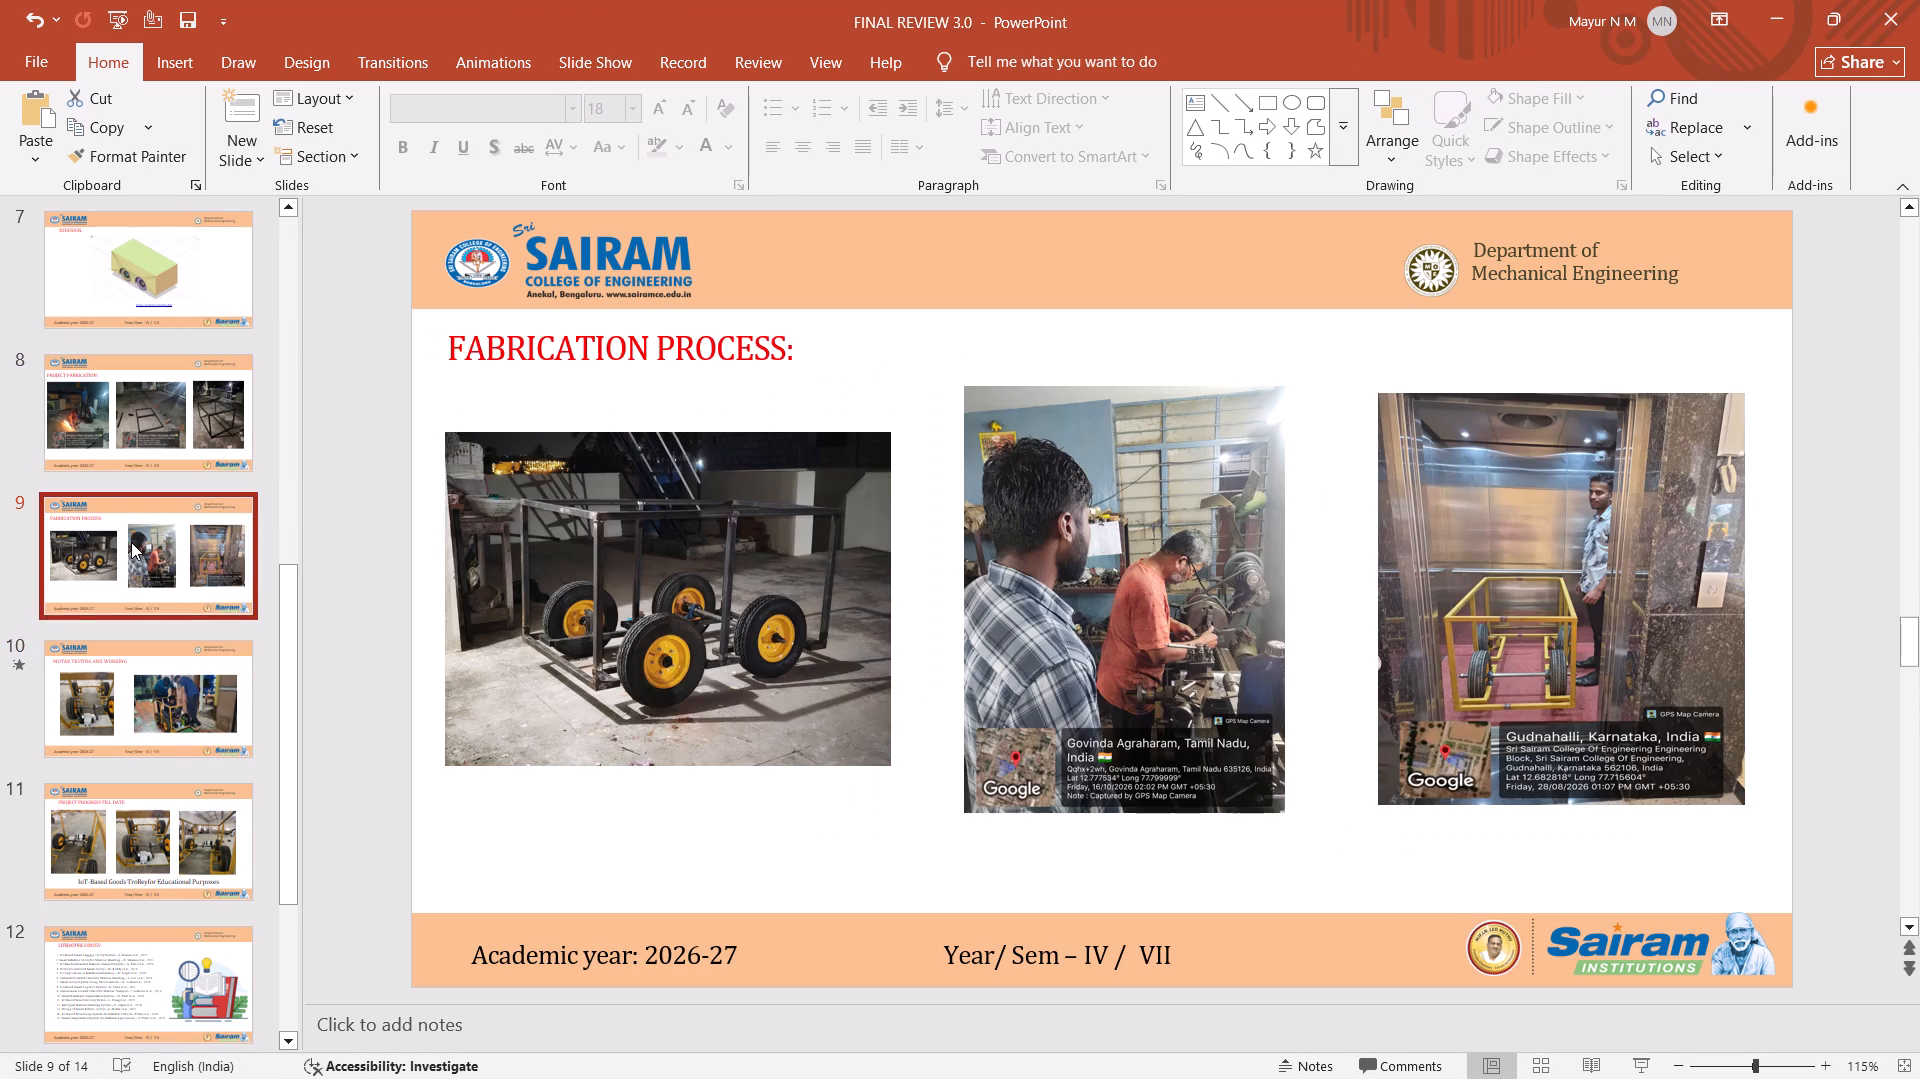
pyautogui.click(144, 681)
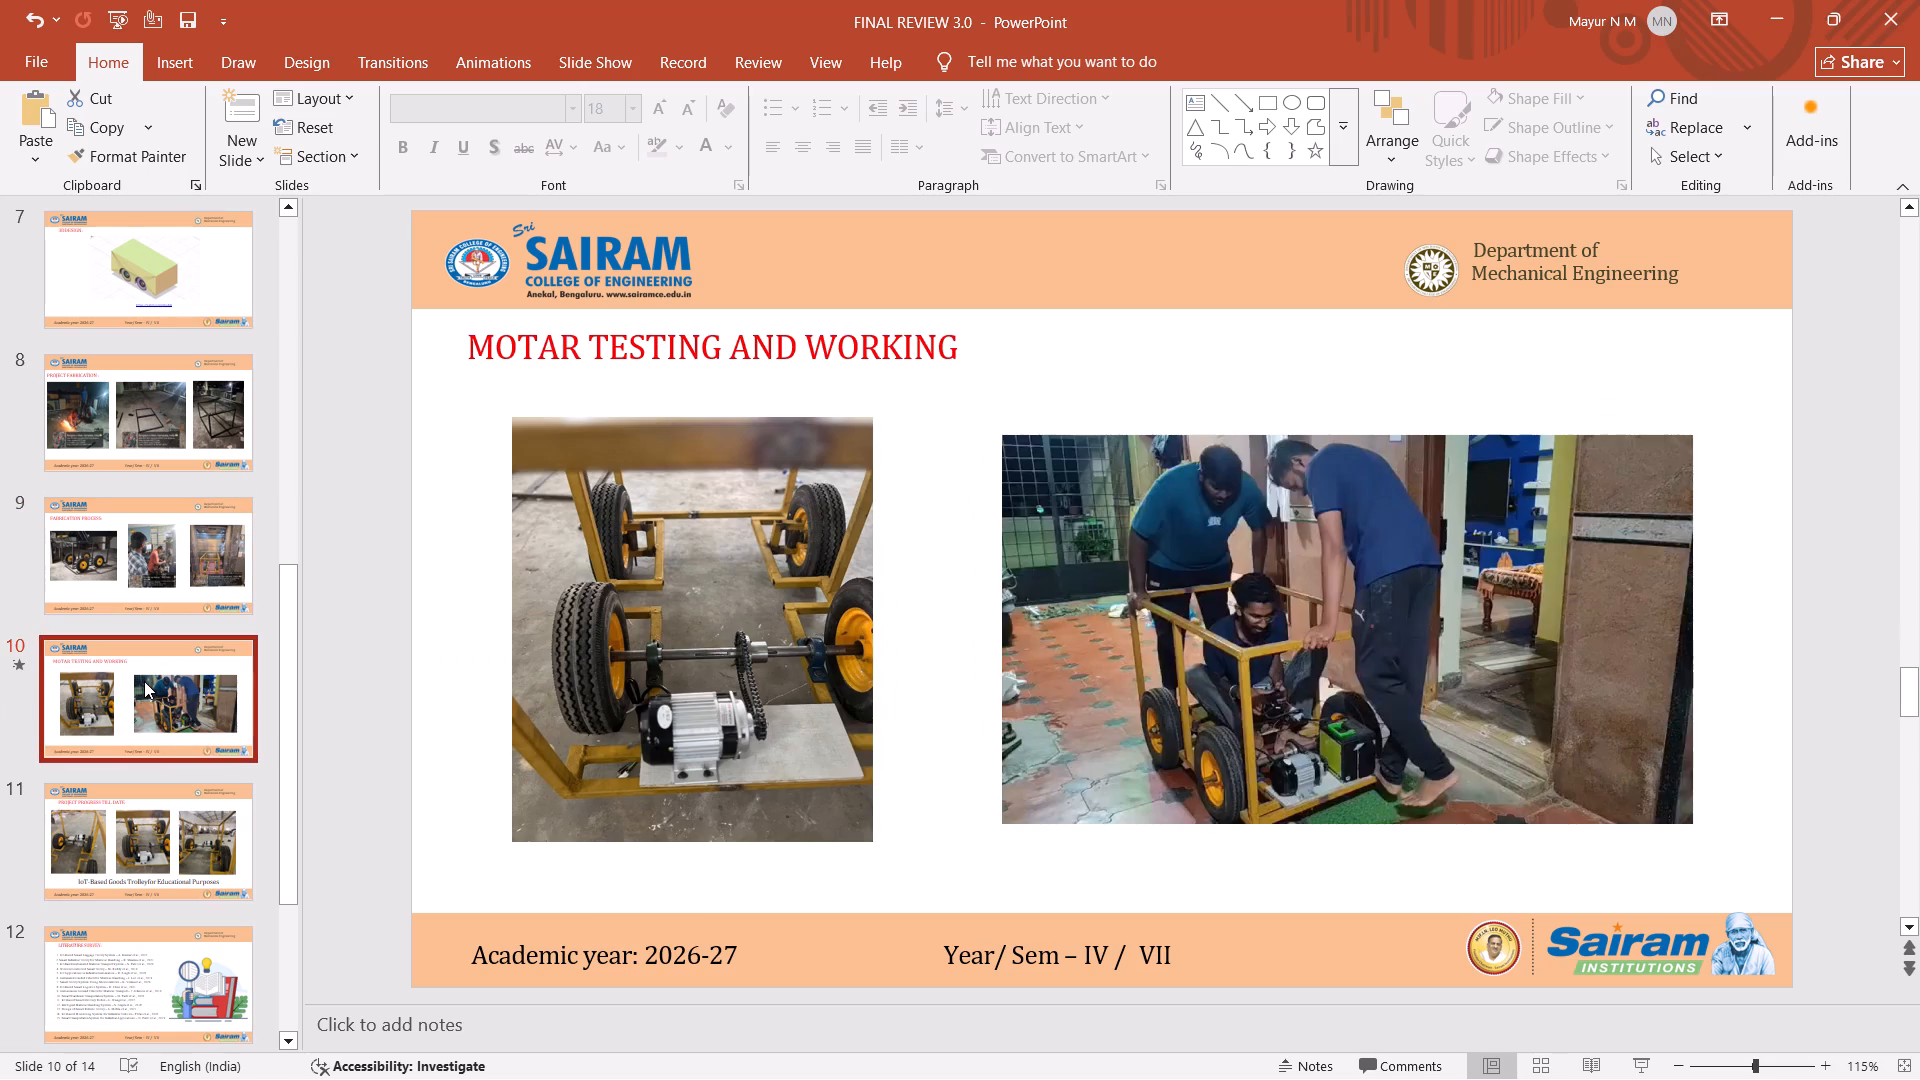
# Delete all three trolley photos from the project progress slide, slide 11.
pyautogui.click(121, 838)
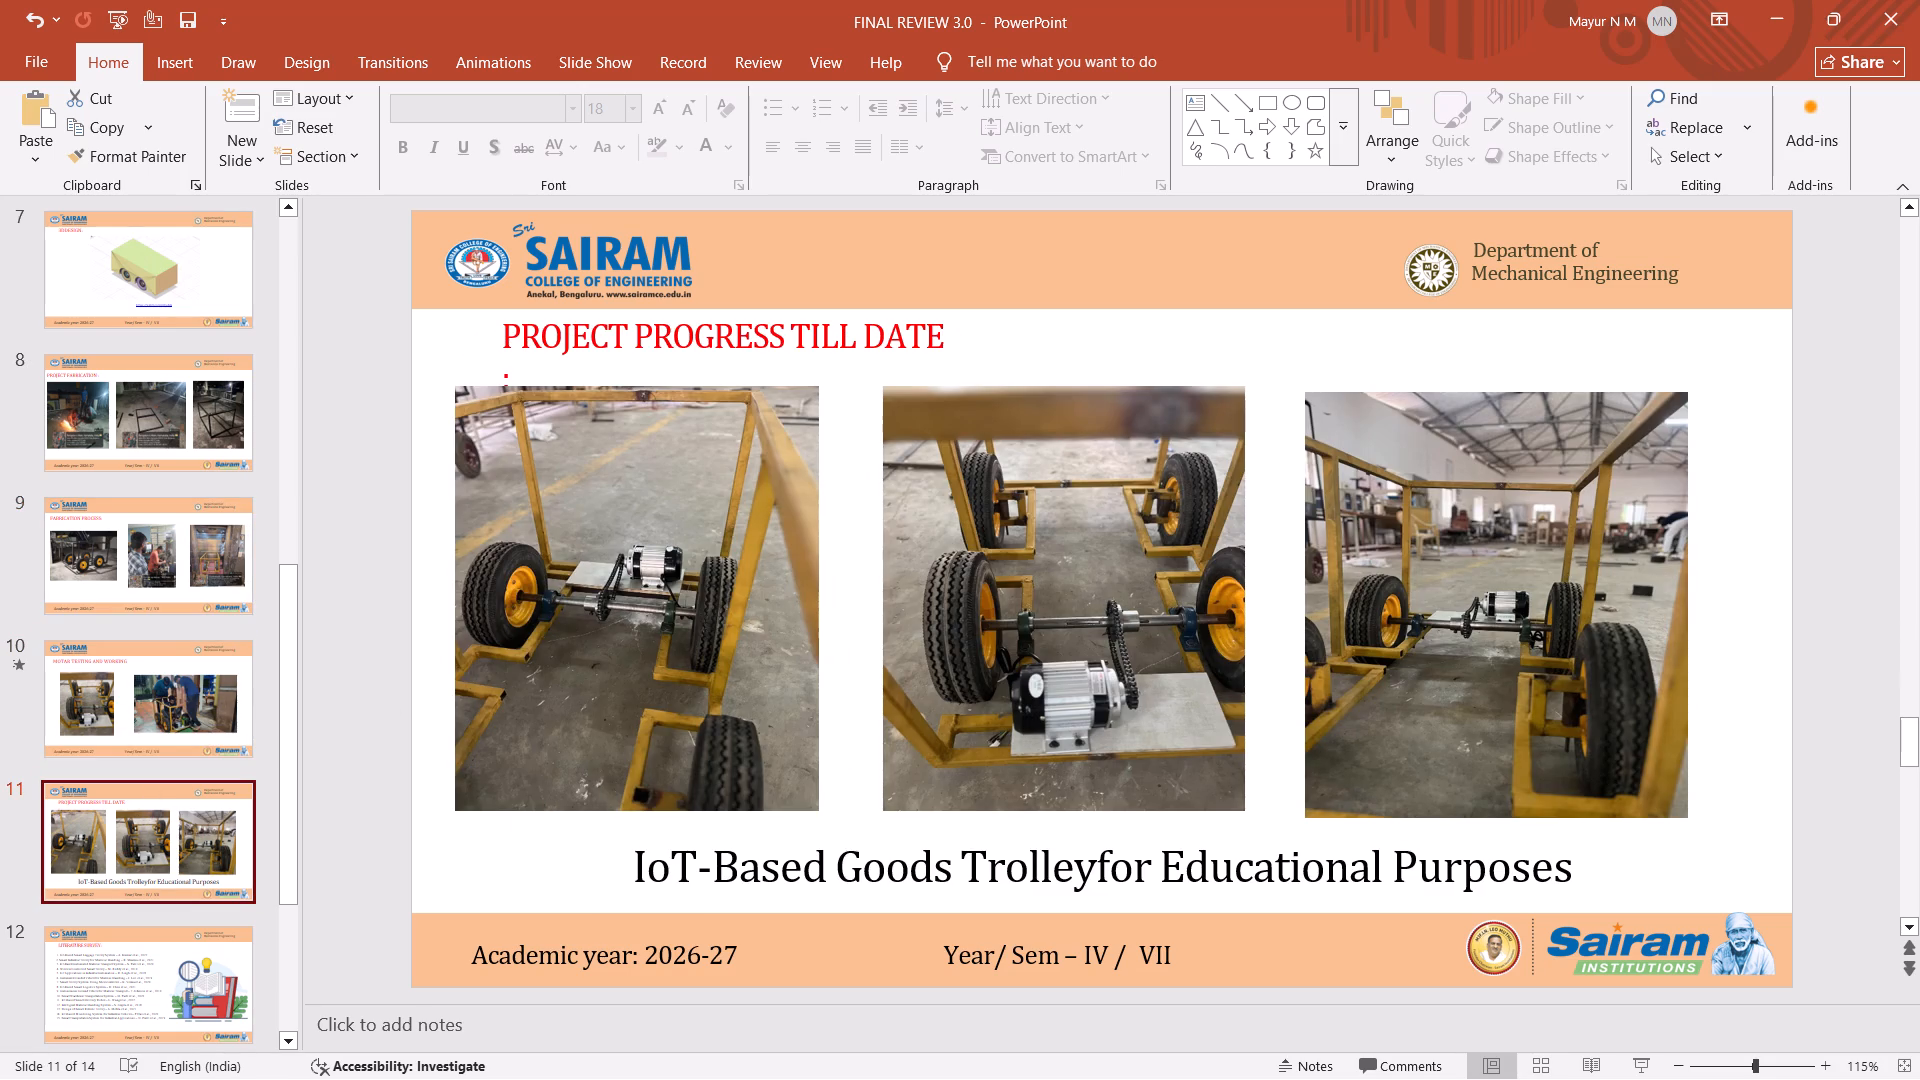
pyautogui.click(727, 662)
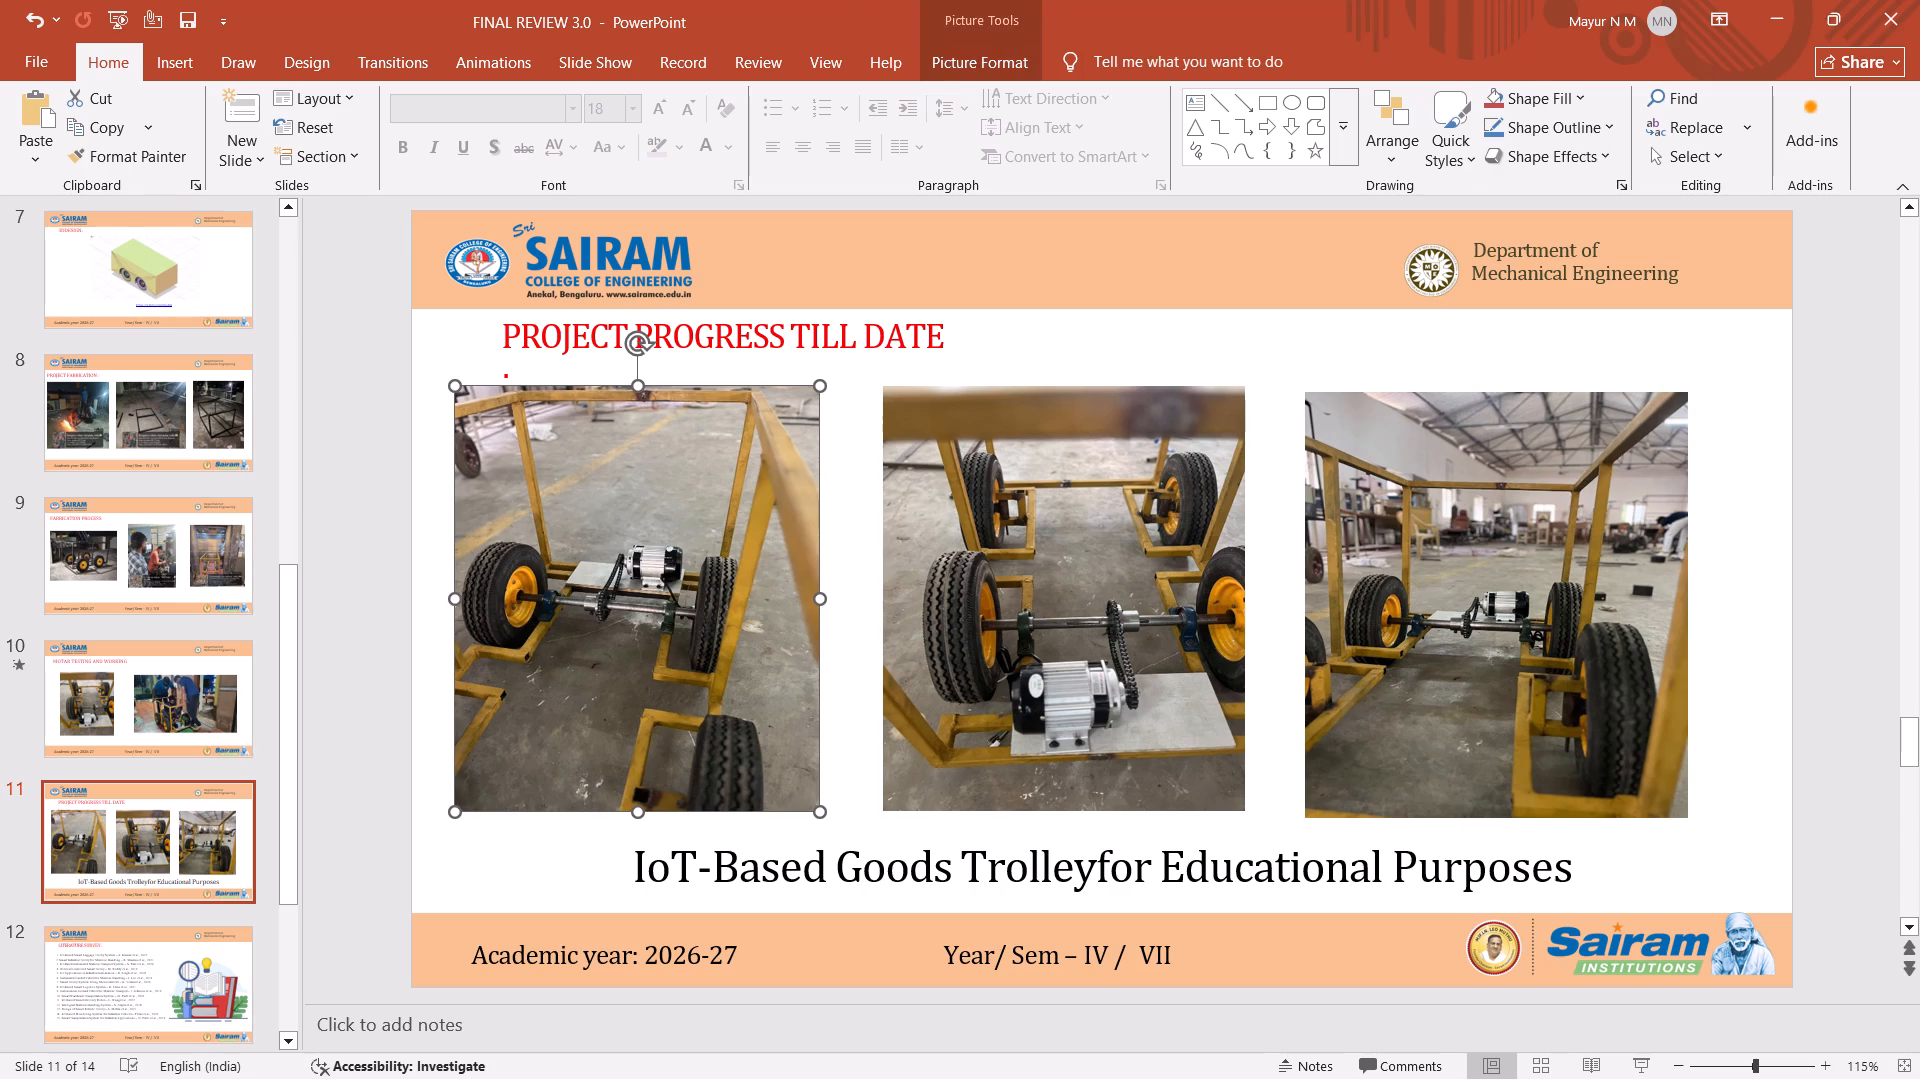
pyautogui.press('BackSpace')
pyautogui.click(1080, 566)
pyautogui.press('BackSpace')
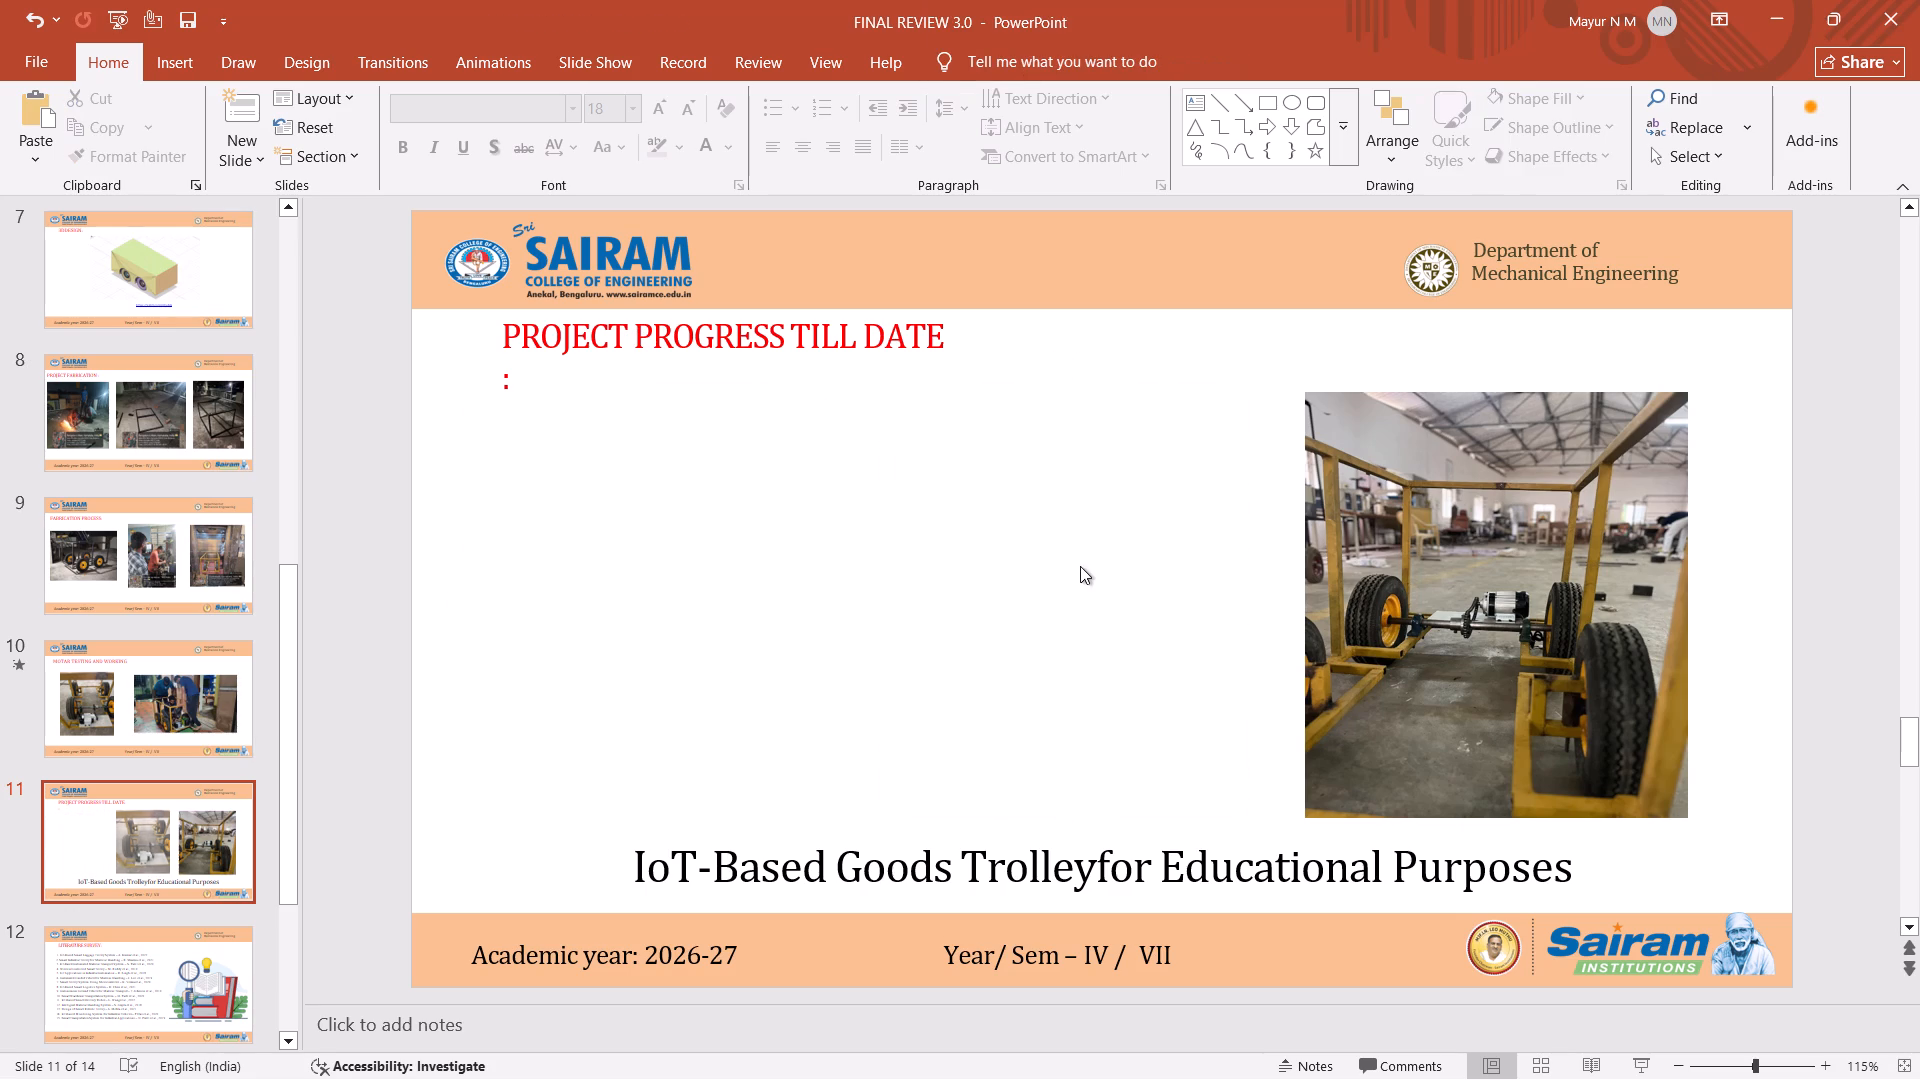
pyautogui.click(1519, 557)
pyautogui.press('BackSpace')
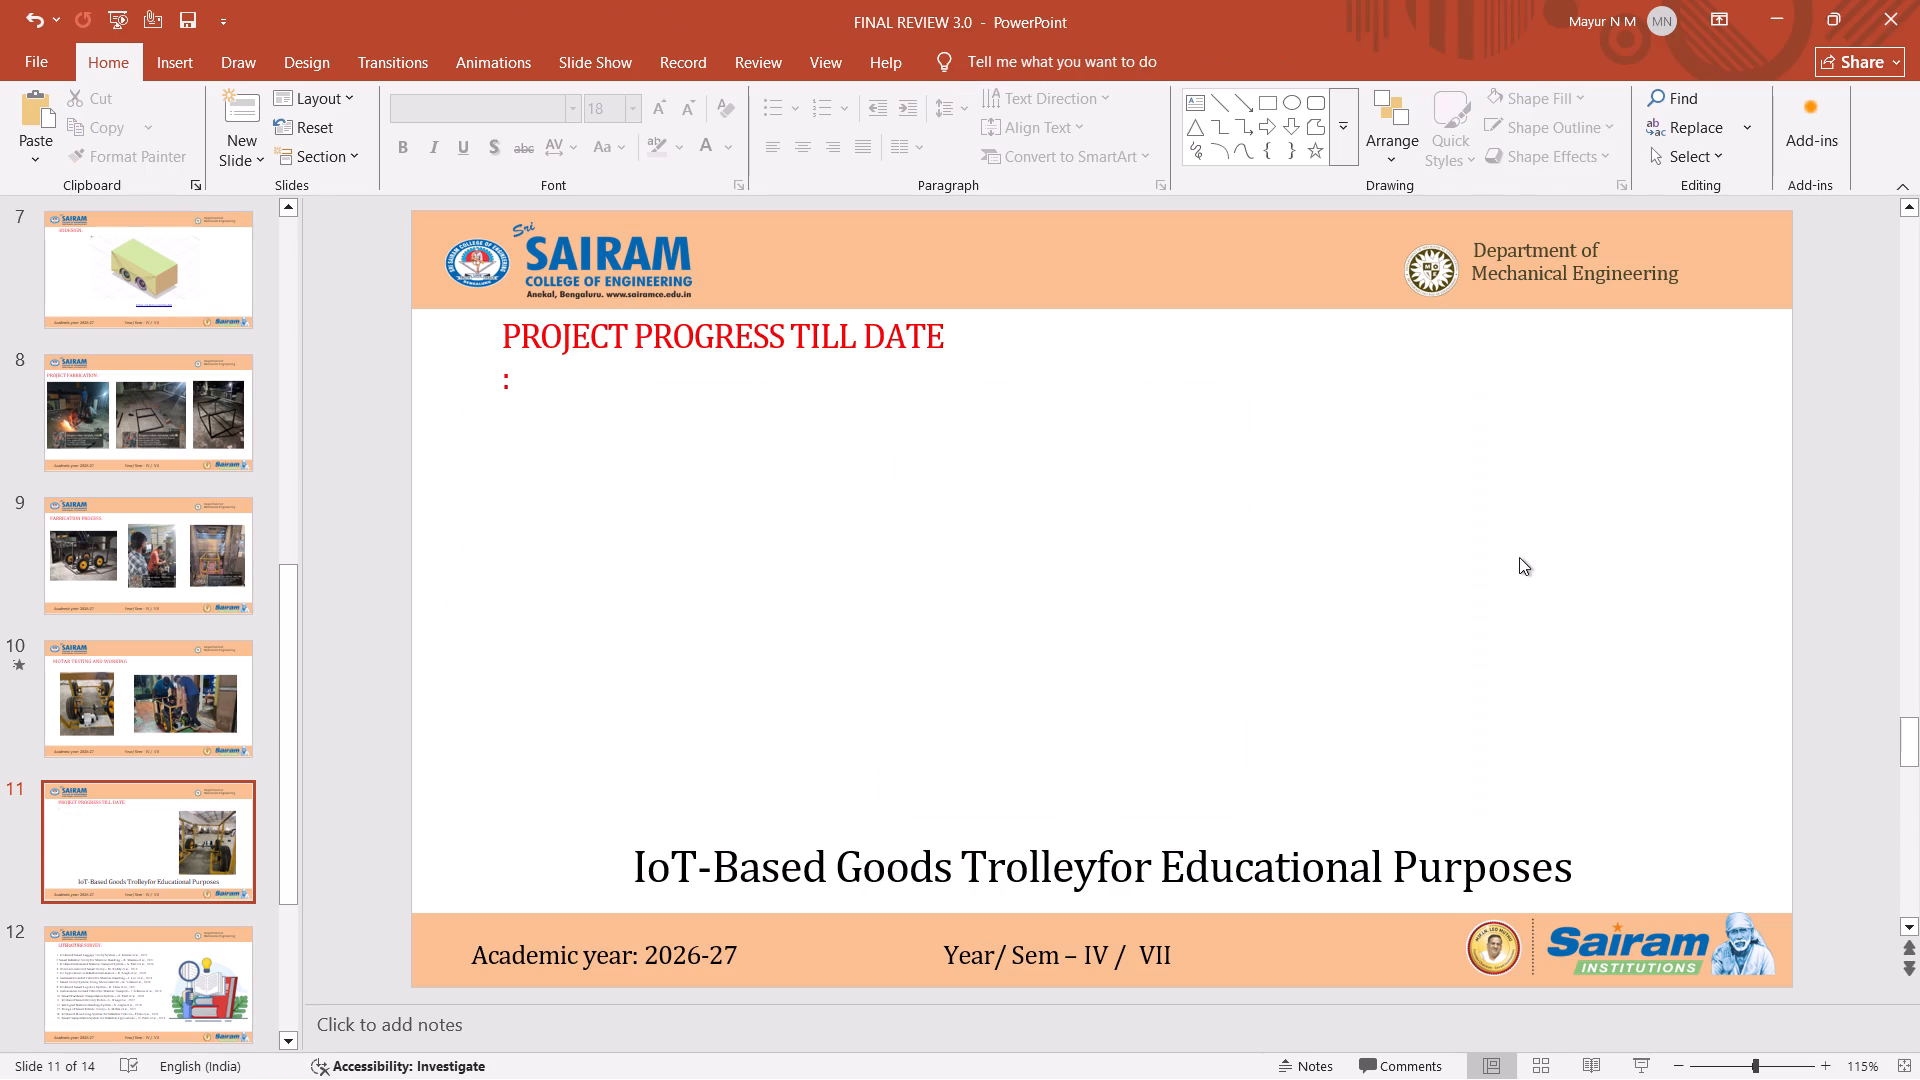
# Retype the colon after the "PROJECT PROGRESS TILL DATE" heading and widen its text box so the heading fits on one line.
pyautogui.click(528, 391)
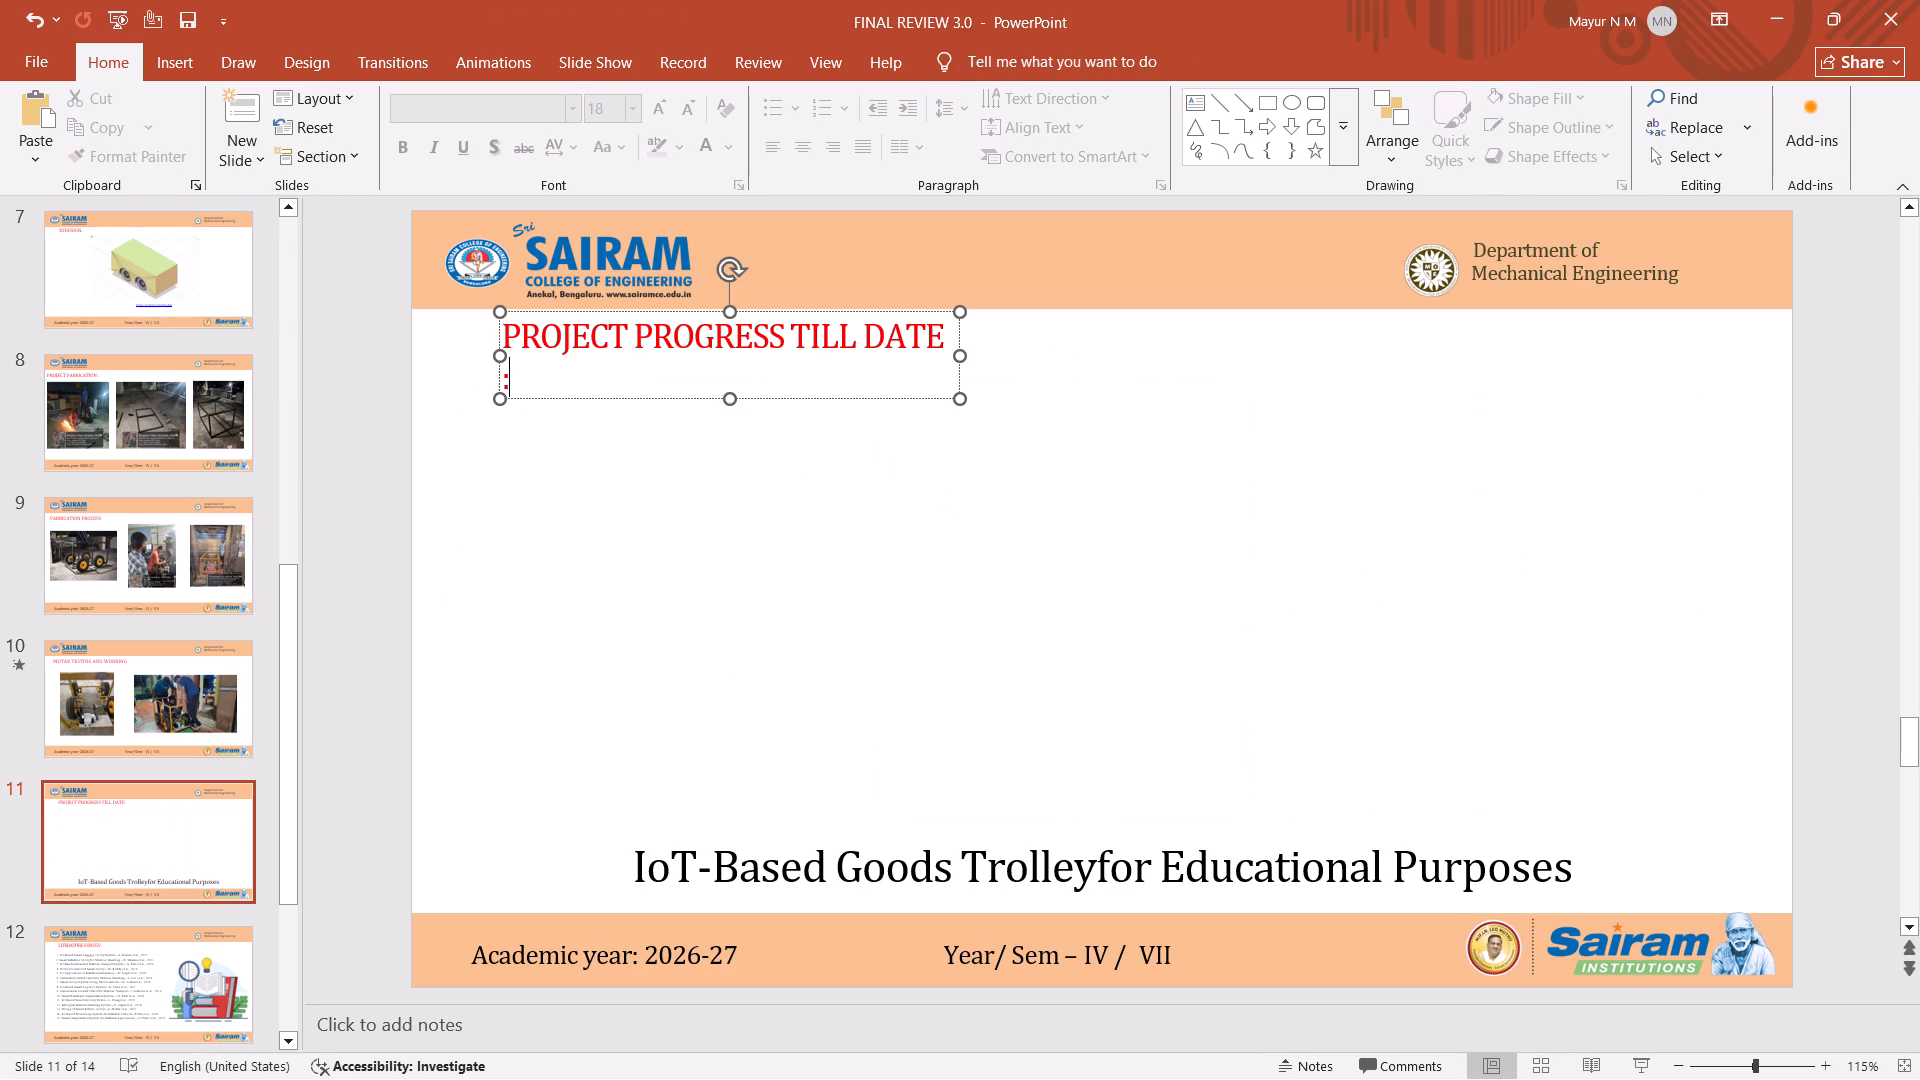
pyautogui.press('BackSpace')
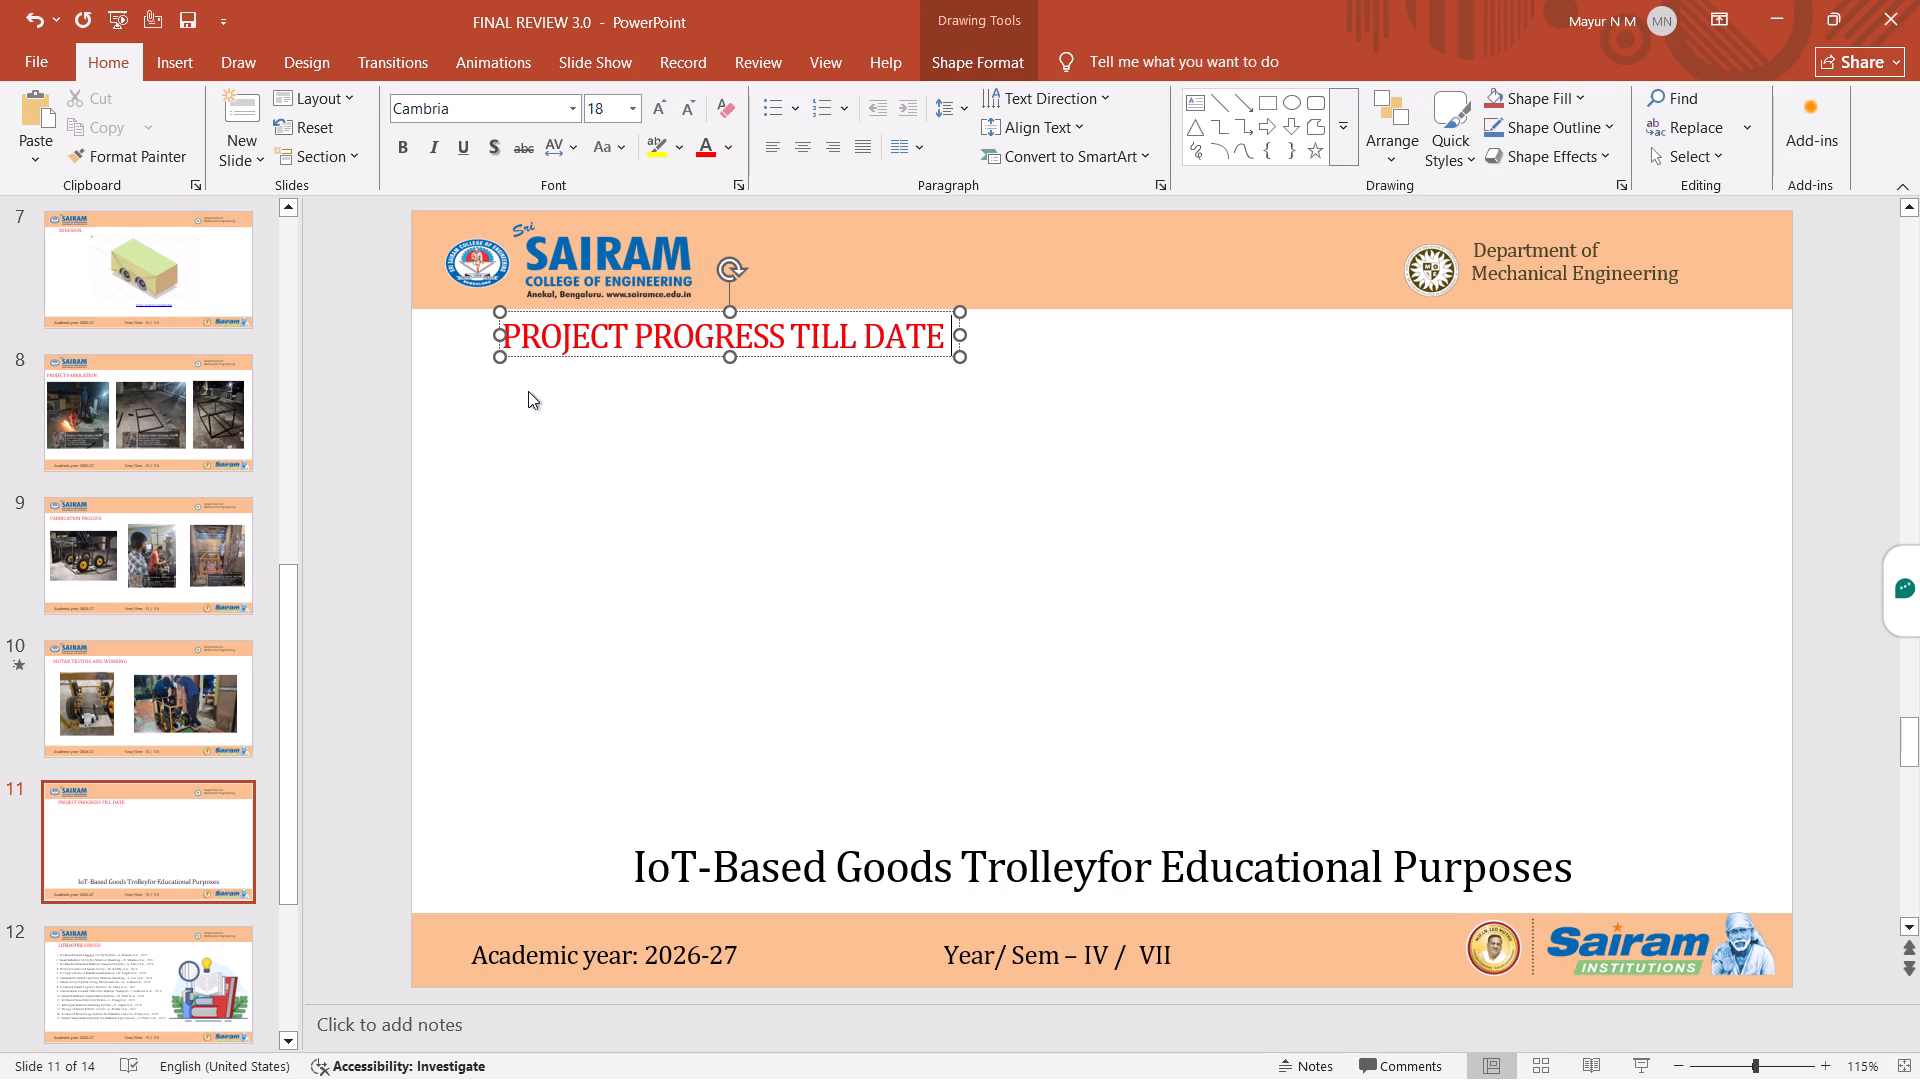
pyautogui.press(';')
pyautogui.press('BackSpace')
pyautogui.hotkey('shift', ':')
pyautogui.press('BackSpace')
pyautogui.hotkey('shift', ':')
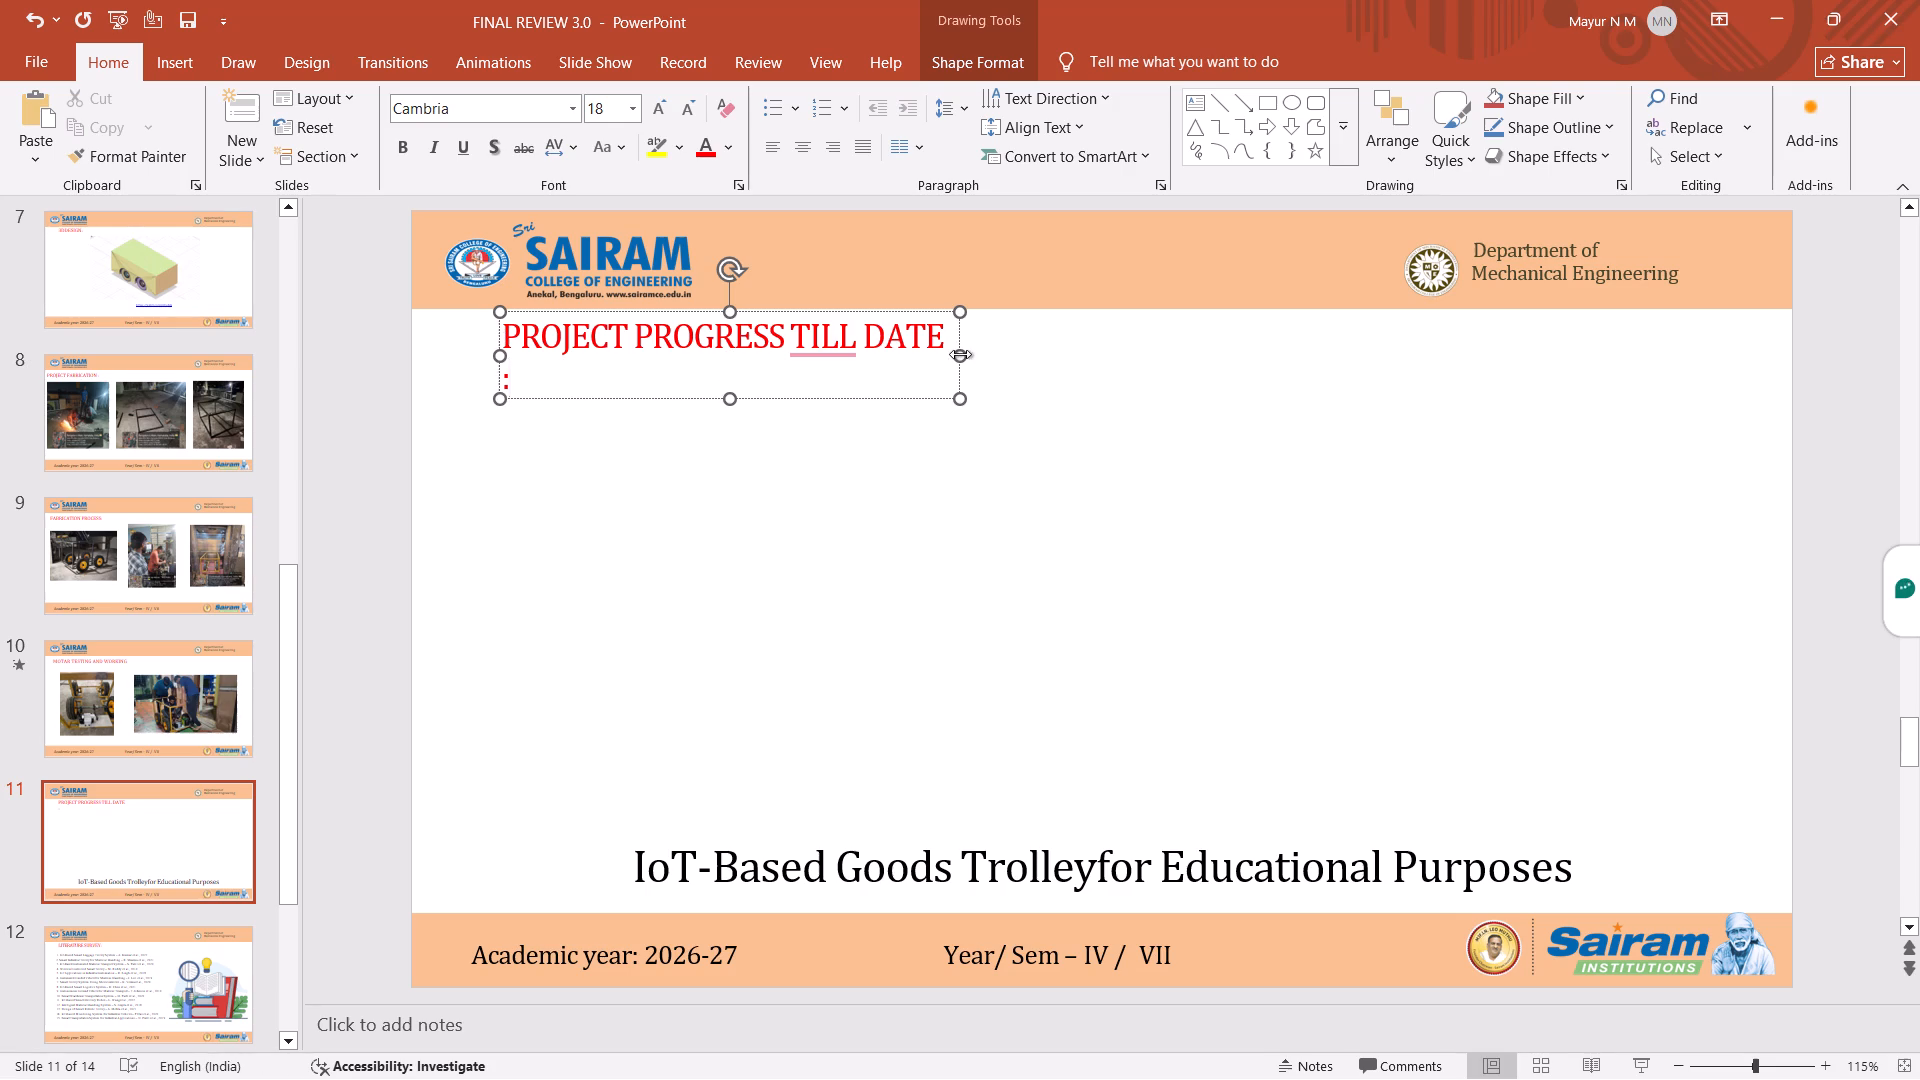
pyautogui.moveTo(959, 354); pyautogui.dragTo(996, 364)
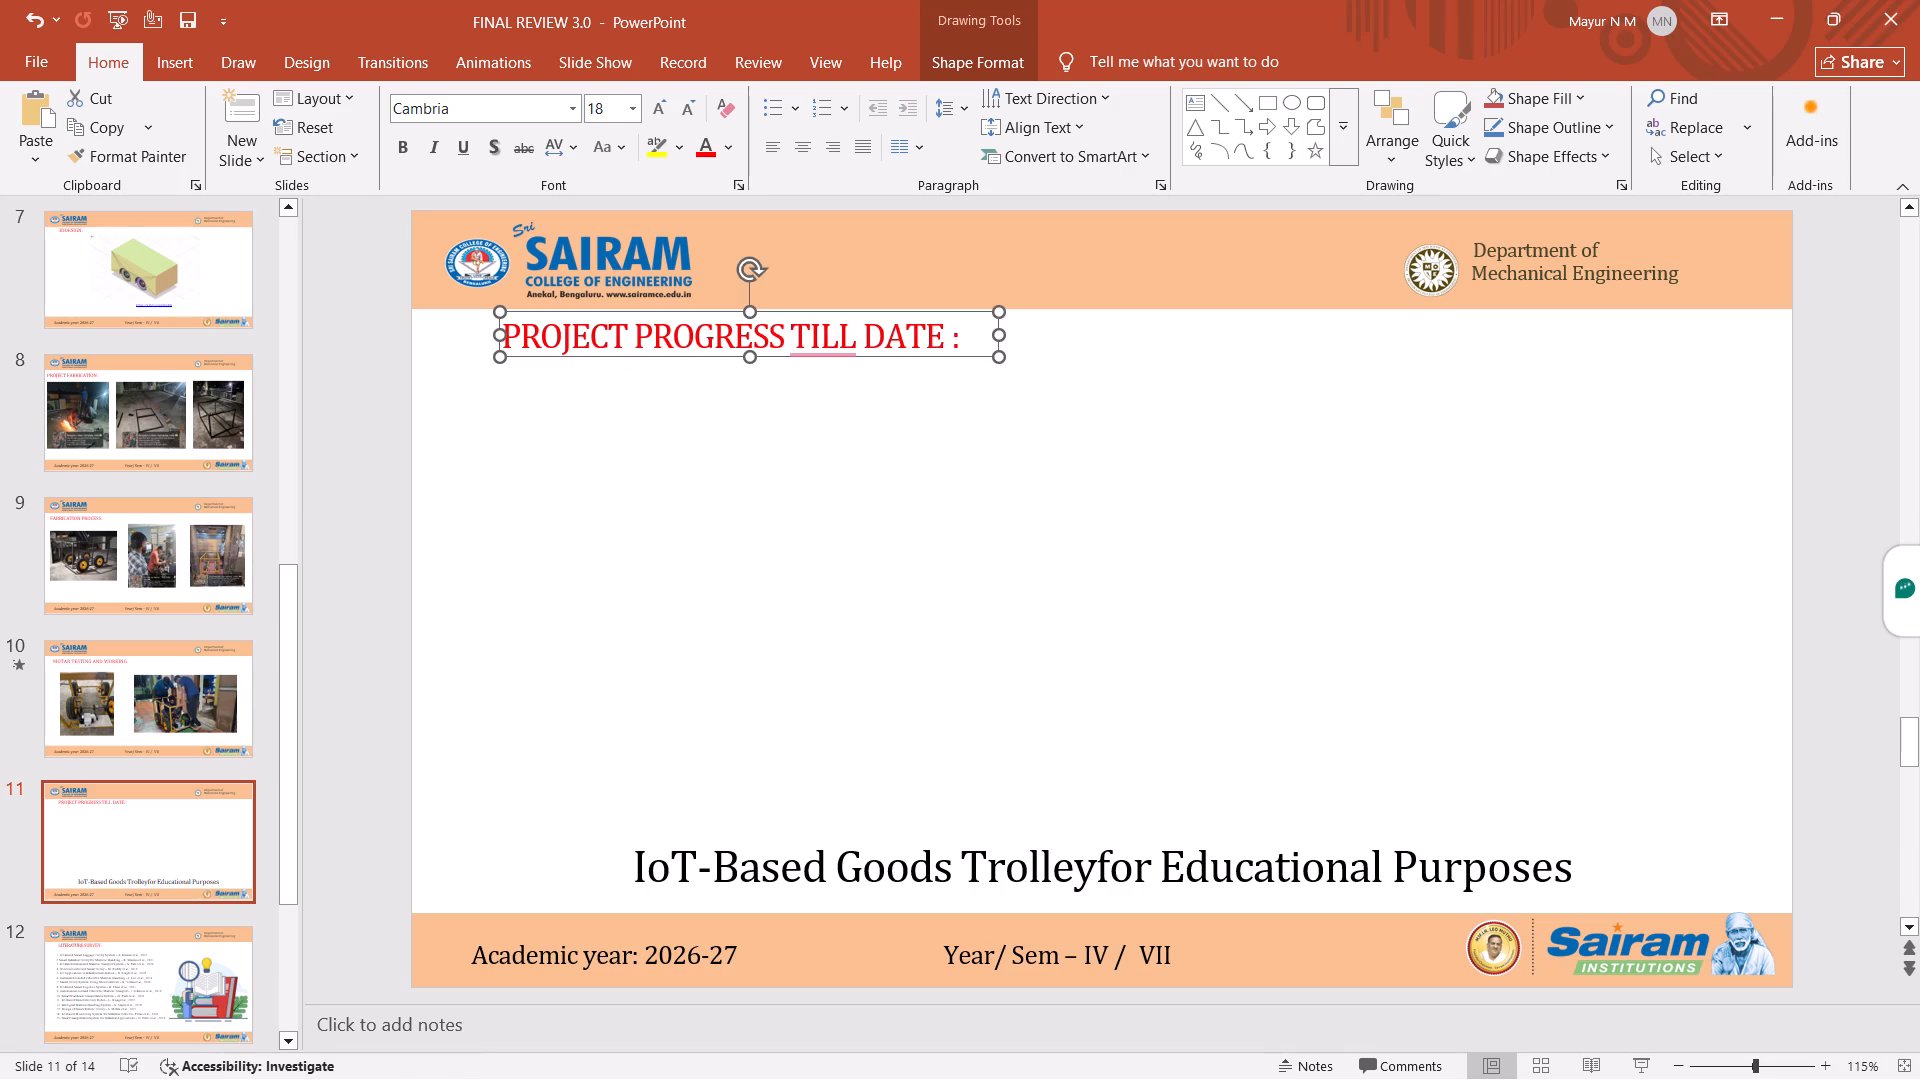
# Clear the words "PROJECT PROGRESS TILL DATE" from the slide 11 heading, keeping only the colon.
pyautogui.click(949, 343)
pyautogui.press('BackSpace')
pyautogui.press('BackSpace')
pyautogui.press('BackSpace')
pyautogui.press('BackSpace')
pyautogui.press('BackSpace')
pyautogui.press('BackSpace')
pyautogui.press('BackSpace')
pyautogui.press('BackSpace')
pyautogui.press('BackSpace')
pyautogui.press('BackSpace')
pyautogui.press('BackSpace')
pyautogui.press('BackSpace')
pyautogui.press('BackSpace')
pyautogui.press('BackSpace')
pyautogui.press('BackSpace')
pyautogui.press('BackSpace')
pyautogui.press('BackSpace')
pyautogui.press('BackSpace')
pyautogui.press('BackSpace')
pyautogui.press('BackSpace')
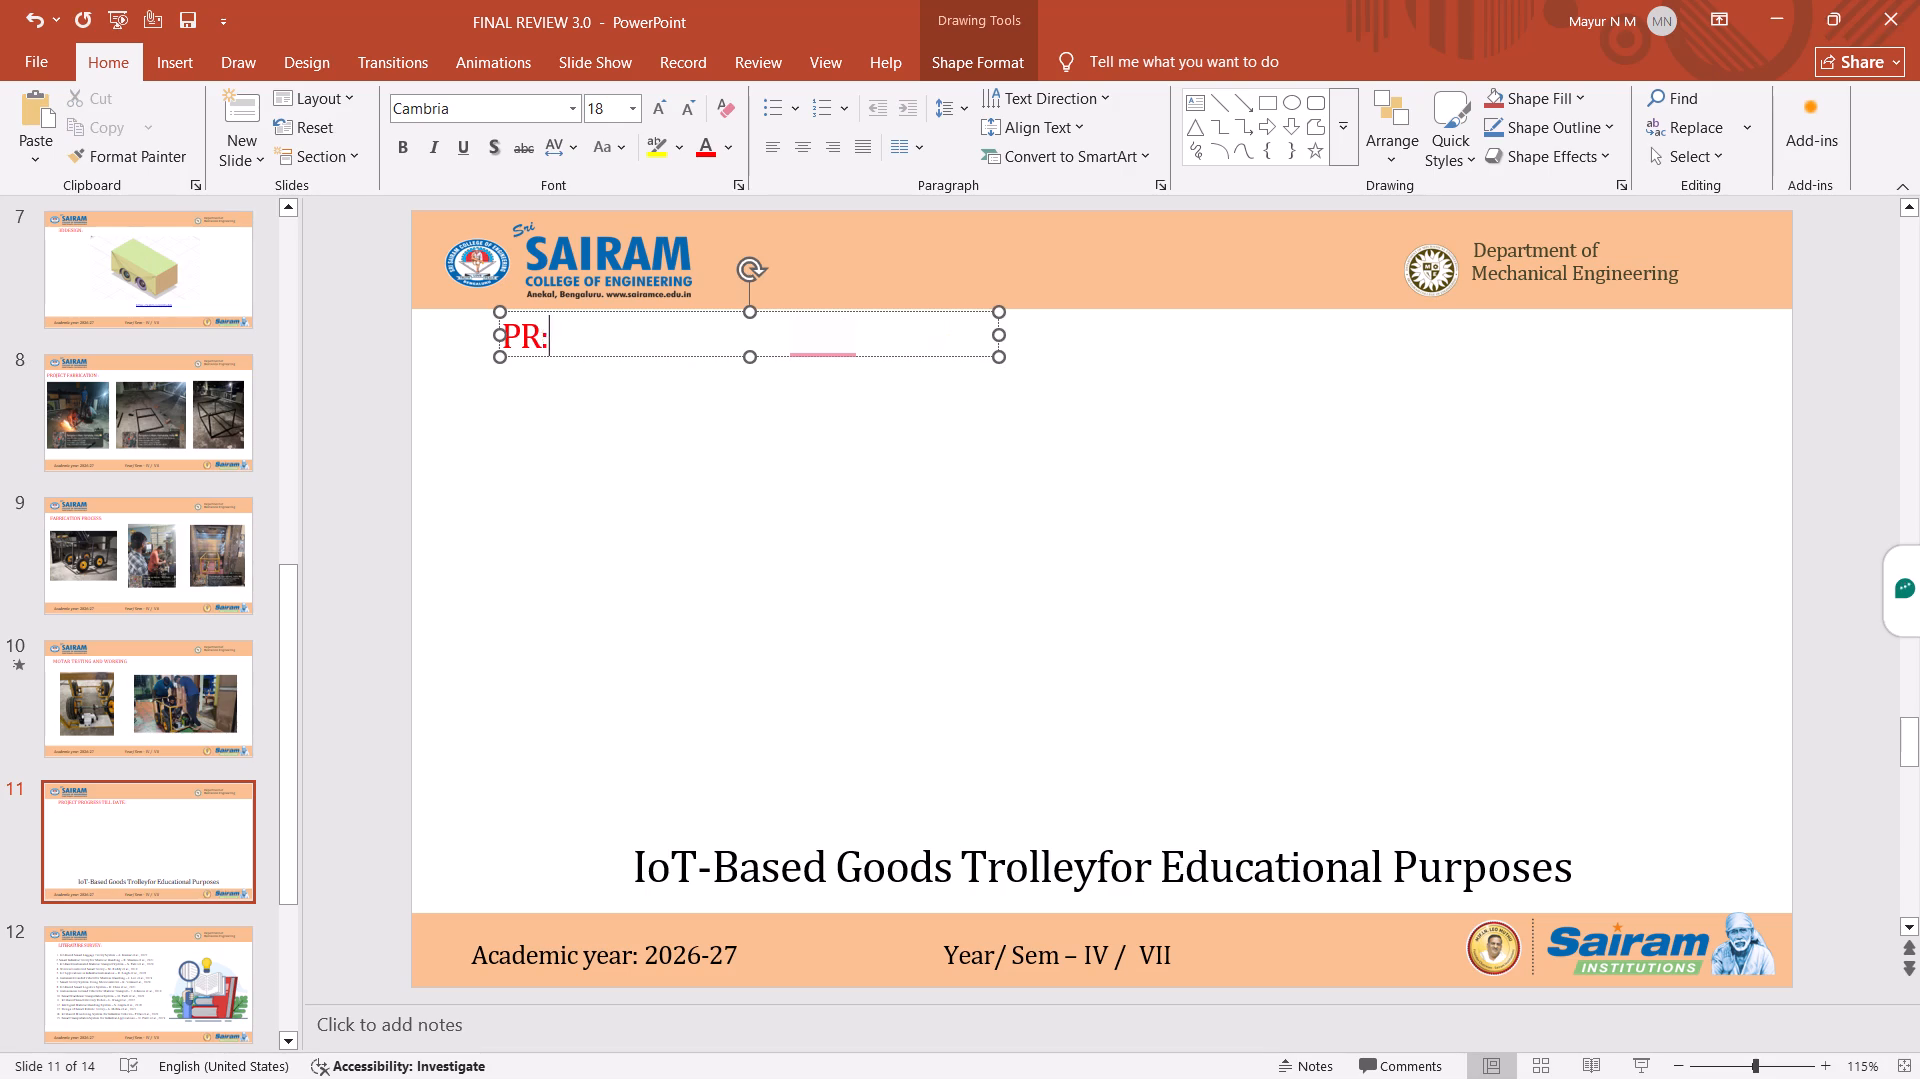
pyautogui.press('BackSpace')
pyautogui.press('BackSpace')
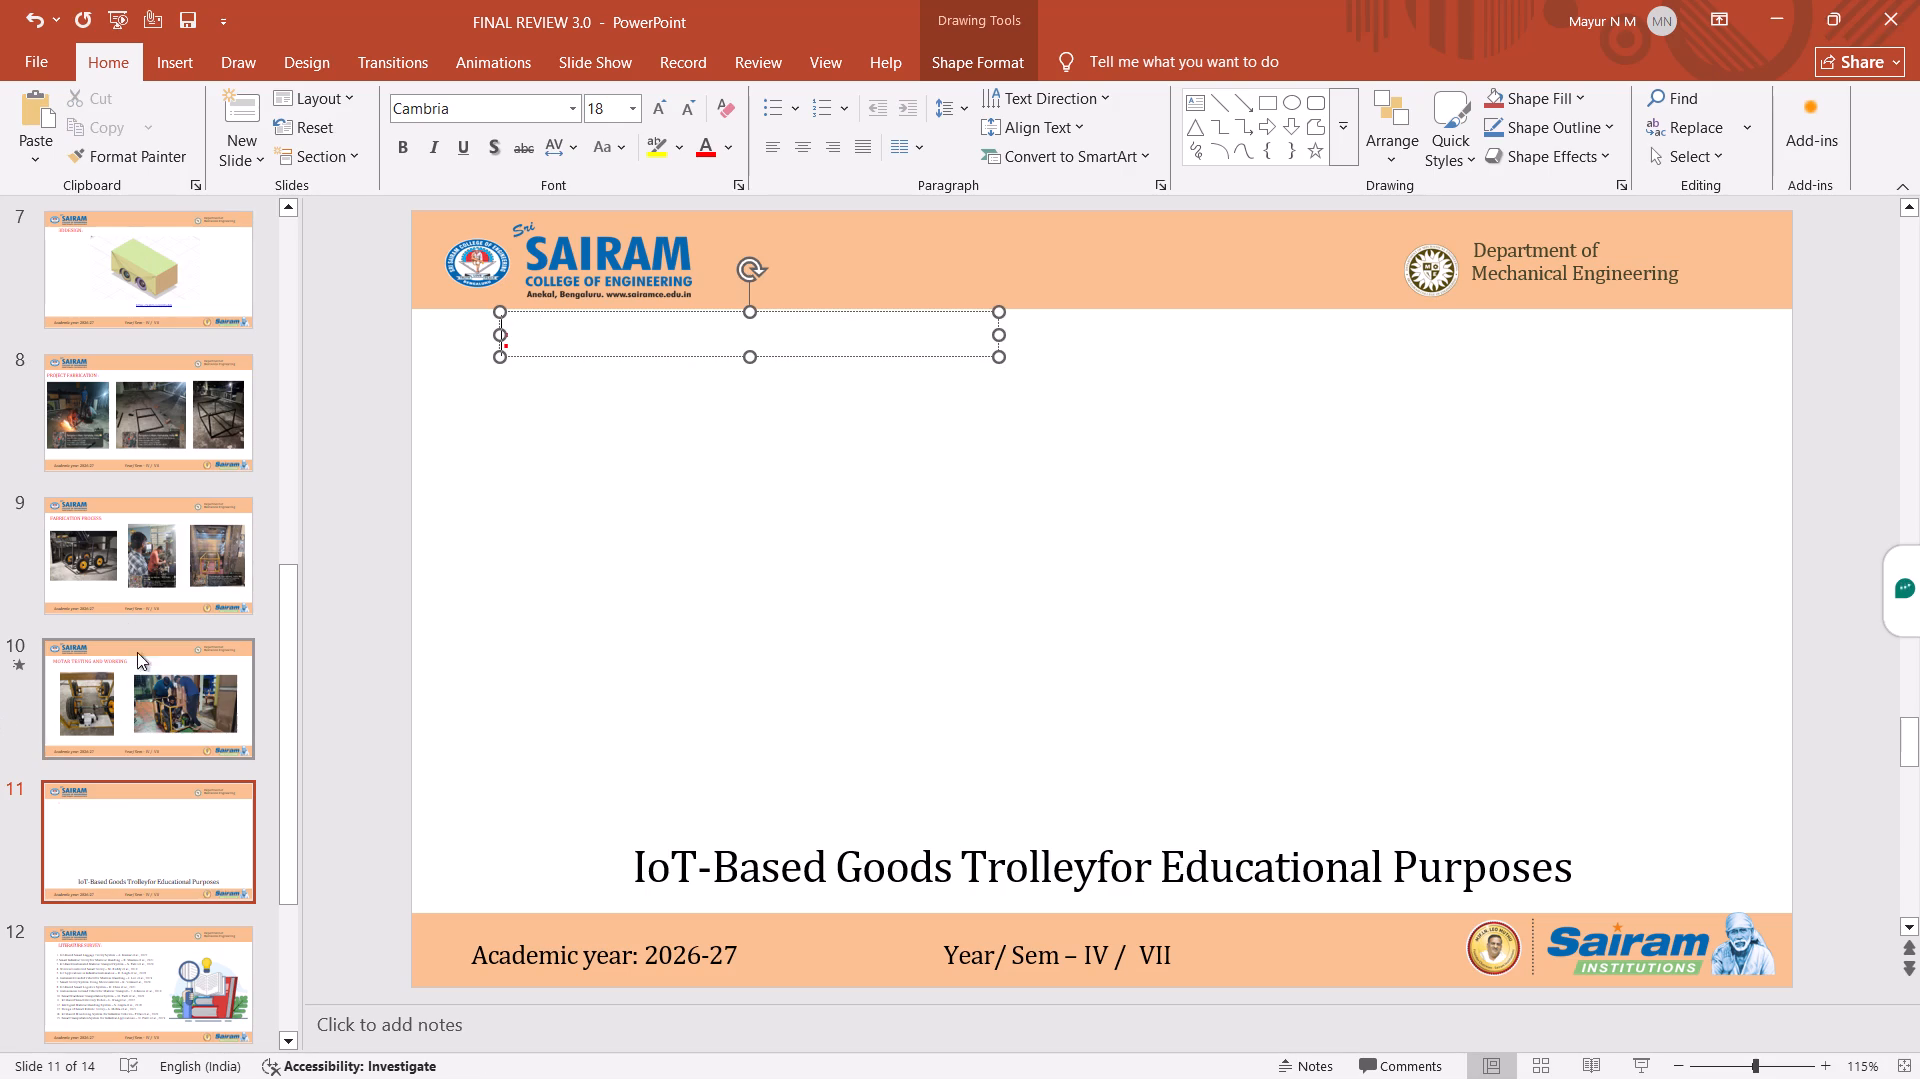
# Replace "TESTING" with "MOUNT" in the slide 10 heading so that it reads "MOTAR MOUNT AND WORKING".
pyautogui.click(135, 679)
pyautogui.click(147, 812)
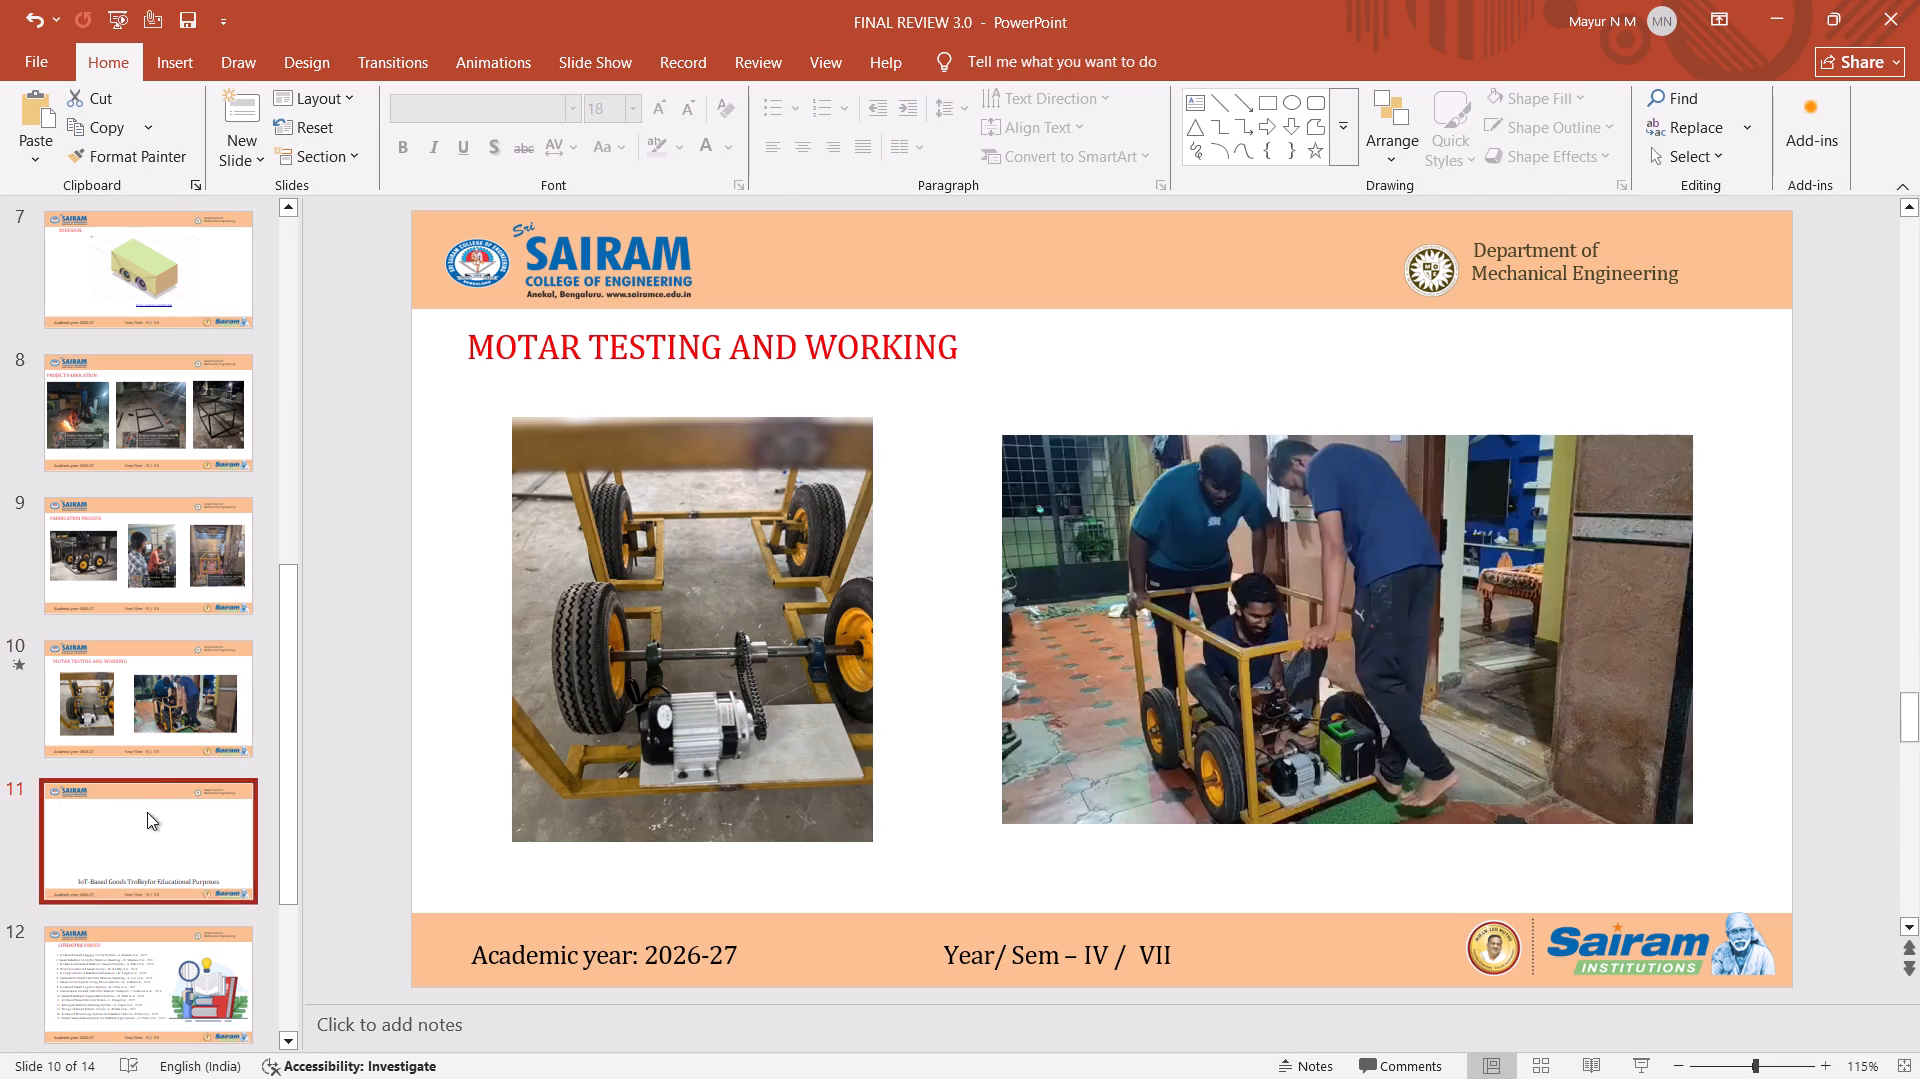
pyautogui.click(156, 759)
pyautogui.click(185, 716)
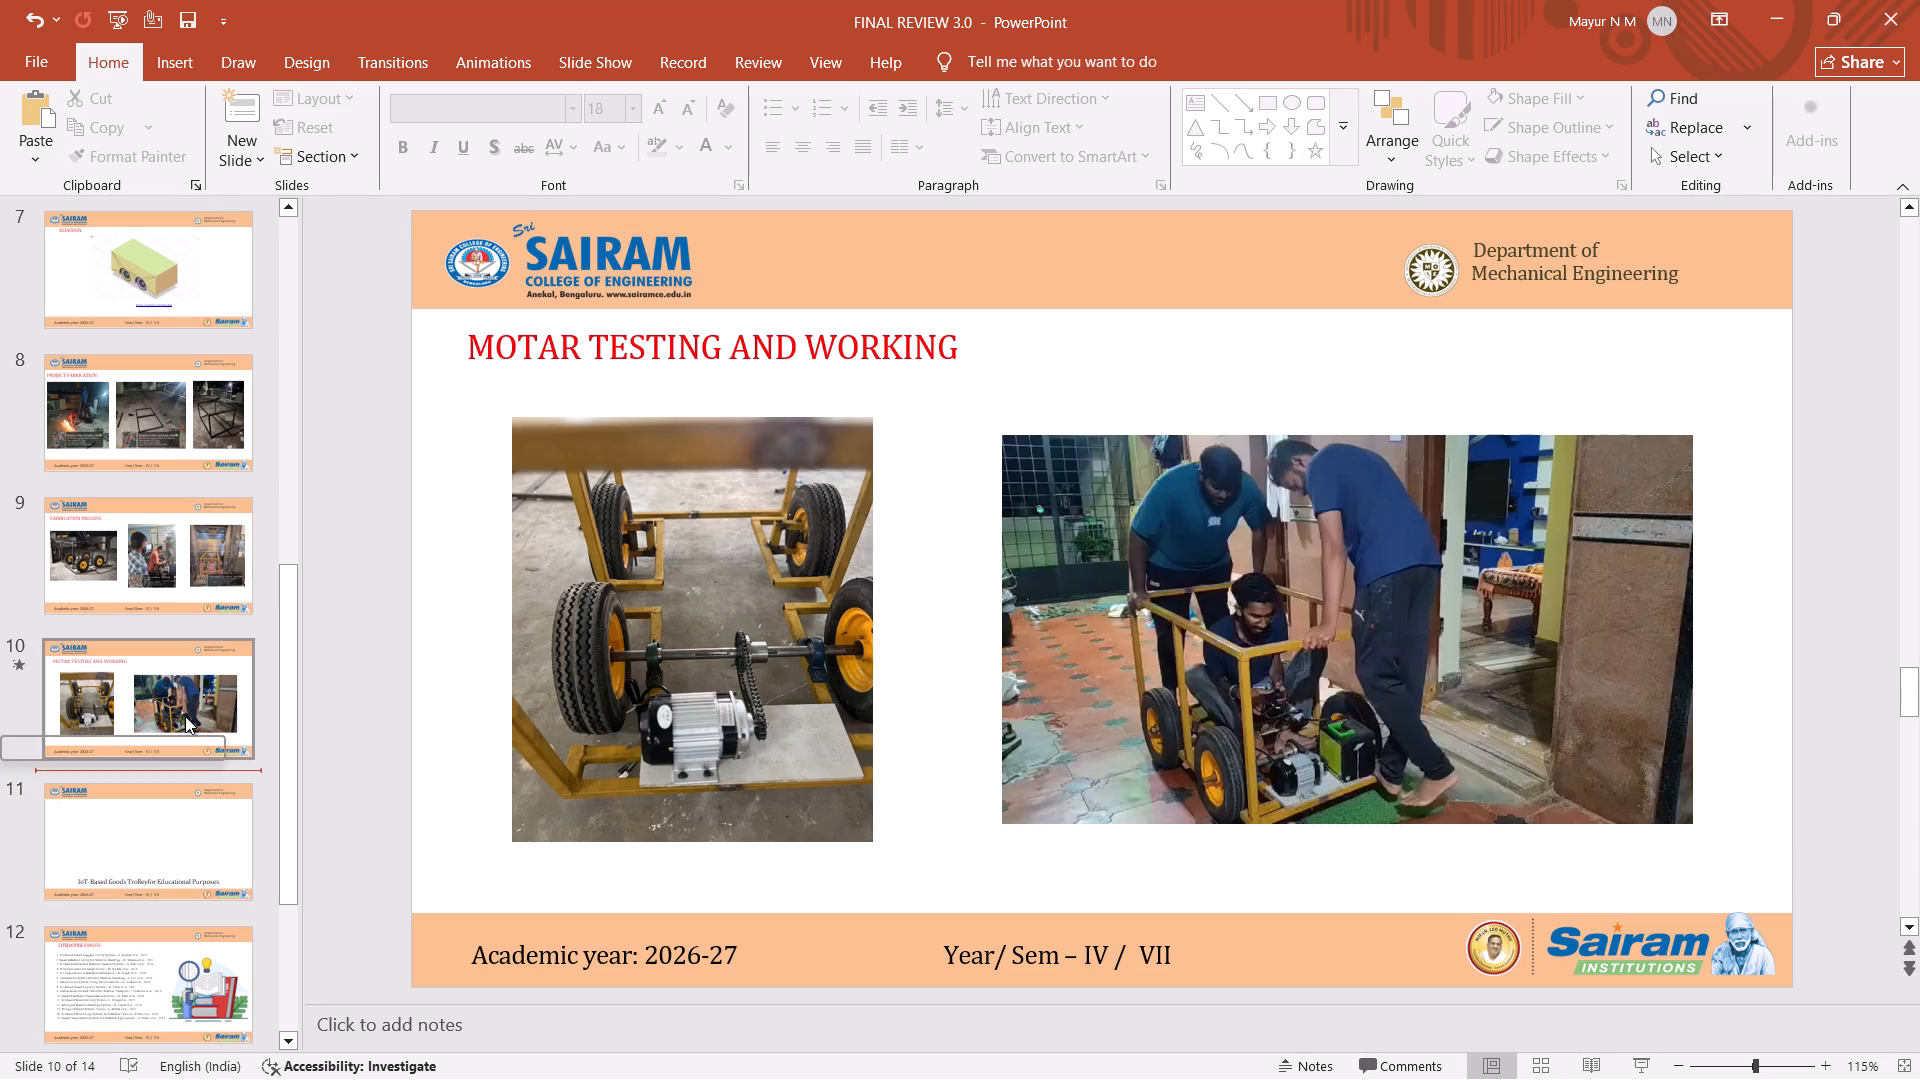
pyautogui.click(172, 847)
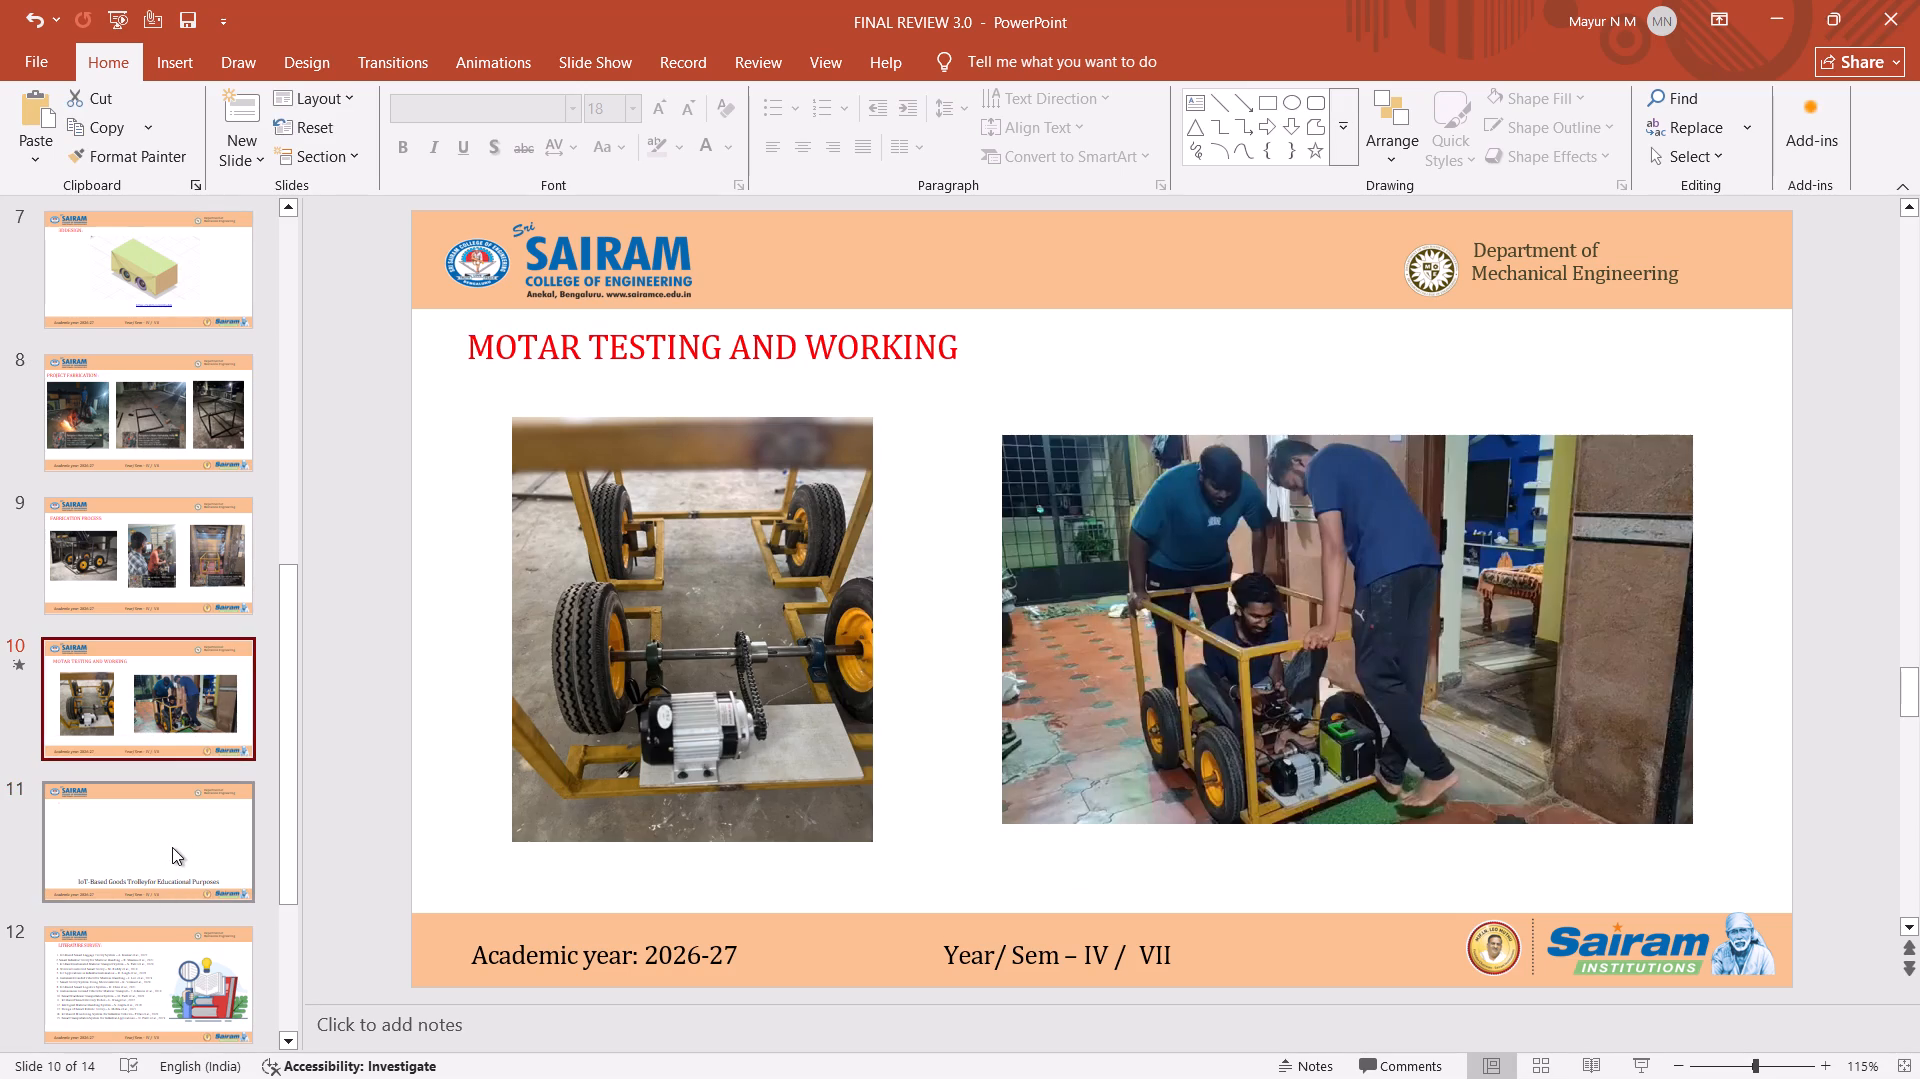
pyautogui.click(170, 742)
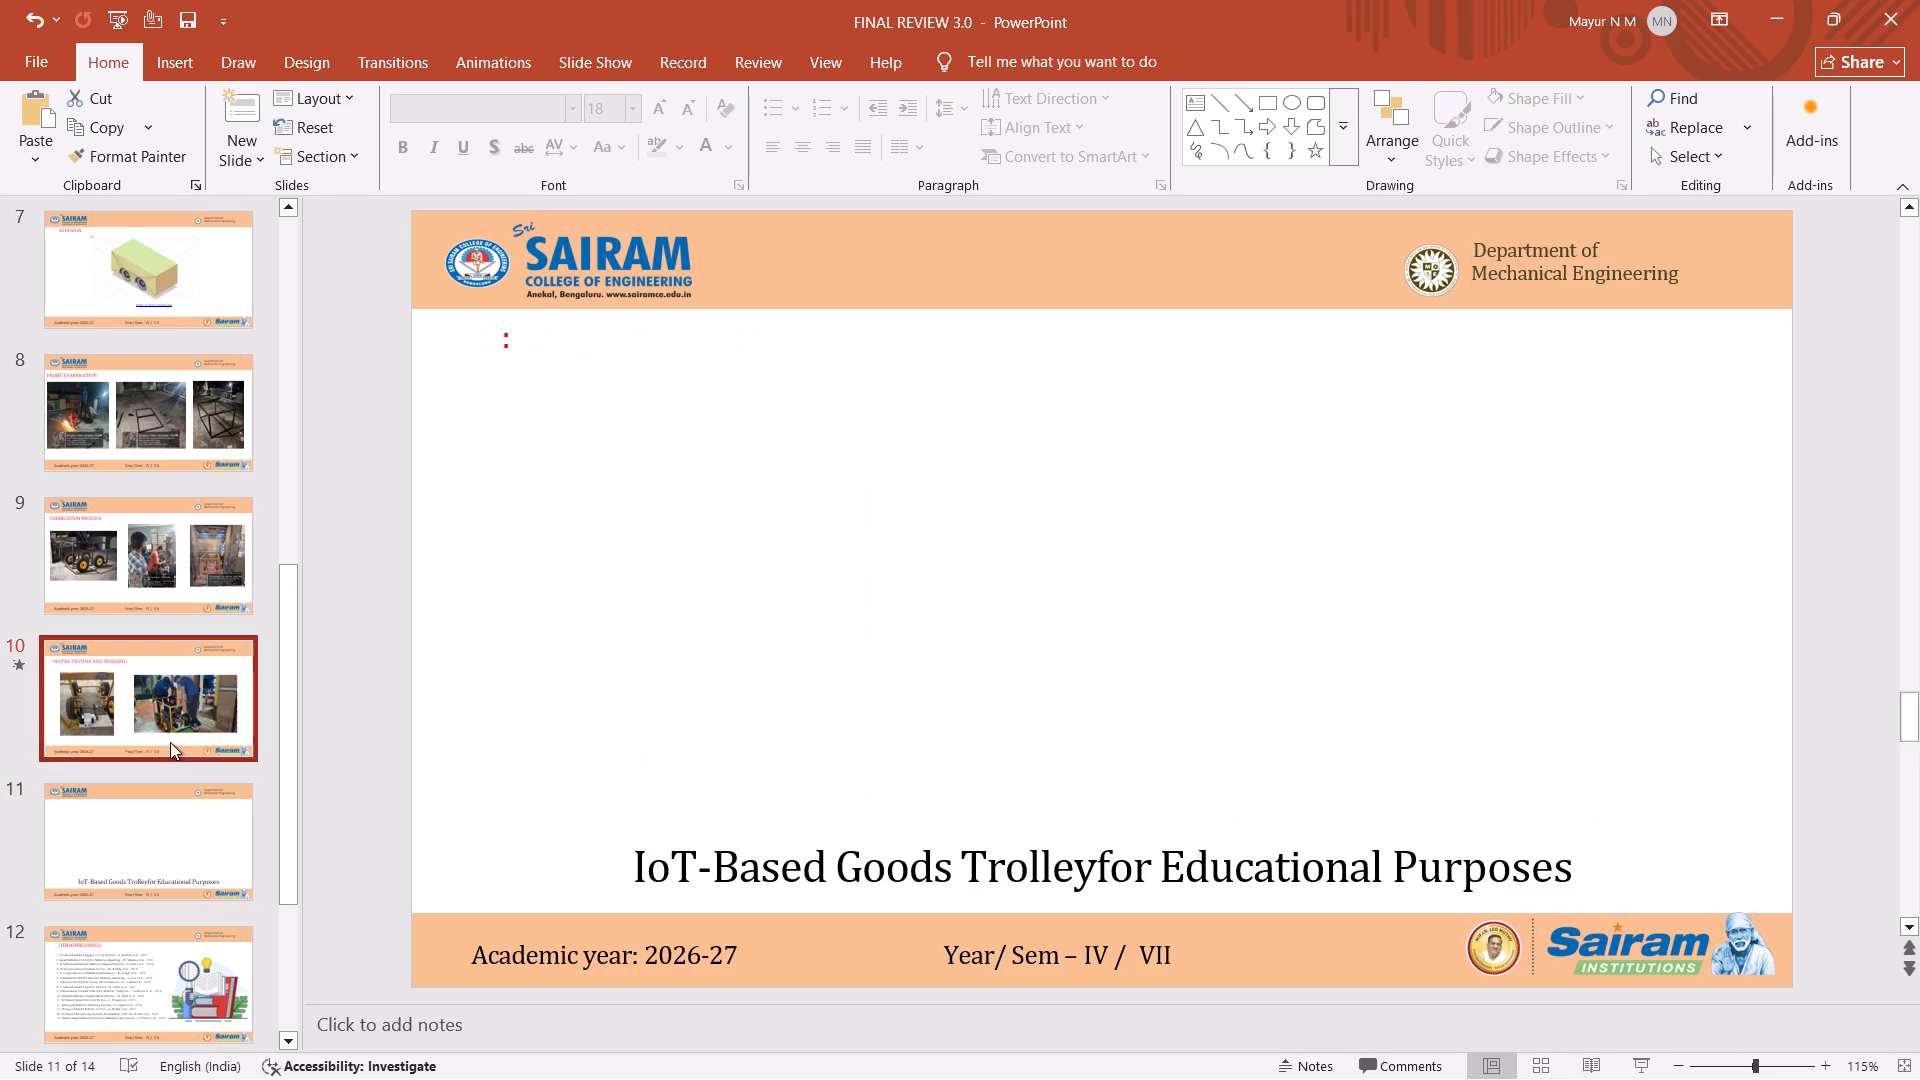
pyautogui.click(730, 349)
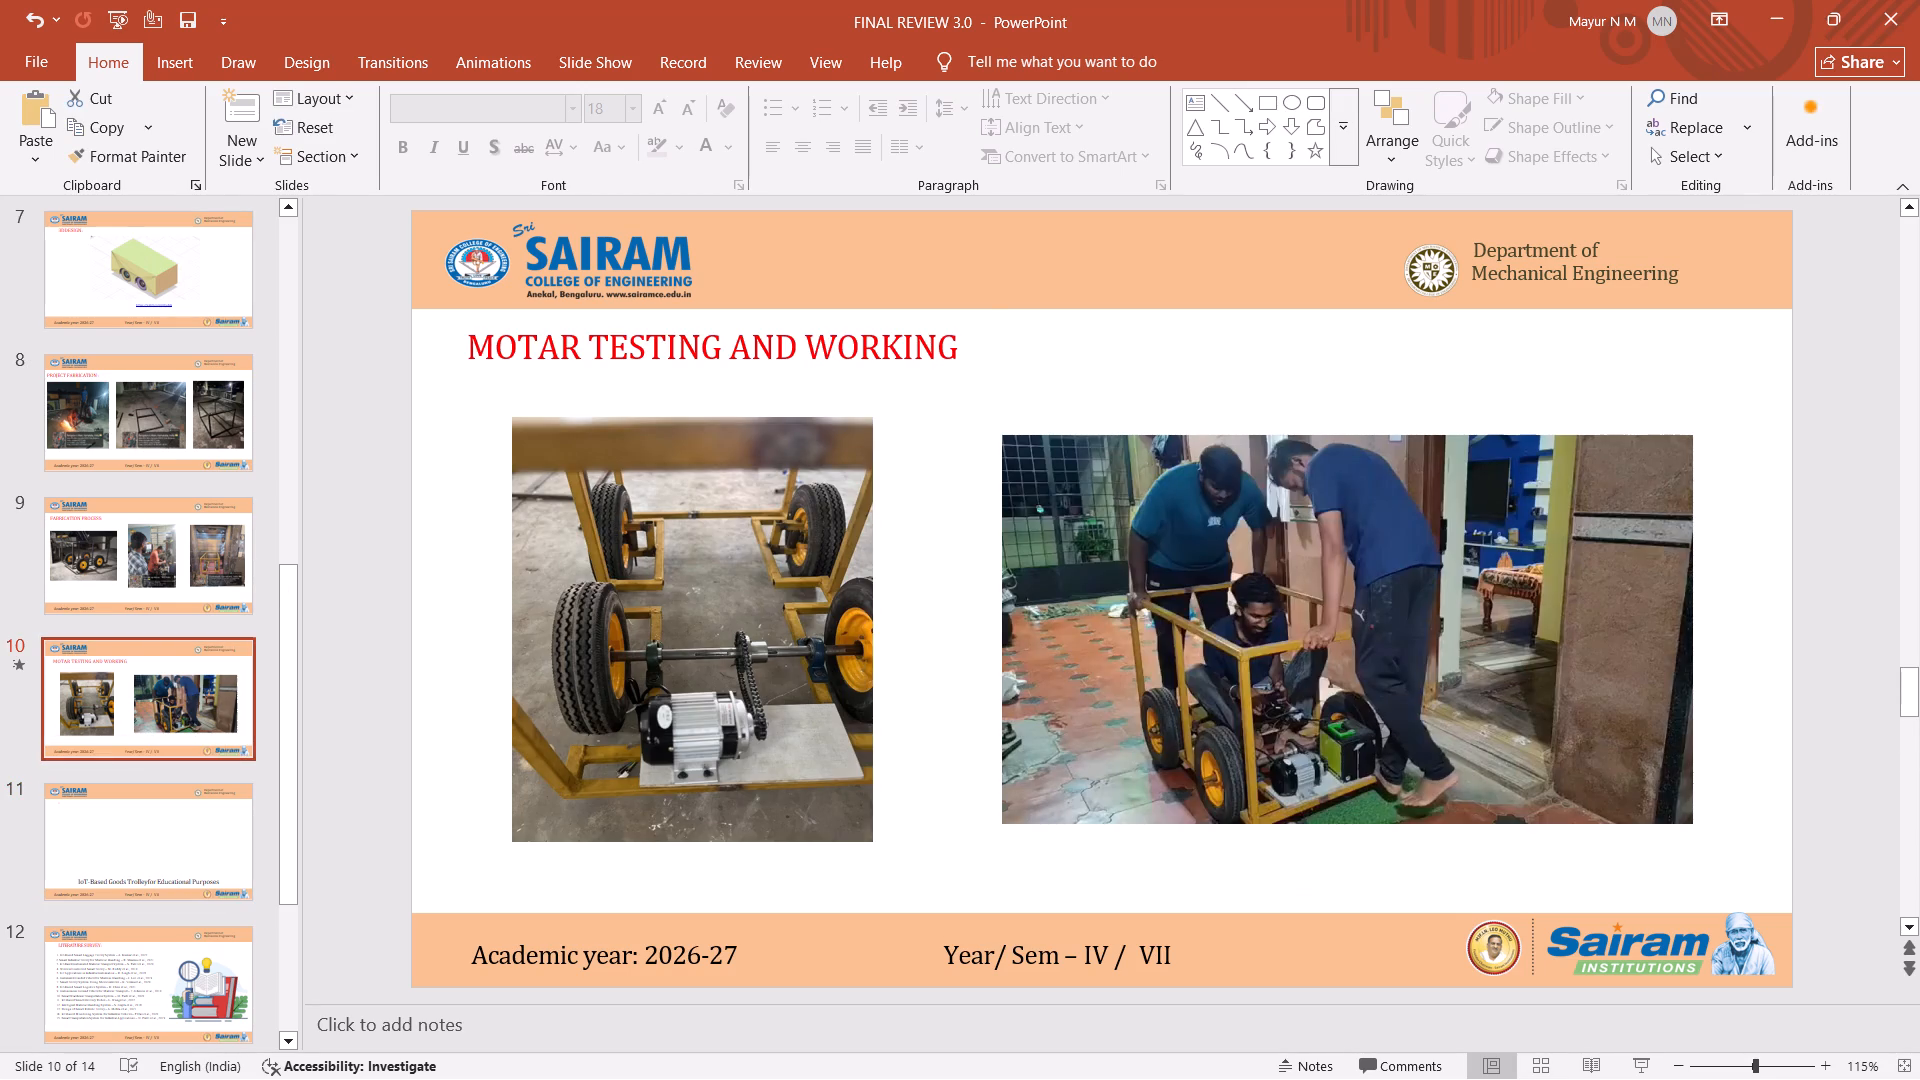
pyautogui.press('BackSpace')
pyautogui.press('BackSpace')
pyautogui.press('BackSpace')
pyautogui.press('BackSpace')
pyautogui.press('BackSpace')
pyautogui.press('BackSpace')
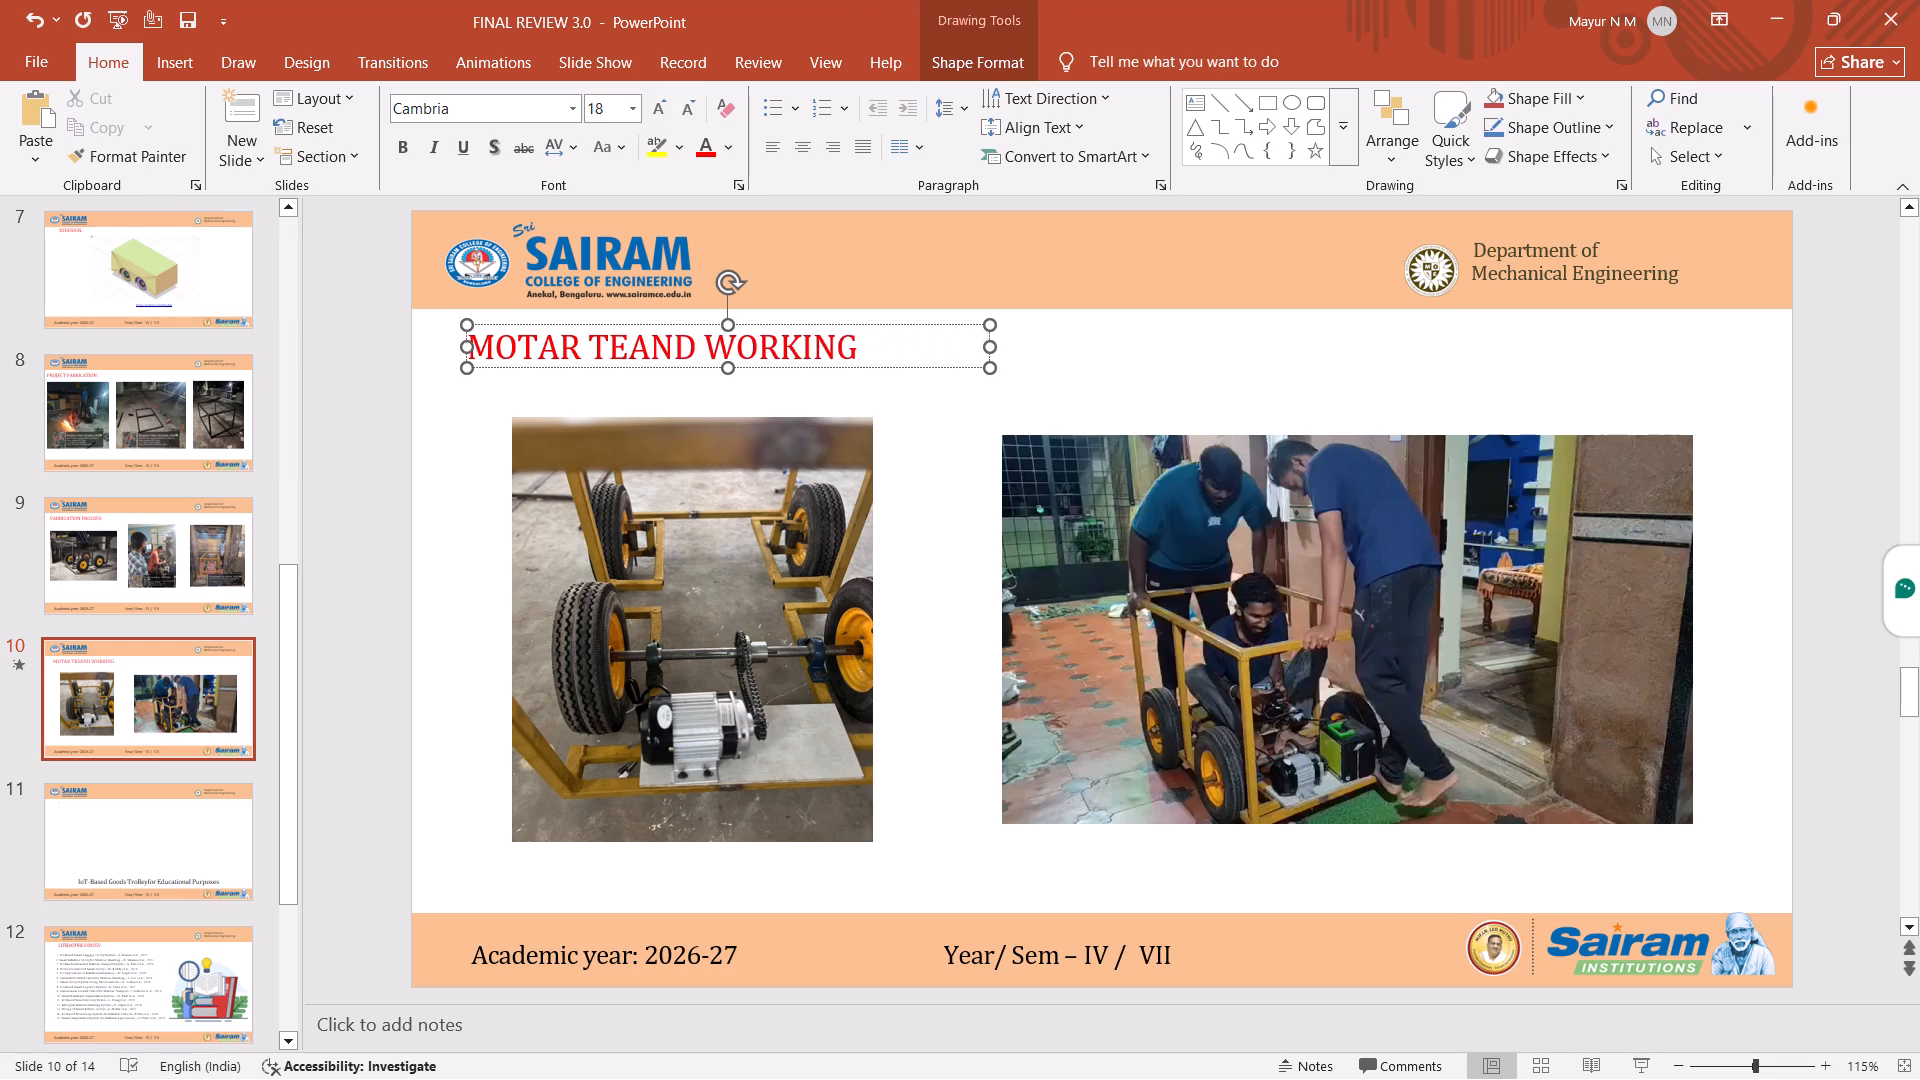
pyautogui.press('BackSpace')
pyautogui.press('BackSpace')
pyautogui.write('MOUNT')
pyautogui.press('space')
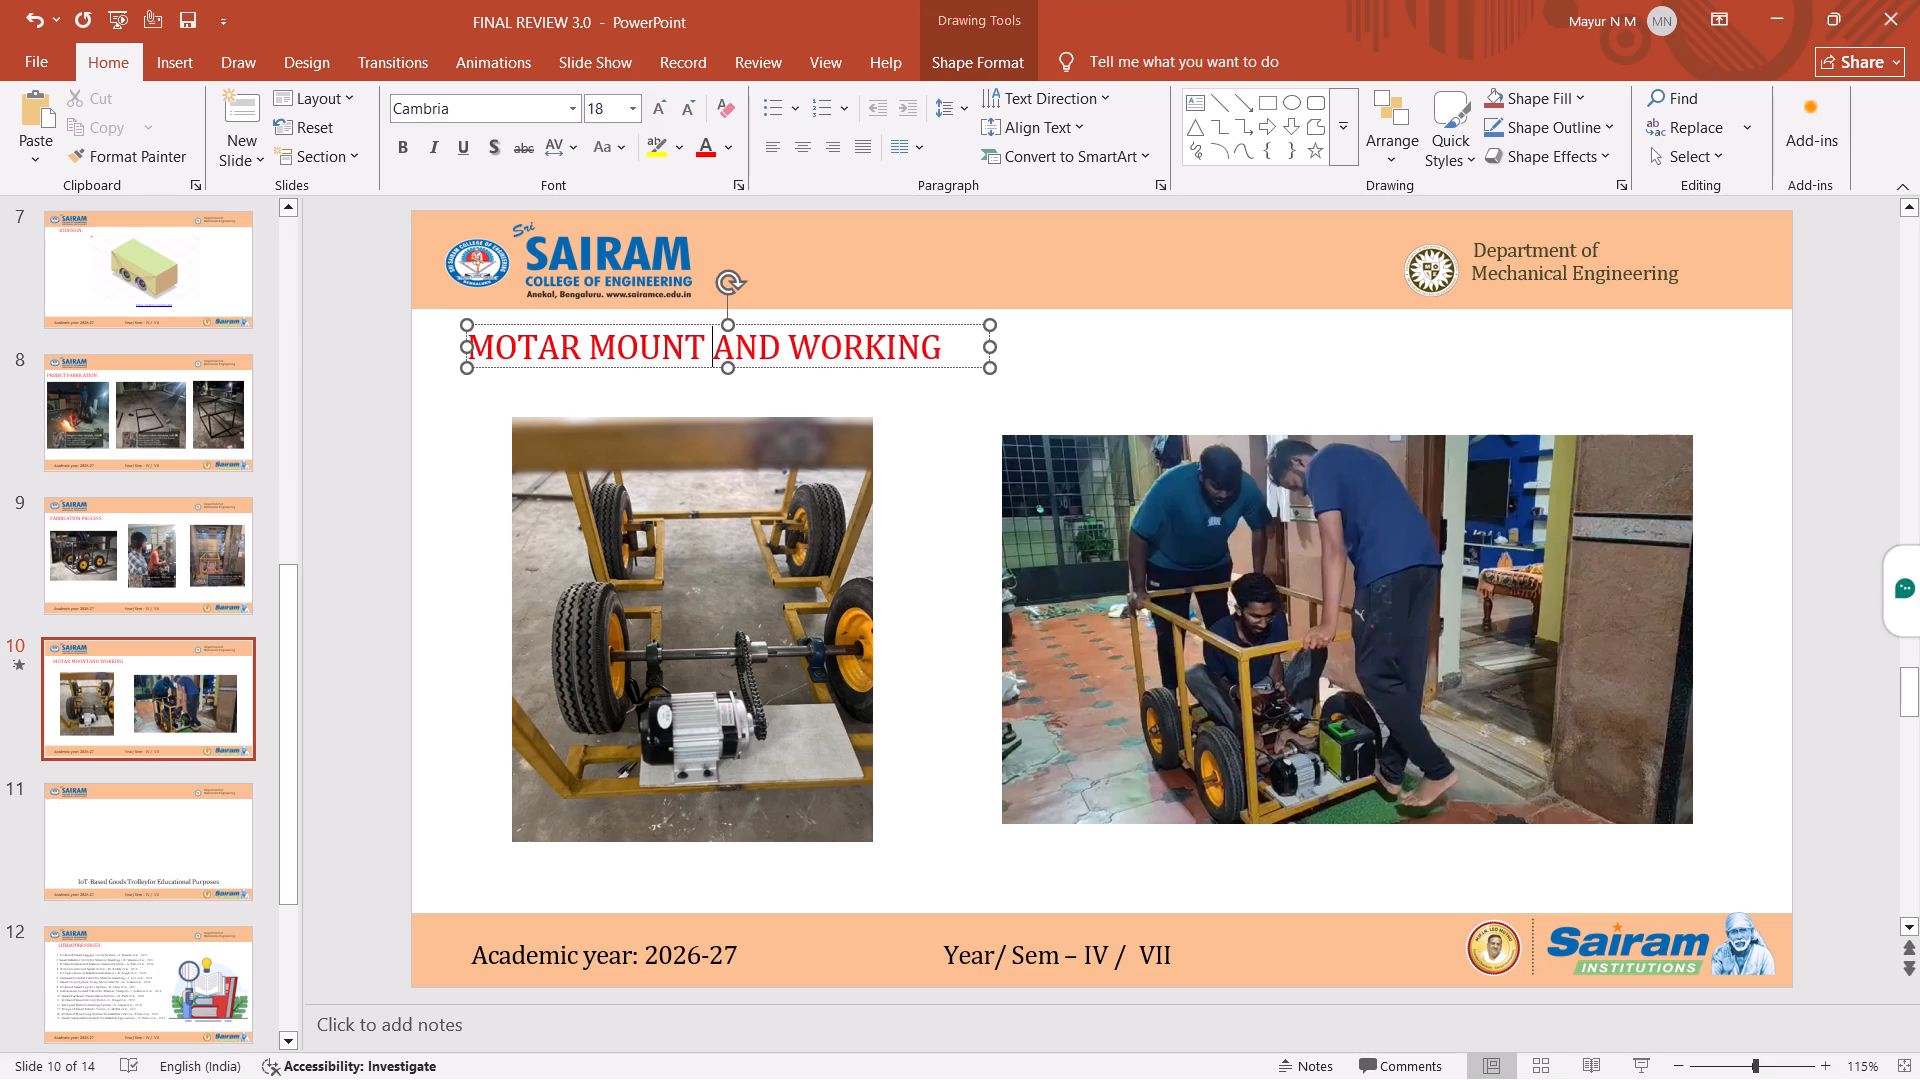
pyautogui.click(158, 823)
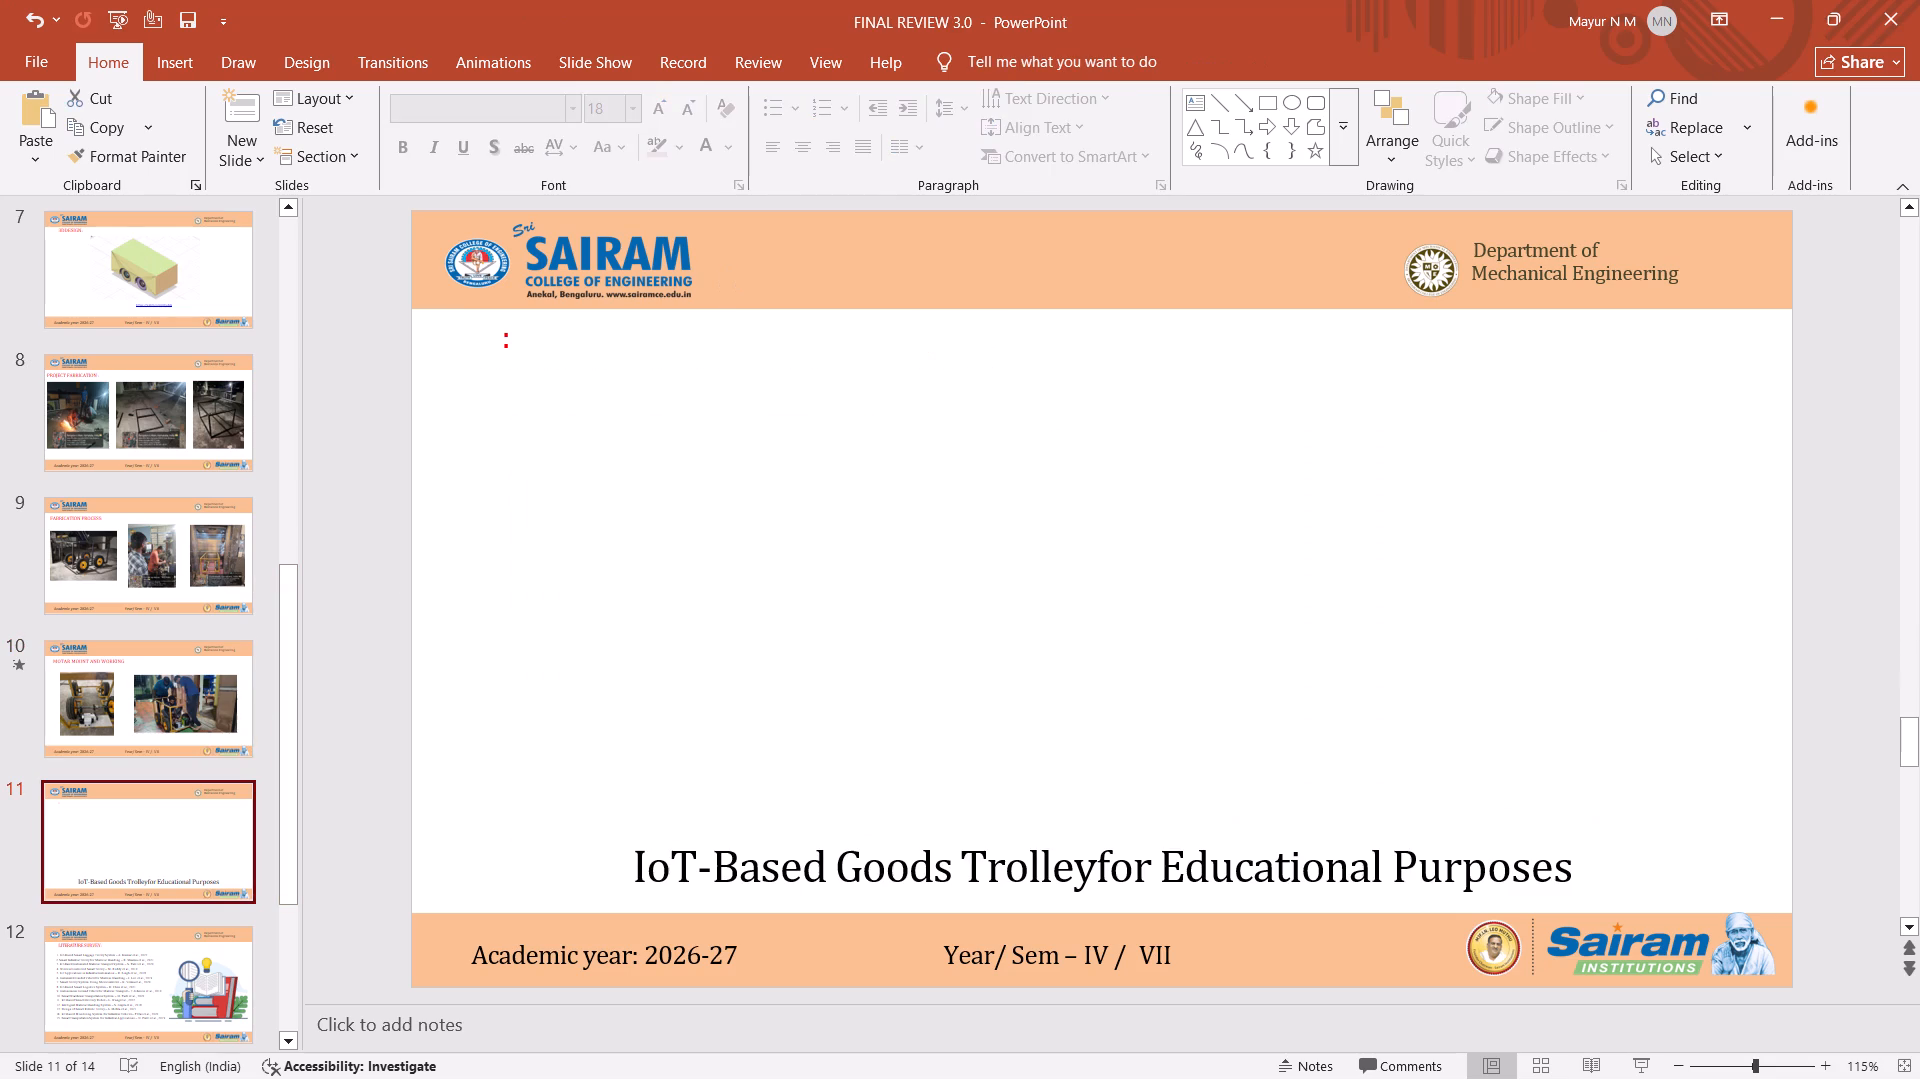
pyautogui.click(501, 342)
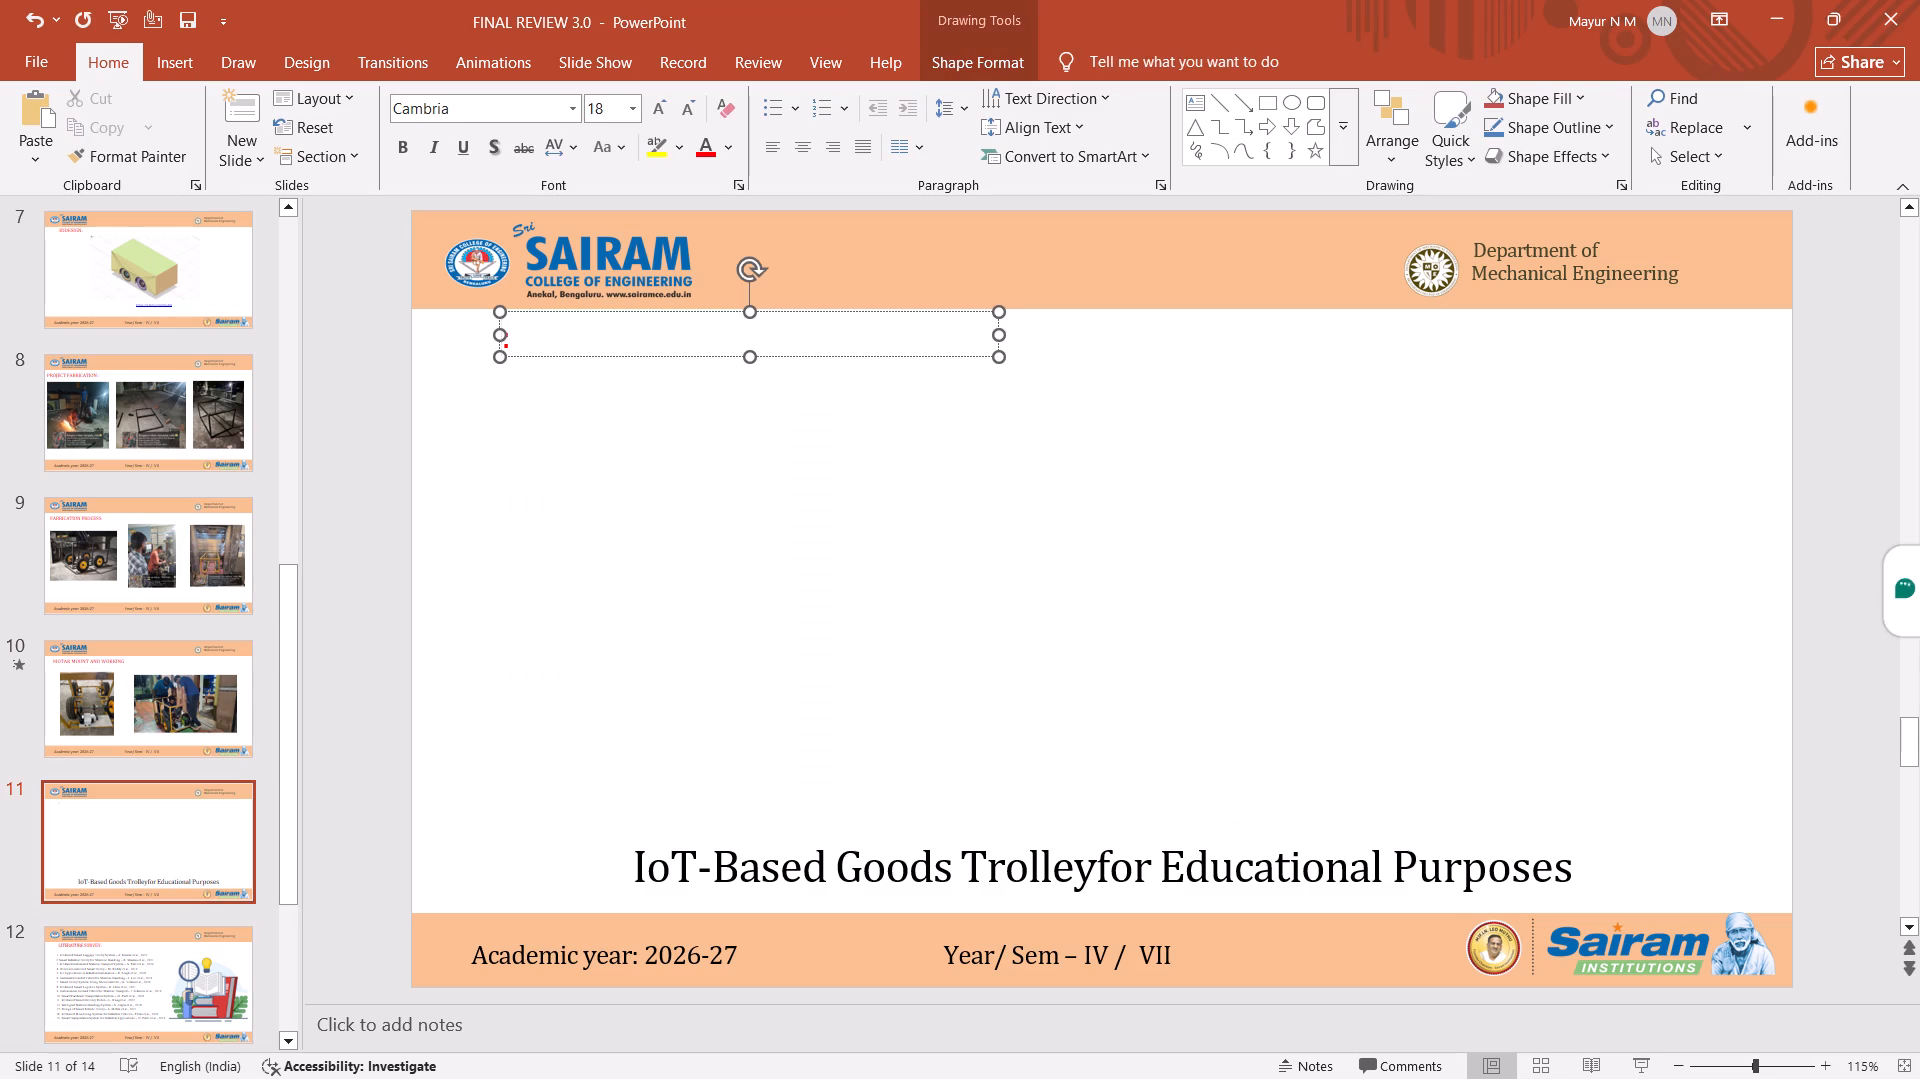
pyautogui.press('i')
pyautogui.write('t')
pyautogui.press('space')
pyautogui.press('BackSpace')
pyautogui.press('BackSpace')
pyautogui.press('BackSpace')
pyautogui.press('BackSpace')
# Begin a new uppercase heading on slide 11 by entering "FRO" before the colon.
pyautogui.click(176, 668)
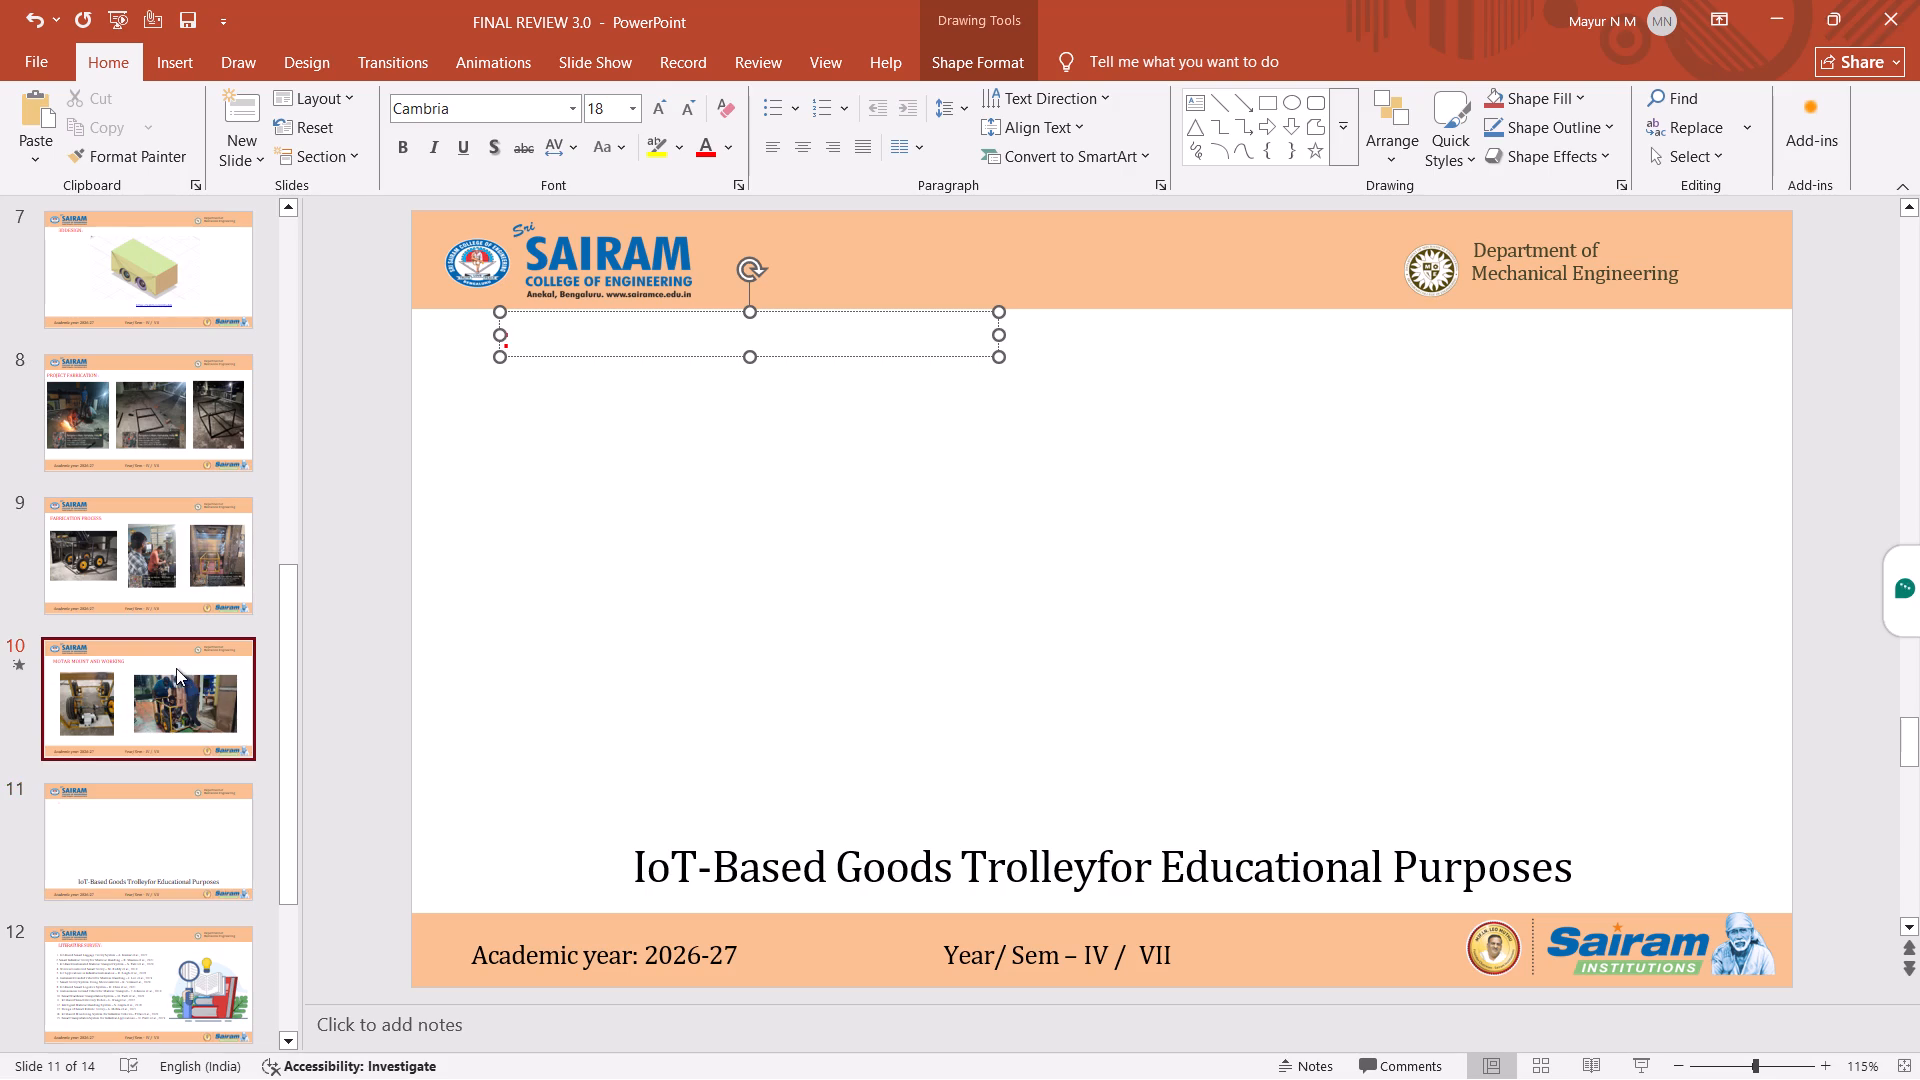
pyautogui.click(181, 573)
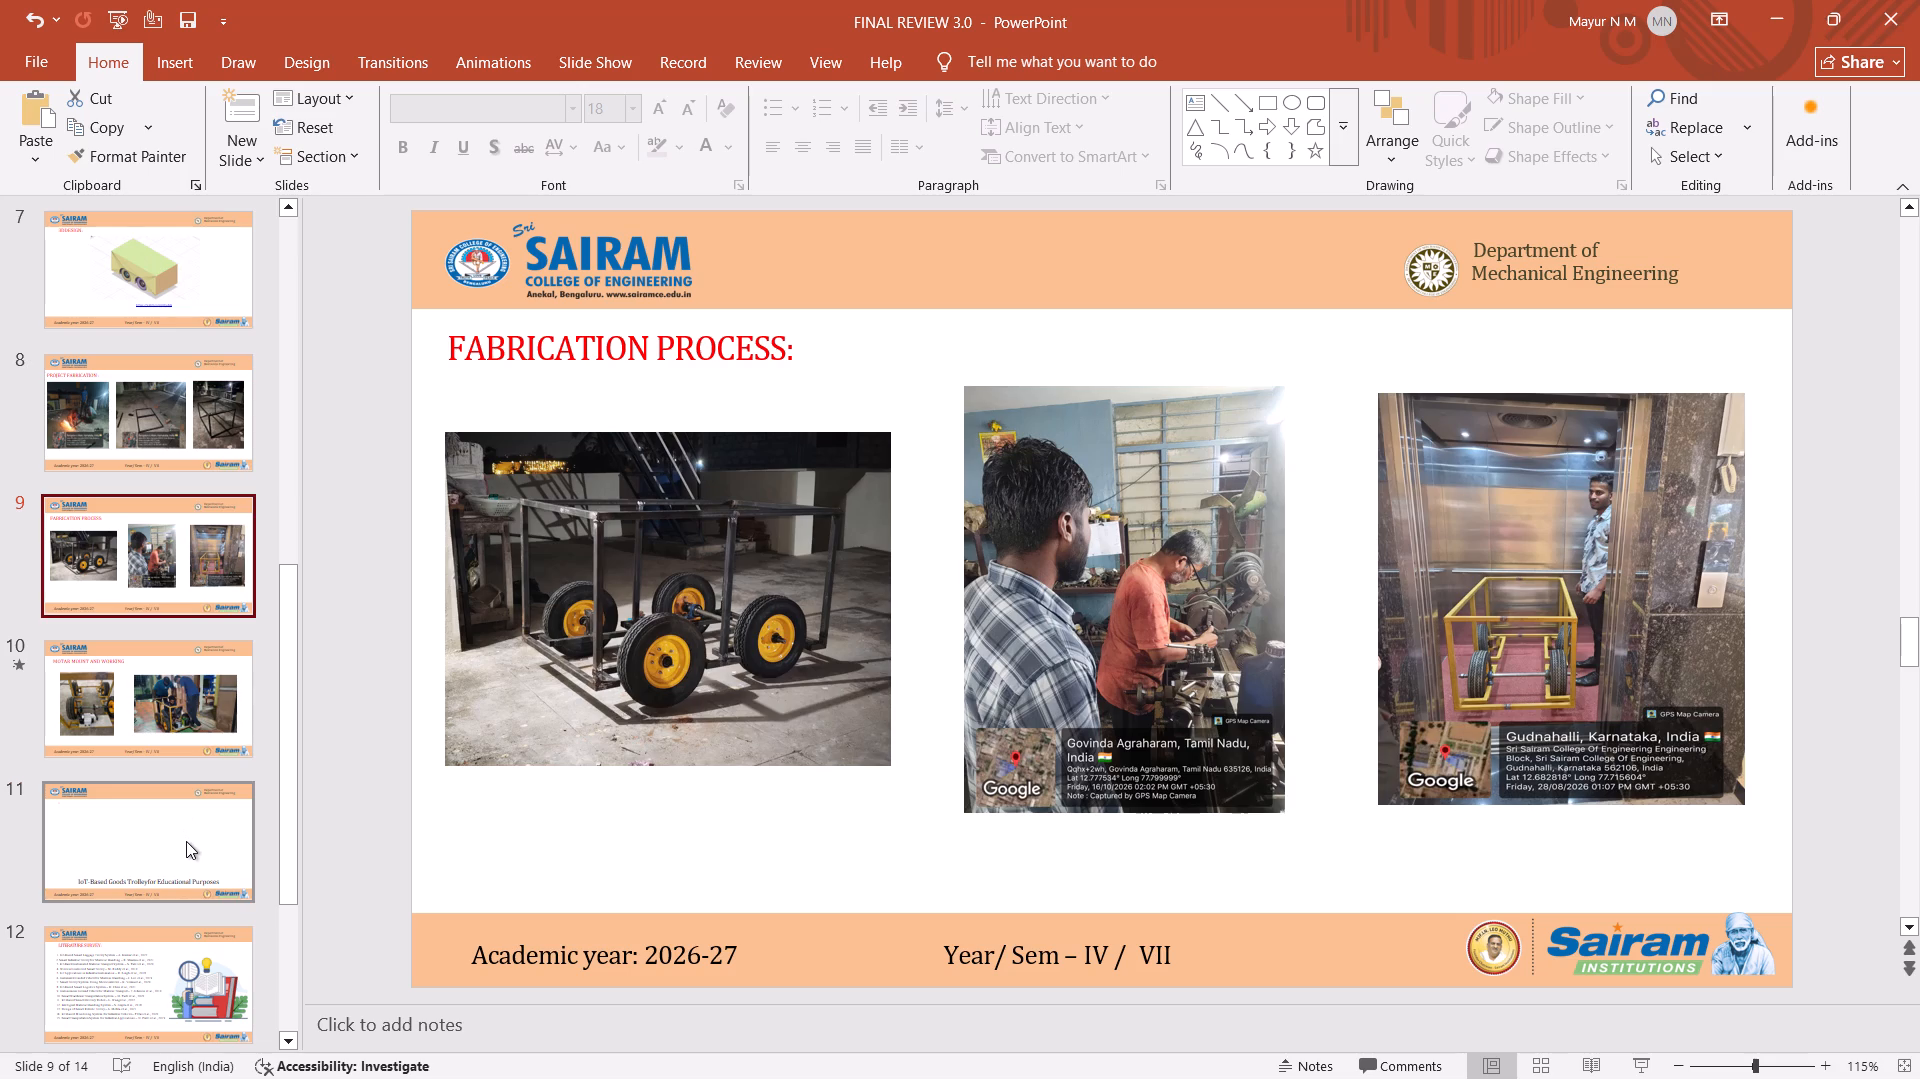
pyautogui.click(186, 841)
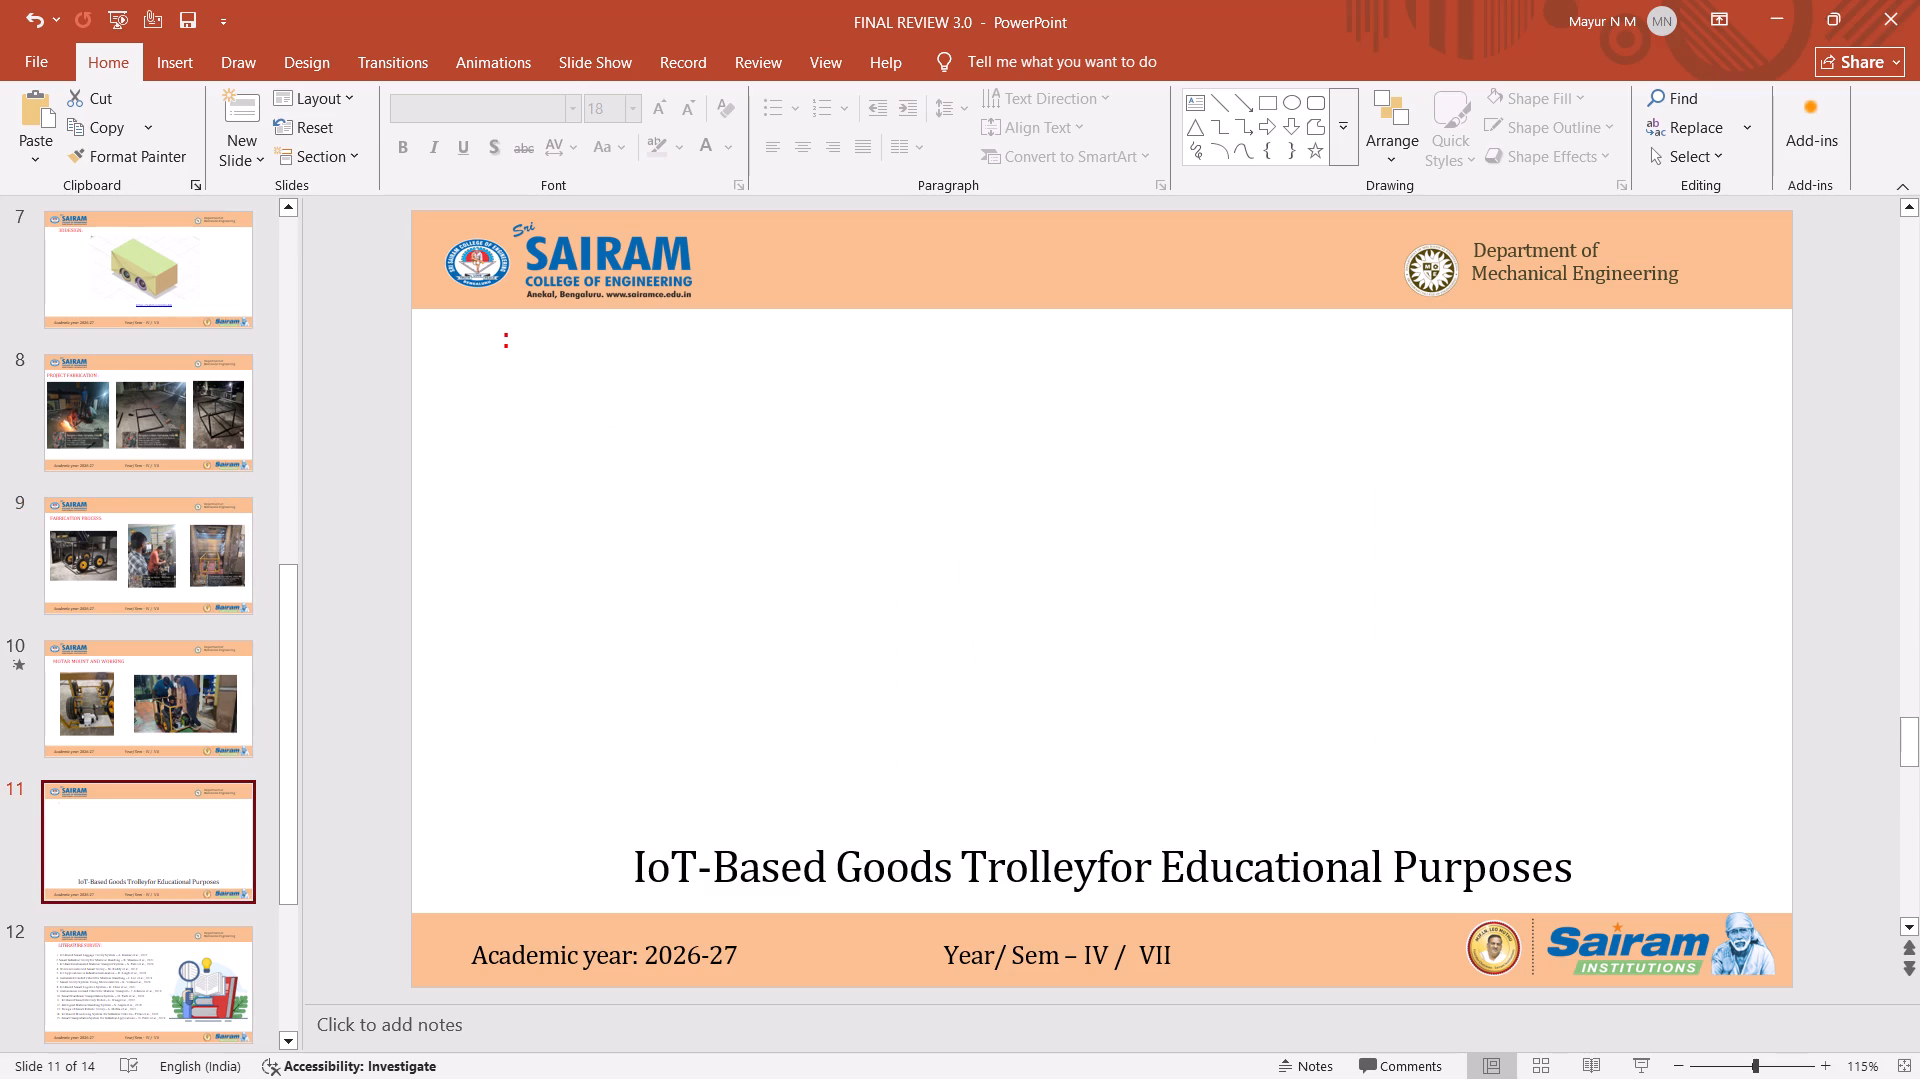
pyautogui.click(501, 343)
pyautogui.write('fr')
pyautogui.press('BackSpace')
pyautogui.press('BackSpace')
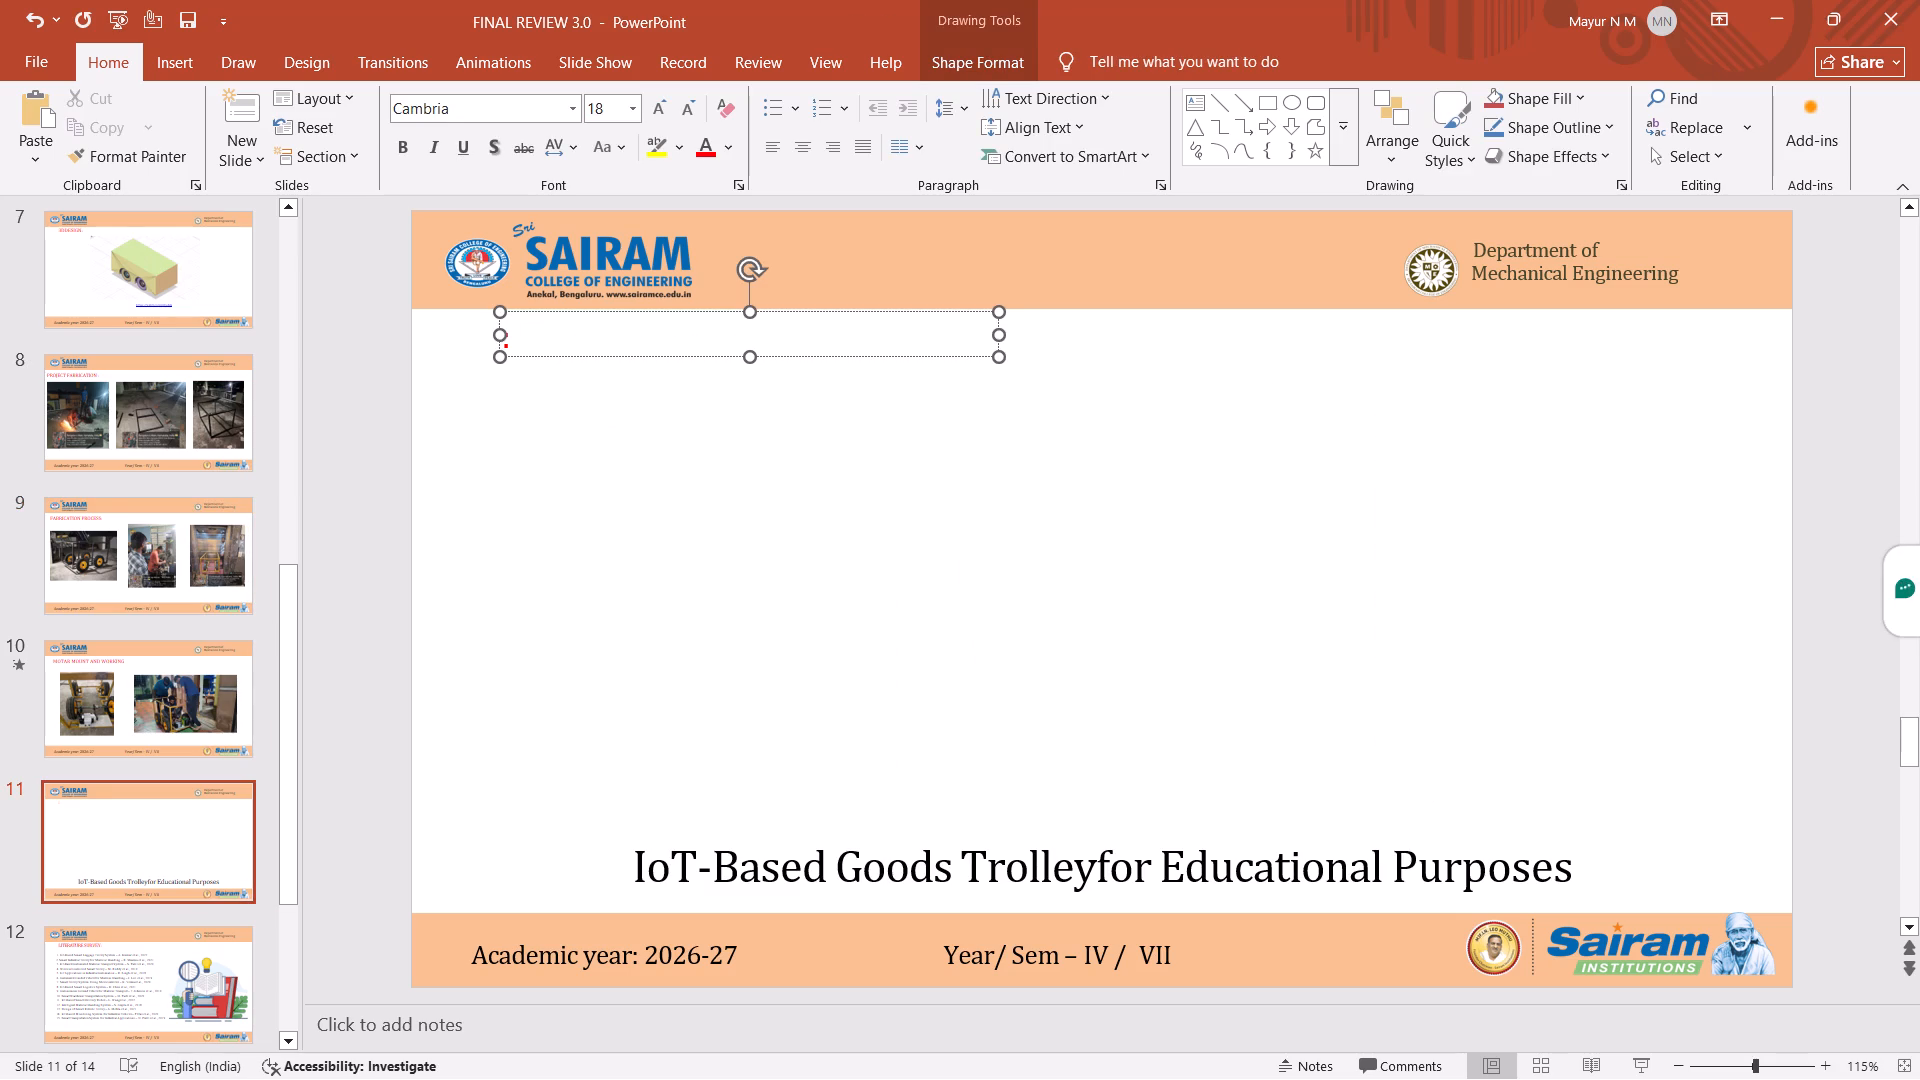
pyautogui.write('FROUNT')
pyautogui.press('space')
pyautogui.press('BackSpace')
pyautogui.press('BackSpace')
pyautogui.press('BackSpace')
pyautogui.press('BackSpace')
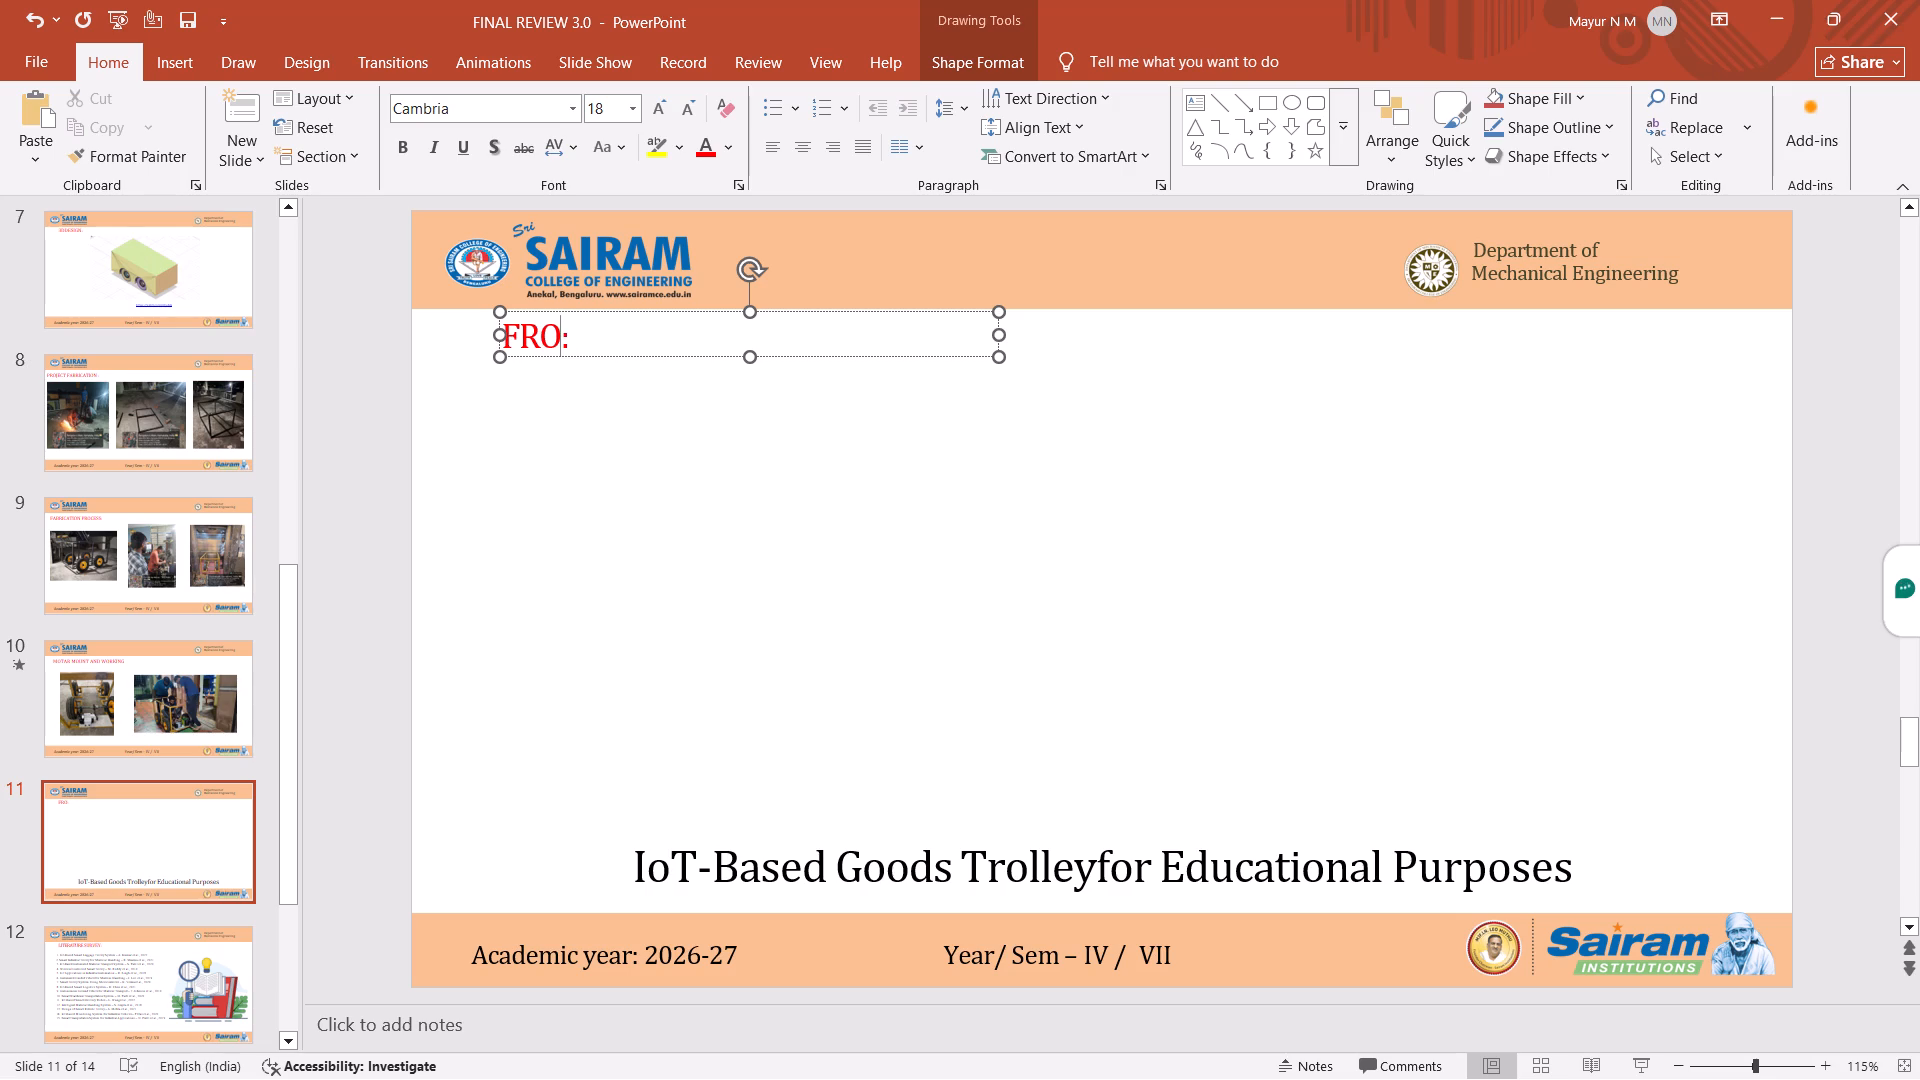
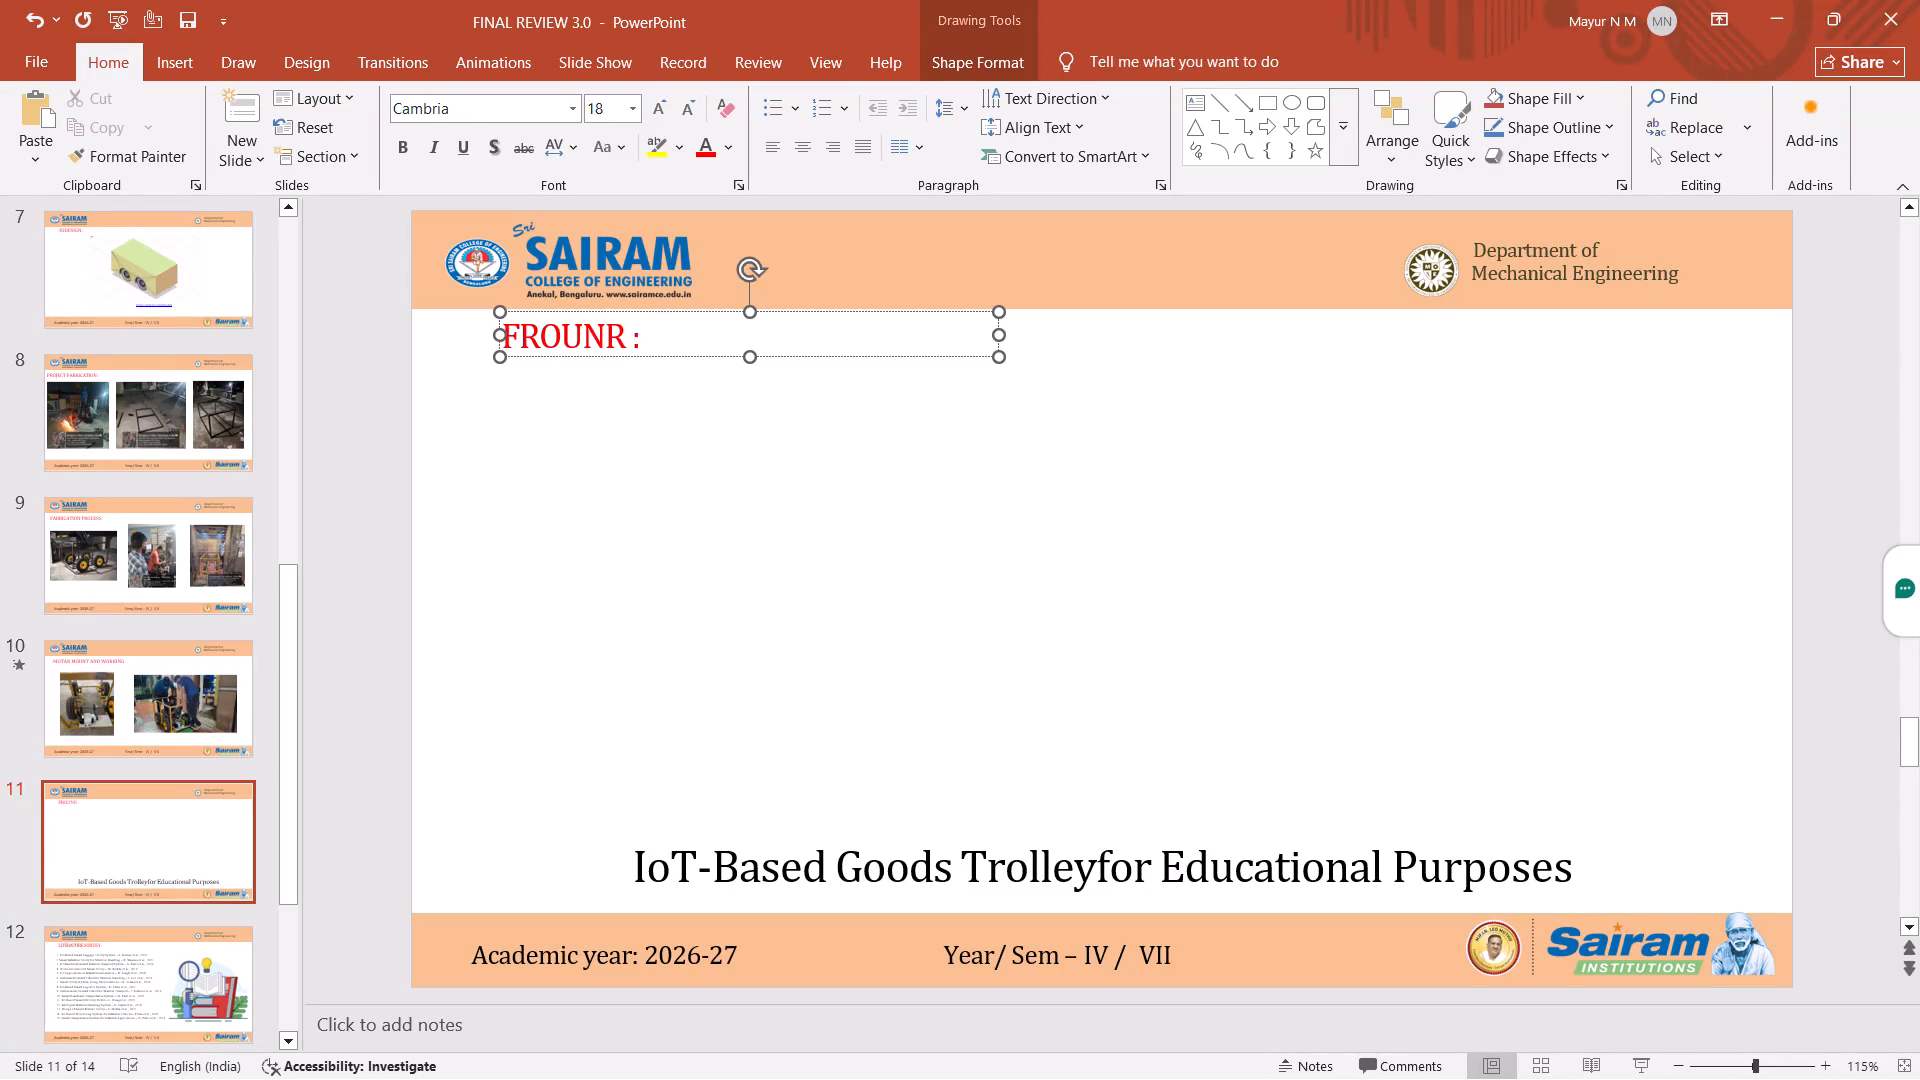
# Finish the slide 11 heading so that it reads "FROUNT TURNING :", with a space before the colon.
pyautogui.press('Delete')
pyautogui.press('BackSpace')
pyautogui.press('BackSpace')
pyautogui.write('T')
pyautogui.press('space')
pyautogui.write('TU')
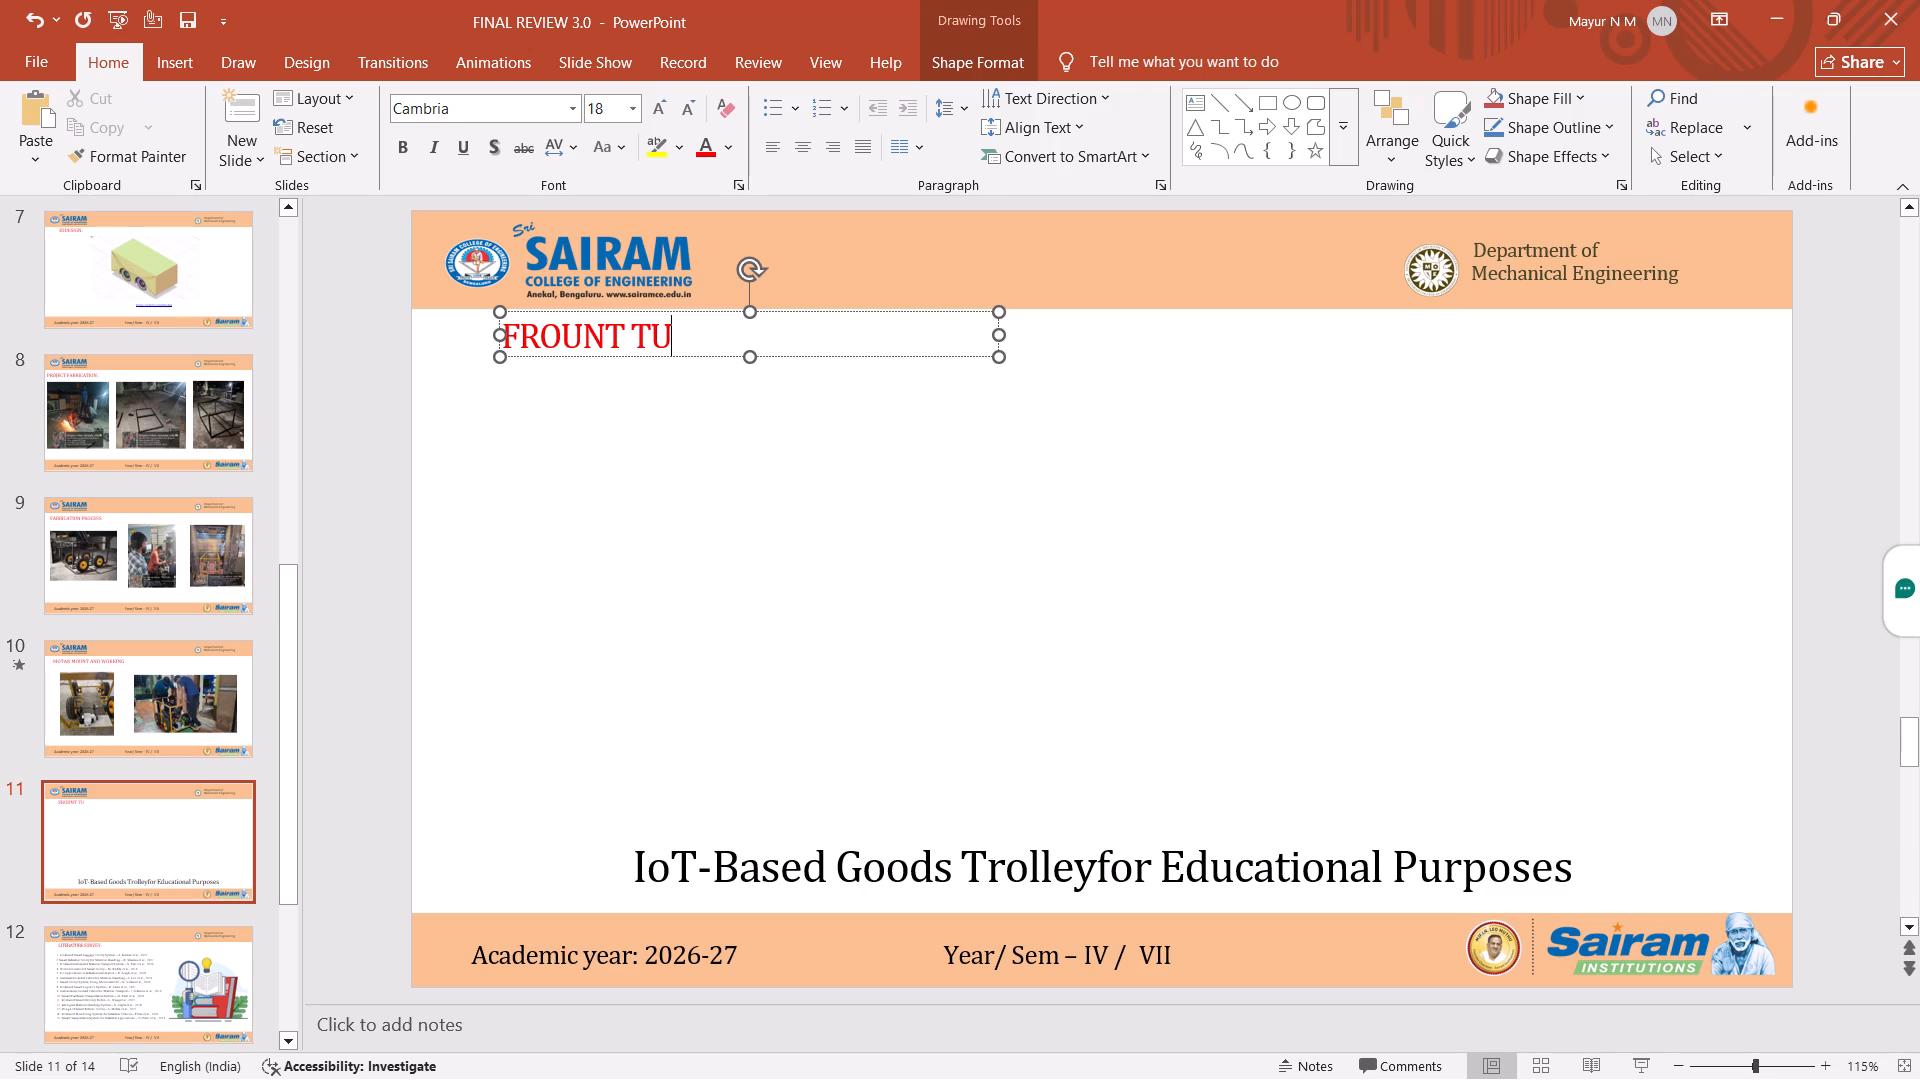
pyautogui.press('r')
pyautogui.write('NING')
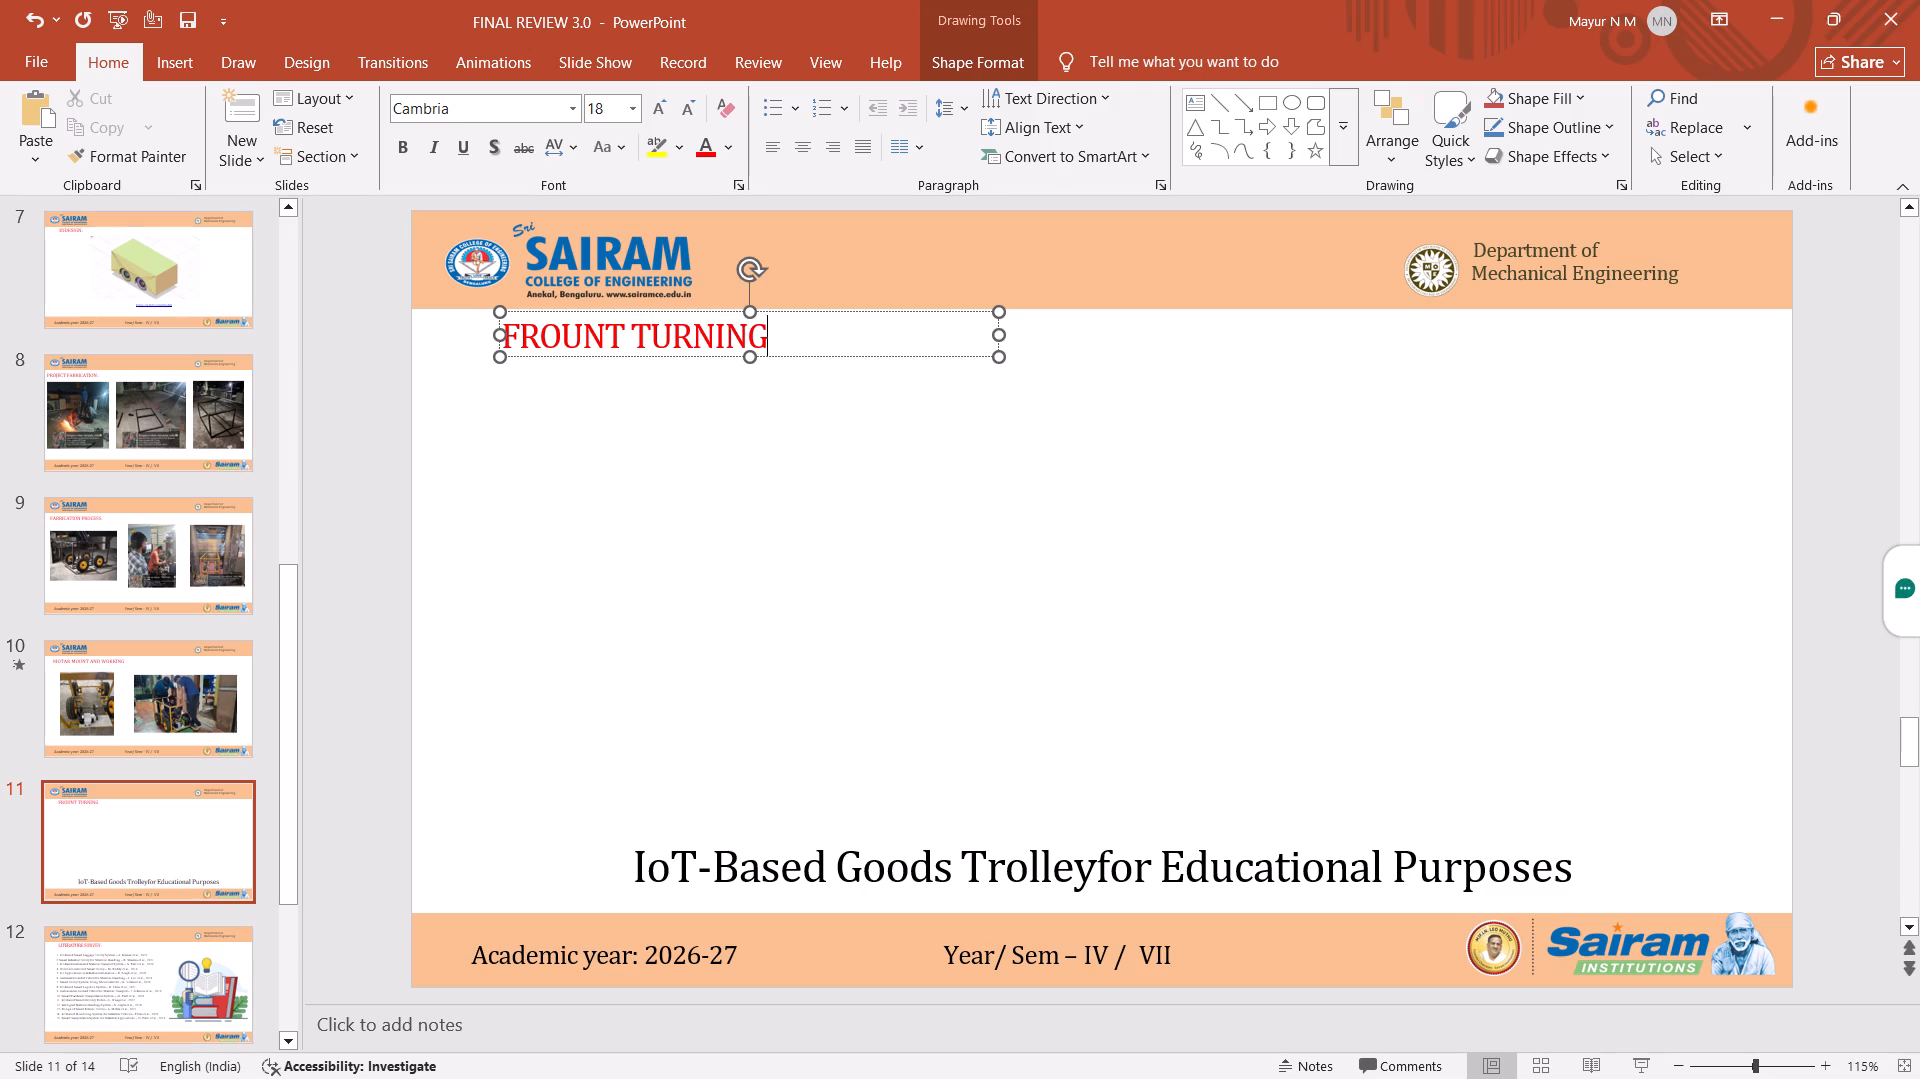
pyautogui.hotkey('shift', ':')
pyautogui.press('Left')
pyautogui.press('space')
pyautogui.click(937, 488)
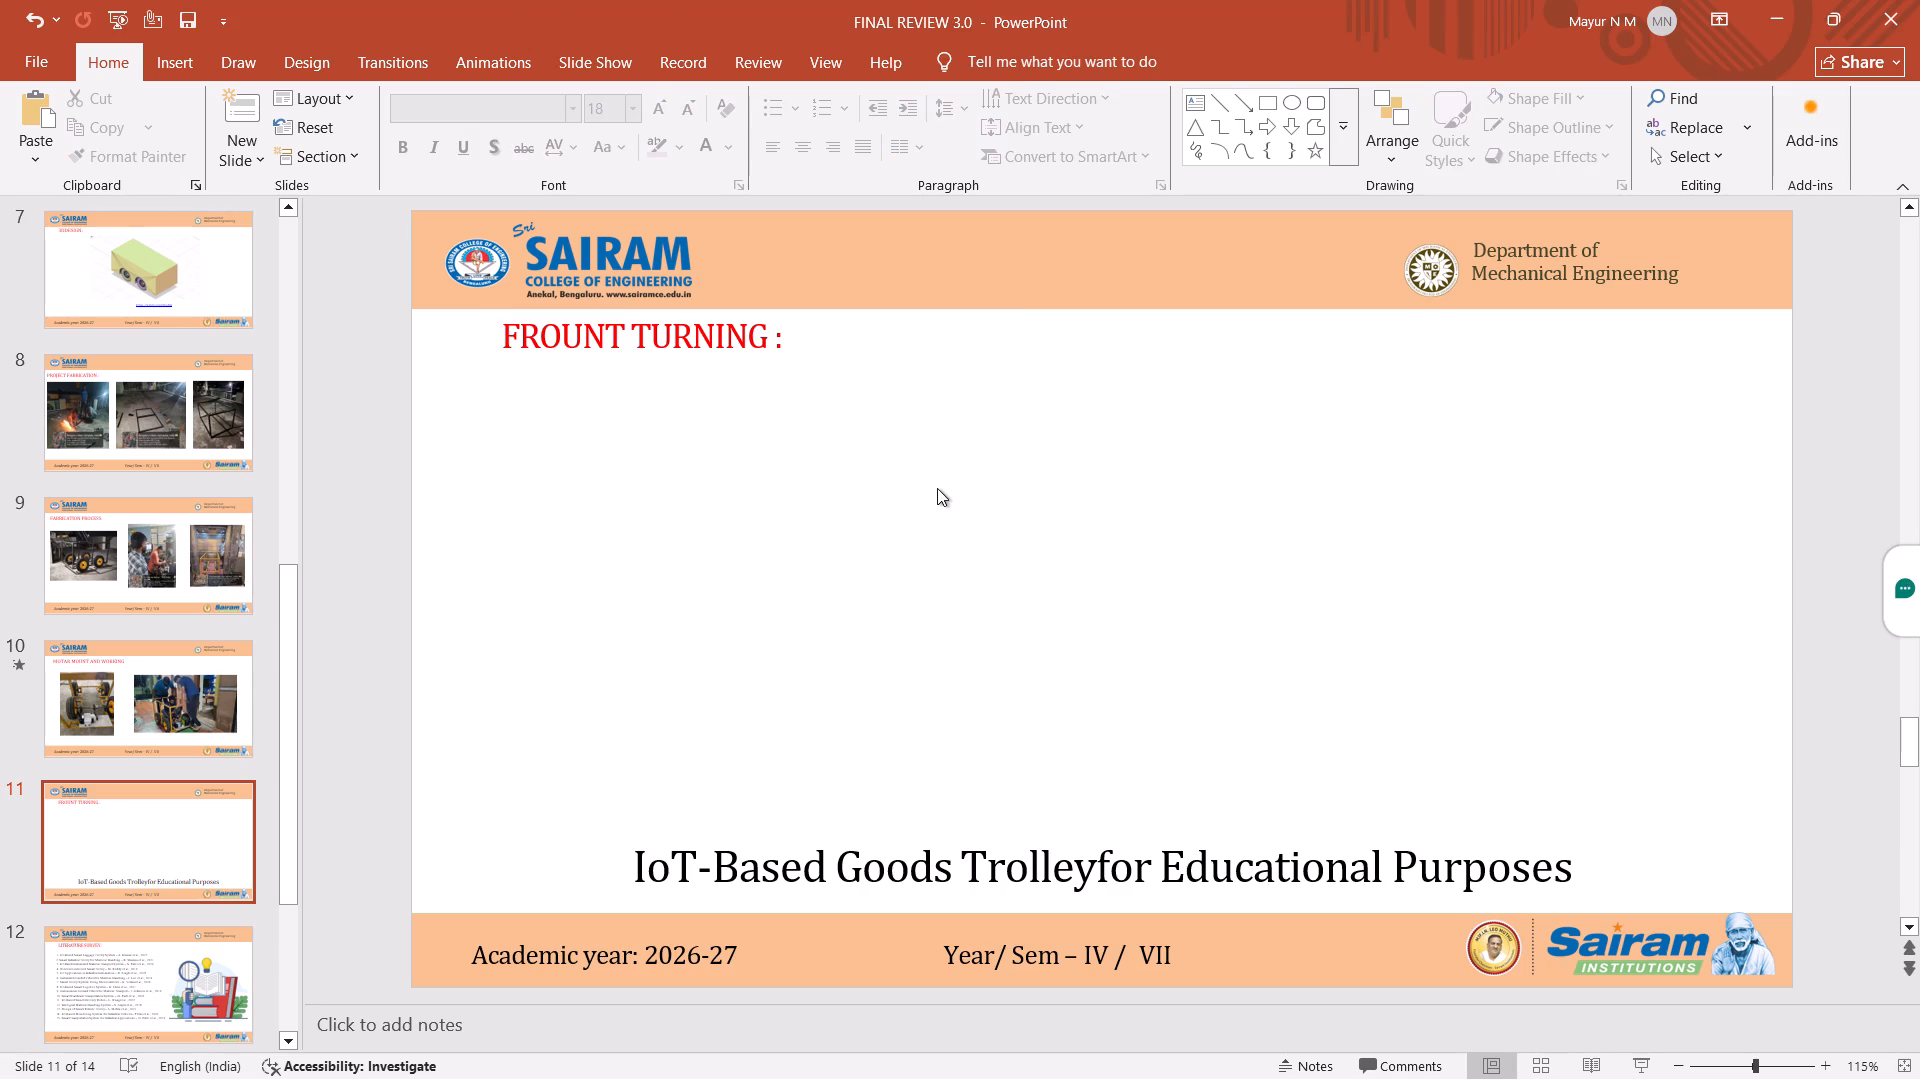
# Remove the extra "U" from "FROUNT" in the slide 11 heading to correct the word to "FRONT".
pyautogui.click(562, 331)
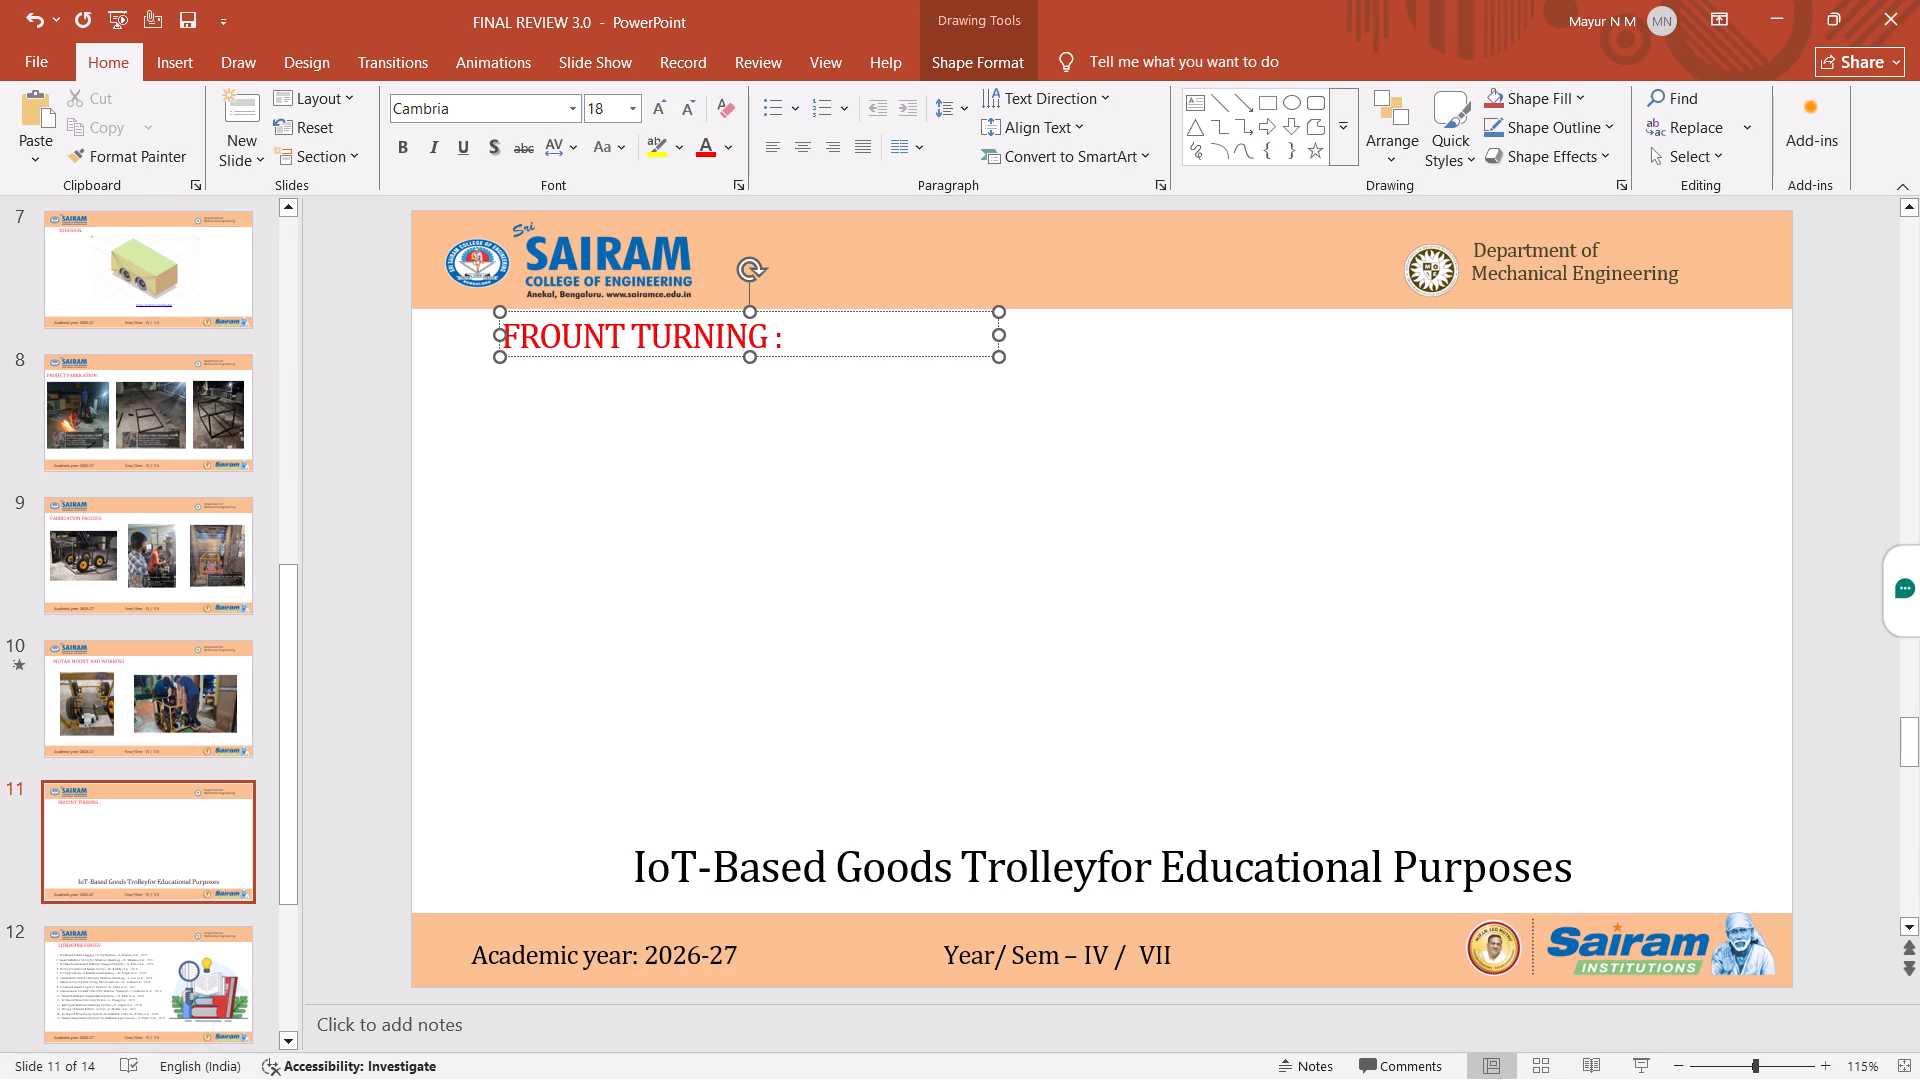
pyautogui.rightClick(595, 335)
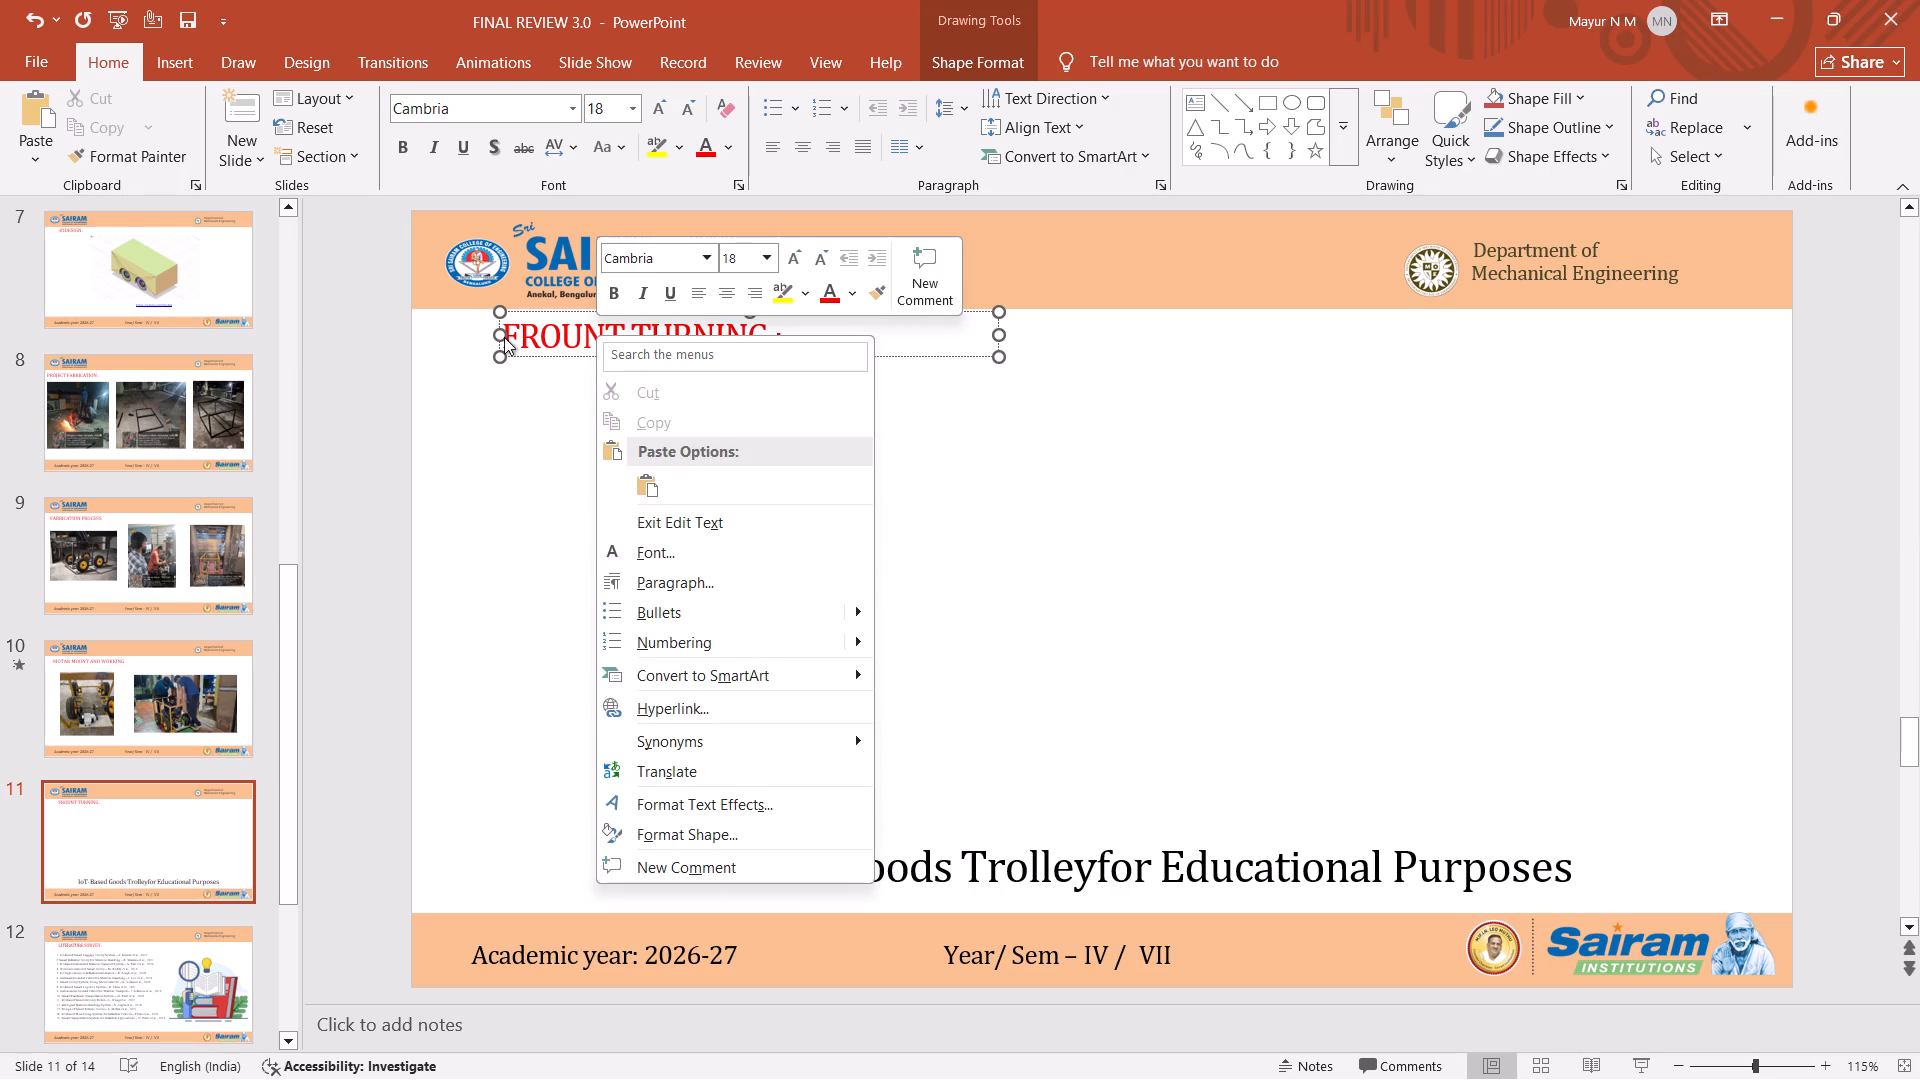
pyautogui.click(529, 329)
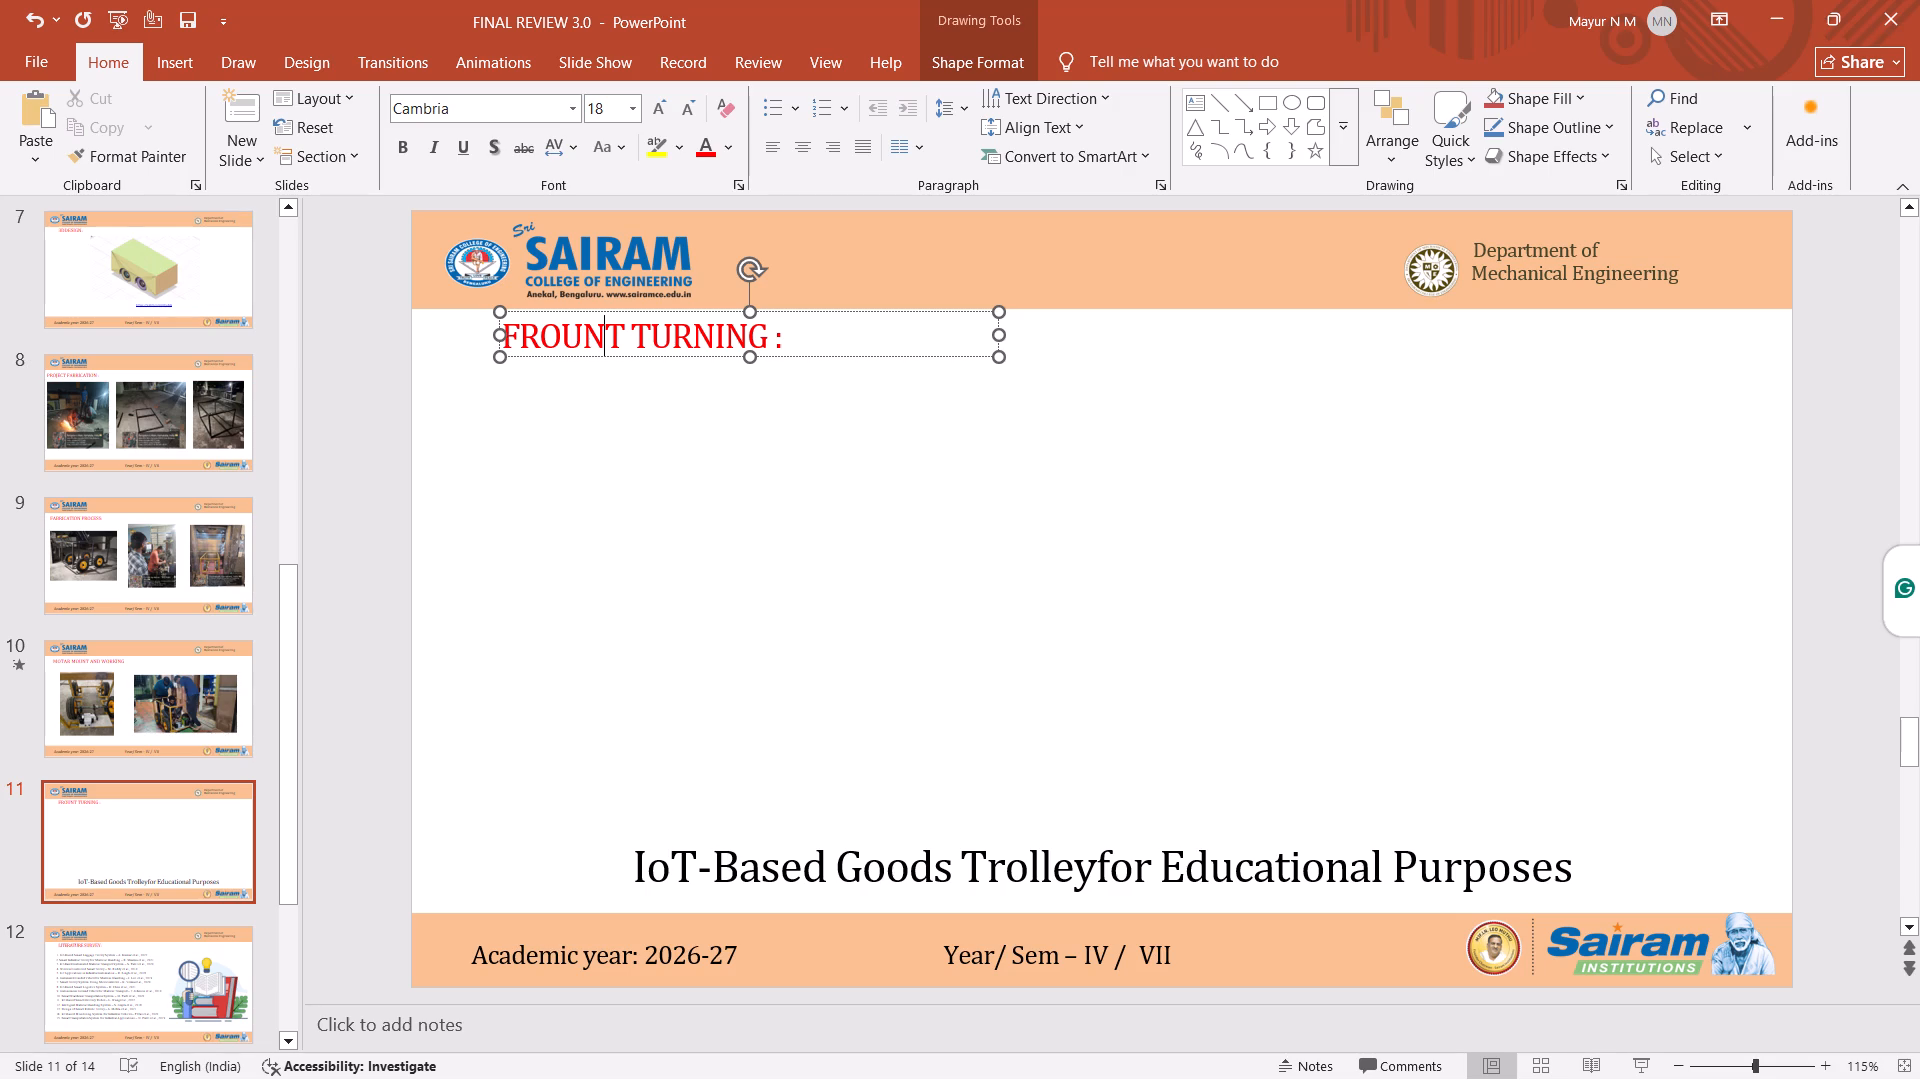
pyautogui.press('Left')
pyautogui.press('BackSpace')
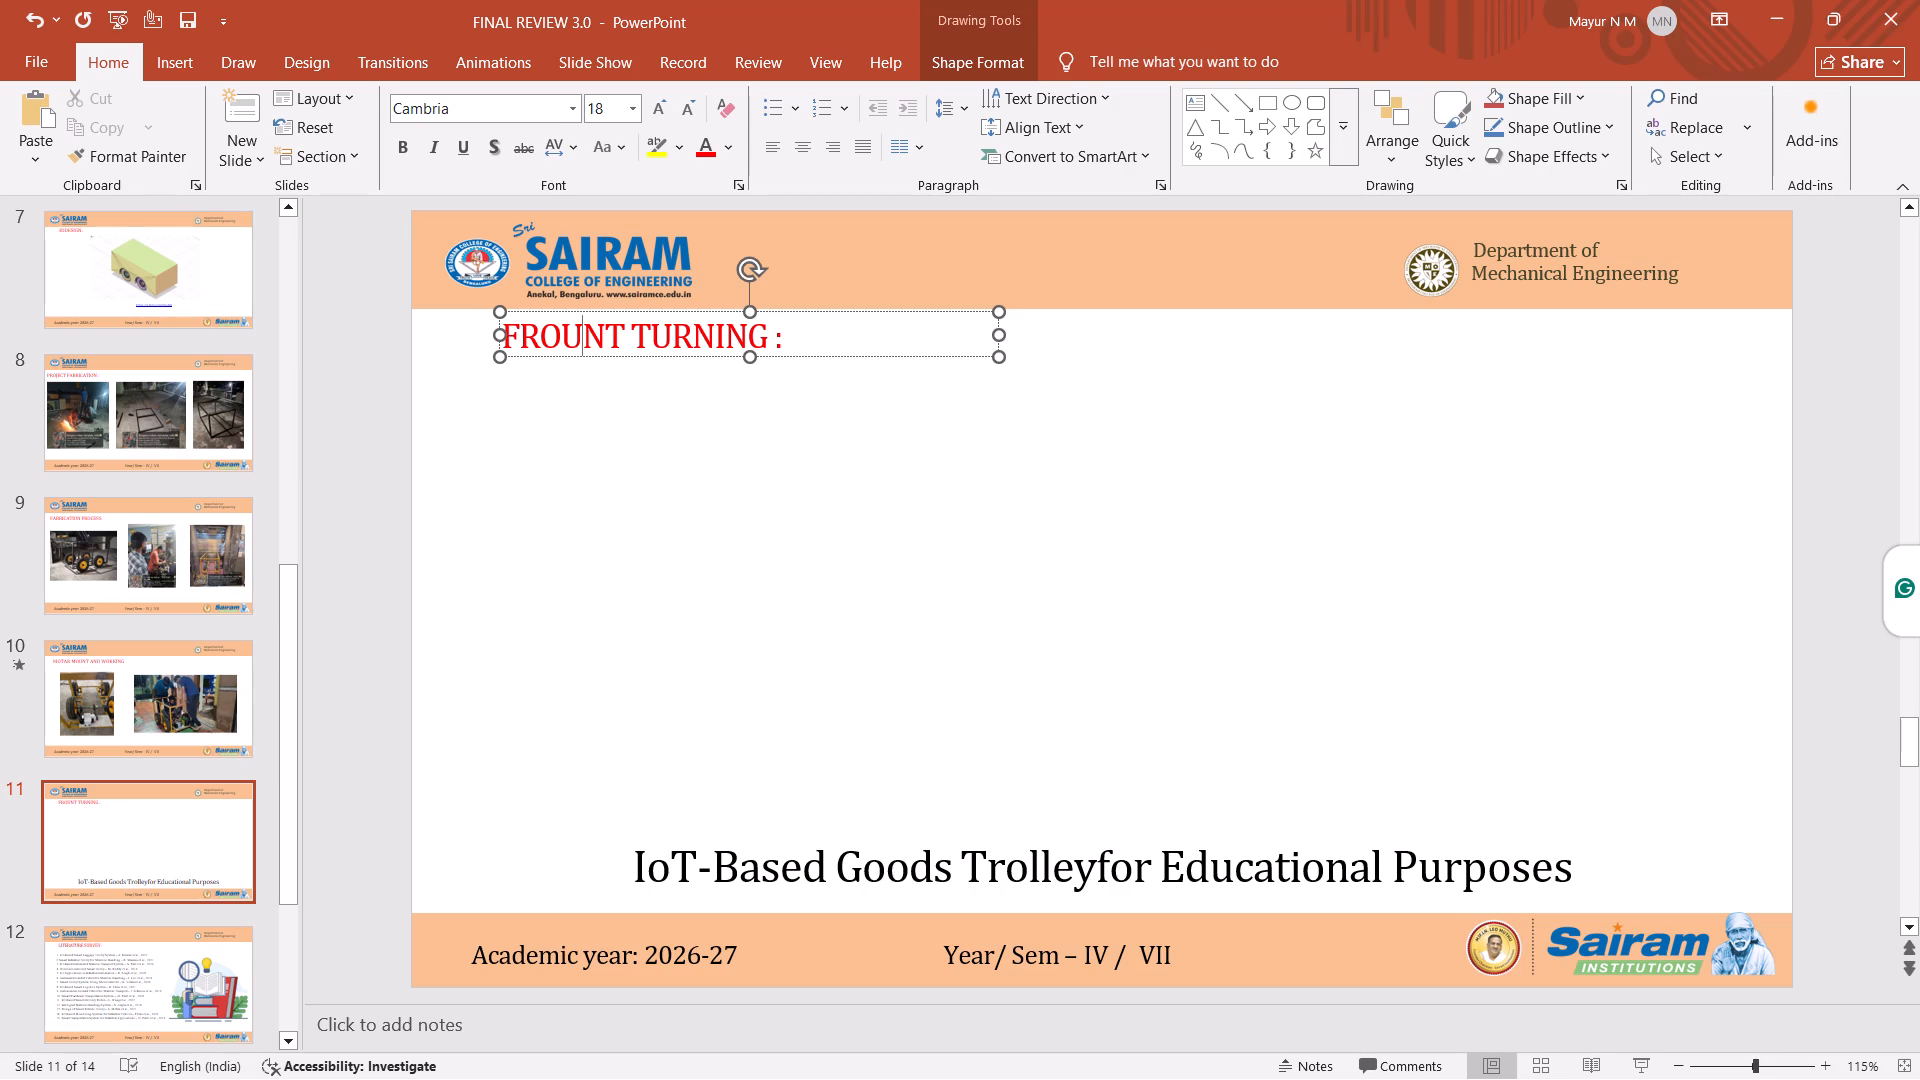
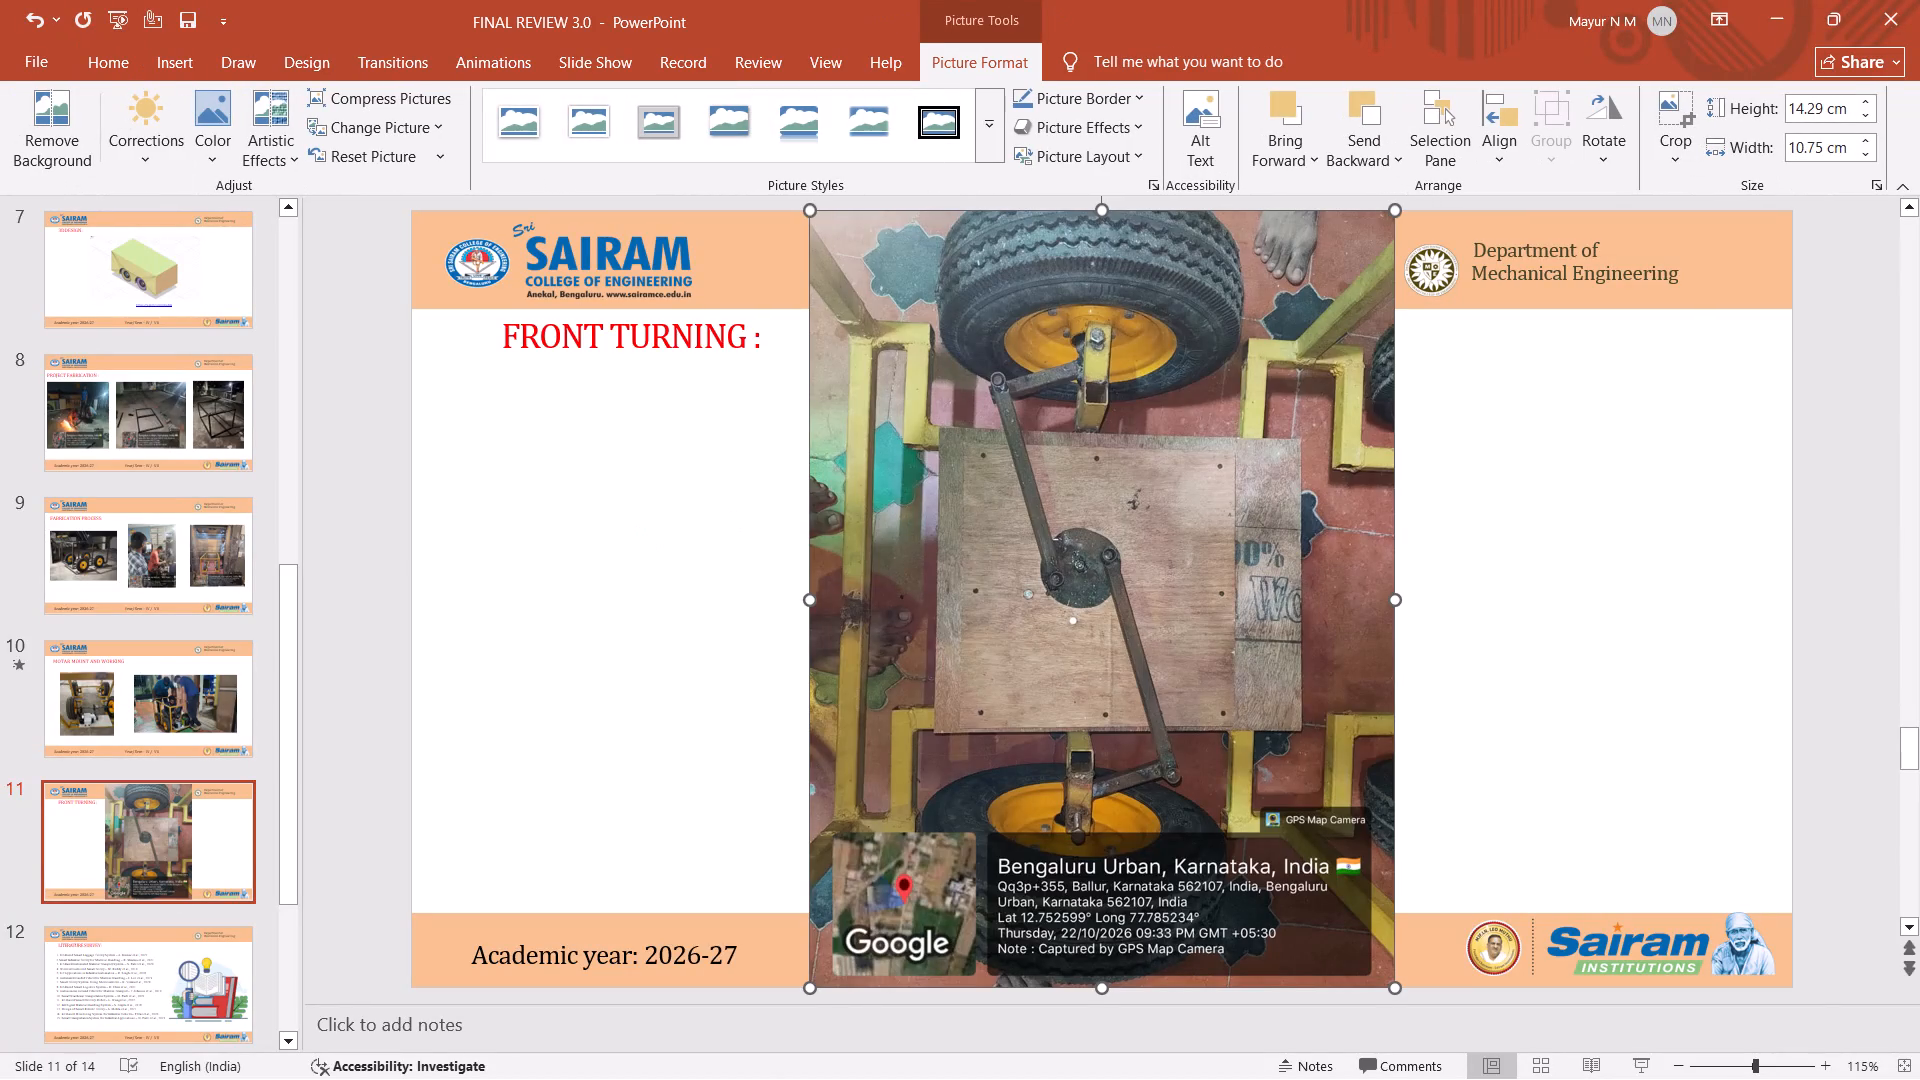
# Shrink the wheel-linkage photo on slide 11 proportionally to about 8.84 cm by 6.65 cm and place it beneath the "FRONT TURNING :" heading.
pyautogui.moveTo(809, 205); pyautogui.dragTo(948, 340)
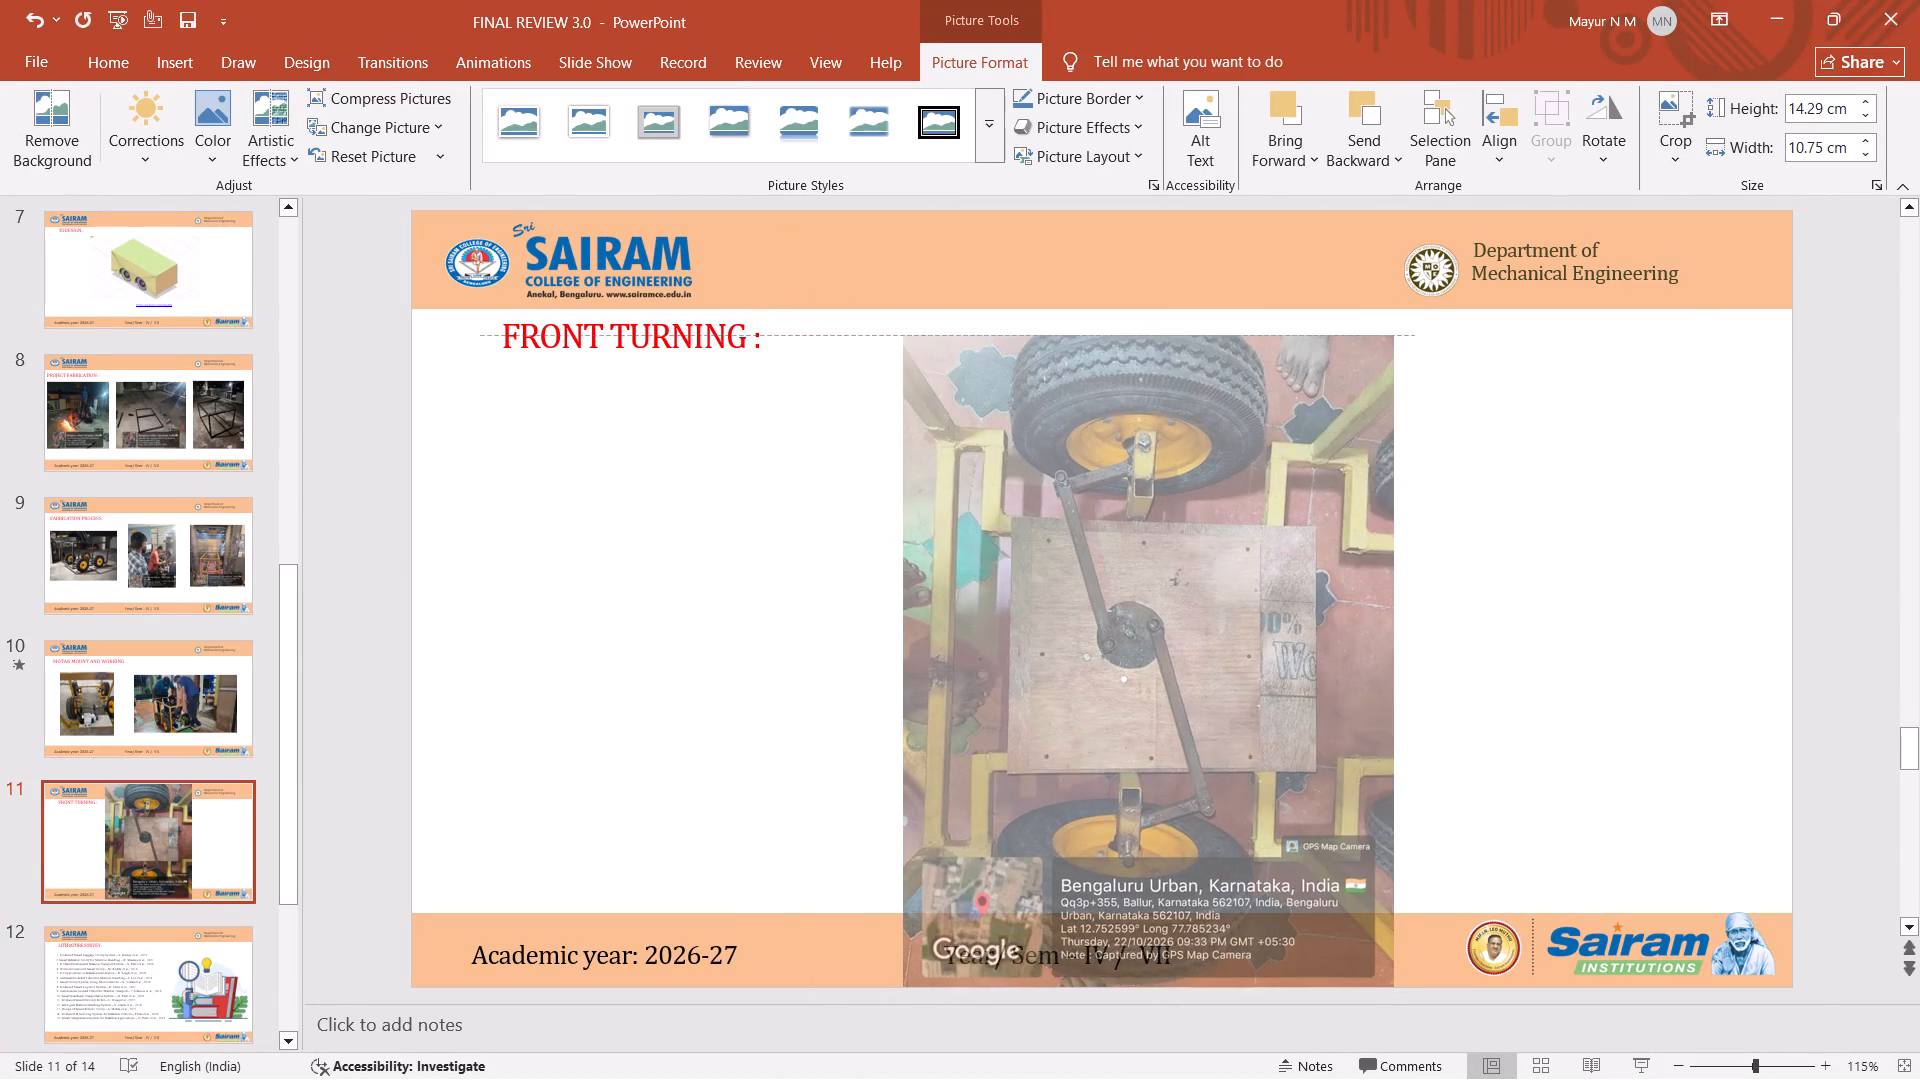
pyautogui.moveTo(948, 340); pyautogui.dragTo(1007, 395)
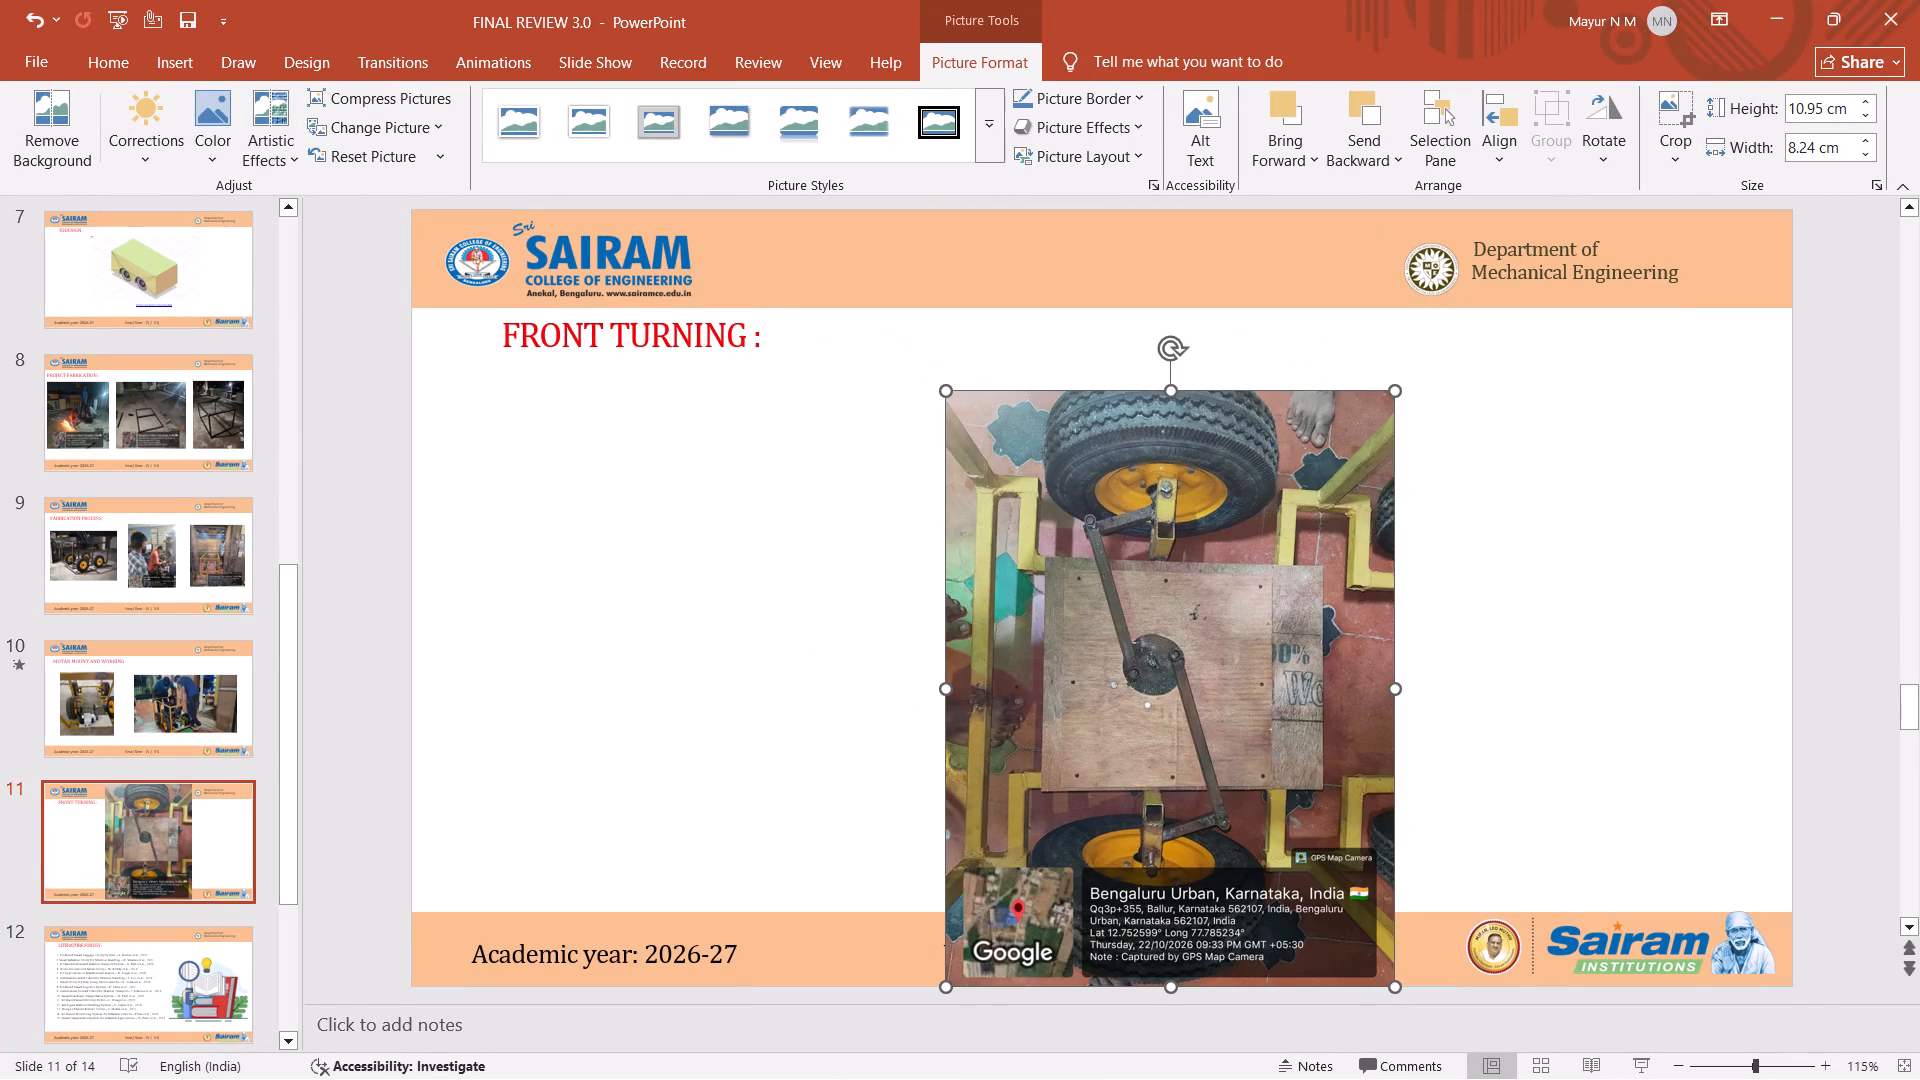
pyautogui.moveTo(1173, 576); pyautogui.dragTo(869, 581)
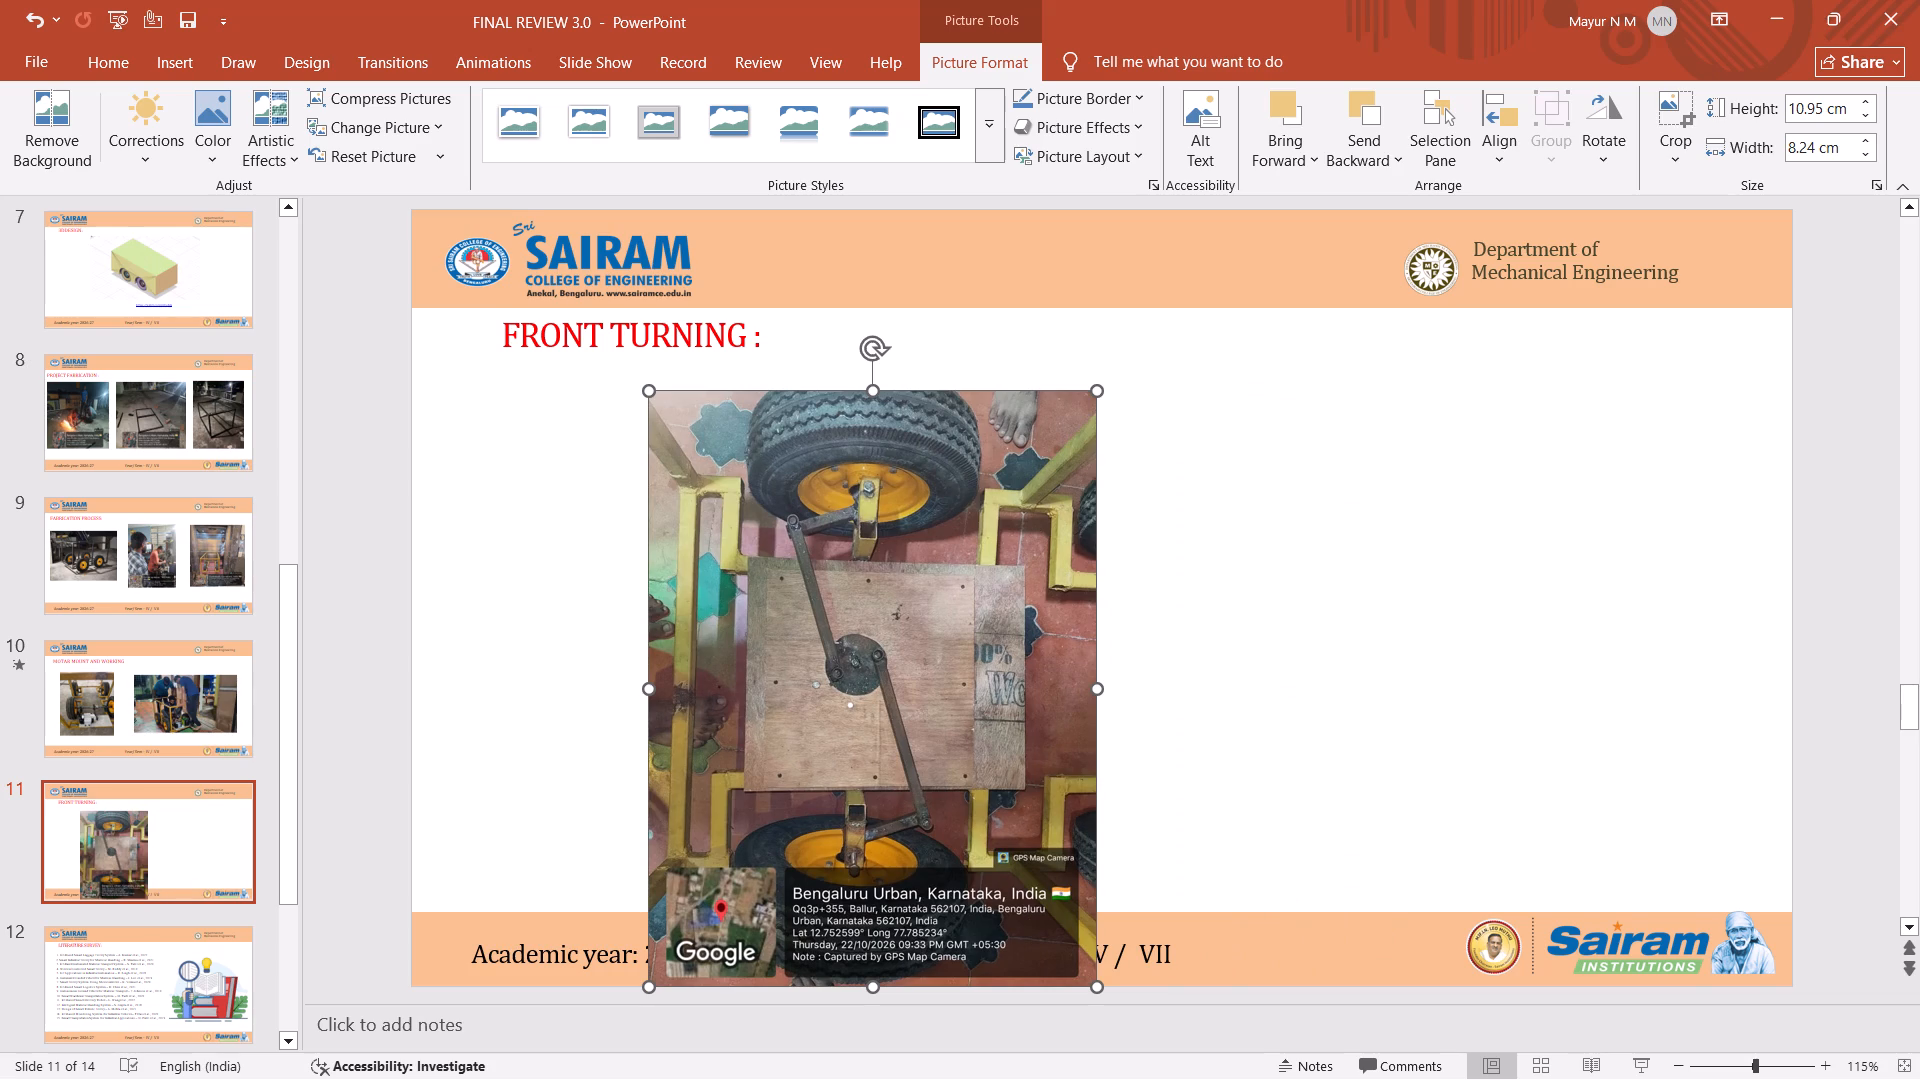
pyautogui.moveTo(650, 392); pyautogui.dragTo(778, 495)
pyautogui.moveTo(778, 495); pyautogui.dragTo(795, 507)
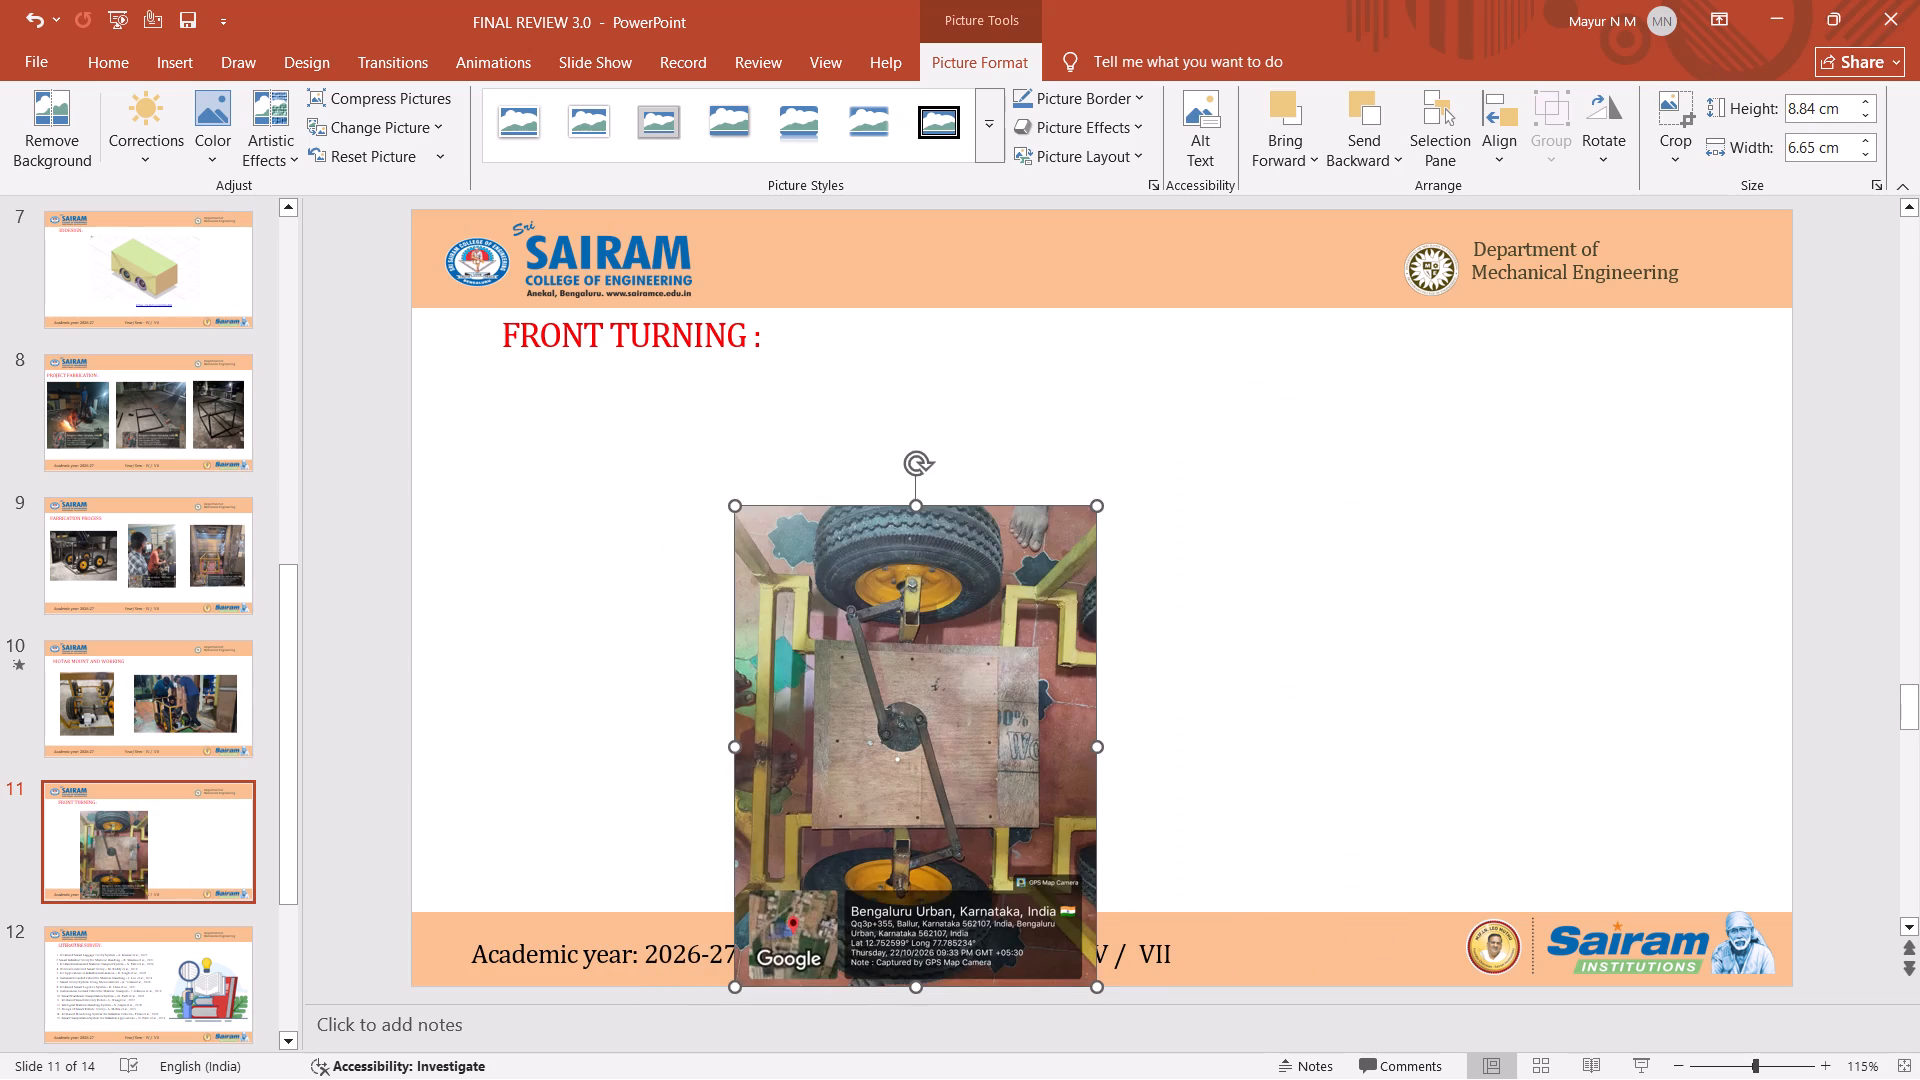
pyautogui.moveTo(899, 692); pyautogui.dragTo(694, 564)
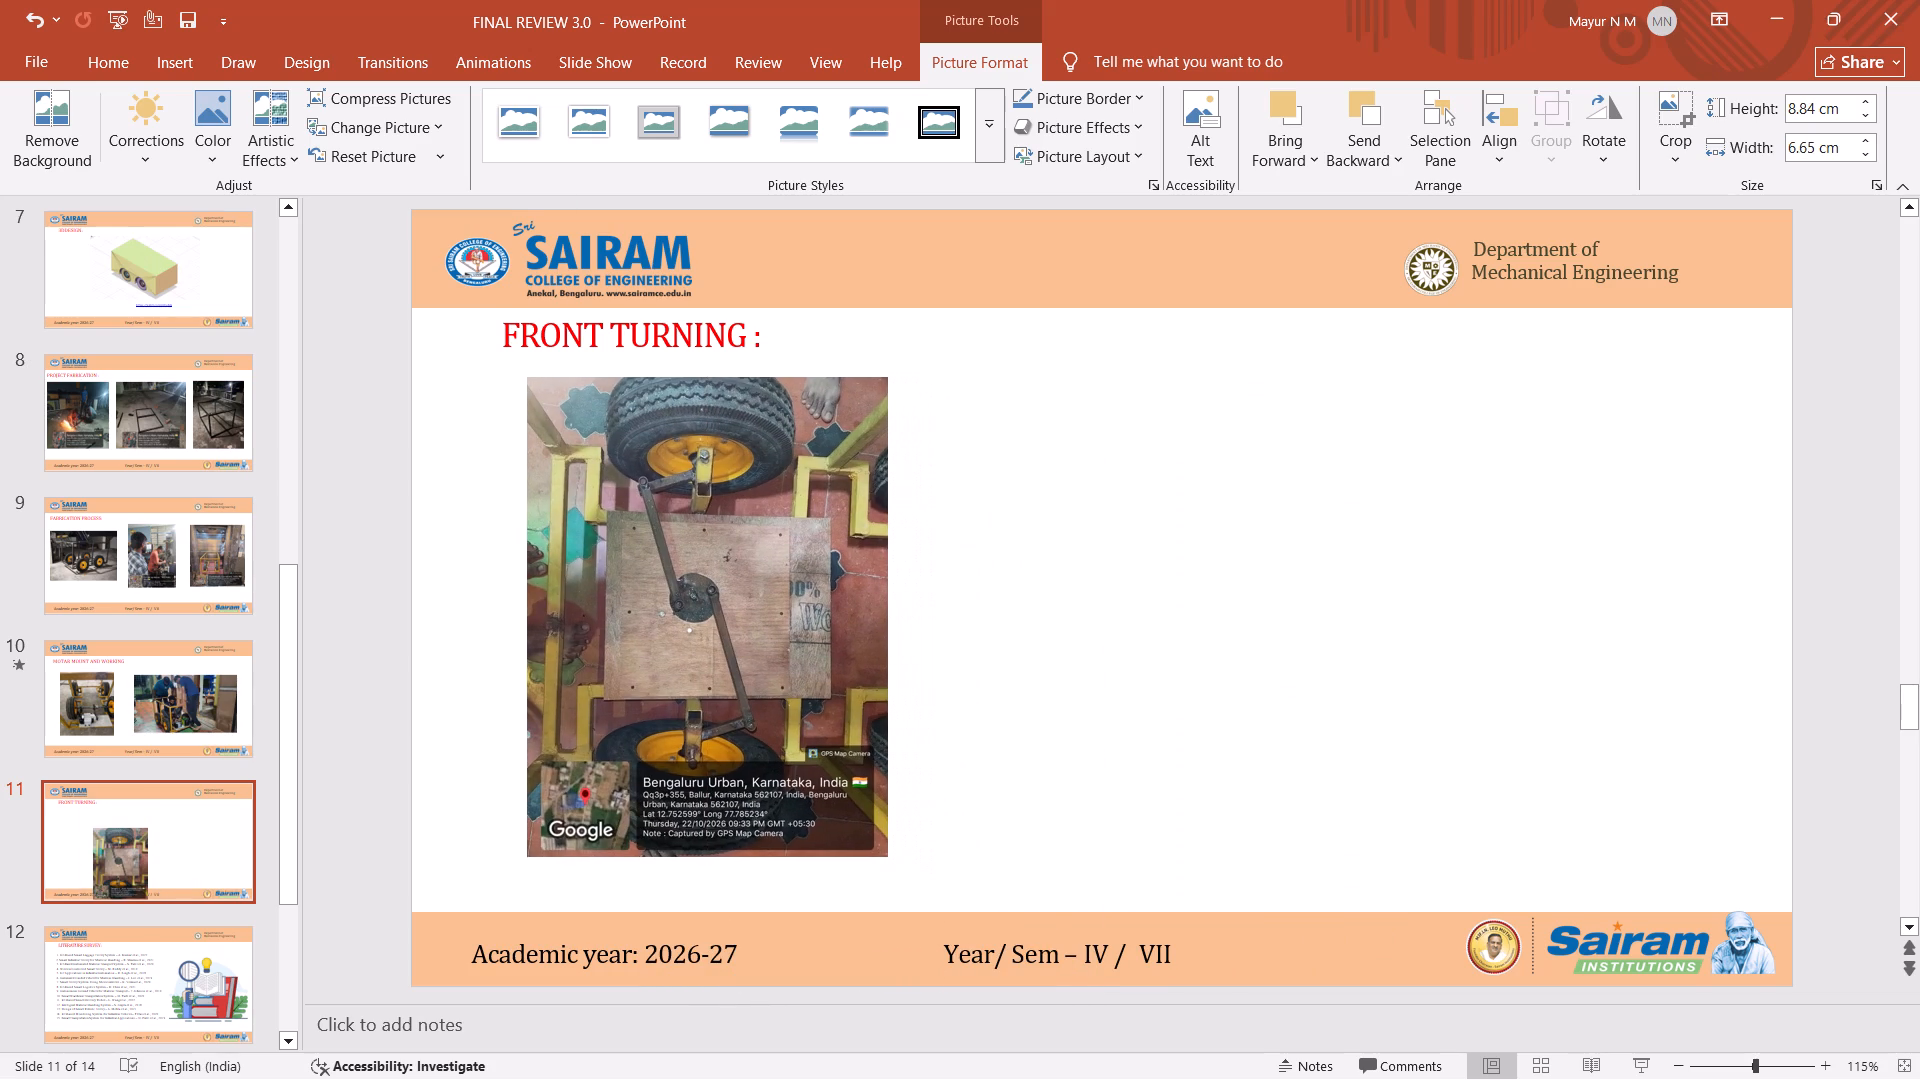
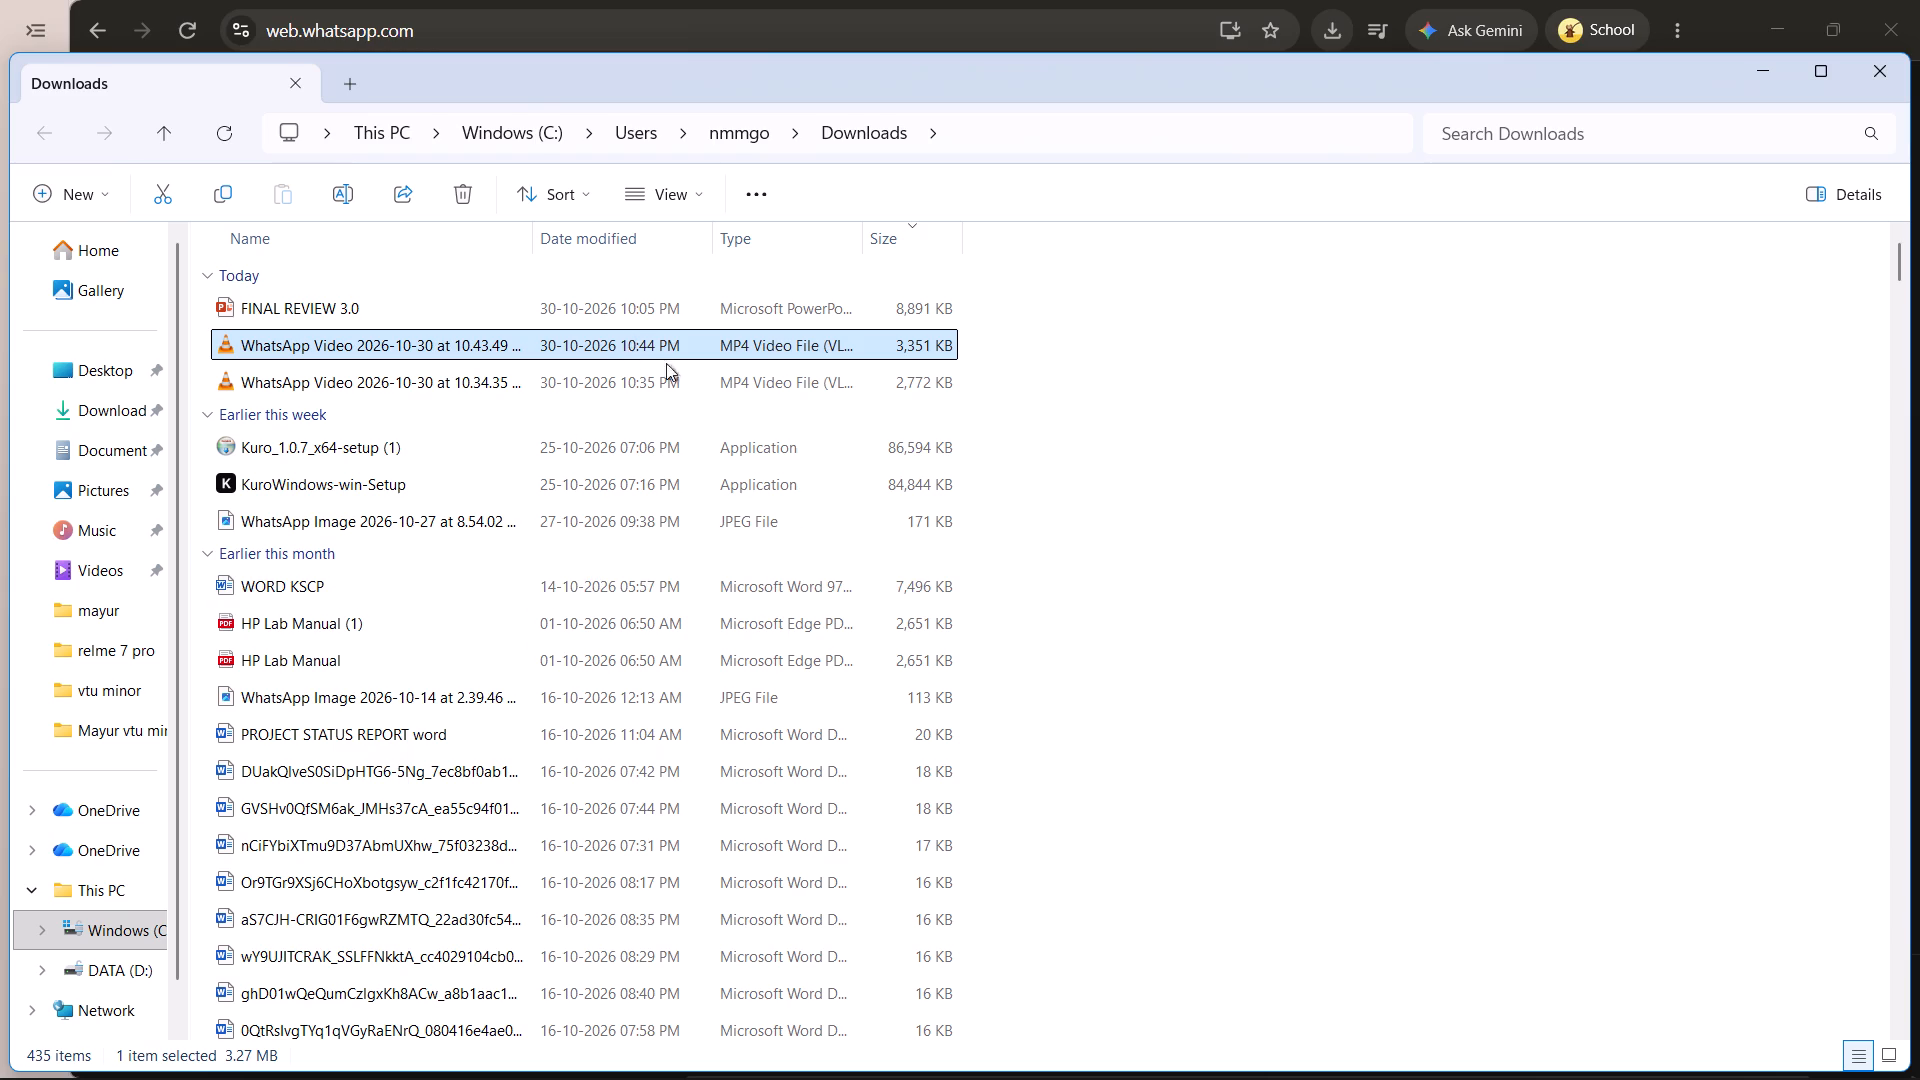
# Copy the 10.43.49 WhatsApp video from the Downloads folder and paste it onto slide 11 in PowerPoint.
pyautogui.click(747, 396)
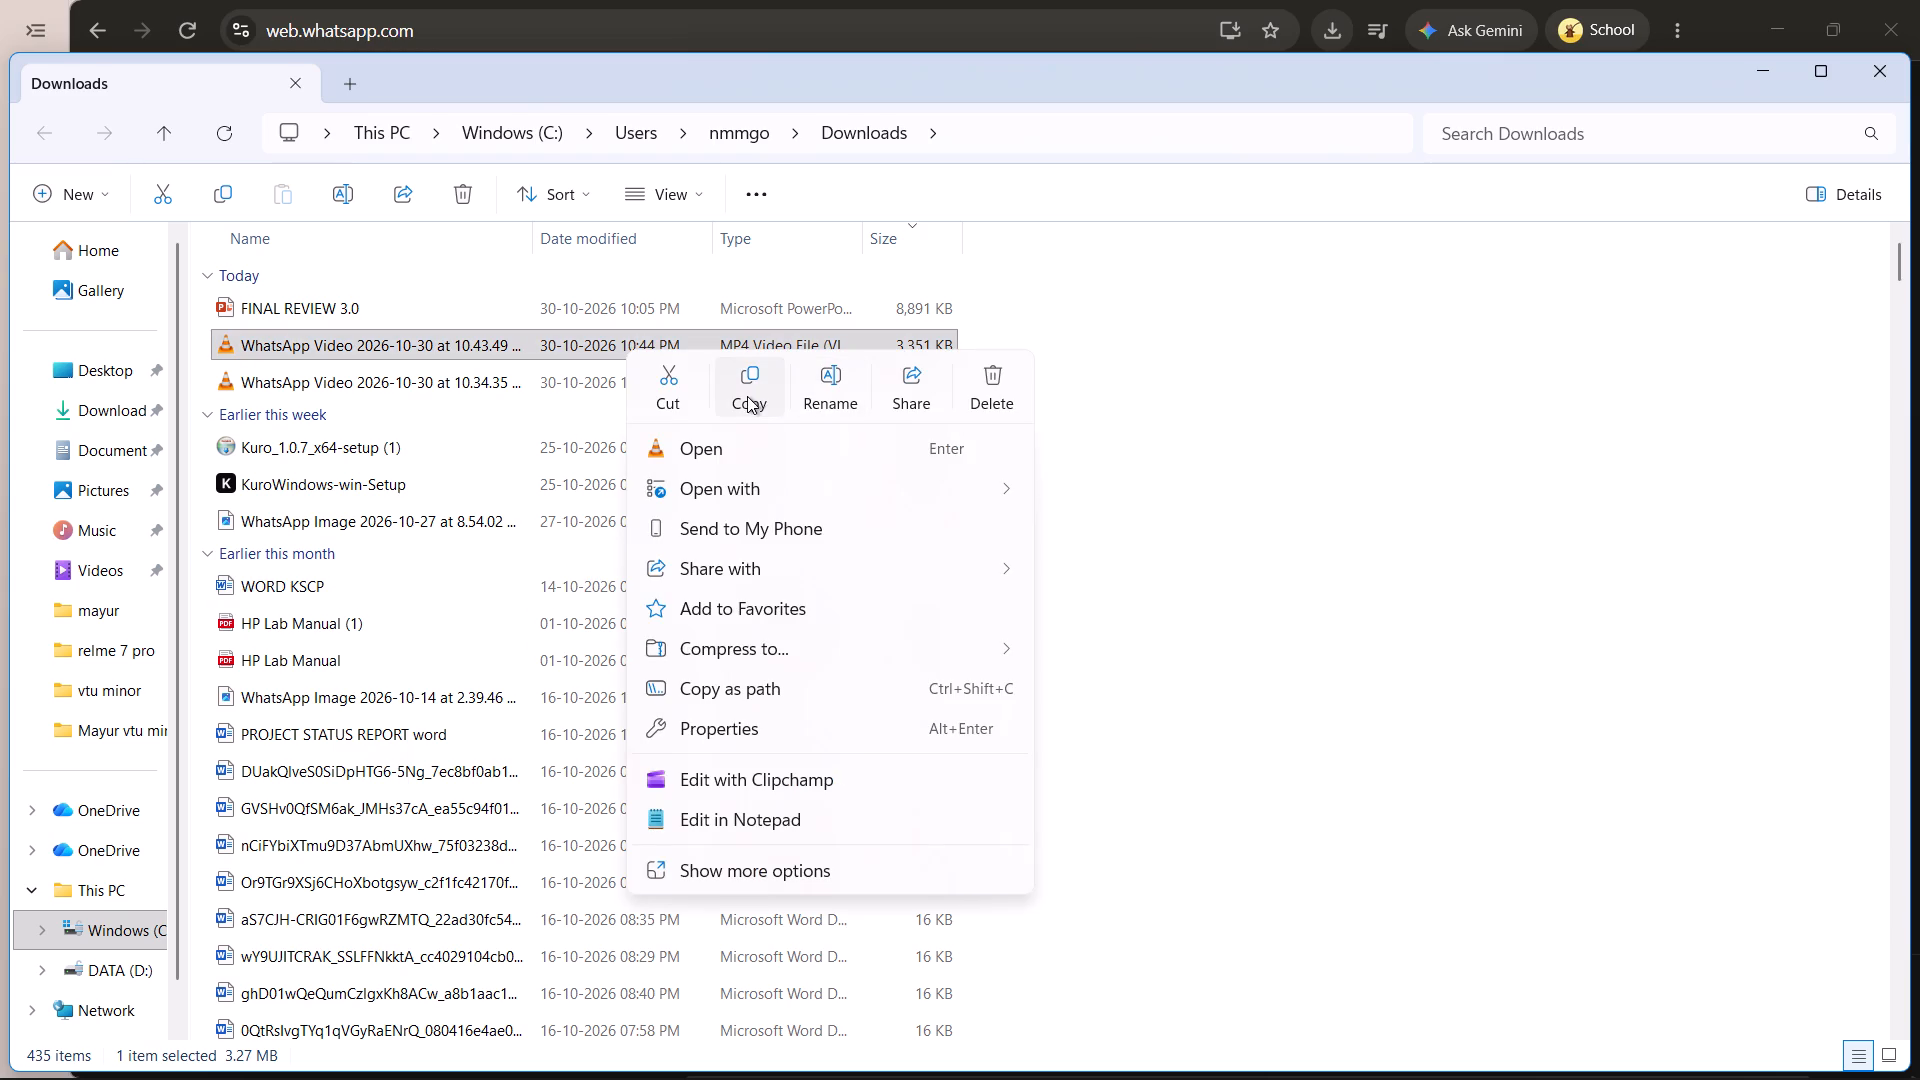
pyautogui.hotkey('alt', 'Tab')
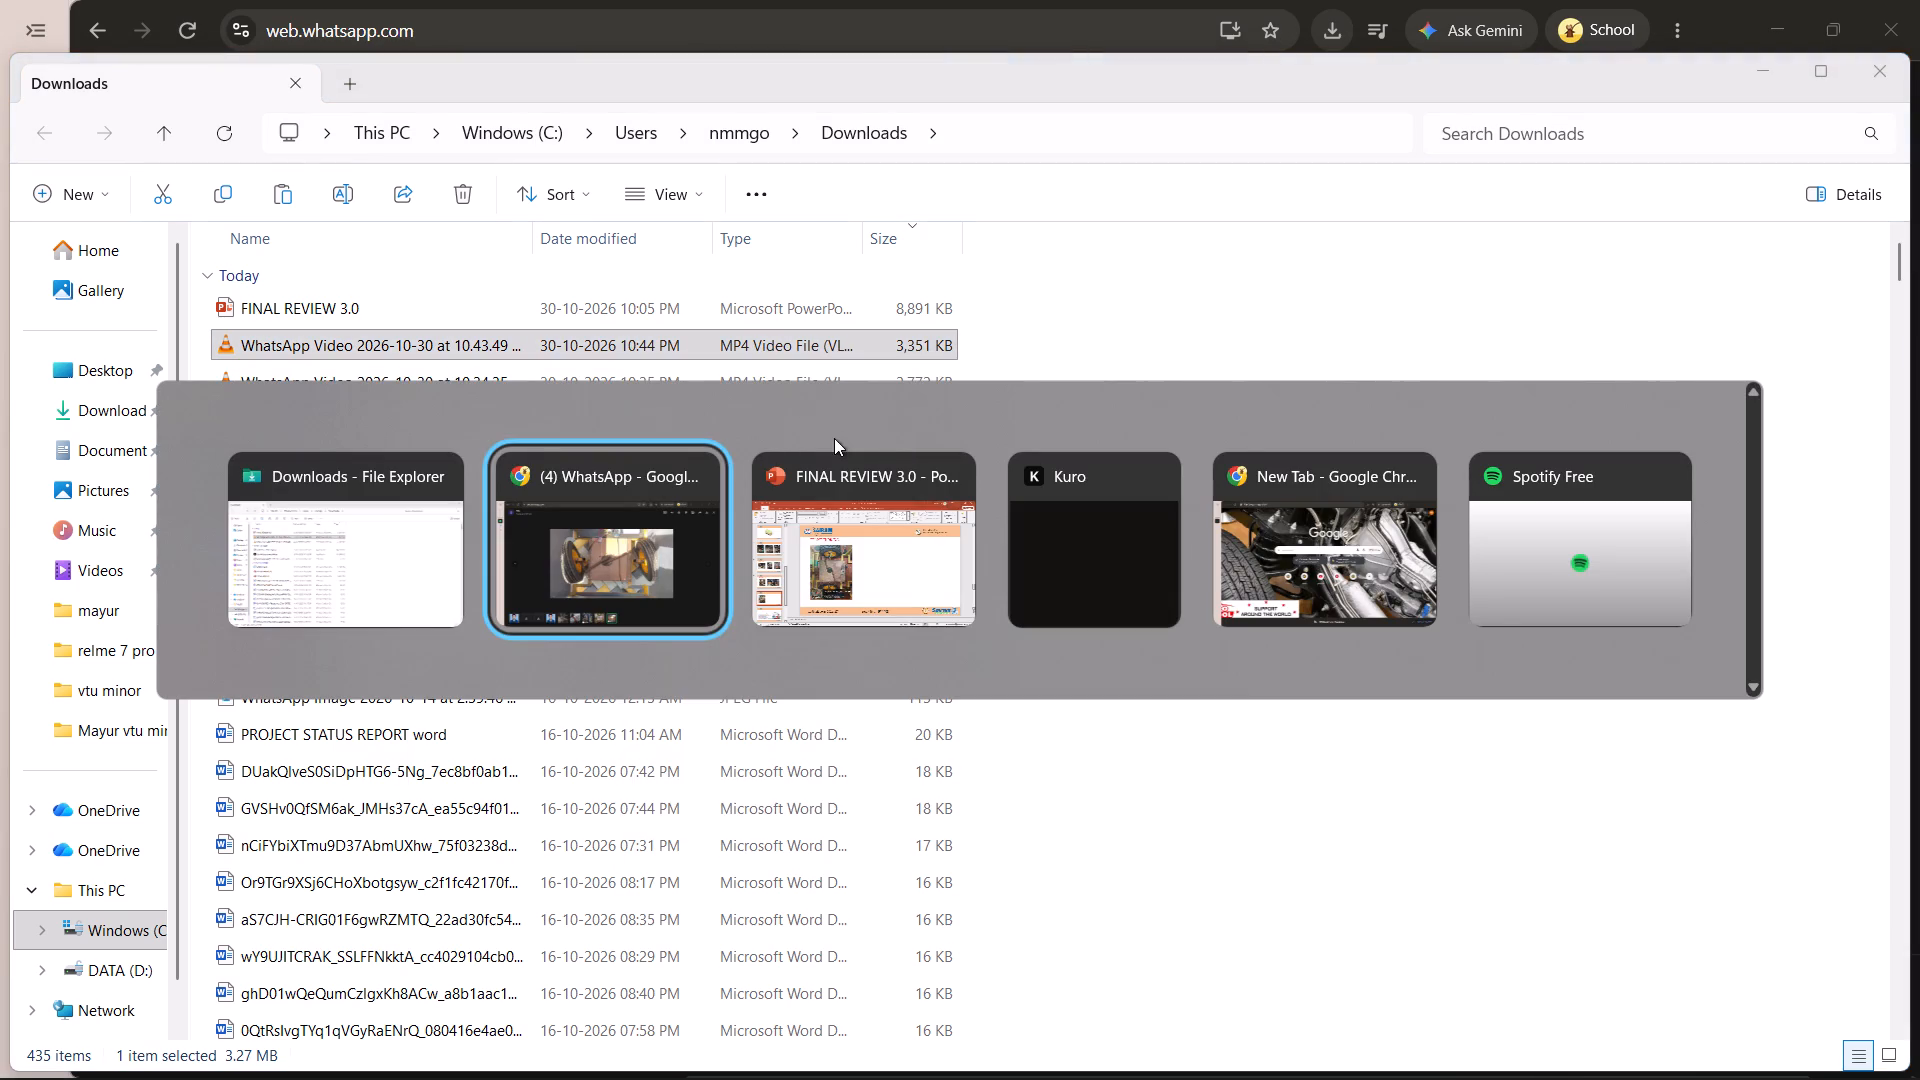
pyautogui.hotkey('alt', 'Tab')
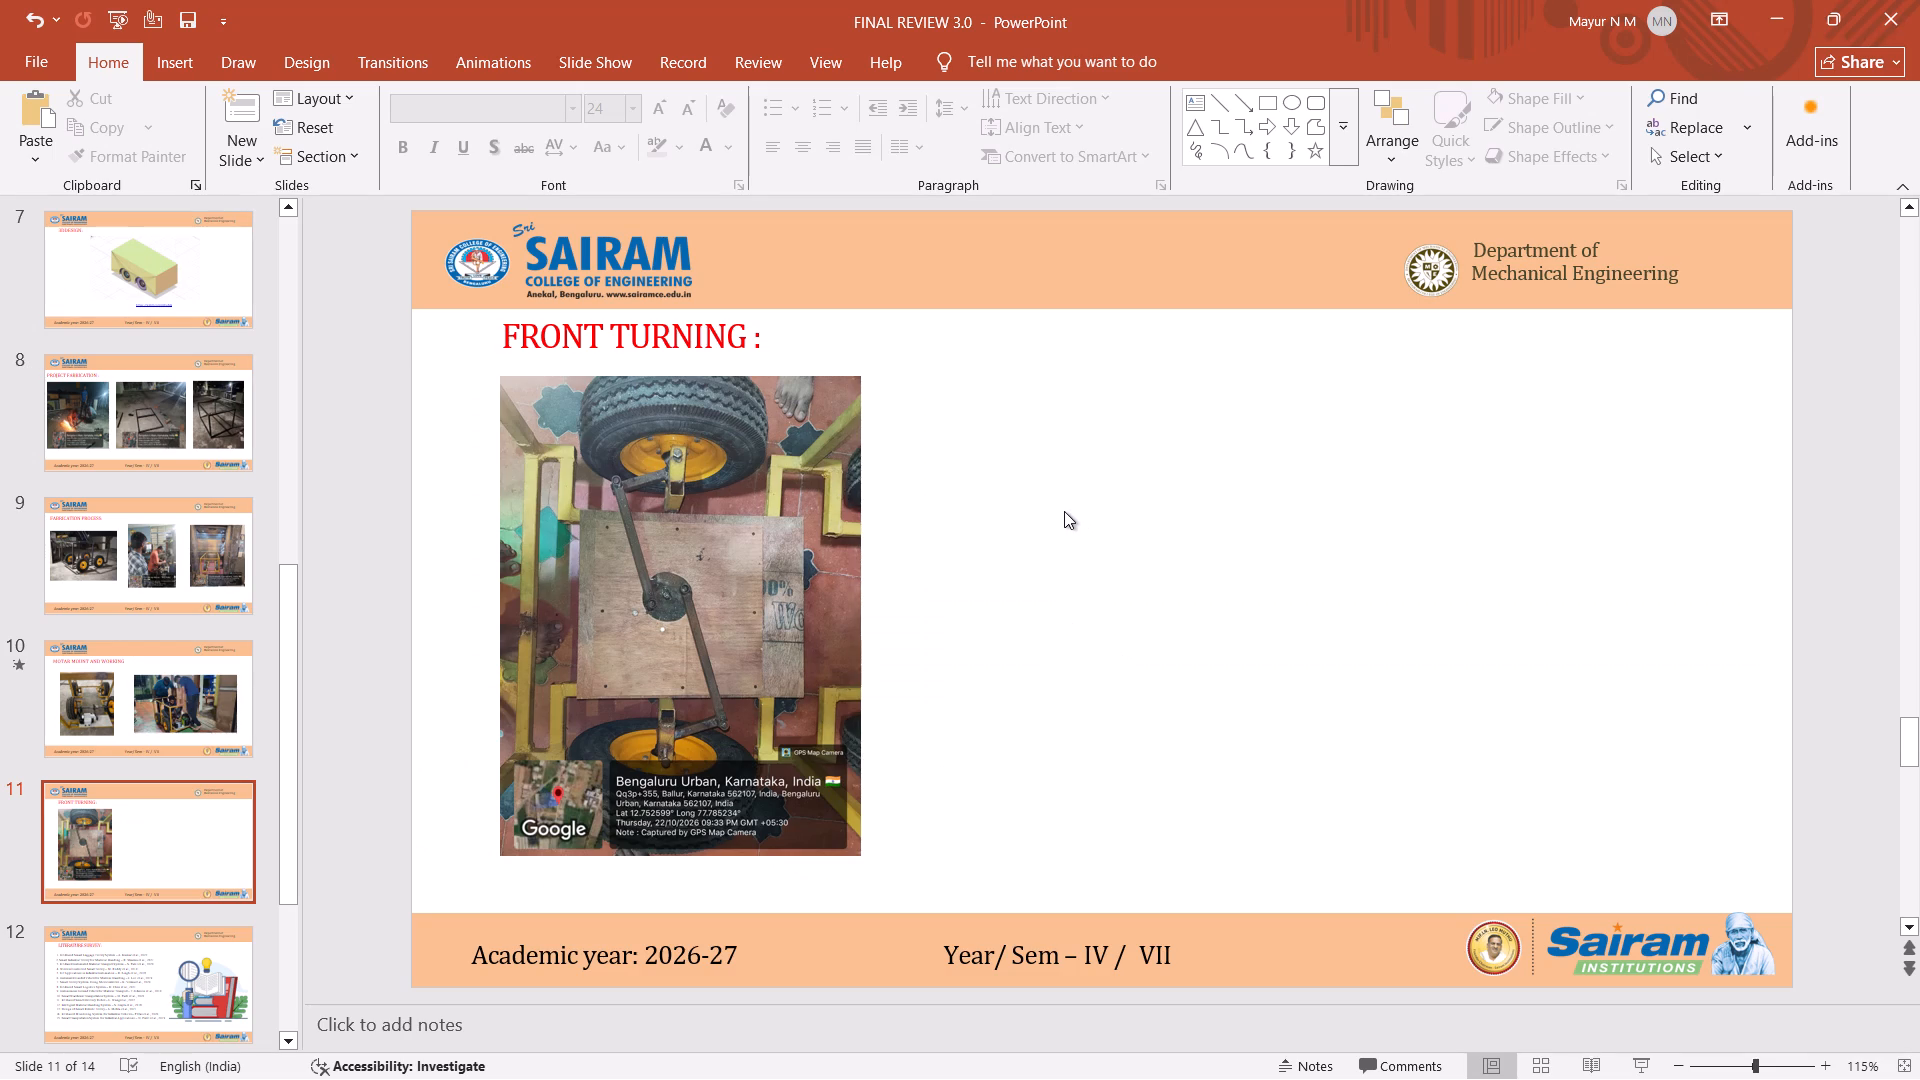
pyautogui.click(1064, 511)
pyautogui.hotkey('ctrl', 'v')
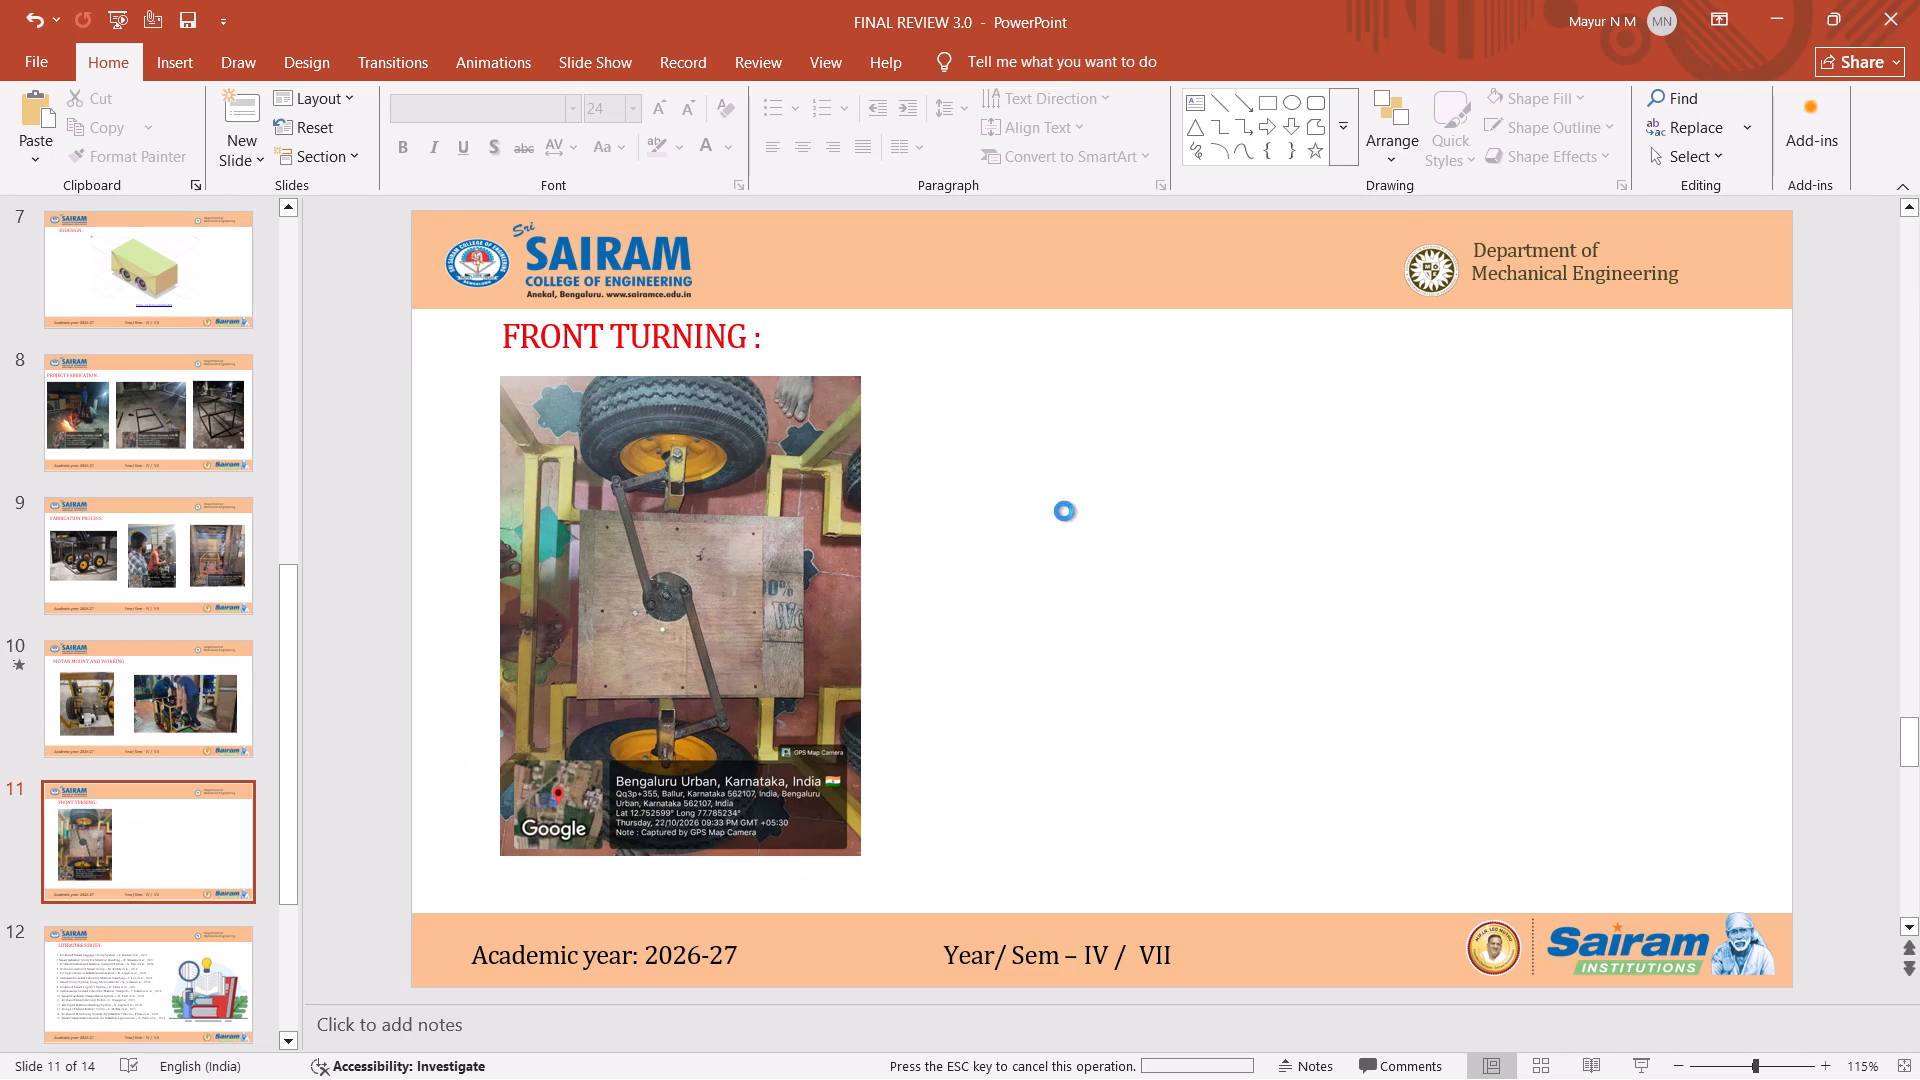
# Move the pasted video to the right of the front turning photo and shrink it proportionally to about 8.5 × 15 cm.
pyautogui.moveTo(1135, 478); pyautogui.dragTo(1186, 486)
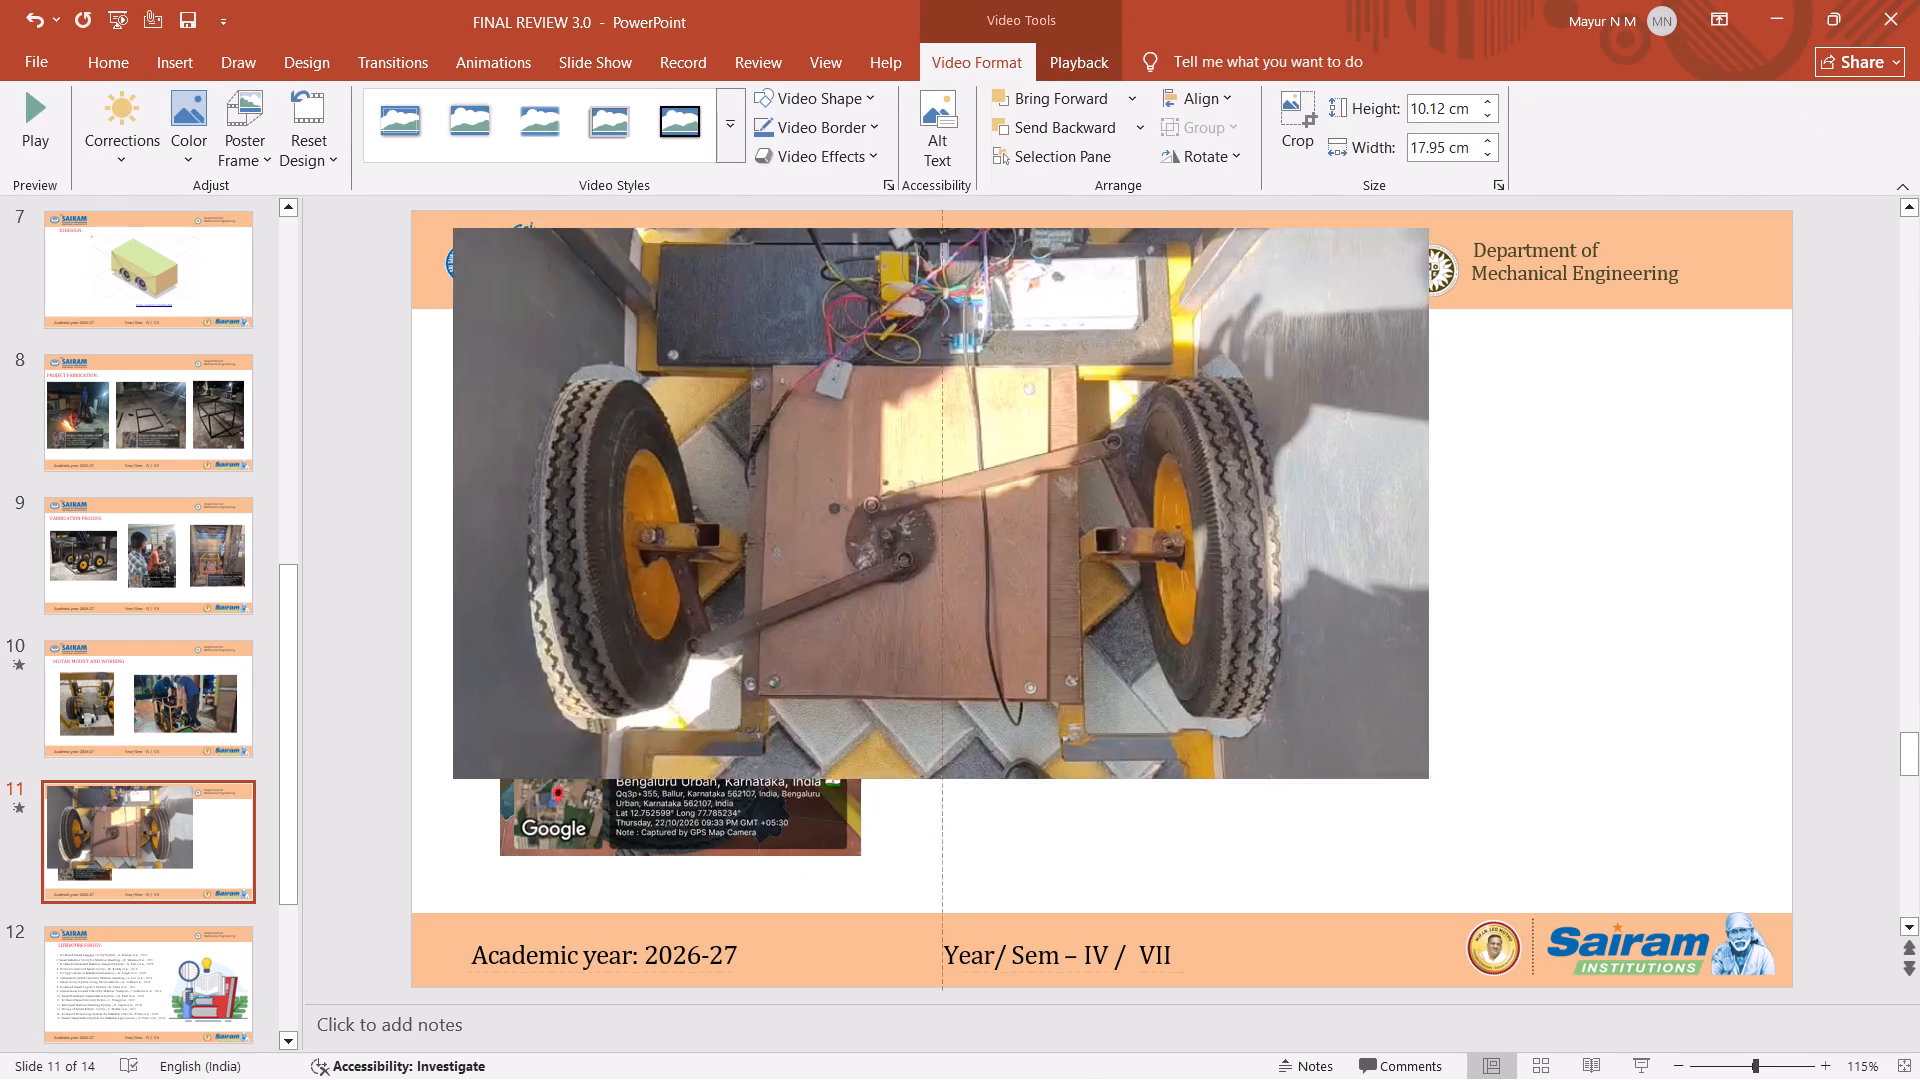
pyautogui.moveTo(1186, 486); pyautogui.dragTo(1537, 588)
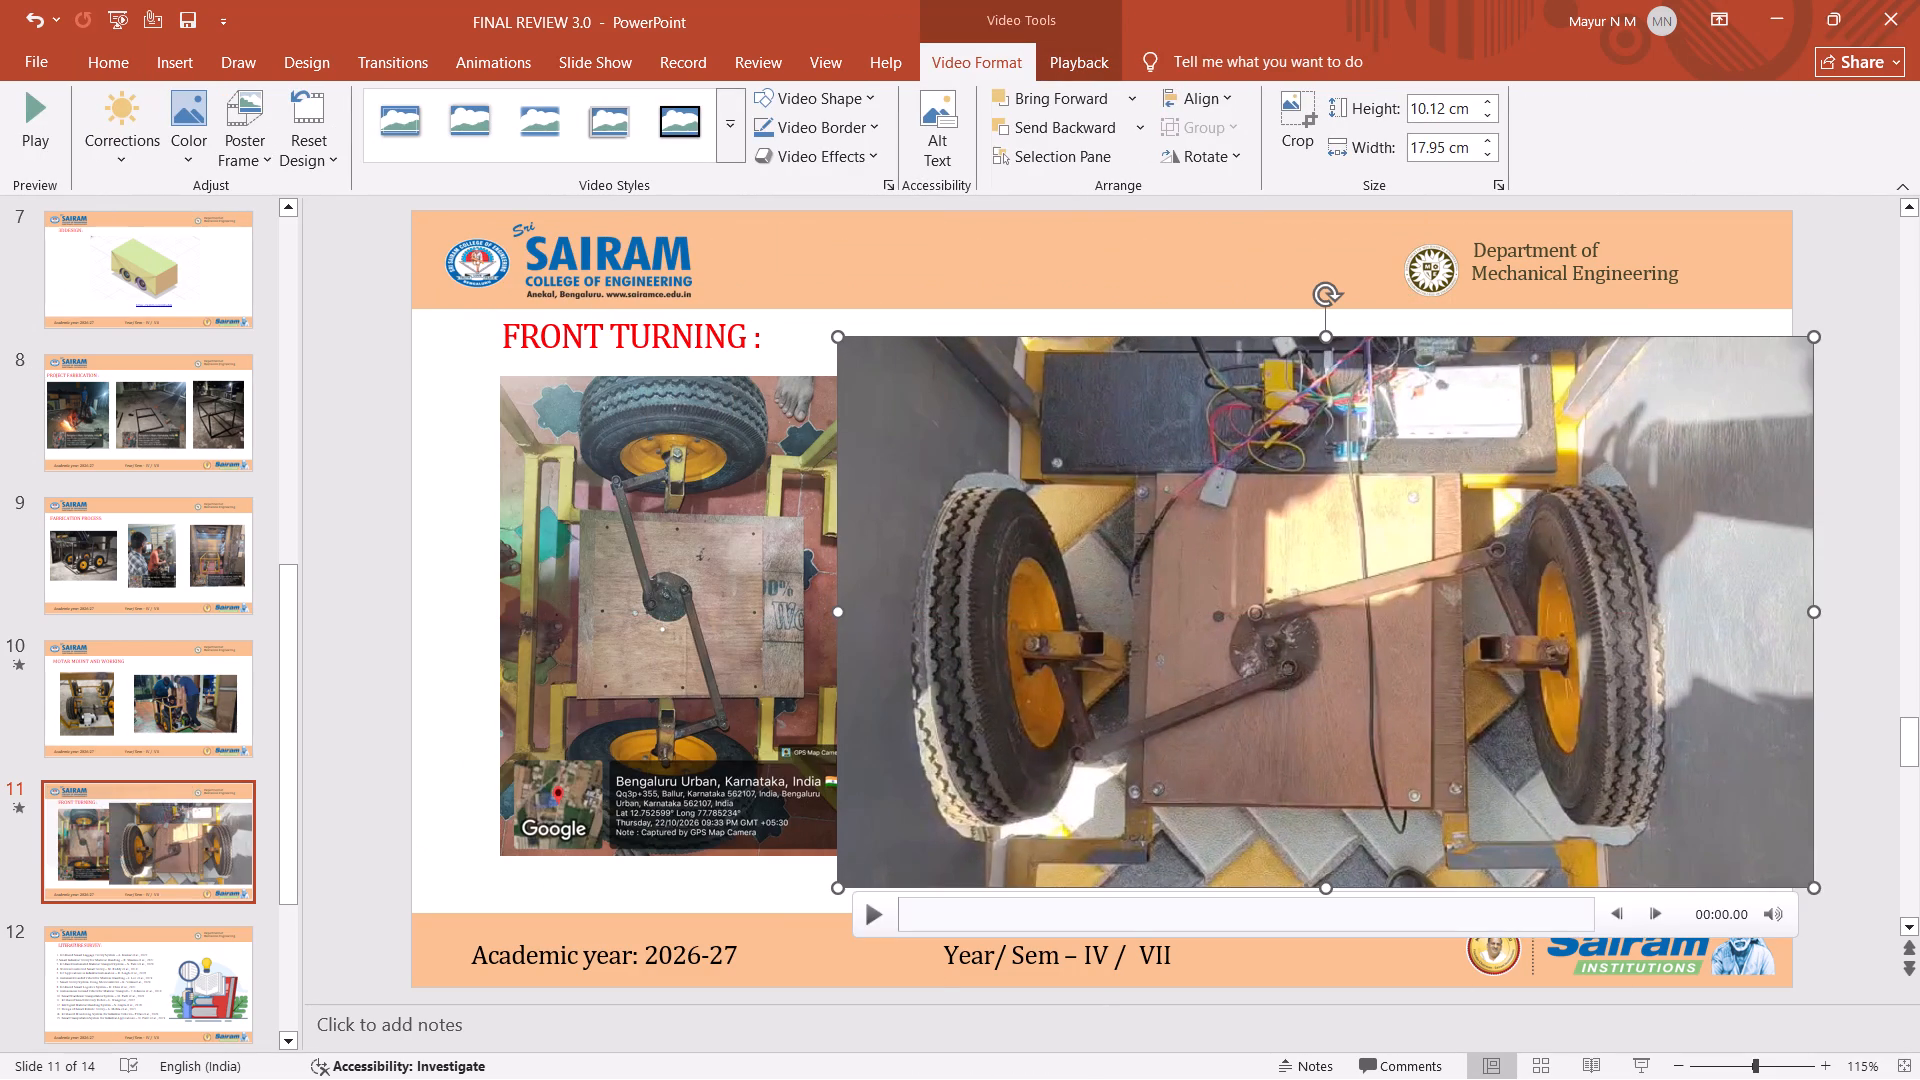
pyautogui.moveTo(839, 336); pyautogui.dragTo(1020, 431)
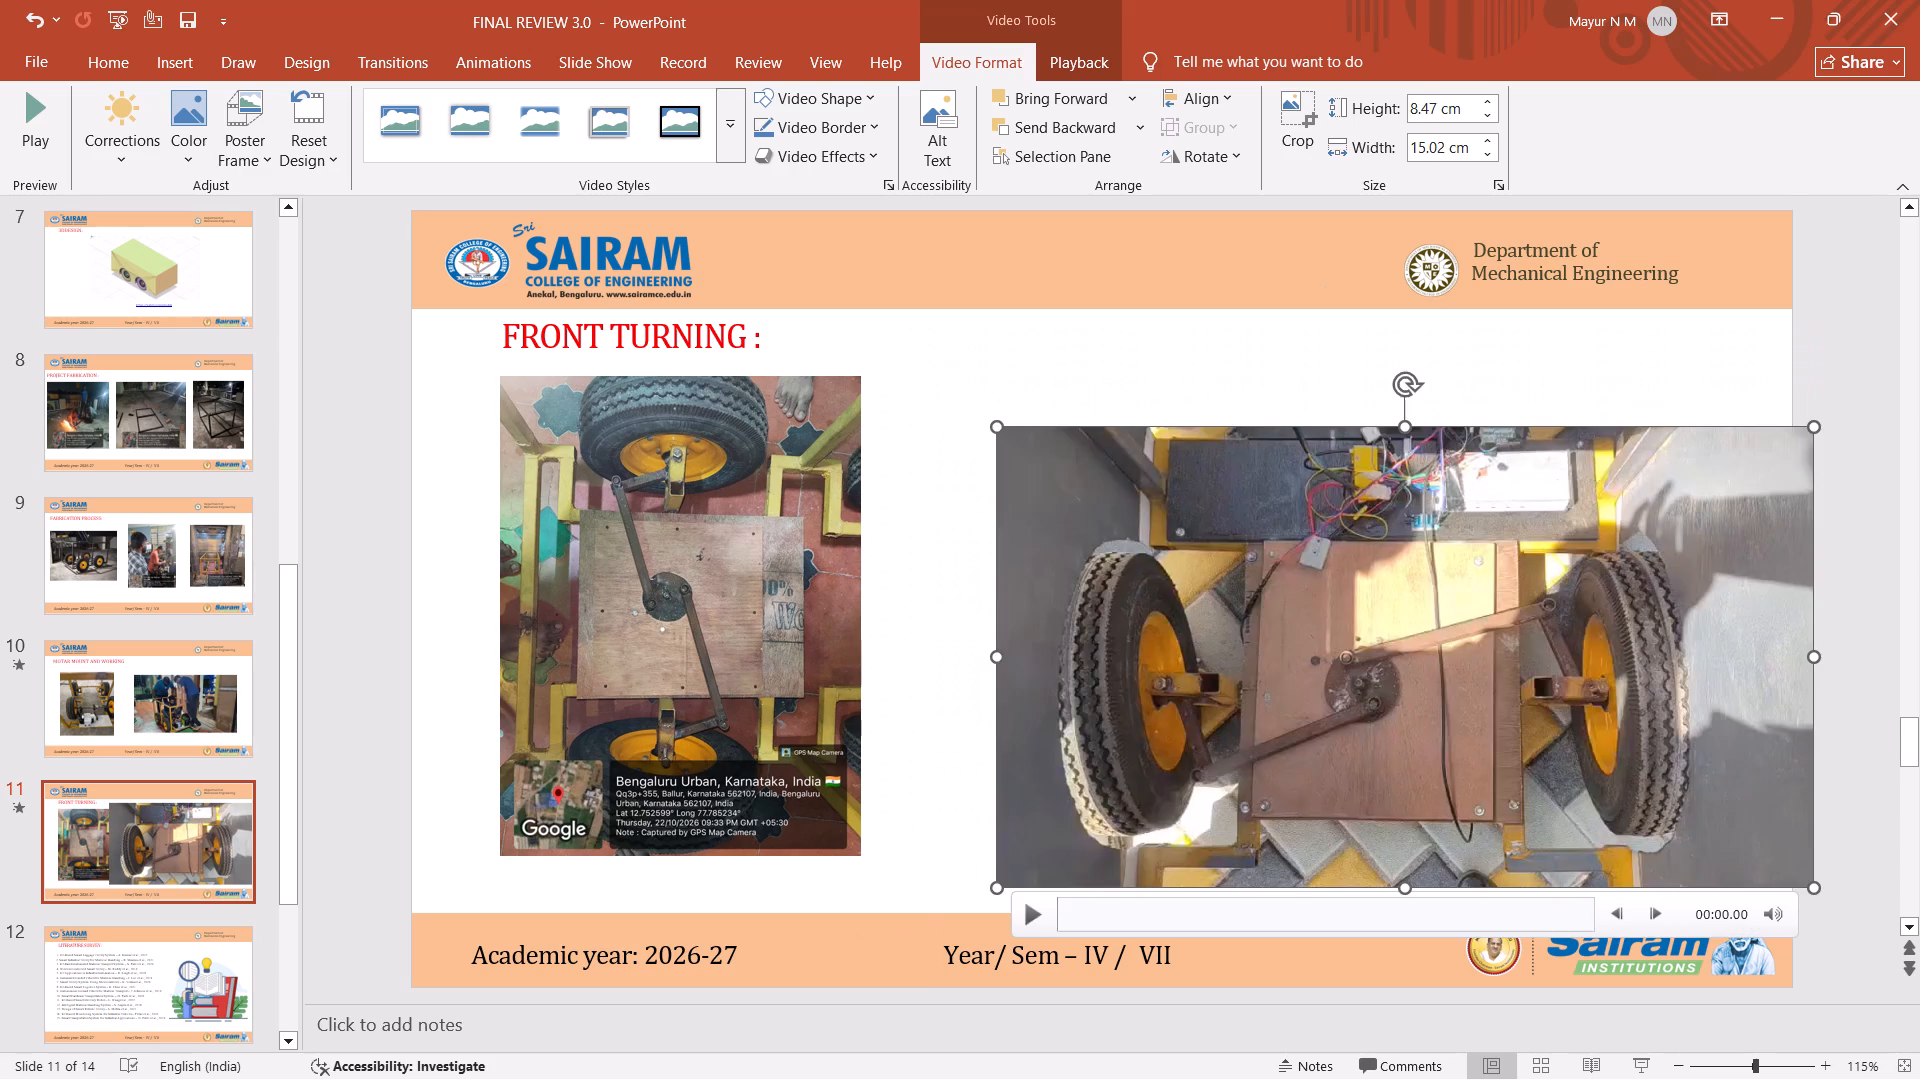
# Move the video on slide 11 closer to the photo so that it sits fully inside the slide, above the footer band.
pyautogui.moveTo(1222, 556); pyautogui.dragTo(1145, 525)
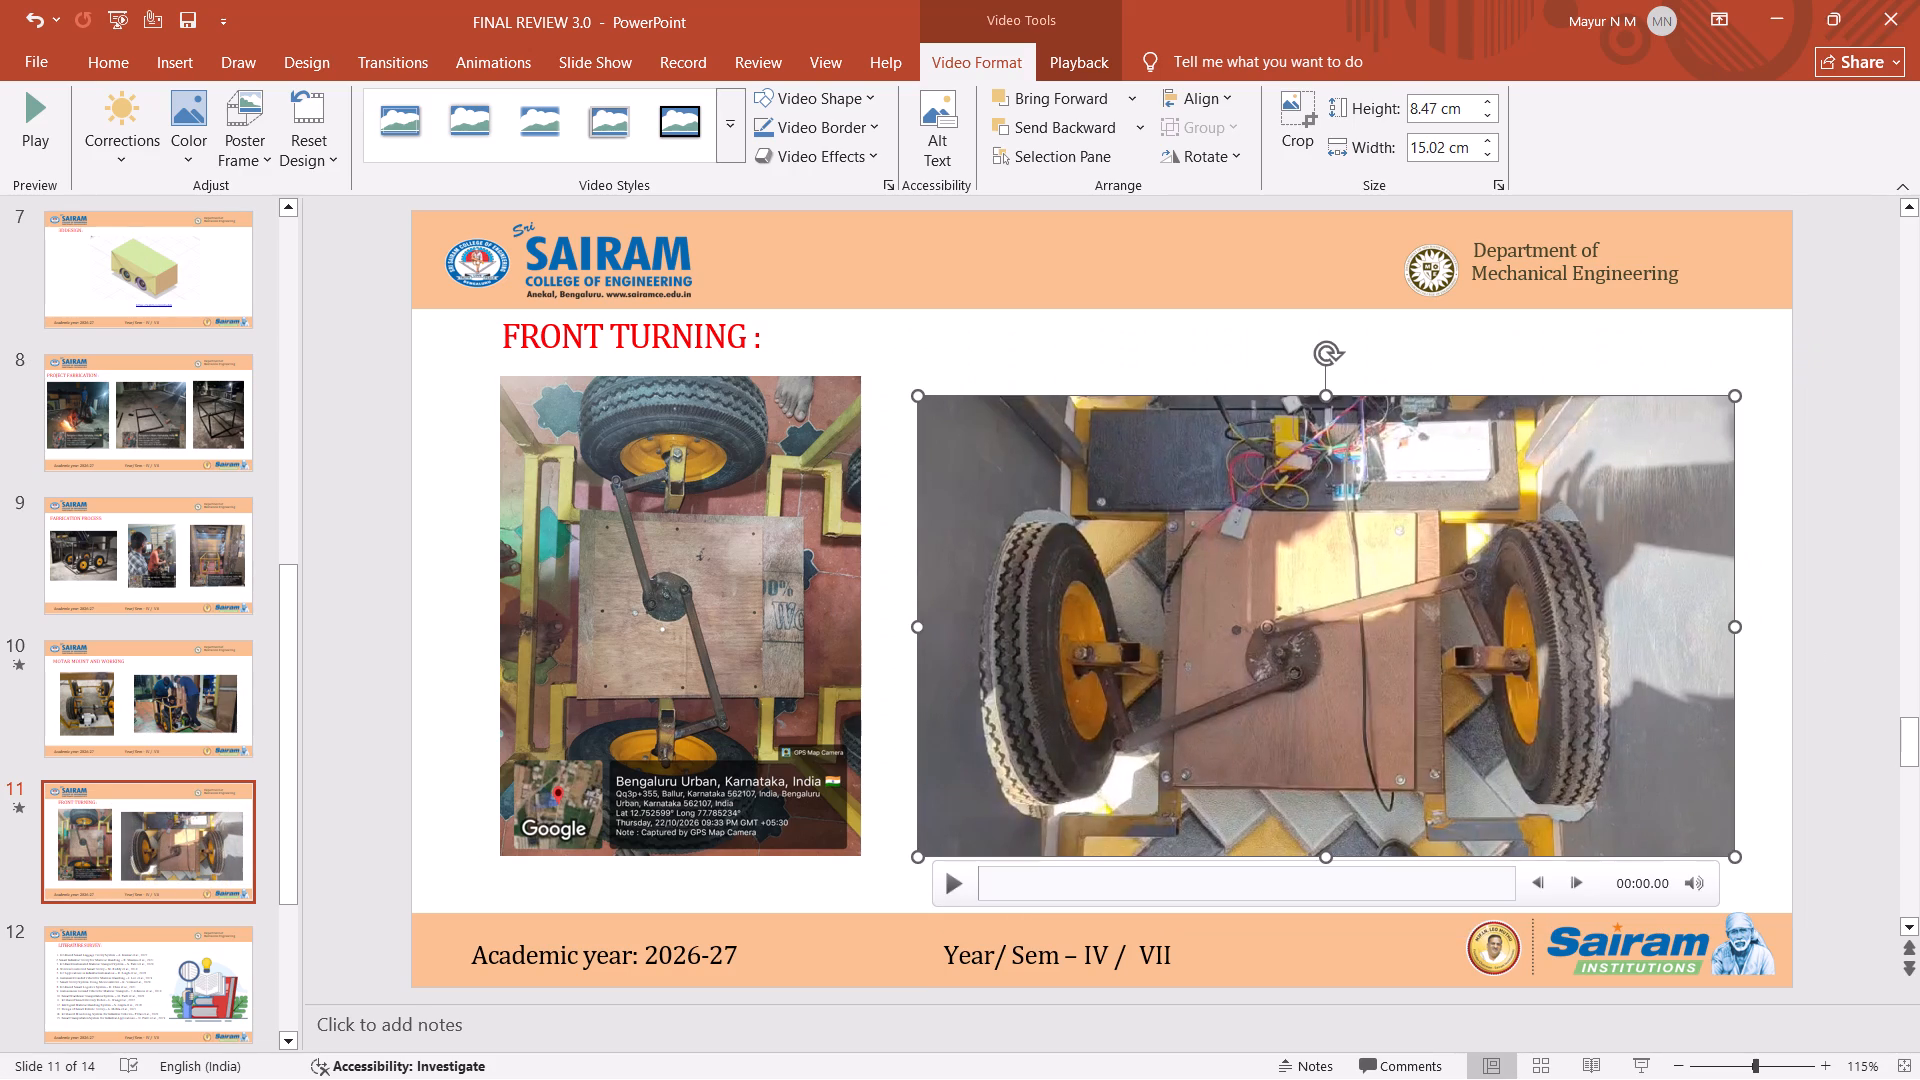
pyautogui.click(822, 873)
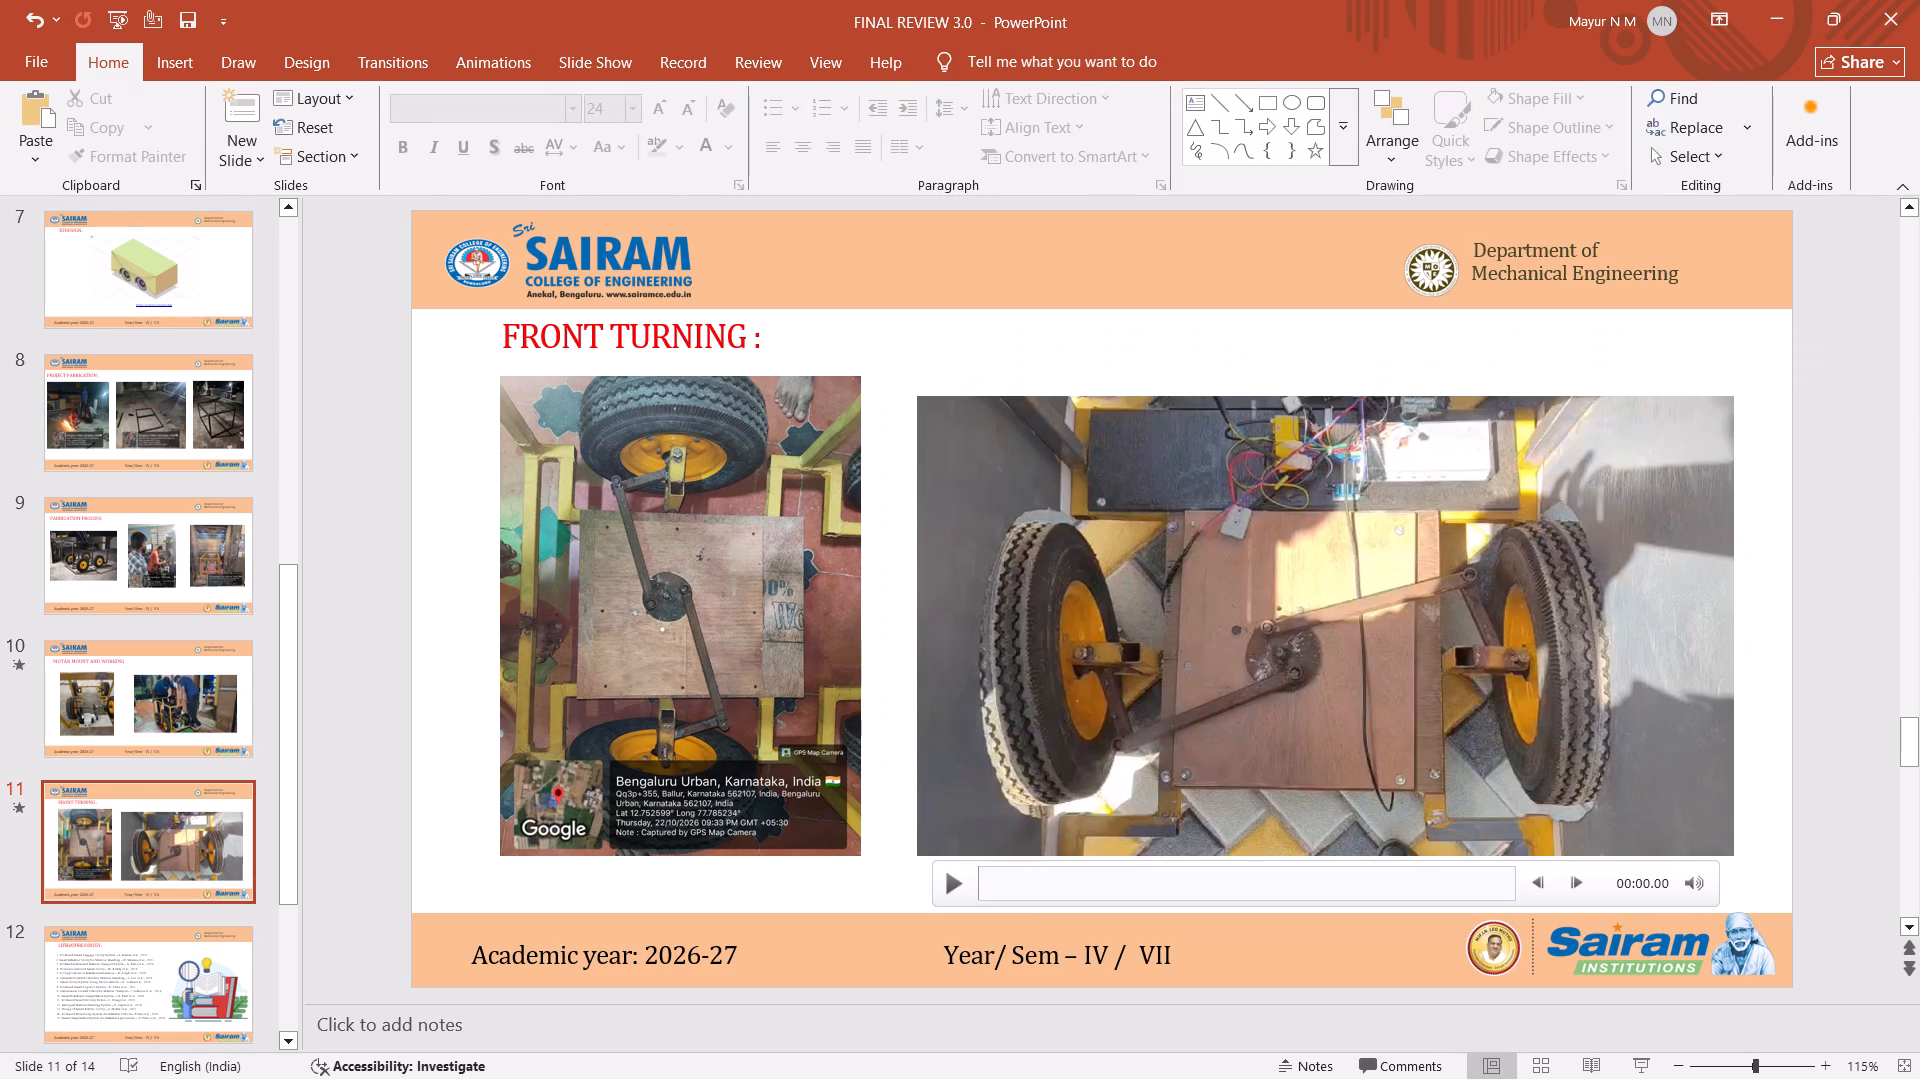
# Play the front turning video on slide 11 to check it.
pyautogui.click(1069, 774)
pyautogui.click(961, 891)
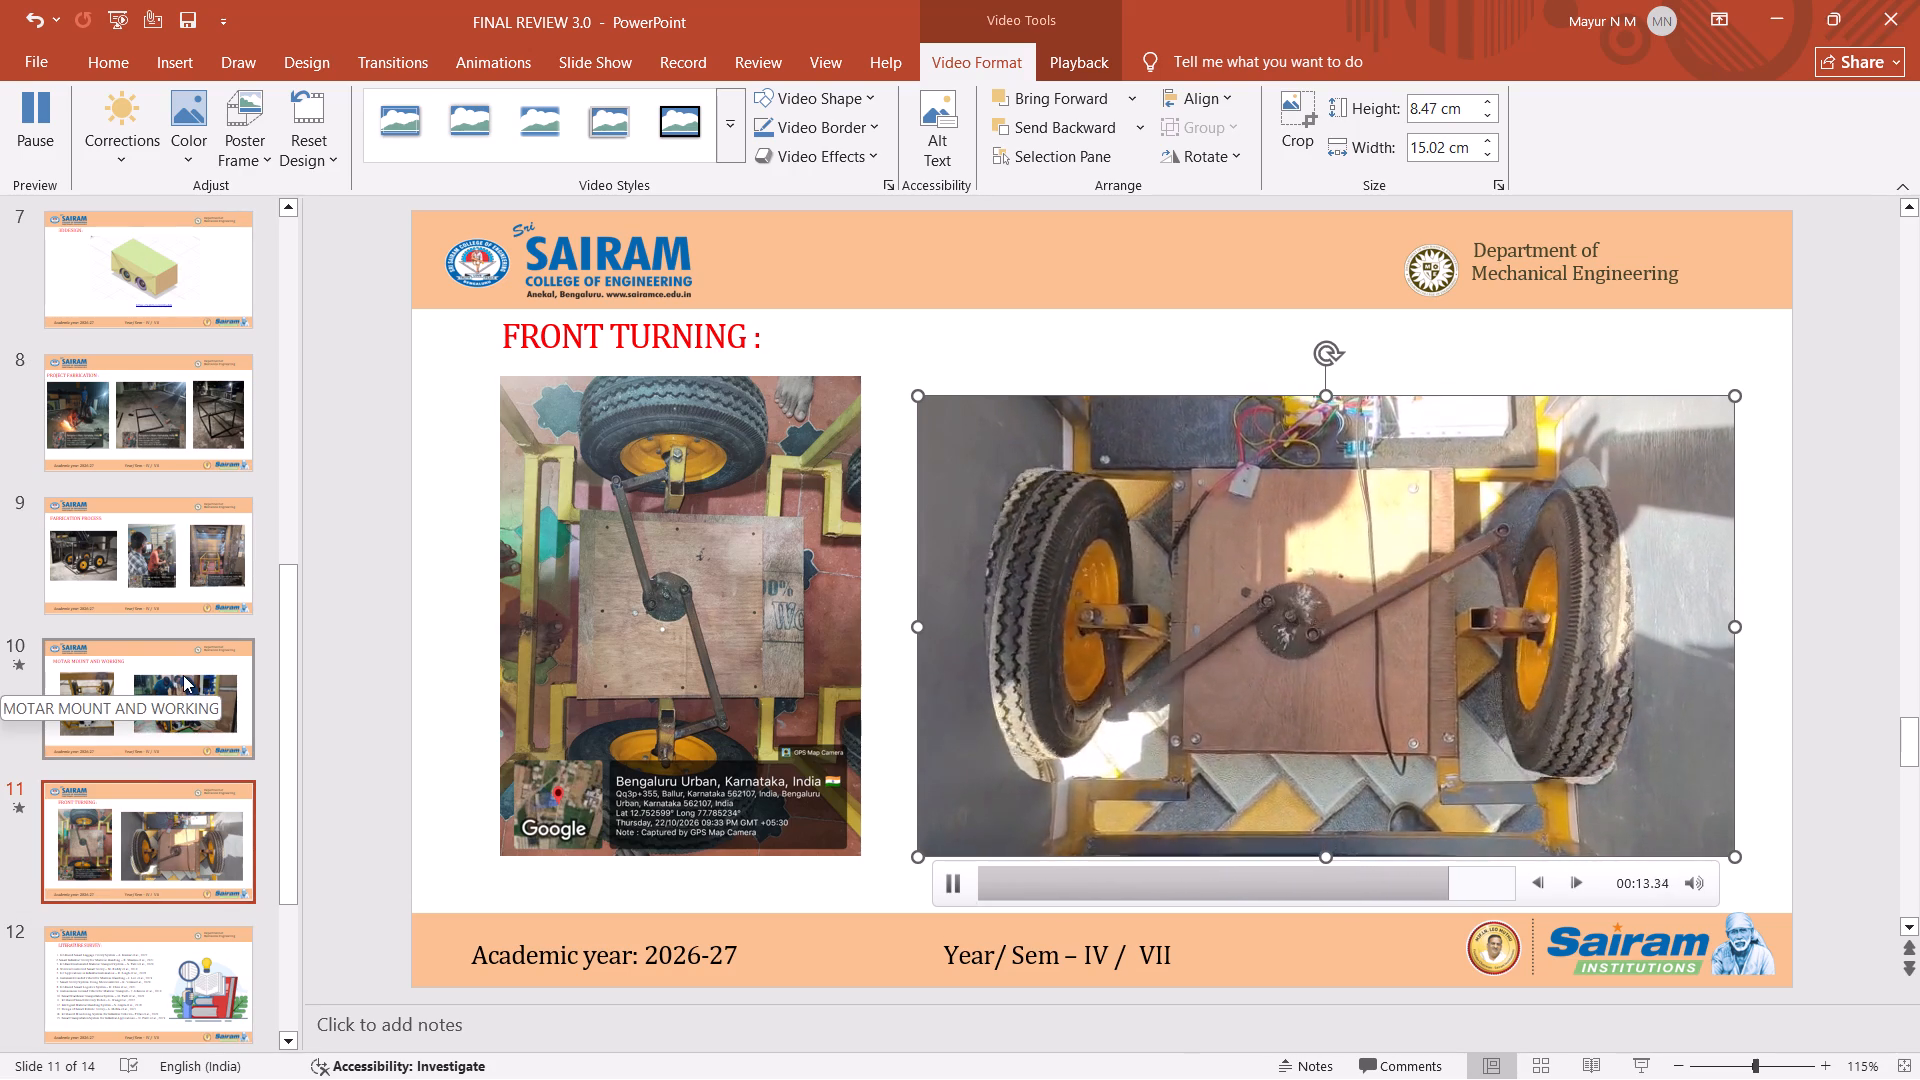
# Duplicate slide 11, the front turning slide, to get a new slide ahead of the literature survey.
pyautogui.click(146, 955)
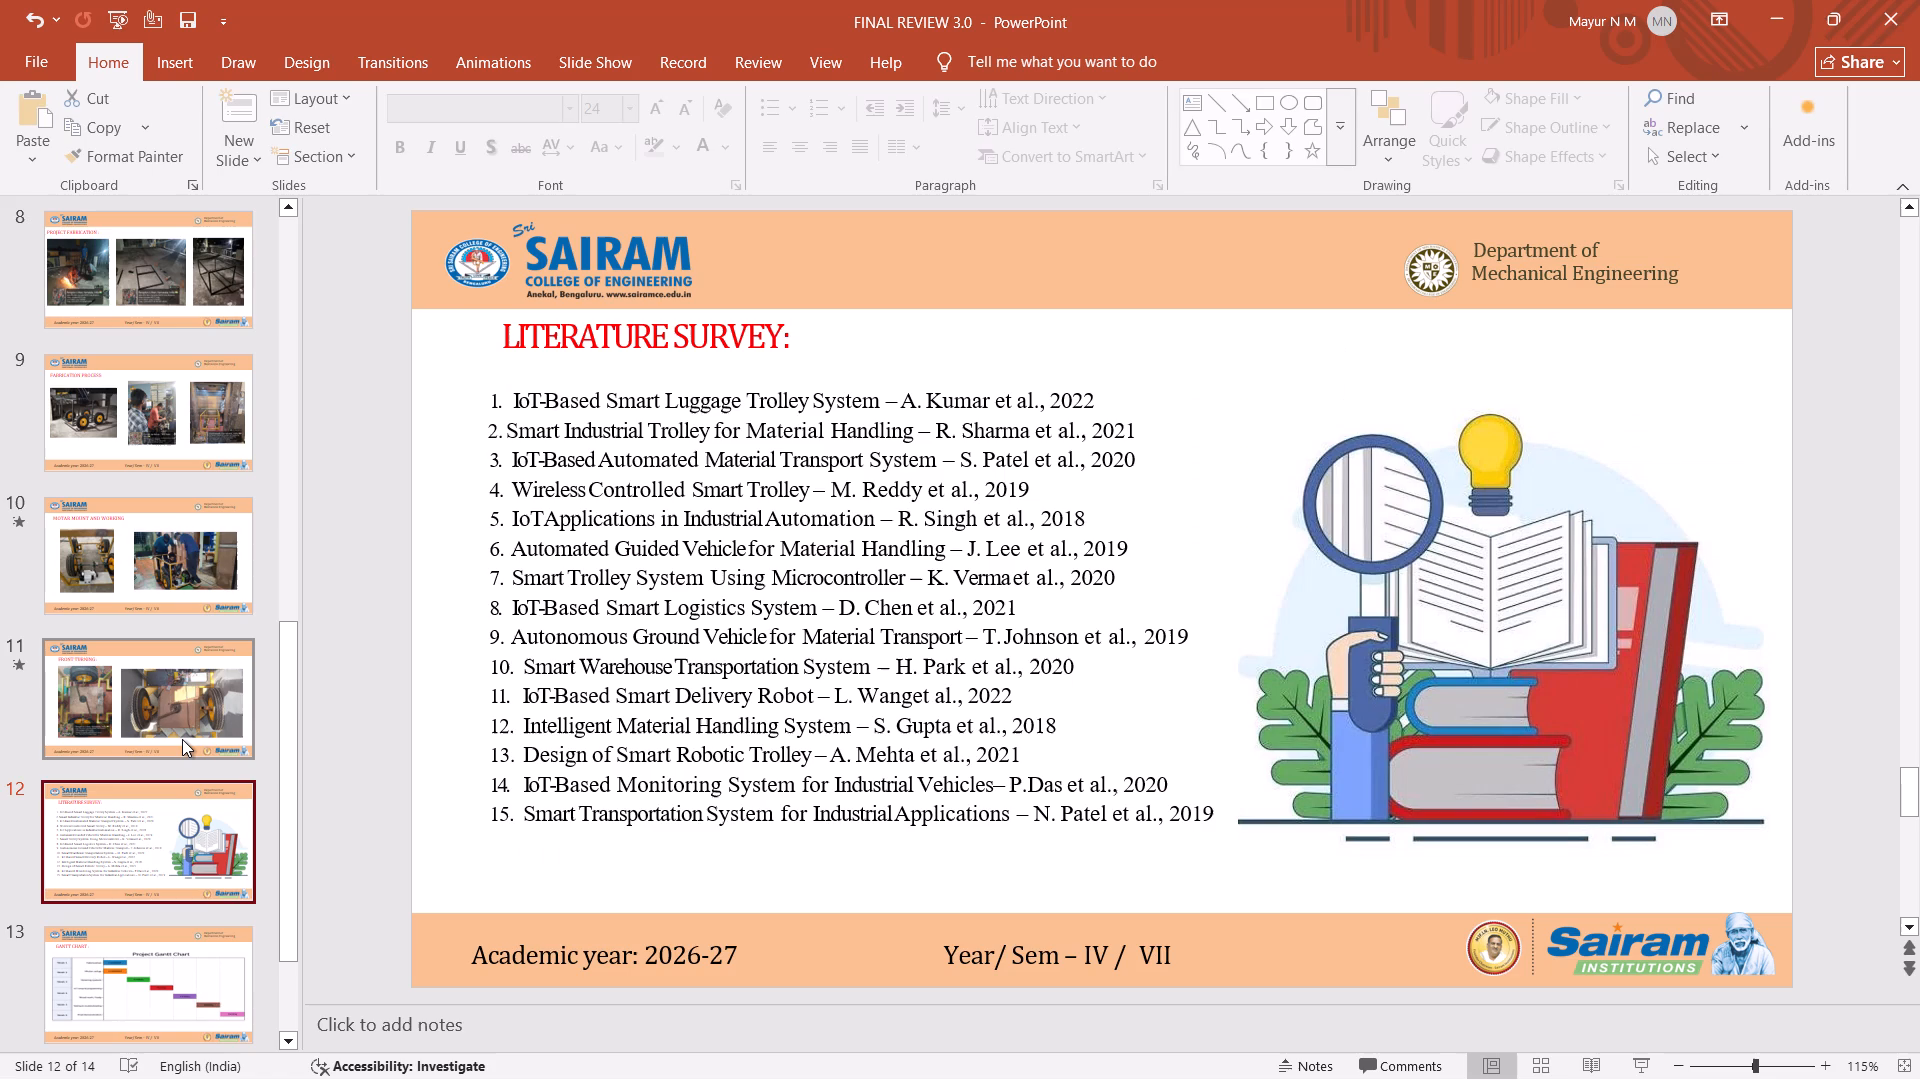
pyautogui.rightClick(182, 739)
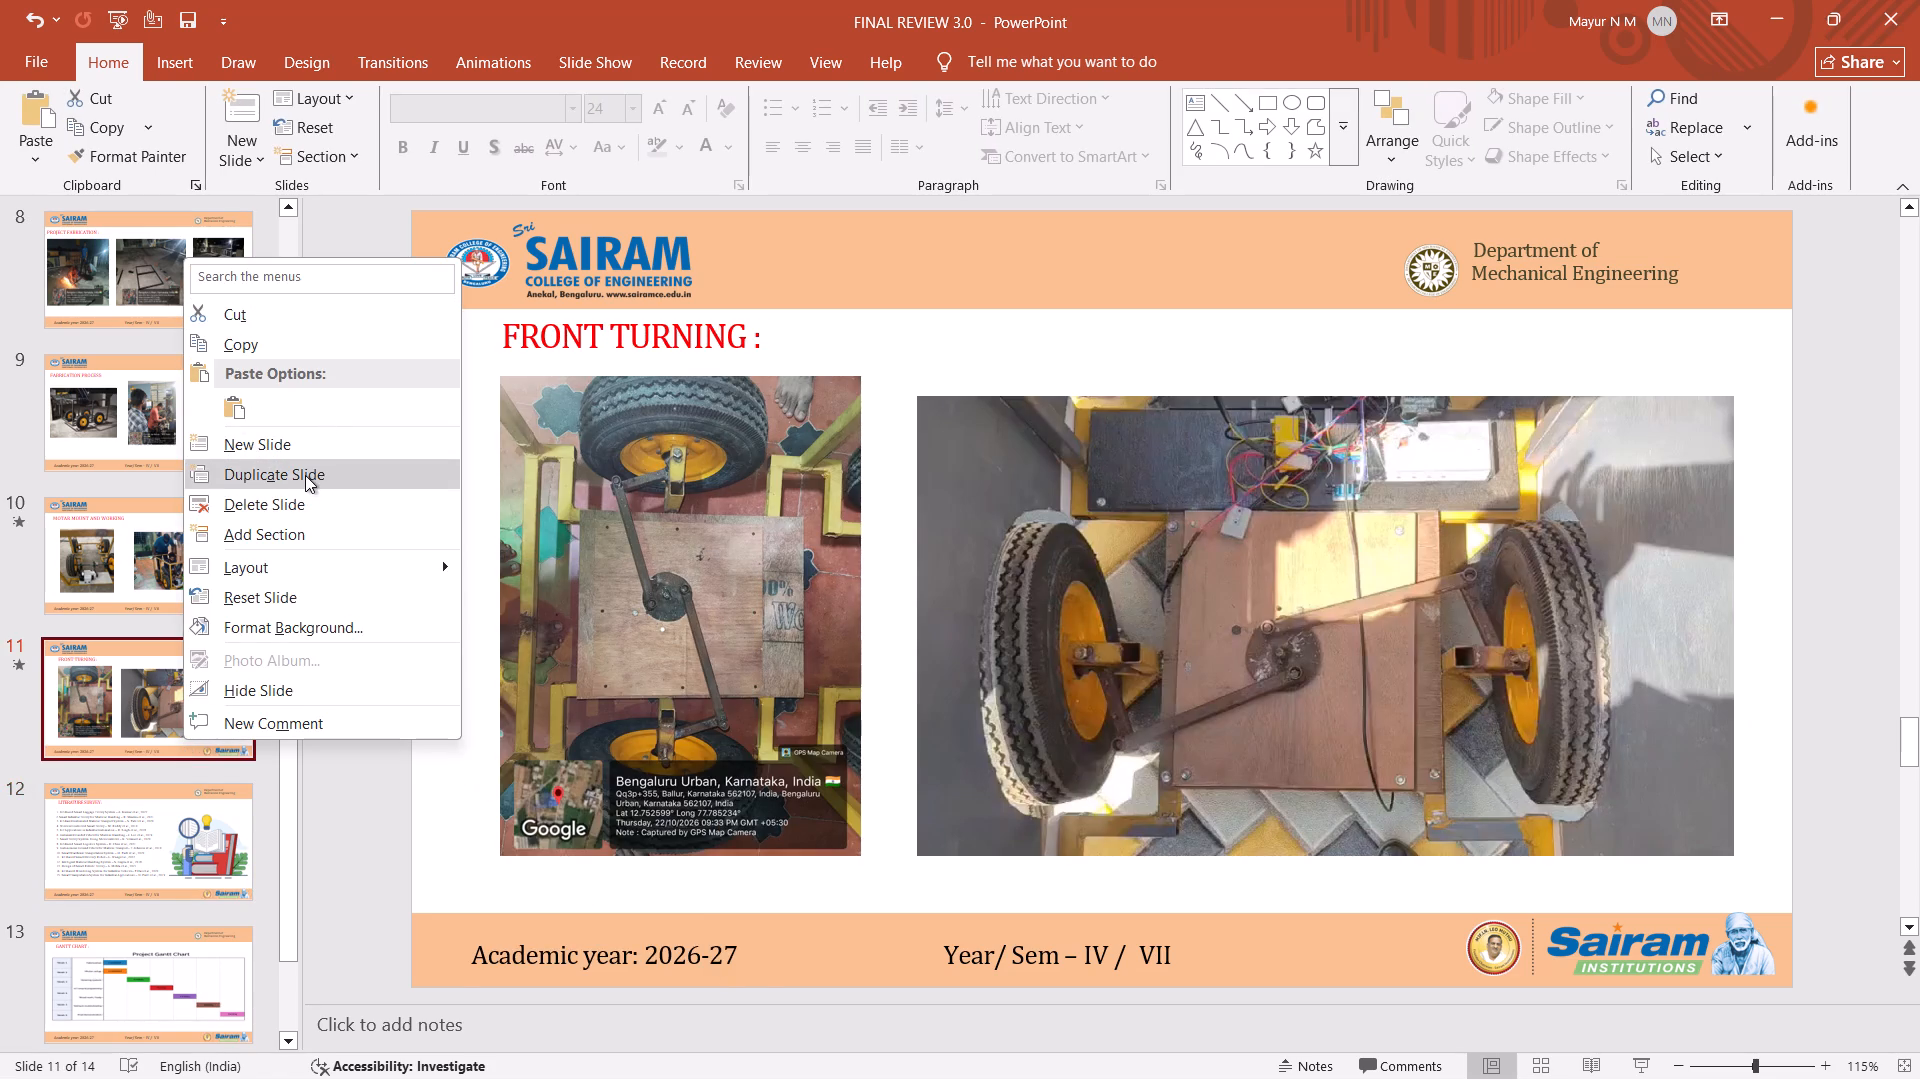
pyautogui.click(305, 475)
# Delete the photo and the video from the duplicated slide 12, keeping only its heading.
pyautogui.click(614, 625)
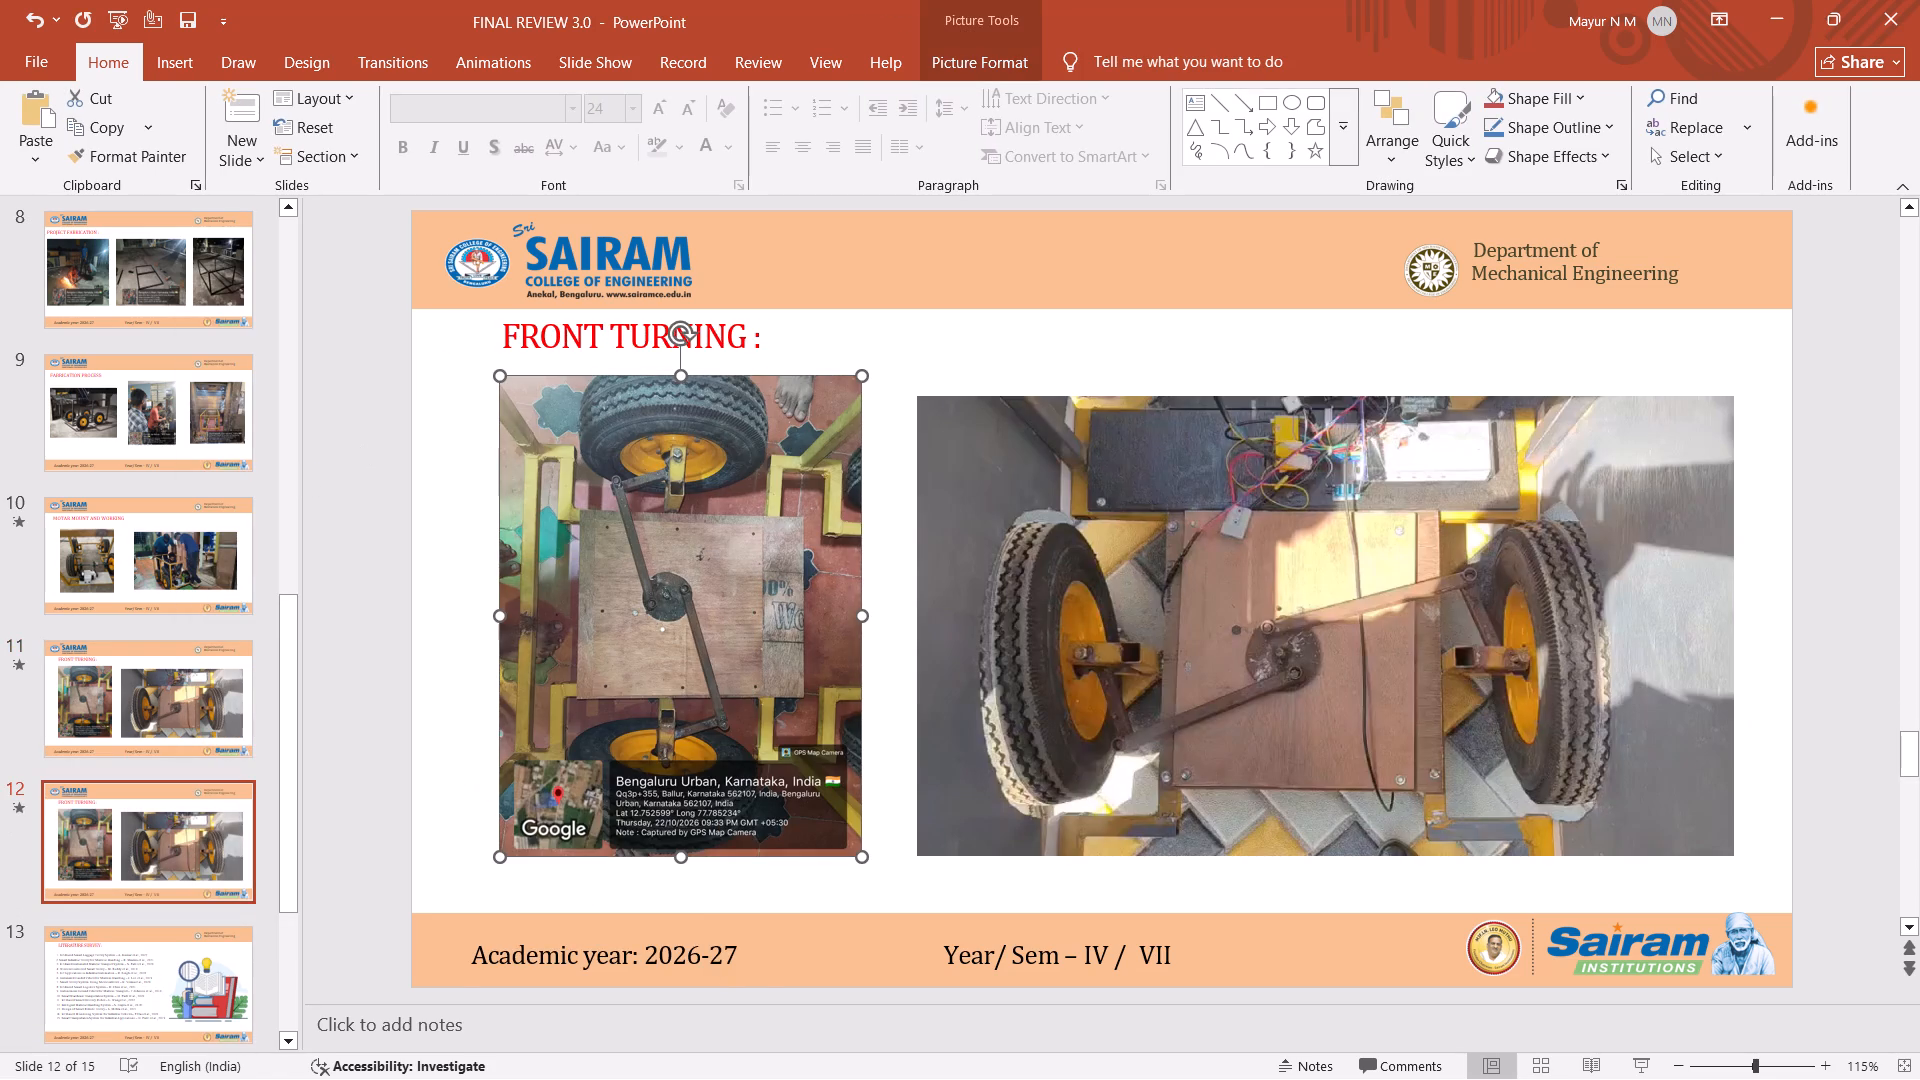
pyautogui.press('BackSpace')
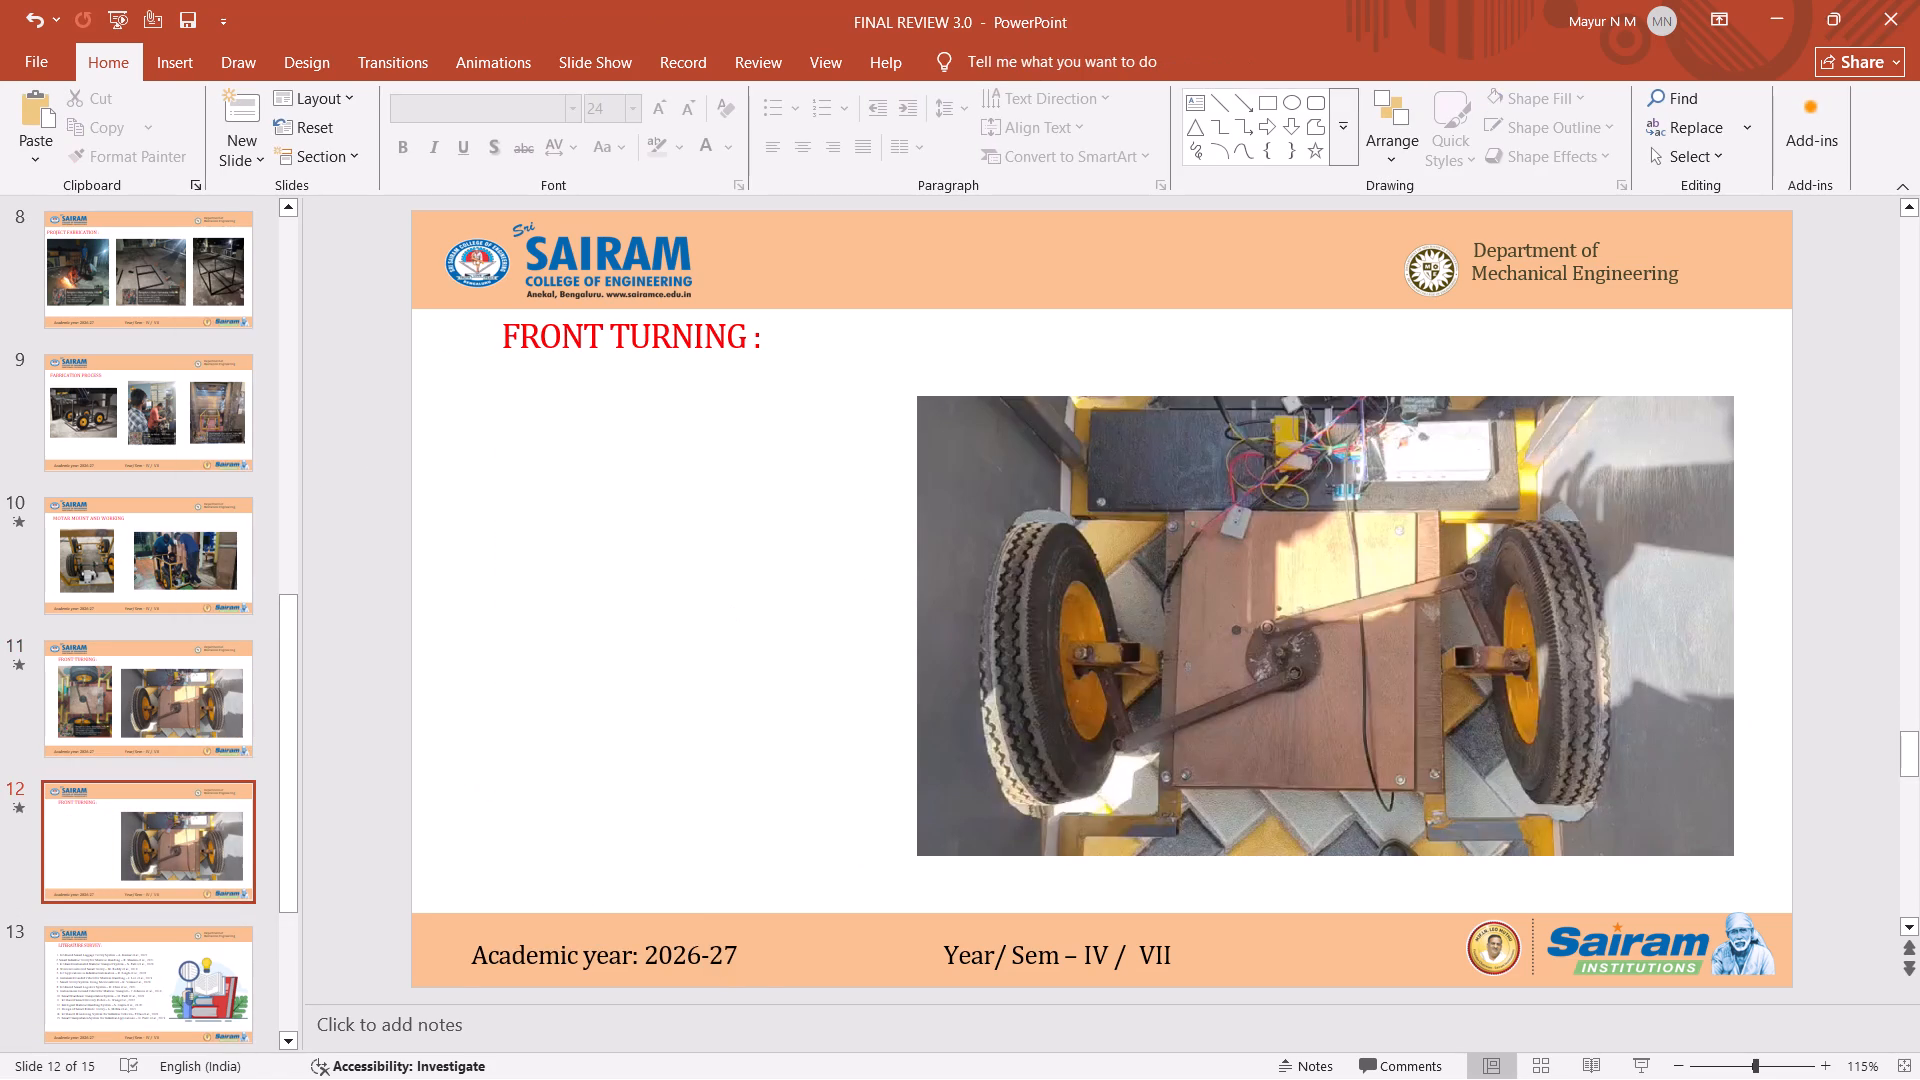
pyautogui.click(1045, 612)
pyautogui.press('BackSpace')
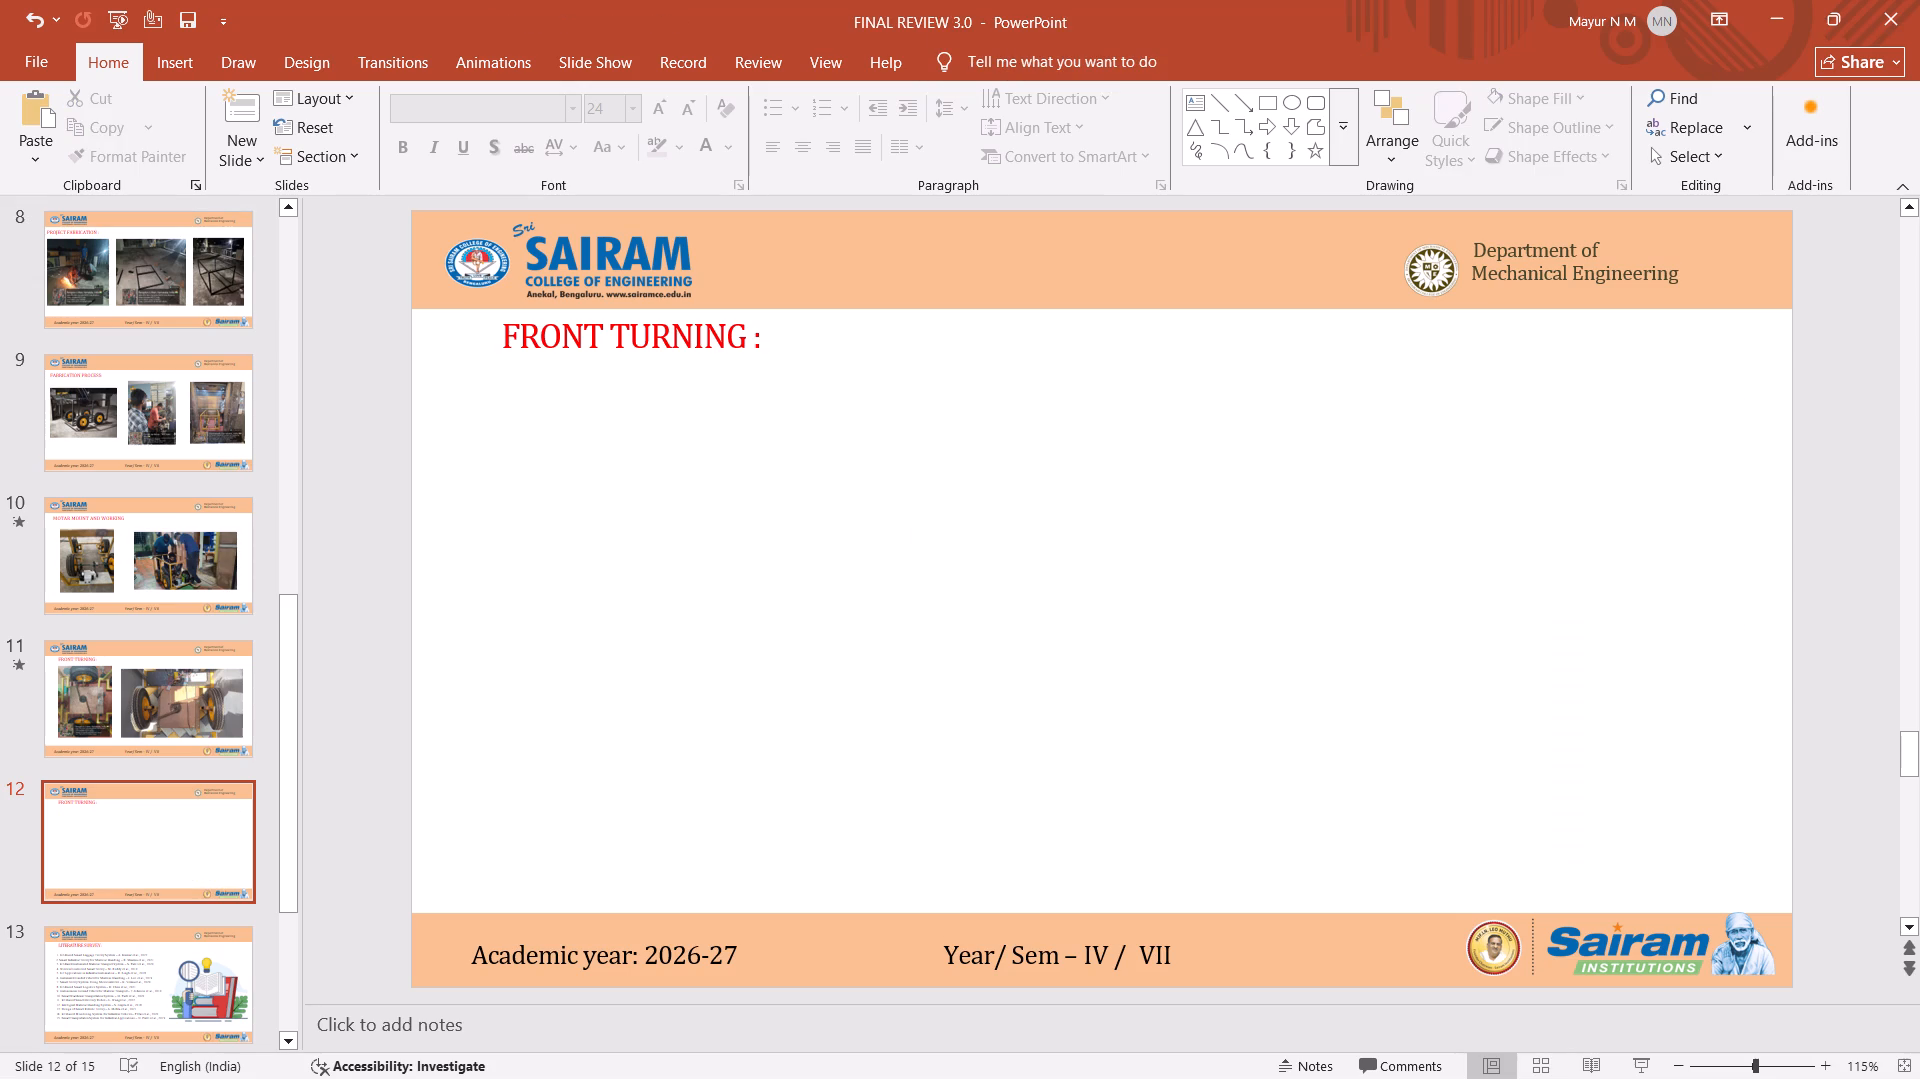
# Replace the FRONT TURNING heading text on slide 12 with "IoT SETUP", keeping the colon after it.
pyautogui.click(745, 339)
pyautogui.press('BackSpace')
pyautogui.press('BackSpace')
pyautogui.press('BackSpace')
pyautogui.press('BackSpace')
pyautogui.press('BackSpace')
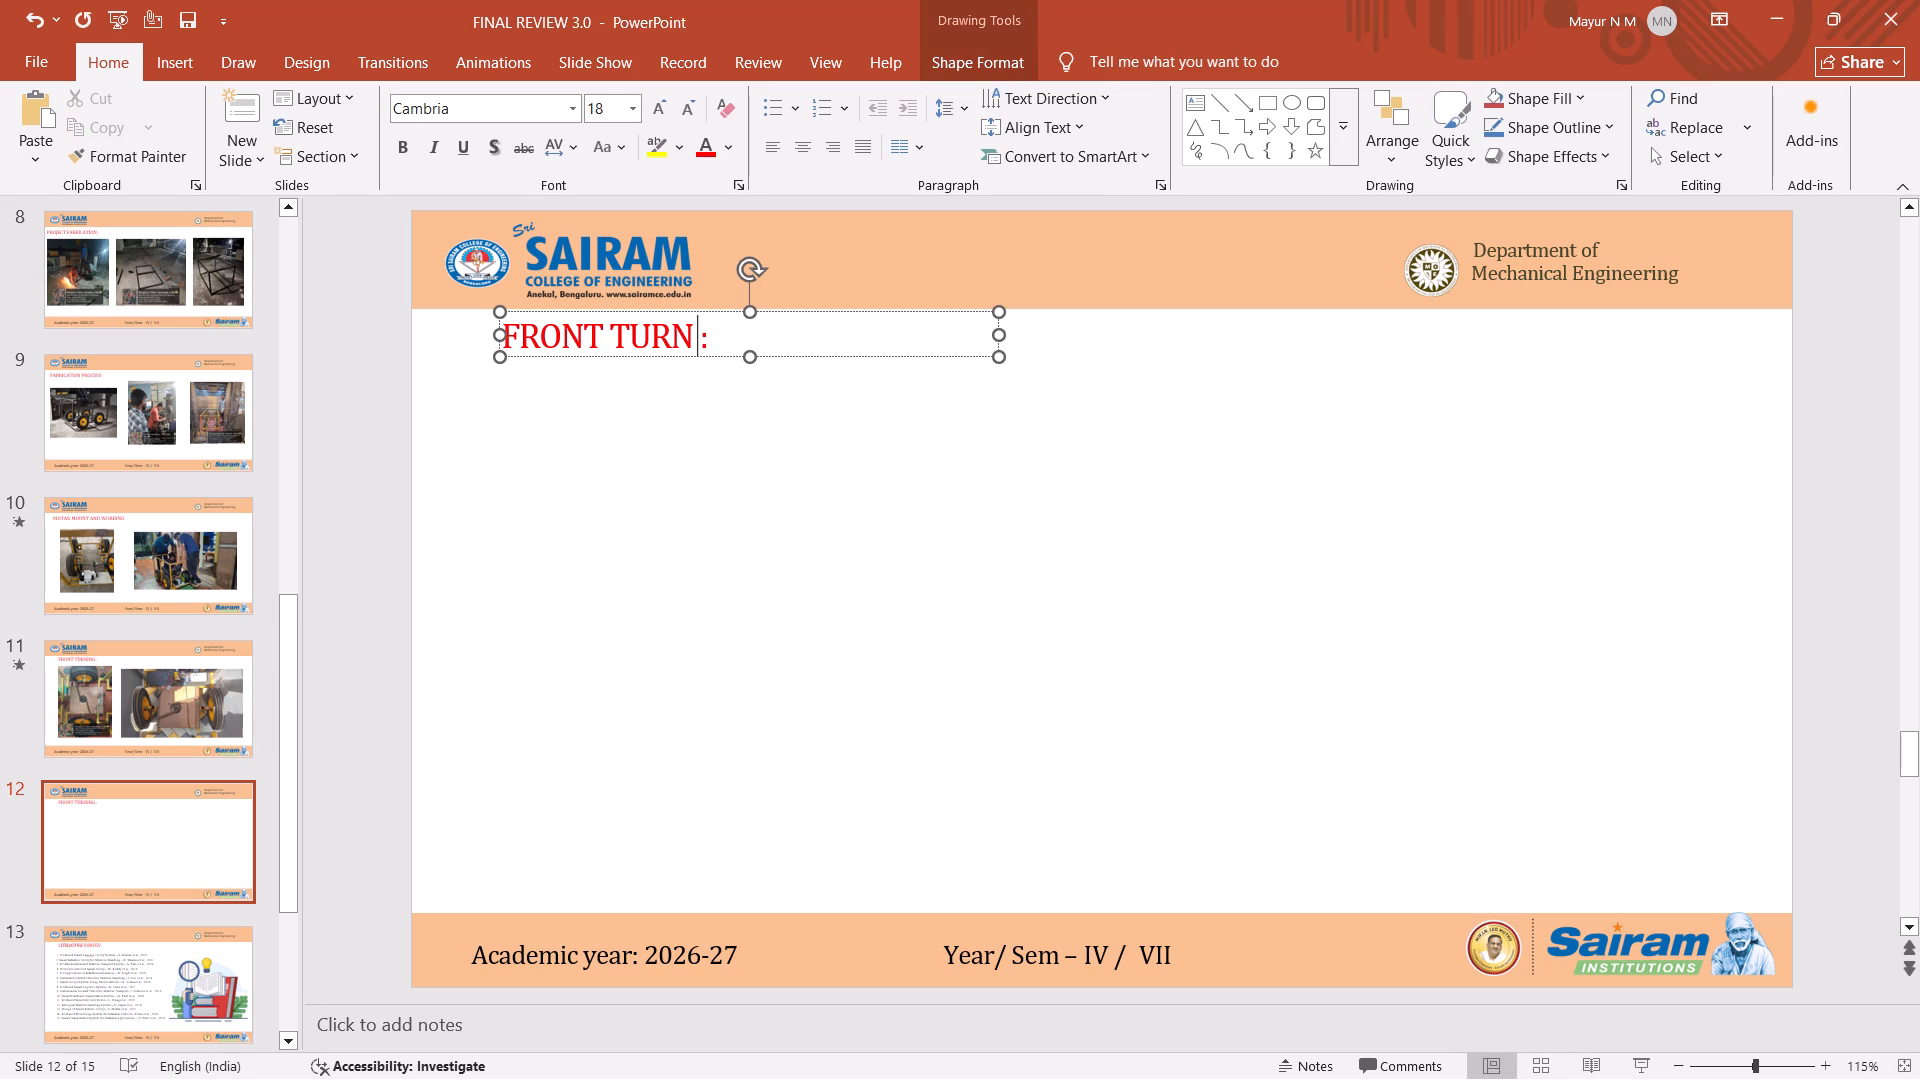
pyautogui.press('BackSpace')
pyautogui.press('BackSpace')
pyautogui.press('BackSpace')
pyautogui.press('BackSpace')
pyautogui.press('BackSpace')
pyautogui.press('BackSpace')
pyautogui.press('BackSpace')
pyautogui.press('BackSpace')
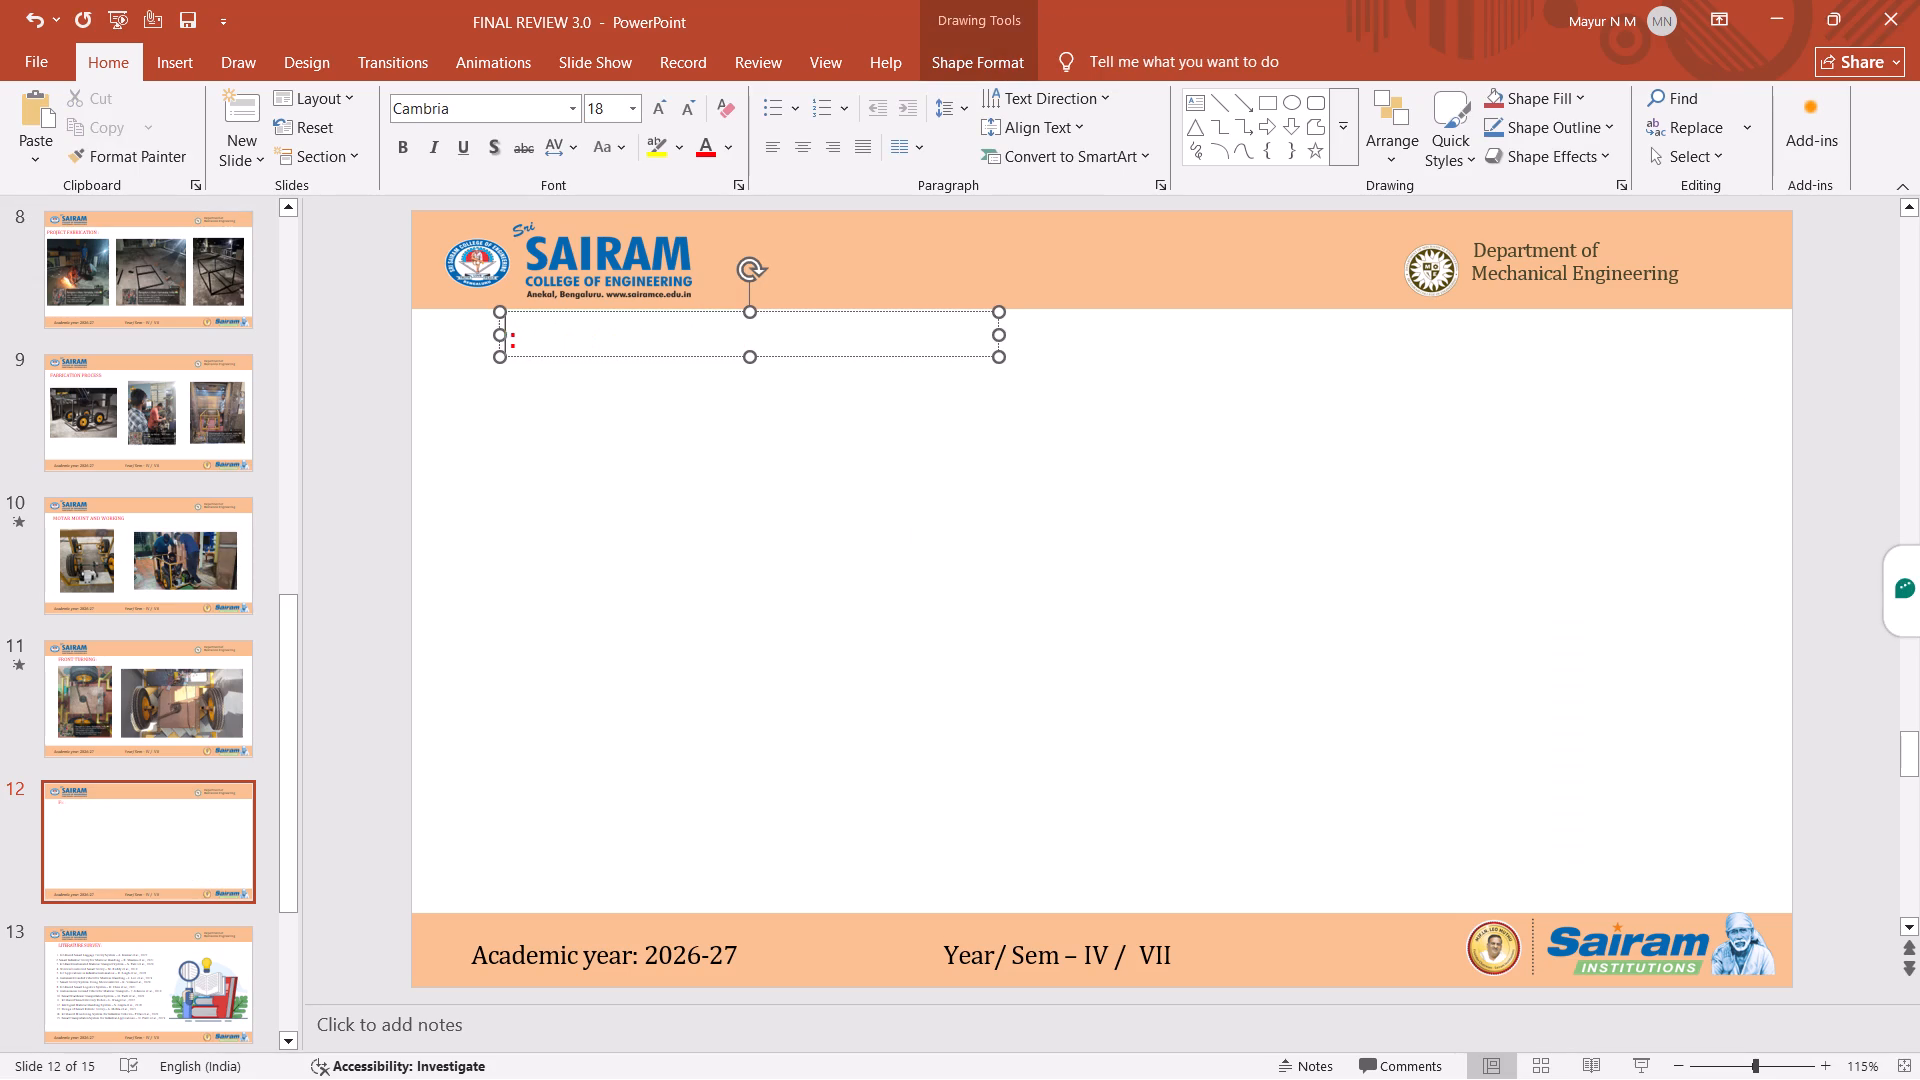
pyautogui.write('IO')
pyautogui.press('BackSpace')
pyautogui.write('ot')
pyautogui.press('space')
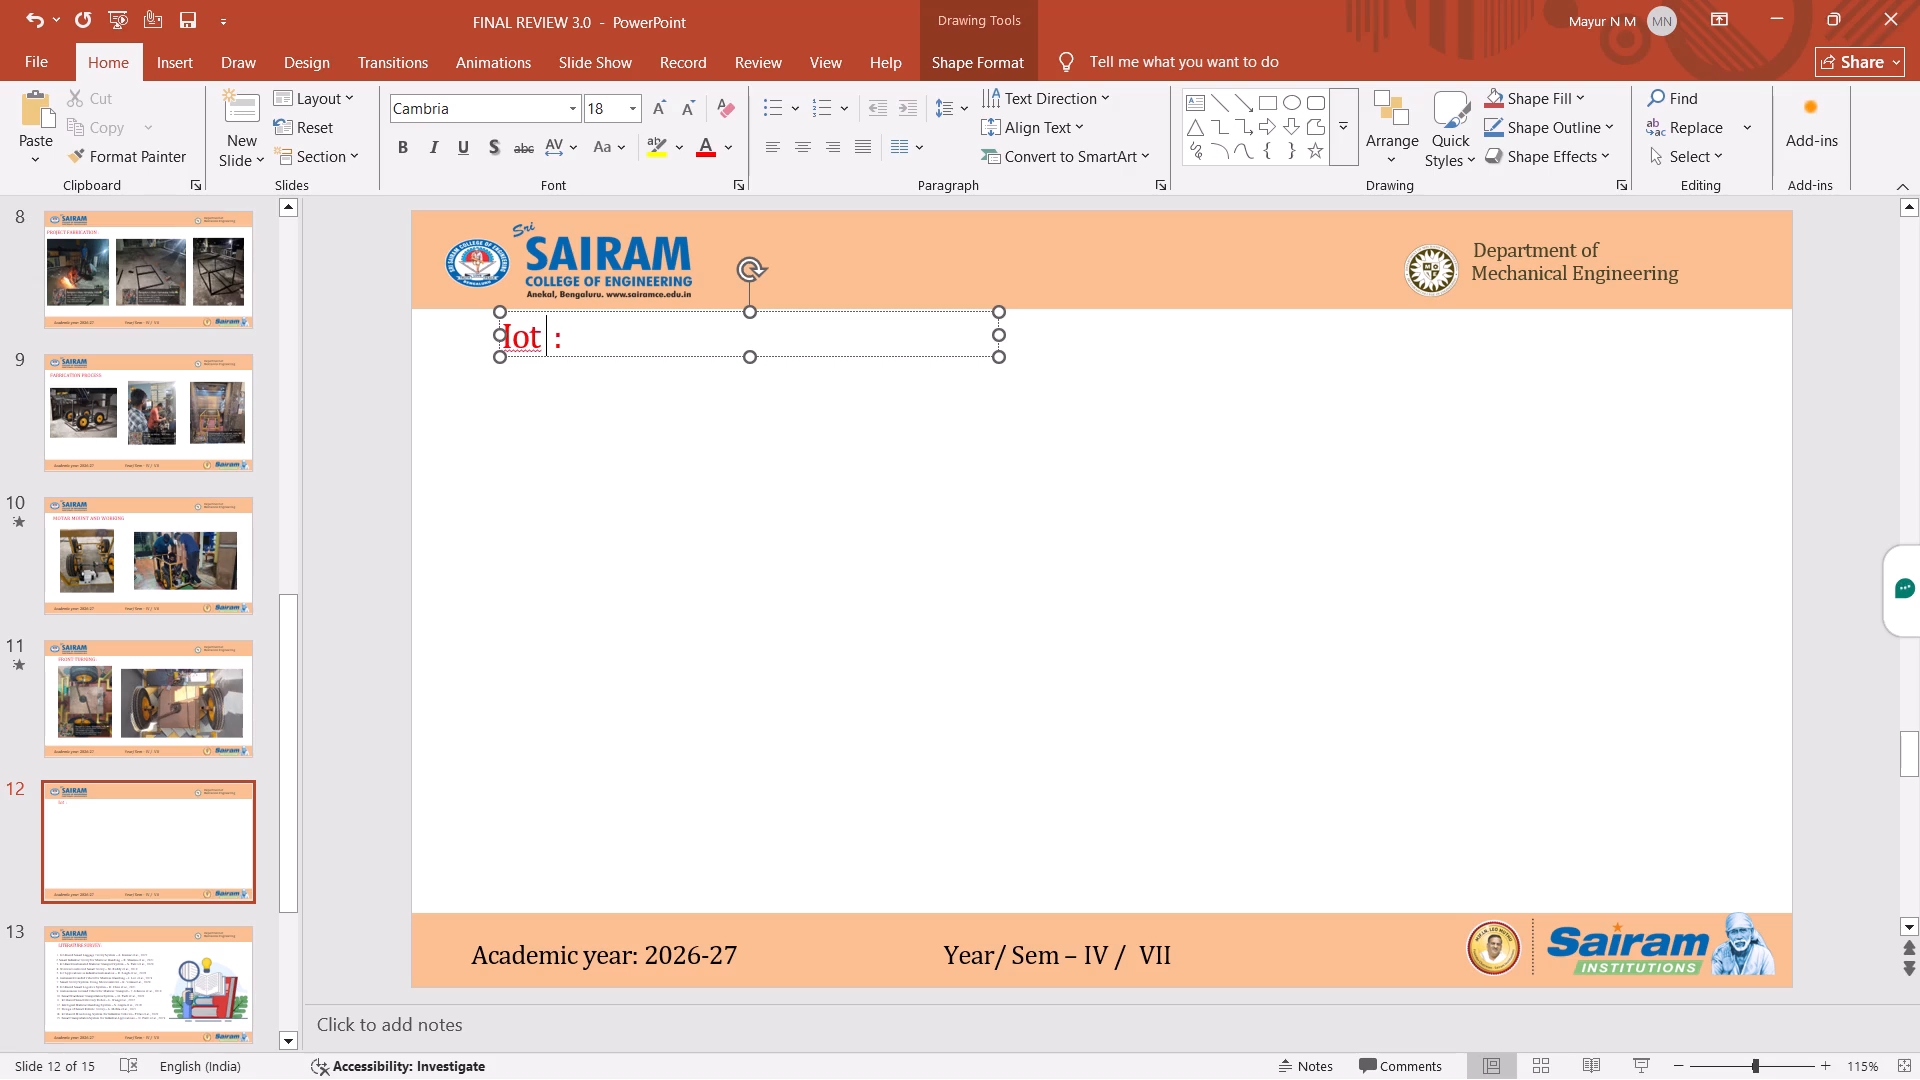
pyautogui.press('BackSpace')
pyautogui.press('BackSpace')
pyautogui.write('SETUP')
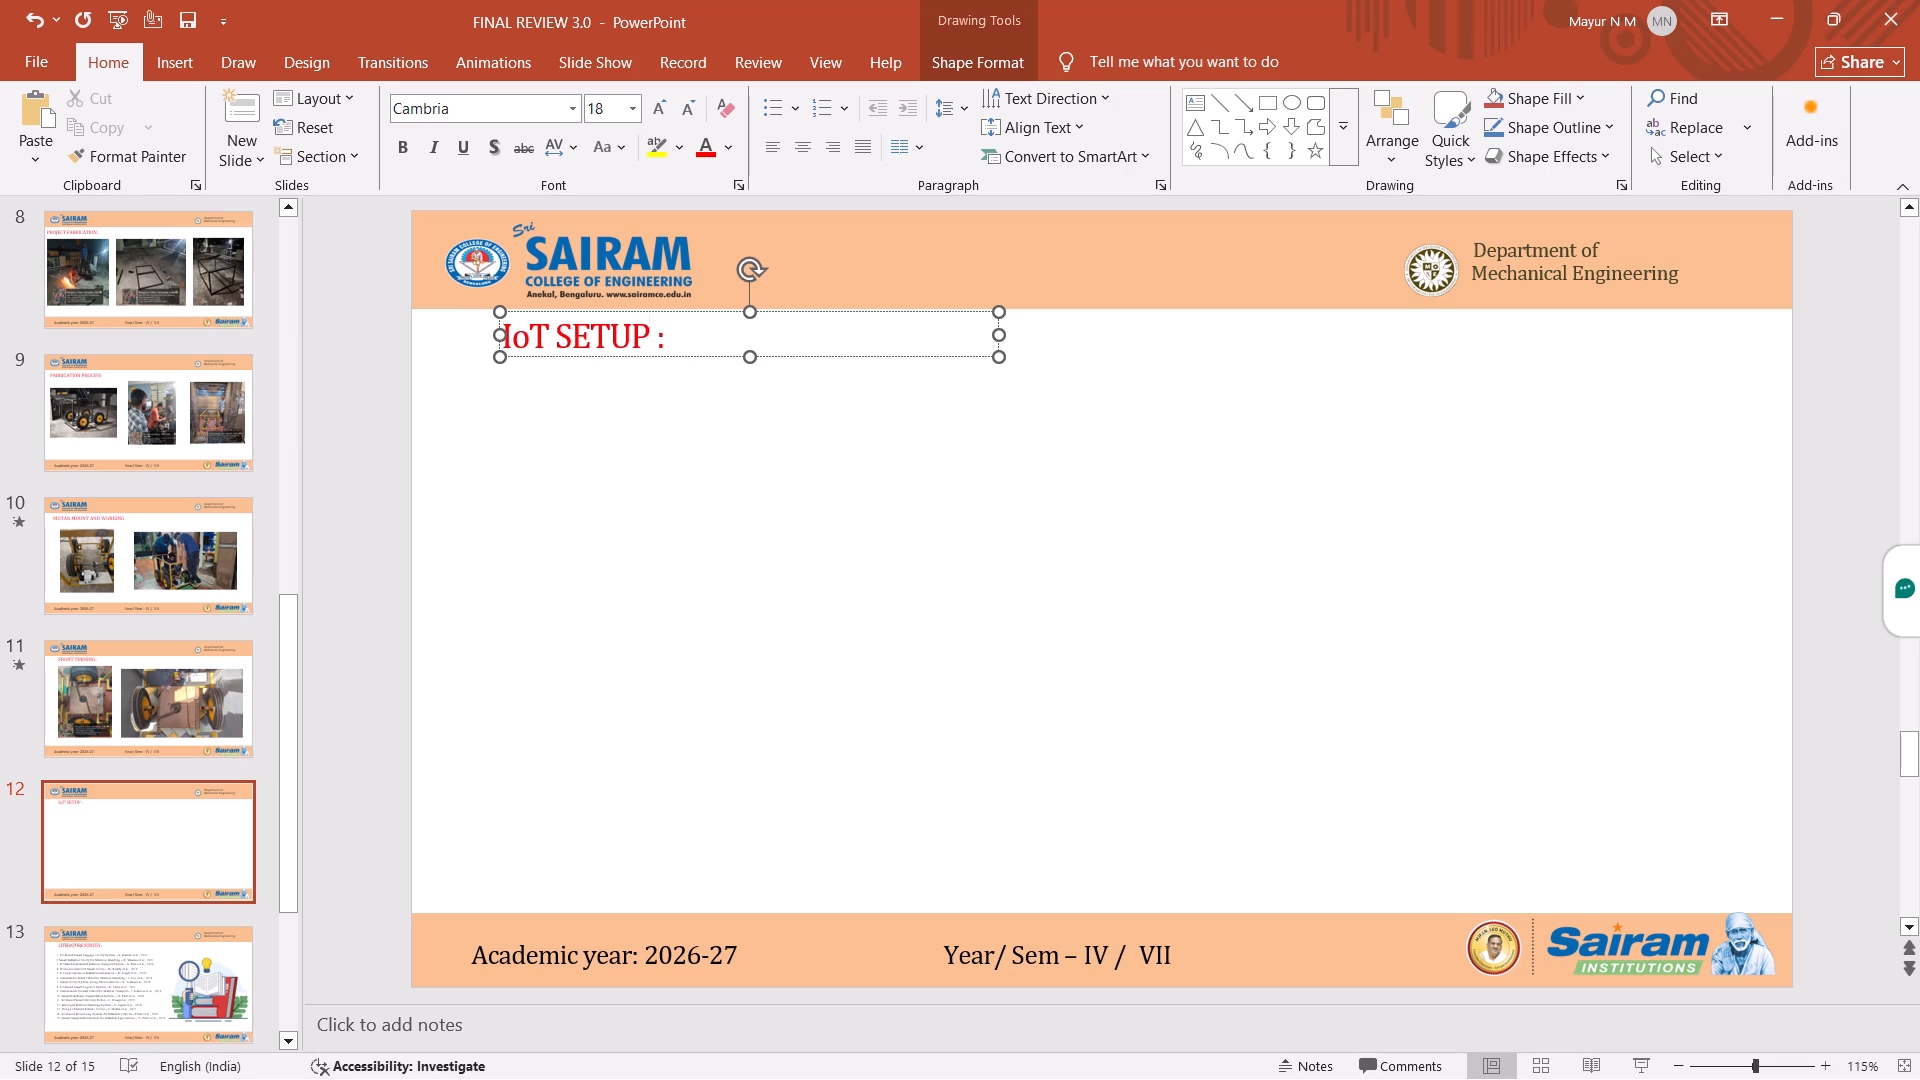
pyautogui.click(871, 449)
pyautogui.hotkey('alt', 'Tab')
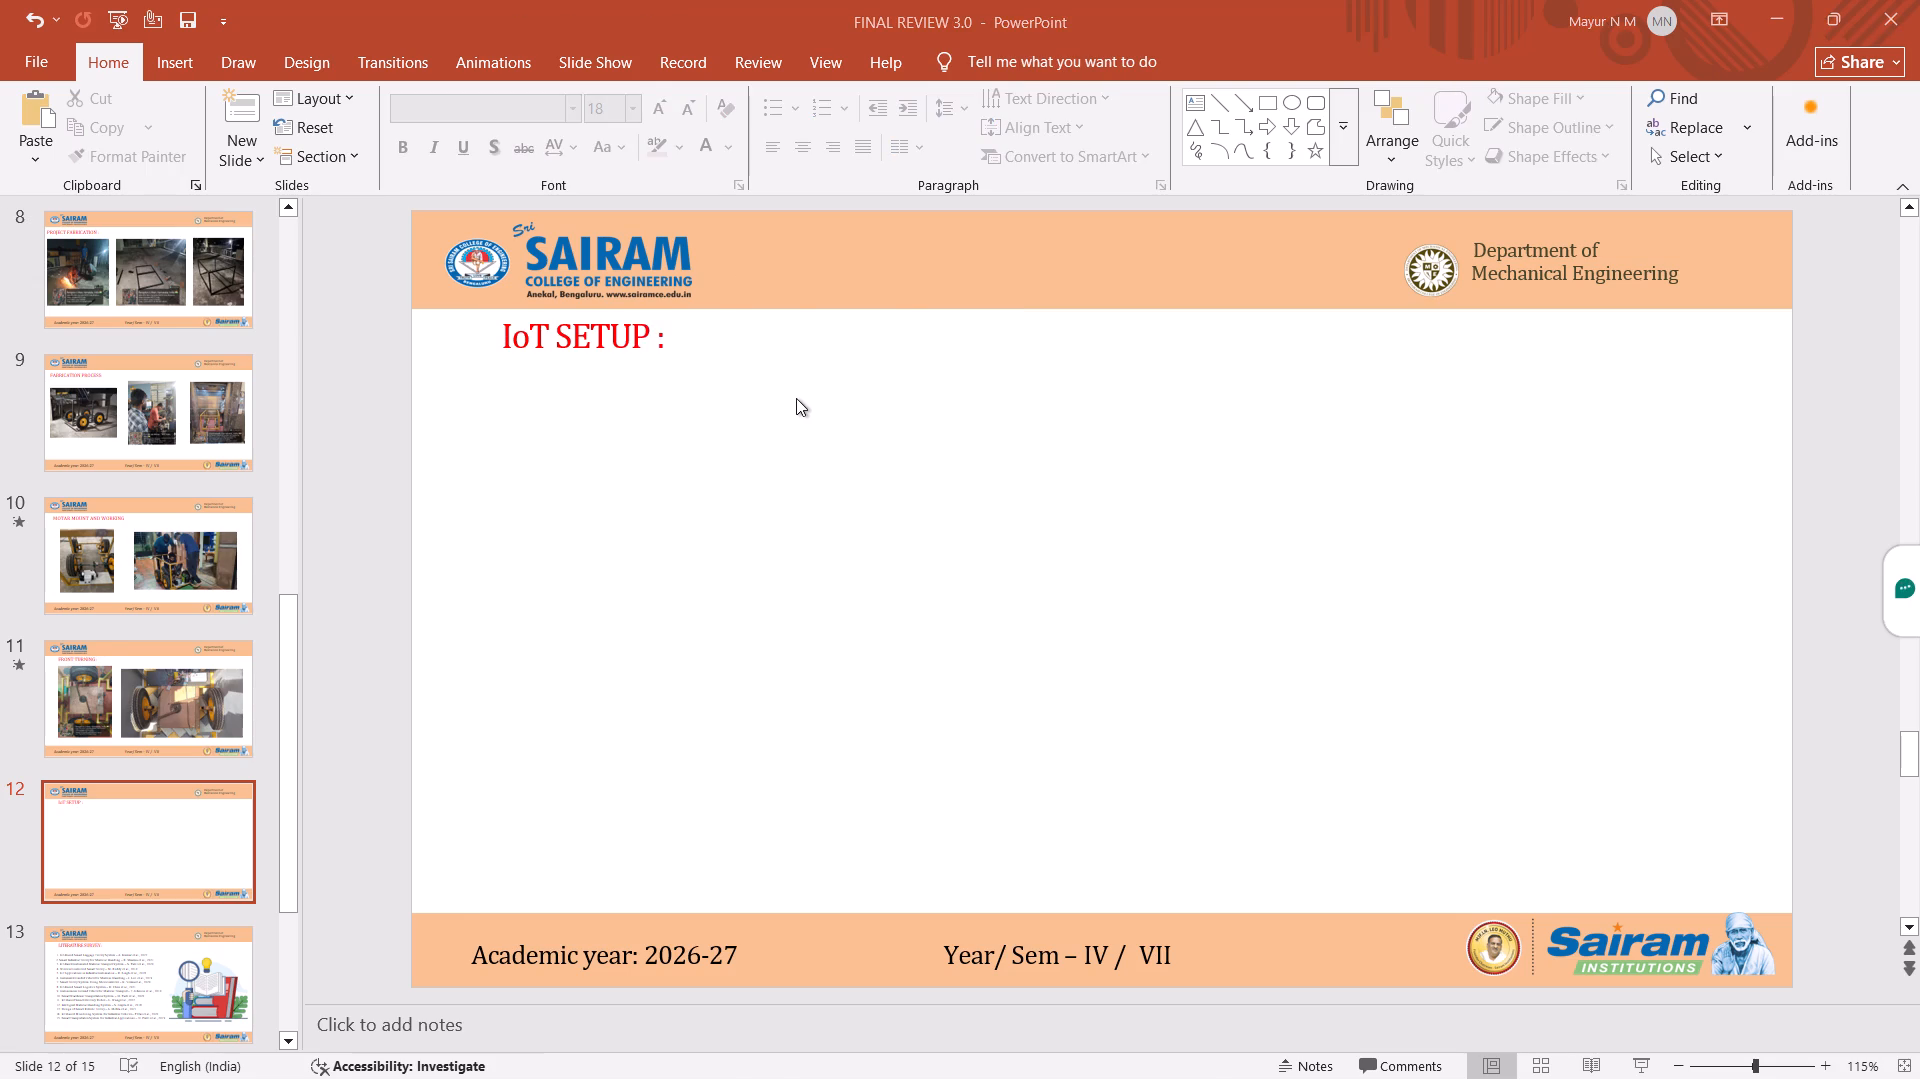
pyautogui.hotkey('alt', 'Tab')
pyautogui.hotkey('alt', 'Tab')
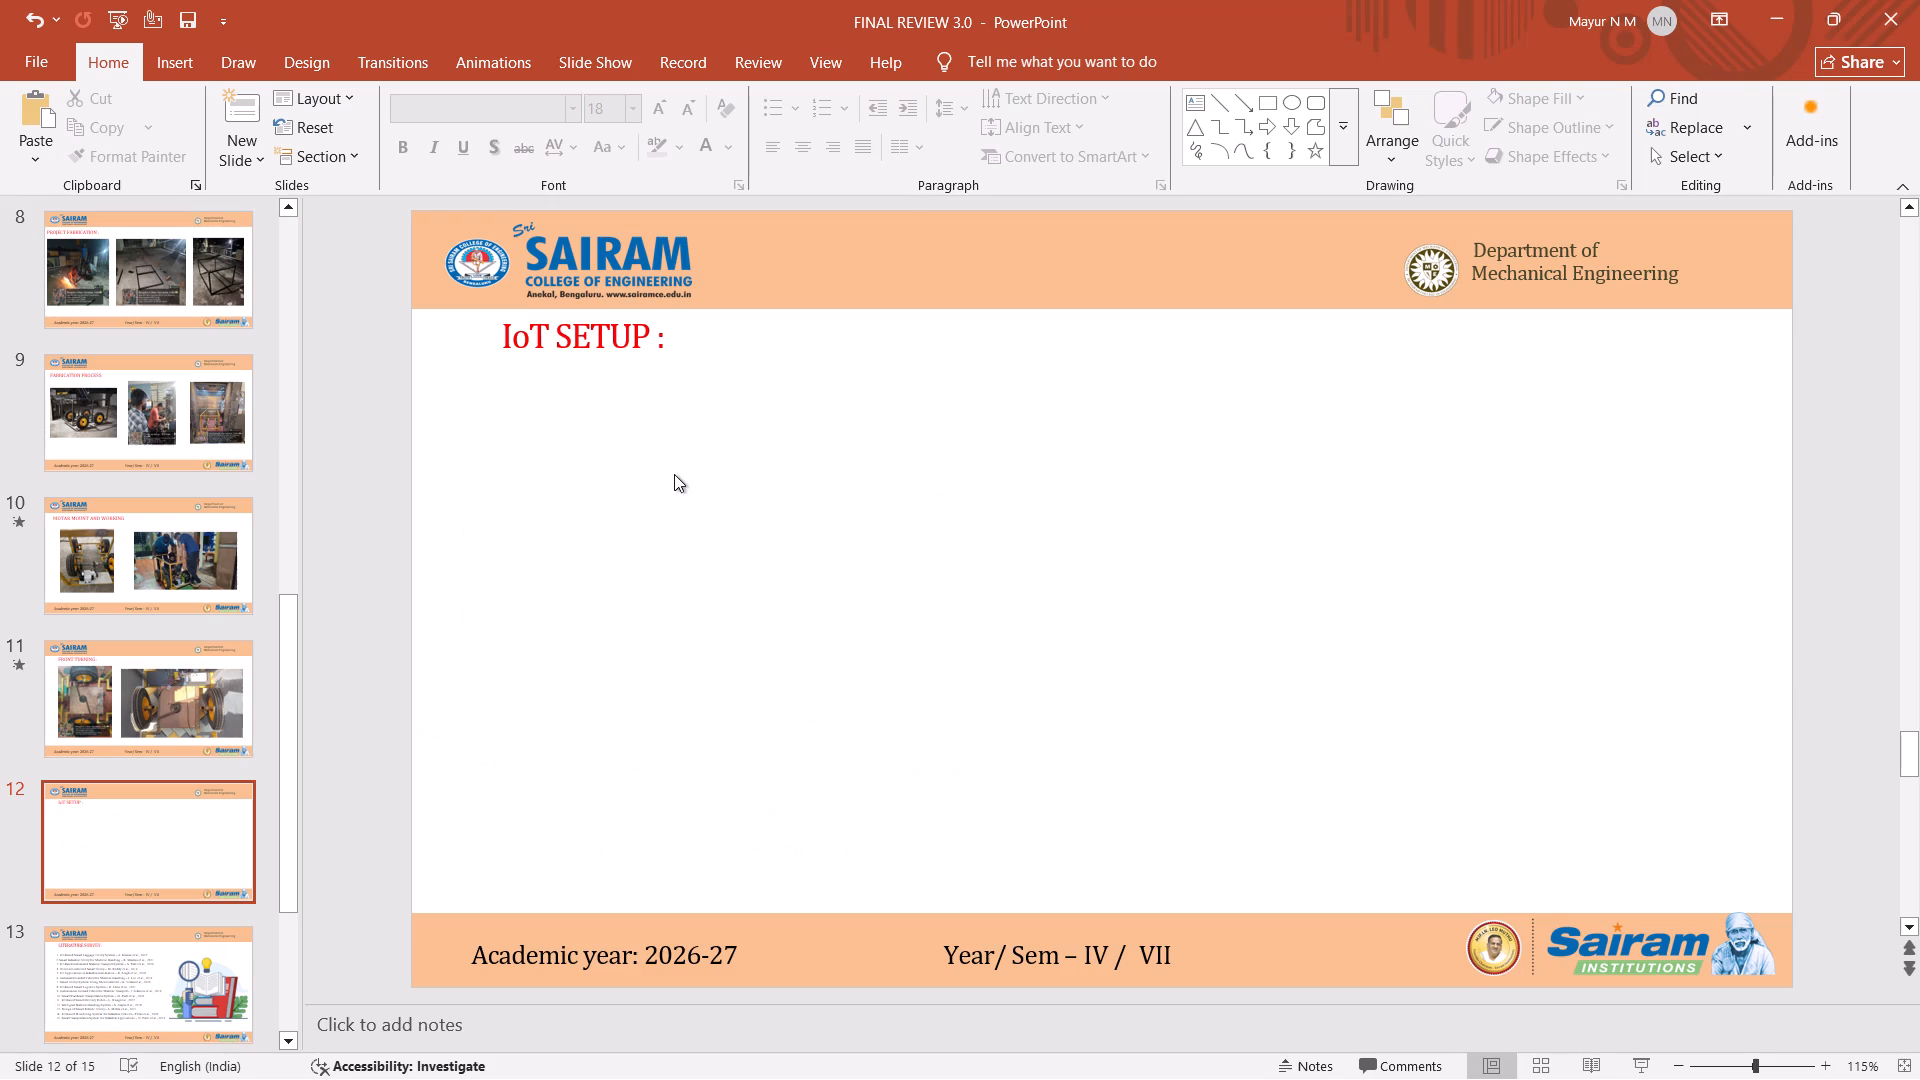
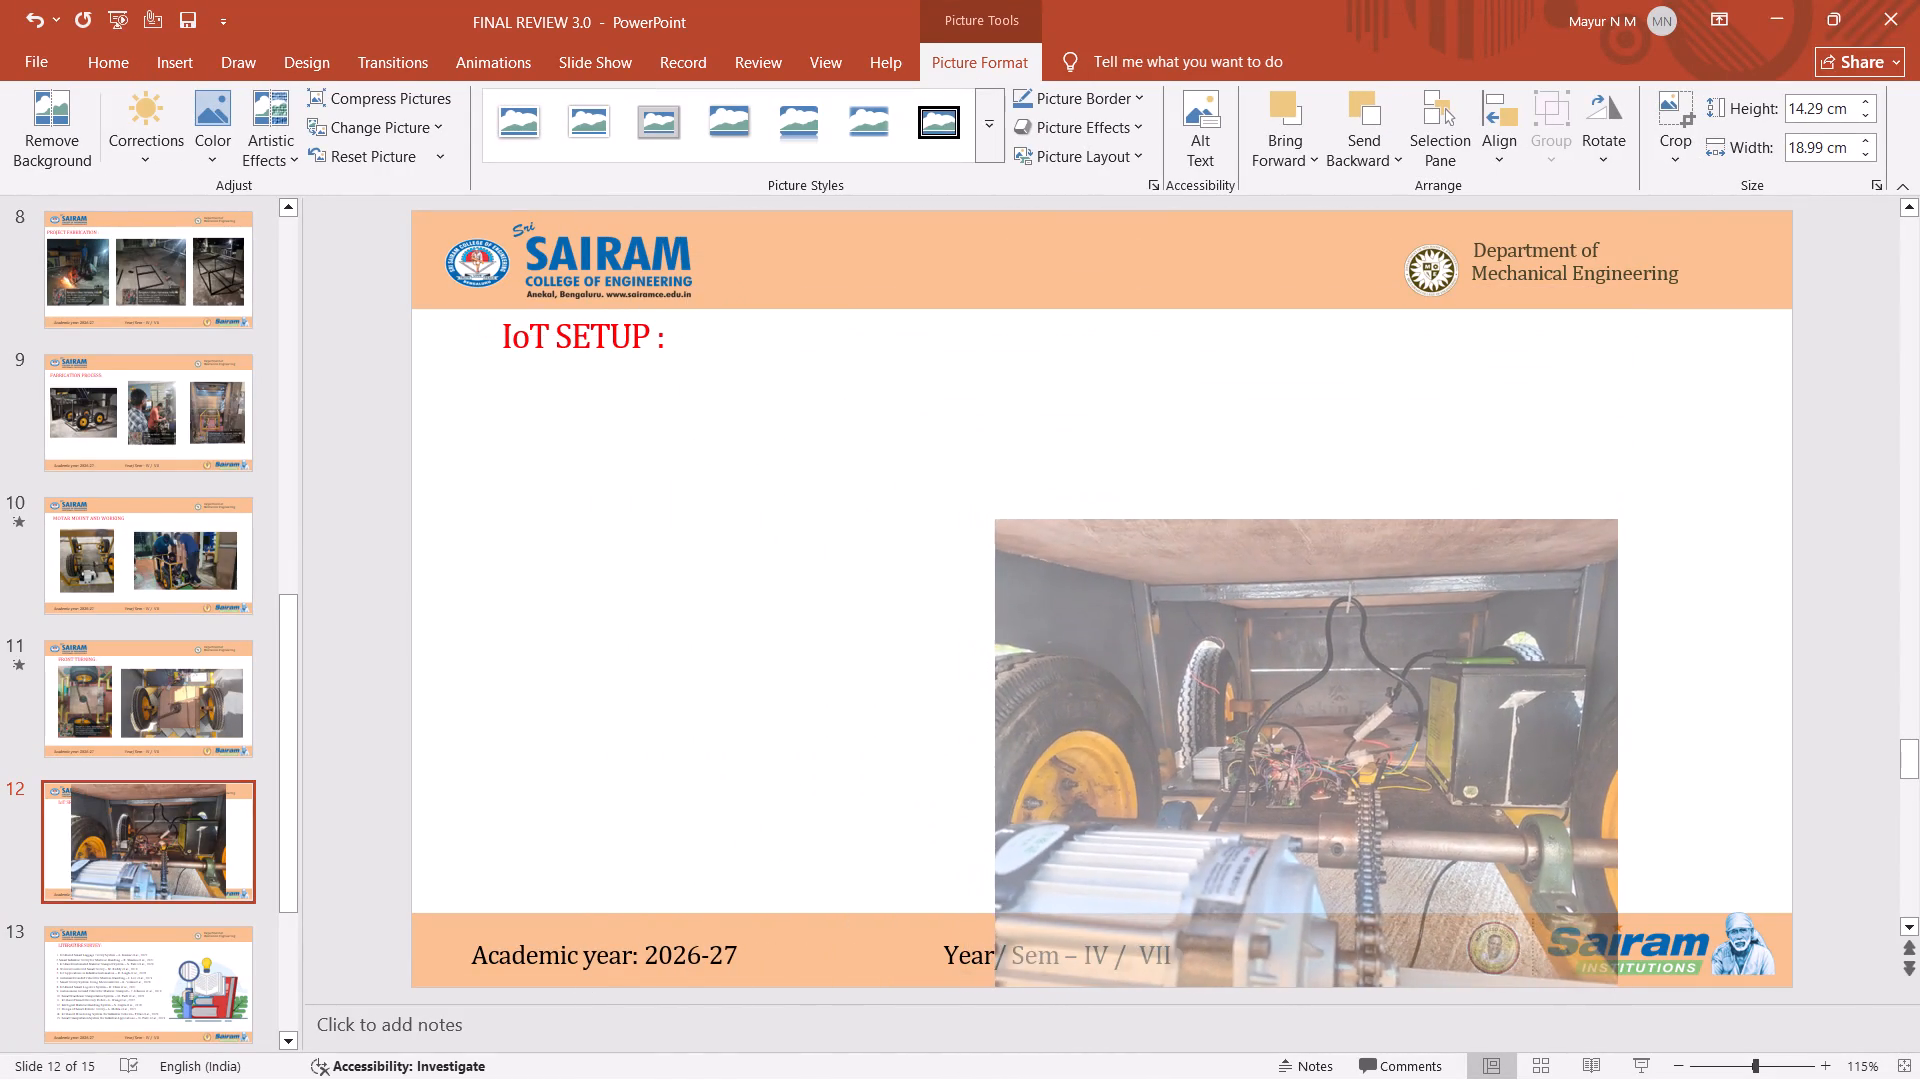
# Shrink the wiring photo on slide 12 to about 8.42 cm high by 11.19 cm wide and place it below the IoT SETUP heading, left-aligned with it.
pyautogui.moveTo(1021, 529); pyautogui.dragTo(913, 534)
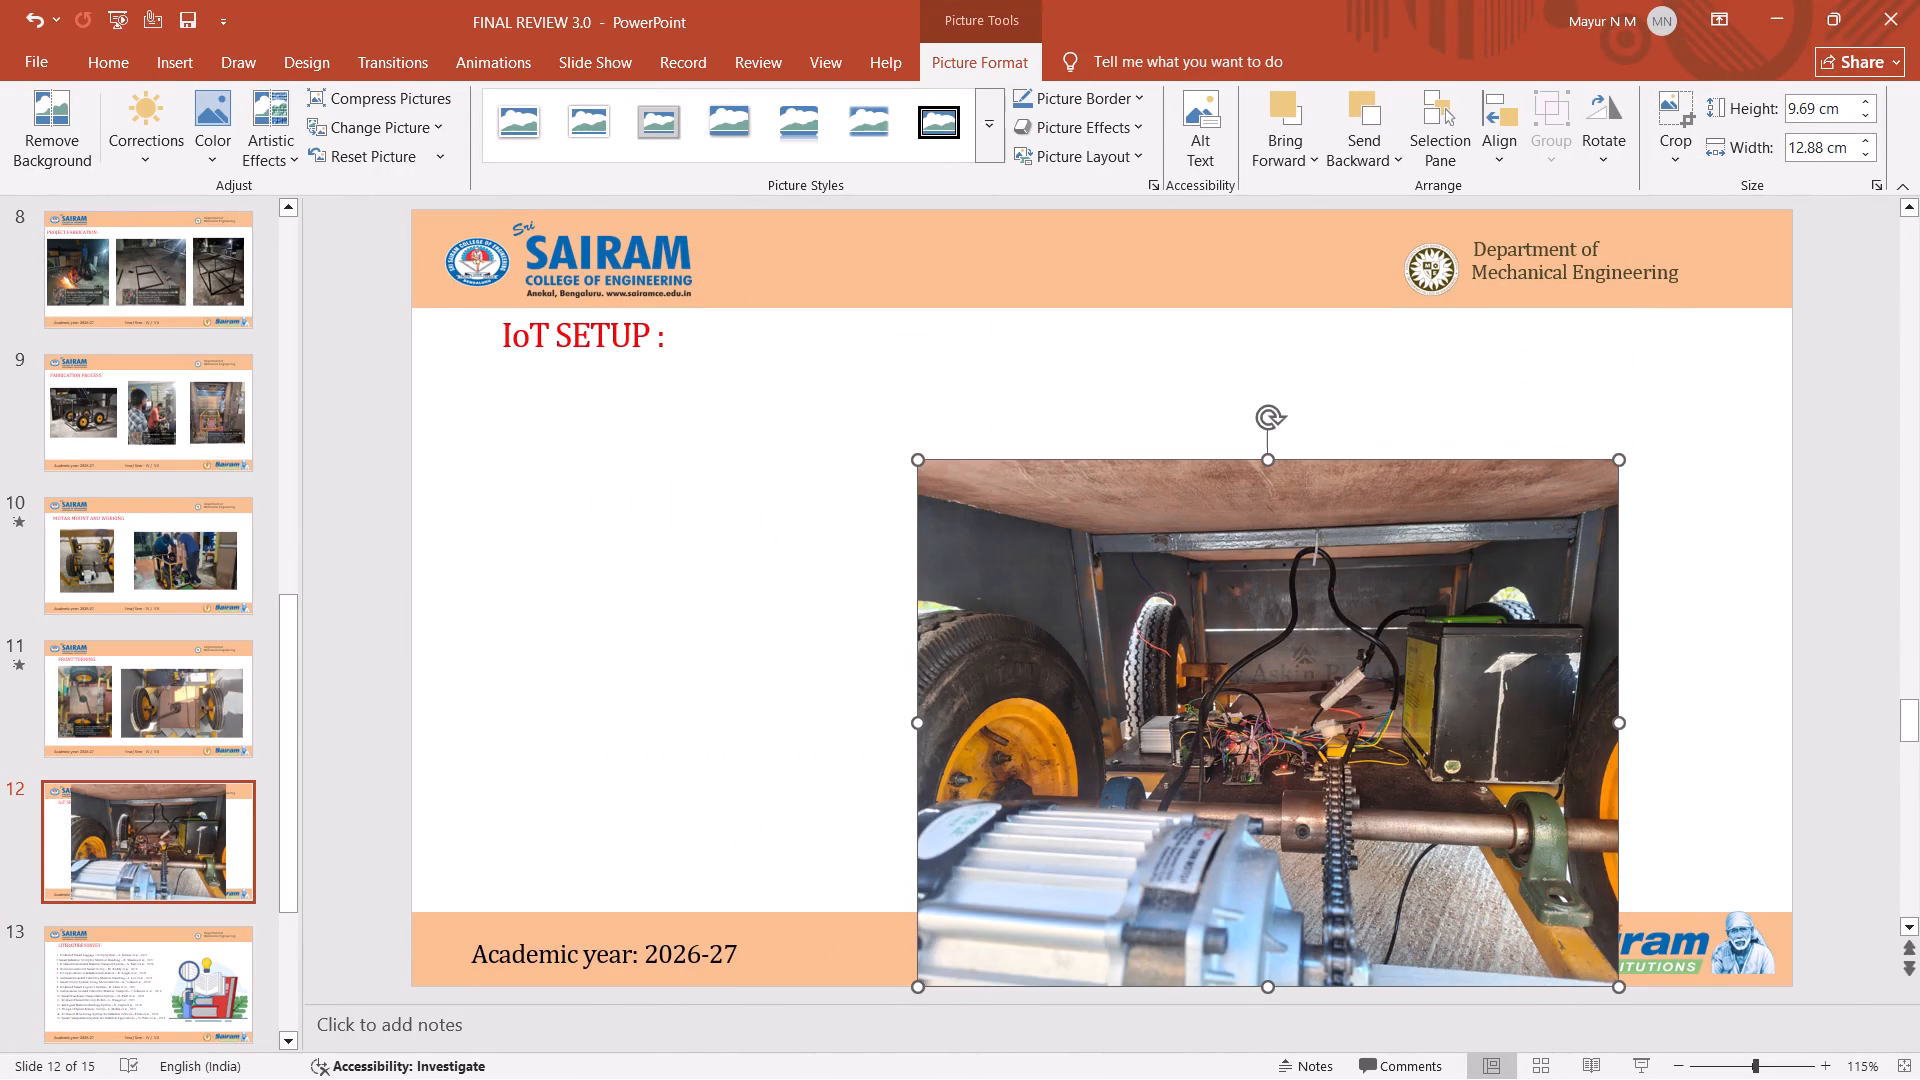
pyautogui.moveTo(1160, 668); pyautogui.dragTo(1047, 574)
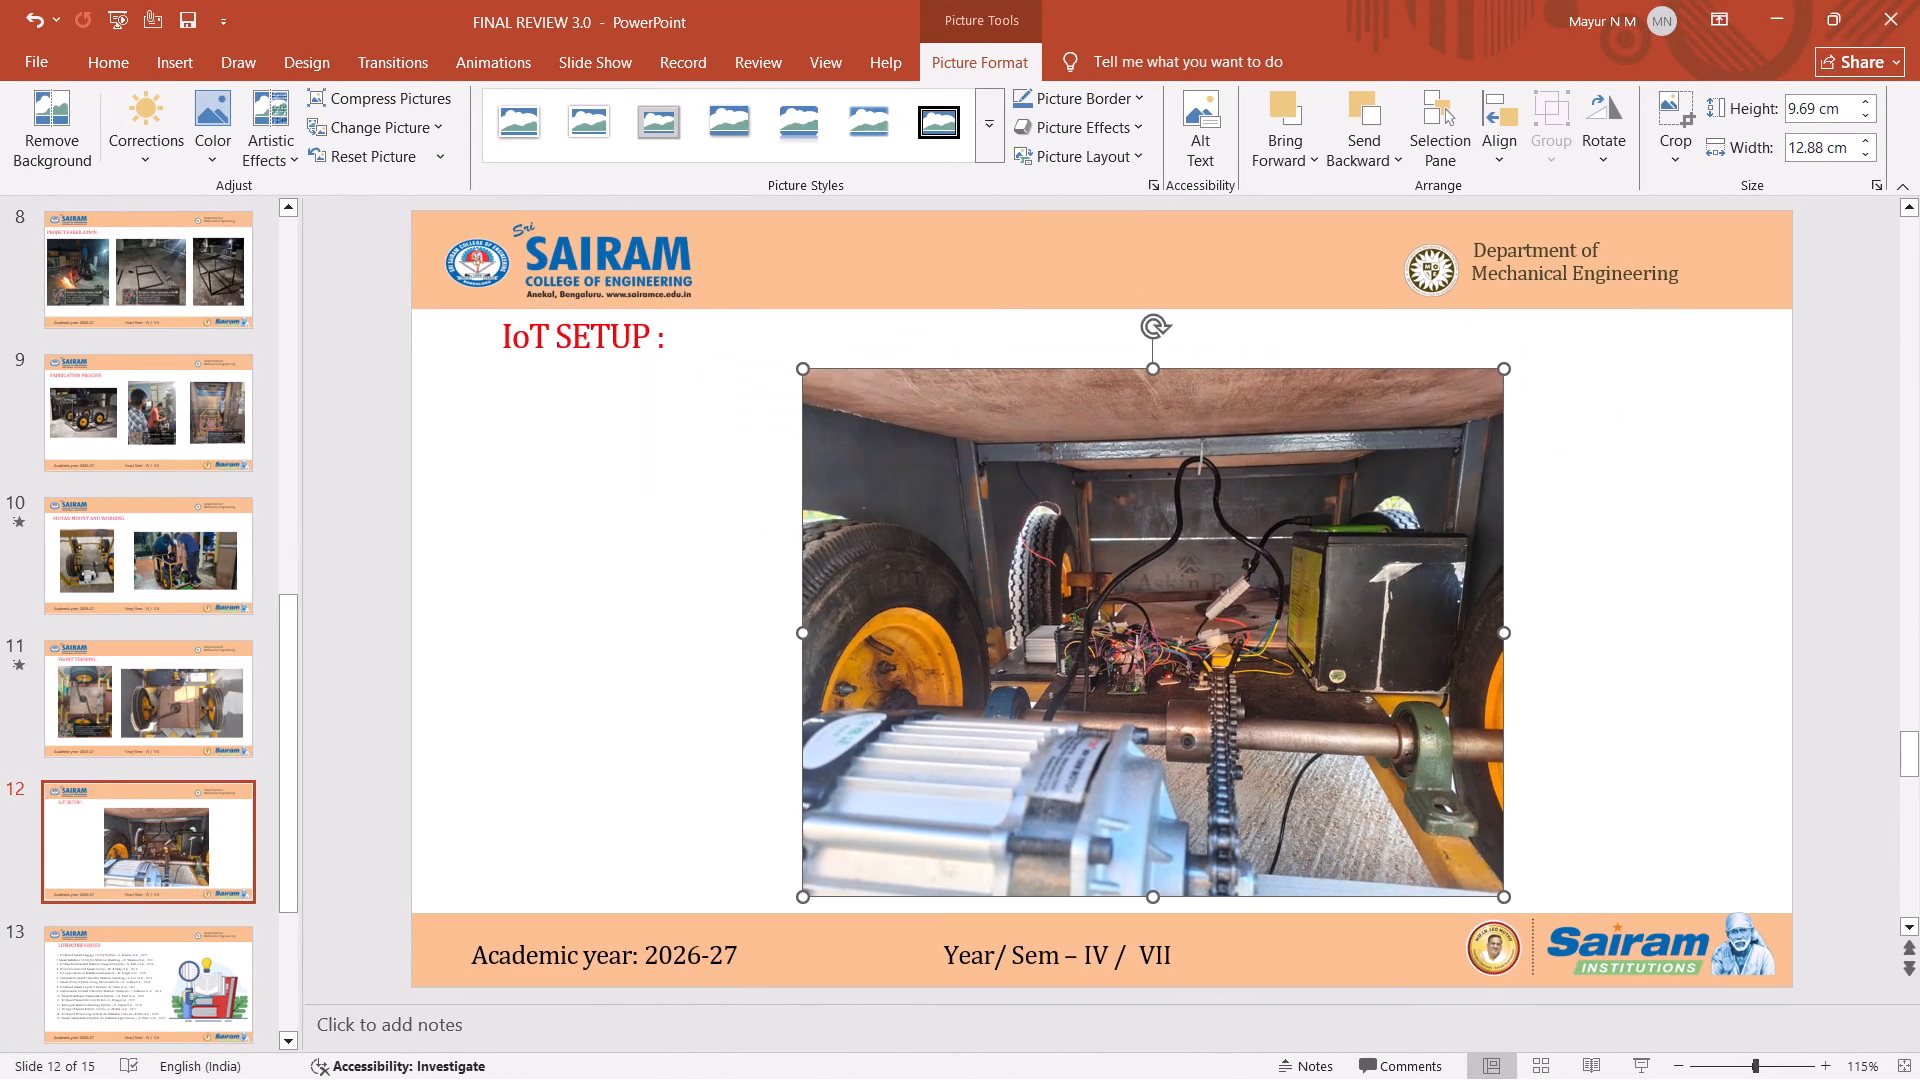
pyautogui.moveTo(805, 366); pyautogui.dragTo(924, 436)
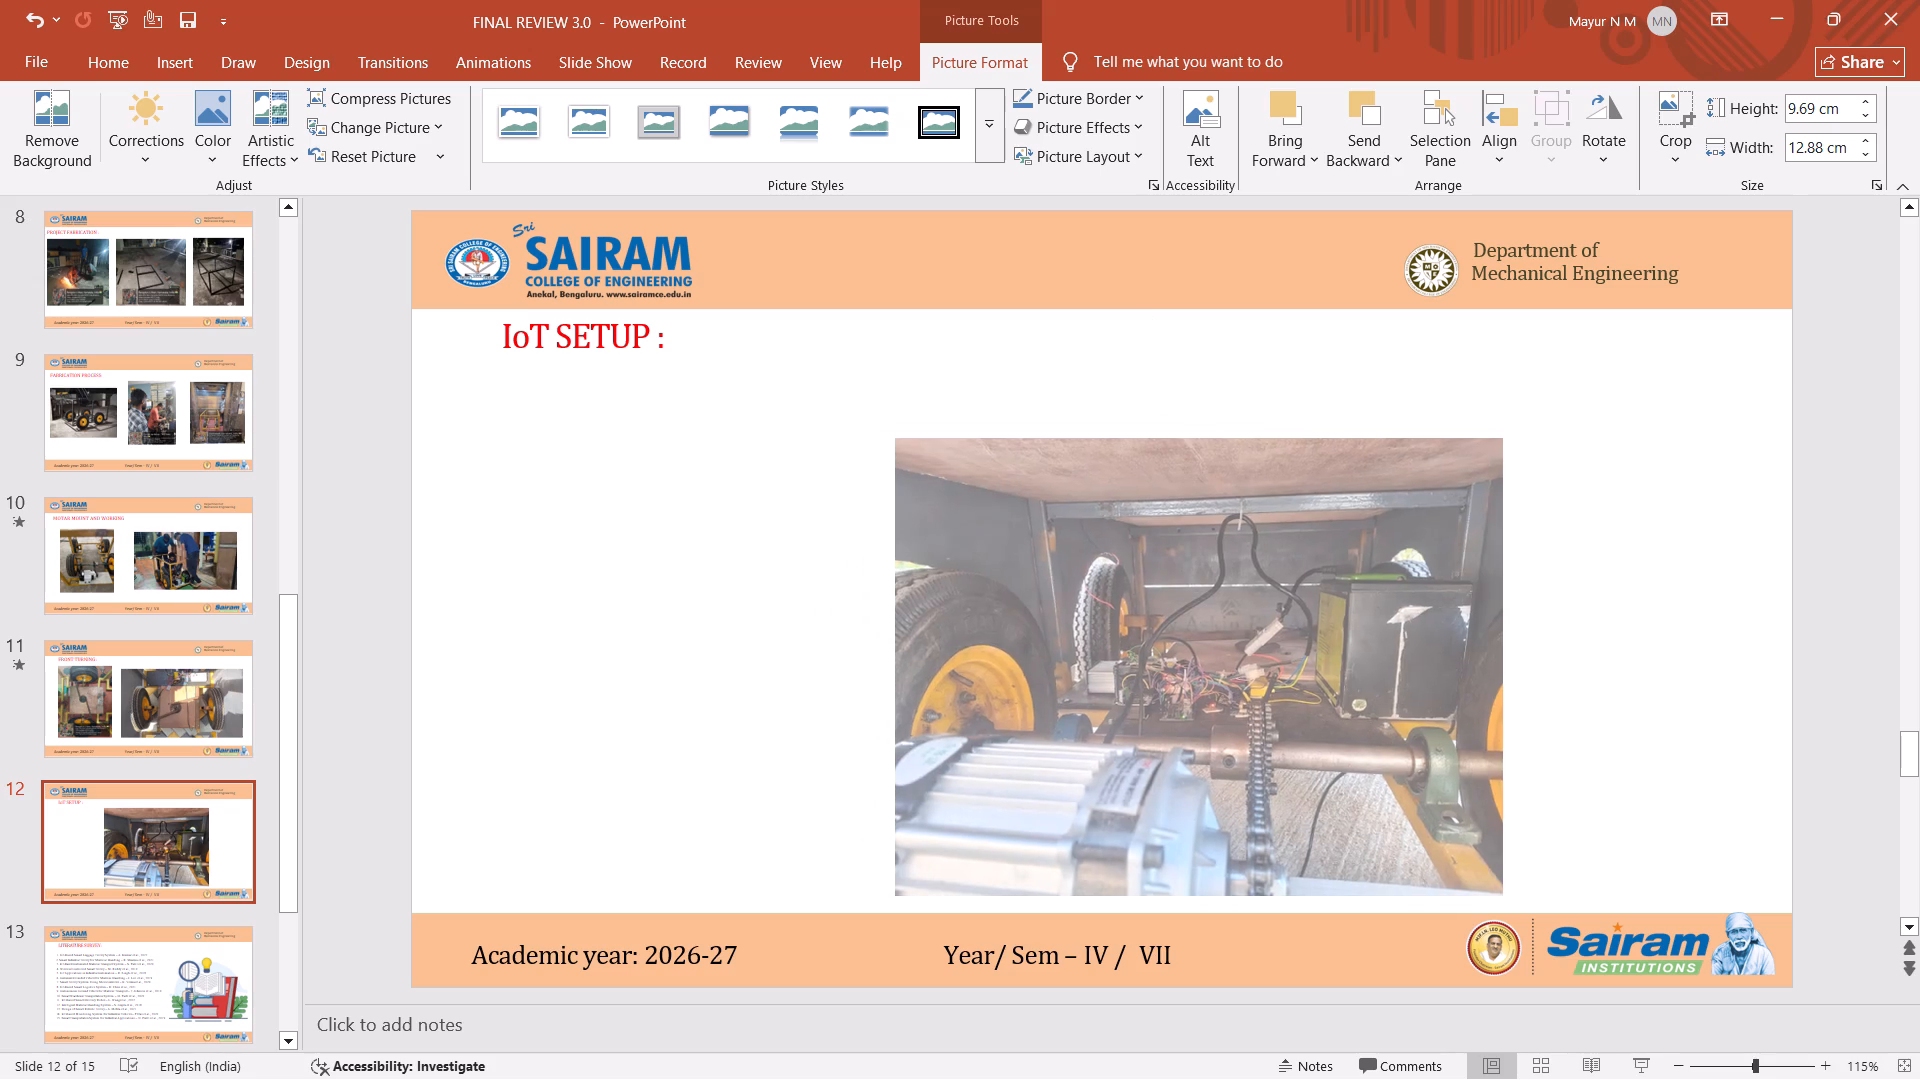
pyautogui.moveTo(924, 436); pyautogui.dragTo(928, 439)
pyautogui.moveTo(1181, 650); pyautogui.dragTo(785, 603)
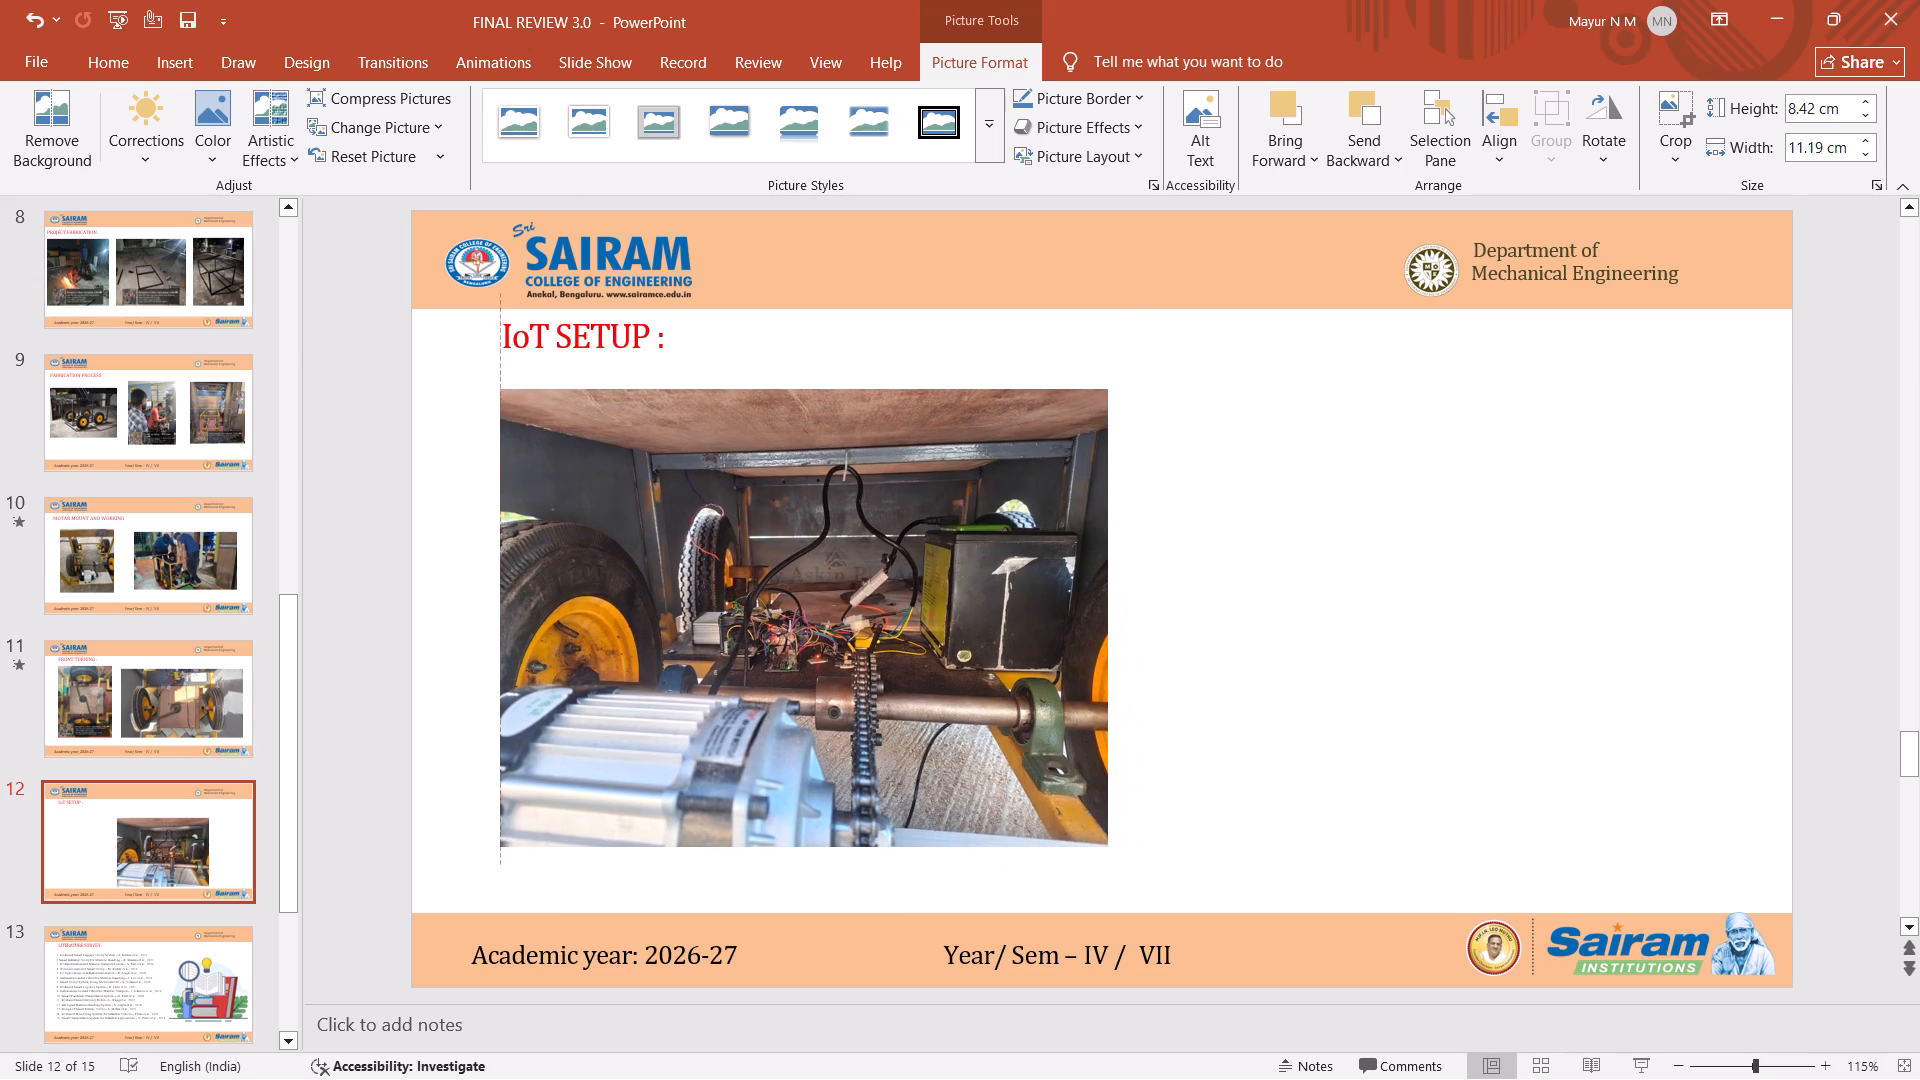
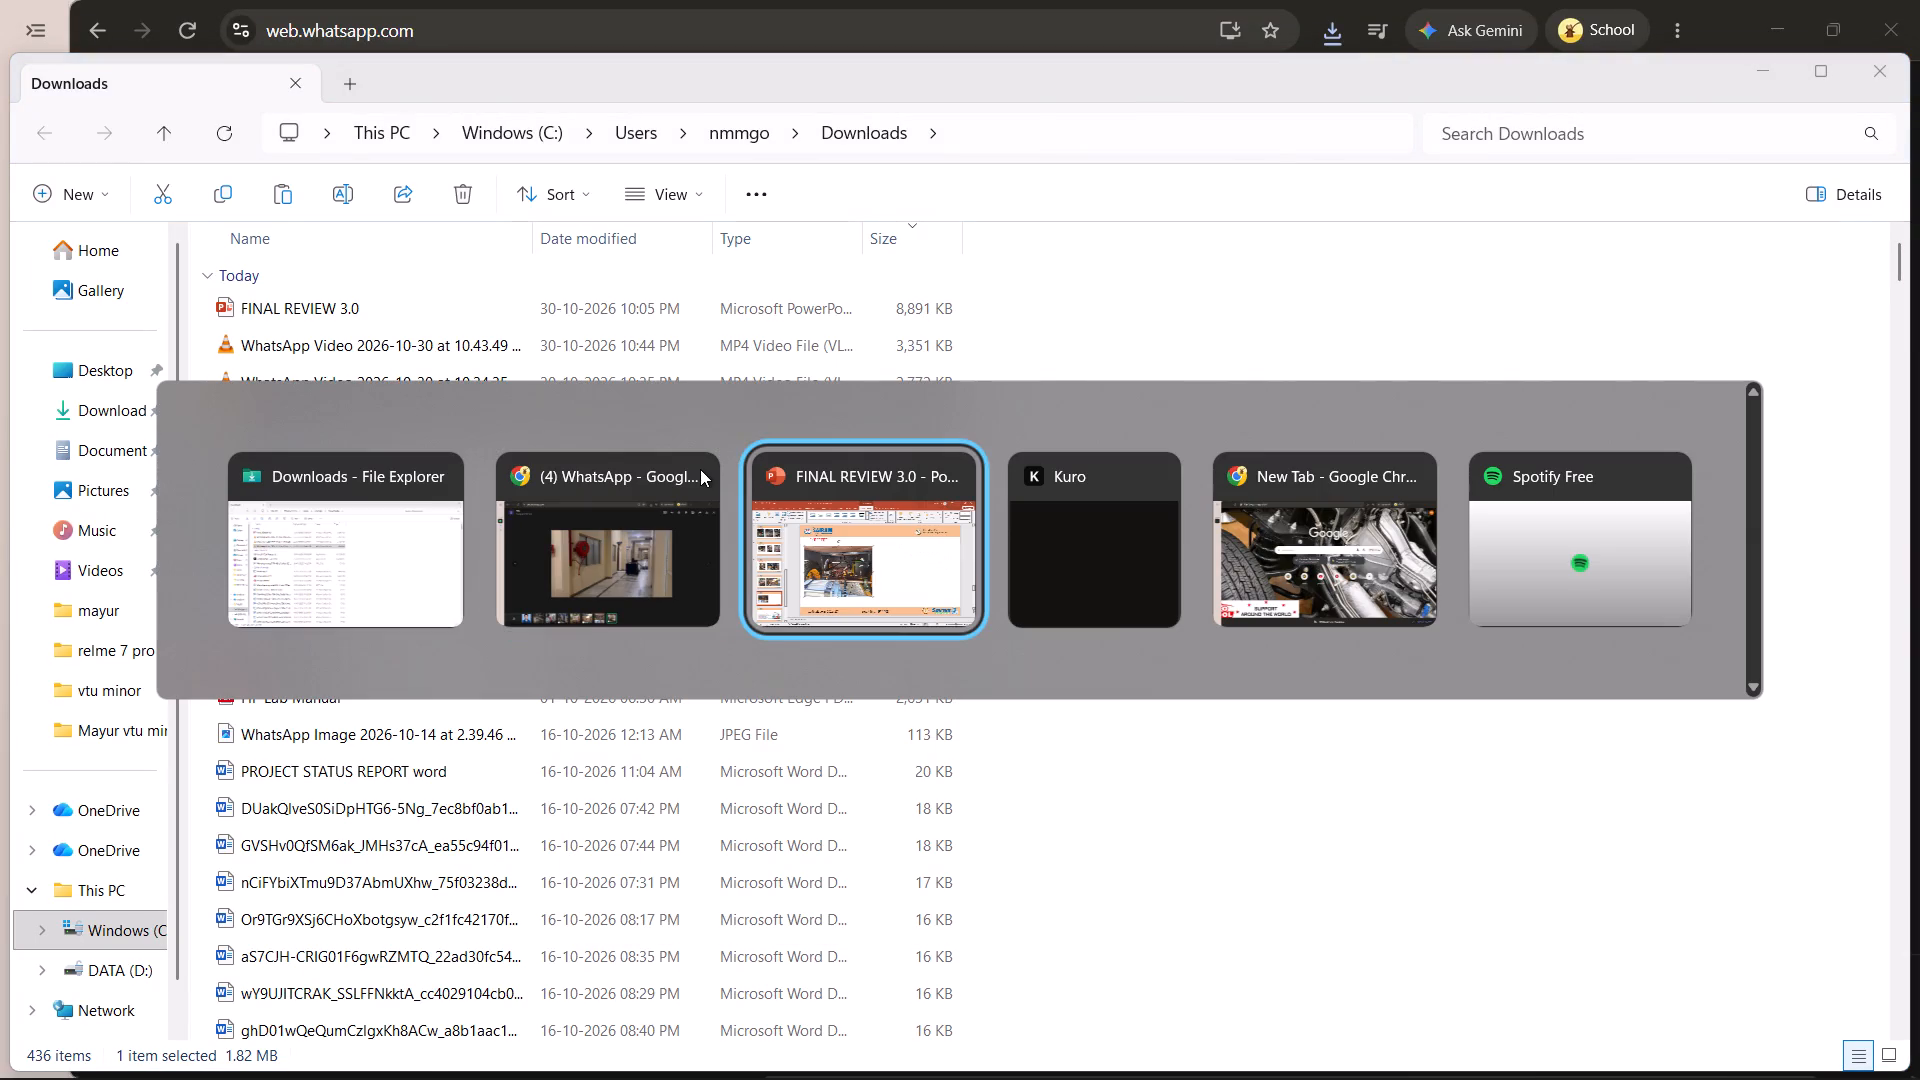
# In the FINAL REVIEW 3.0 presentation, paste the video copied from Downloads onto the IoT SETUP slide 12.
pyautogui.click(1239, 591)
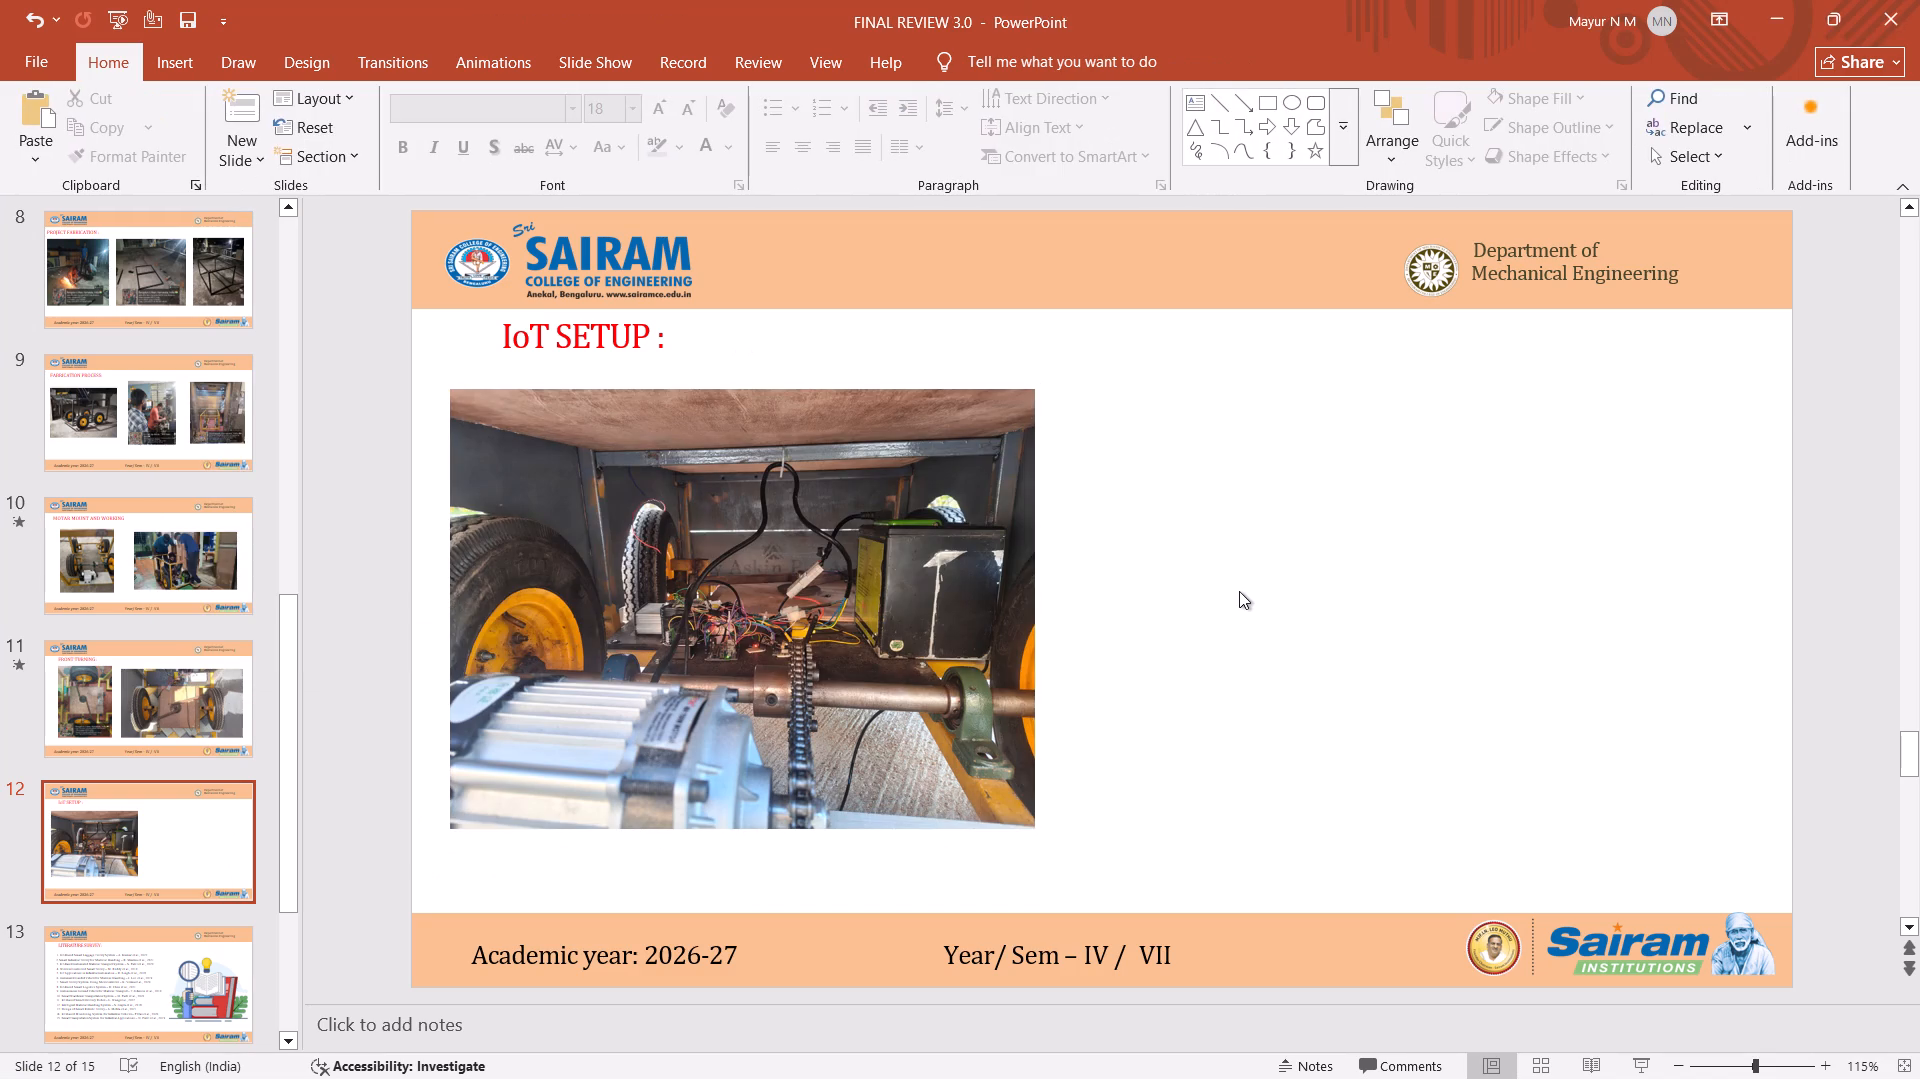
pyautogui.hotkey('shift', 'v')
pyautogui.hotkey('ctrl', 'v')
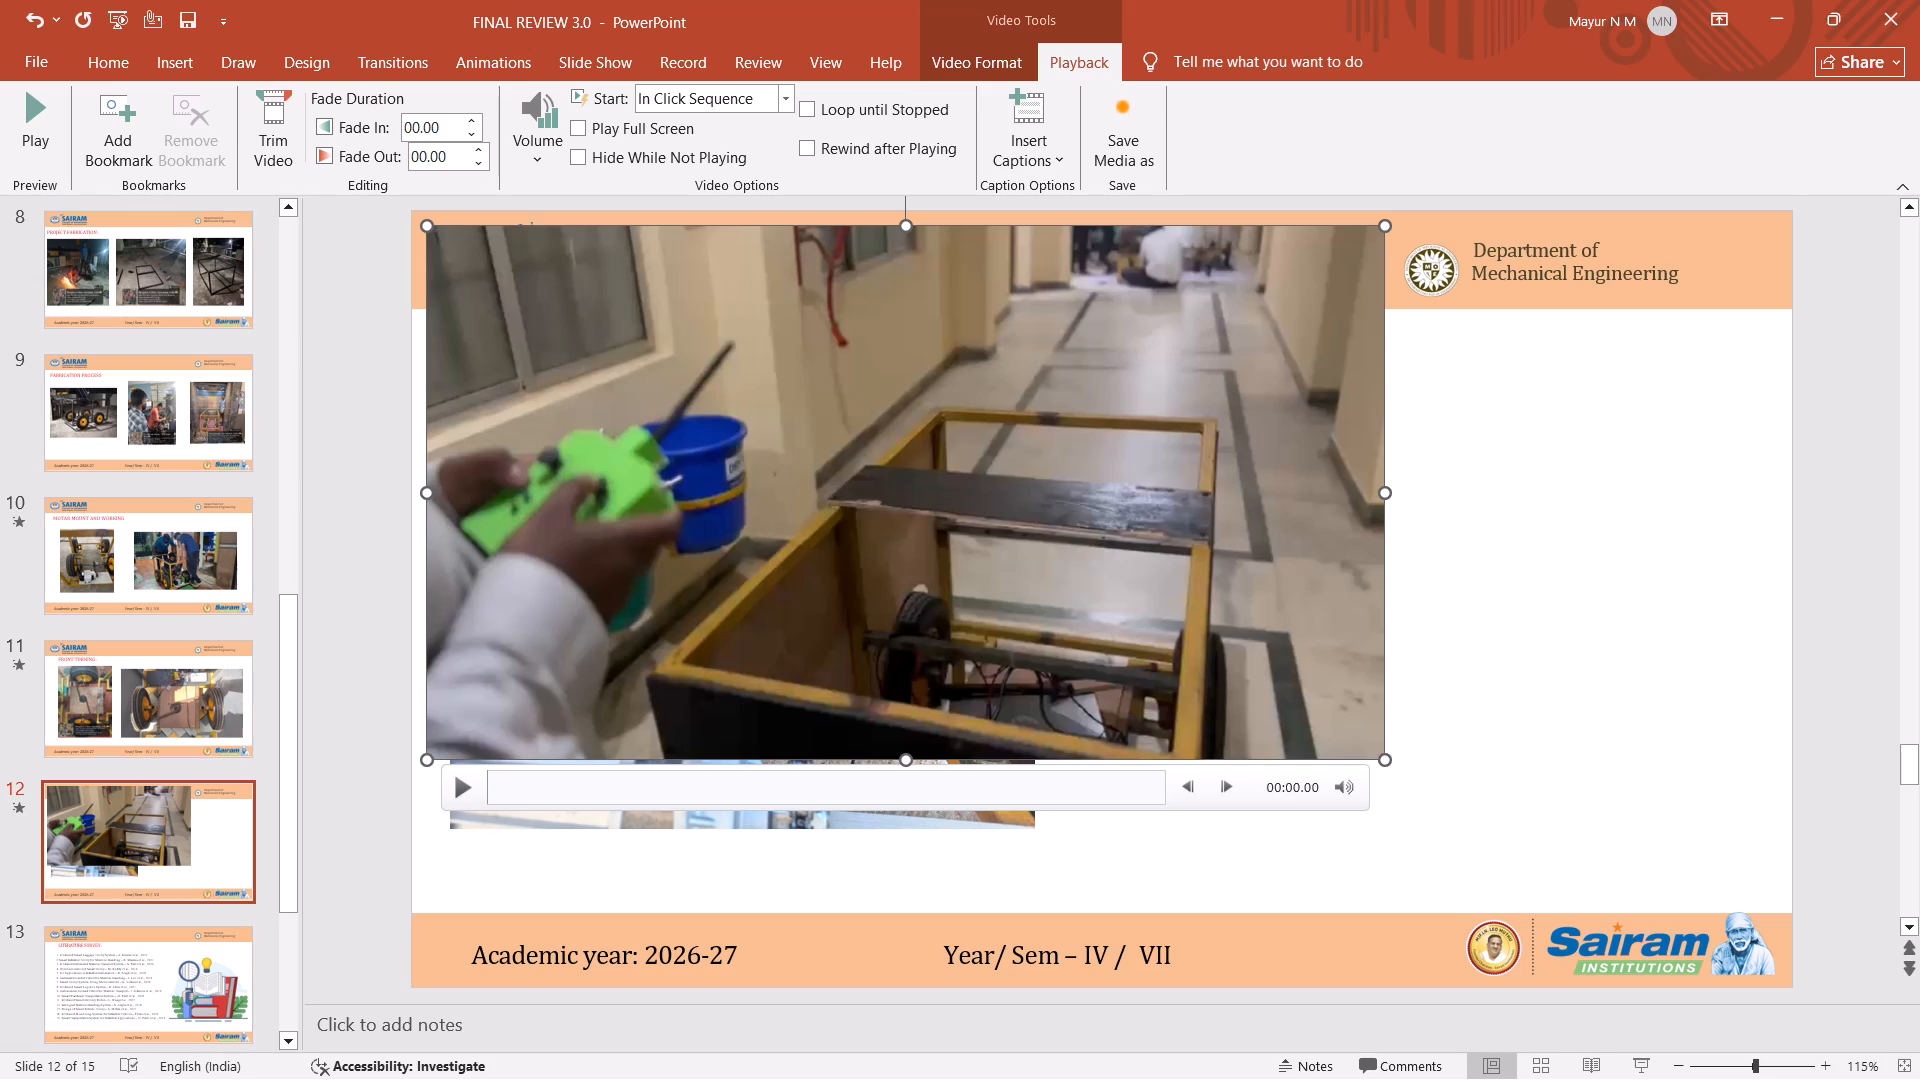
# Shrink the trolley video on slide 12 and place it beside the IoT setup photo, above the footer band.
pyautogui.moveTo(1389, 755); pyautogui.dragTo(1210, 616)
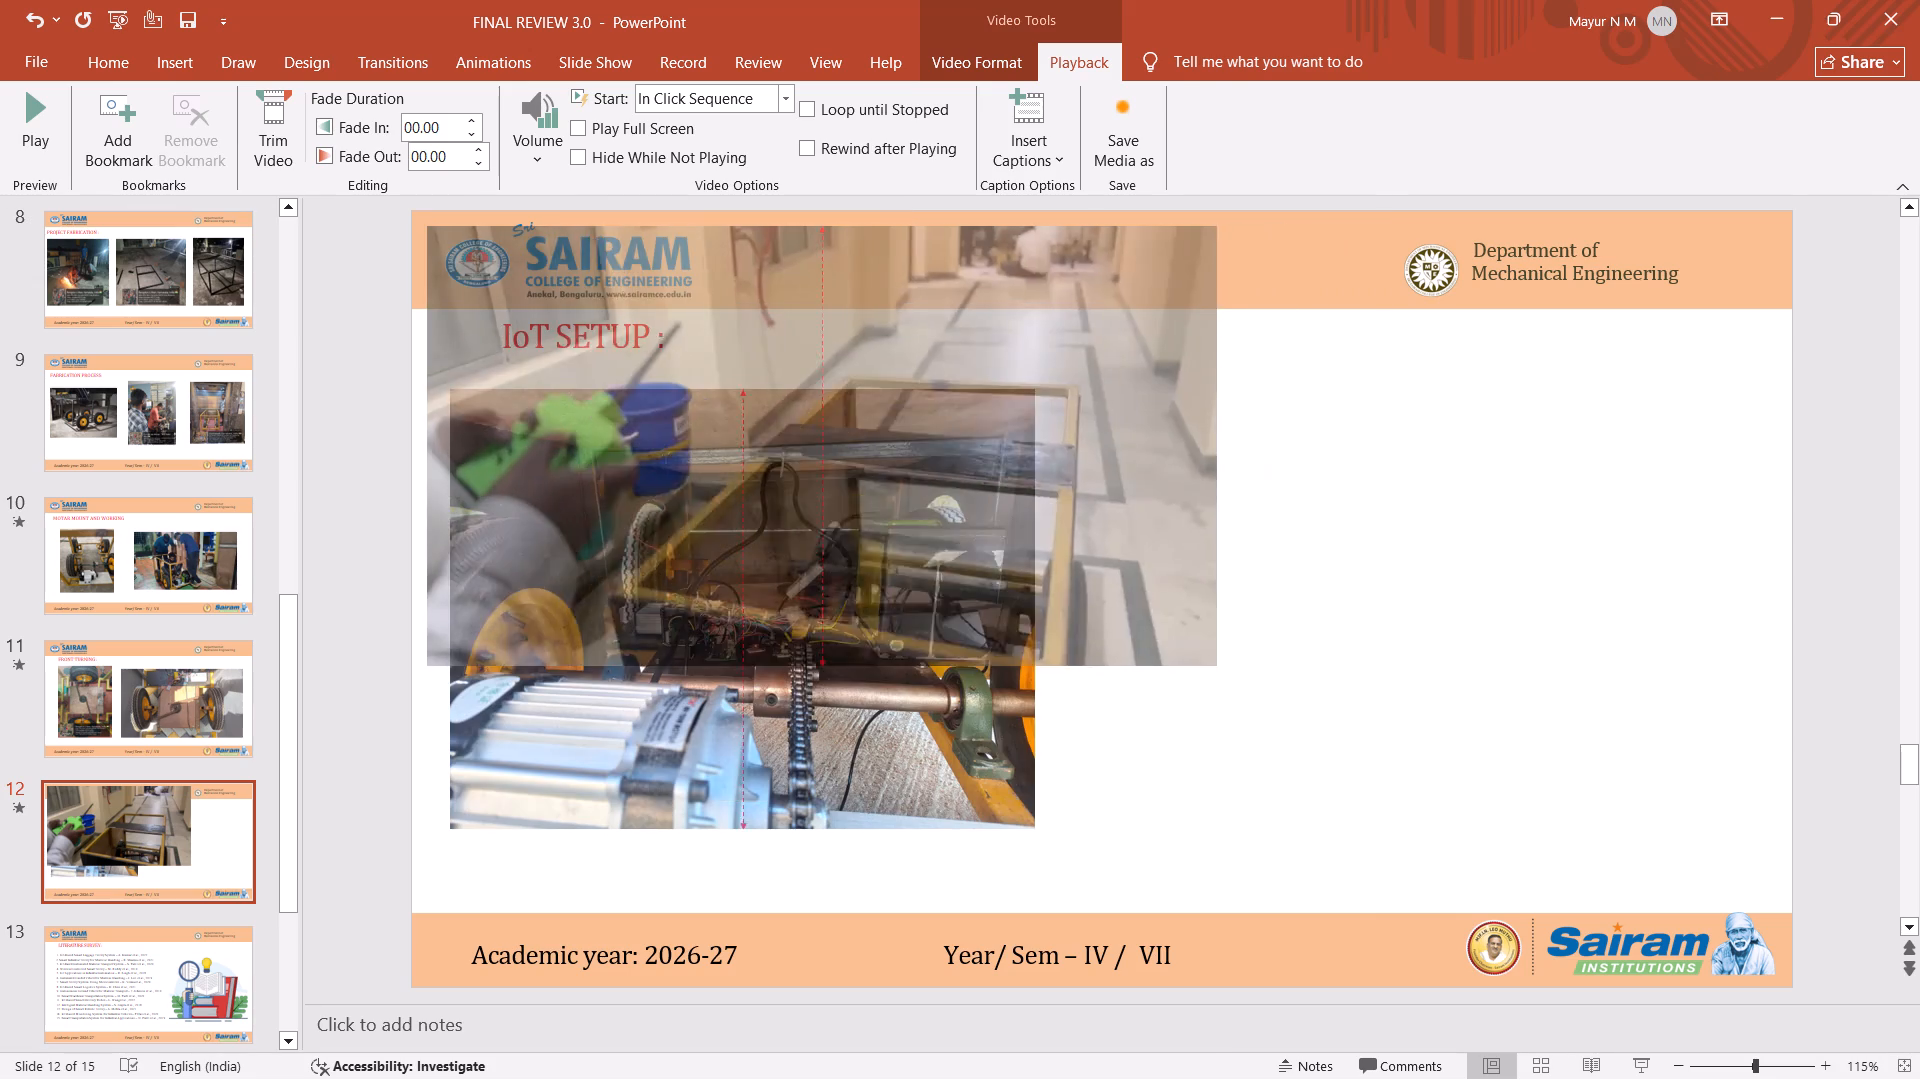
pyautogui.moveTo(1210, 616); pyautogui.dragTo(1141, 595)
pyautogui.moveTo(919, 514); pyautogui.dragTo(1401, 712)
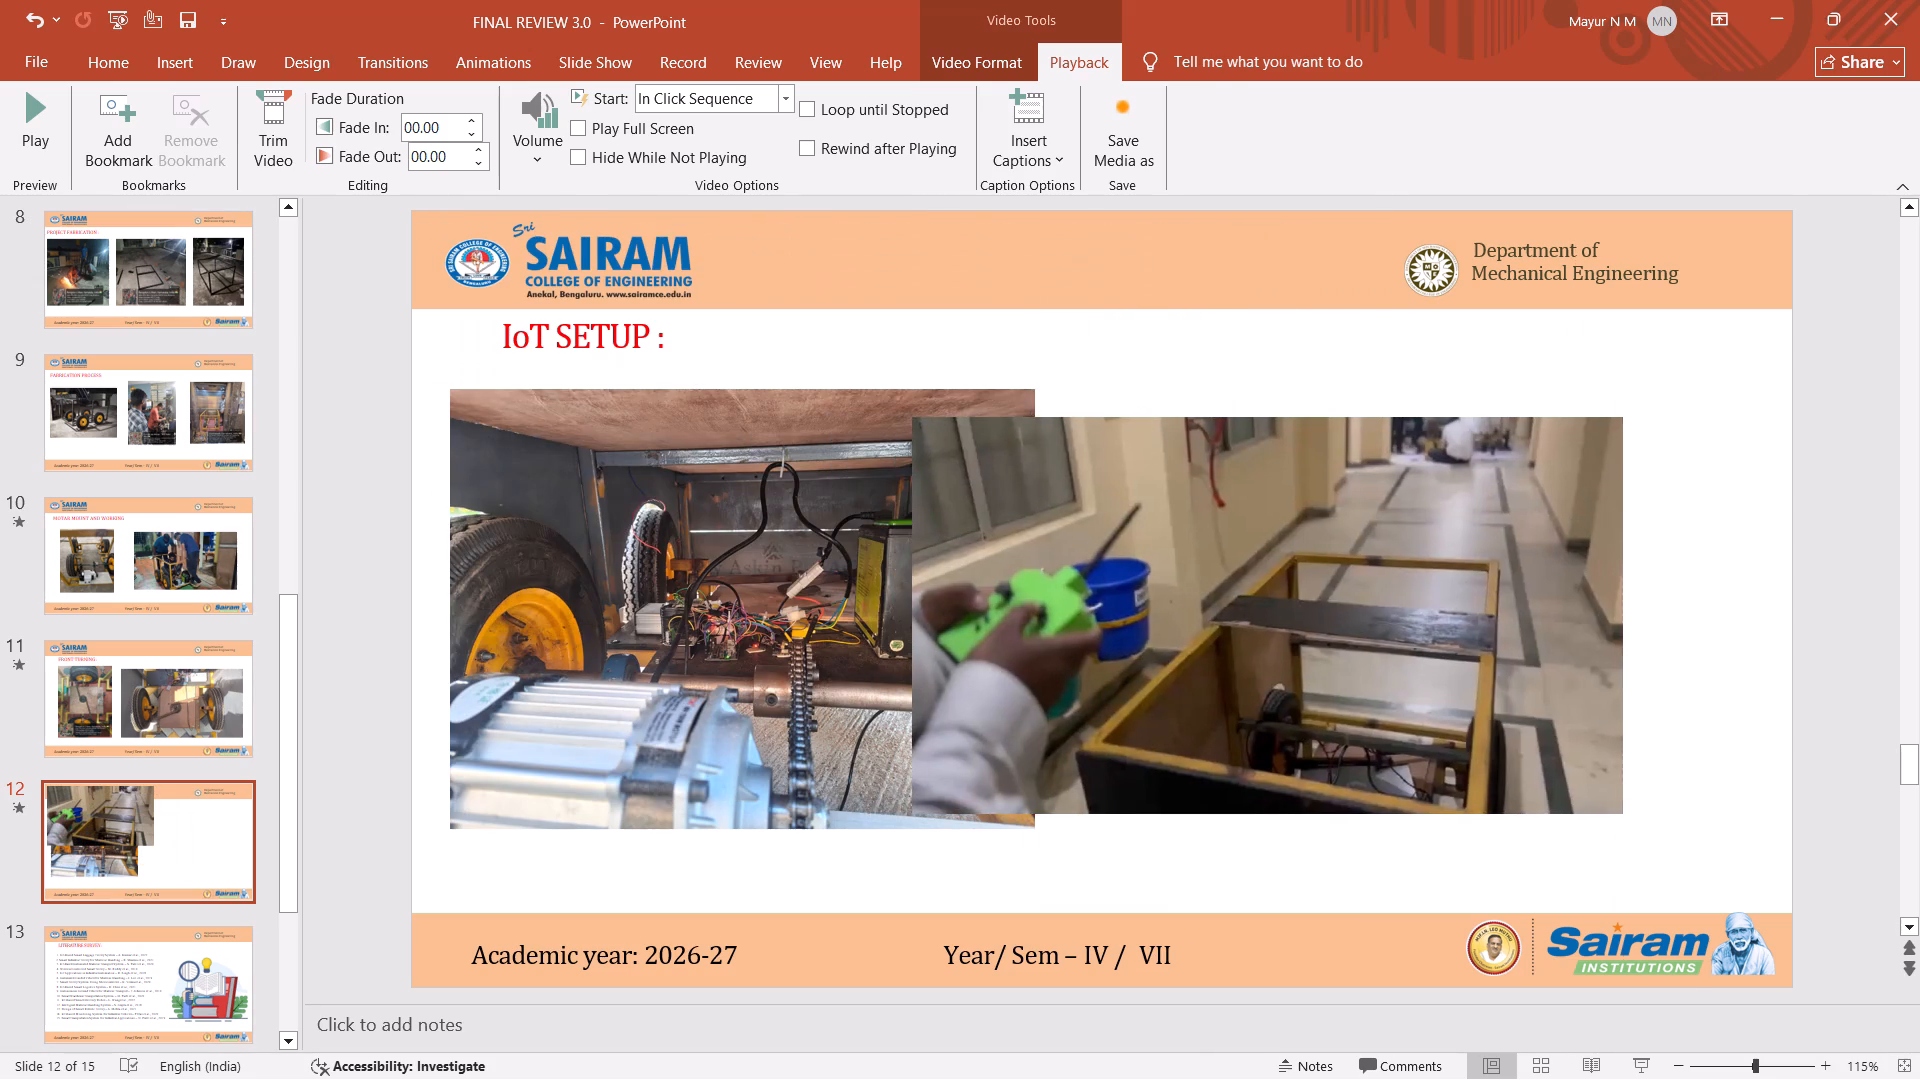
pyautogui.moveTo(1401, 712); pyautogui.dragTo(1550, 701)
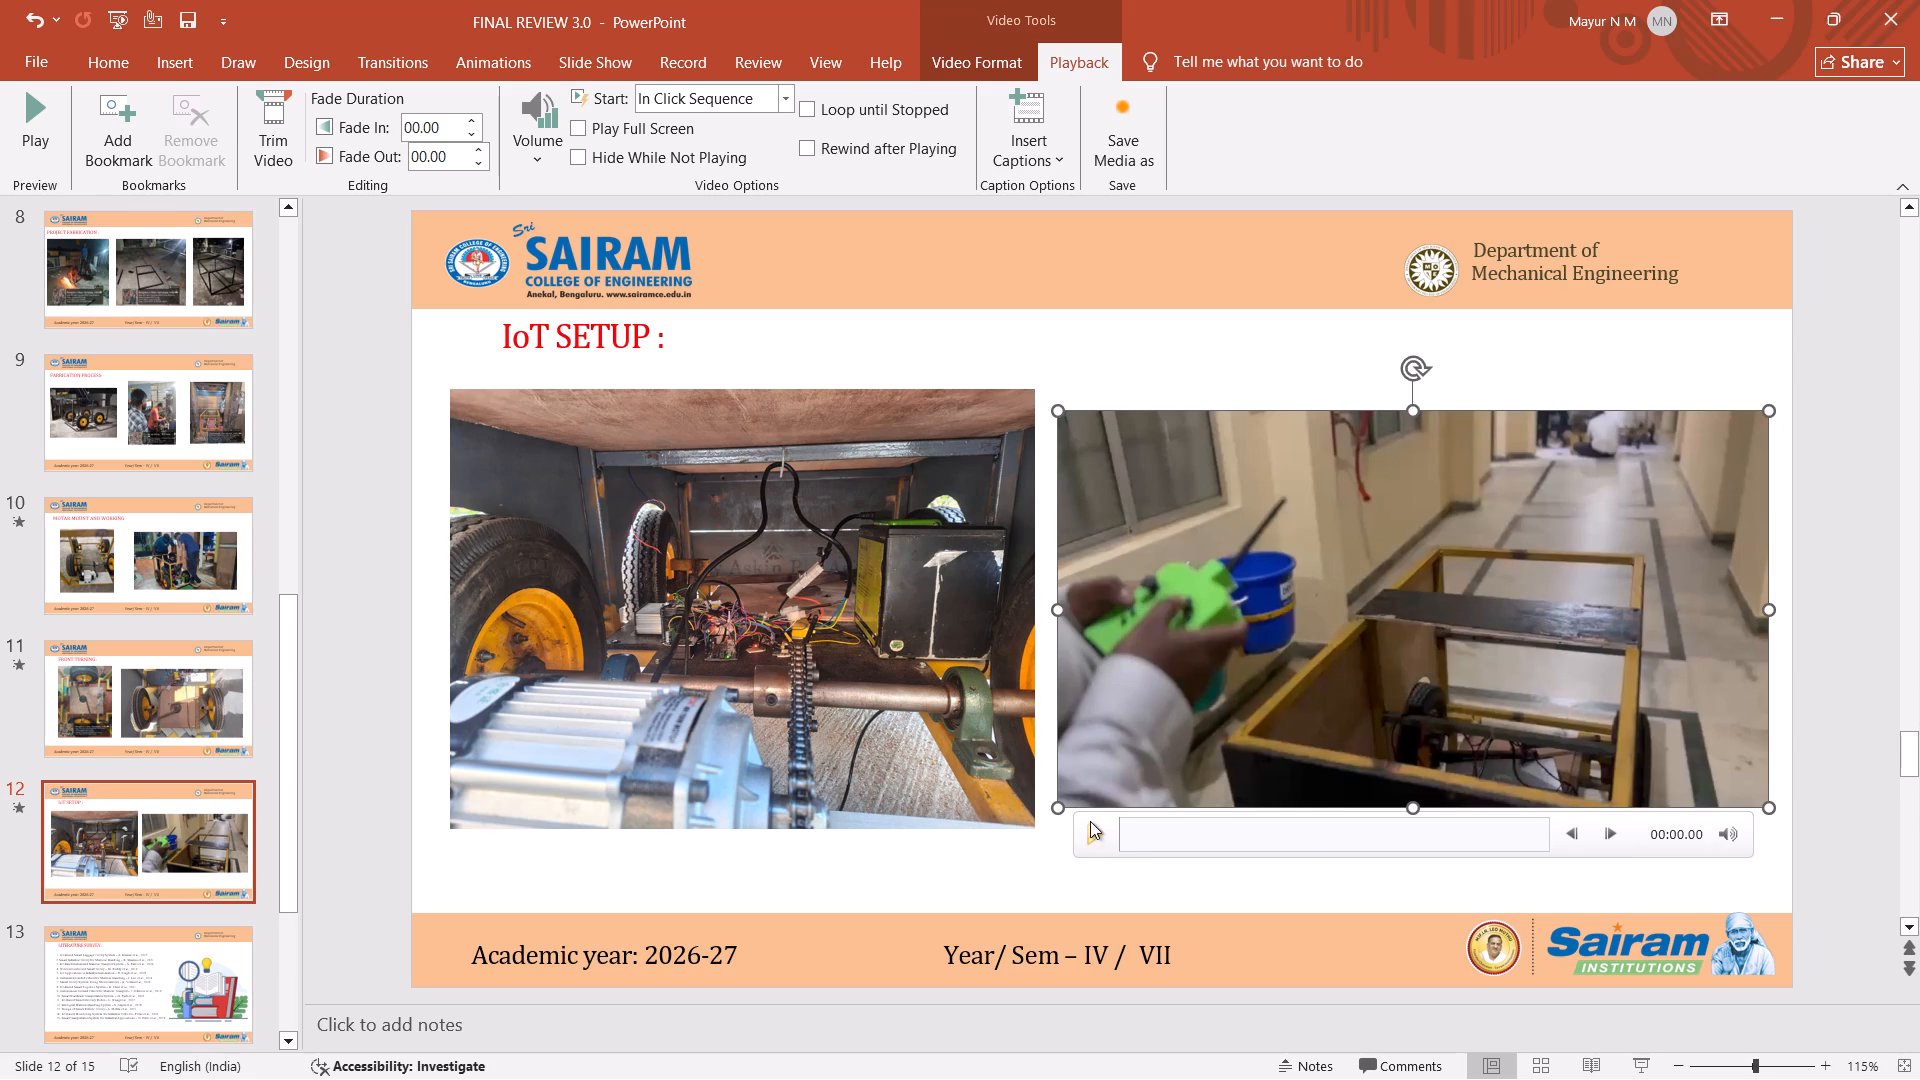
# Play the trolley video on slide 12 and the motor working video on slide 10 to check them.
pyautogui.click(1092, 837)
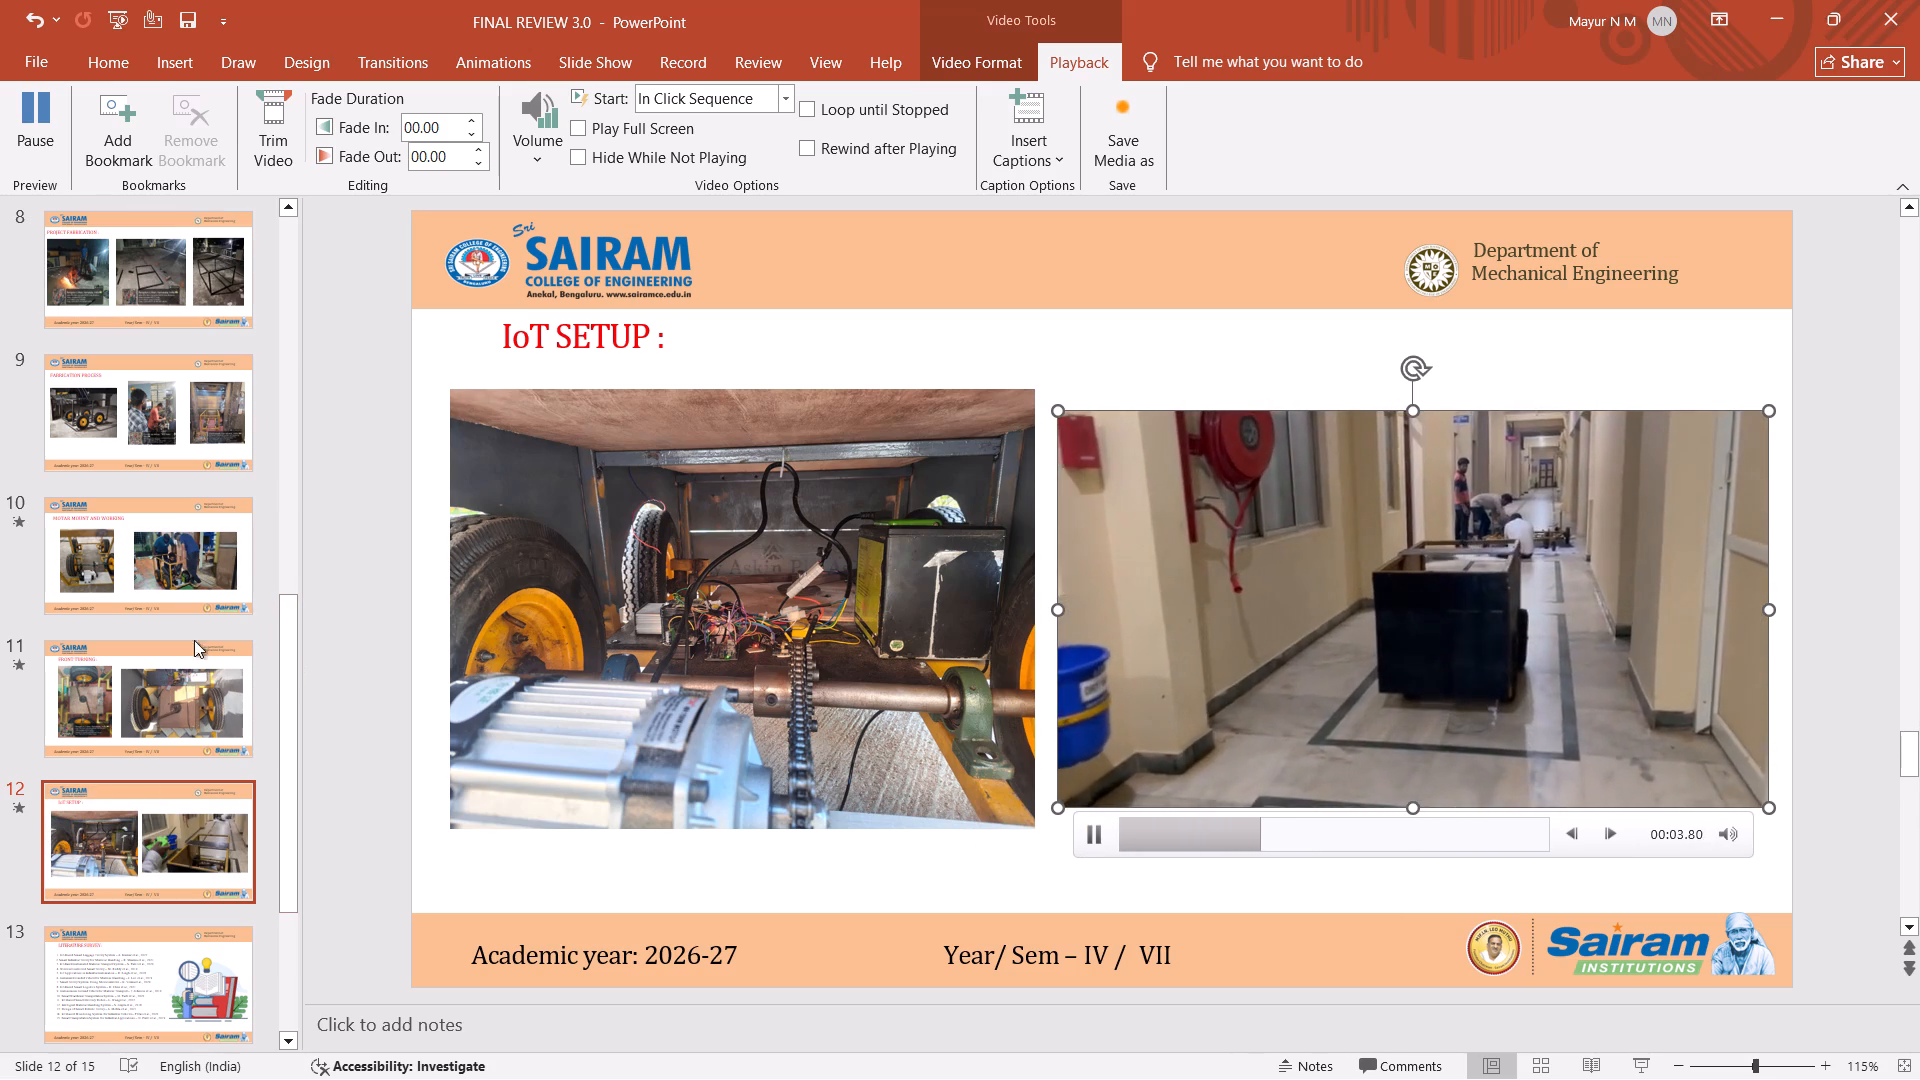
pyautogui.click(202, 578)
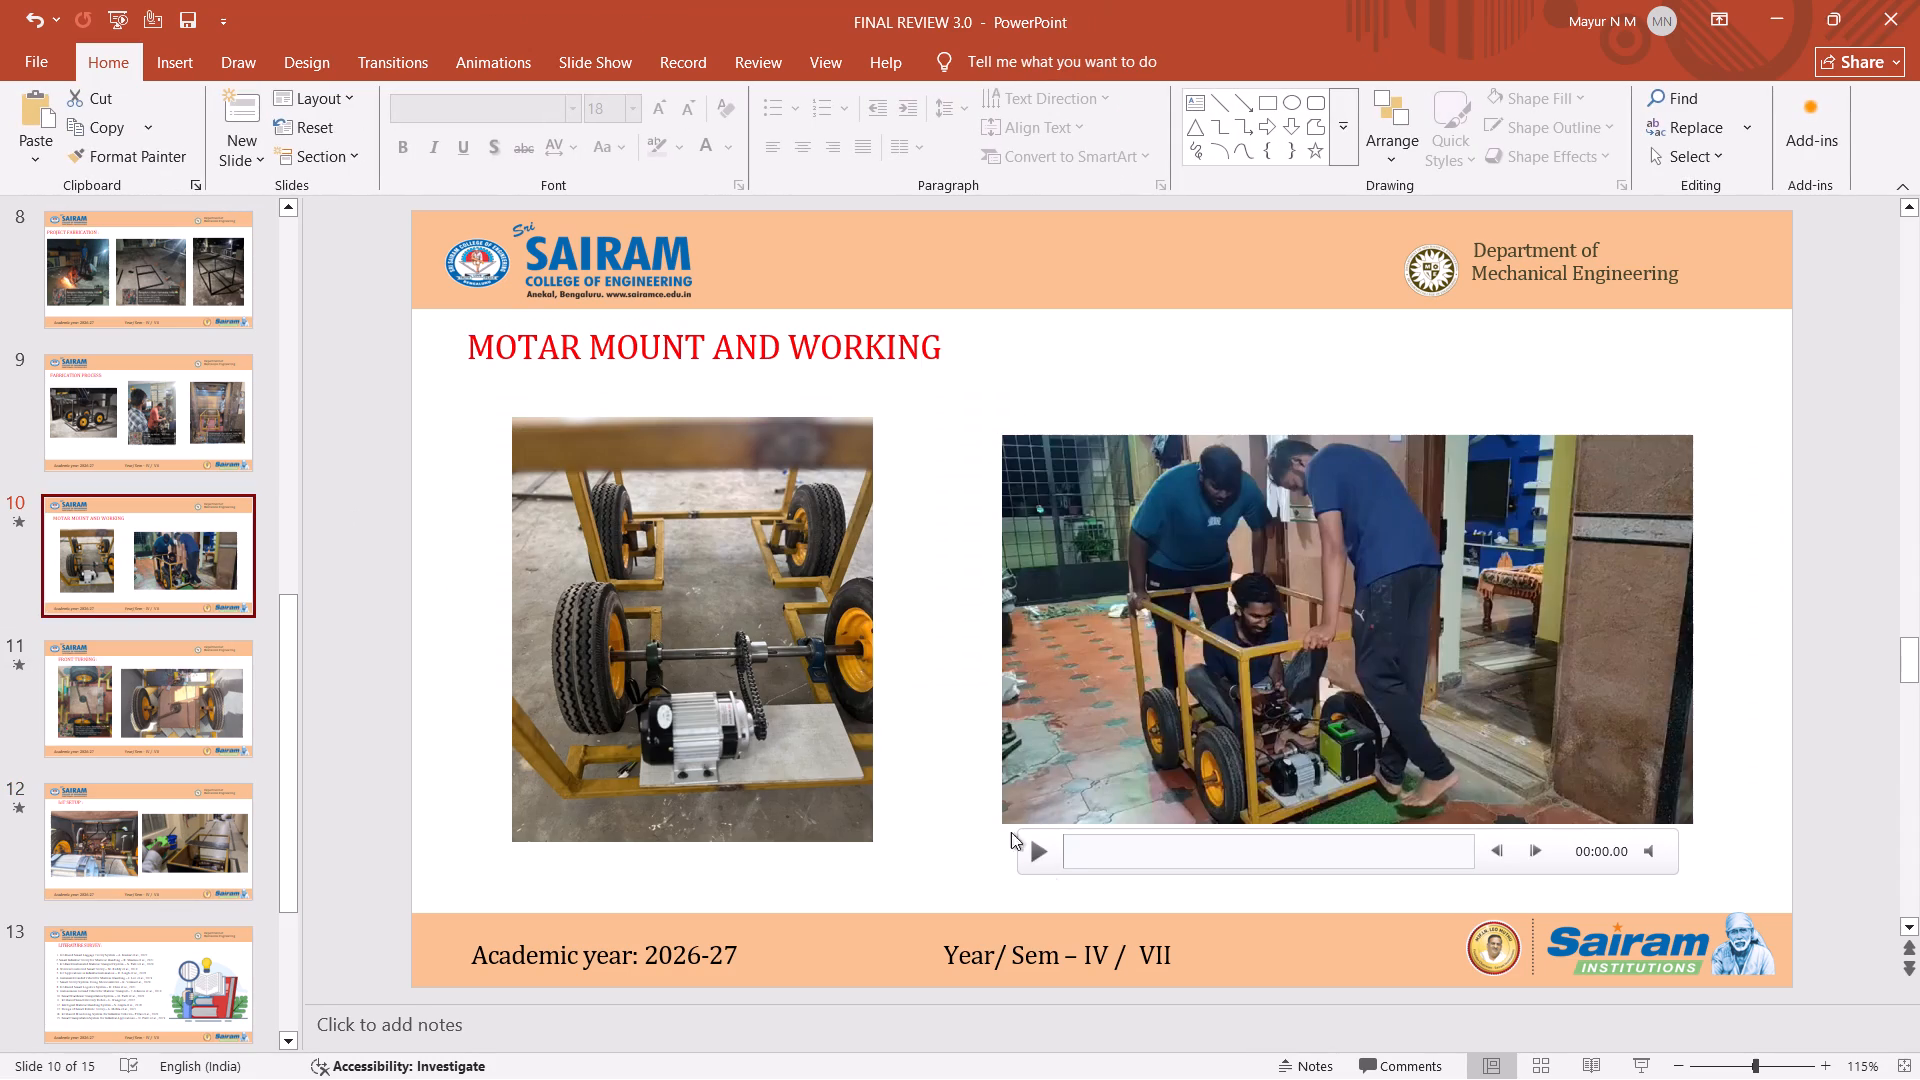
pyautogui.click(1039, 856)
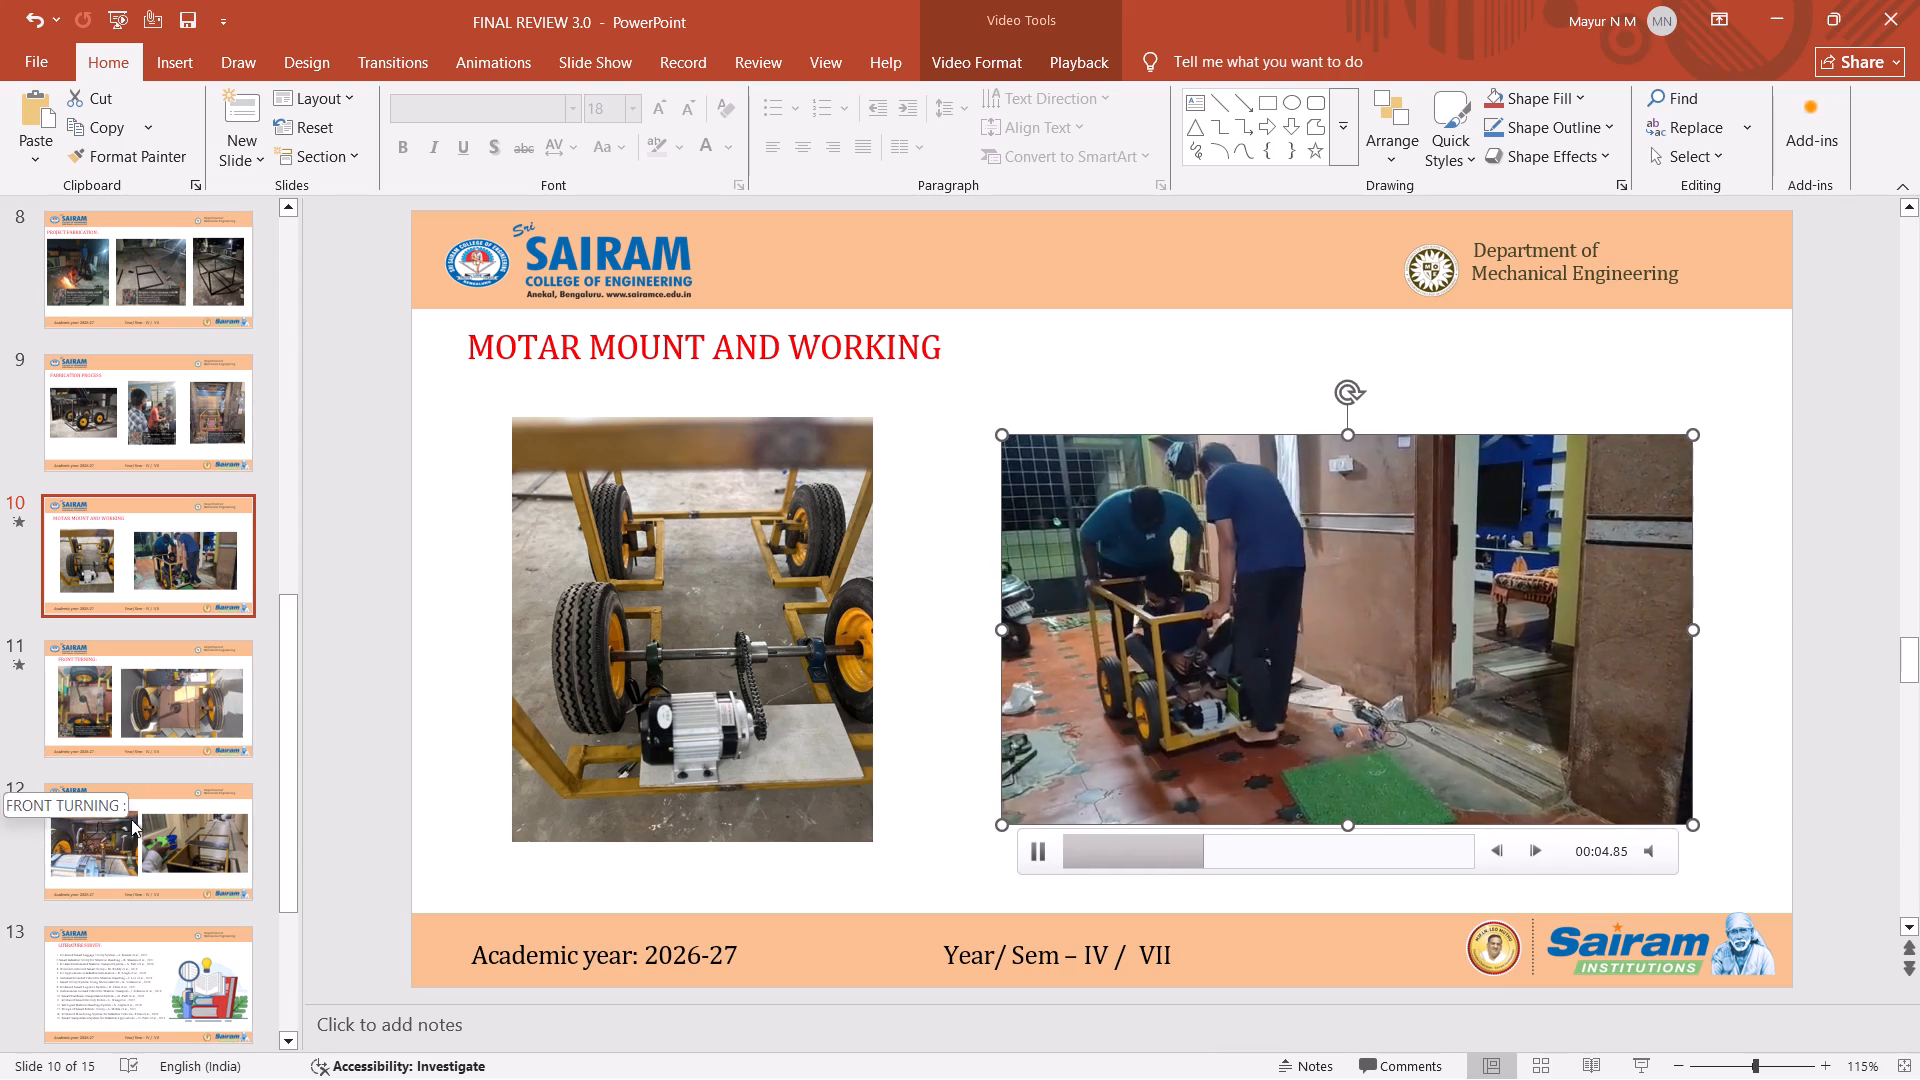
# Review the slides from the objective through the fabrication, motor, front turning and IoT setup slides to the literature survey.
pyautogui.click(134, 837)
pyautogui.scroll(1, 161, 452)
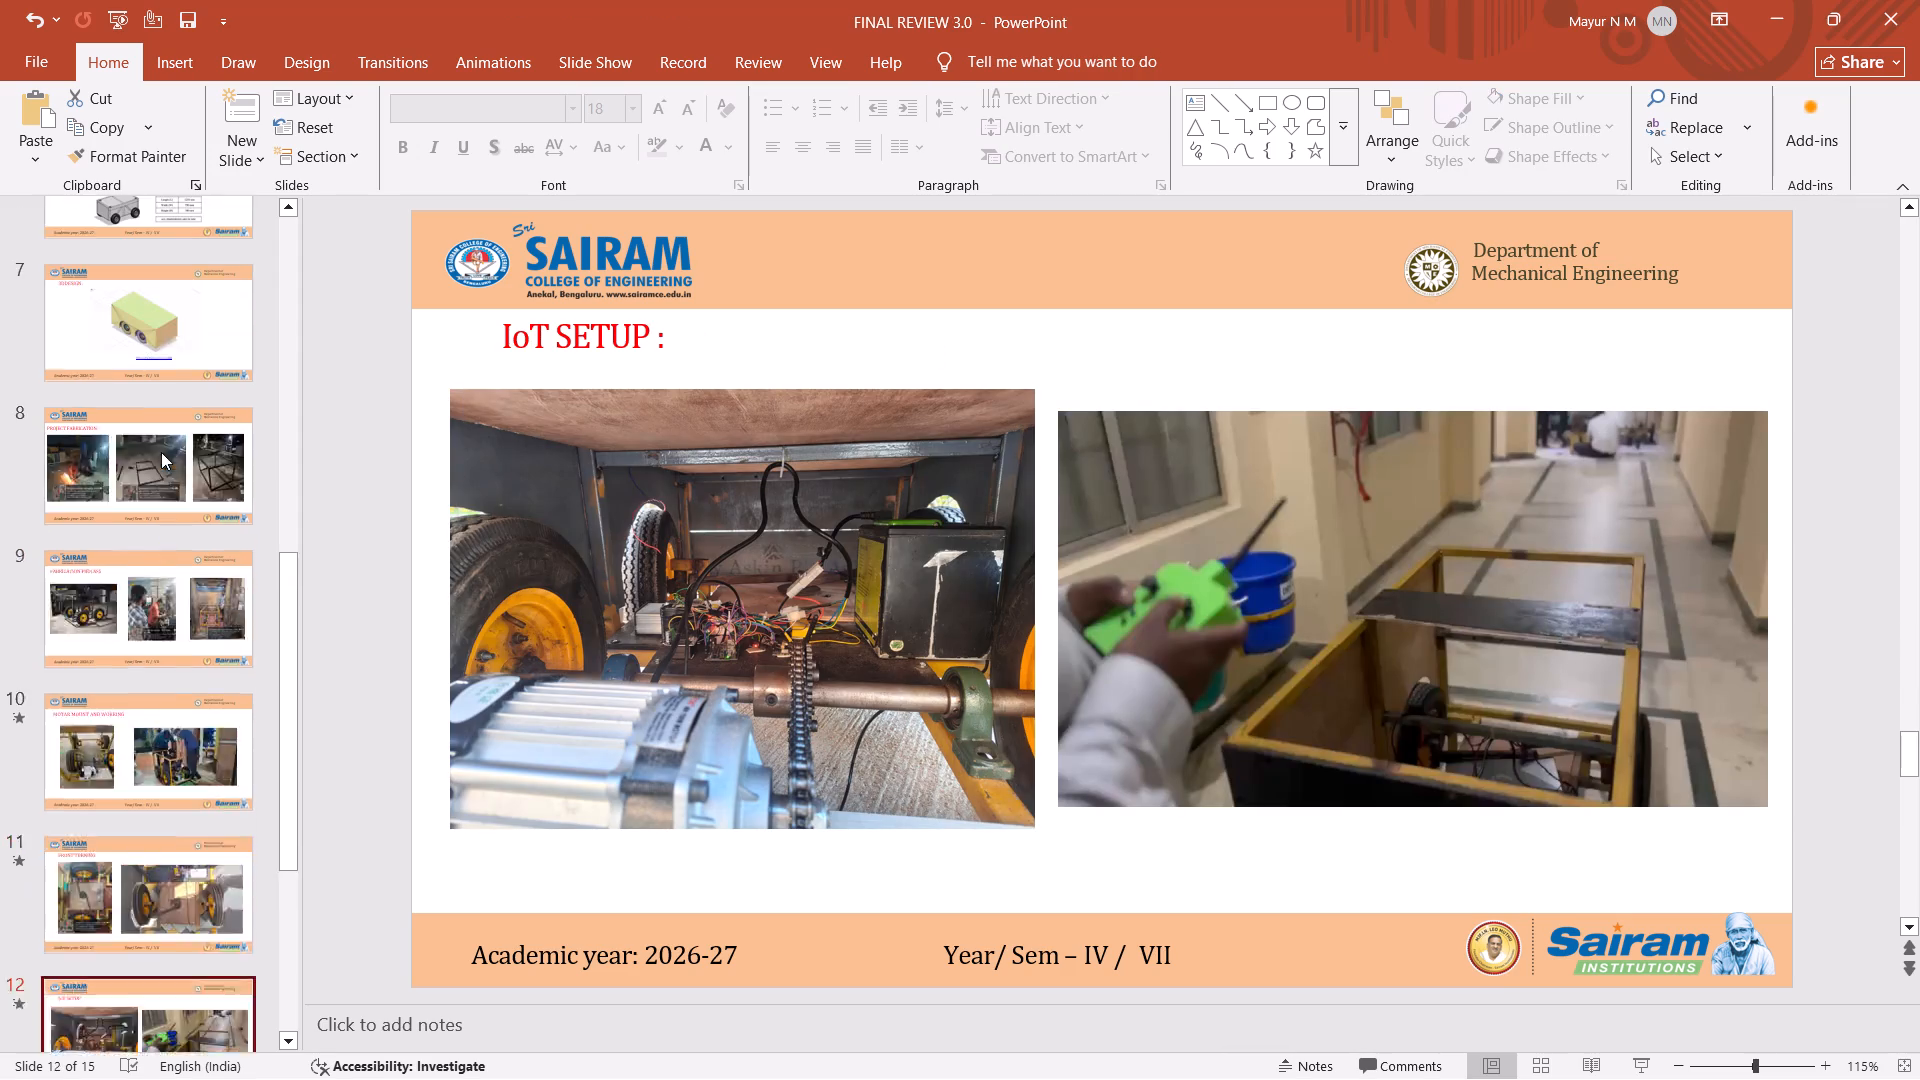
pyautogui.scroll(1, 161, 452)
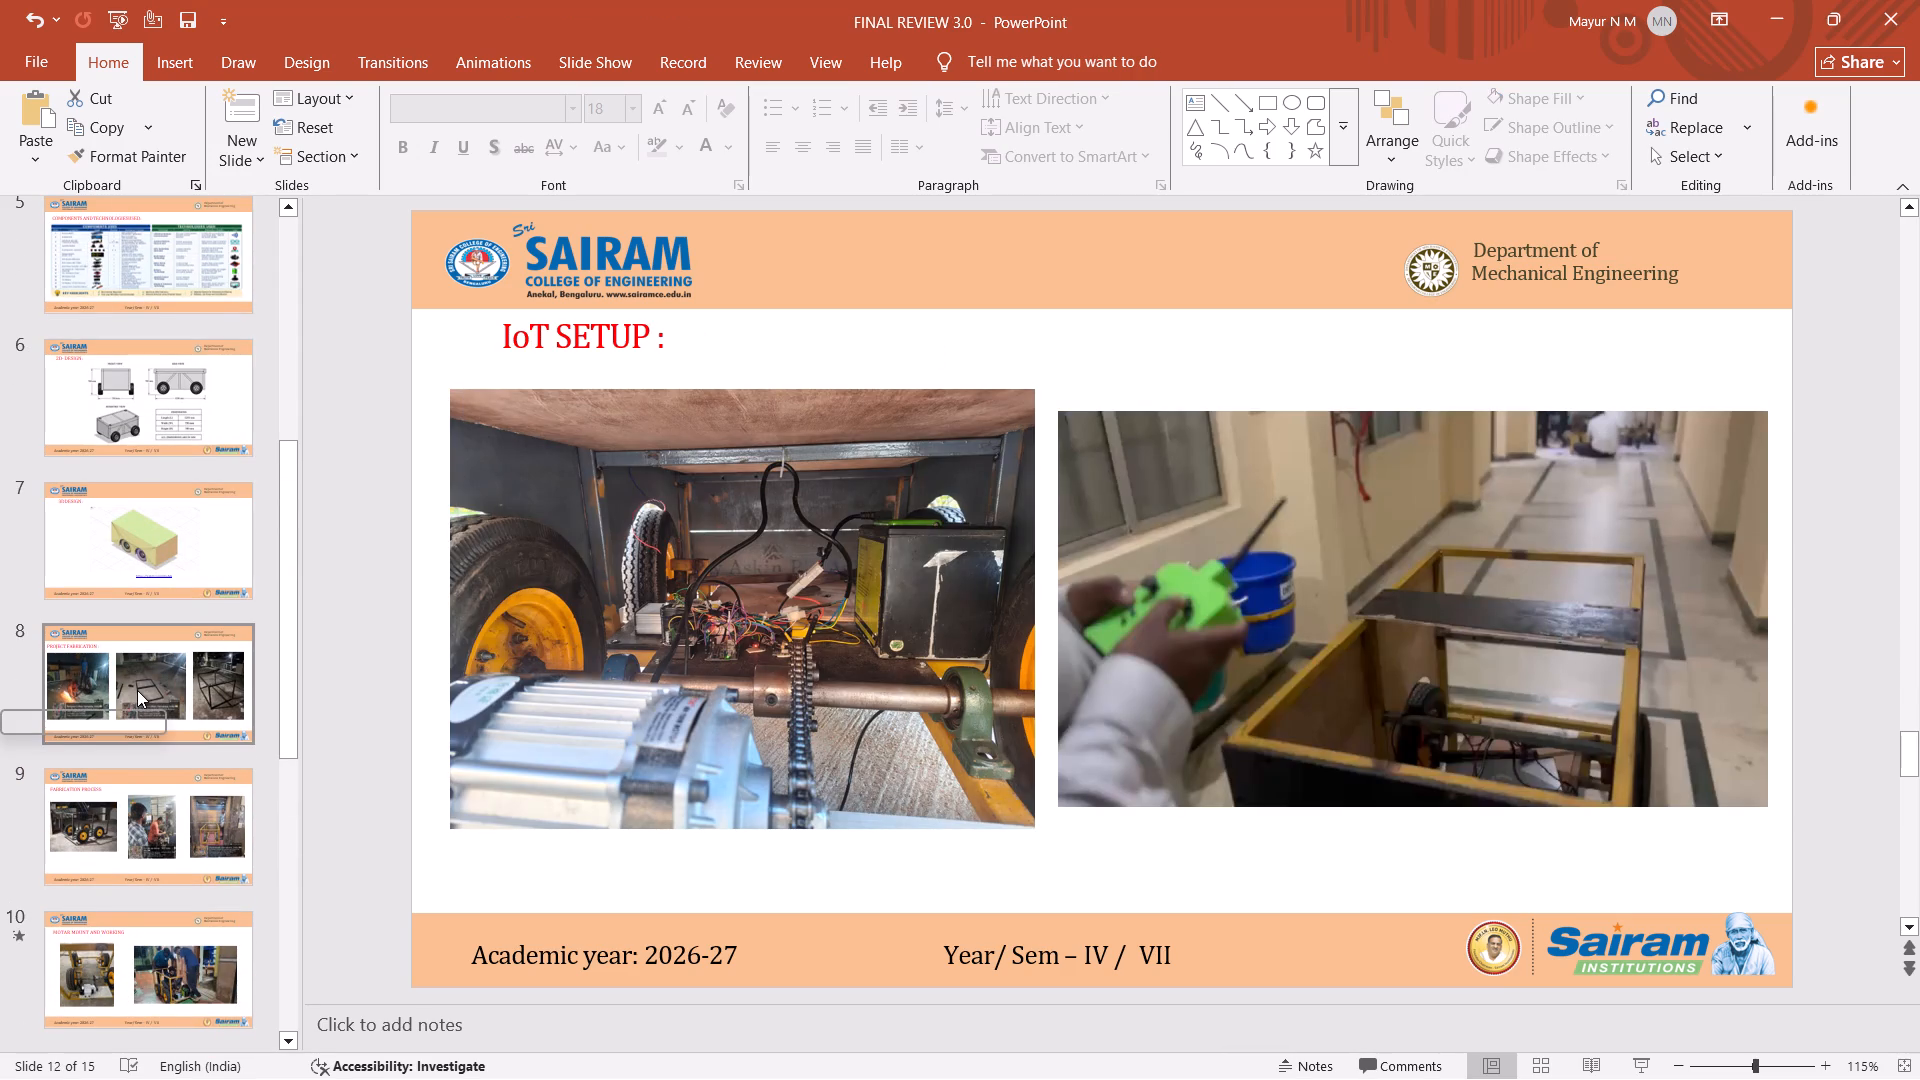
pyautogui.click(137, 690)
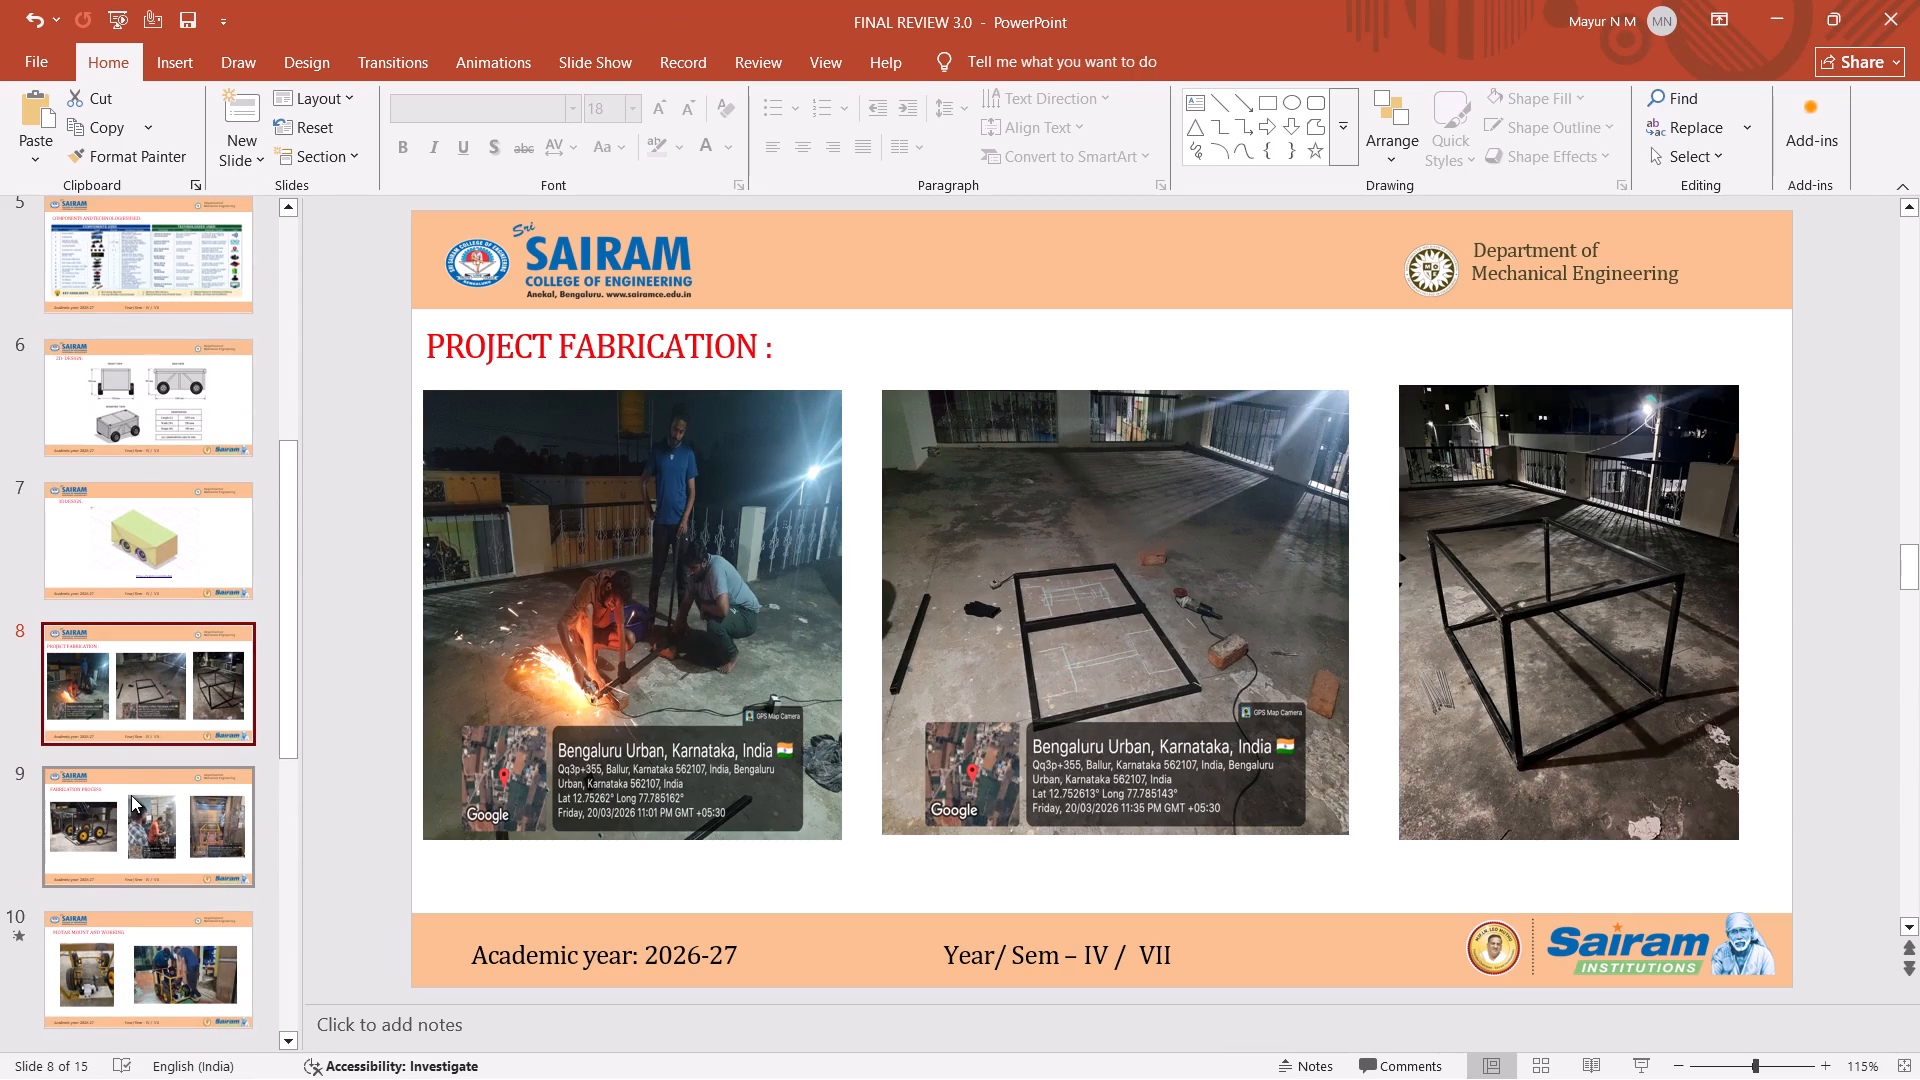
pyautogui.click(128, 805)
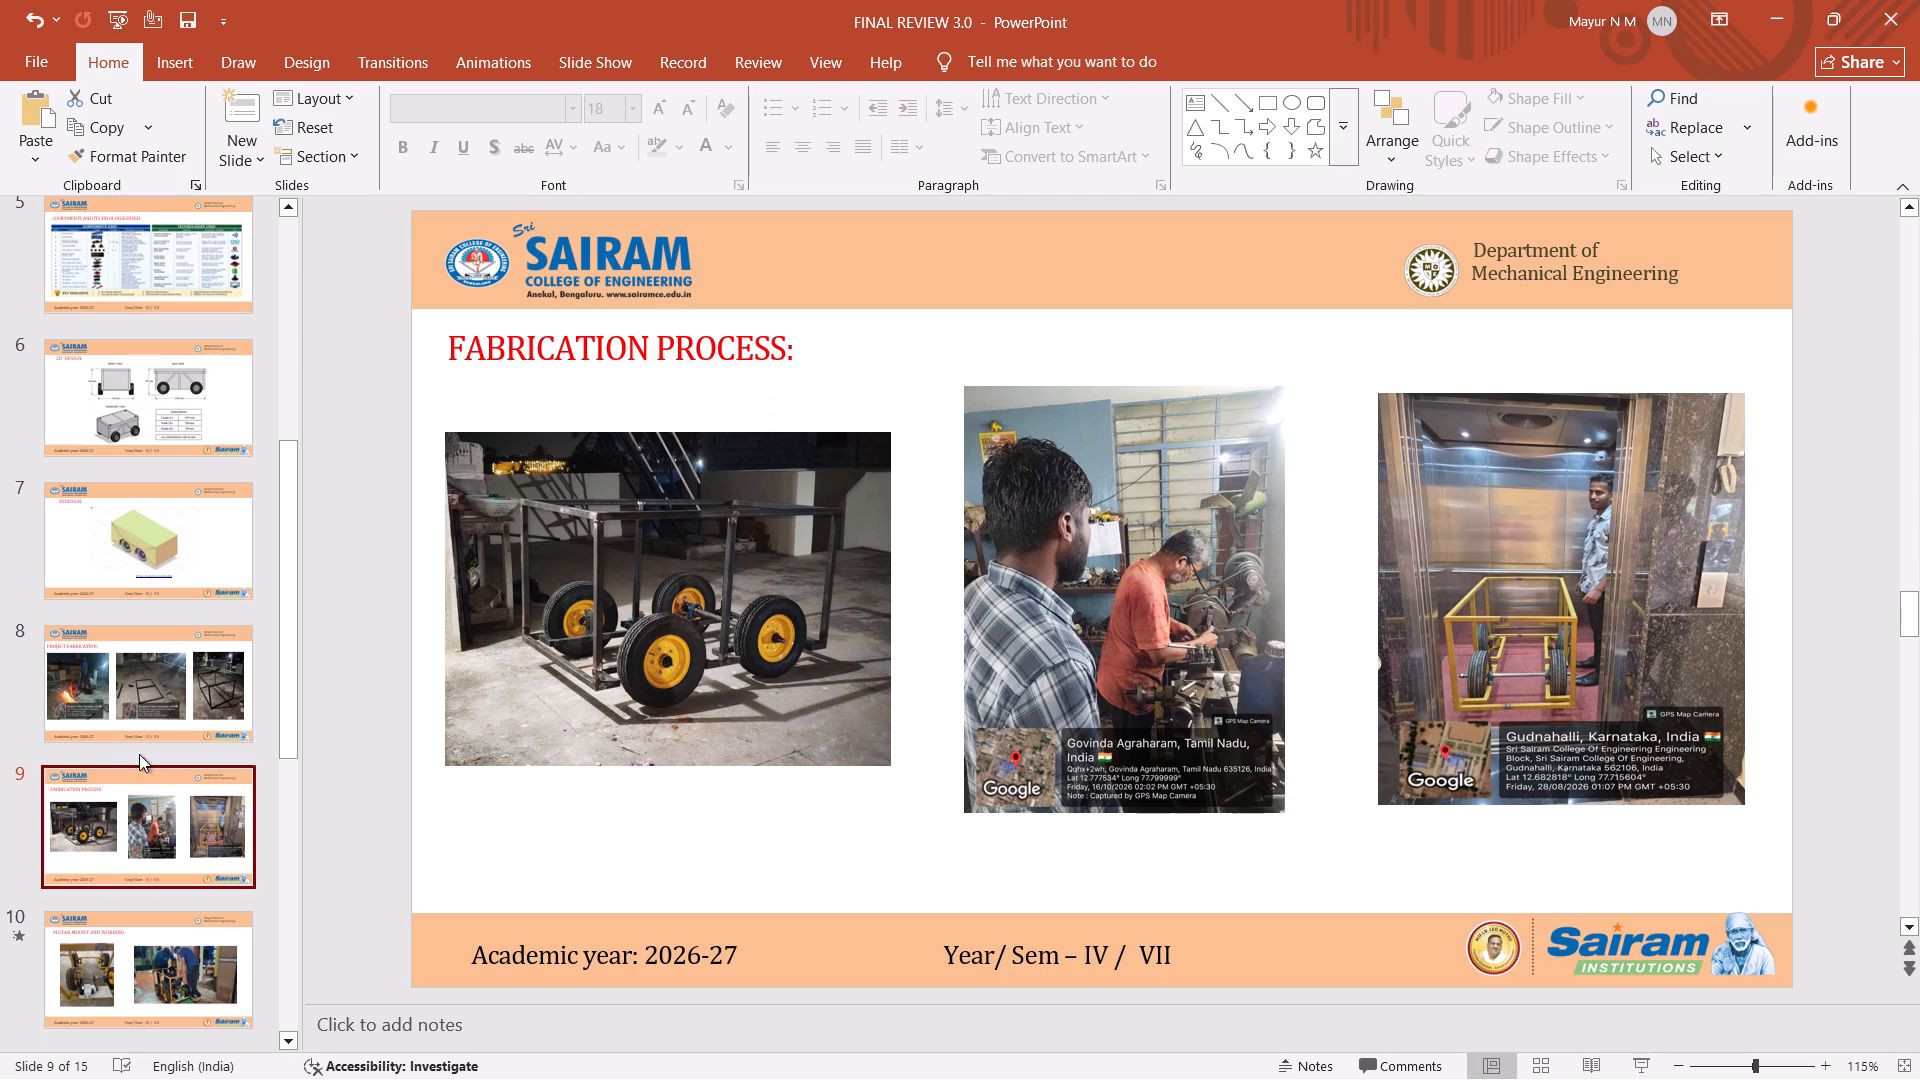
pyautogui.click(180, 667)
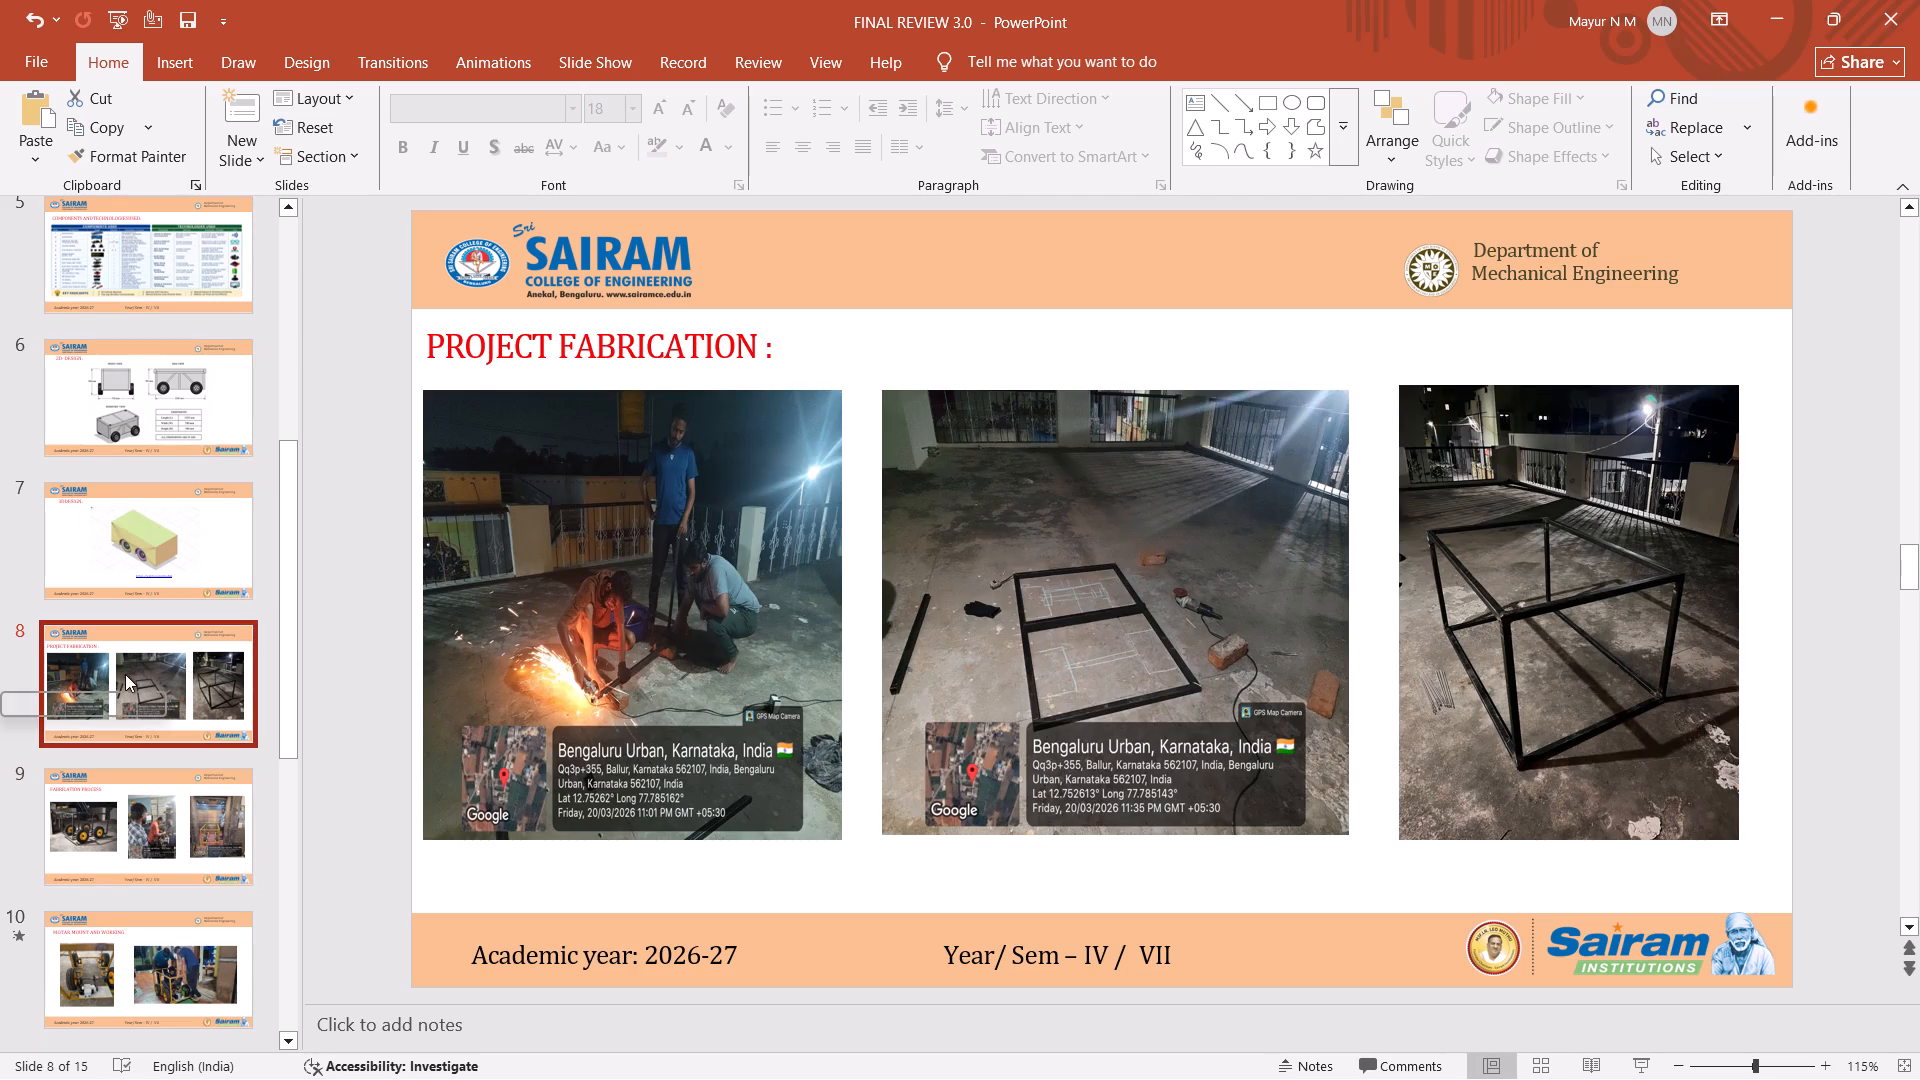
pyautogui.scroll(5, 122, 675)
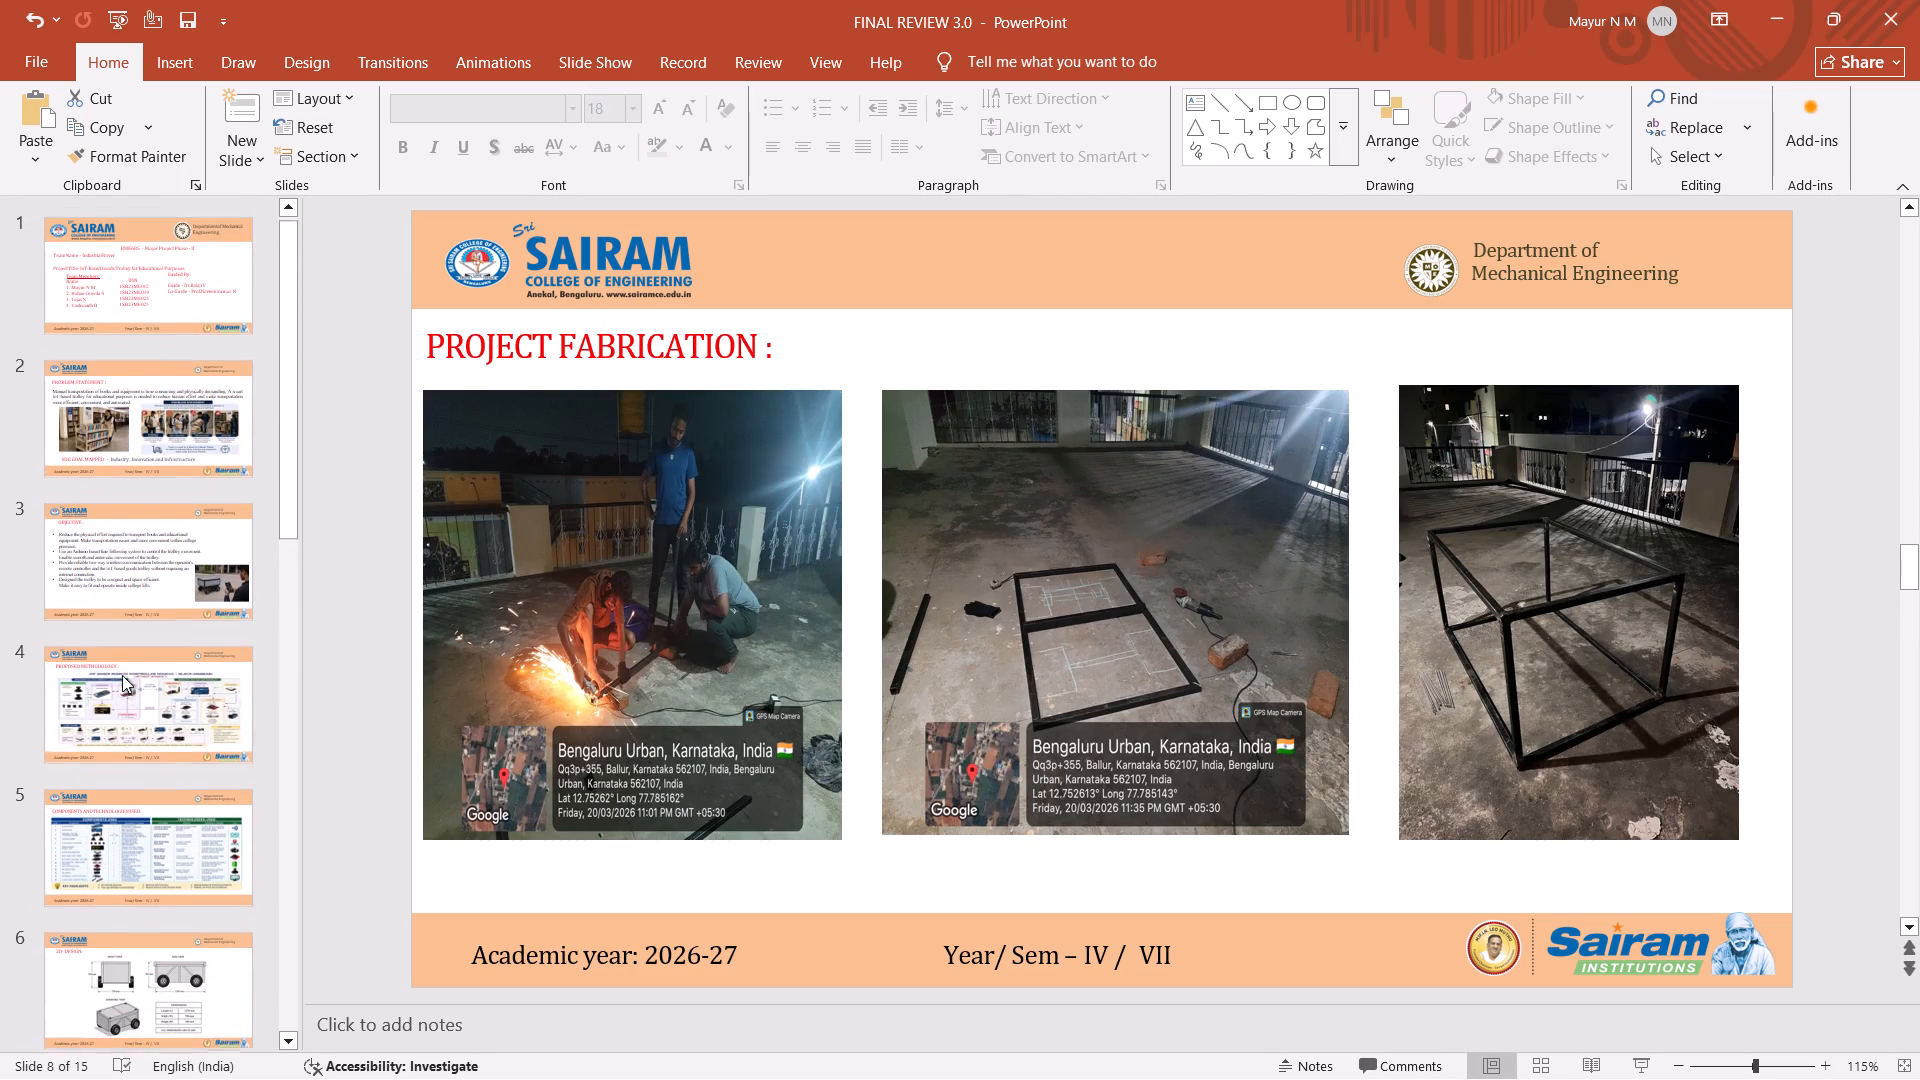
pyautogui.click(159, 555)
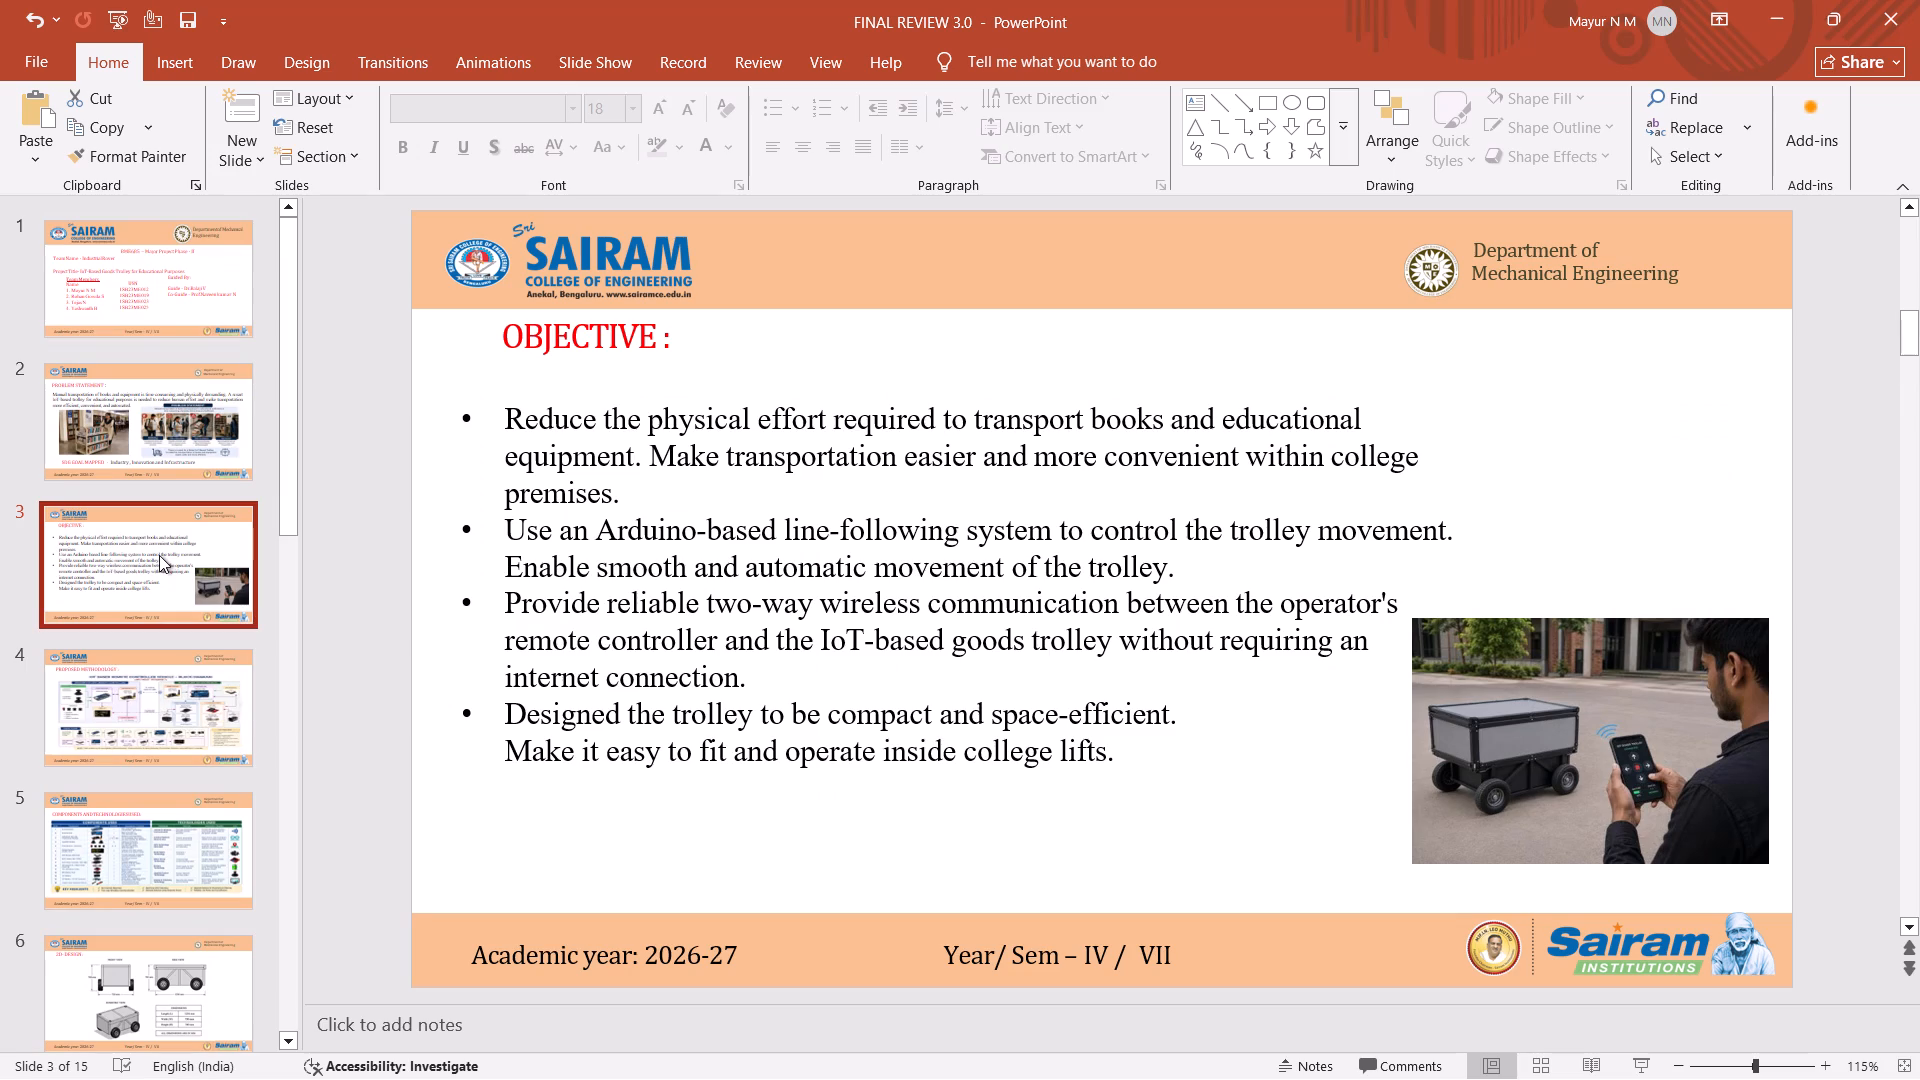
pyautogui.scroll(-3, 159, 555)
pyautogui.click(161, 437)
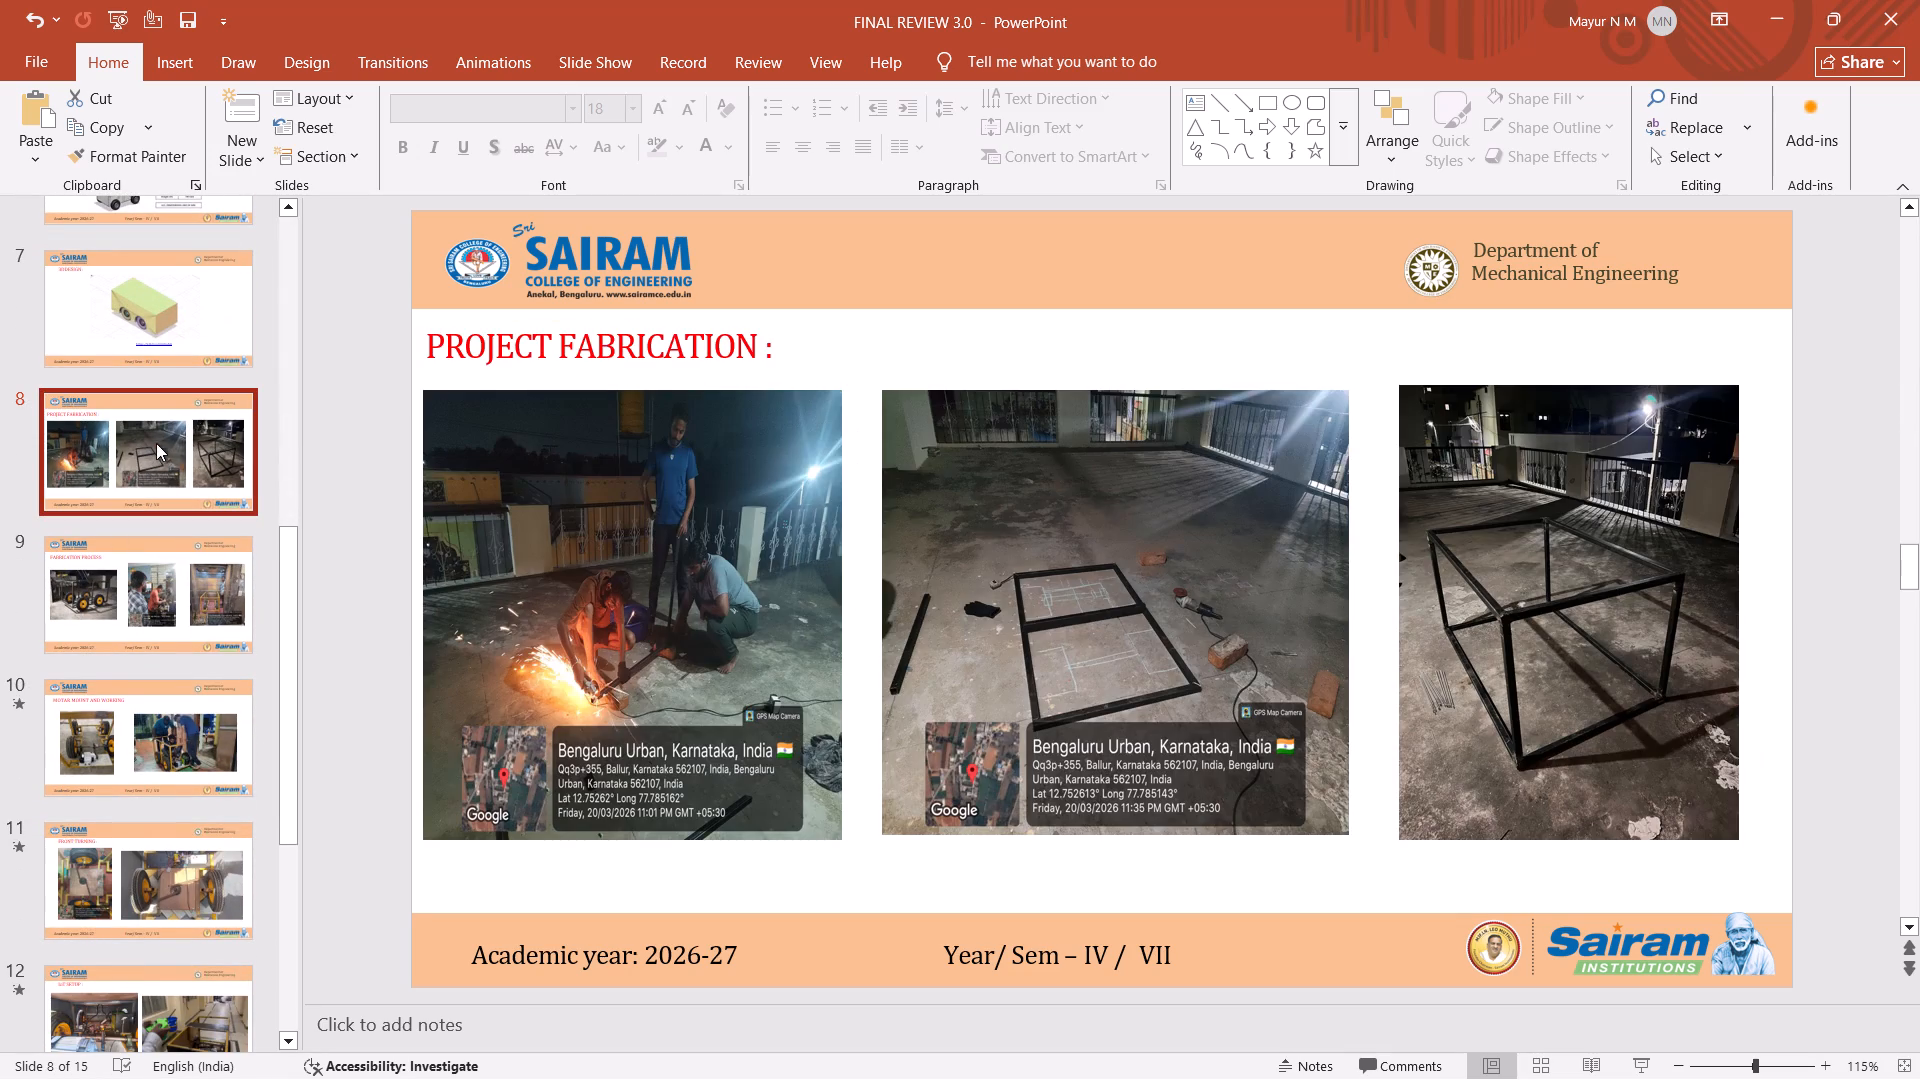
pyautogui.click(118, 702)
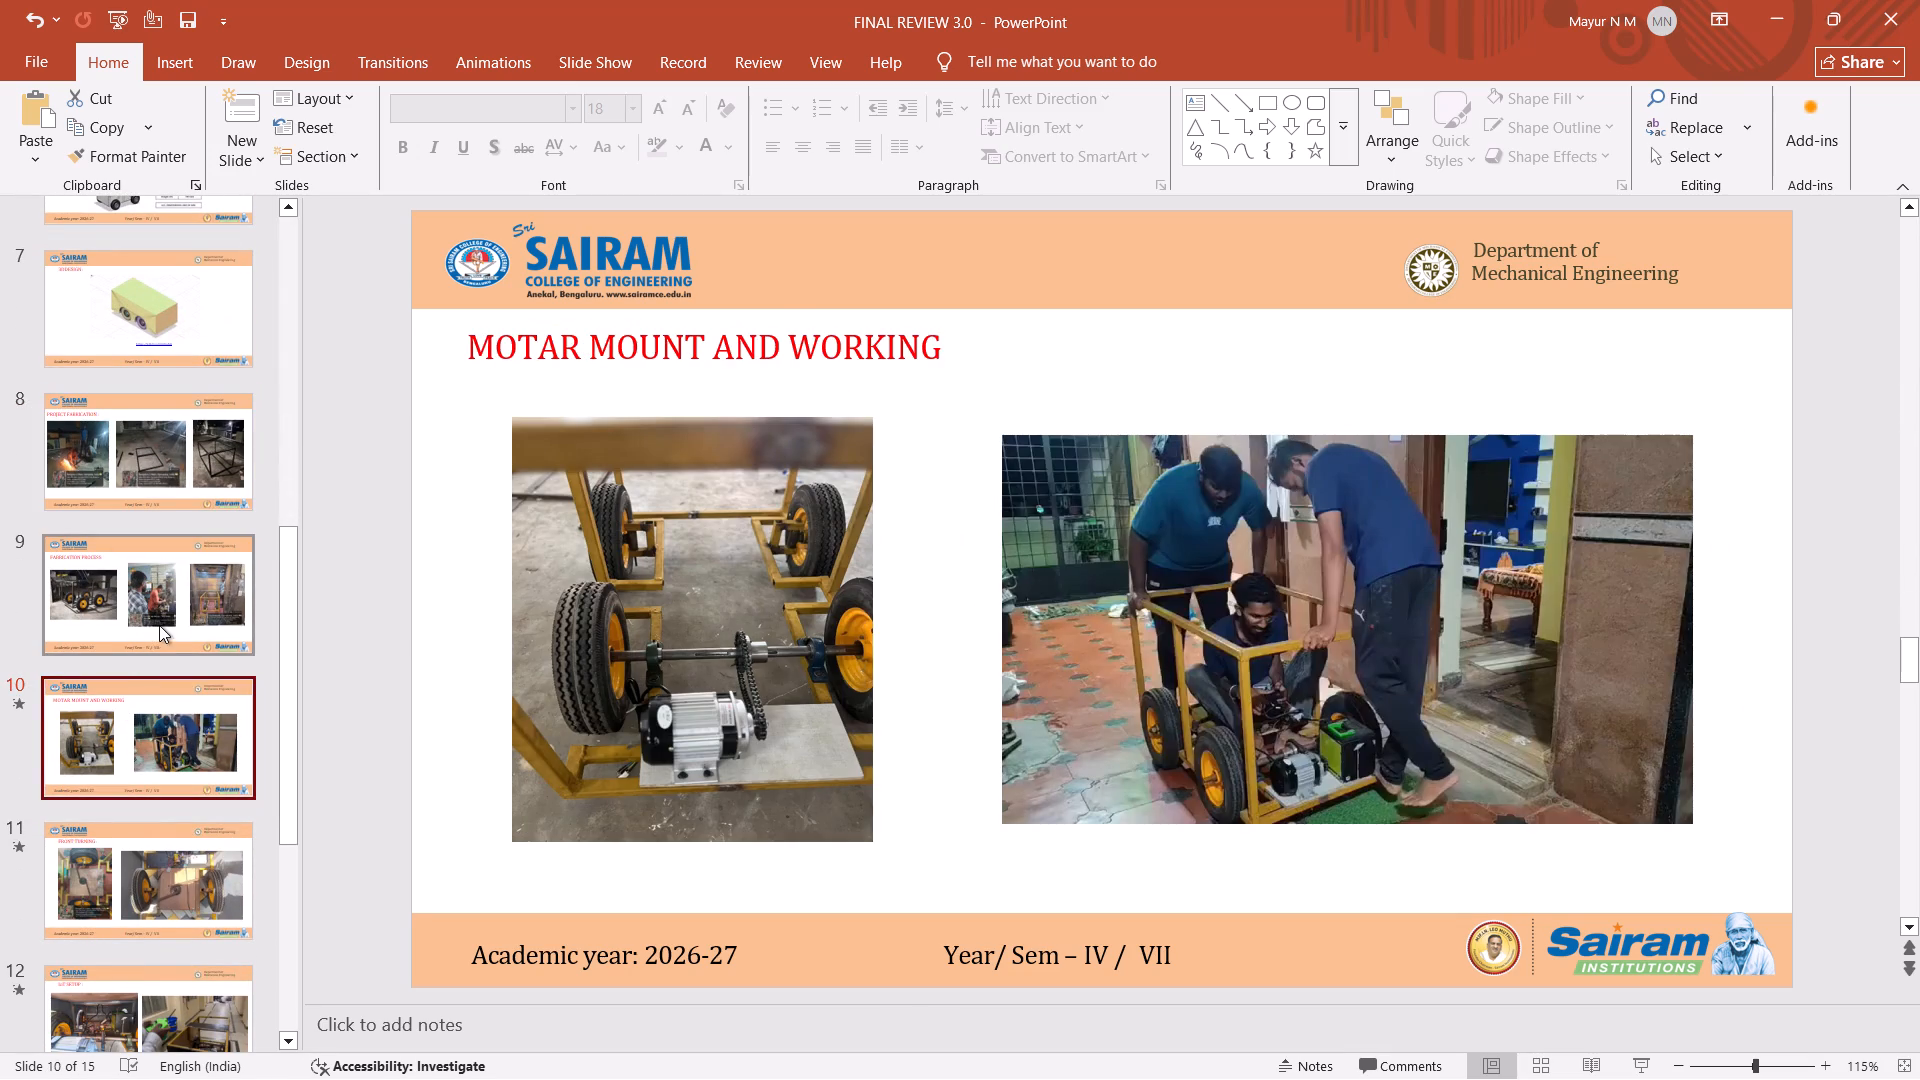
pyautogui.click(159, 625)
pyautogui.click(172, 760)
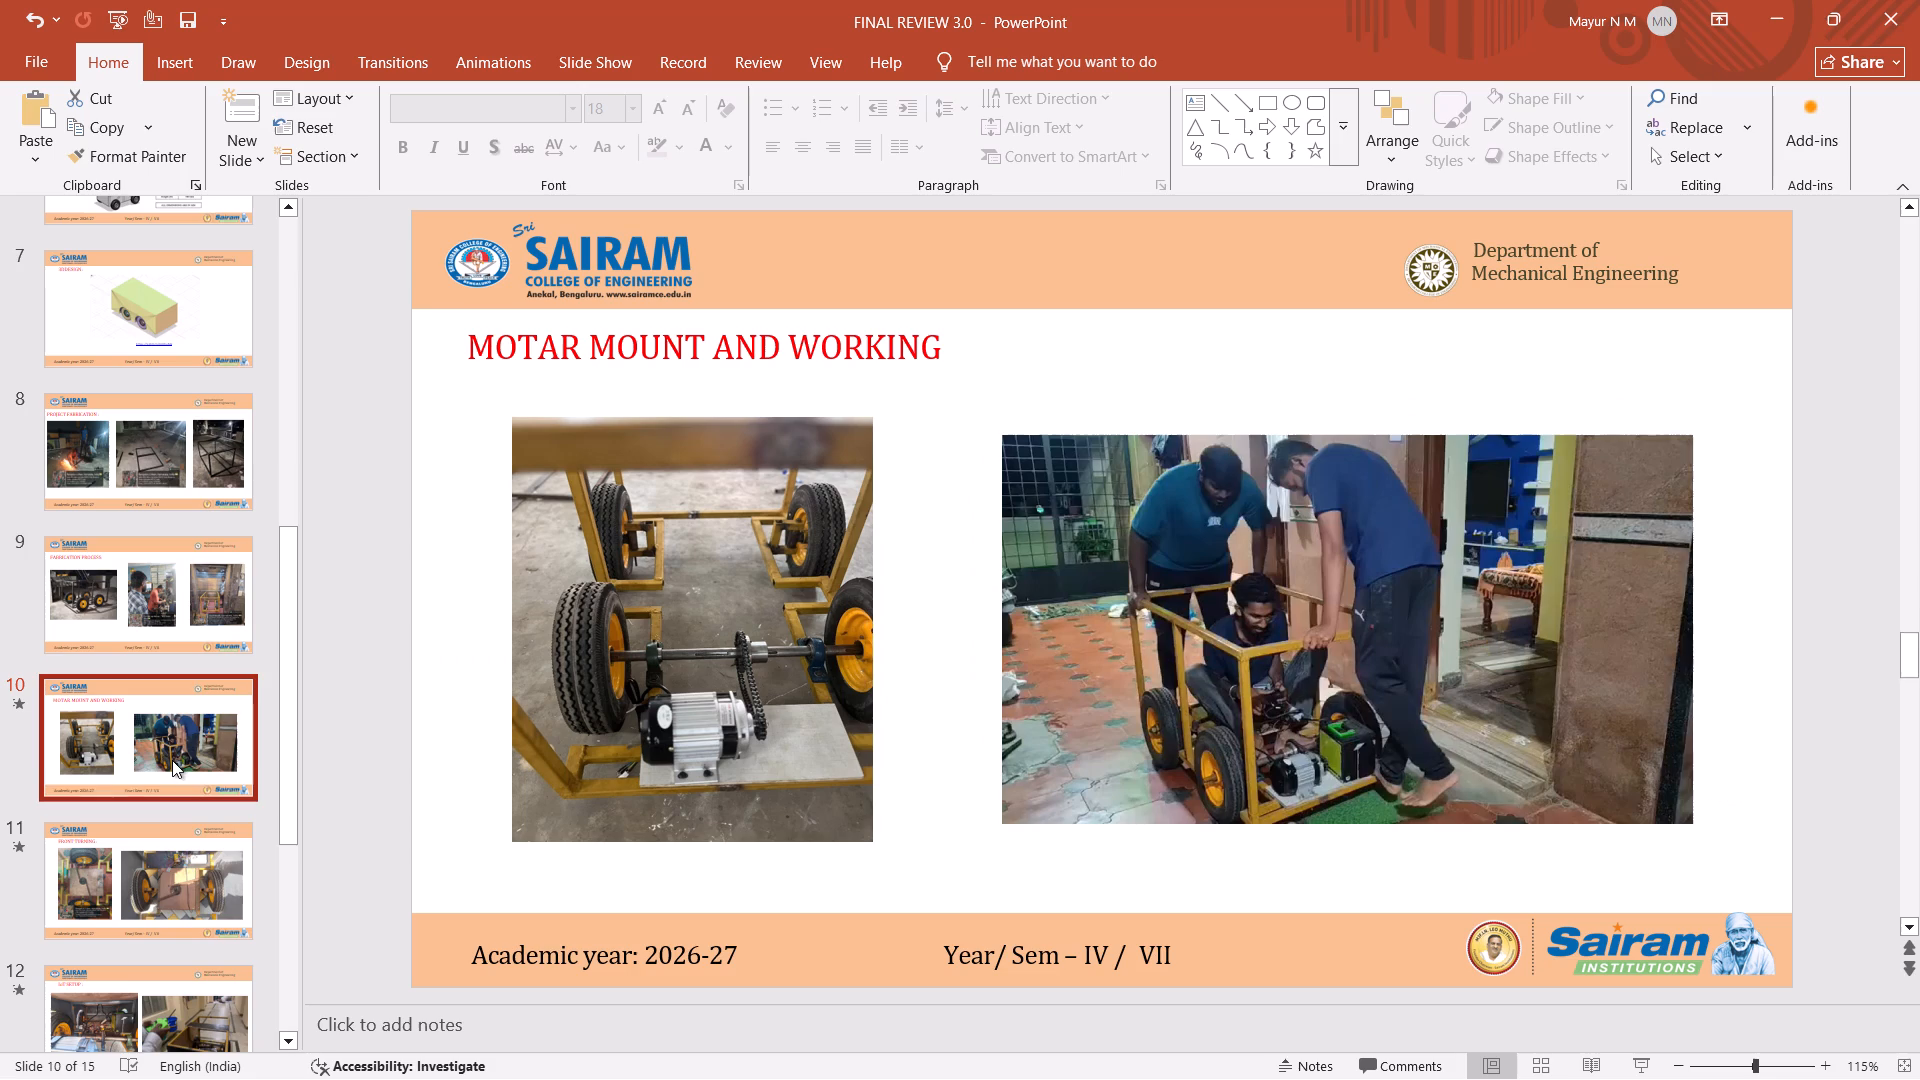
pyautogui.click(154, 898)
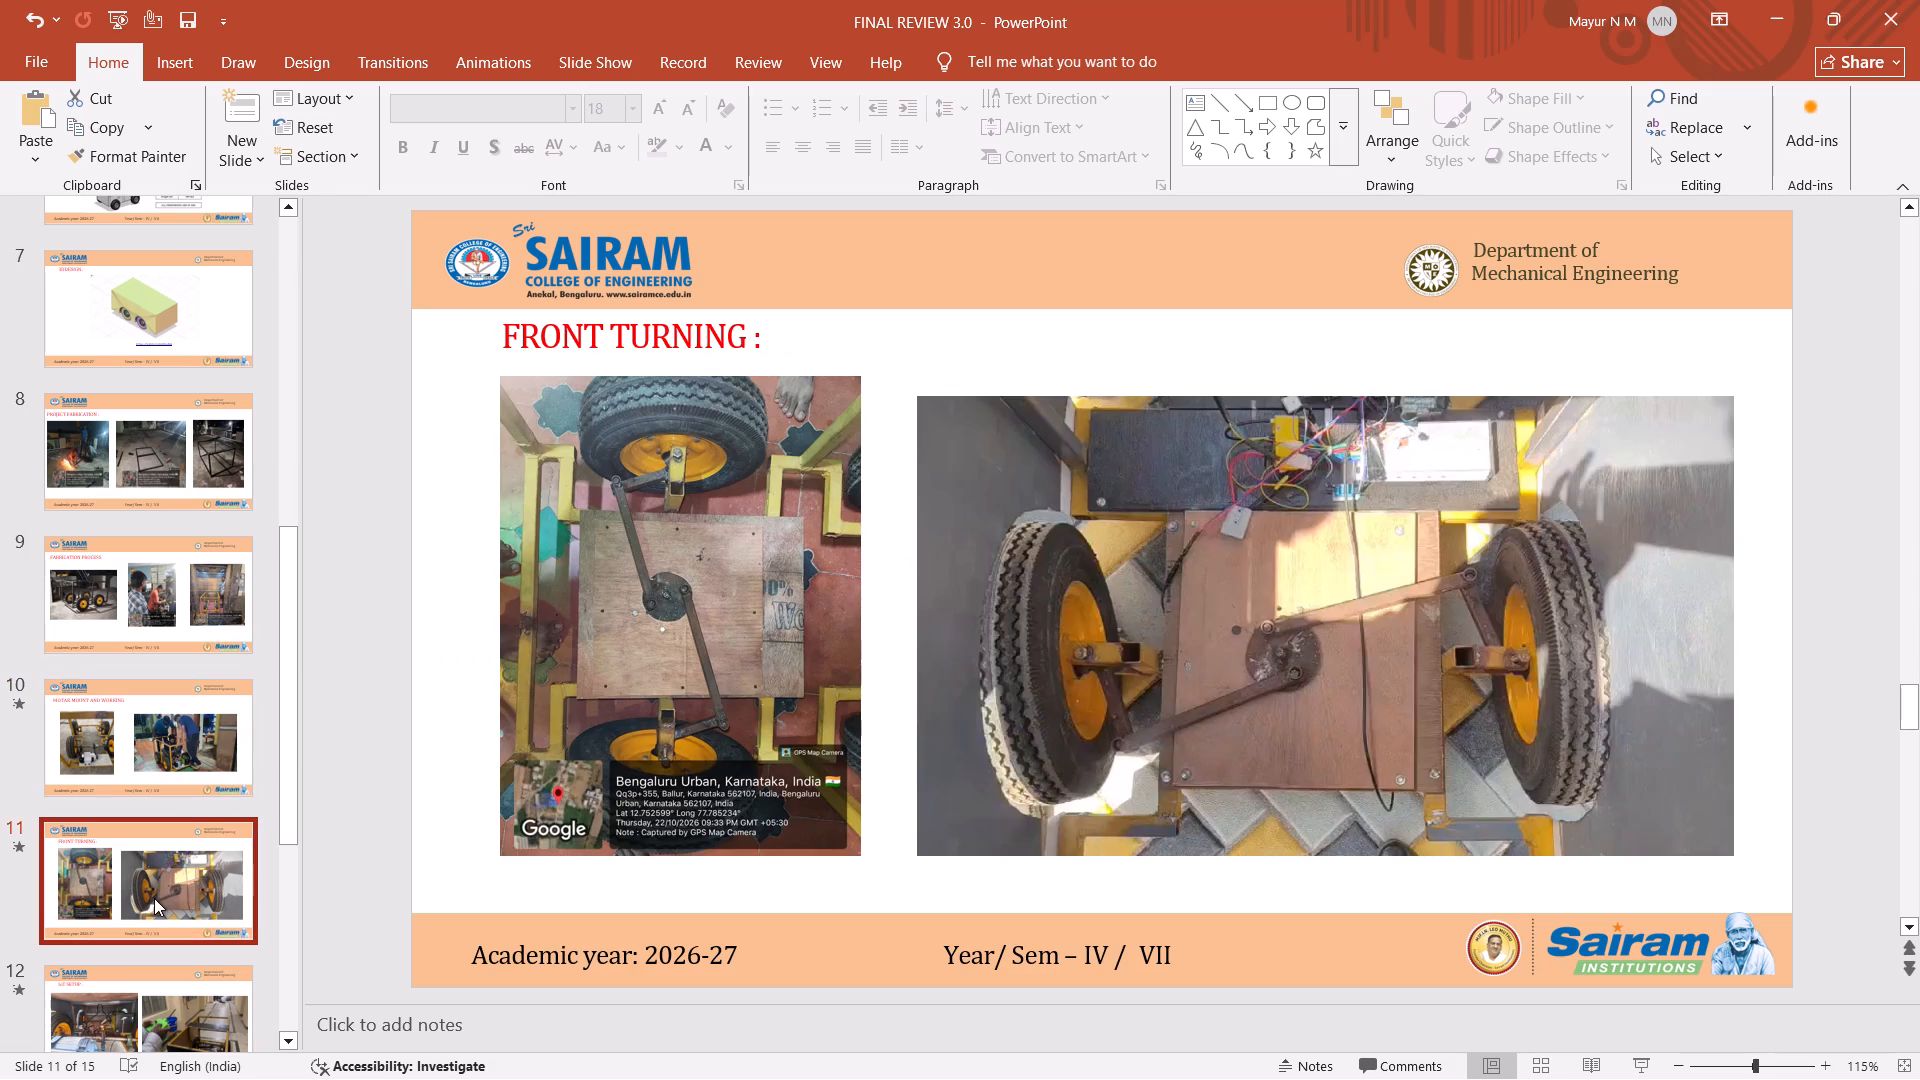
pyautogui.scroll(-1, 154, 898)
pyautogui.click(180, 773)
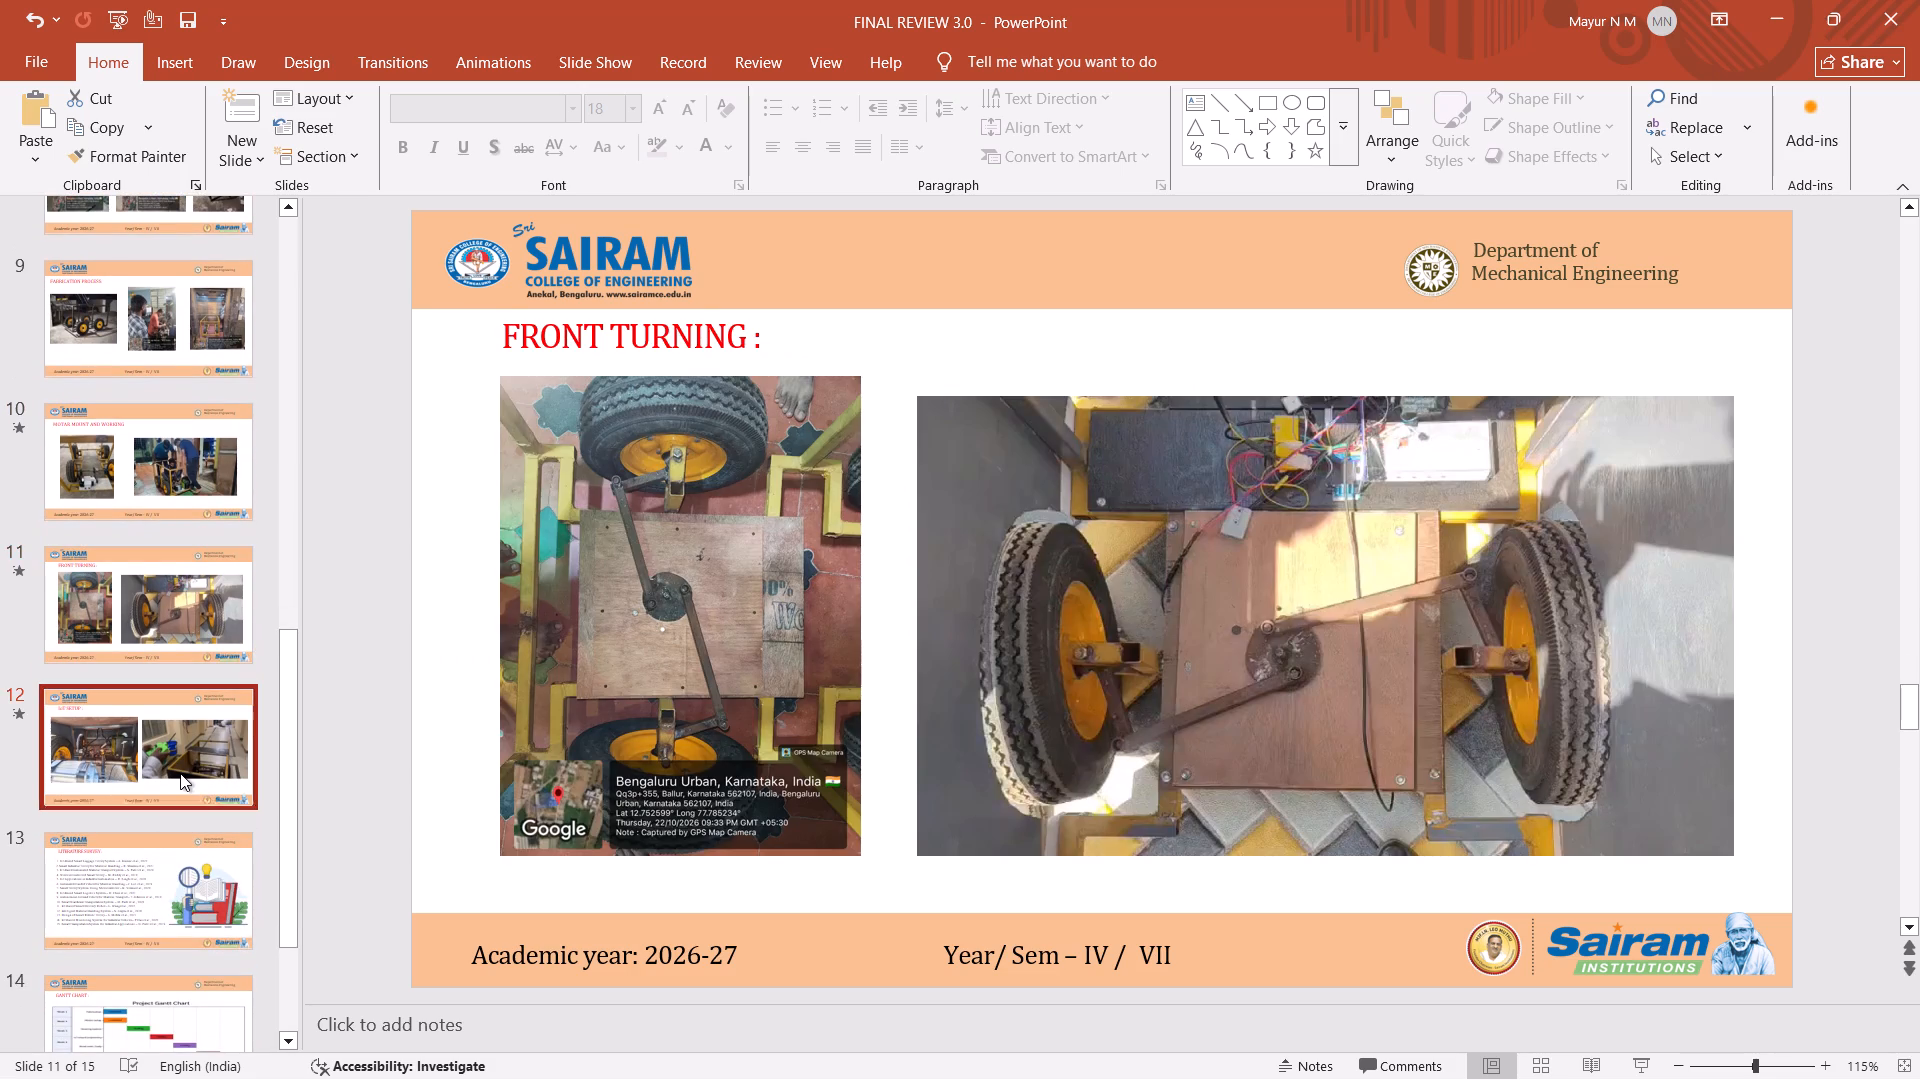
pyautogui.click(170, 858)
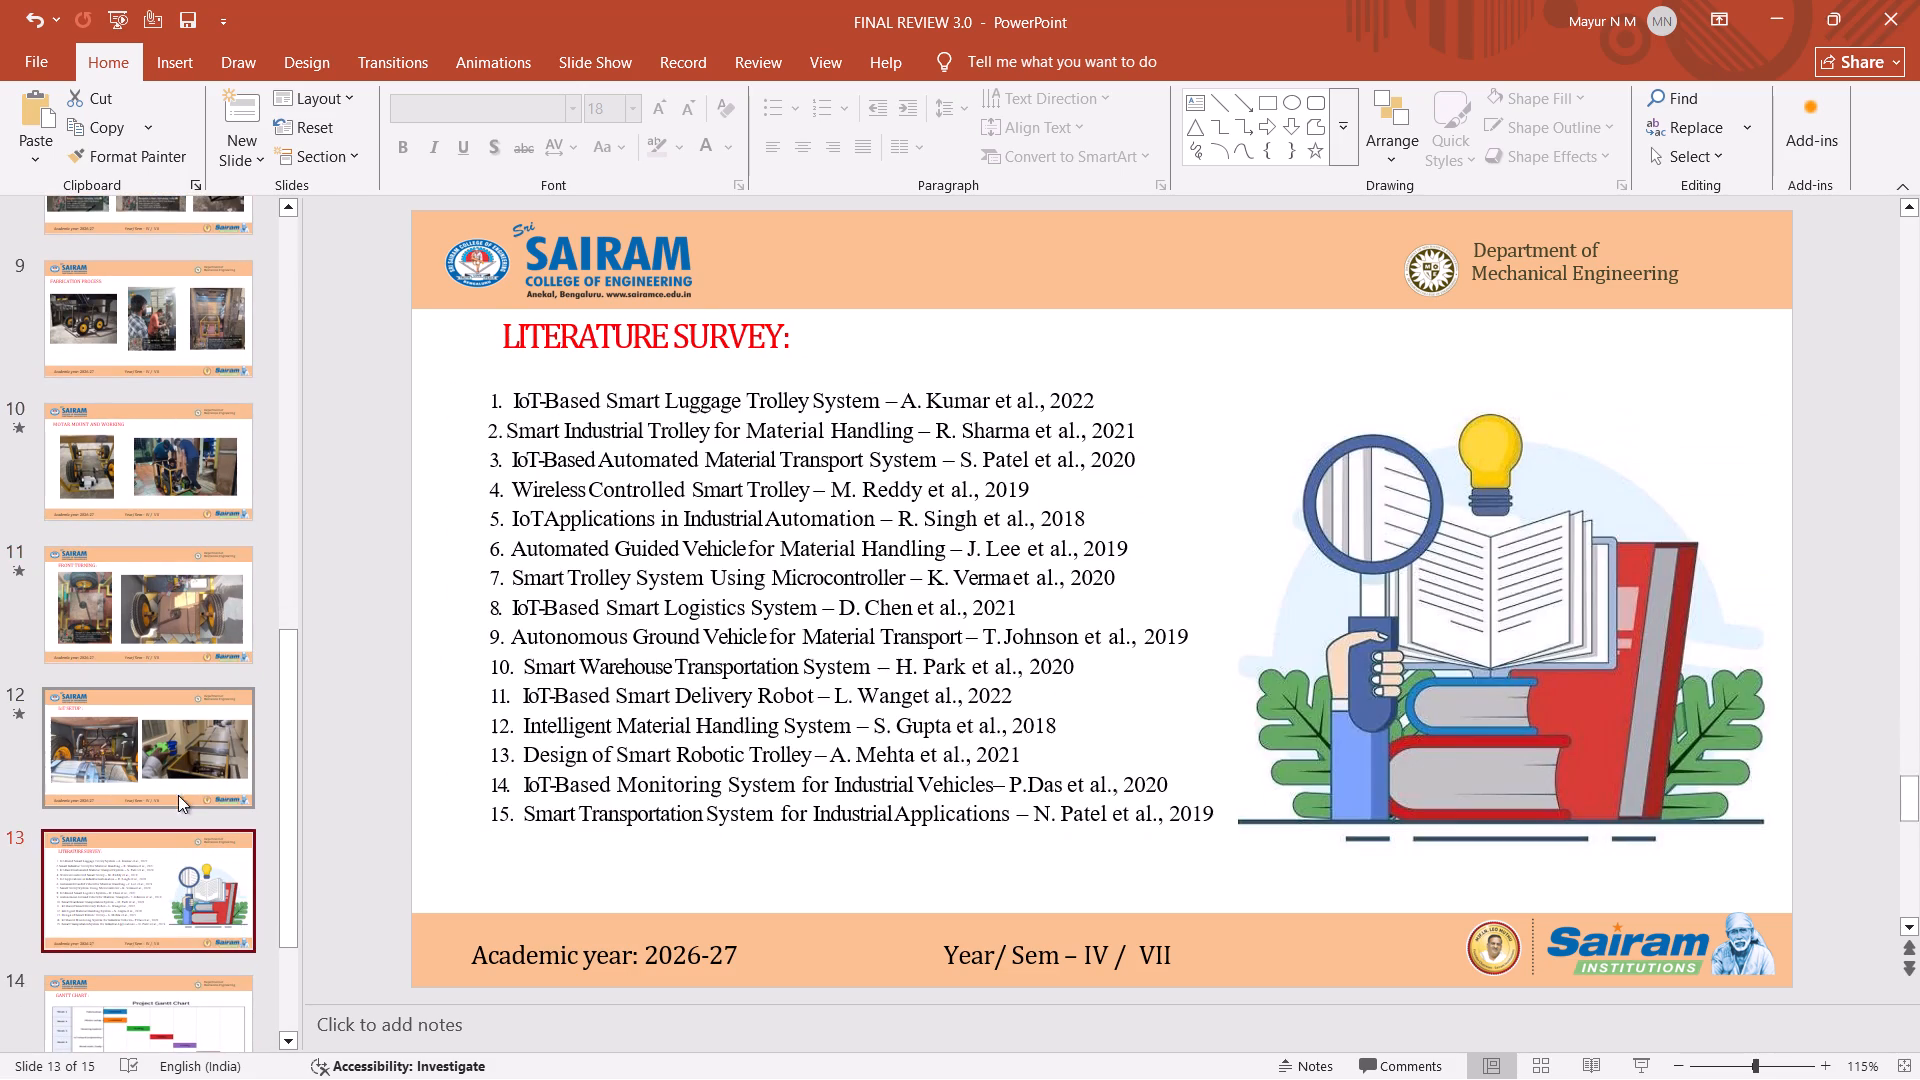
# Duplicate slide 12, the IoT setup slide, to get a new slide ahead of the literature survey.
pyautogui.click(183, 779)
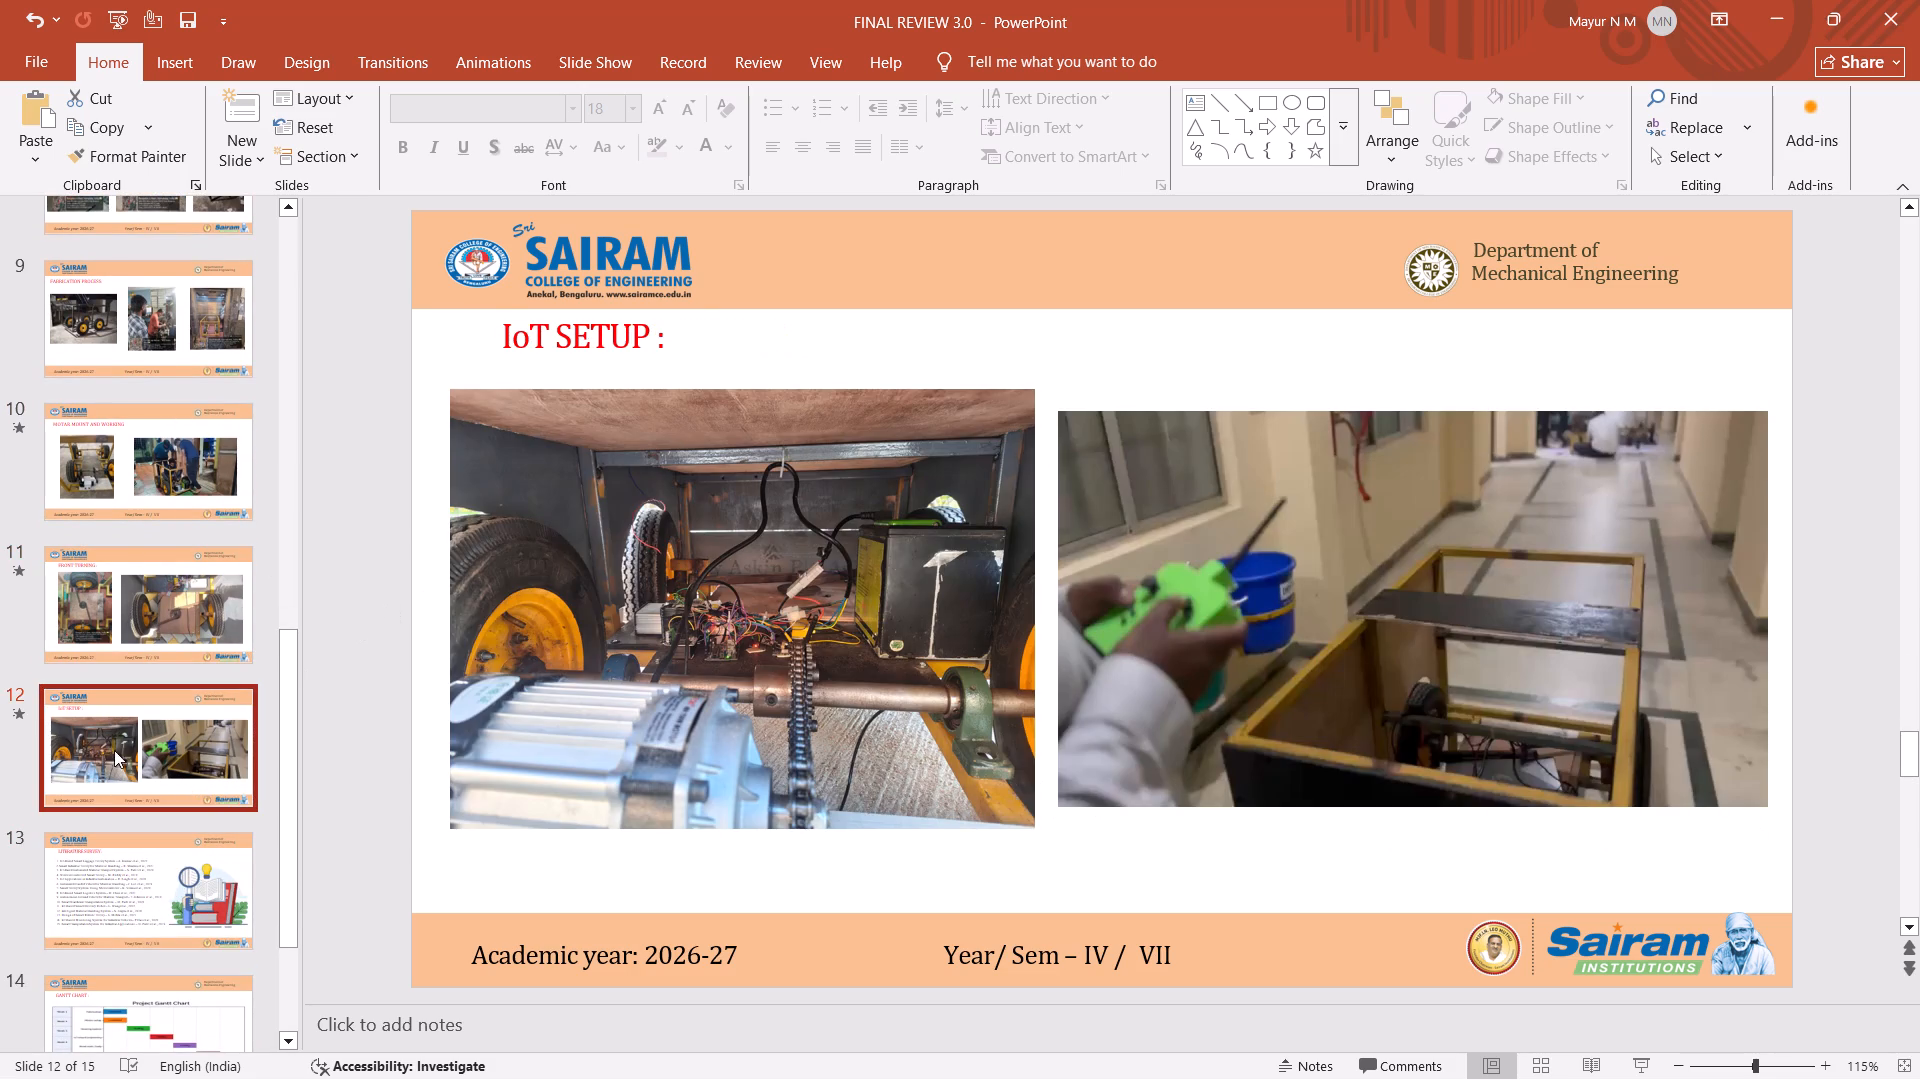
pyautogui.rightClick(118, 761)
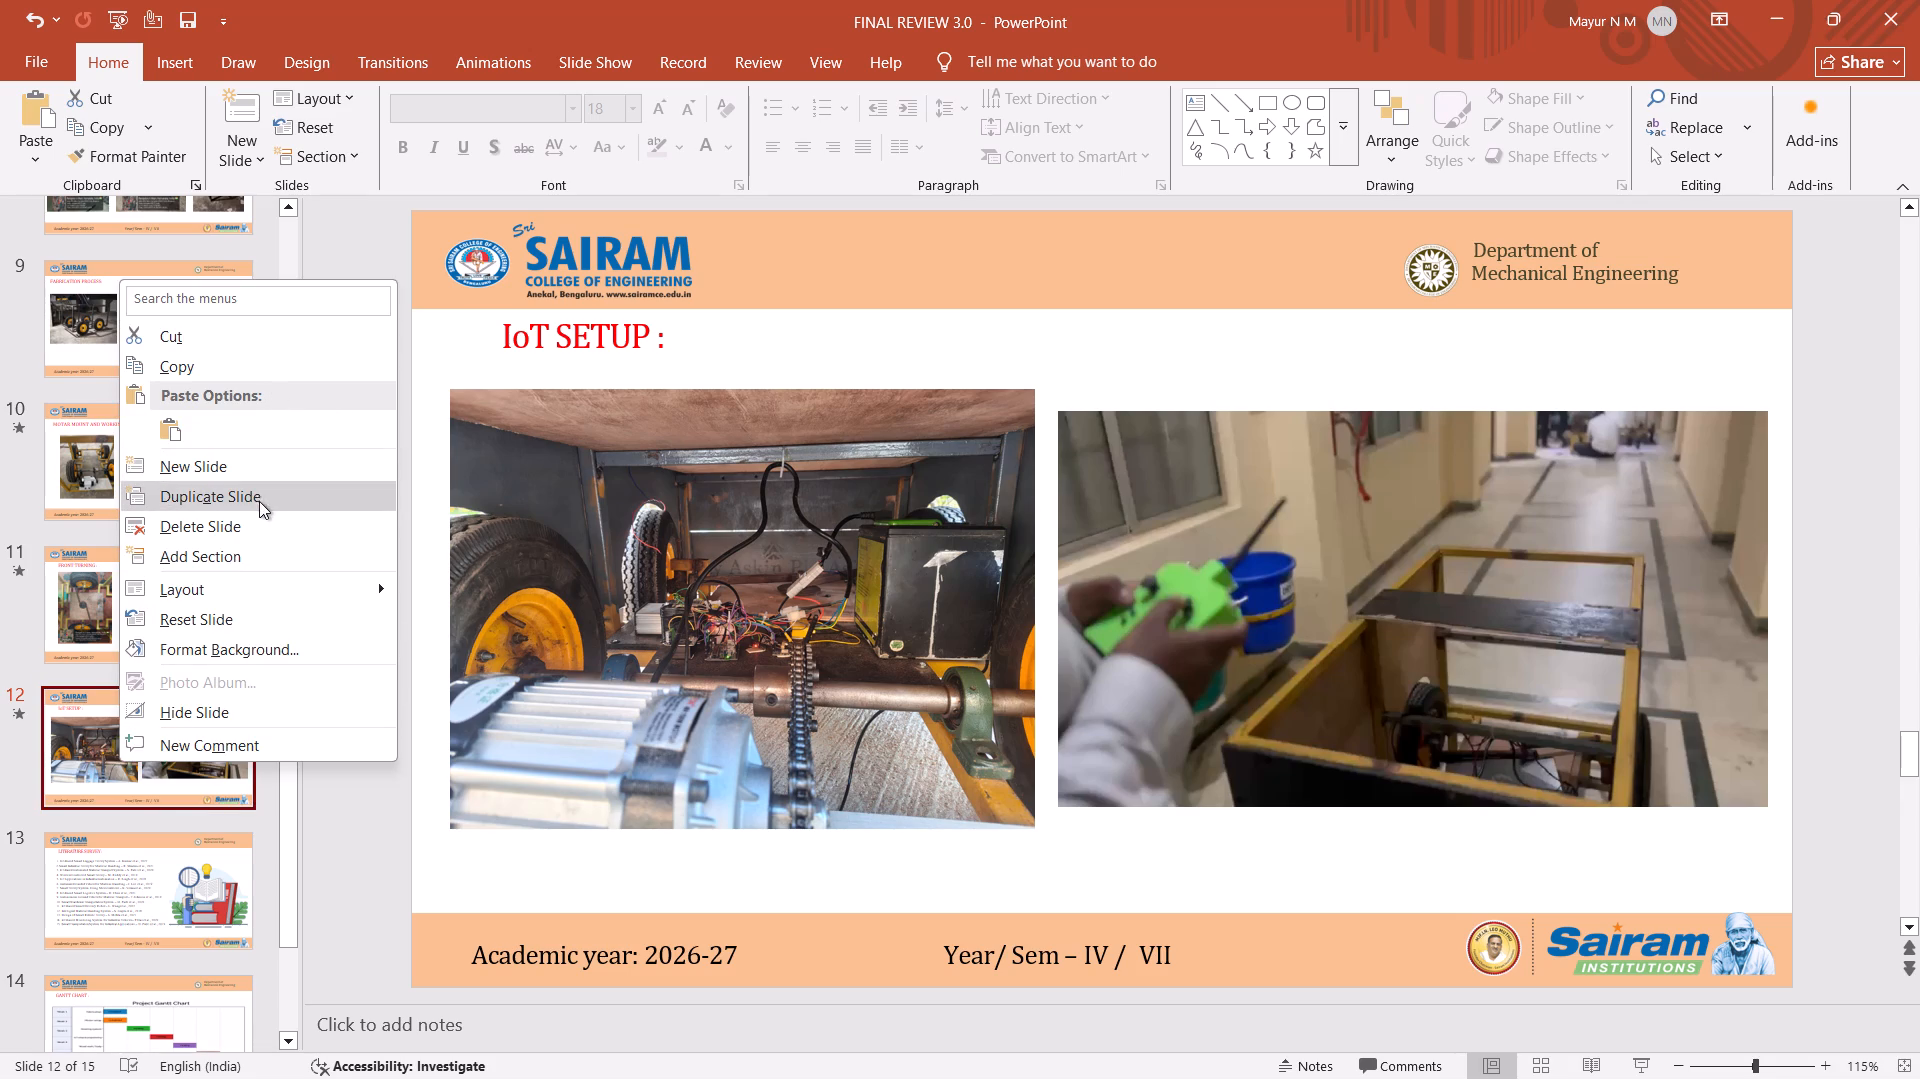
pyautogui.click(264, 501)
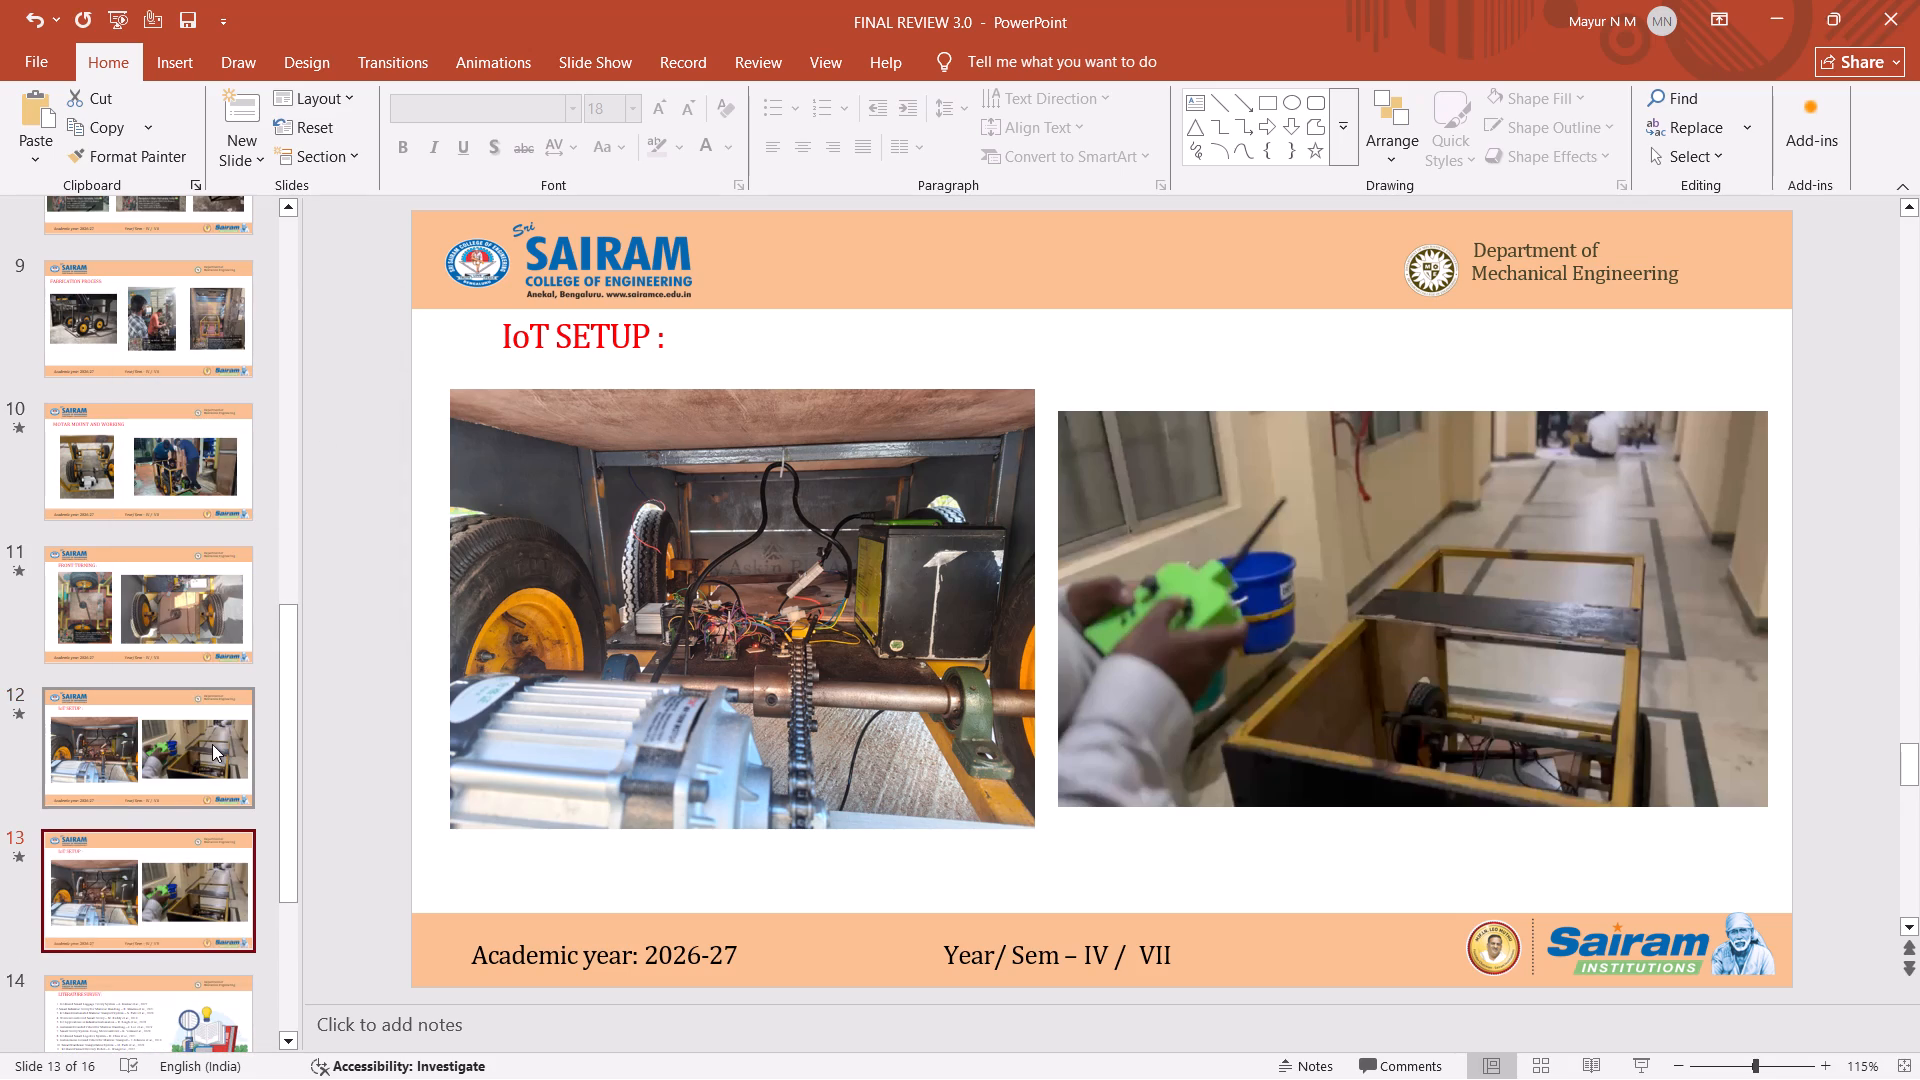
# Delete the words "IoT SETUP" from the heading of the duplicated slide 13, keeping the colon.
pyautogui.click(187, 855)
pyautogui.click(666, 506)
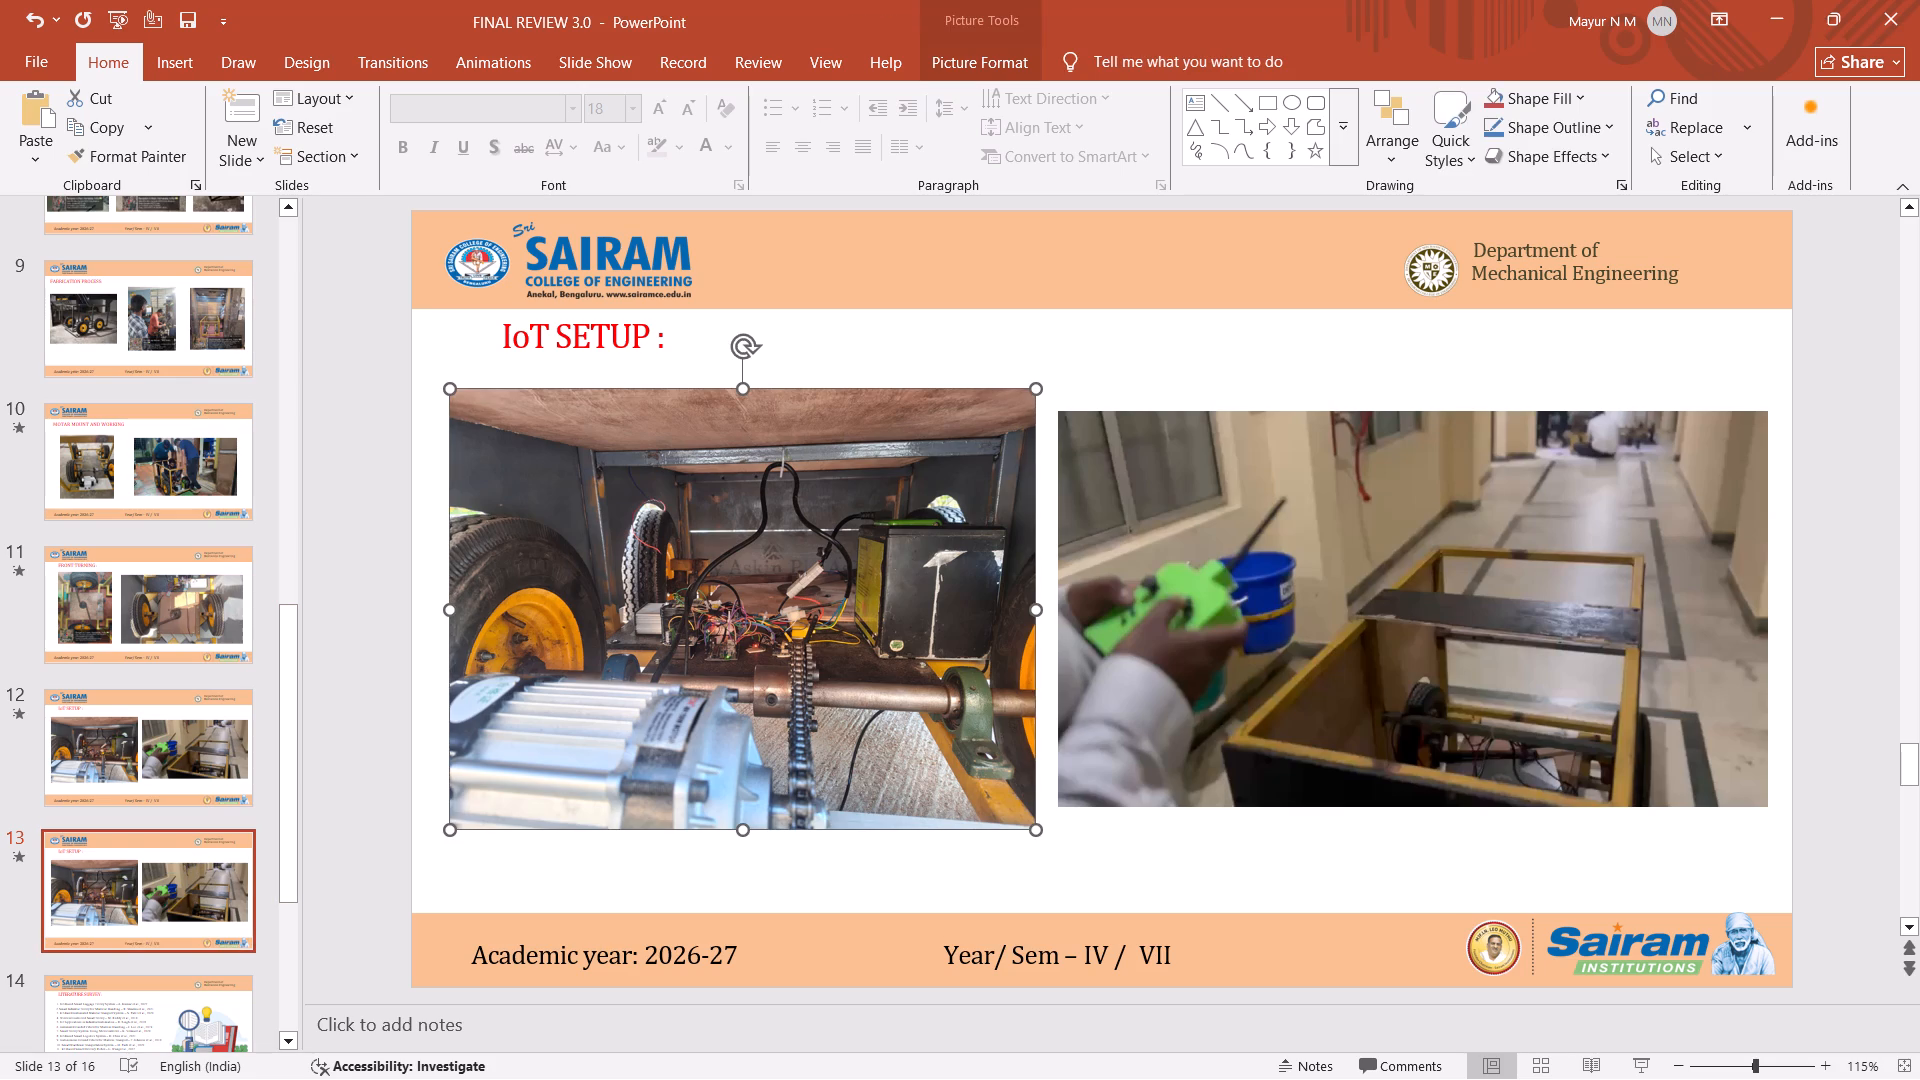
pyautogui.click(637, 348)
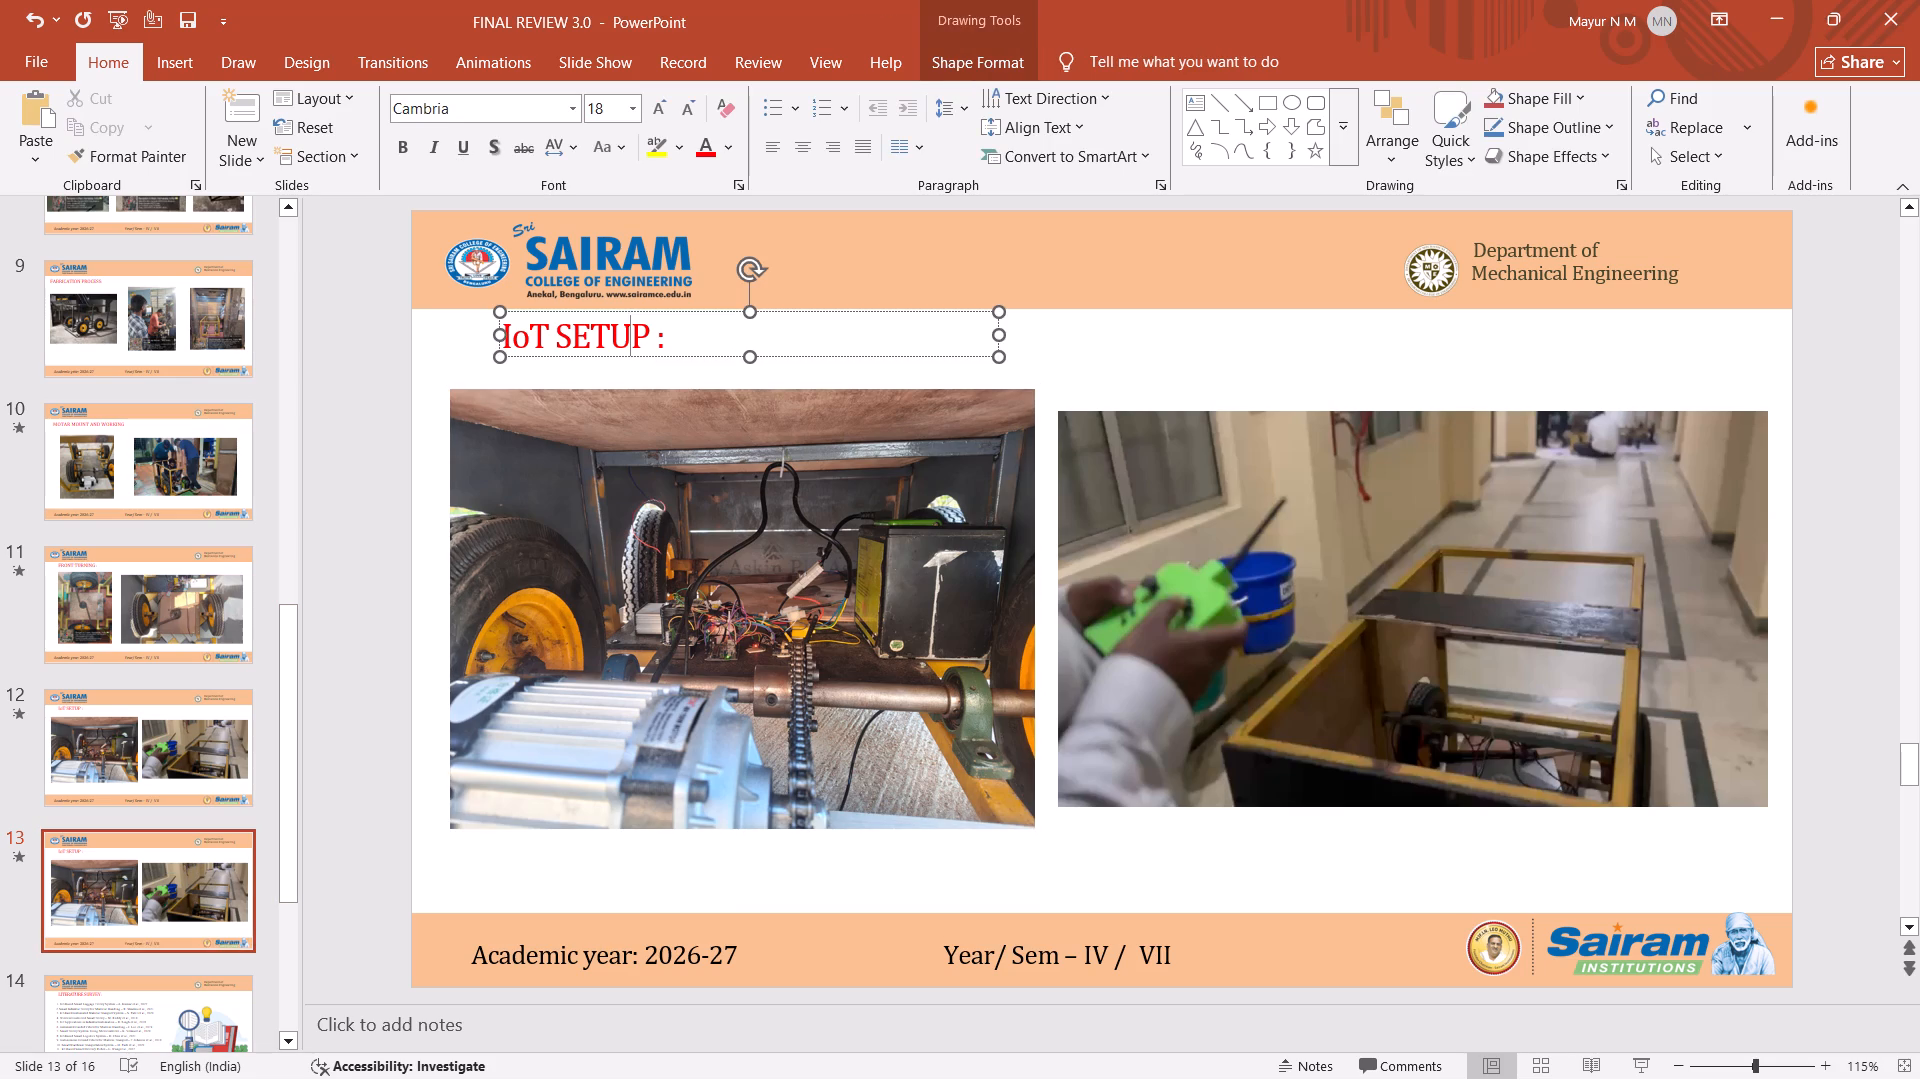
pyautogui.click(646, 345)
pyautogui.press('BackSpace')
pyautogui.press('BackSpace')
pyautogui.press('BackSpace')
pyautogui.press('BackSpace')
pyautogui.press('BackSpace')
pyautogui.press('BackSpace')
pyautogui.press('BackSpace')
pyautogui.press('BackSpace')
pyautogui.press('BackSpace')
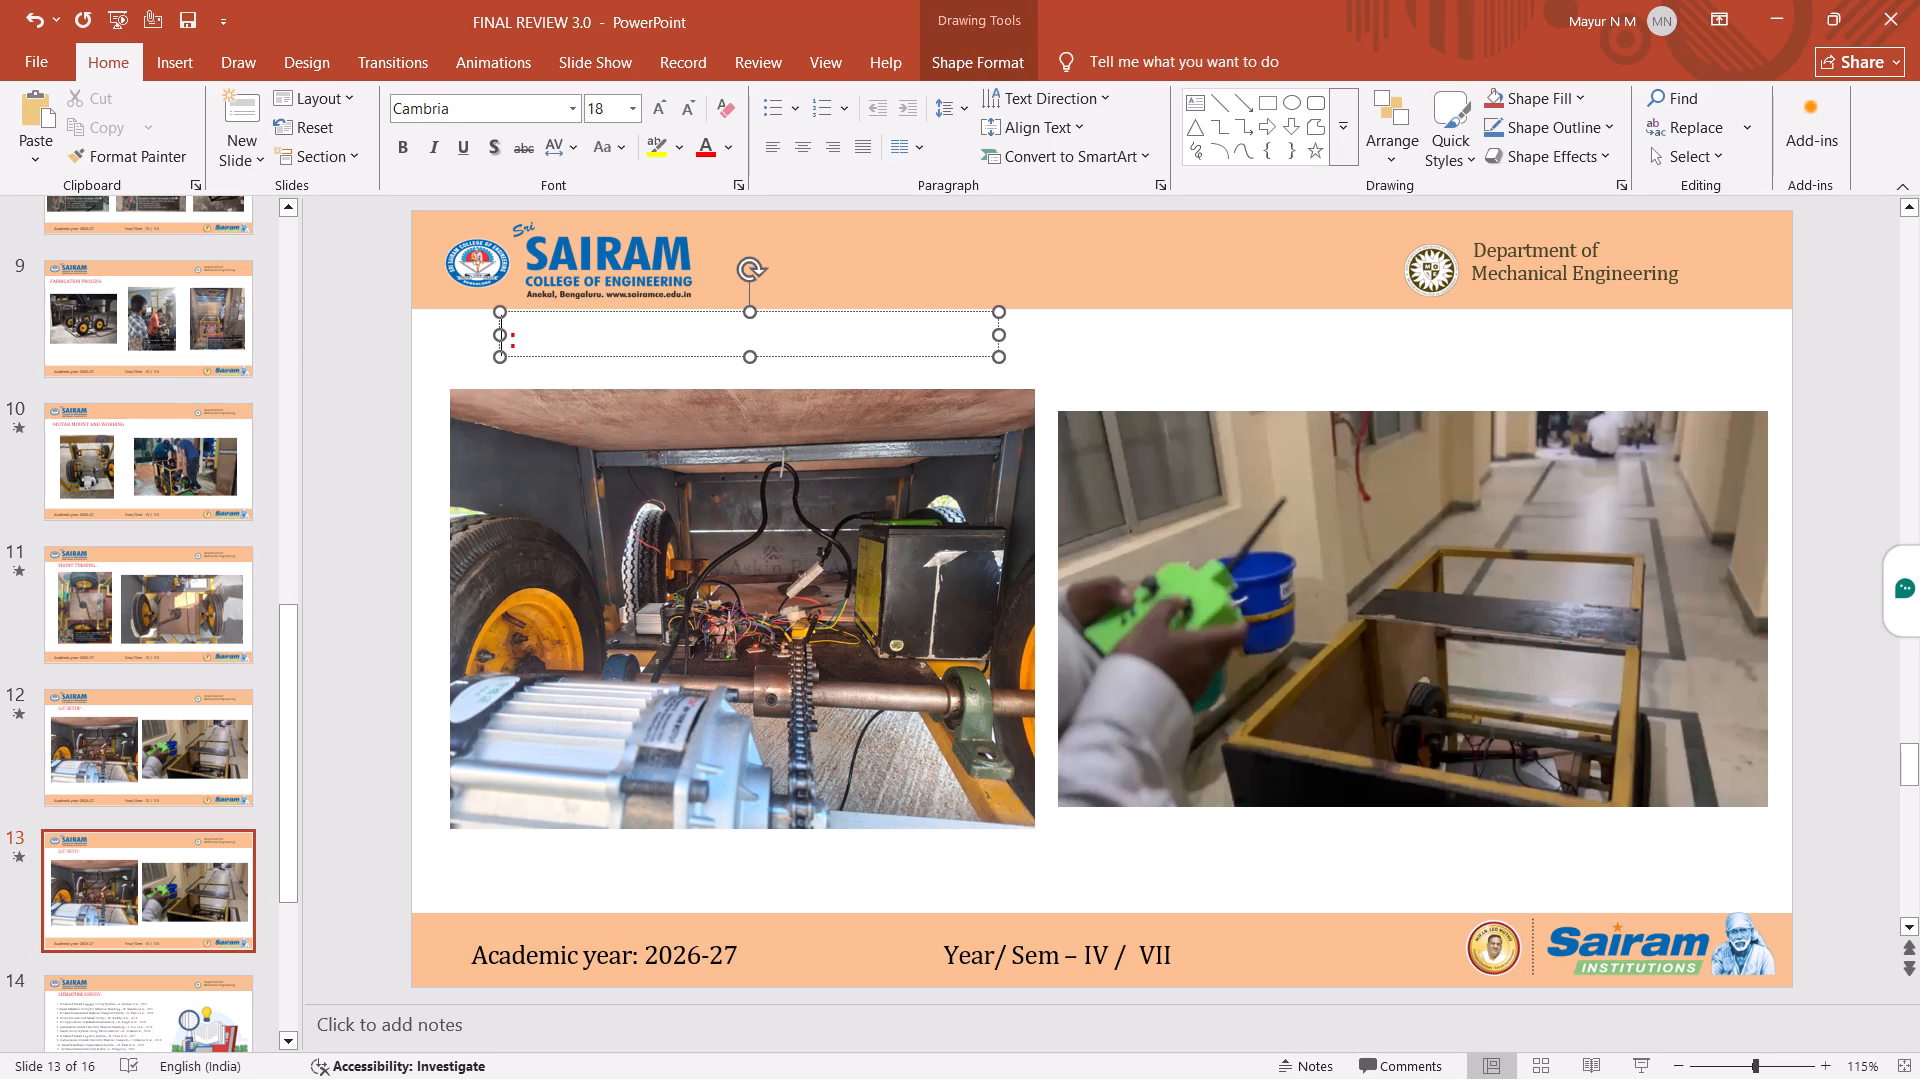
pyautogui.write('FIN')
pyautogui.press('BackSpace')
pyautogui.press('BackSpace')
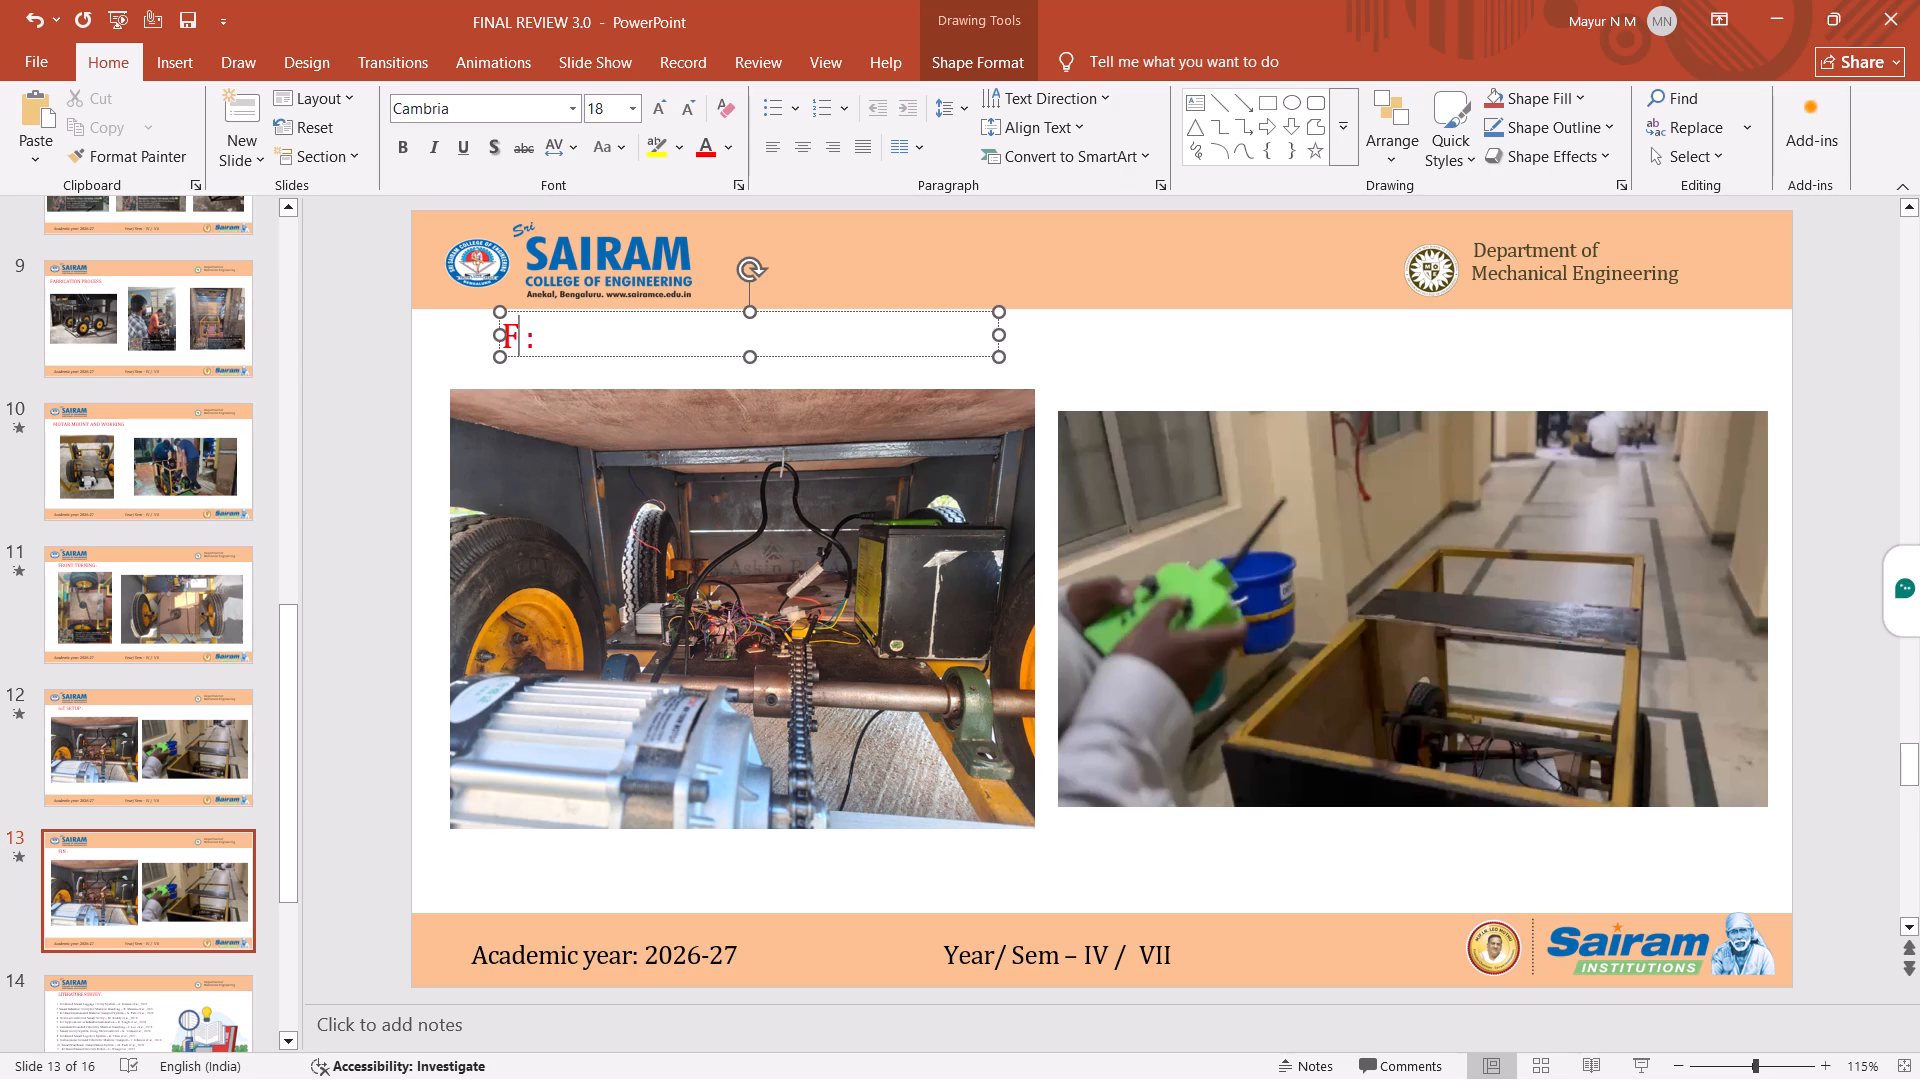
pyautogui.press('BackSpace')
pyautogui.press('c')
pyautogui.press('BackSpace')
# Enter "FINISHING" before the colon in the heading of slide 13.
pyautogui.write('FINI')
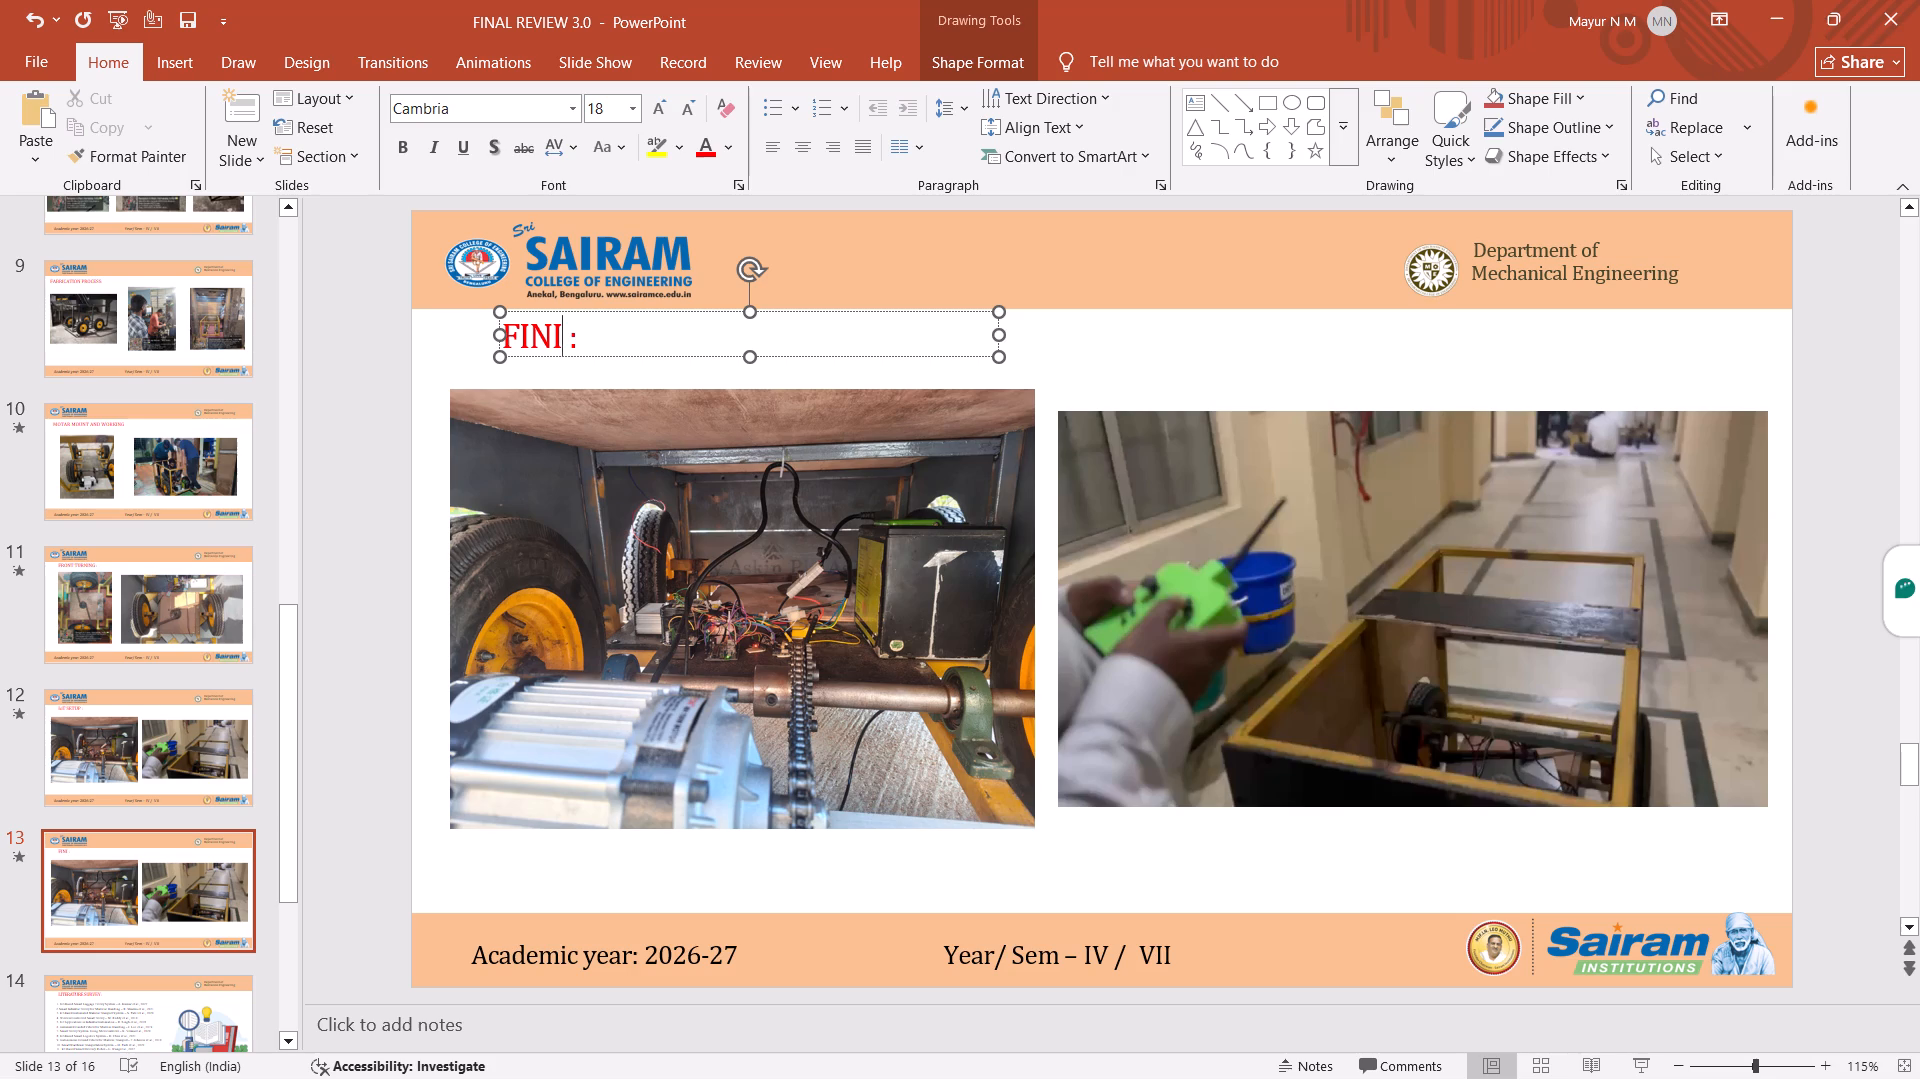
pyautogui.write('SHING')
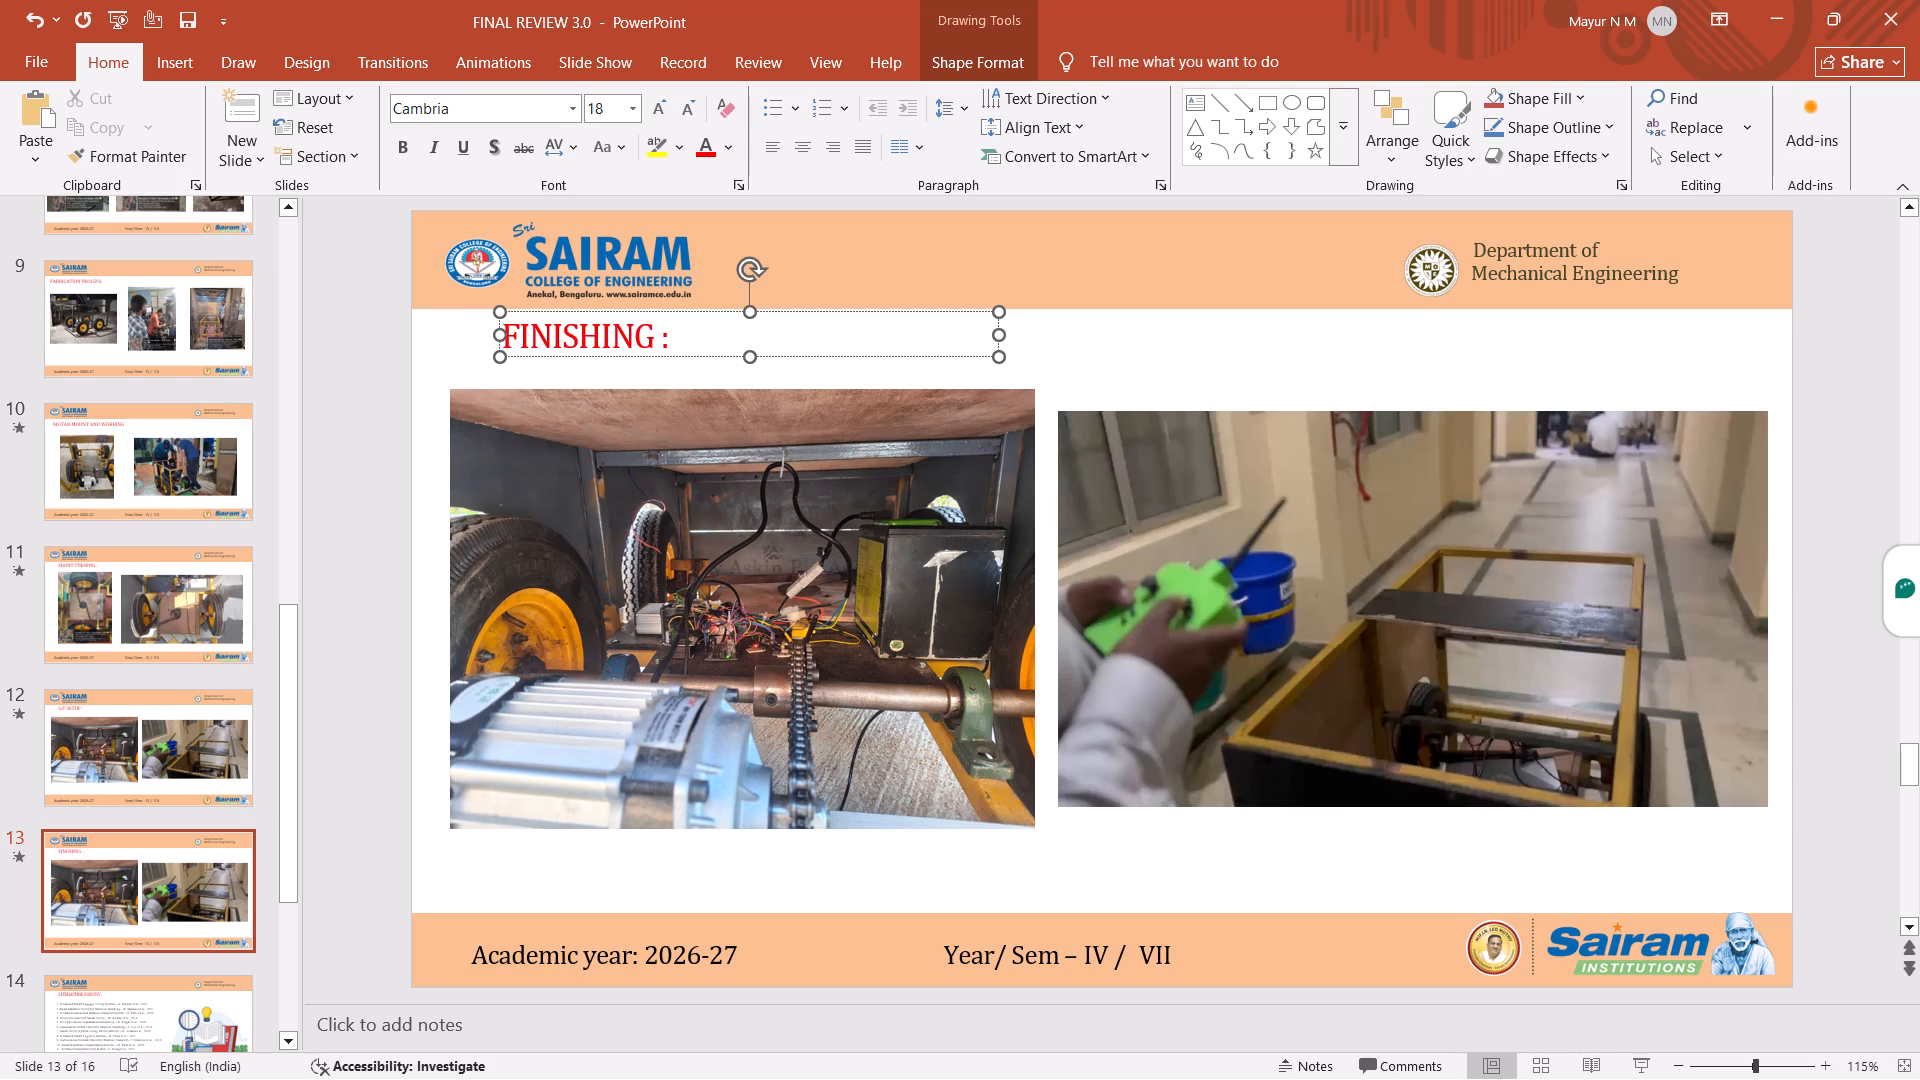
# Delete the wiring and motor photo and the trolley video from slide 13, the FINISHING slide.
pyautogui.click(603, 626)
pyautogui.press('BackSpace')
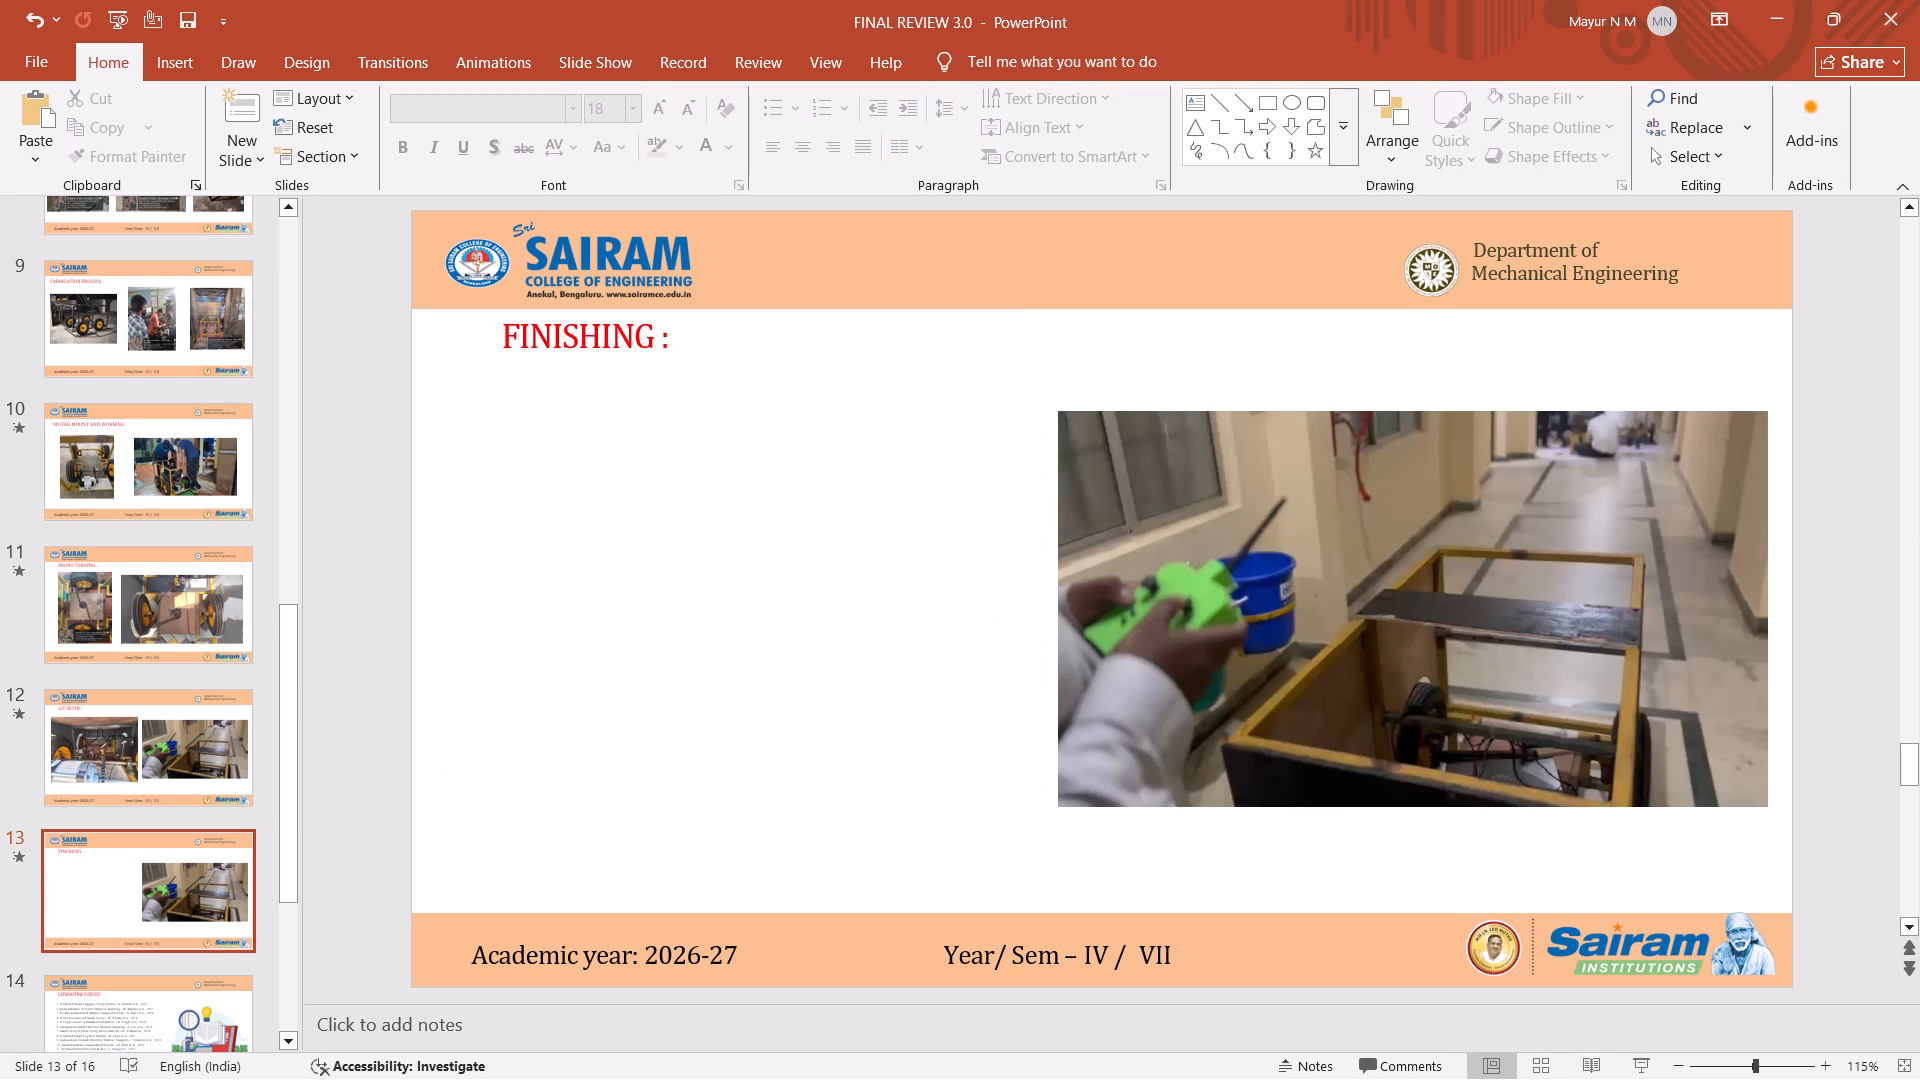
pyautogui.click(1253, 596)
pyautogui.press('BackSpace')
# Switch to the Downloads folder in File Explorer.
pyautogui.hotkey('alt', 'Tab')
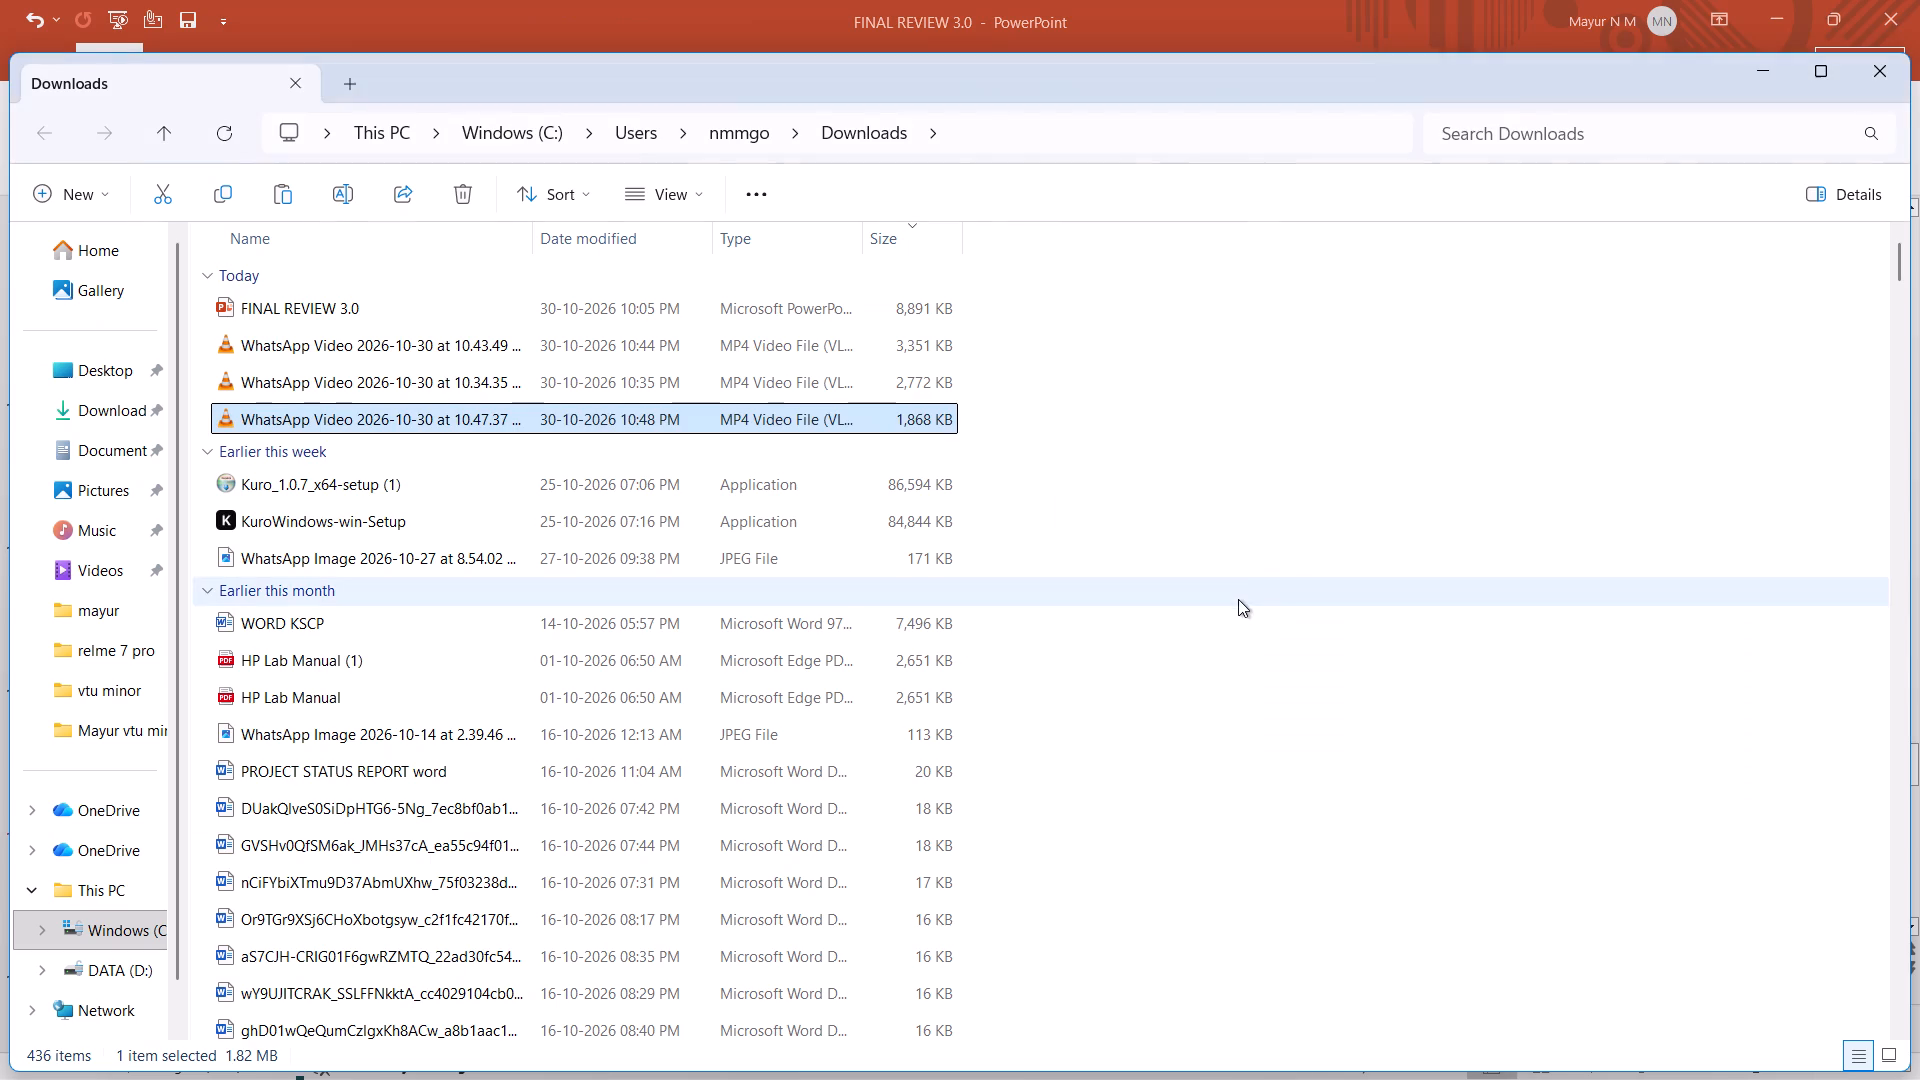
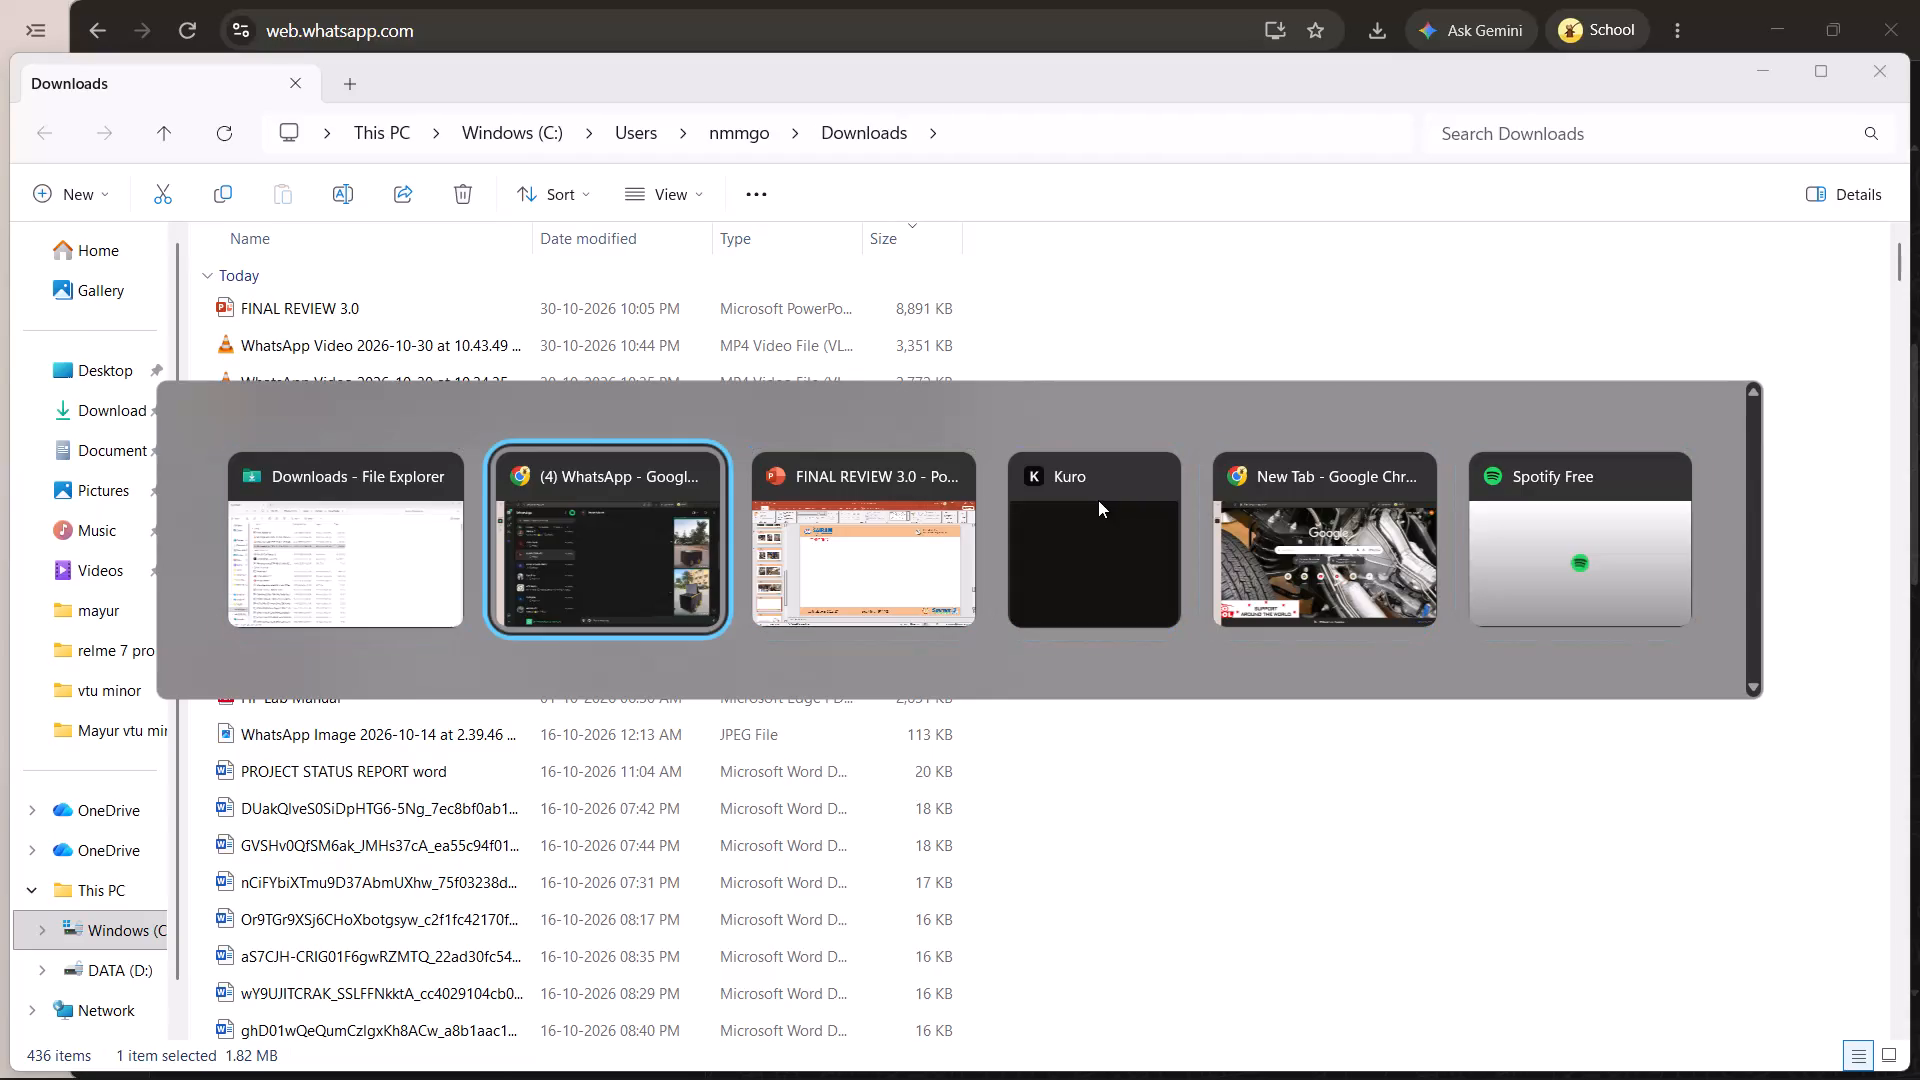
# Switch to the FINAL REVIEW 3.0 presentation in PowerPoint and paste the copied photo of the black four-wheeled trolley on slide 13.
pyautogui.hotkey('alt', 'Tab')
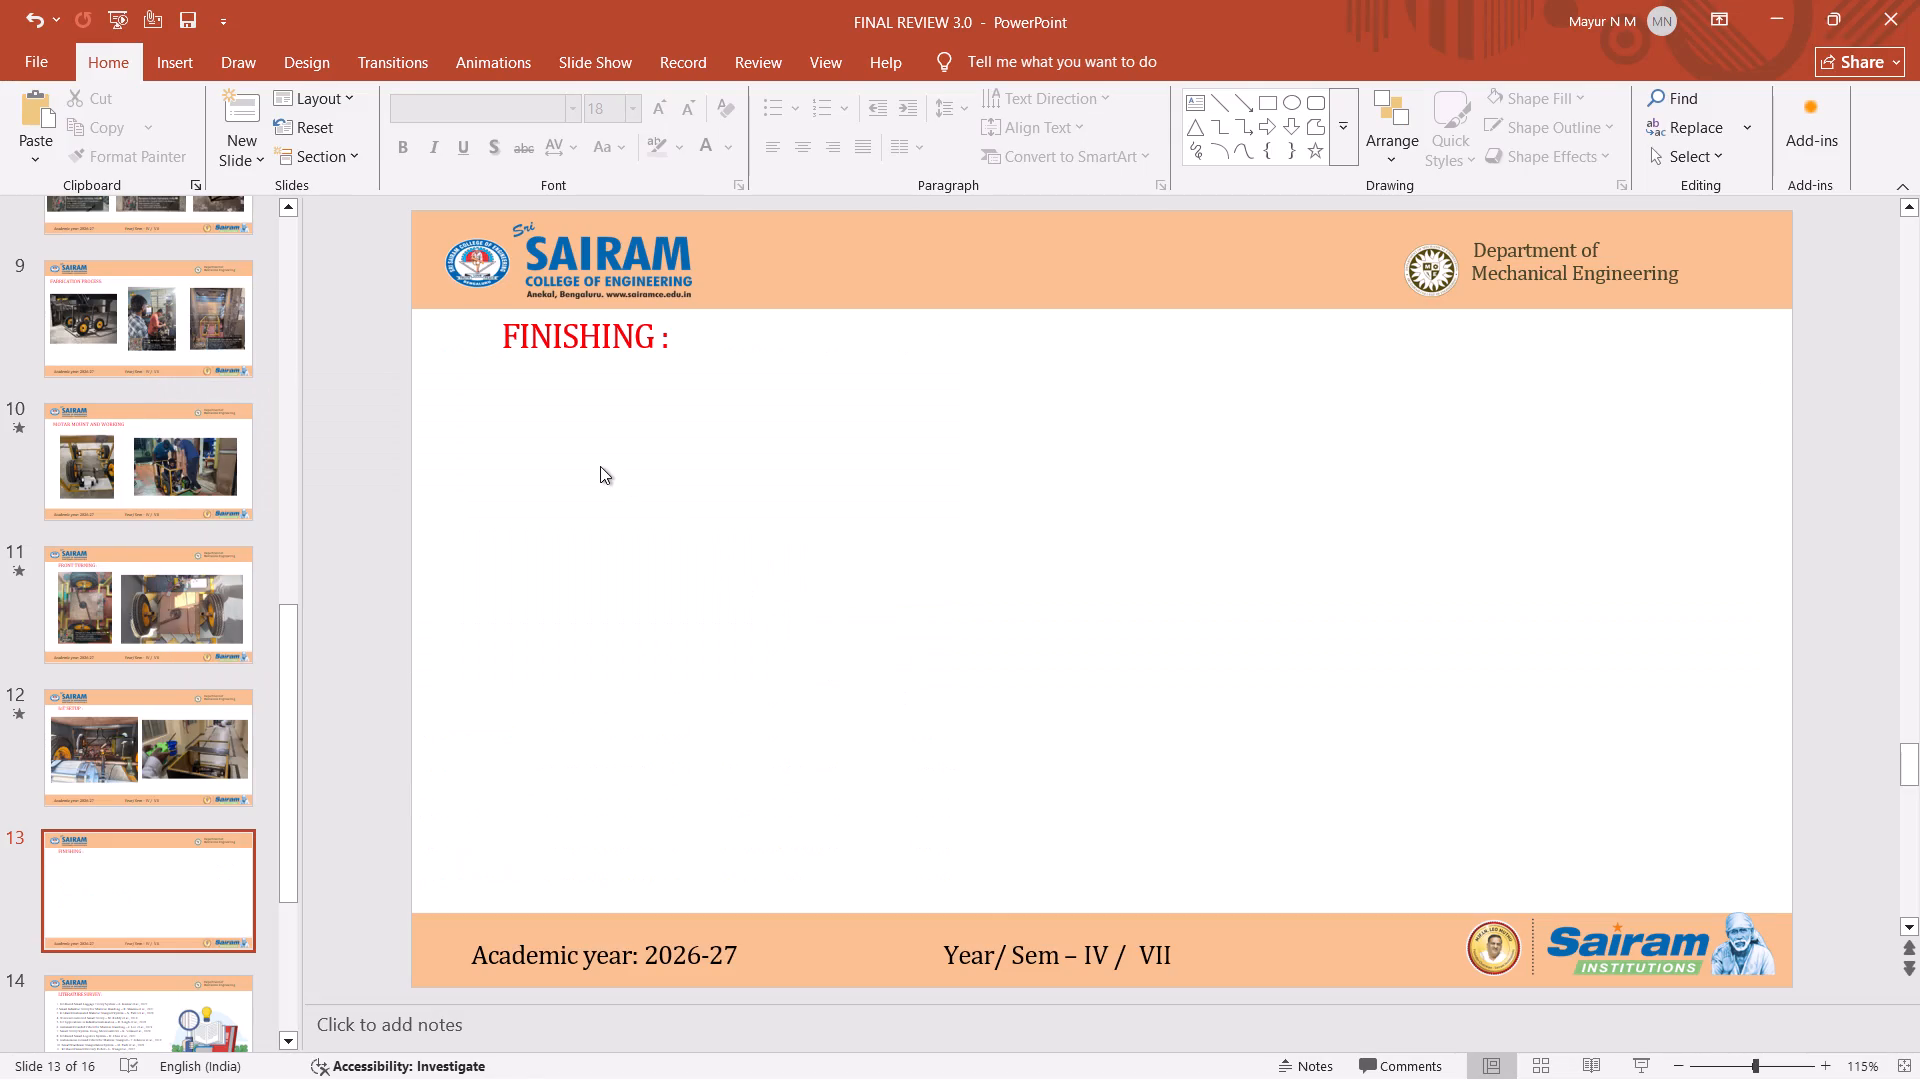
pyautogui.rightClick(600, 466)
pyautogui.click(684, 551)
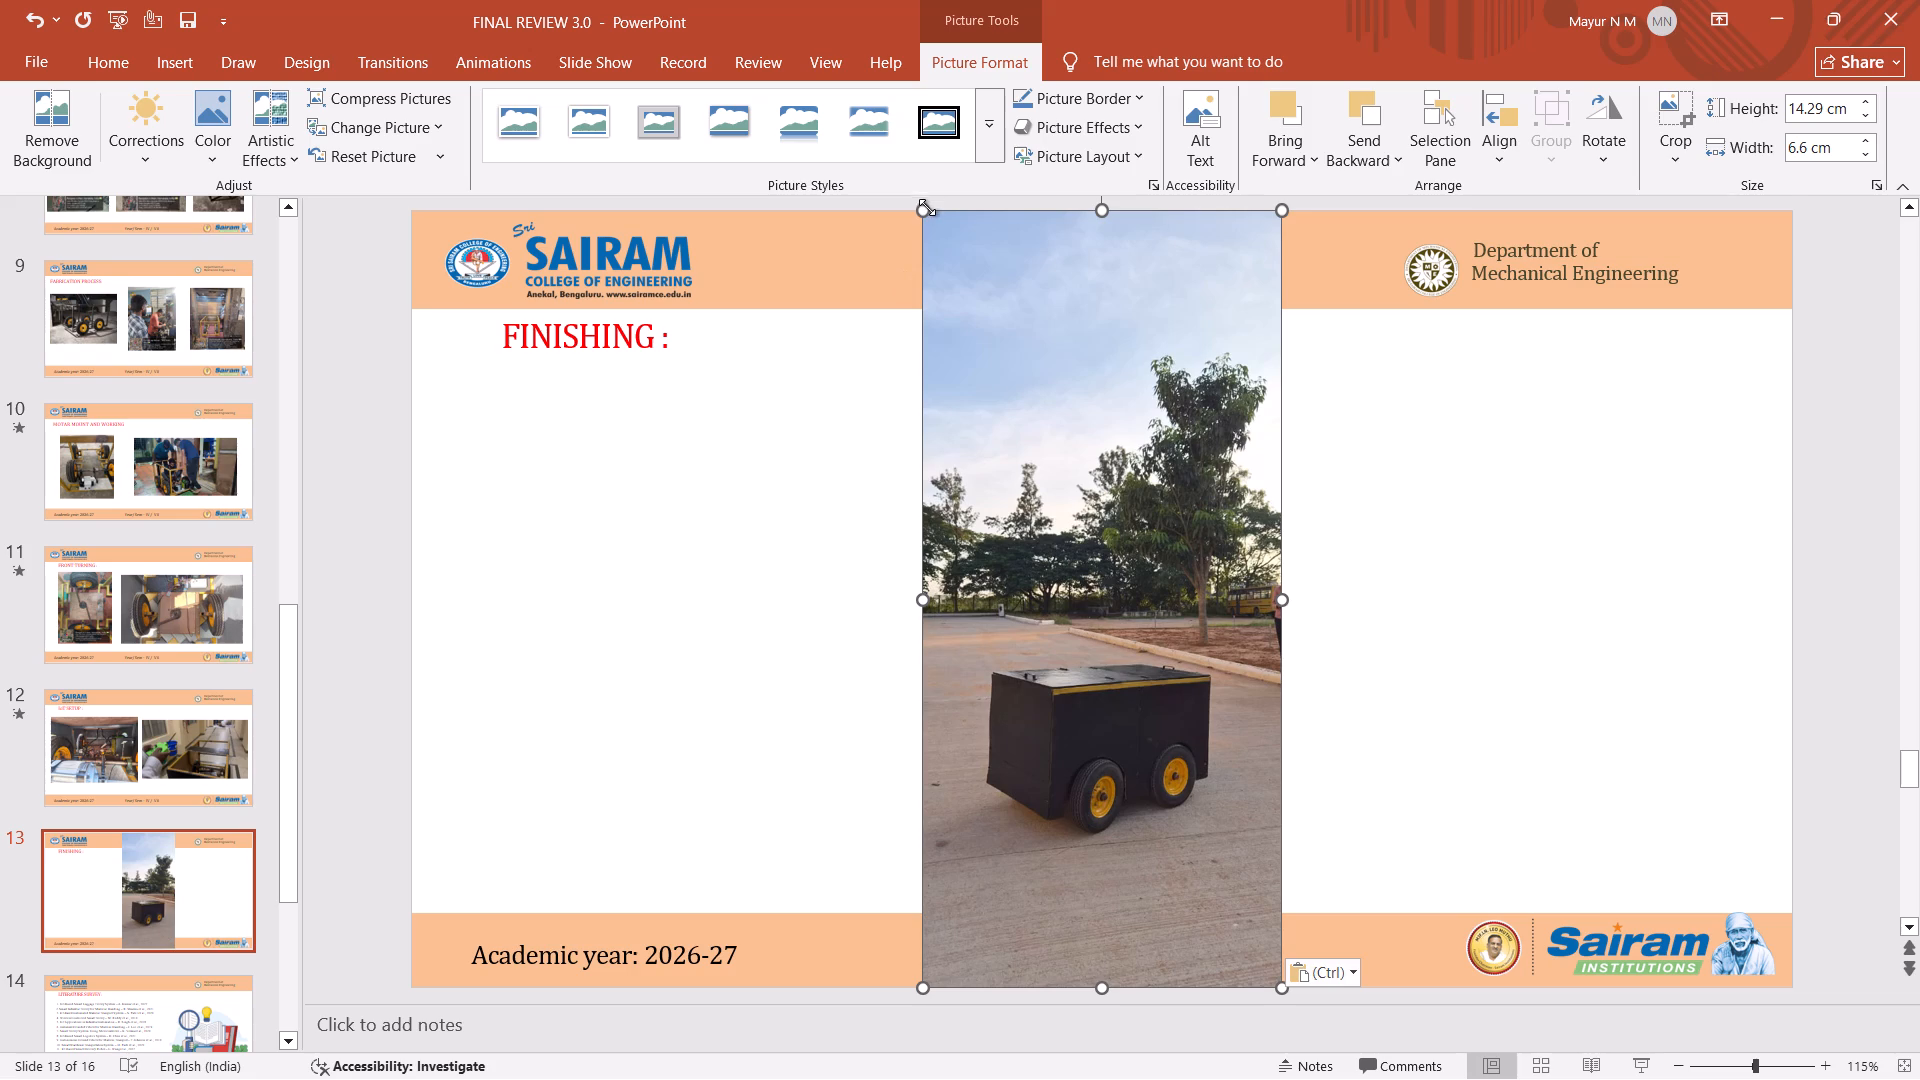
# Shrink the trolley photo to about 8.06 cm high by 3.72 cm wide and move it to the middle of the slide's white area.
pyautogui.moveTo(925, 215); pyautogui.dragTo(1079, 548)
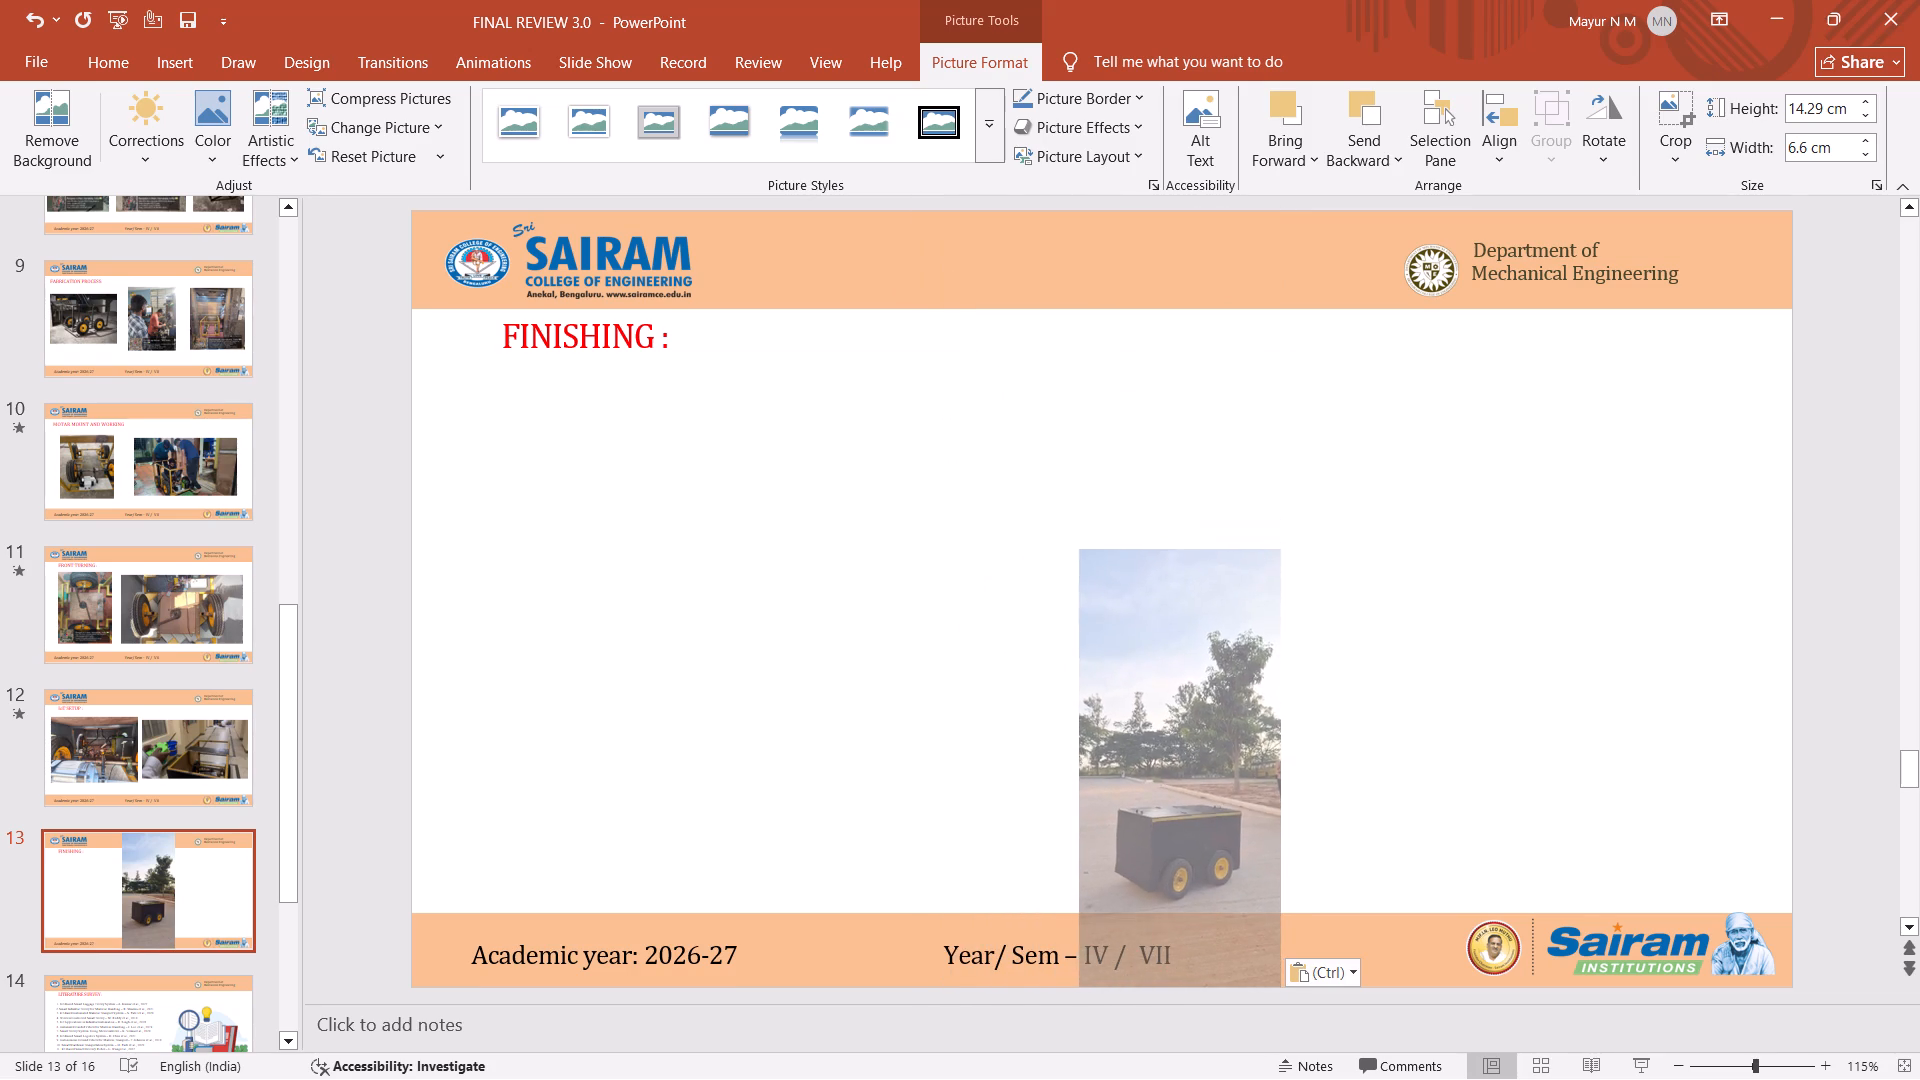
pyautogui.moveTo(1079, 548); pyautogui.dragTo(1078, 550)
pyautogui.moveTo(1180, 688); pyautogui.dragTo(1069, 582)
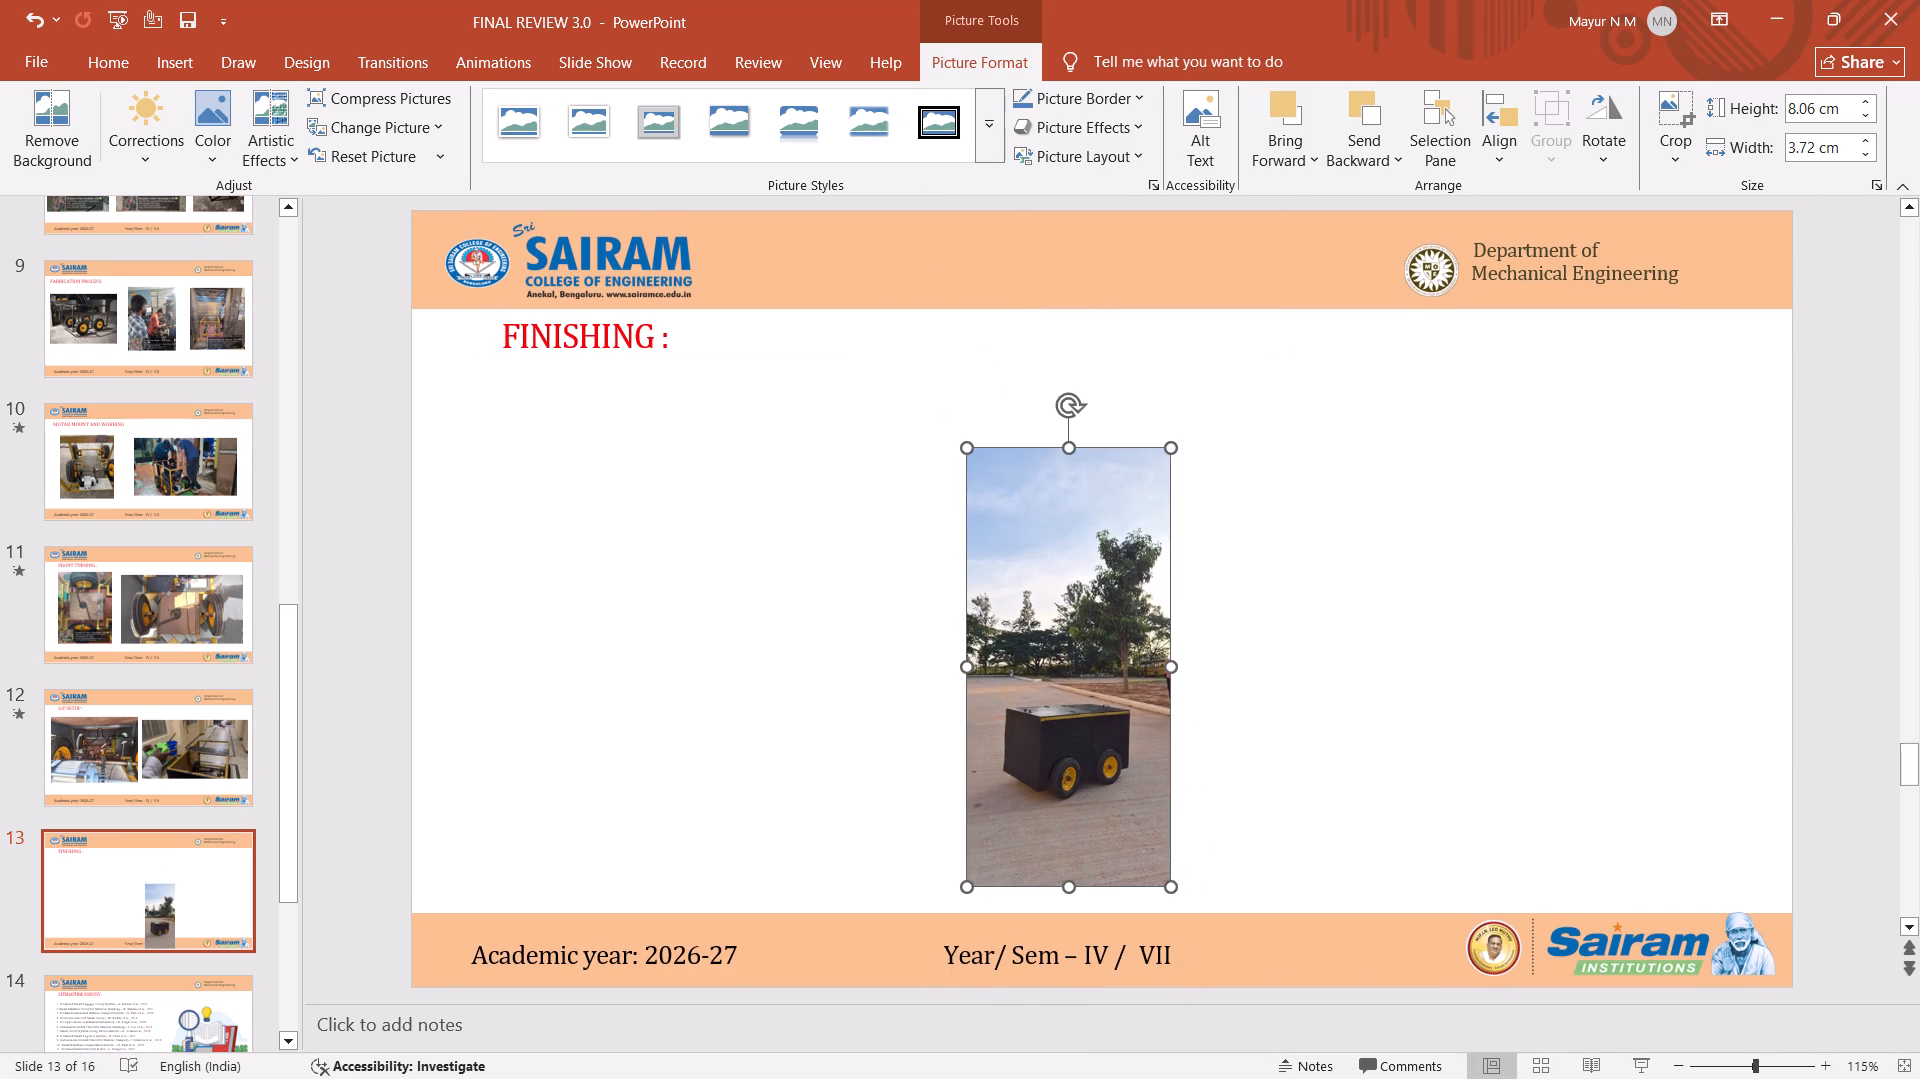
# Select the resized trolley photo on the FINISHING slide and open its picture options.
pyautogui.click(1069, 582)
pyautogui.rightClick(1020, 557)
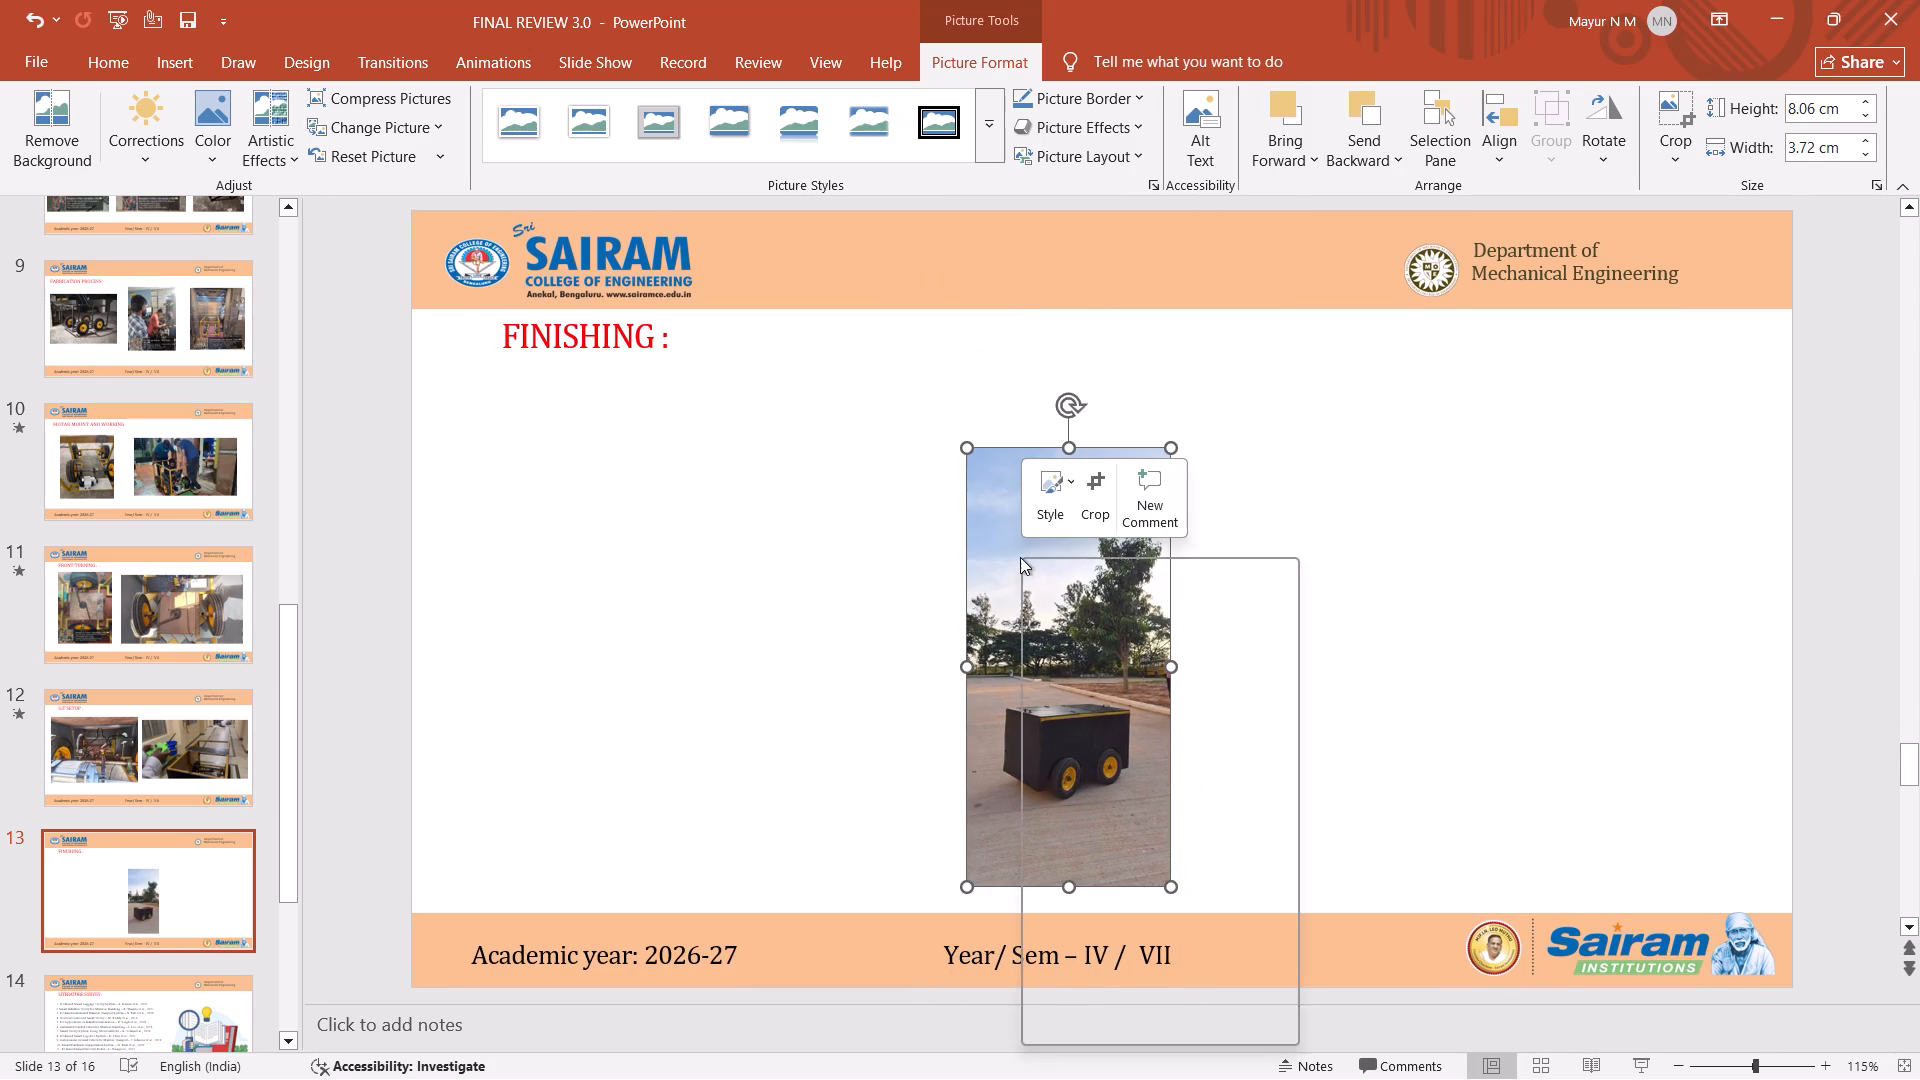
# Crop the top of the trolley photo on the FINISHING slide down to about the treetops, removing most of the sky.
pyautogui.click(1099, 480)
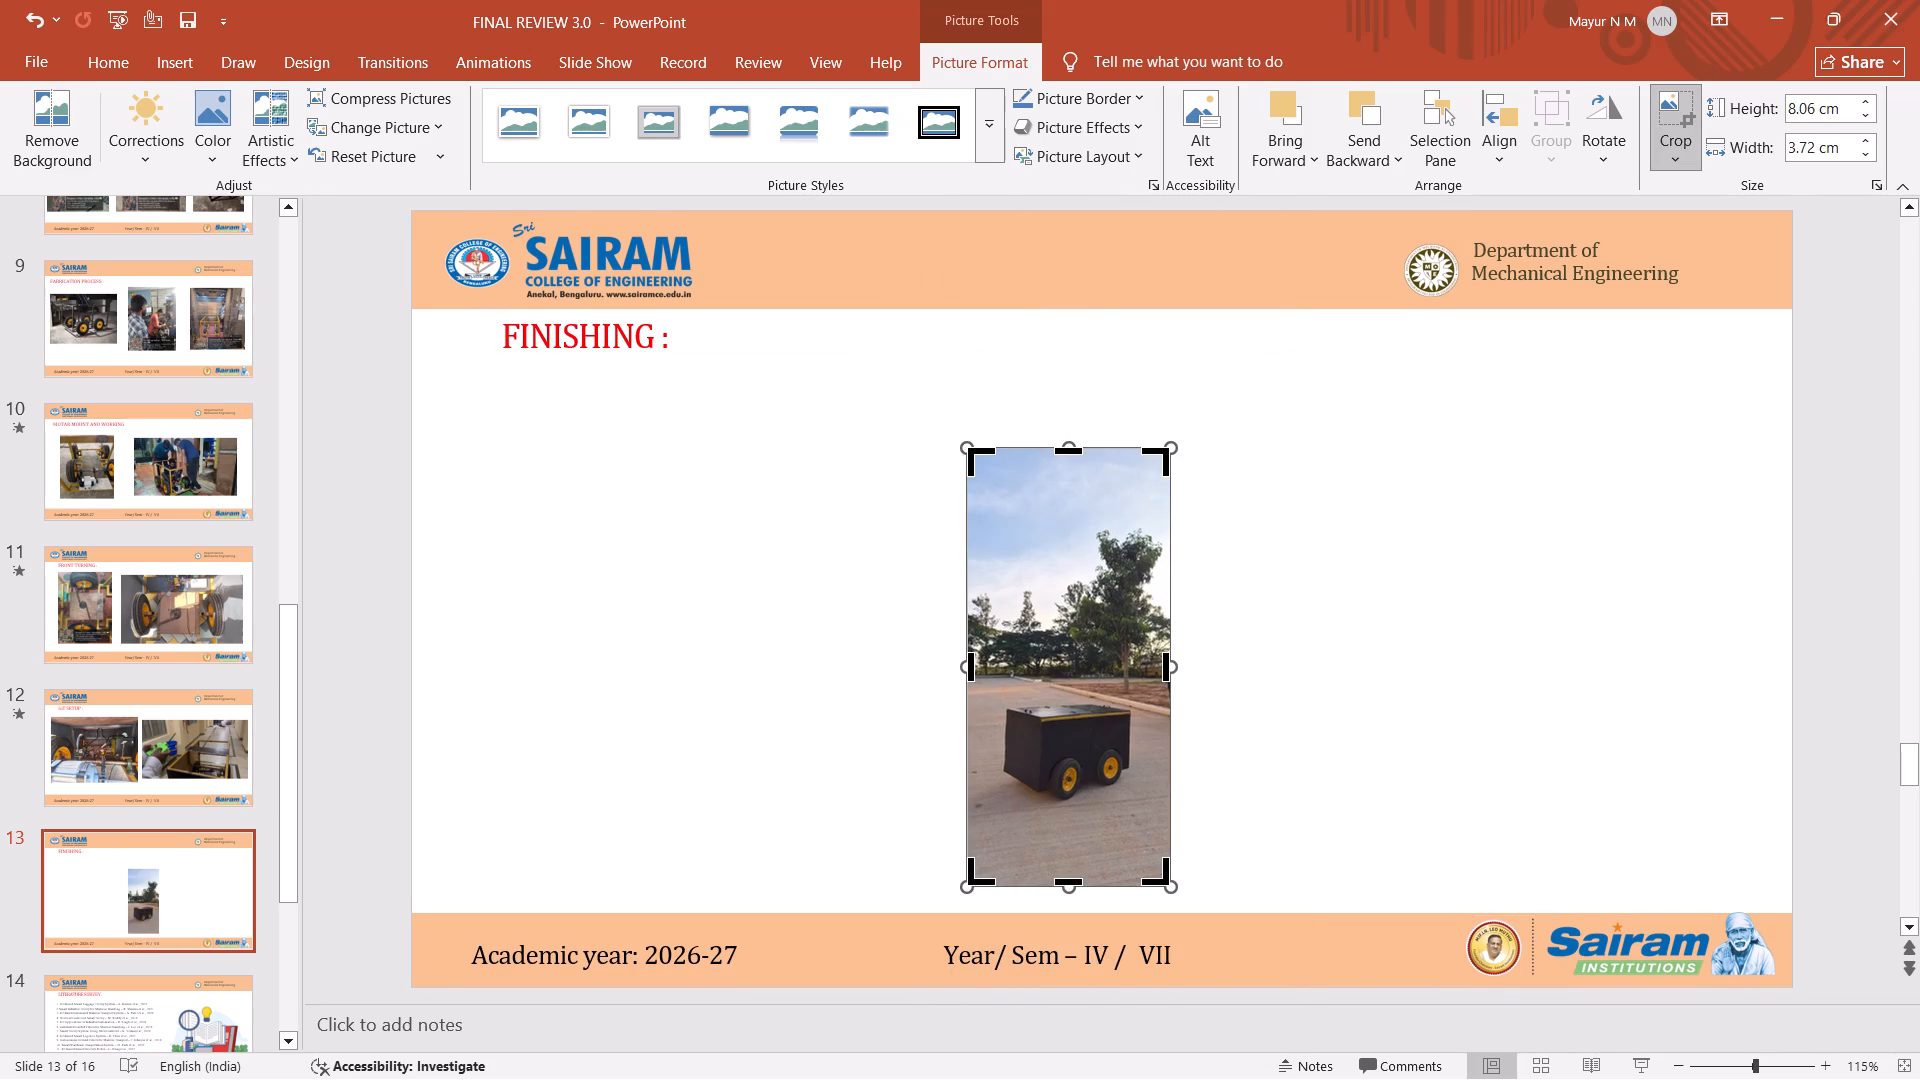
pyautogui.moveTo(1072, 452); pyautogui.dragTo(1069, 537)
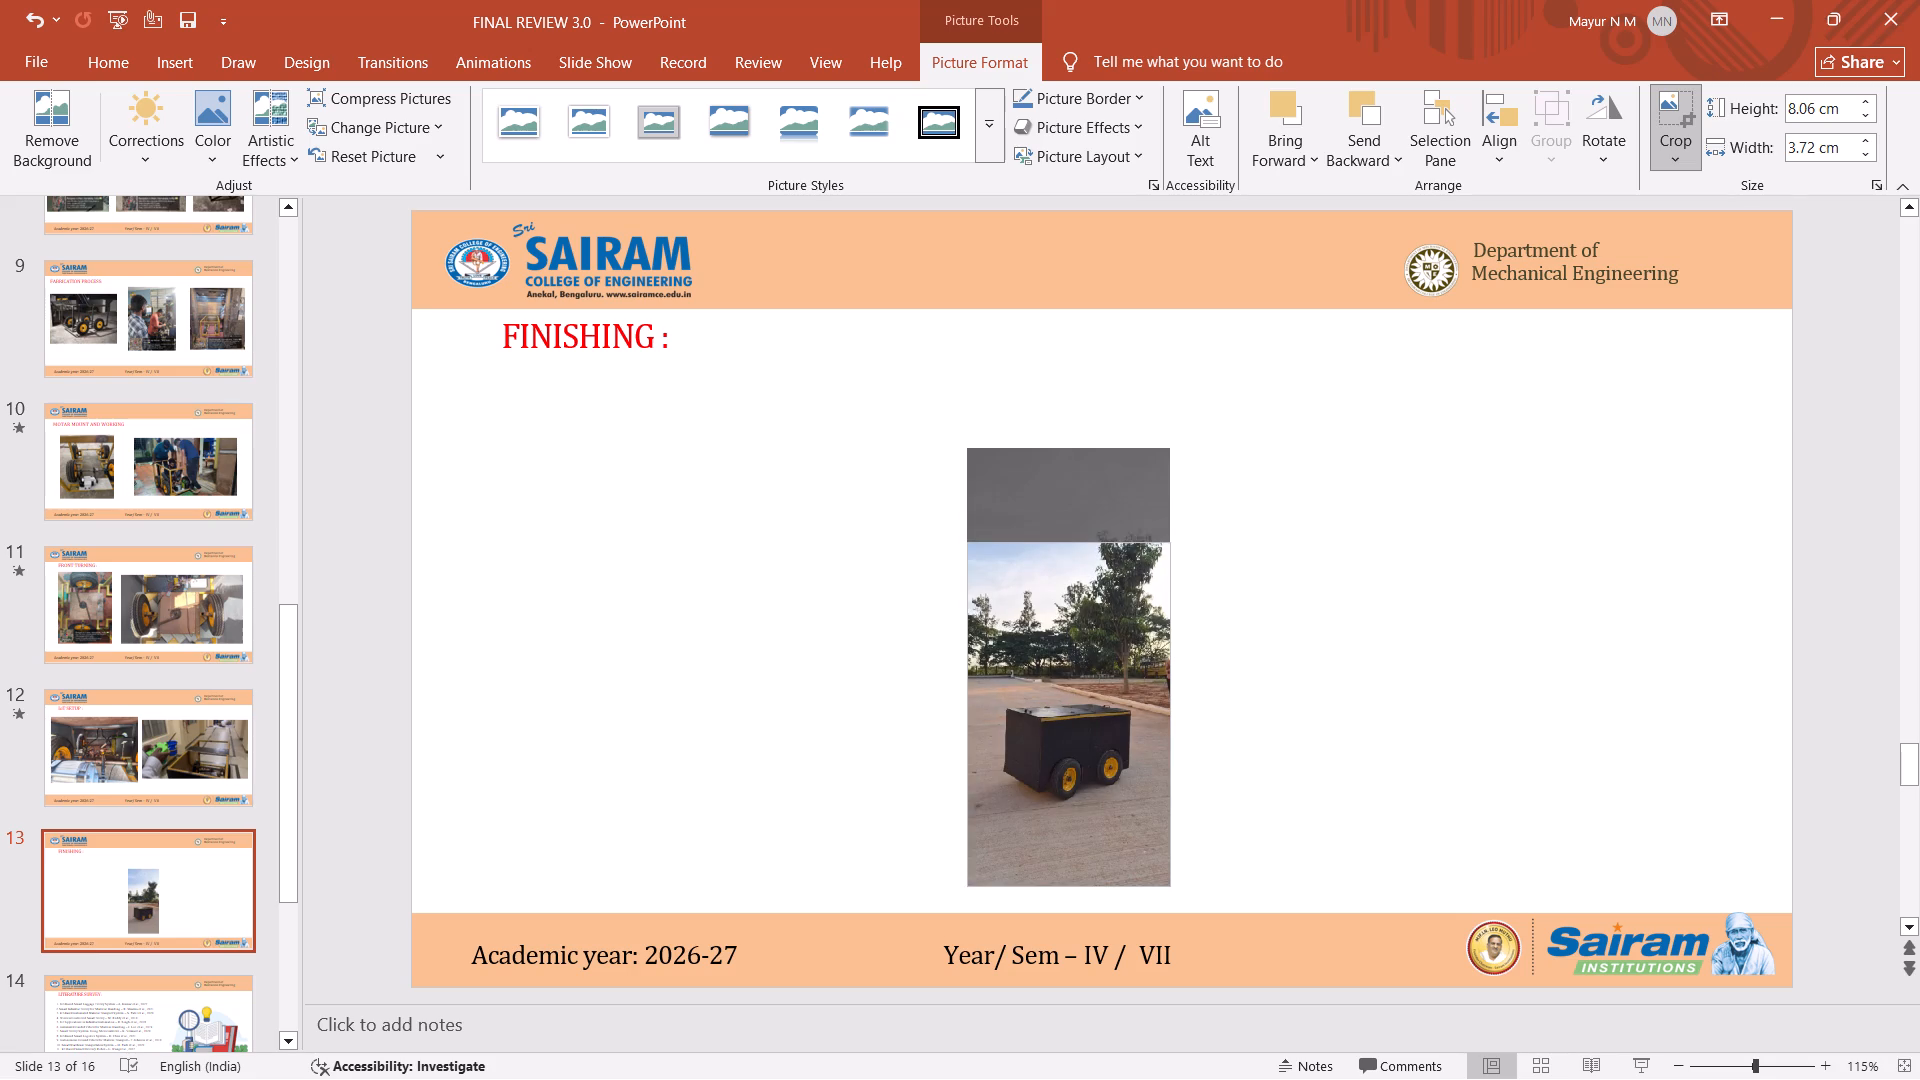
pyautogui.moveTo(1069, 537); pyautogui.dragTo(1067, 588)
pyautogui.click(1262, 615)
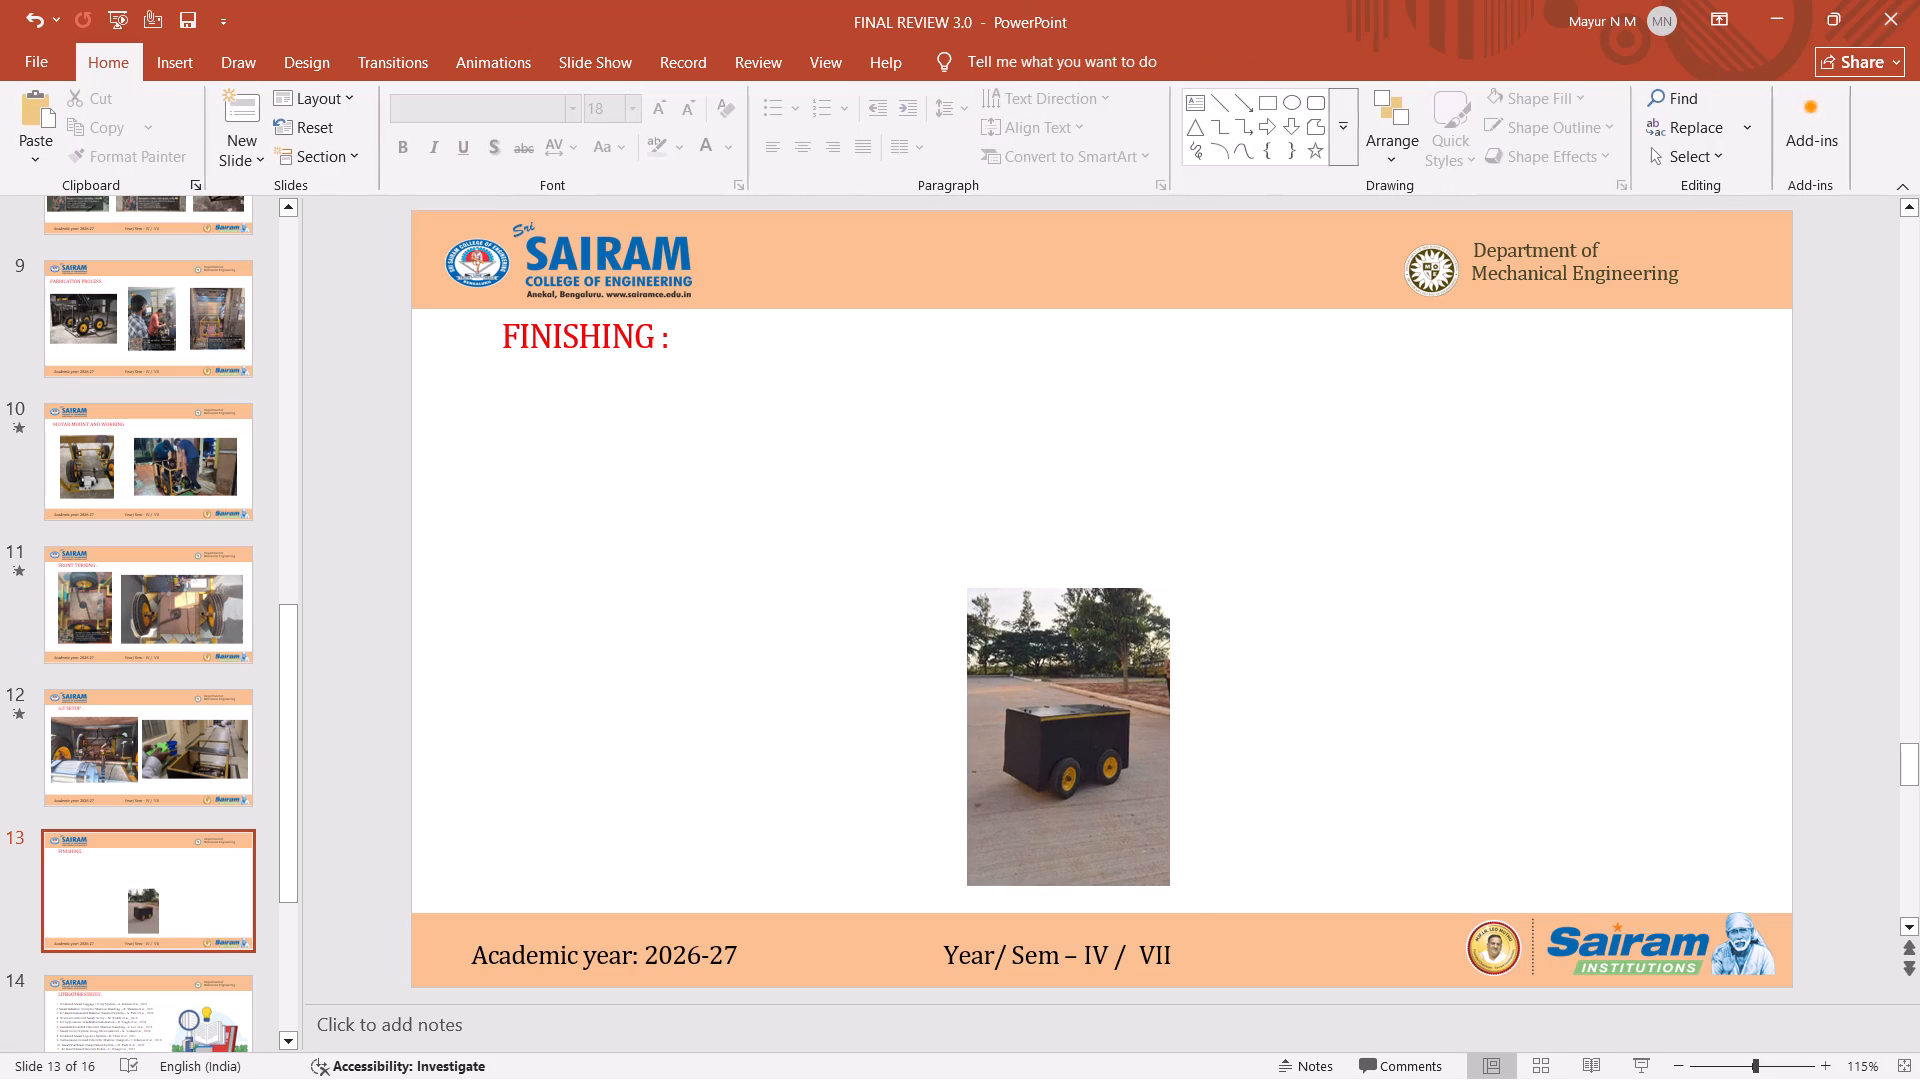
# Place the trolley photo below the FINISHING heading on the slide's left side and enlarge it proportionally to nearly reach the footer band.
pyautogui.moveTo(1099, 671); pyautogui.dragTo(584, 375)
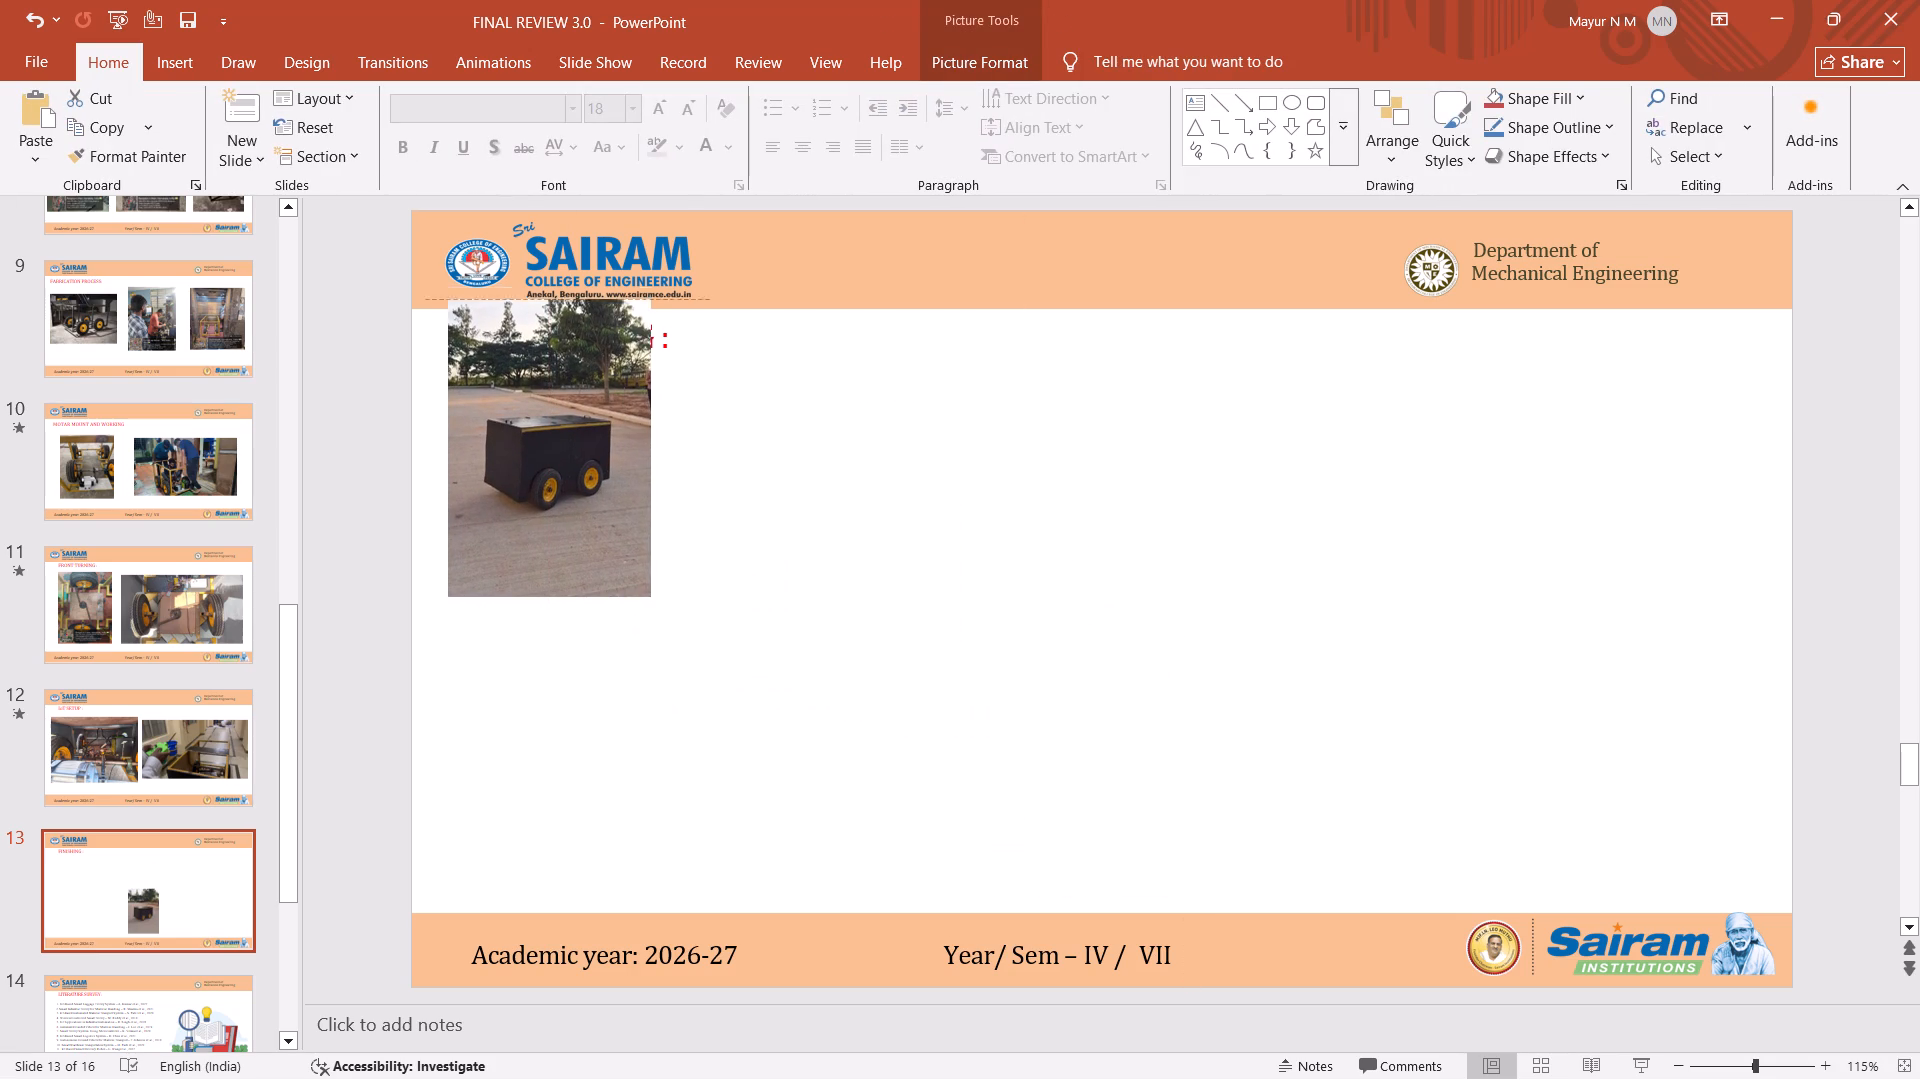
pyautogui.moveTo(584, 375); pyautogui.dragTo(555, 498)
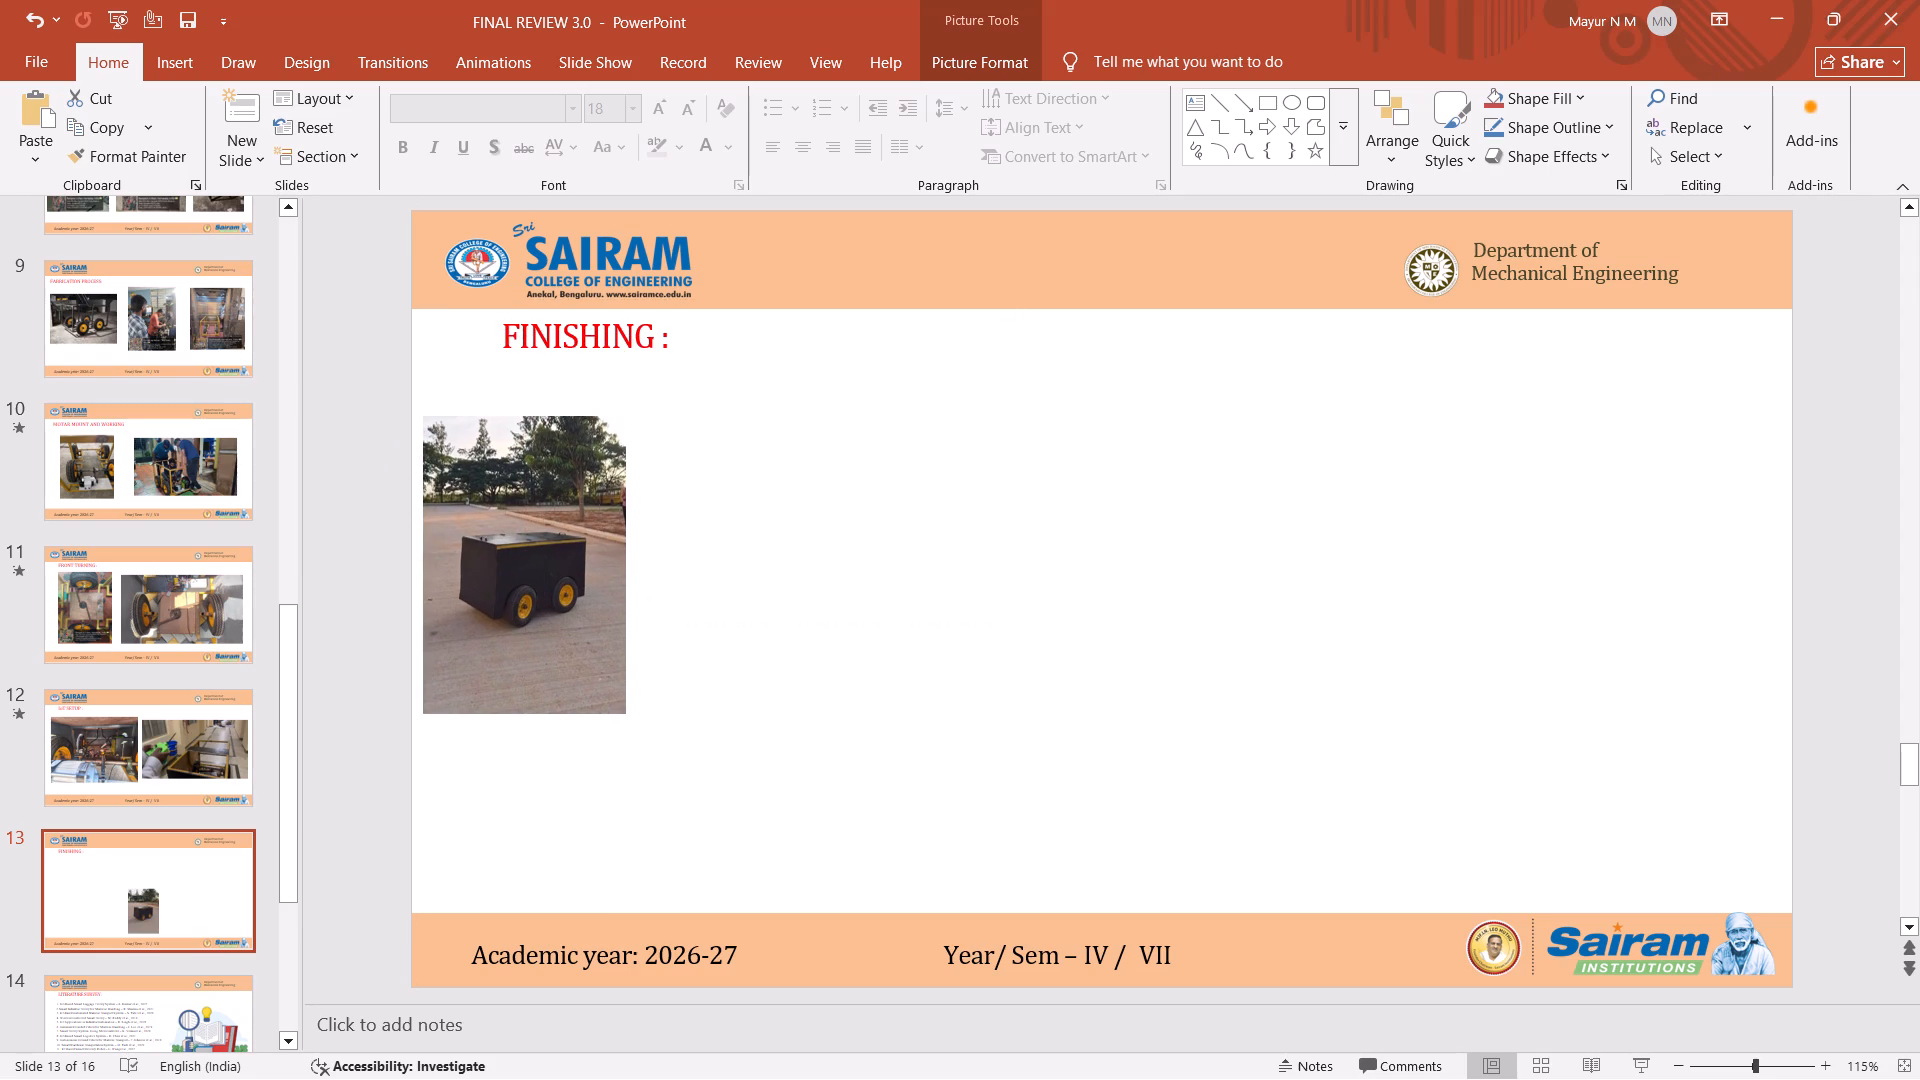
pyautogui.moveTo(555, 498); pyautogui.dragTo(606, 509)
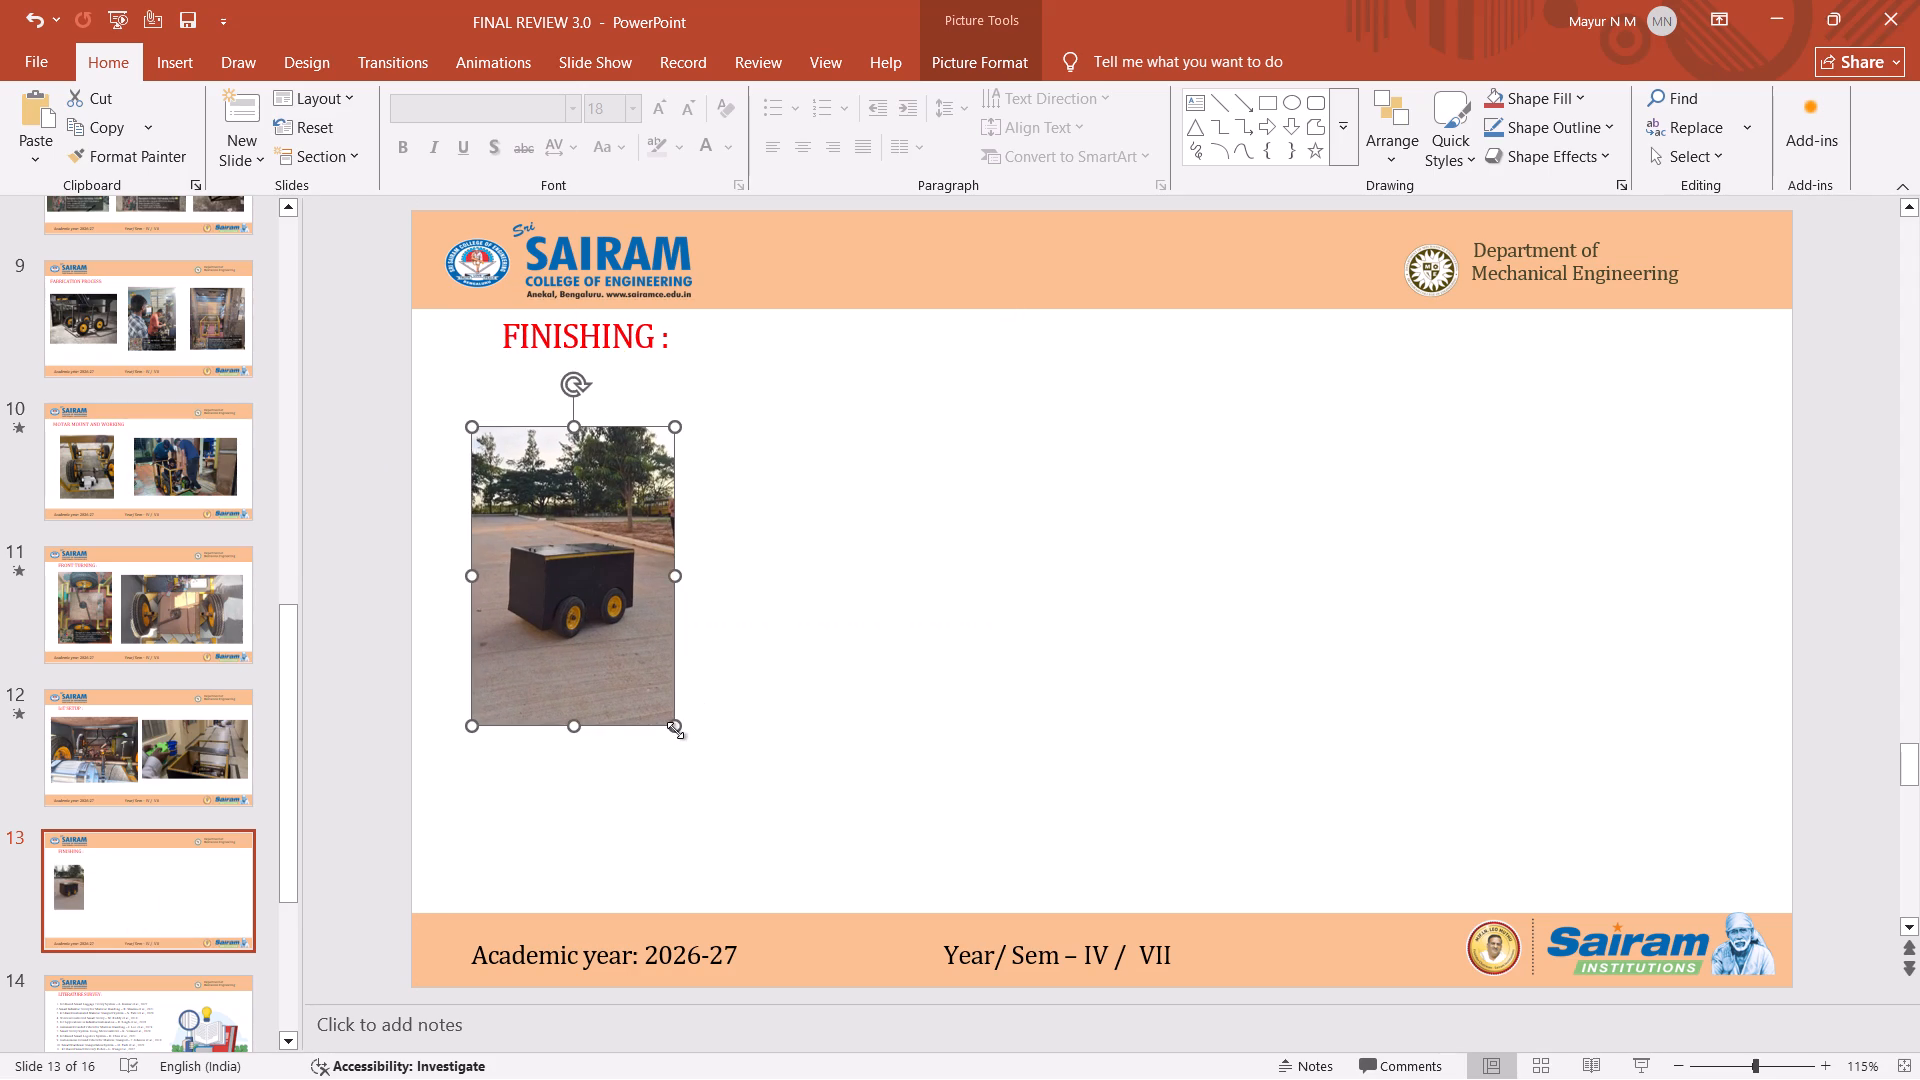
pyautogui.moveTo(675, 730); pyautogui.dragTo(826, 753)
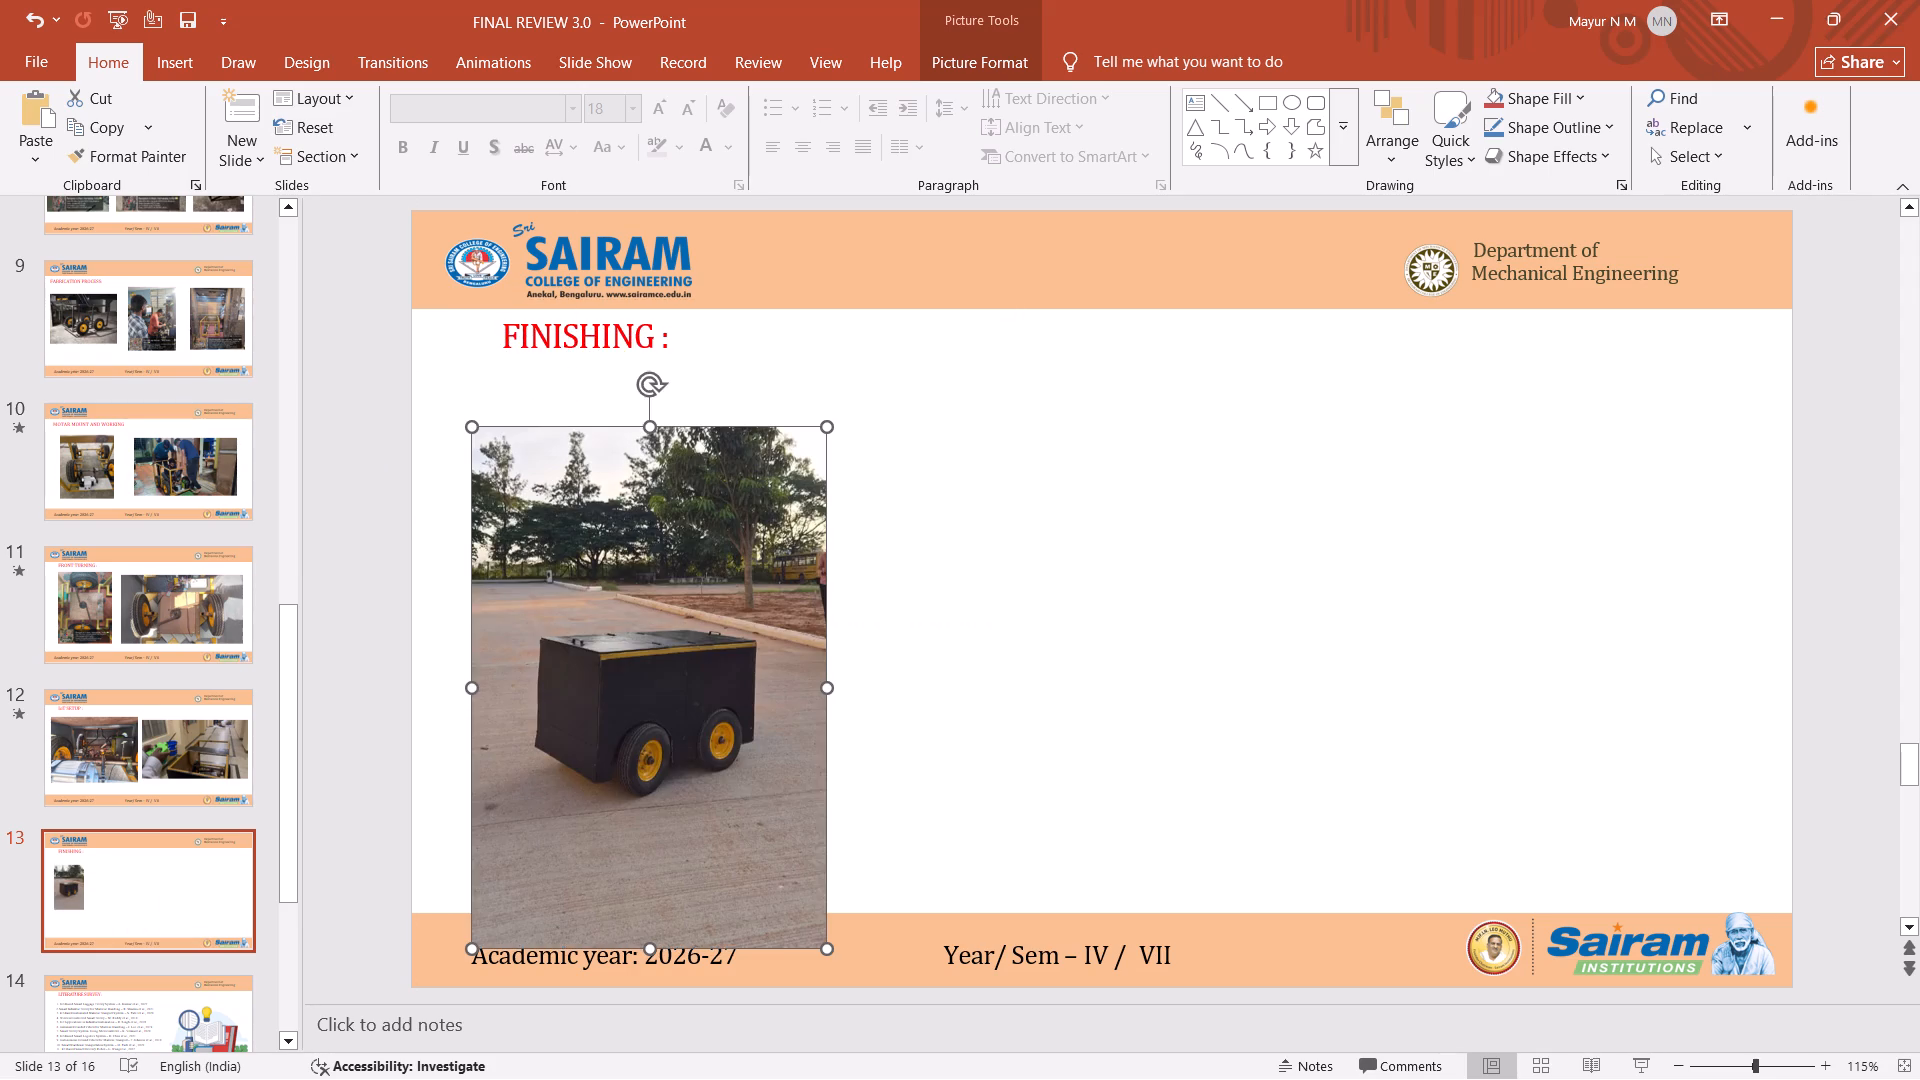
pyautogui.moveTo(750, 730); pyautogui.dragTo(761, 682)
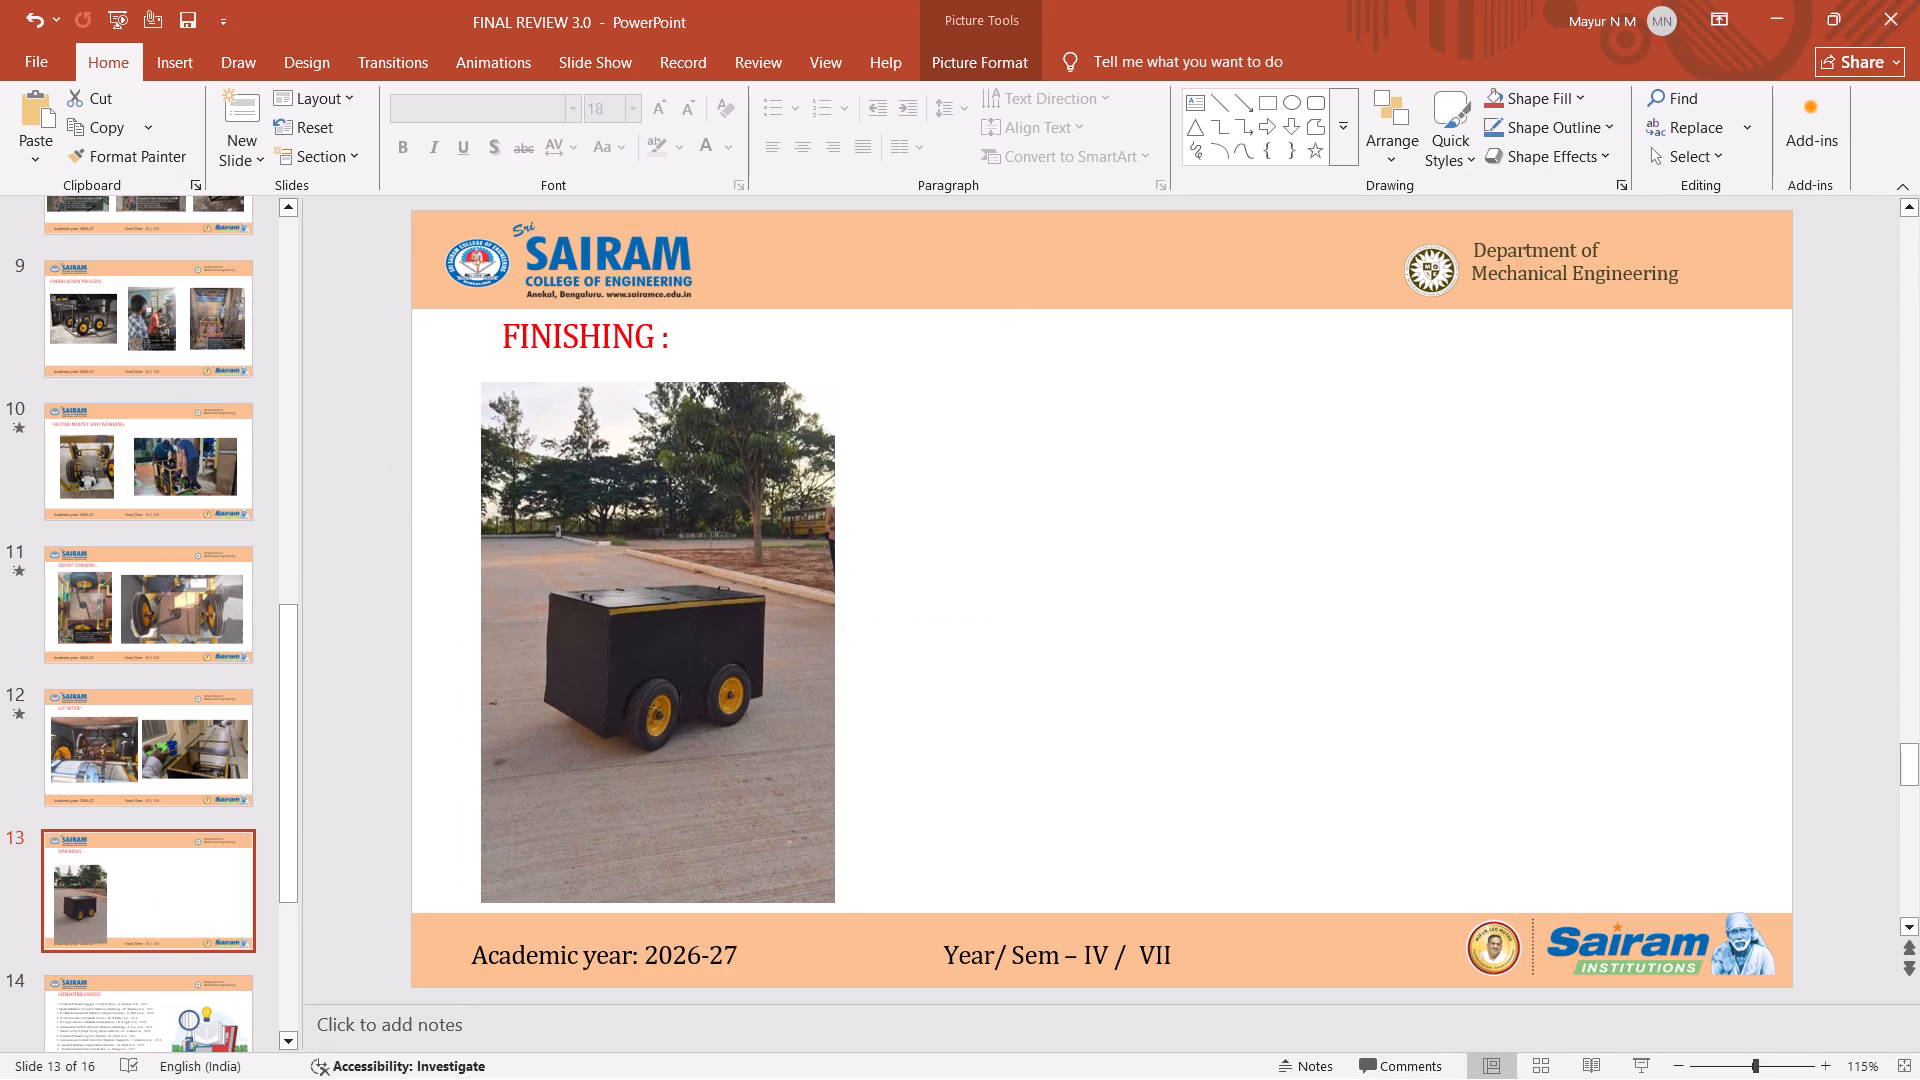
pyautogui.moveTo(761, 682); pyautogui.dragTo(756, 678)
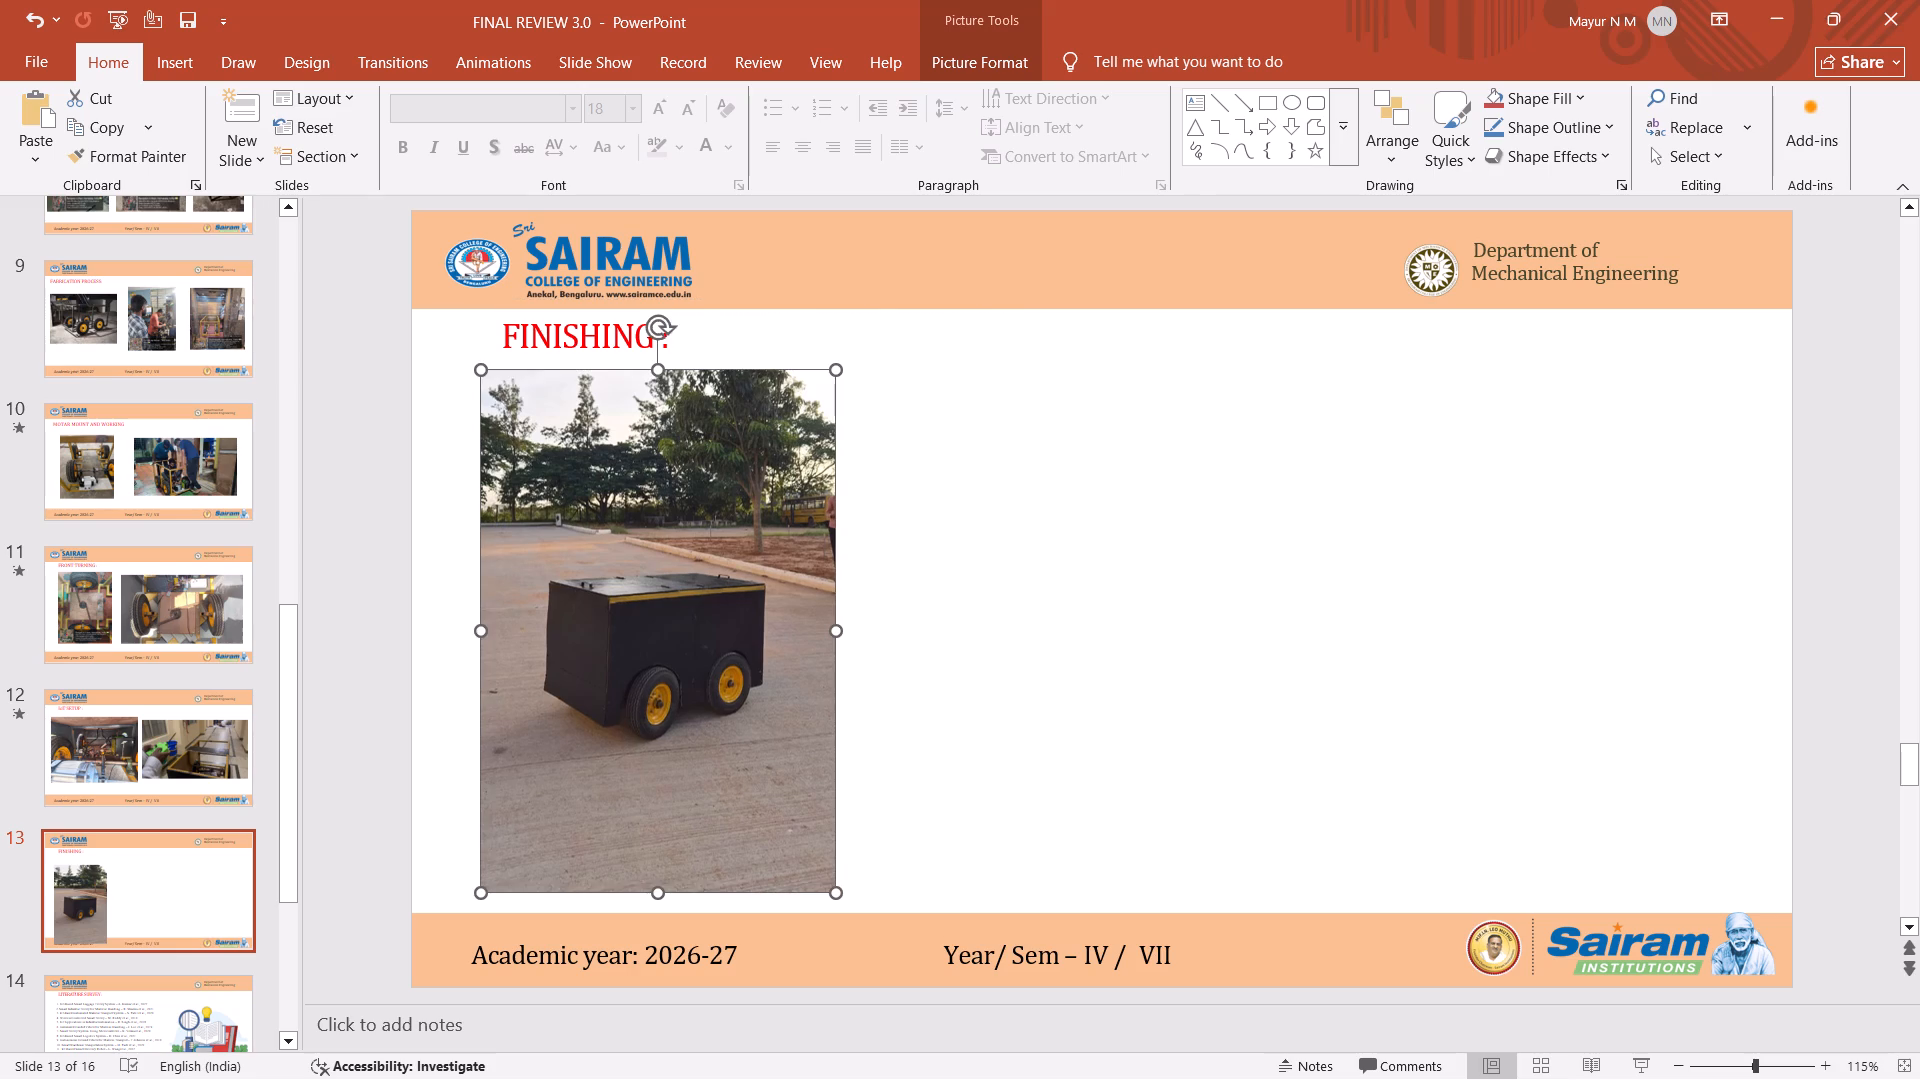
pyautogui.click(900, 656)
# Switch from the presentation to the Chrome browser.
pyautogui.hotkey('alt', 'Tab')
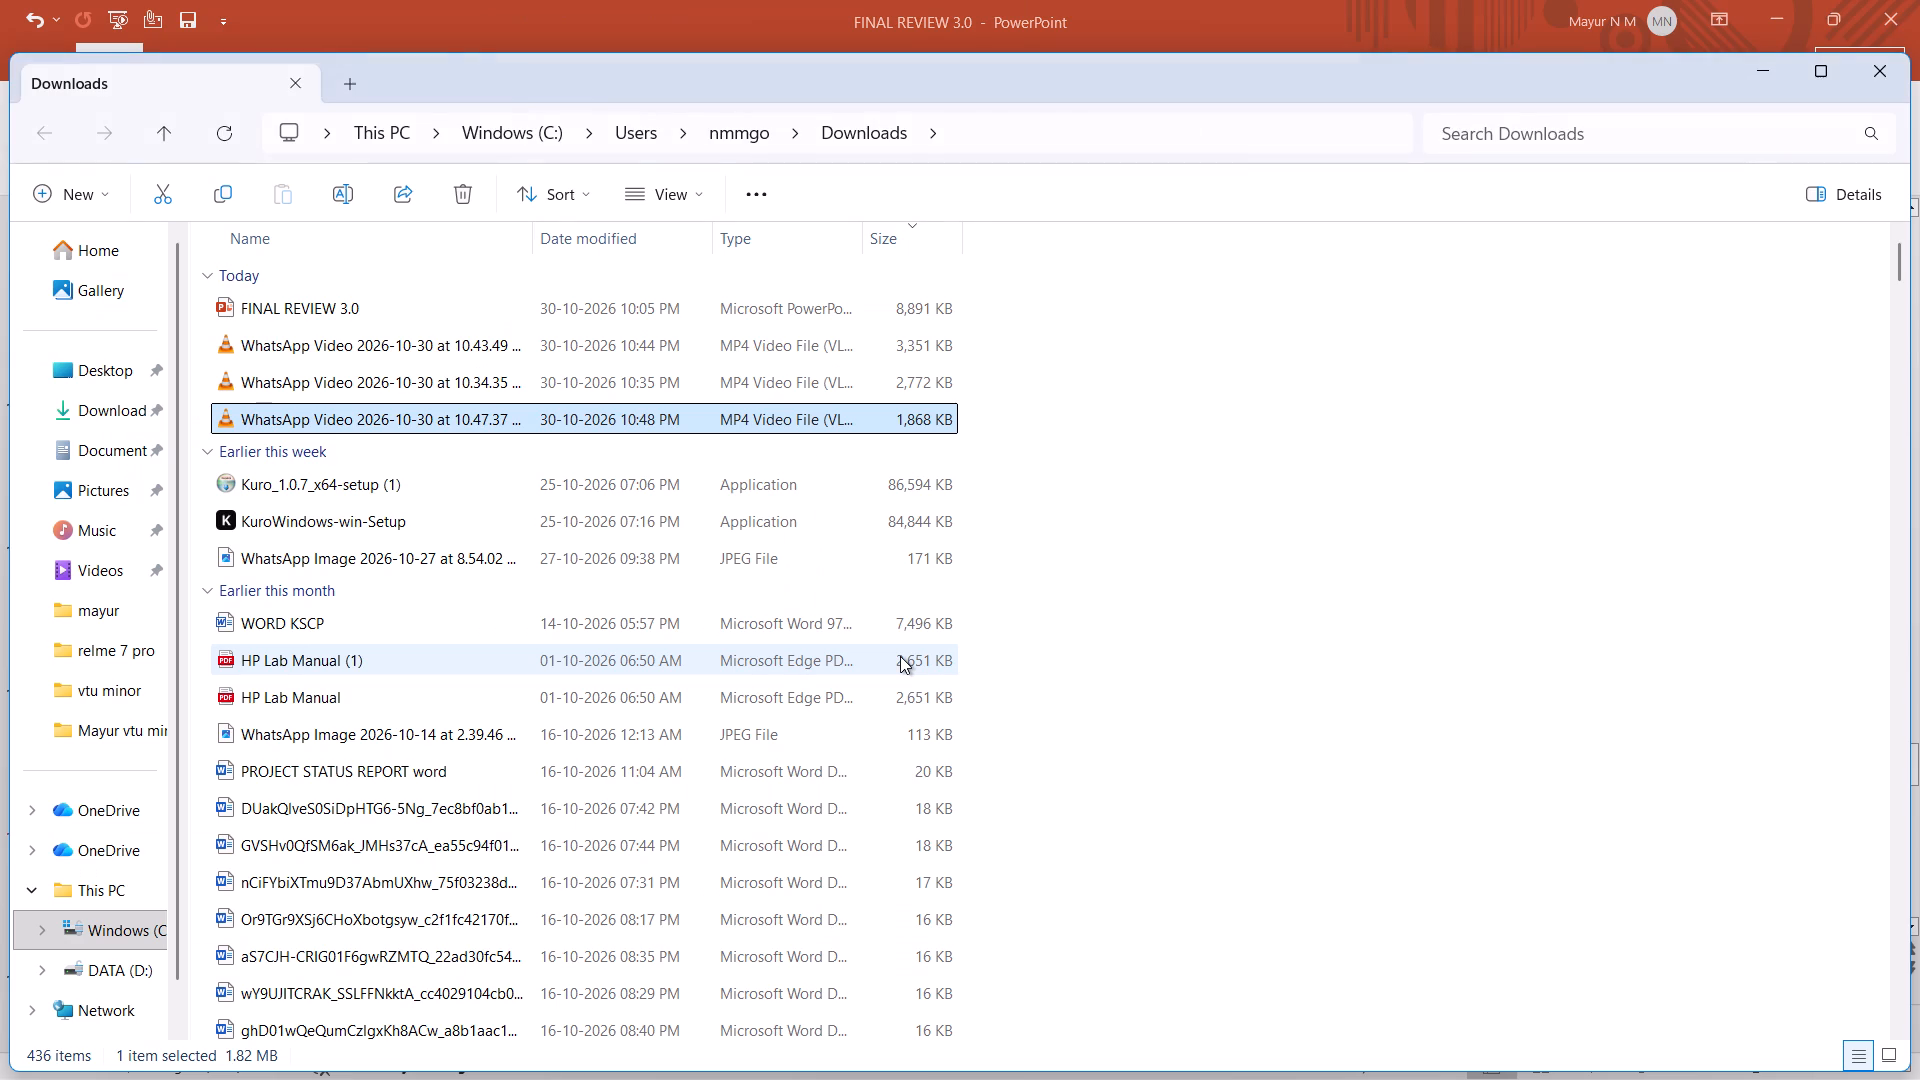
pyautogui.hotkey('alt', 'Tab')
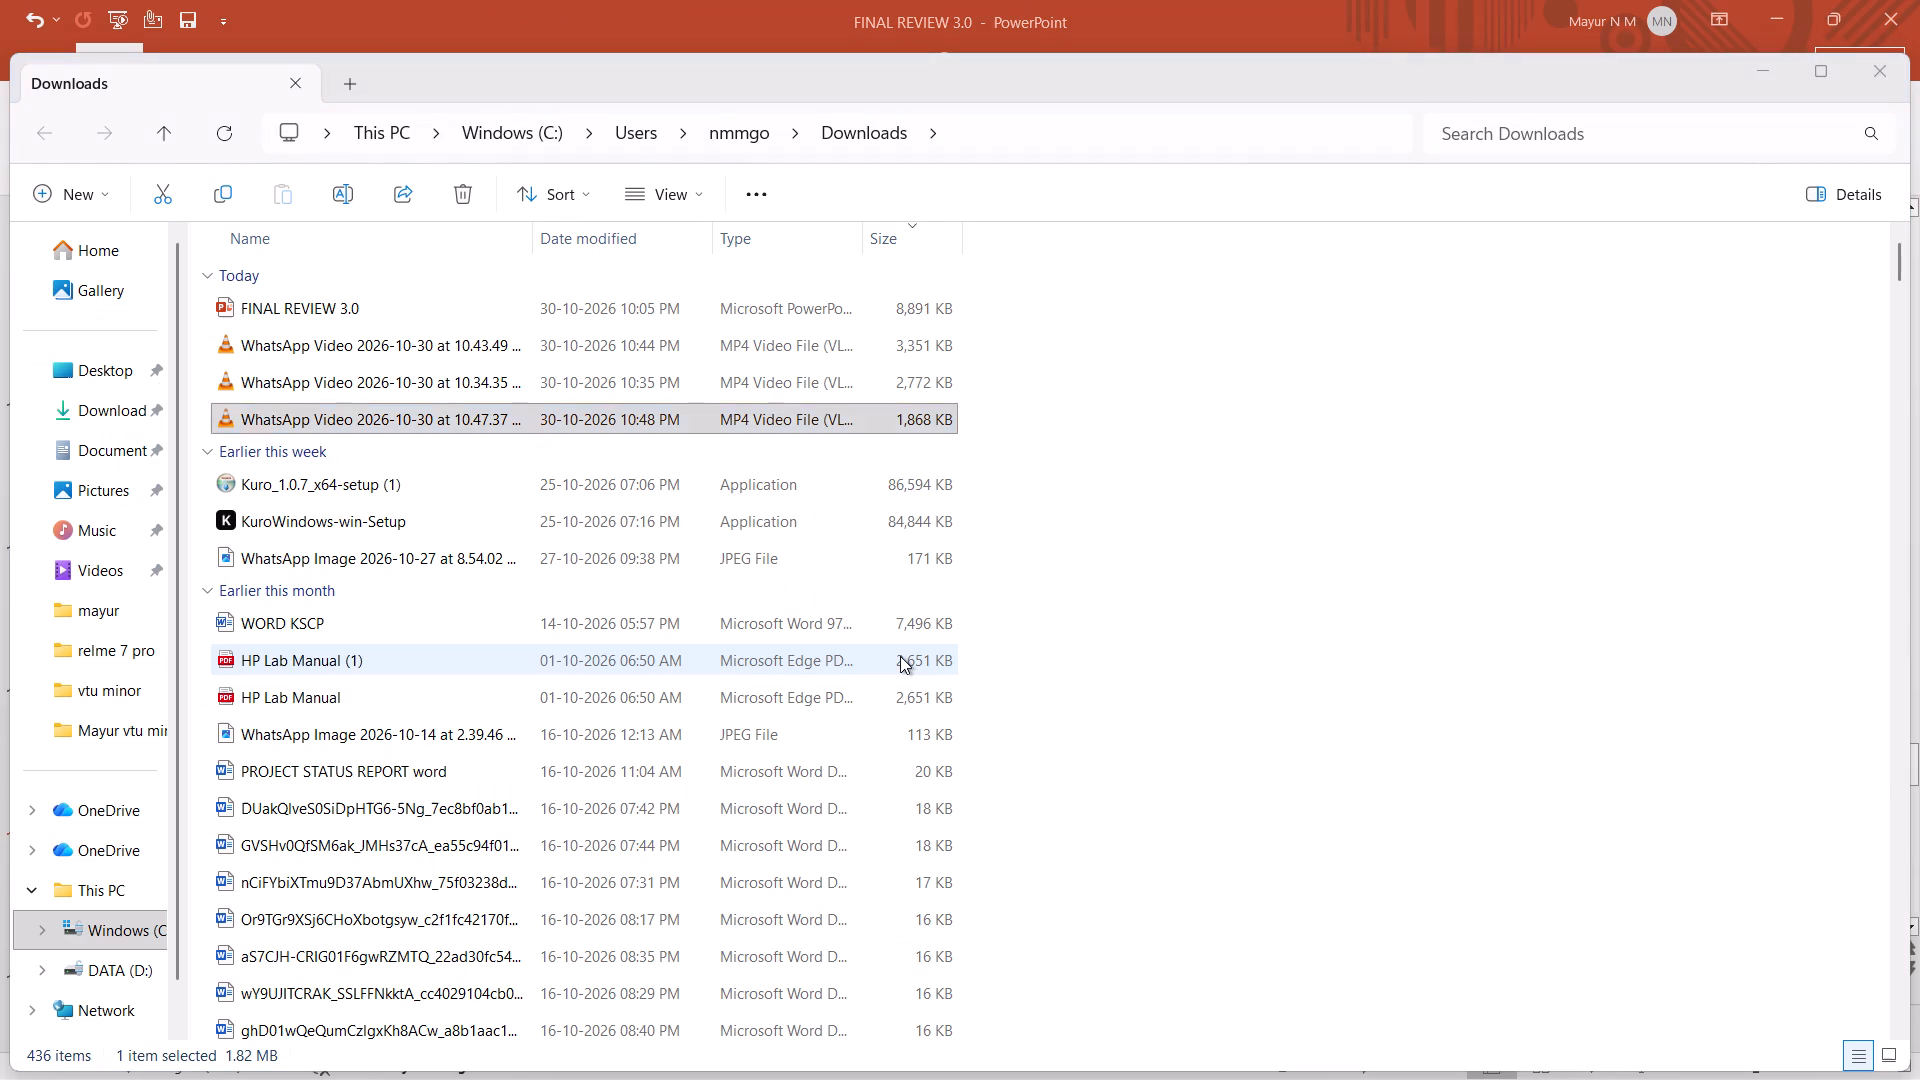
pyautogui.hotkey('alt', 'Tab')
pyautogui.hotkey('alt', 'Tab')
pyautogui.hotkey('alt', 'Tab')
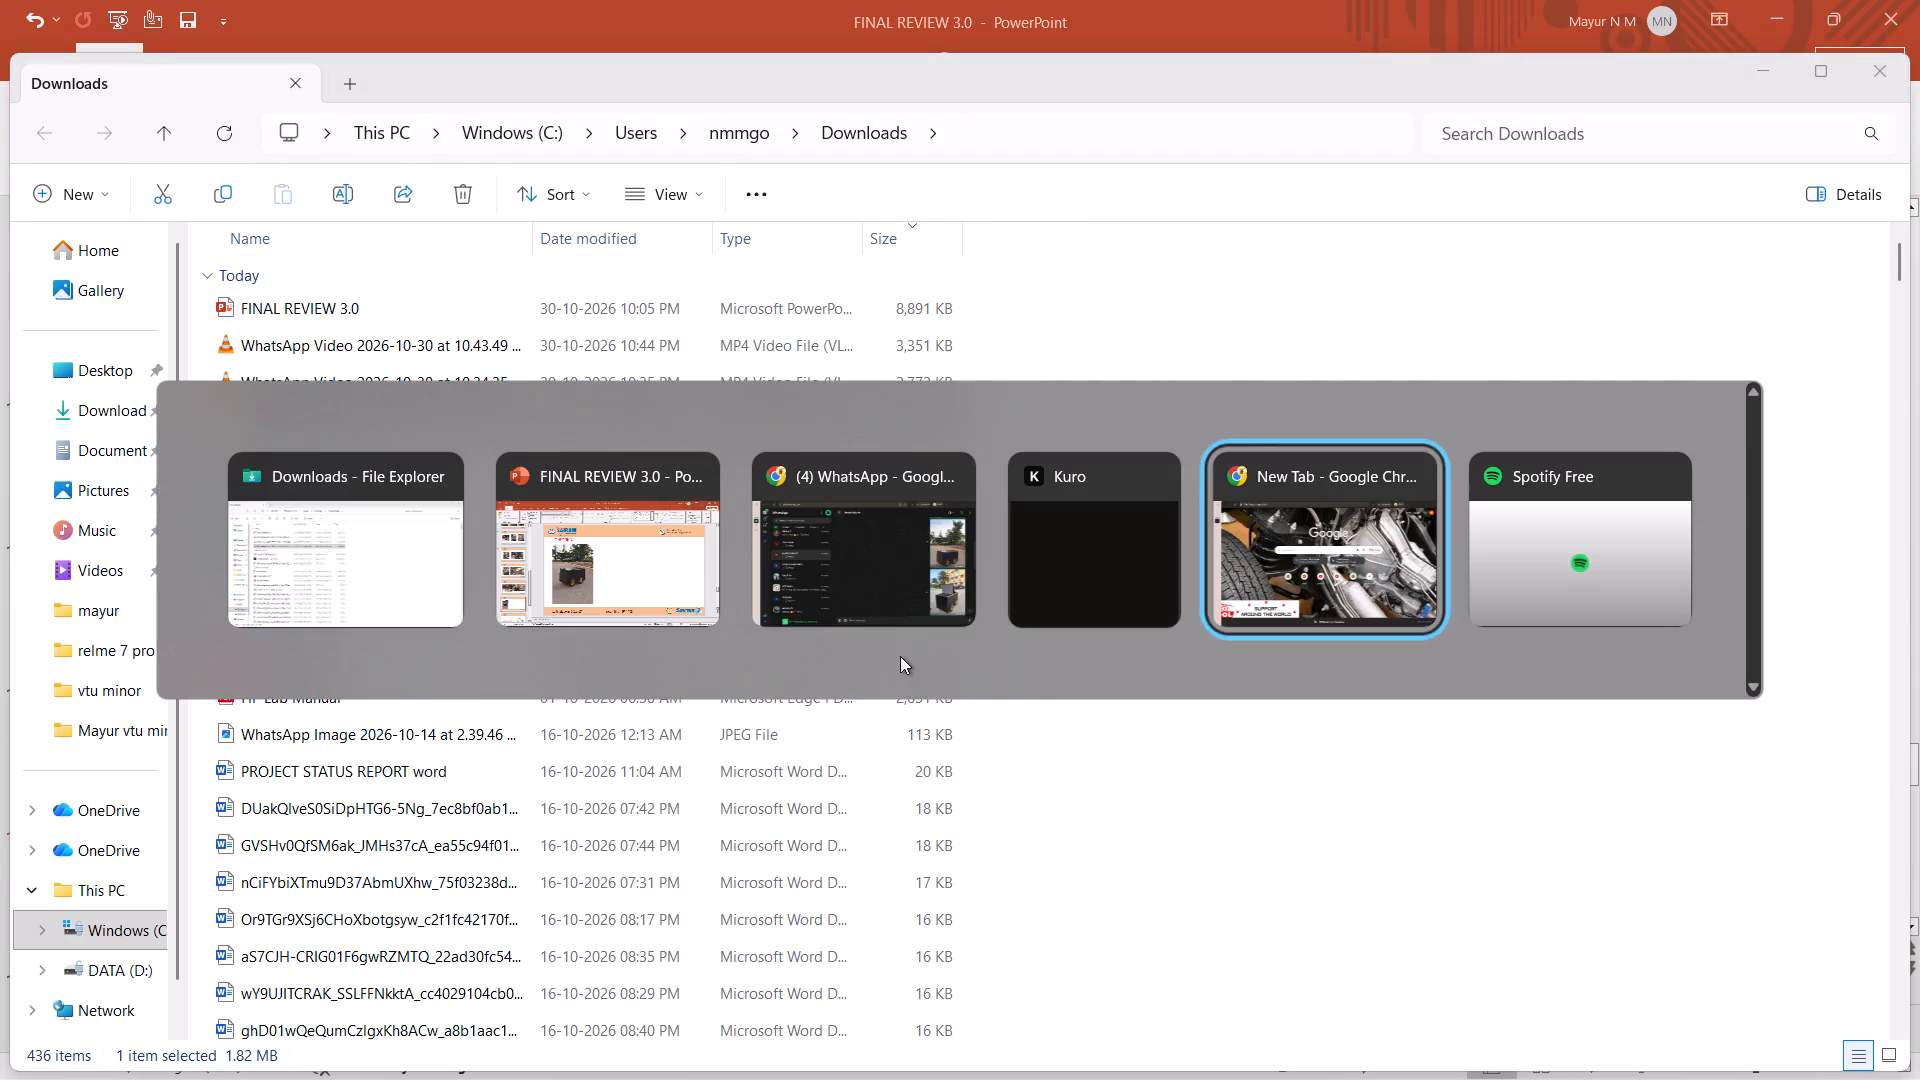
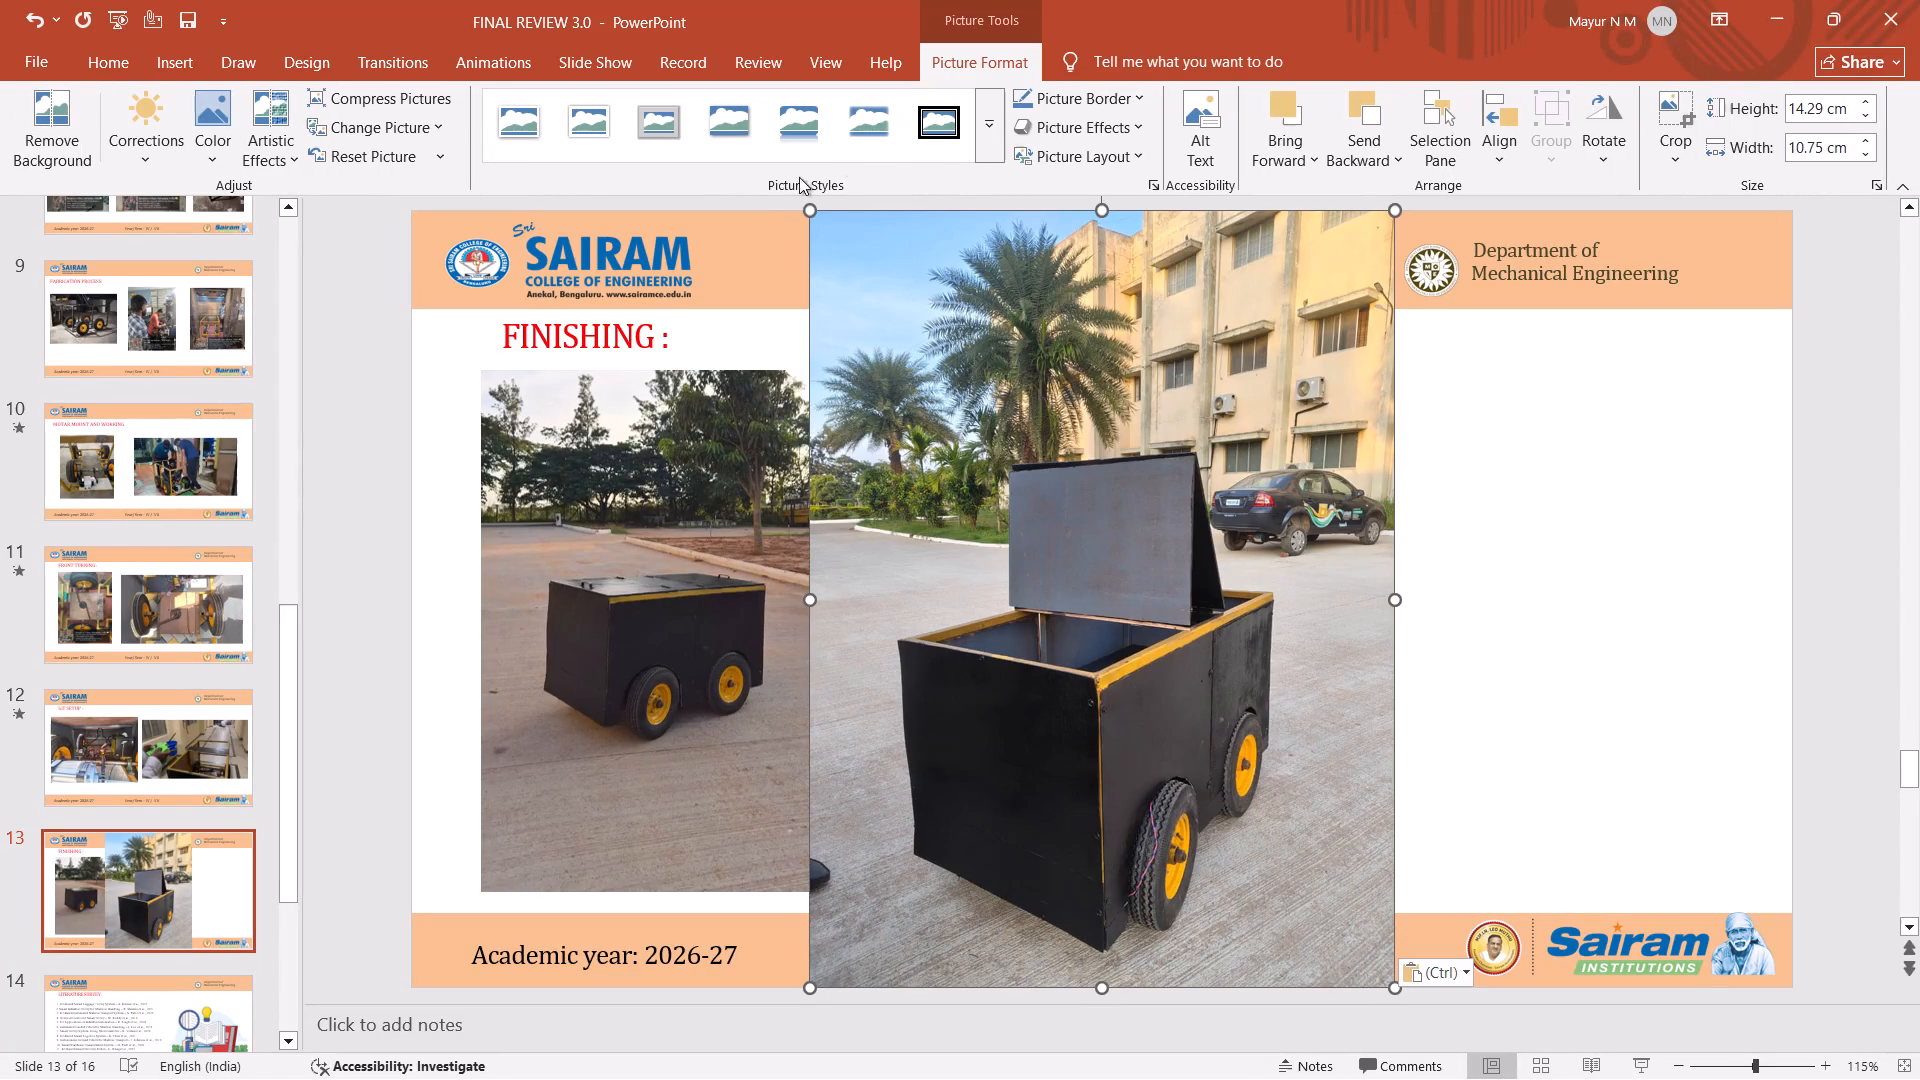
# Shrink the open-lid trolley photo to about 9.3 cm by 7 cm and place it beside the closed trolley photo, tops nearly level.
pyautogui.moveTo(810, 209); pyautogui.dragTo(991, 406)
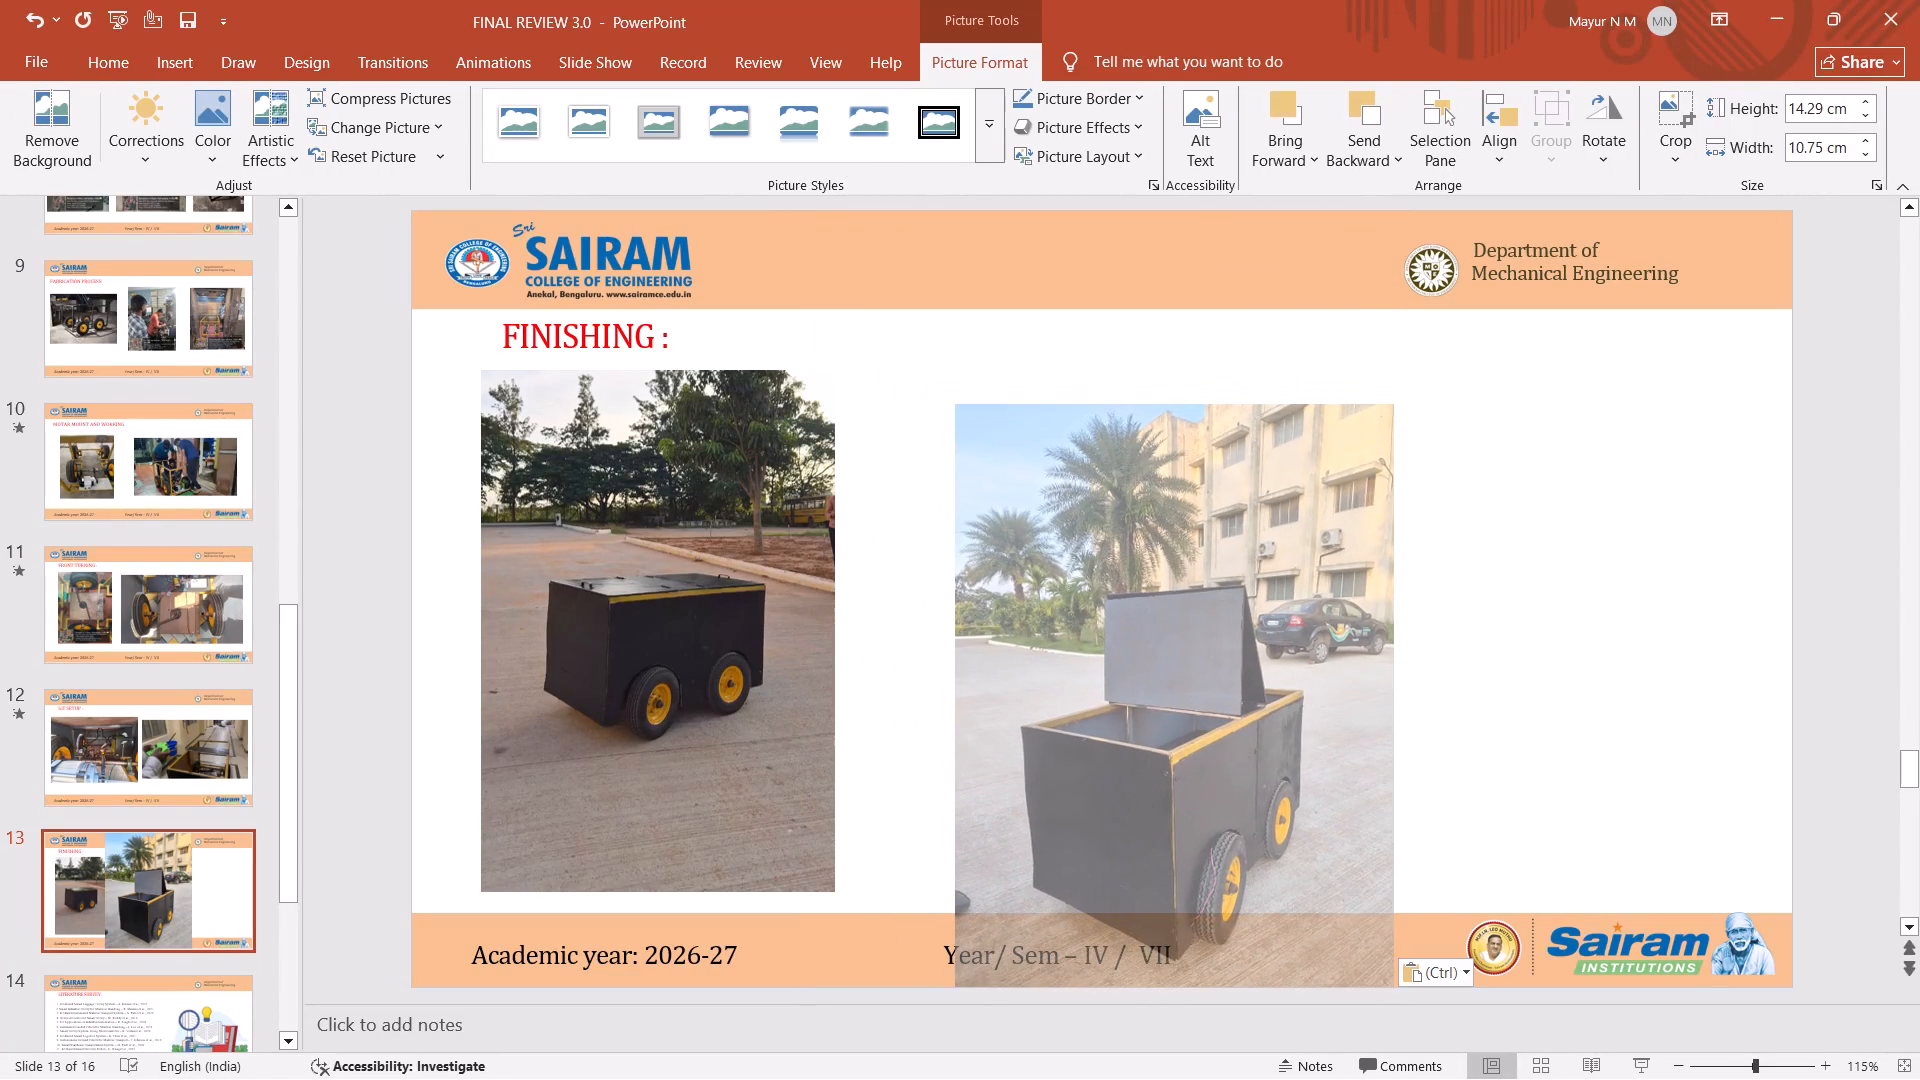
pyautogui.moveTo(991, 406); pyautogui.dragTo(1073, 593)
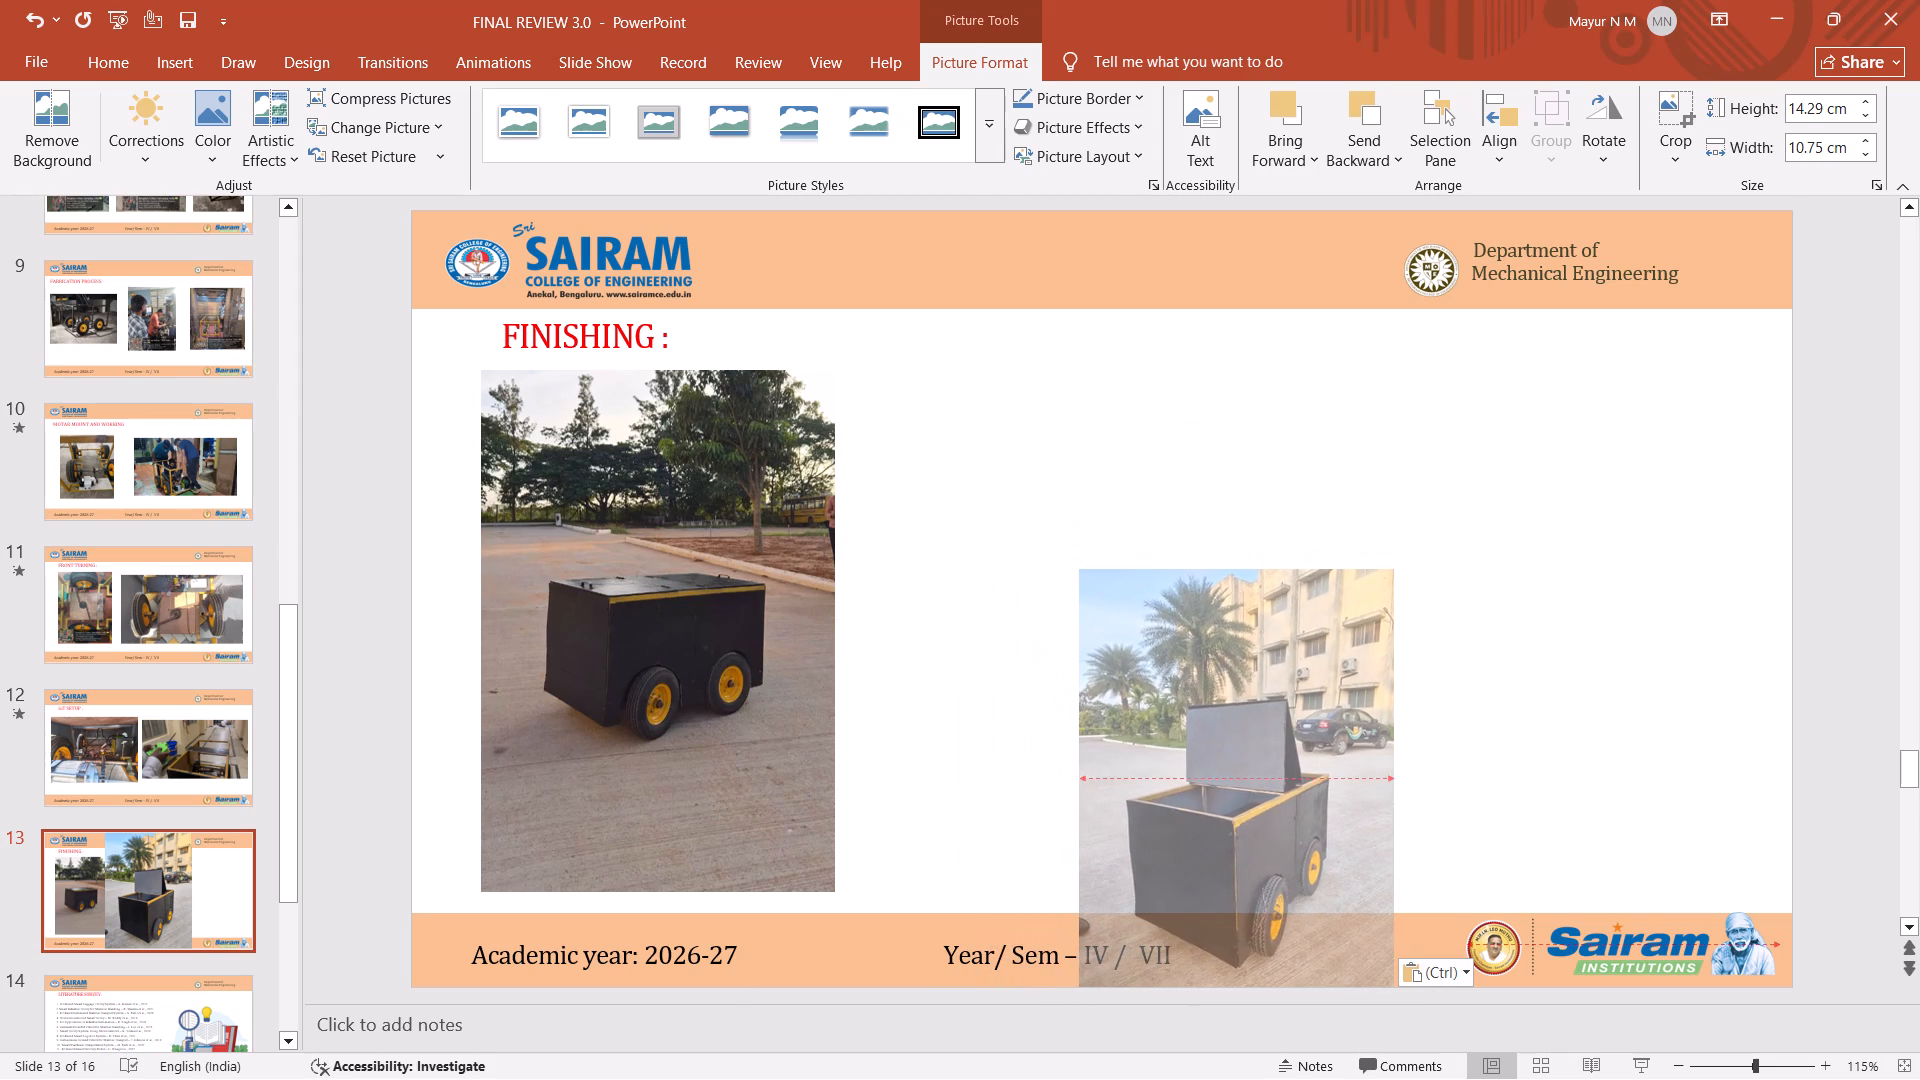
pyautogui.moveTo(1073, 593); pyautogui.dragTo(1043, 628)
pyautogui.moveTo(1203, 713); pyautogui.dragTo(1085, 610)
pyautogui.moveTo(928, 412); pyautogui.dragTo(919, 379)
pyautogui.click(1394, 615)
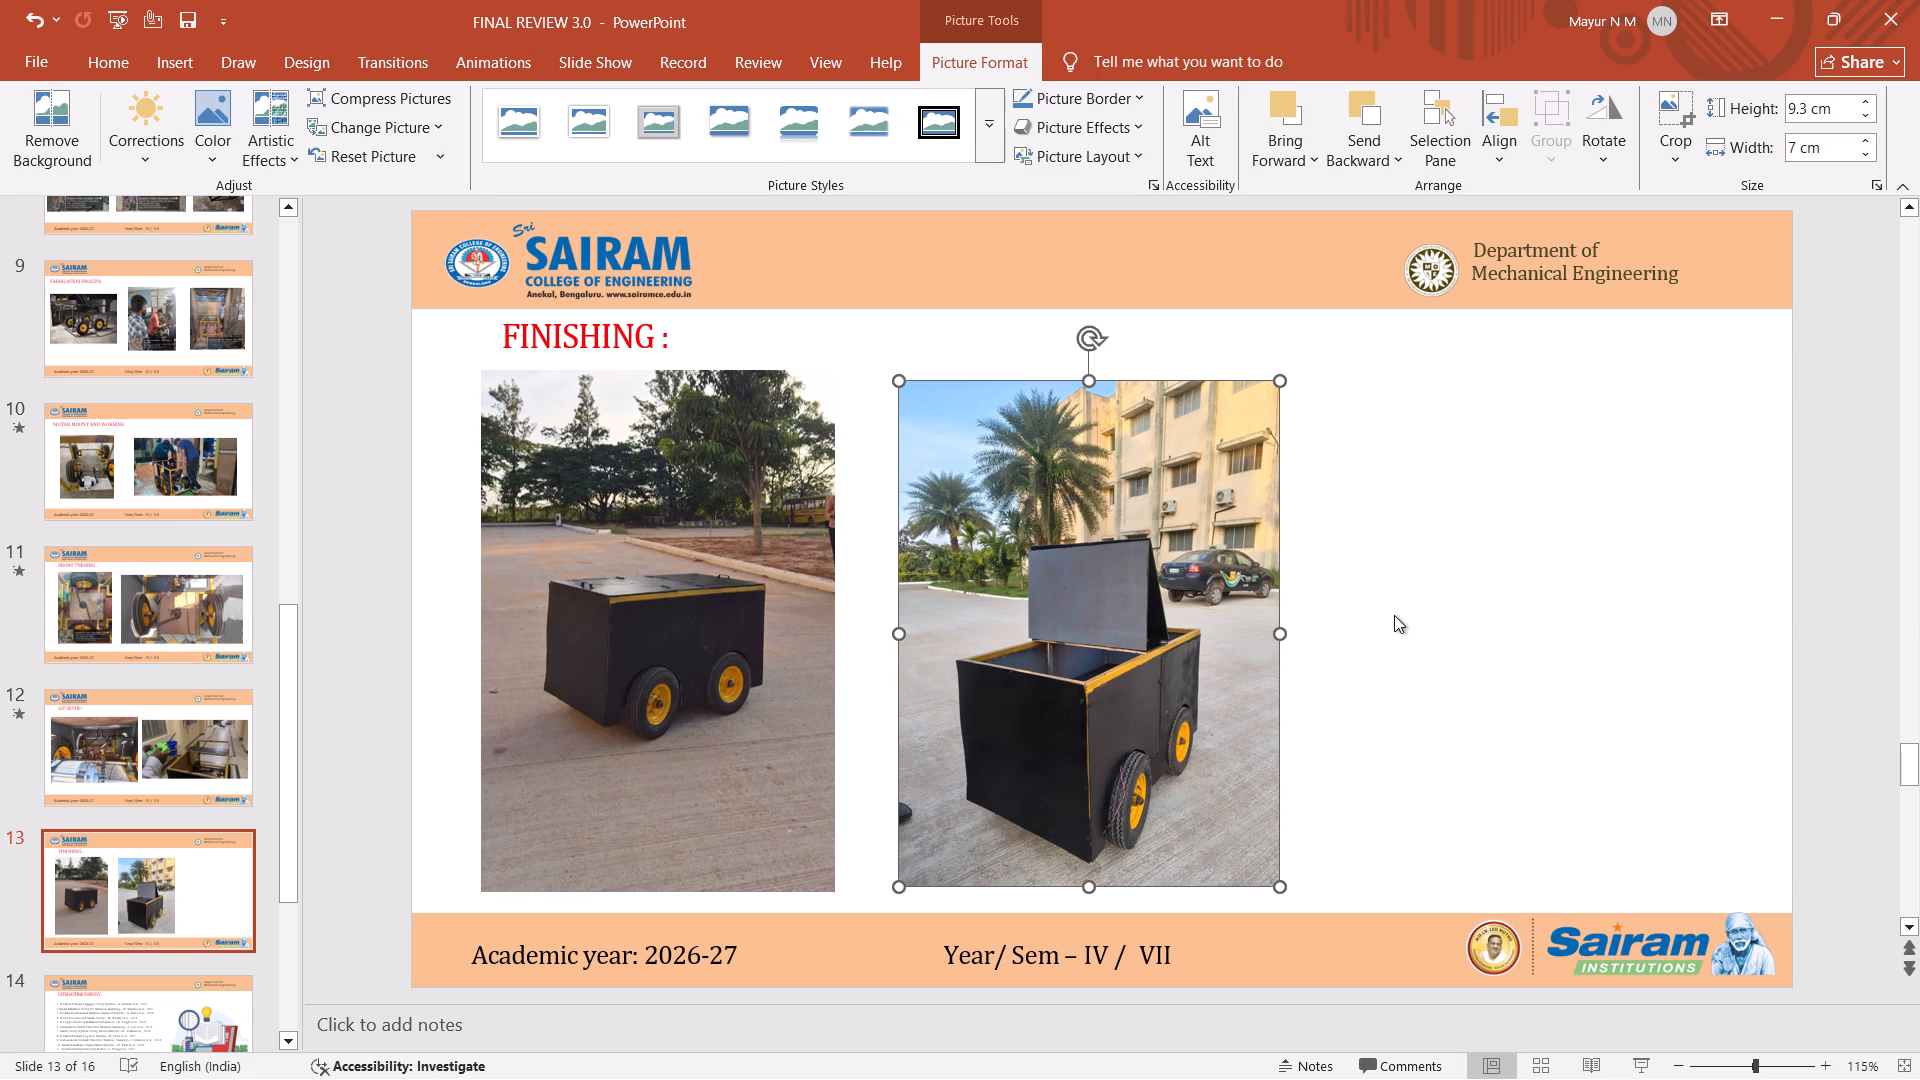
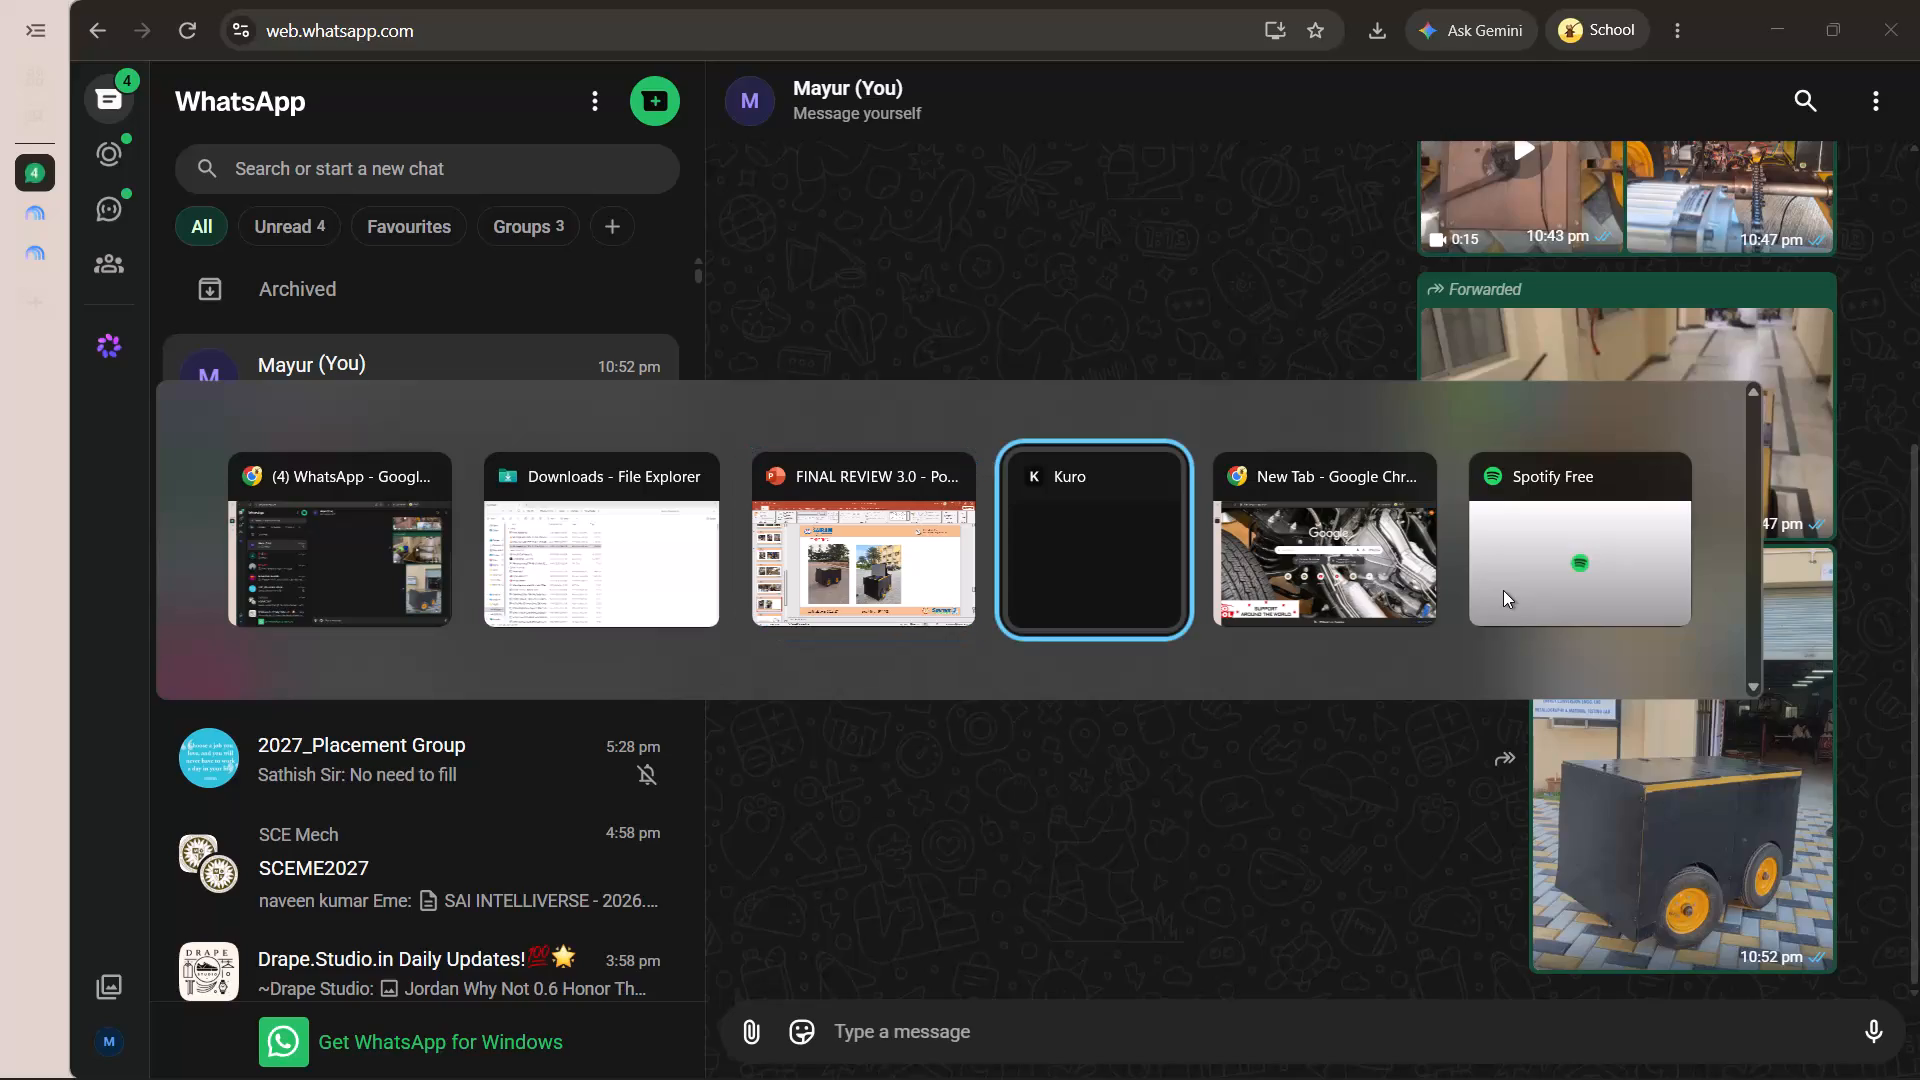
# Switch to the presentation, paste the copied C Block trolley photo, scale it to about 11.43 × 6.43 cm and place it beside the palm-tree photo.
pyautogui.hotkey('alt', 'Tab')
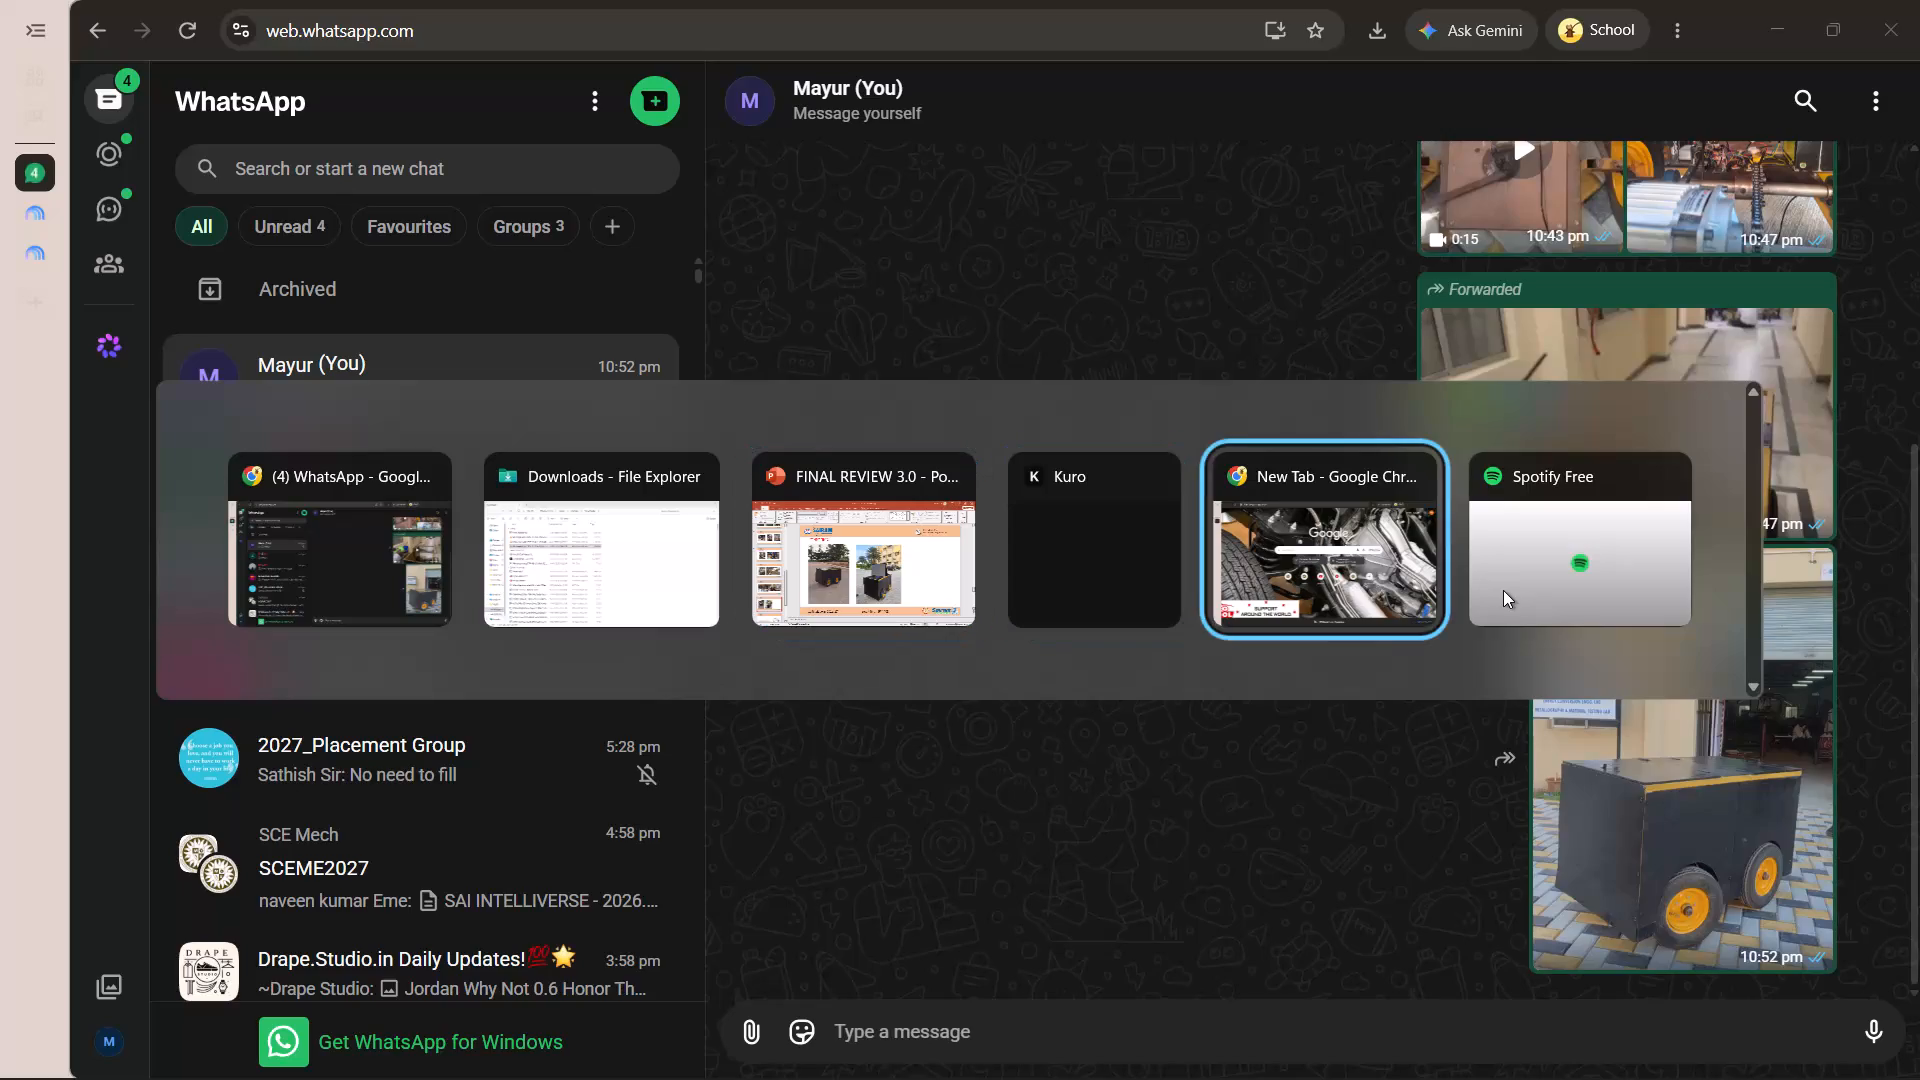
pyautogui.hotkey('alt', 'Tab')
pyautogui.hotkey('alt', 'Tab')
pyautogui.hotkey('alt', 'Tab')
pyautogui.hotkey('alt', 'Tab')
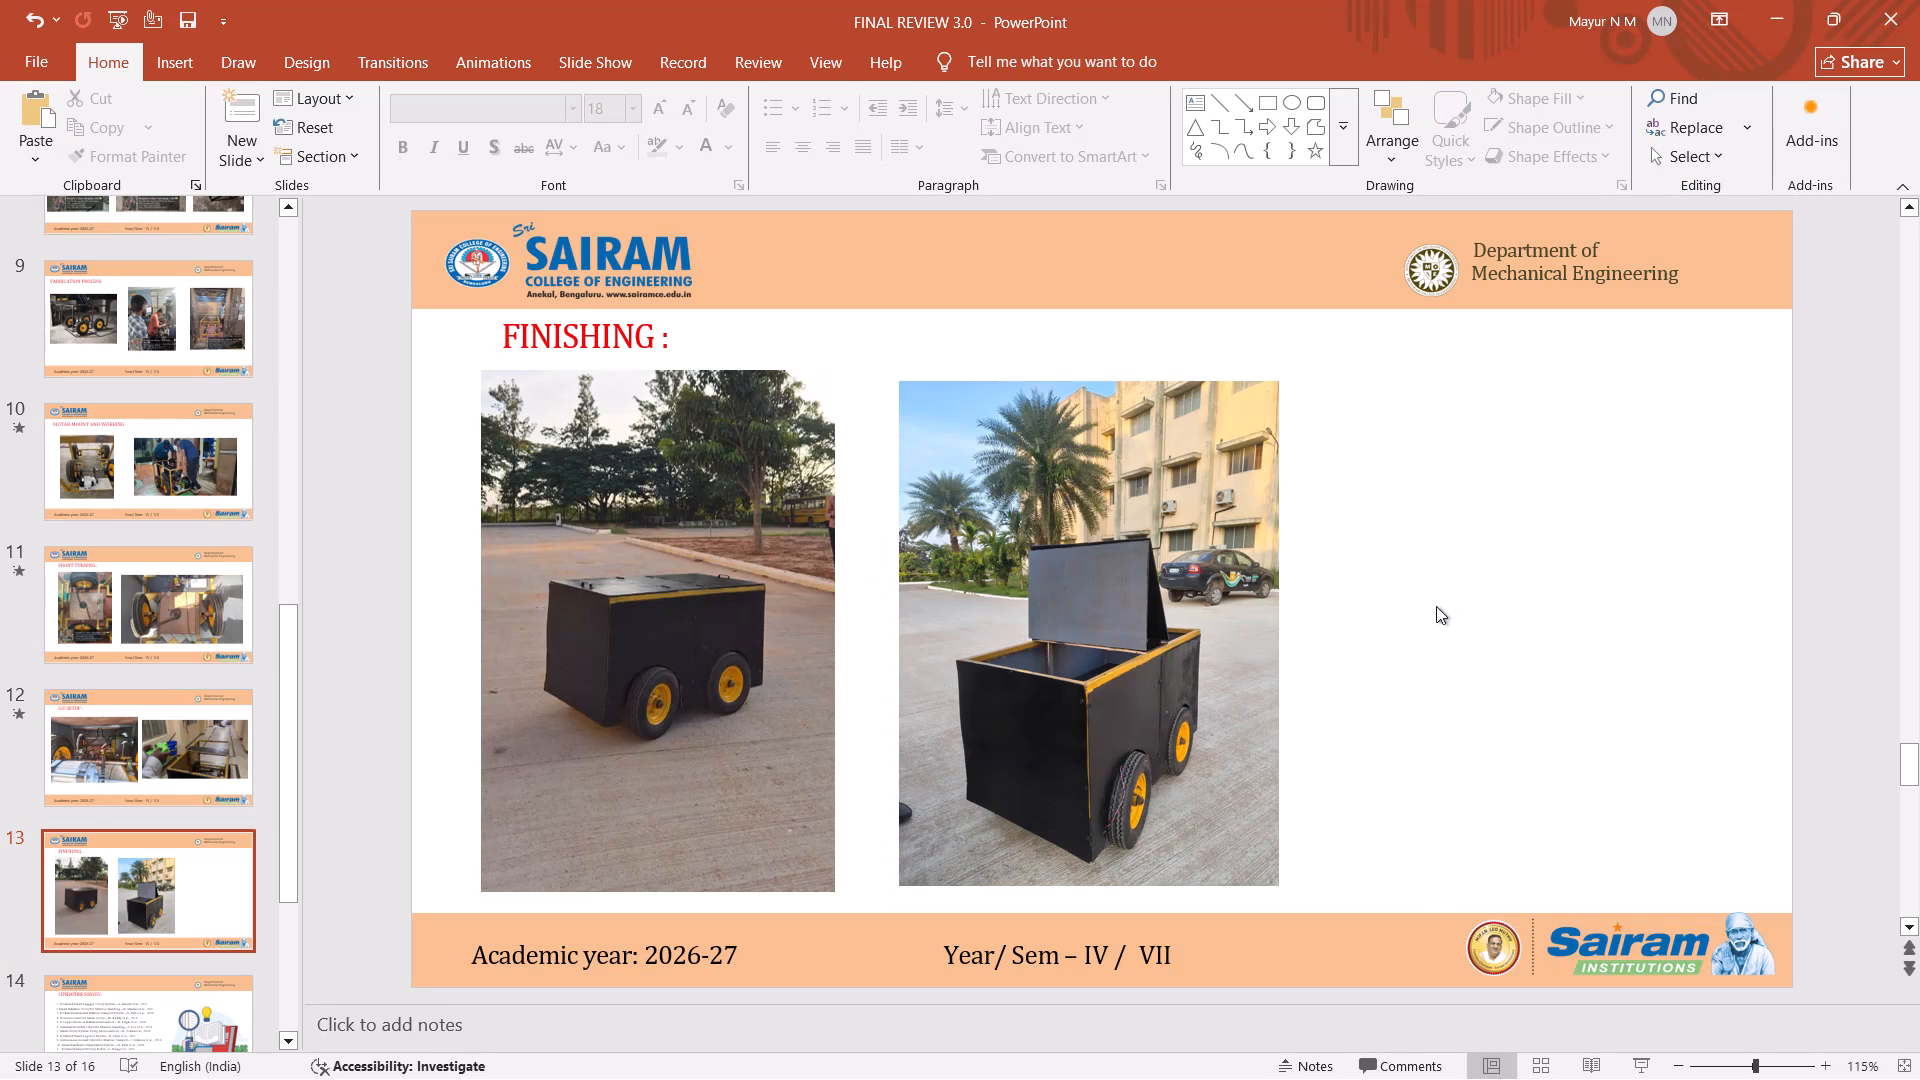
pyautogui.rightClick(1436, 606)
pyautogui.click(1540, 698)
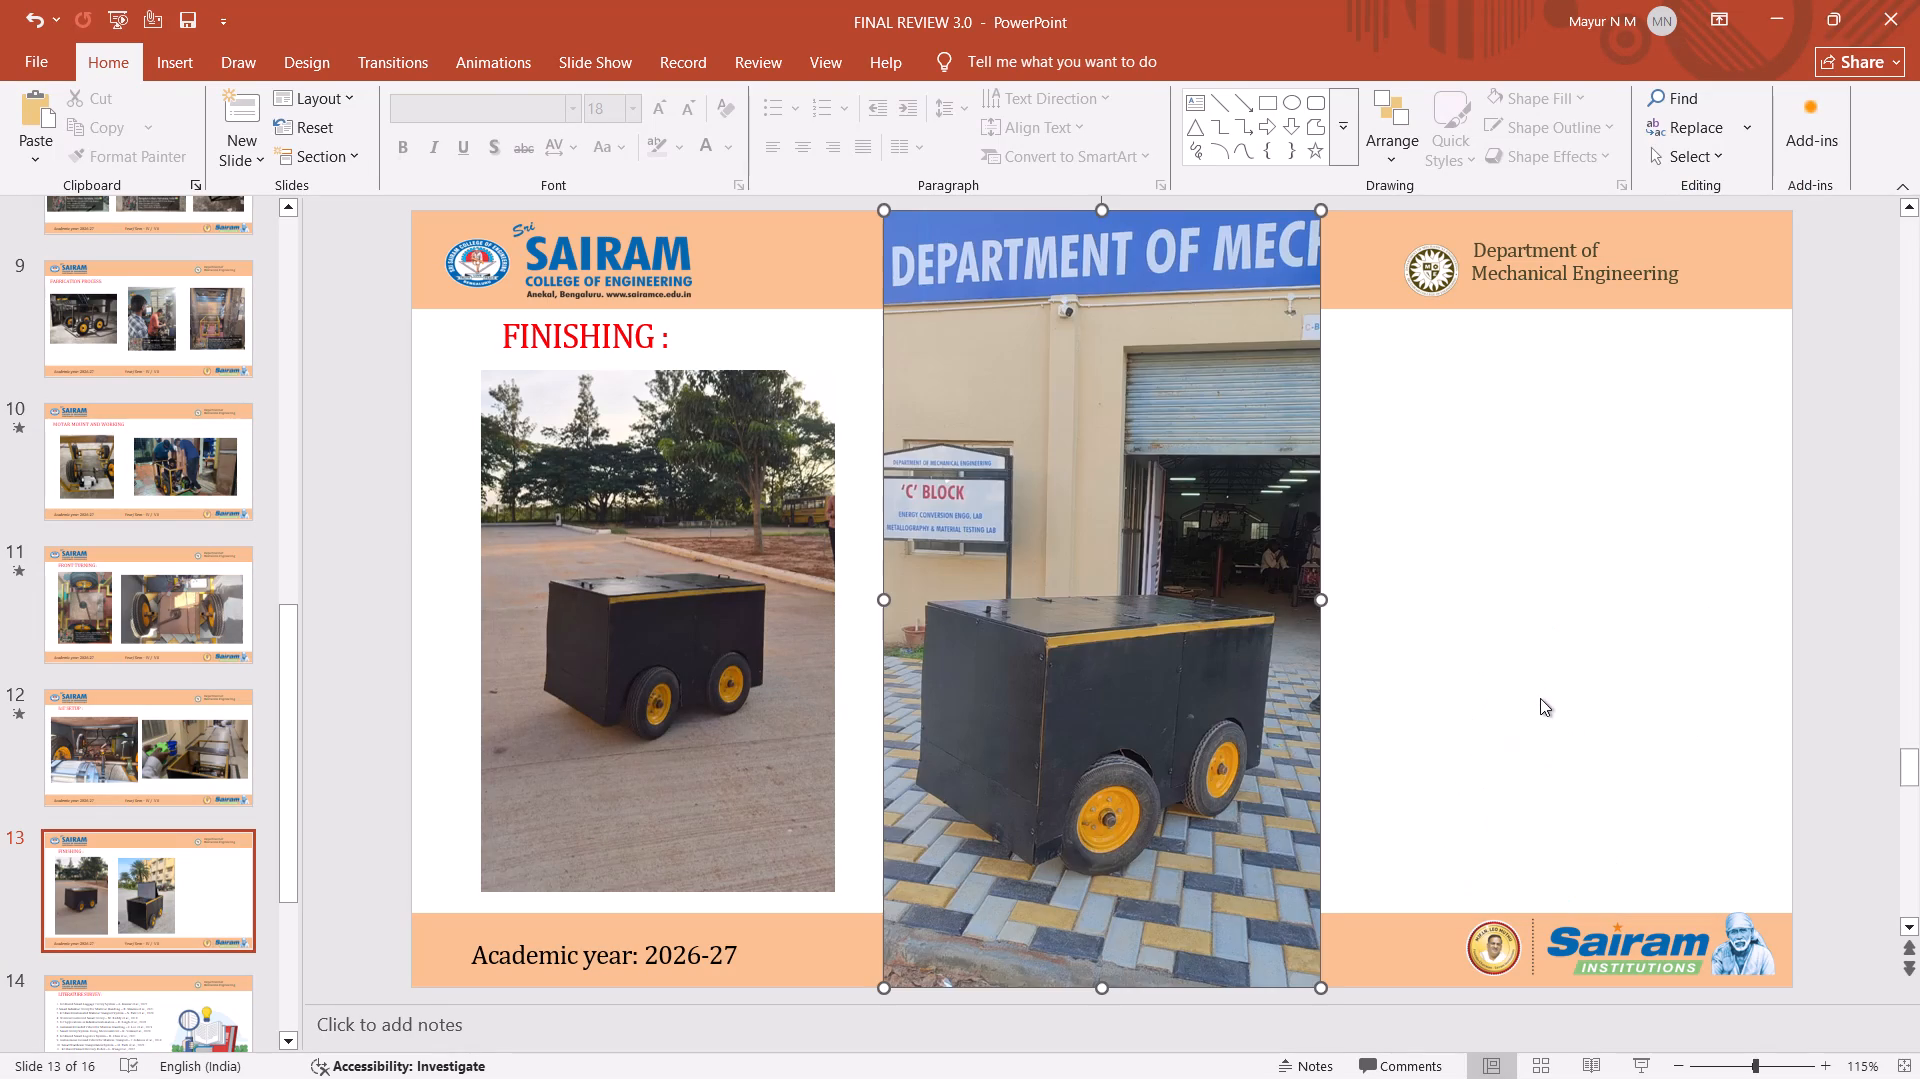
pyautogui.moveTo(1152, 467); pyautogui.dragTo(1464, 484)
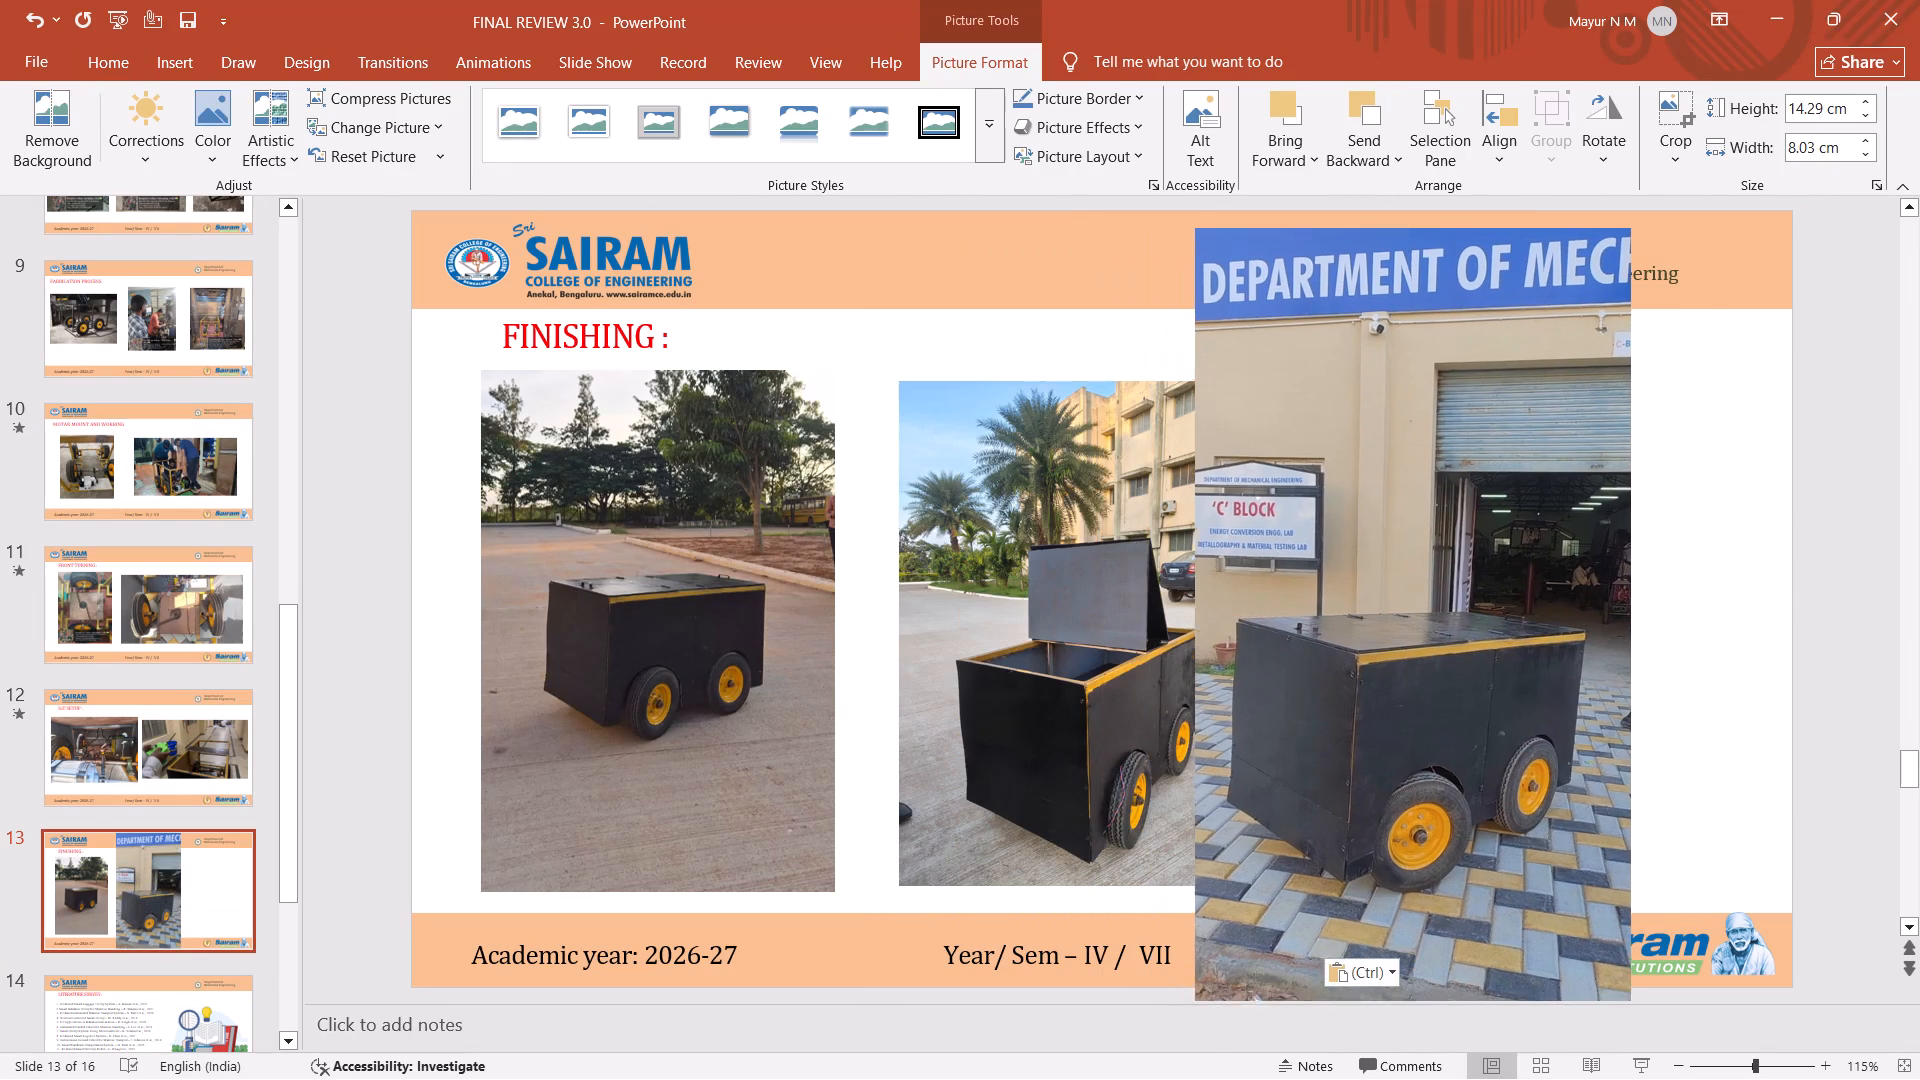
pyautogui.moveTo(1464, 484); pyautogui.dragTo(1550, 511)
pyautogui.moveTo(1286, 261); pyautogui.dragTo(1411, 417)
pyautogui.moveTo(1543, 660); pyautogui.dragTo(1538, 568)
# Crop the C Block trolley photo's lower paving and upper department sign, leaving it about 9.3 cm high.
pyautogui.rightClick(1538, 568)
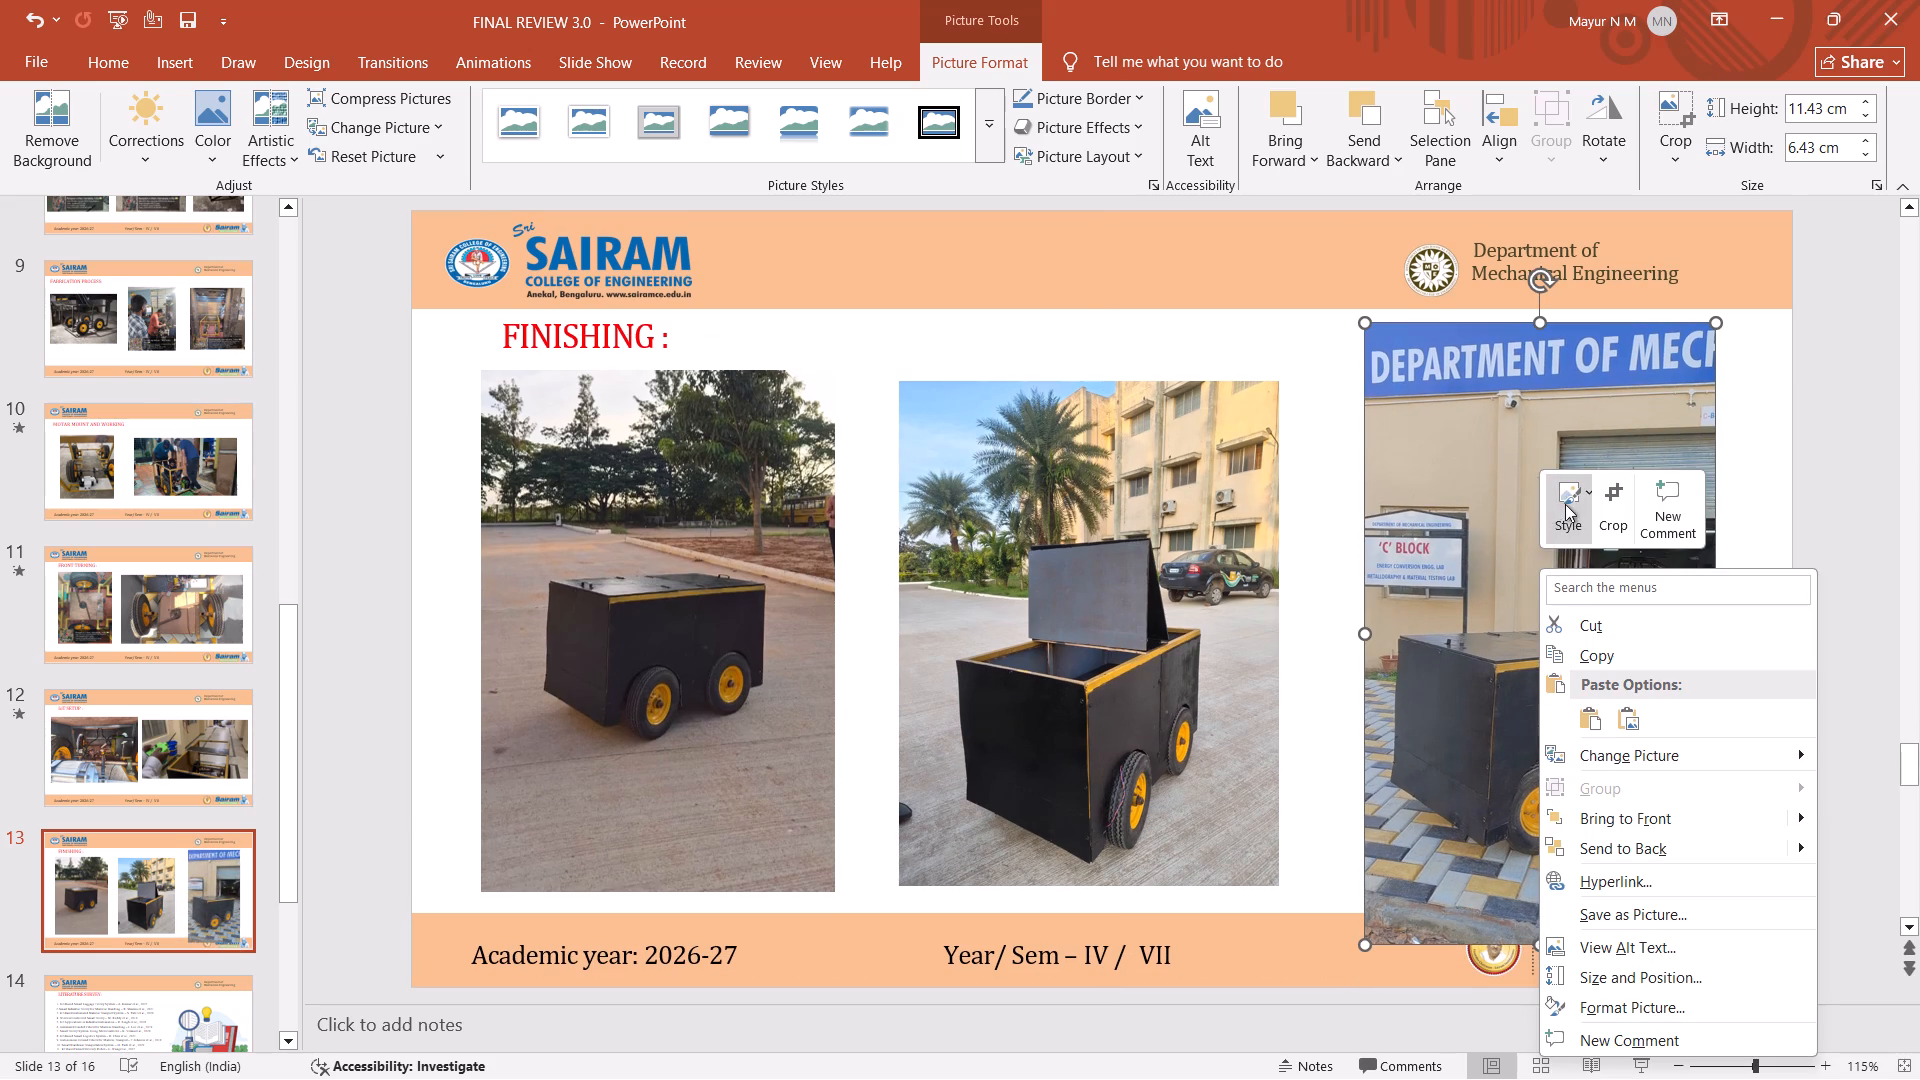
pyautogui.click(1594, 495)
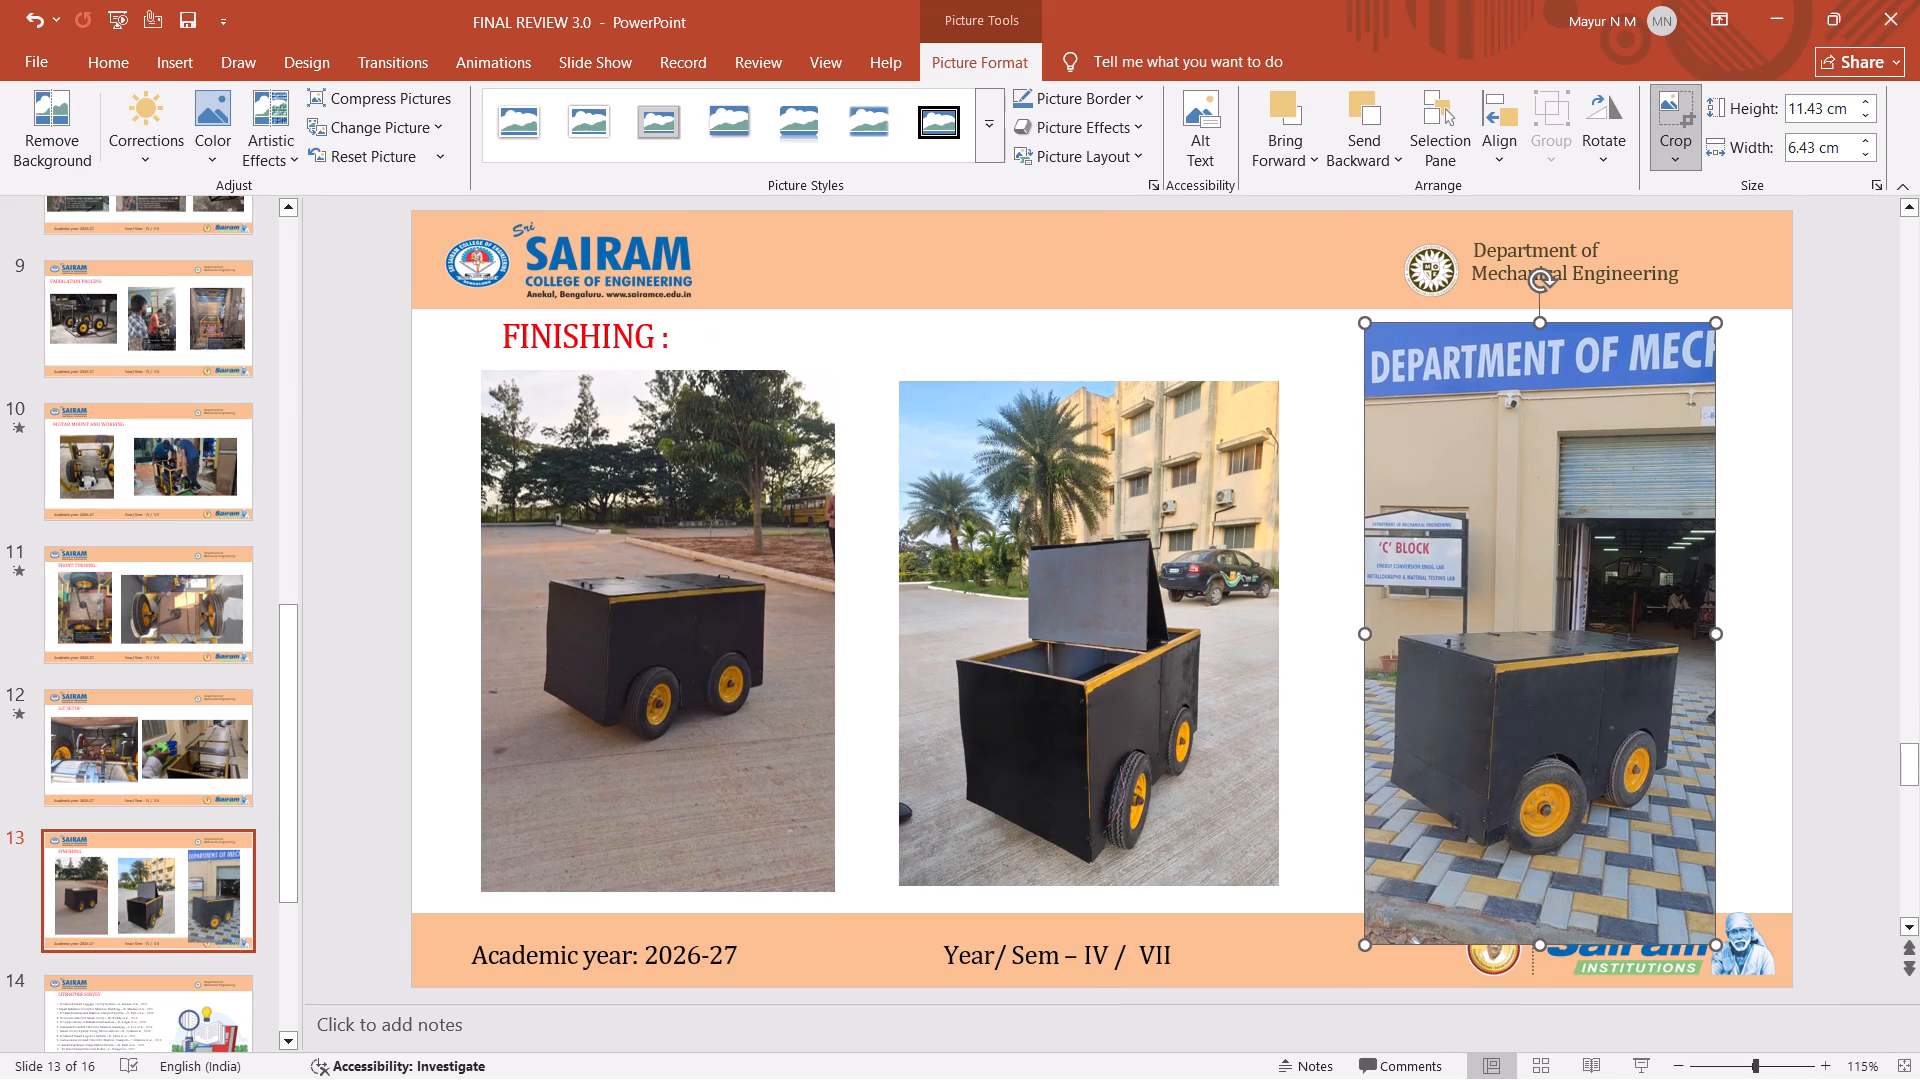
pyautogui.moveTo(1541, 942); pyautogui.dragTo(1544, 908)
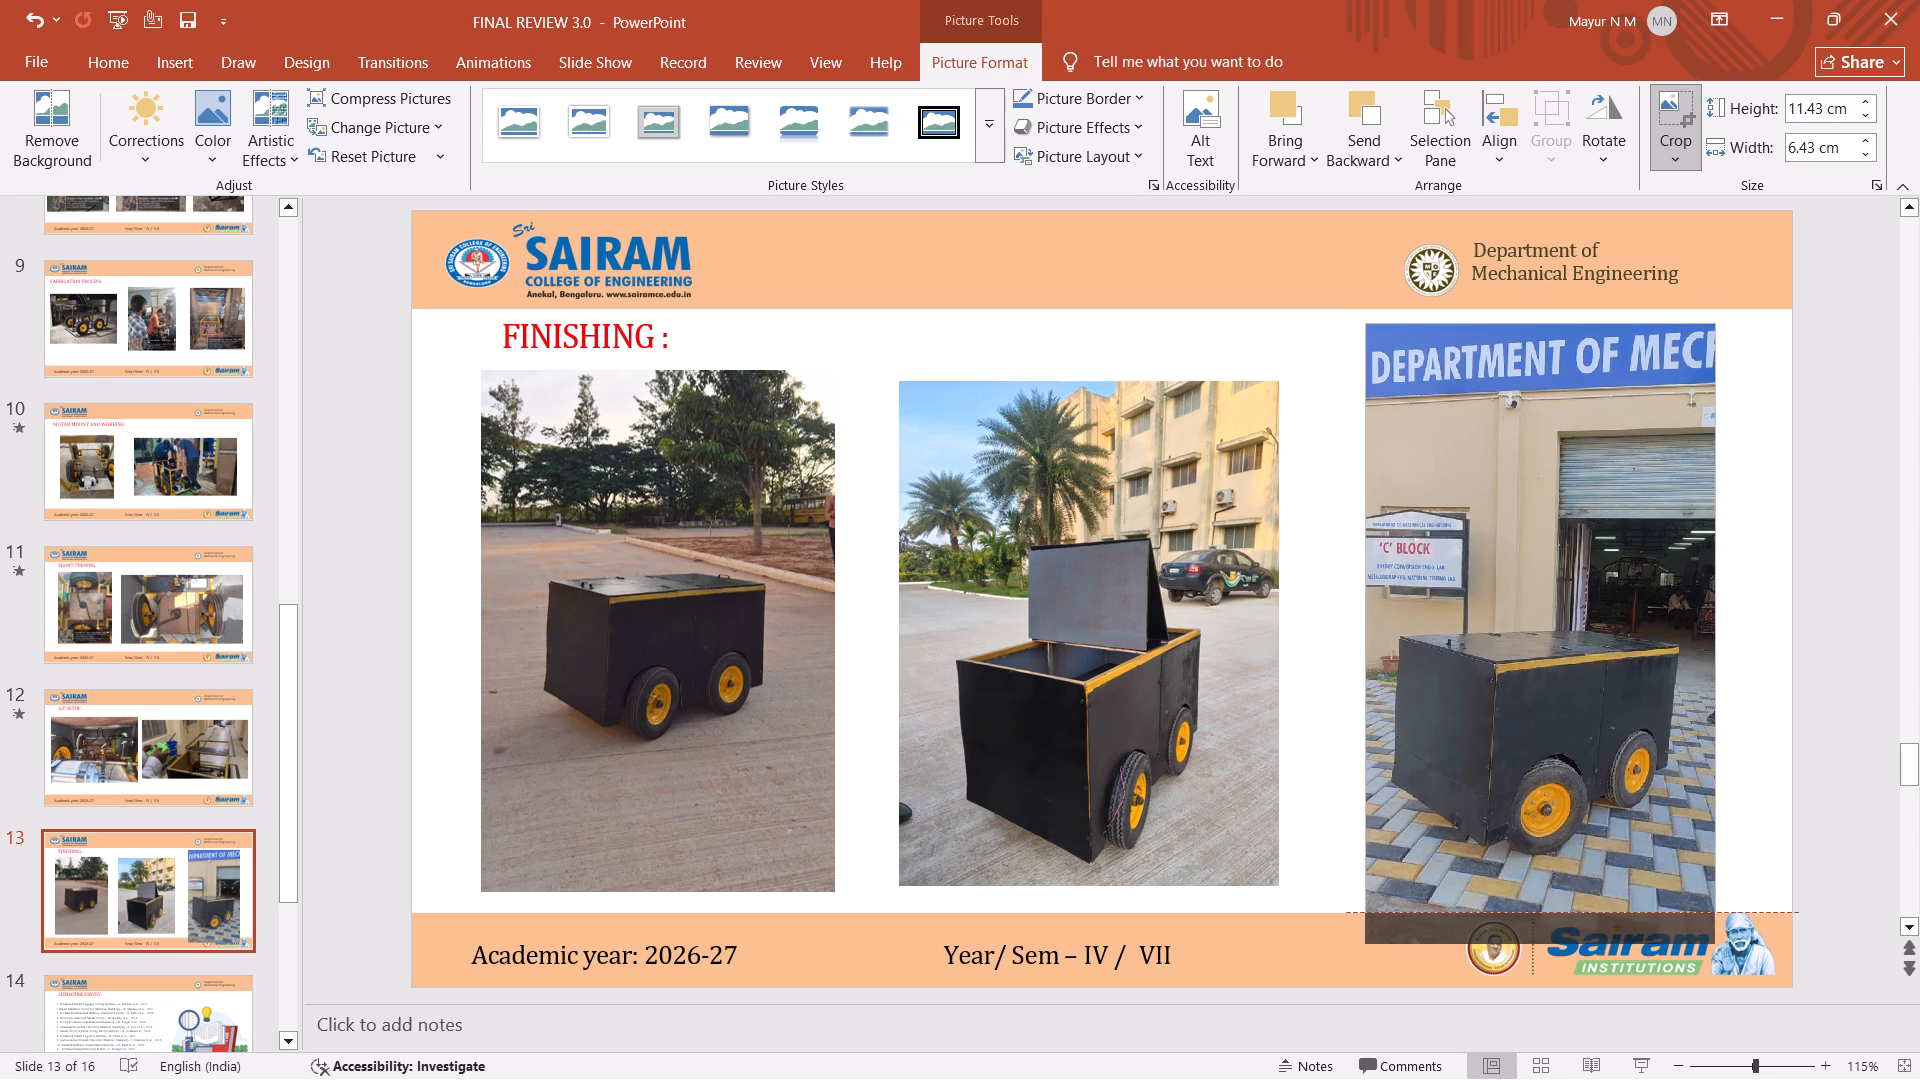
pyautogui.moveTo(1544, 908); pyautogui.dragTo(1556, 879)
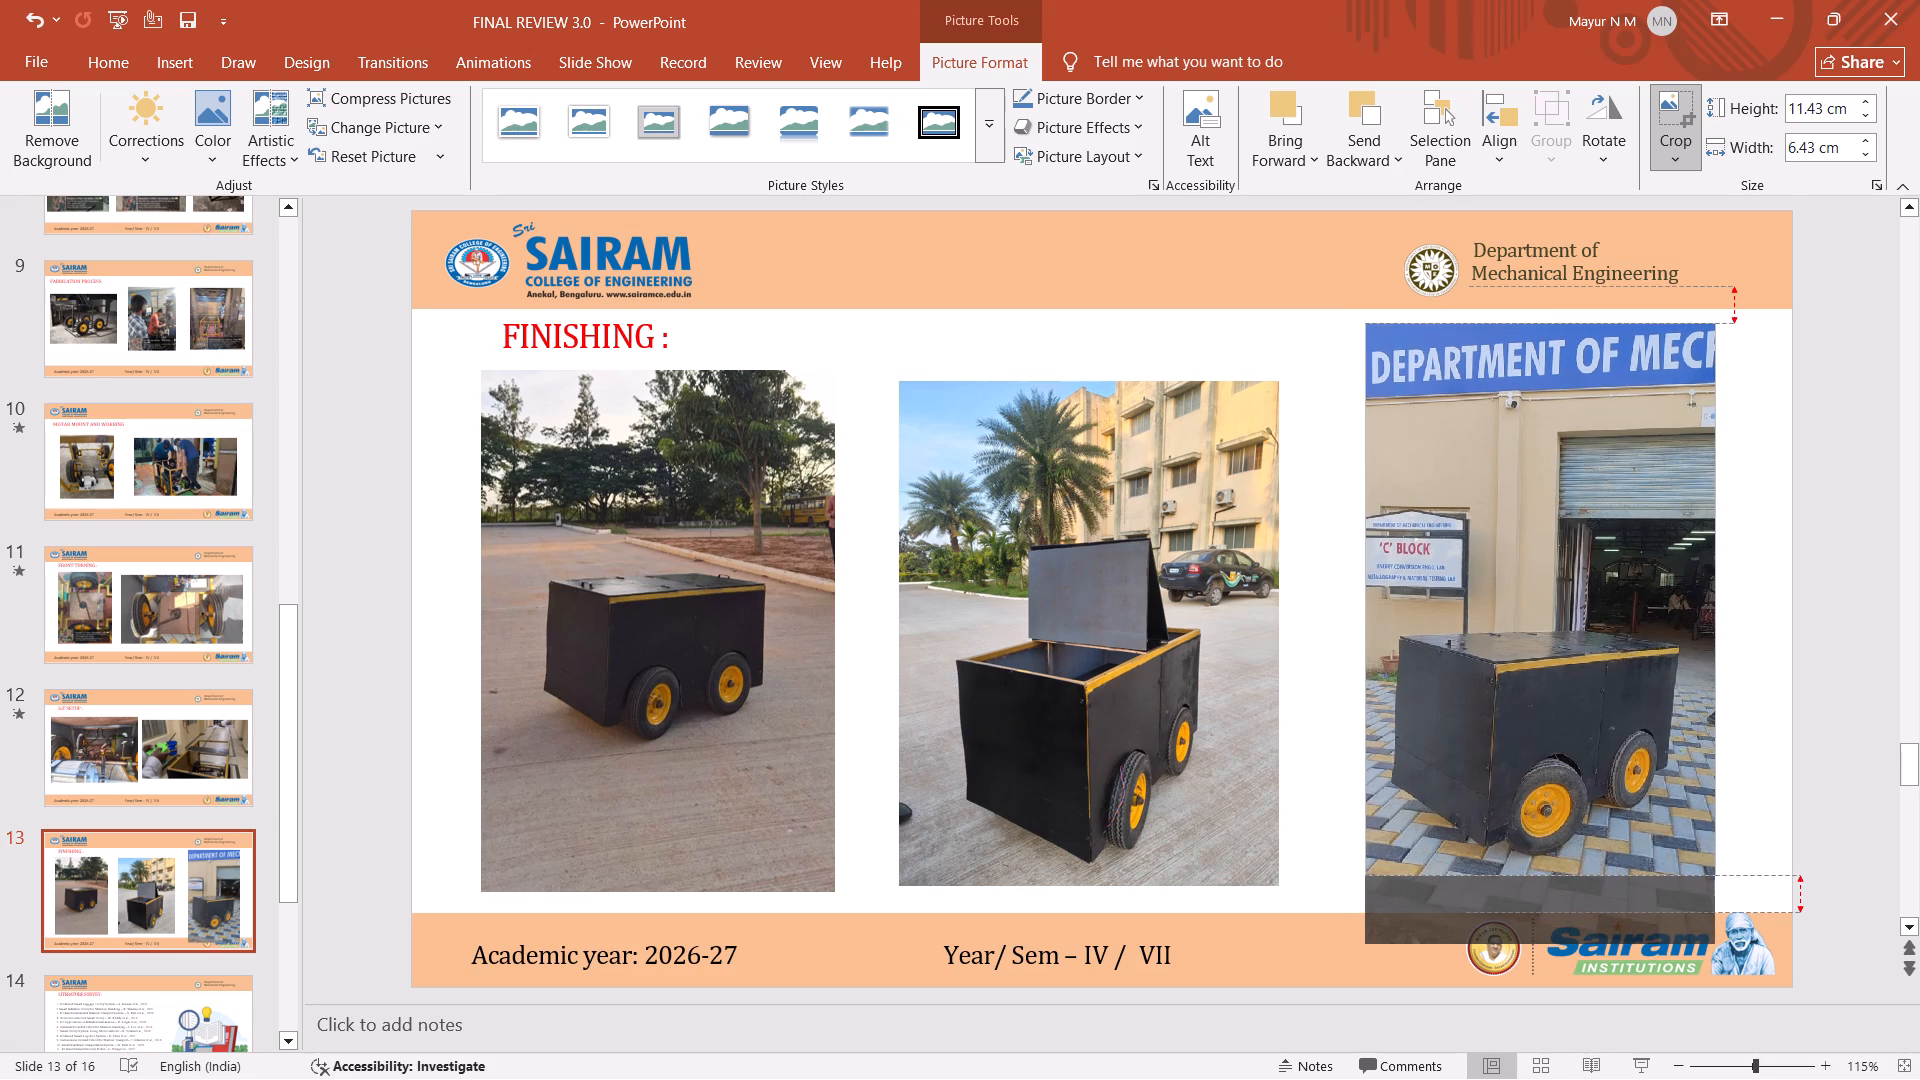
pyautogui.moveTo(1556, 879); pyautogui.dragTo(1556, 885)
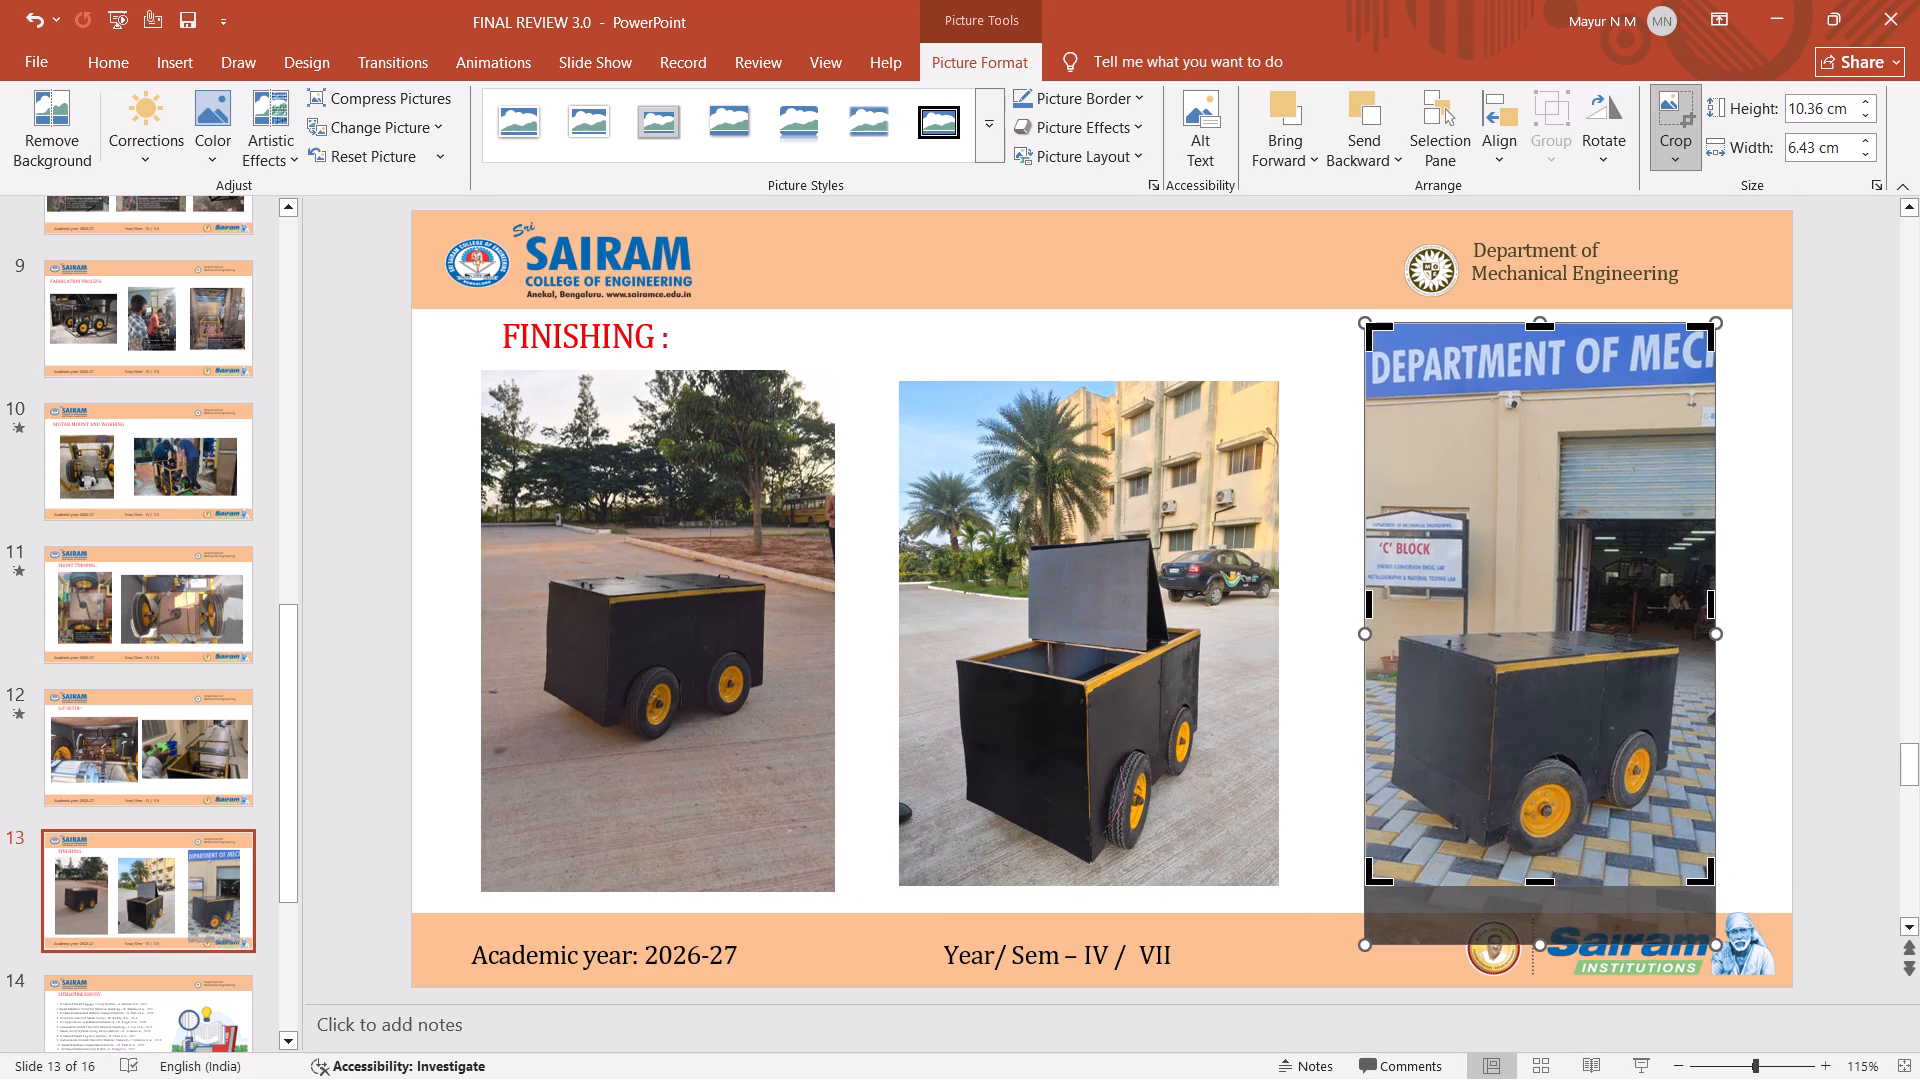
pyautogui.moveTo(1542, 327); pyautogui.dragTo(1543, 388)
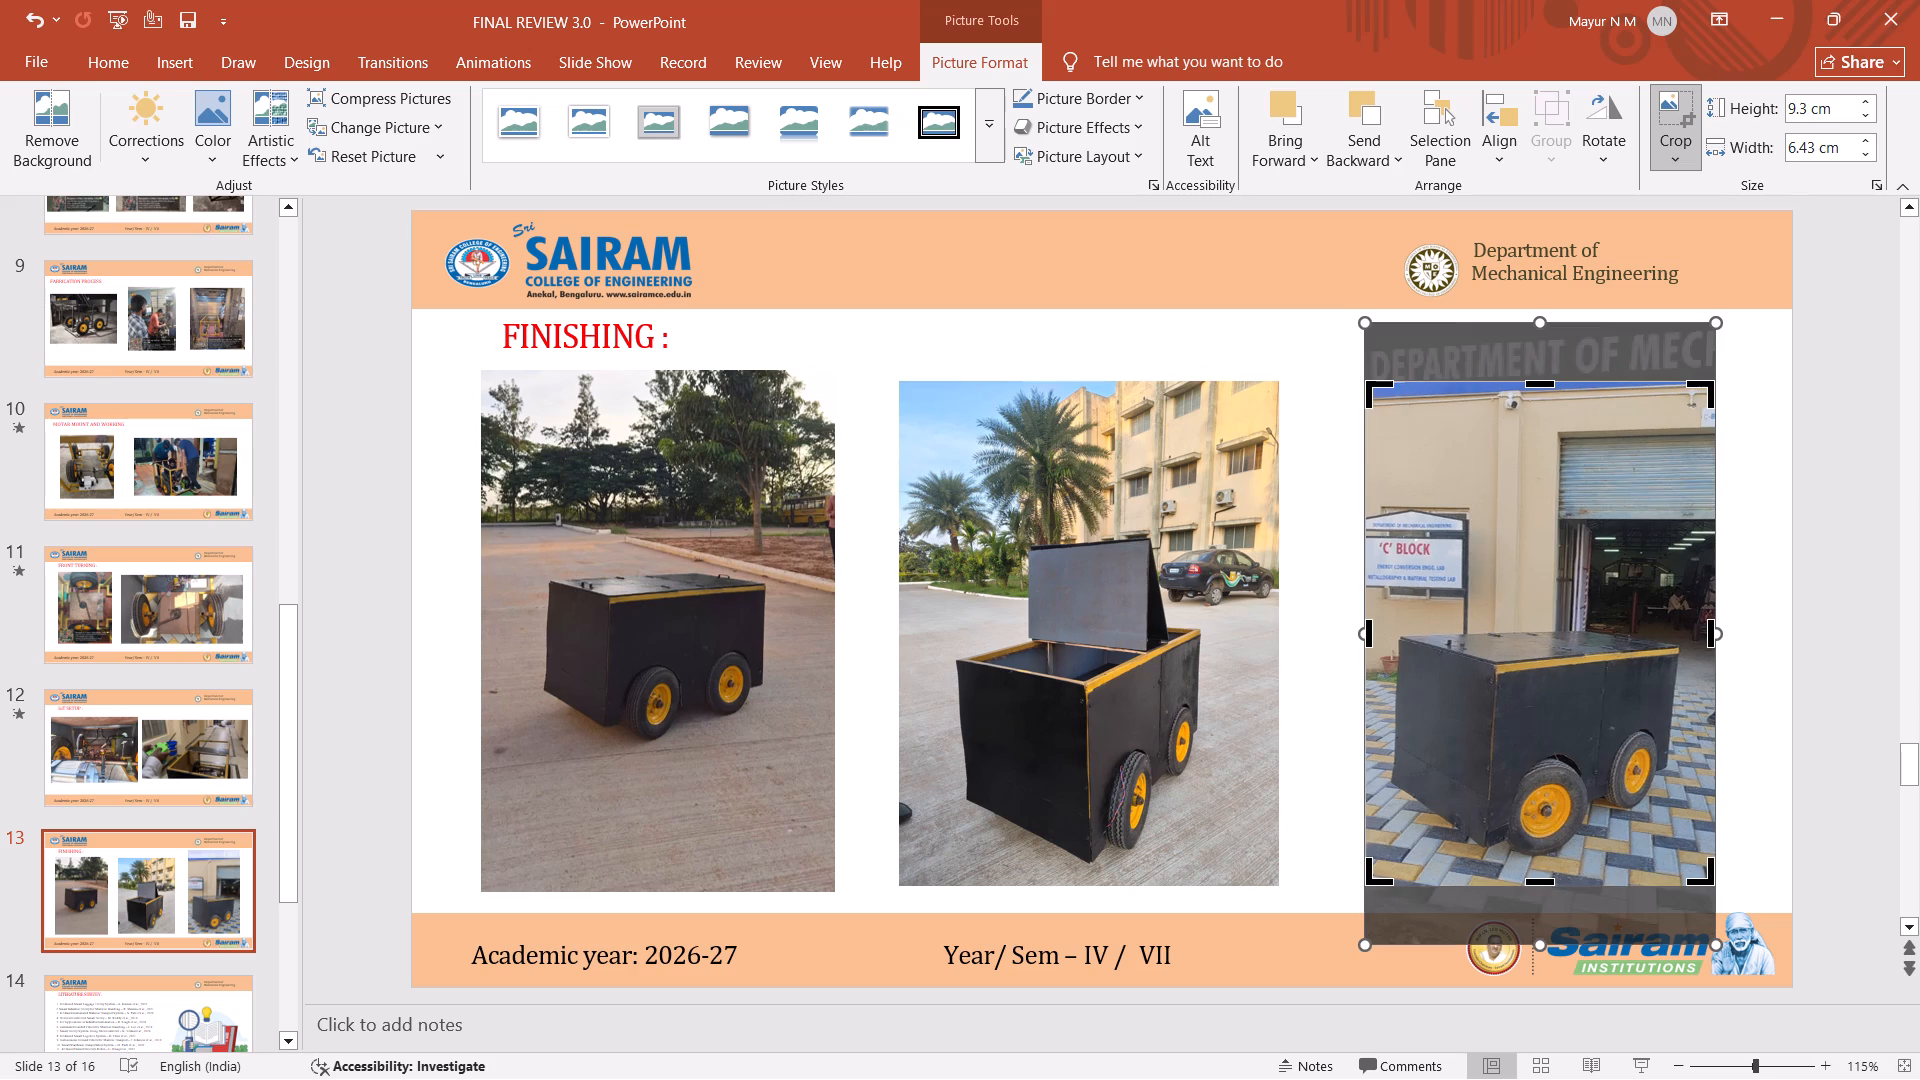
pyautogui.click(1308, 536)
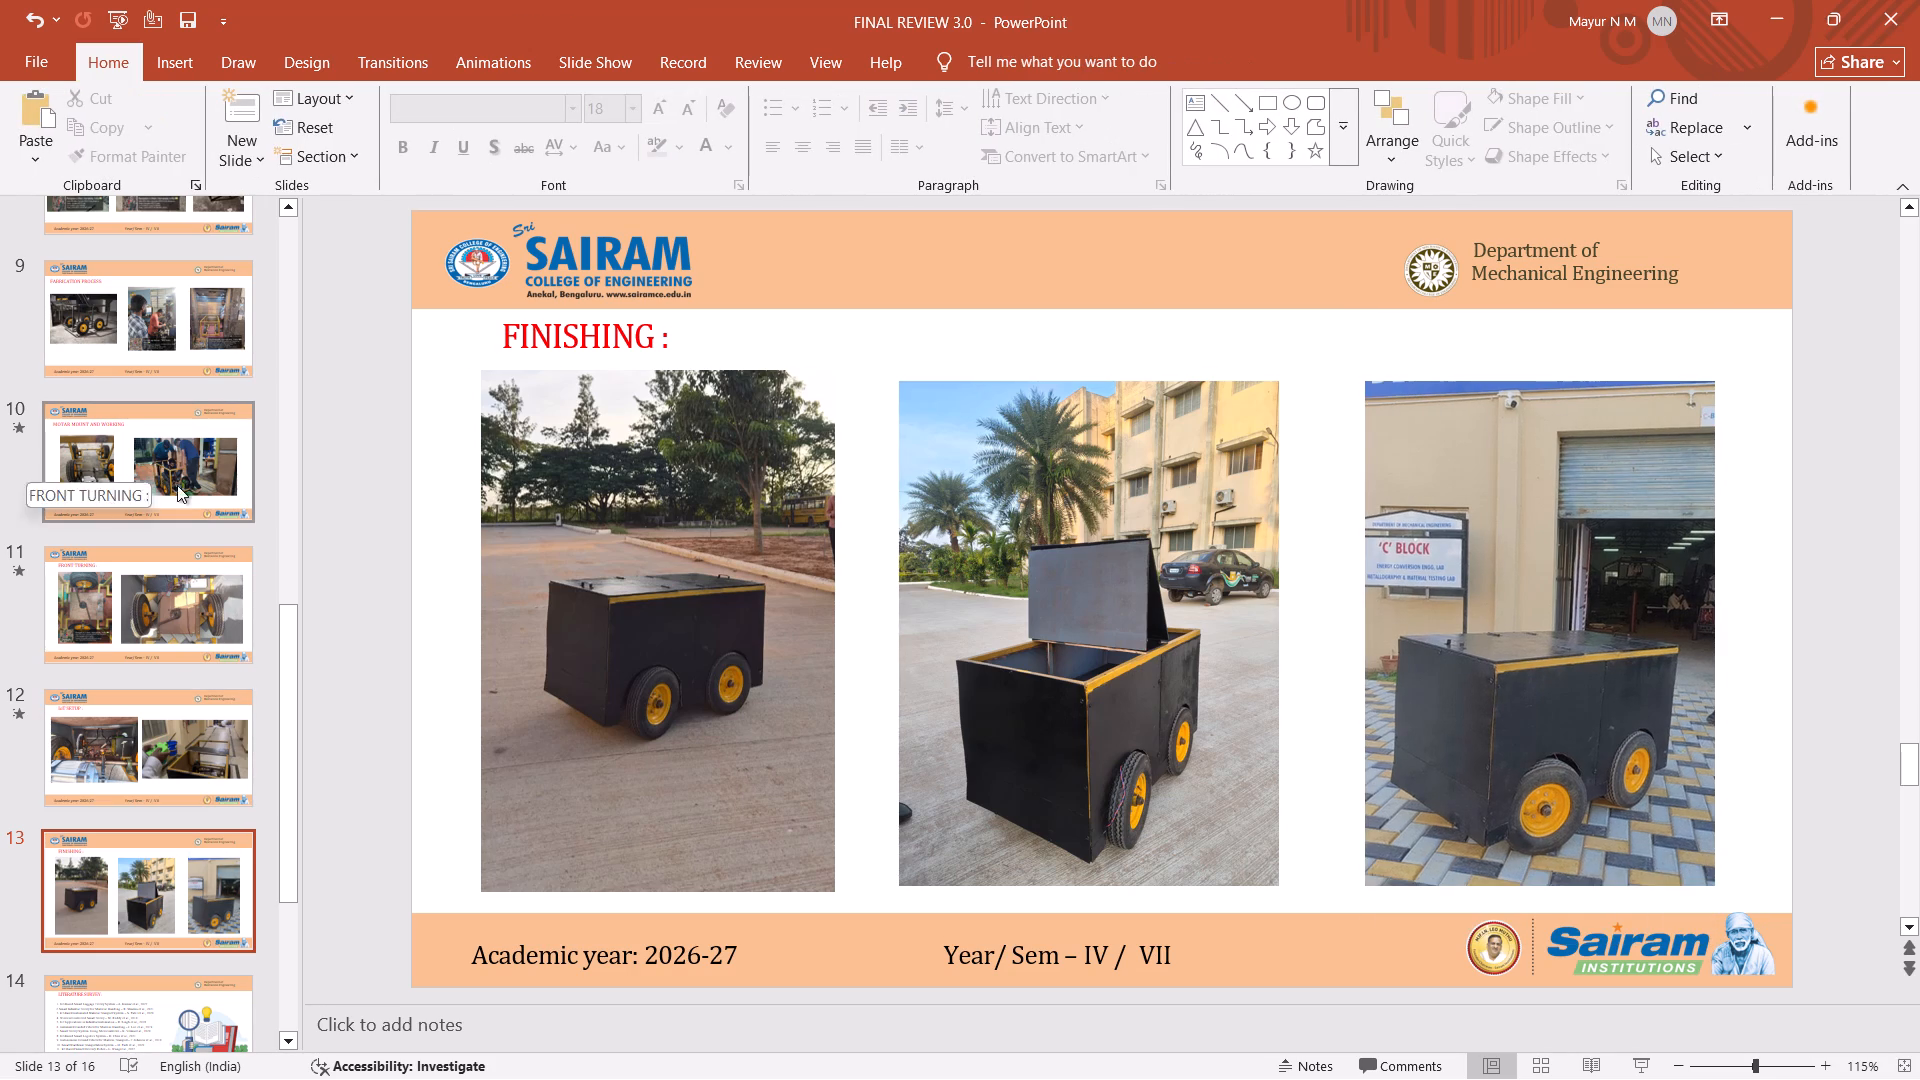
# Review the slides around FINISHING, playing the video on the IoT SETUP slide and checking the LITERATURE SURVEY slide.
pyautogui.scroll(-1, 121, 826)
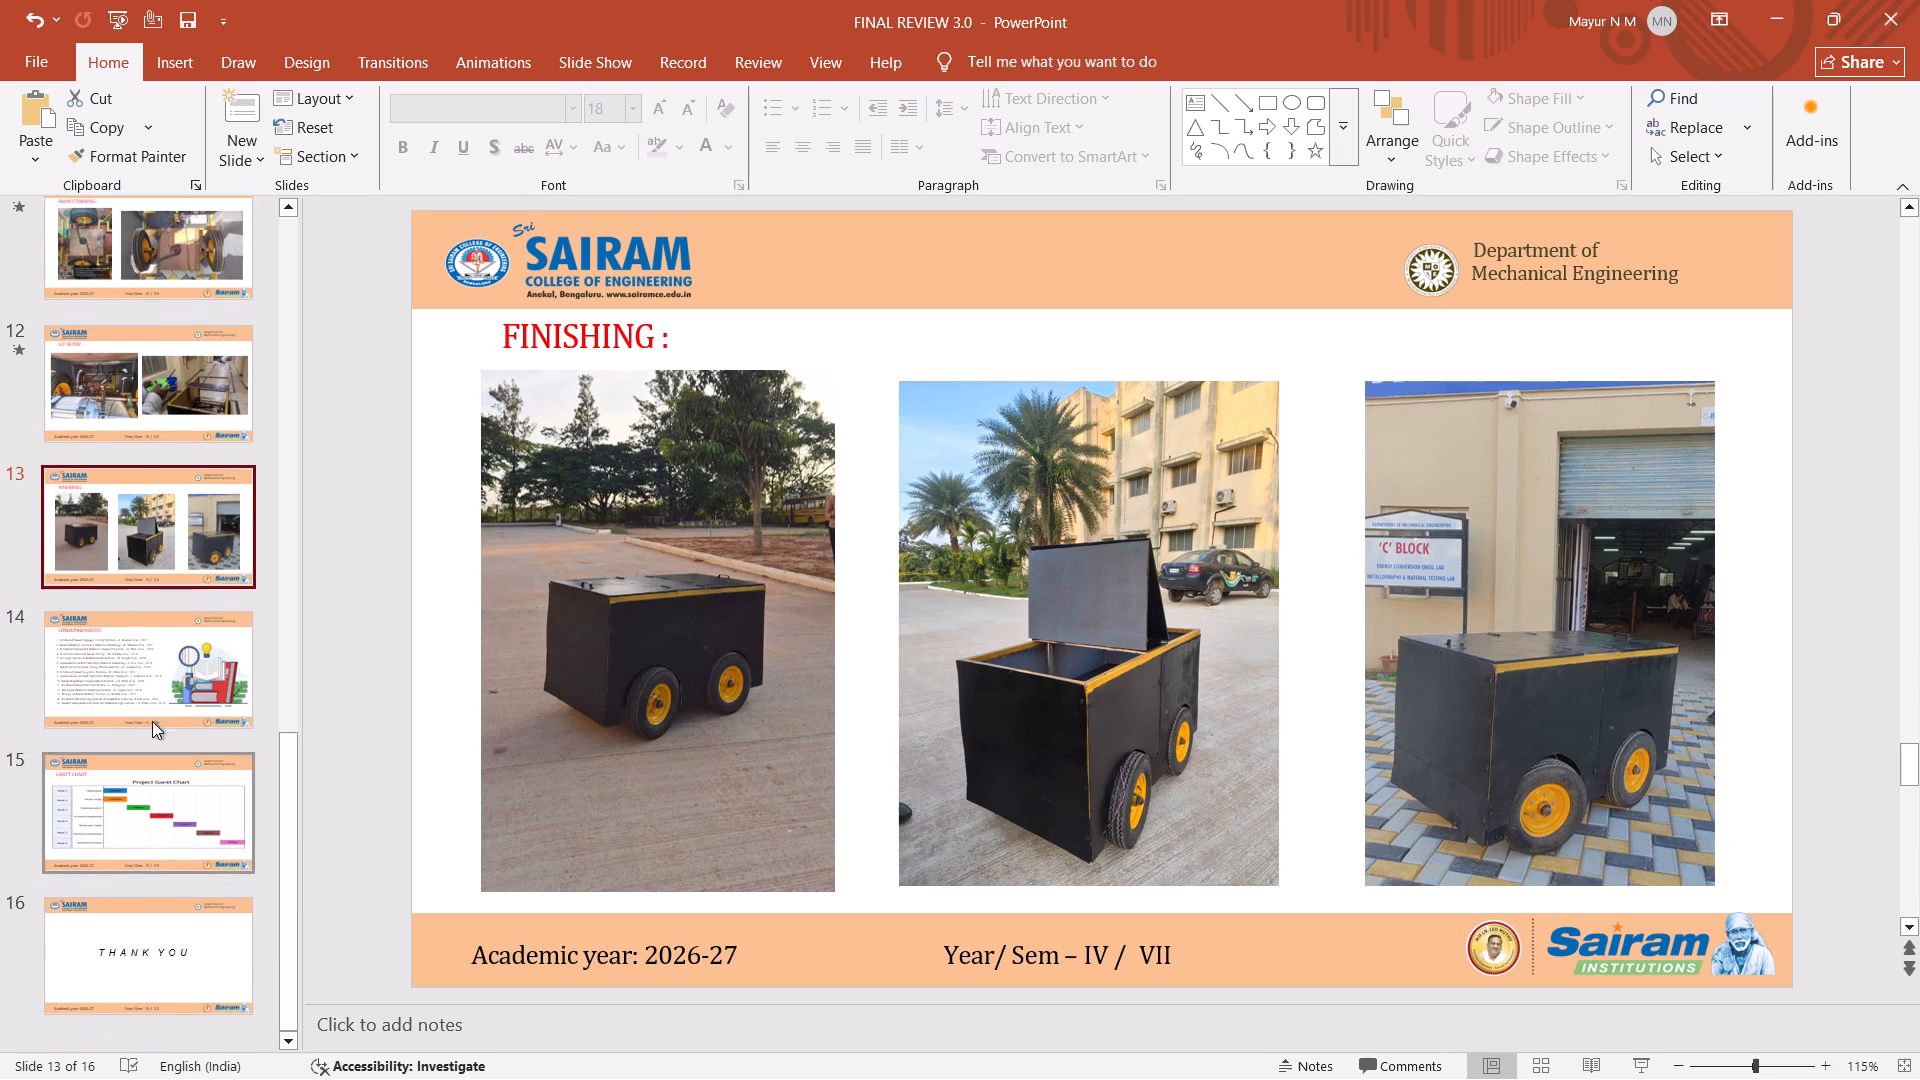
pyautogui.click(173, 382)
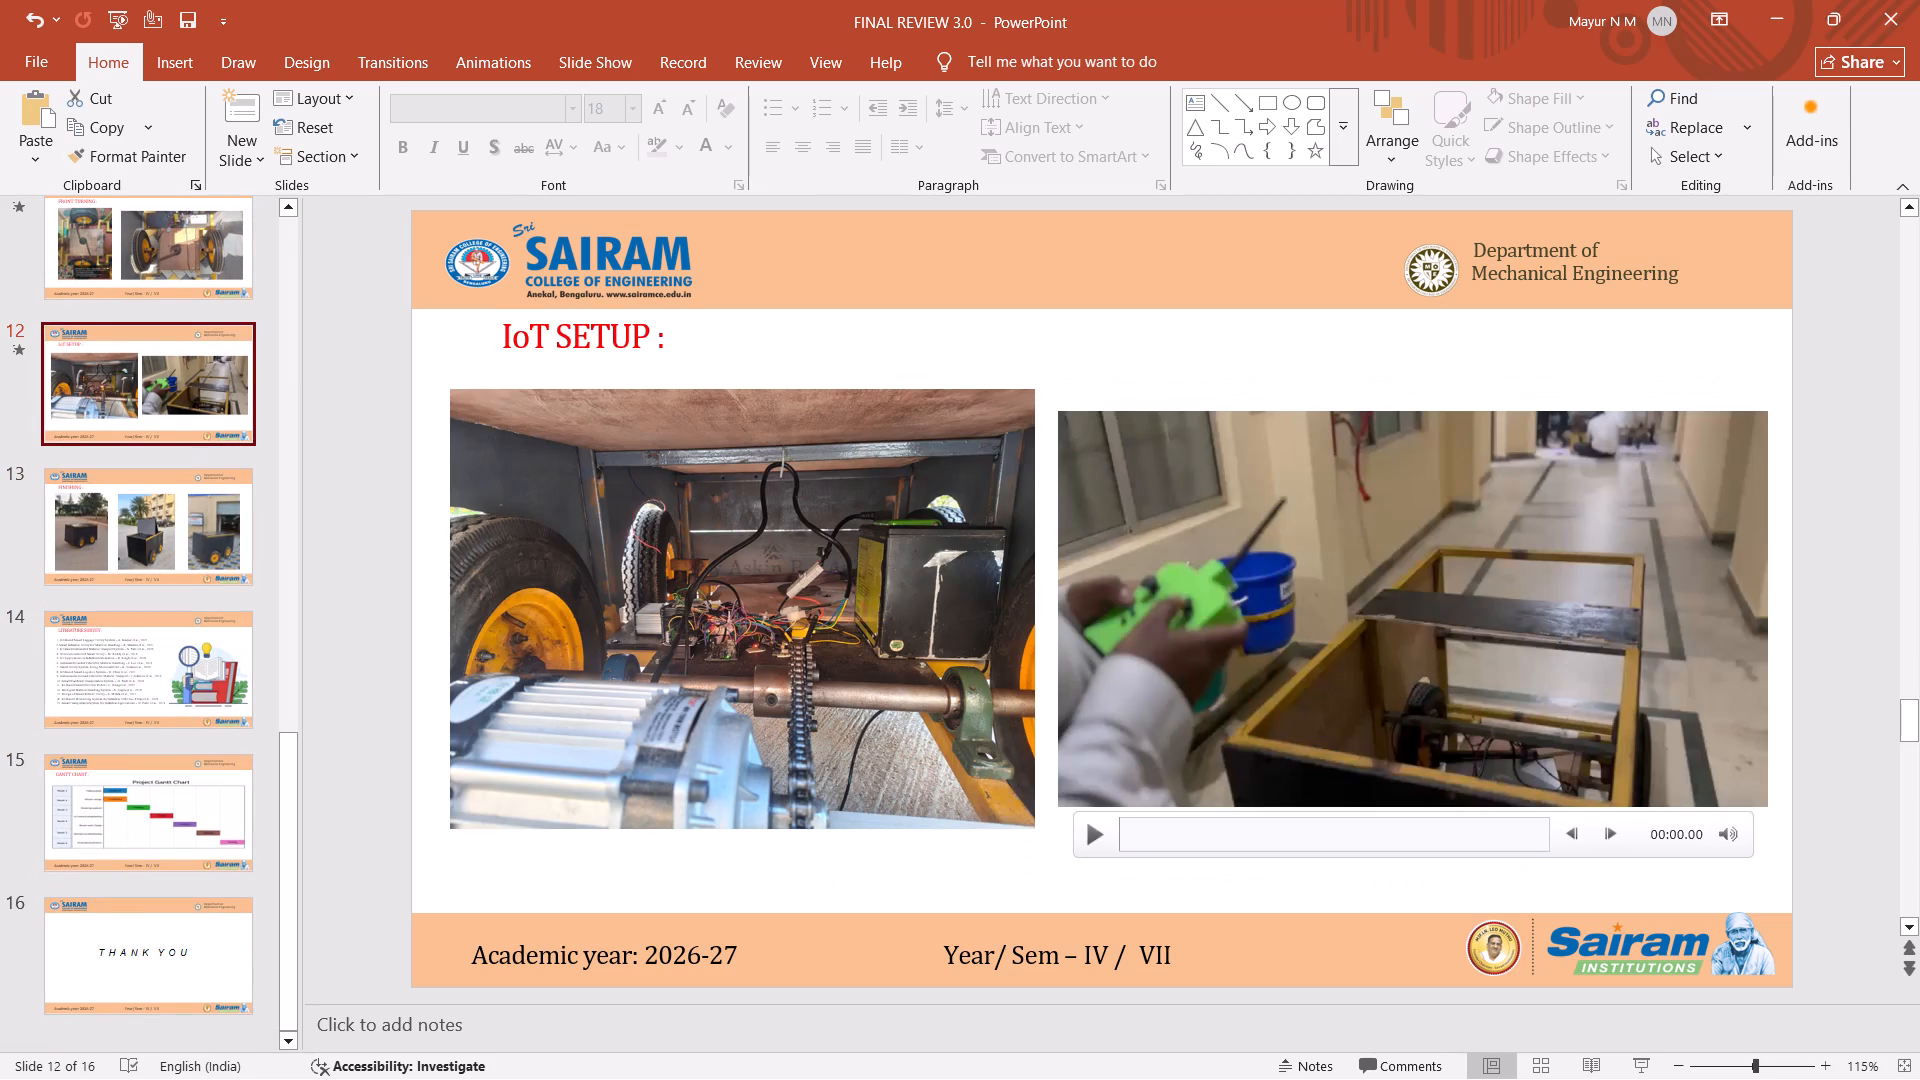
pyautogui.click(1091, 843)
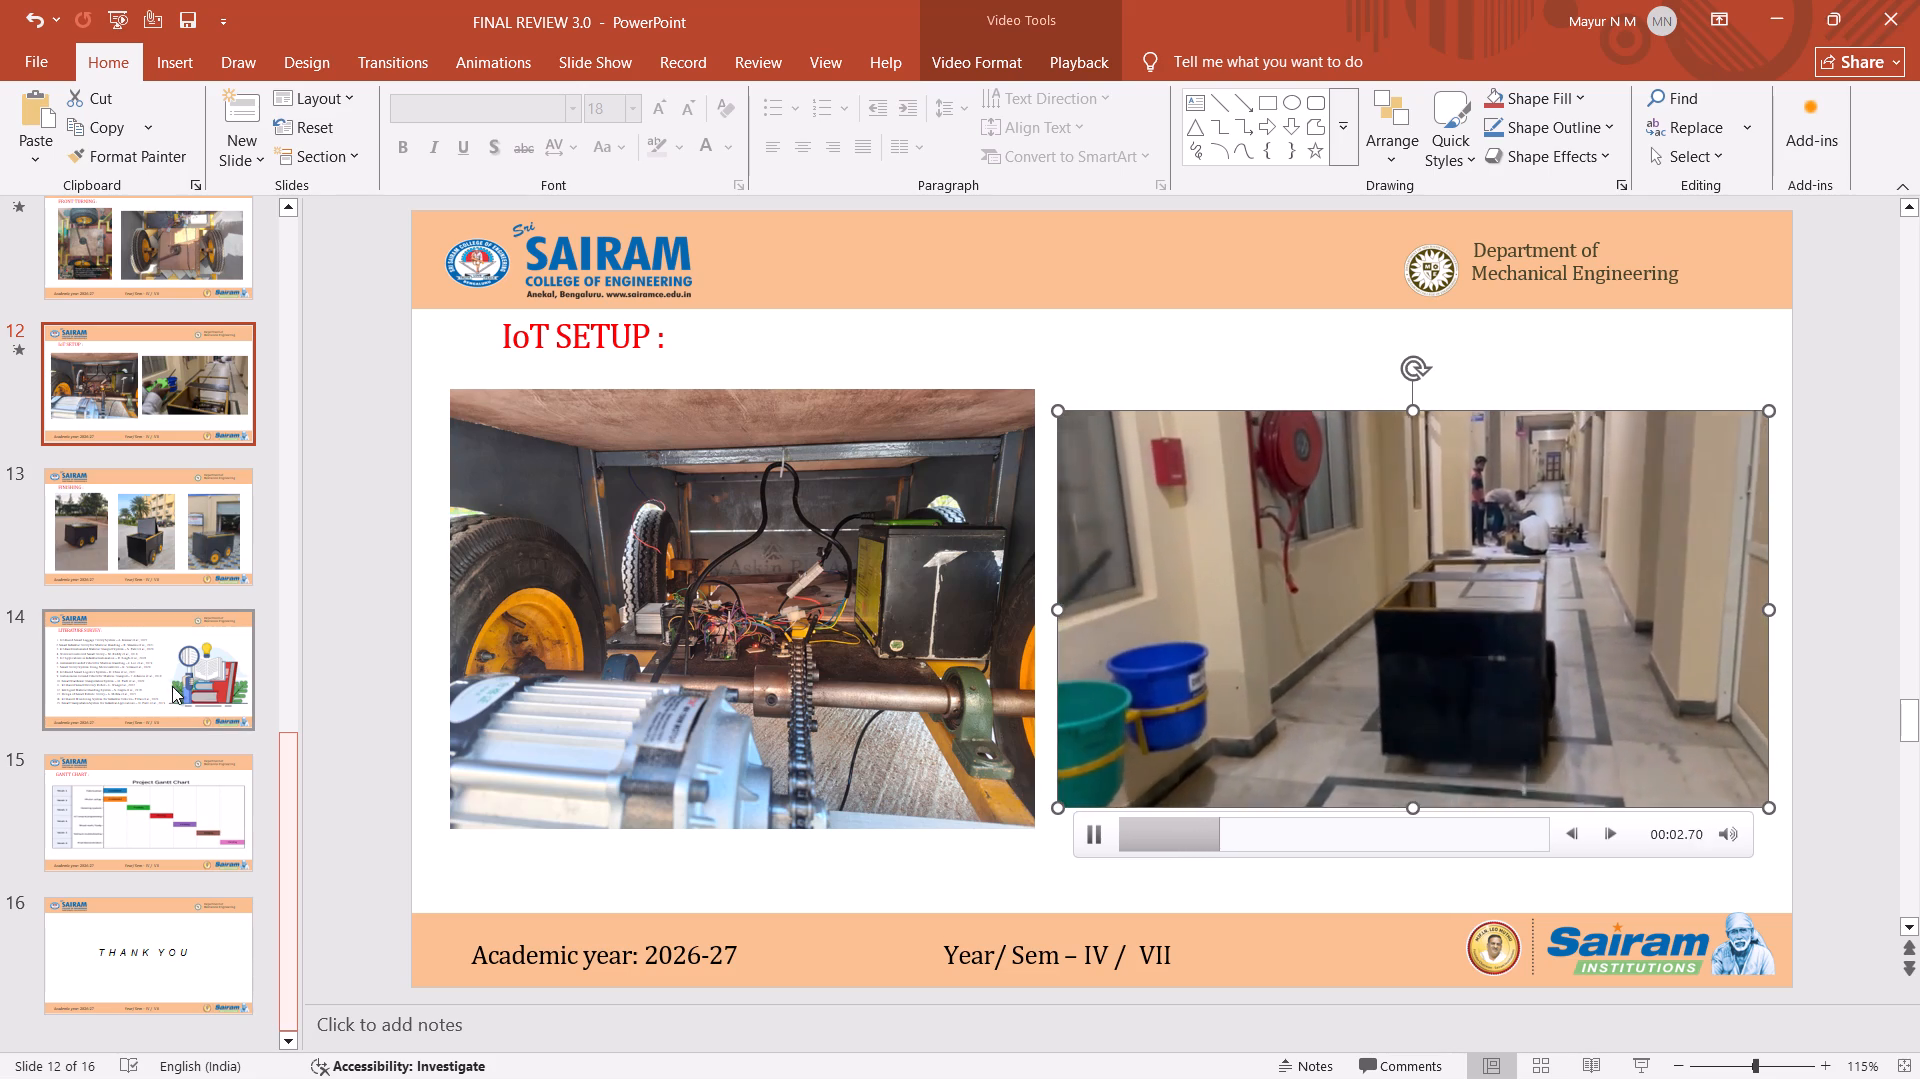
pyautogui.click(172, 686)
pyautogui.scroll(3, 177, 448)
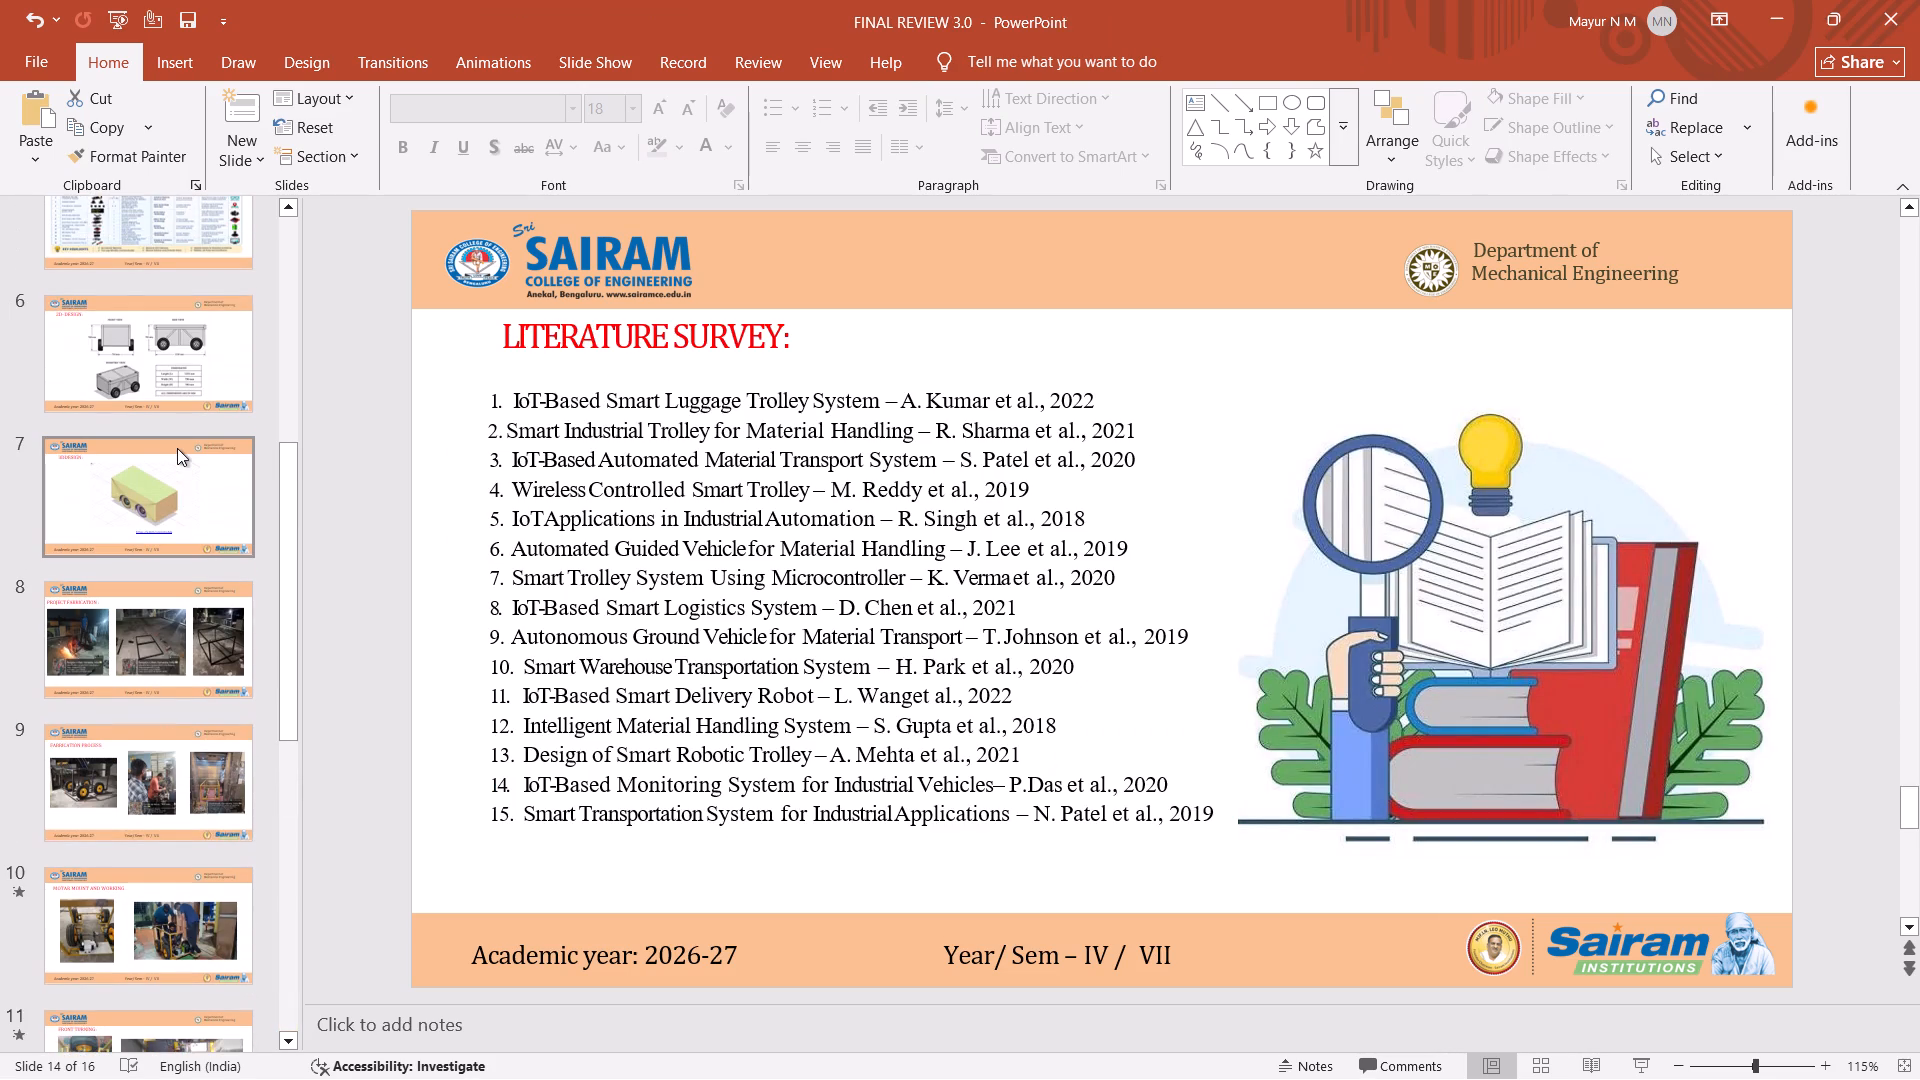
pyautogui.scroll(3, 177, 448)
pyautogui.scroll(-7, 177, 448)
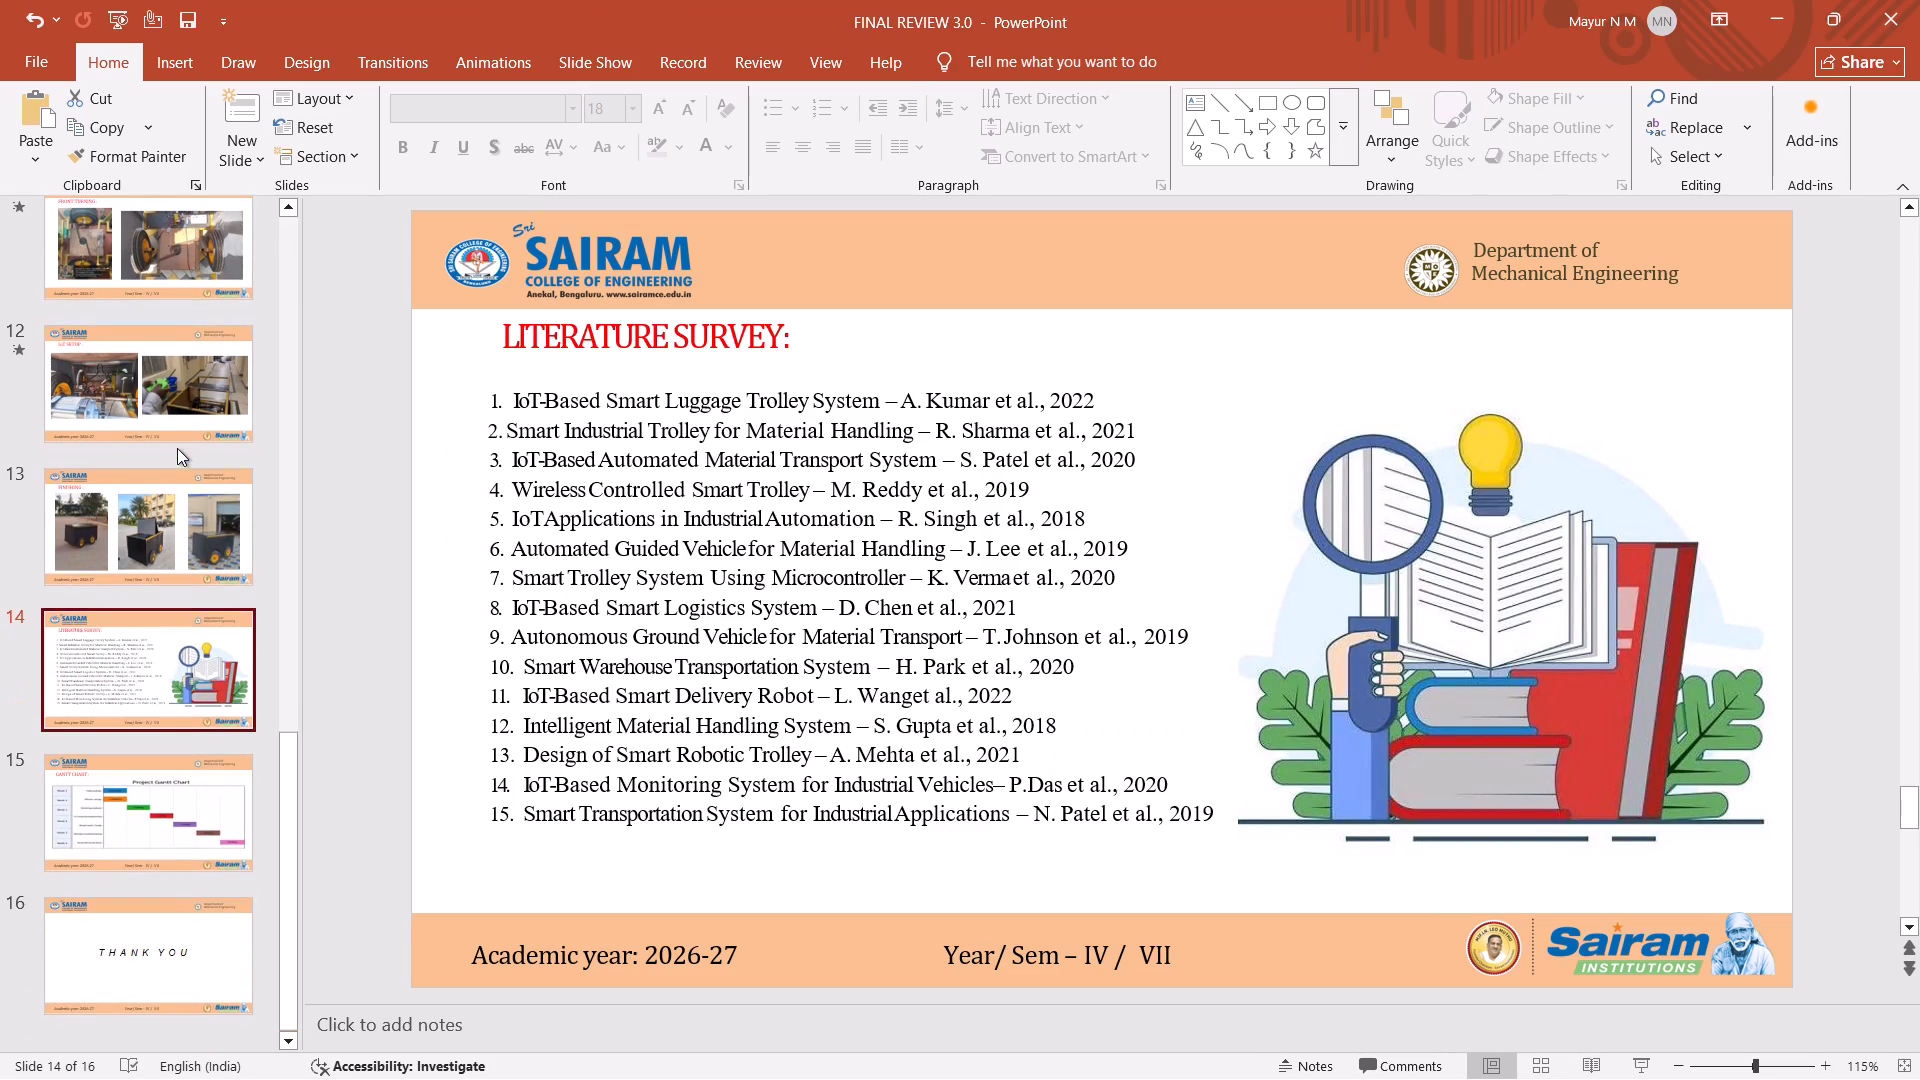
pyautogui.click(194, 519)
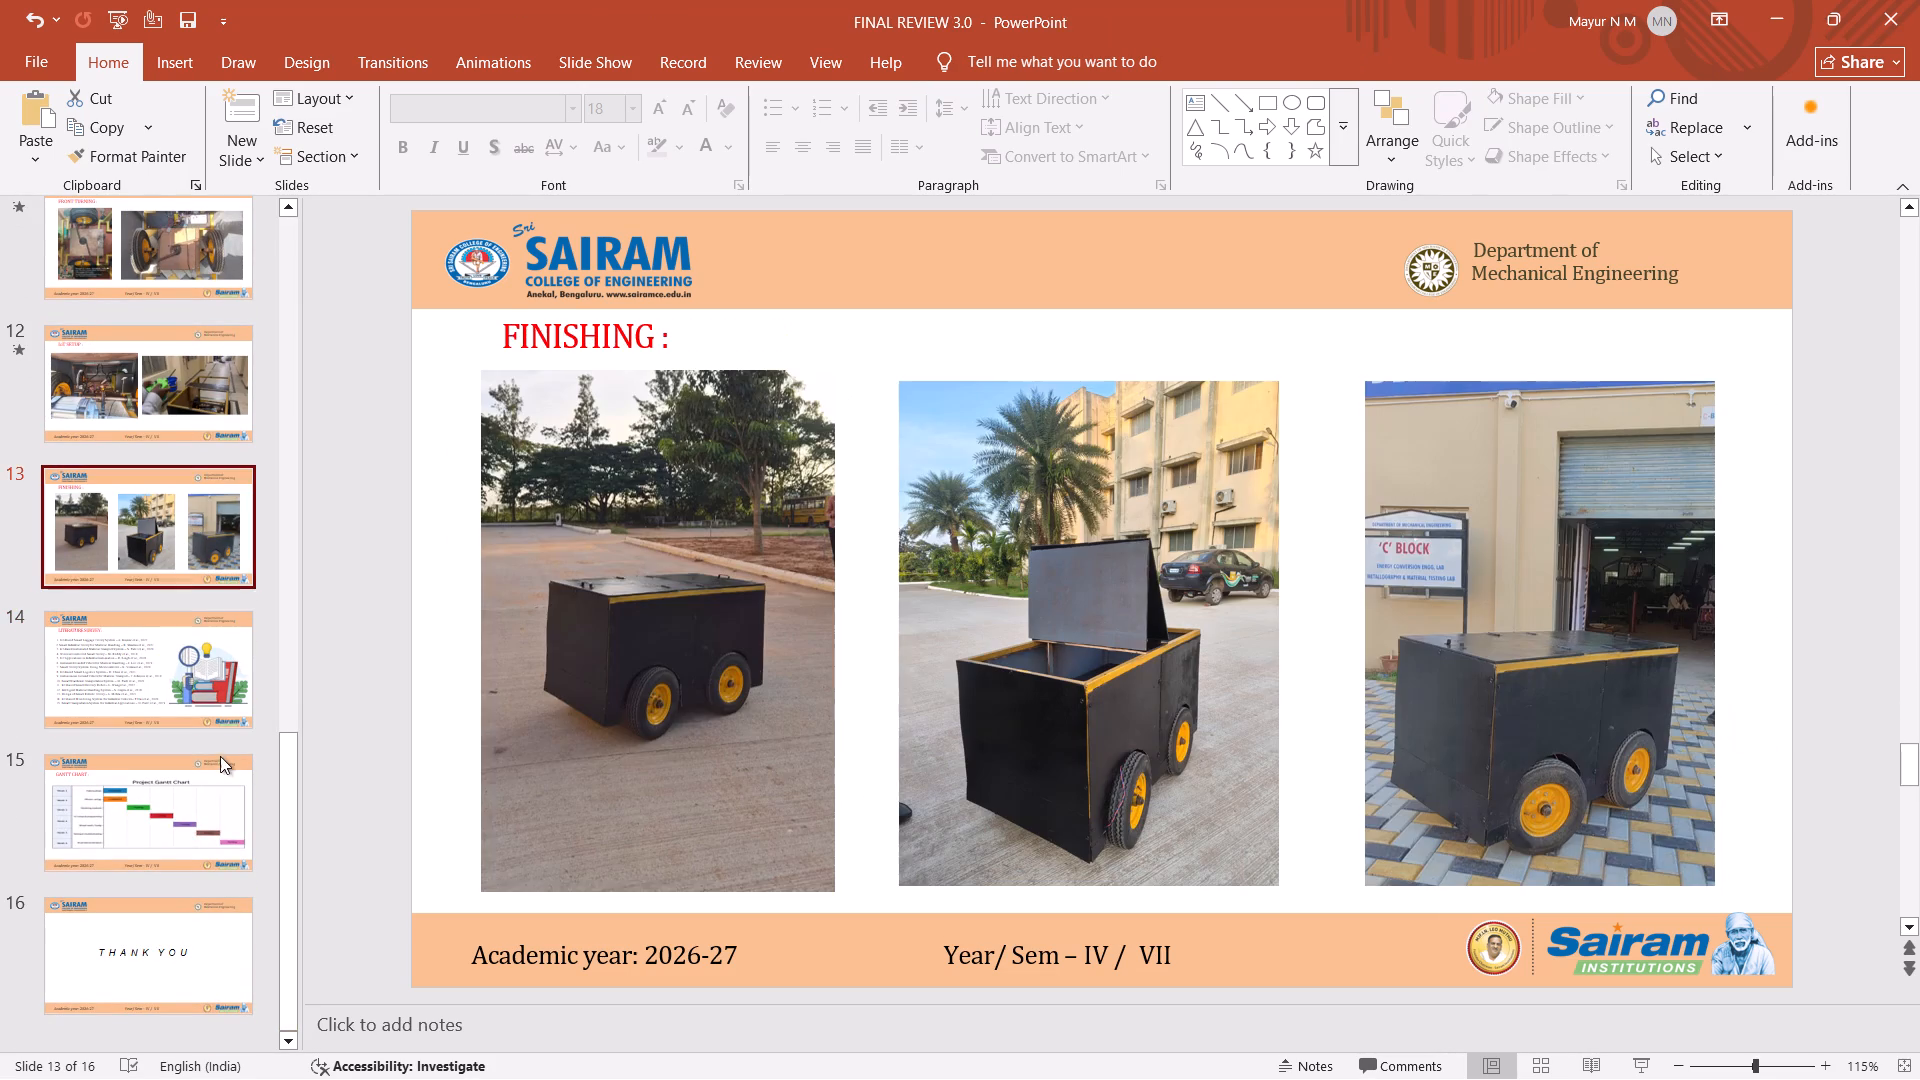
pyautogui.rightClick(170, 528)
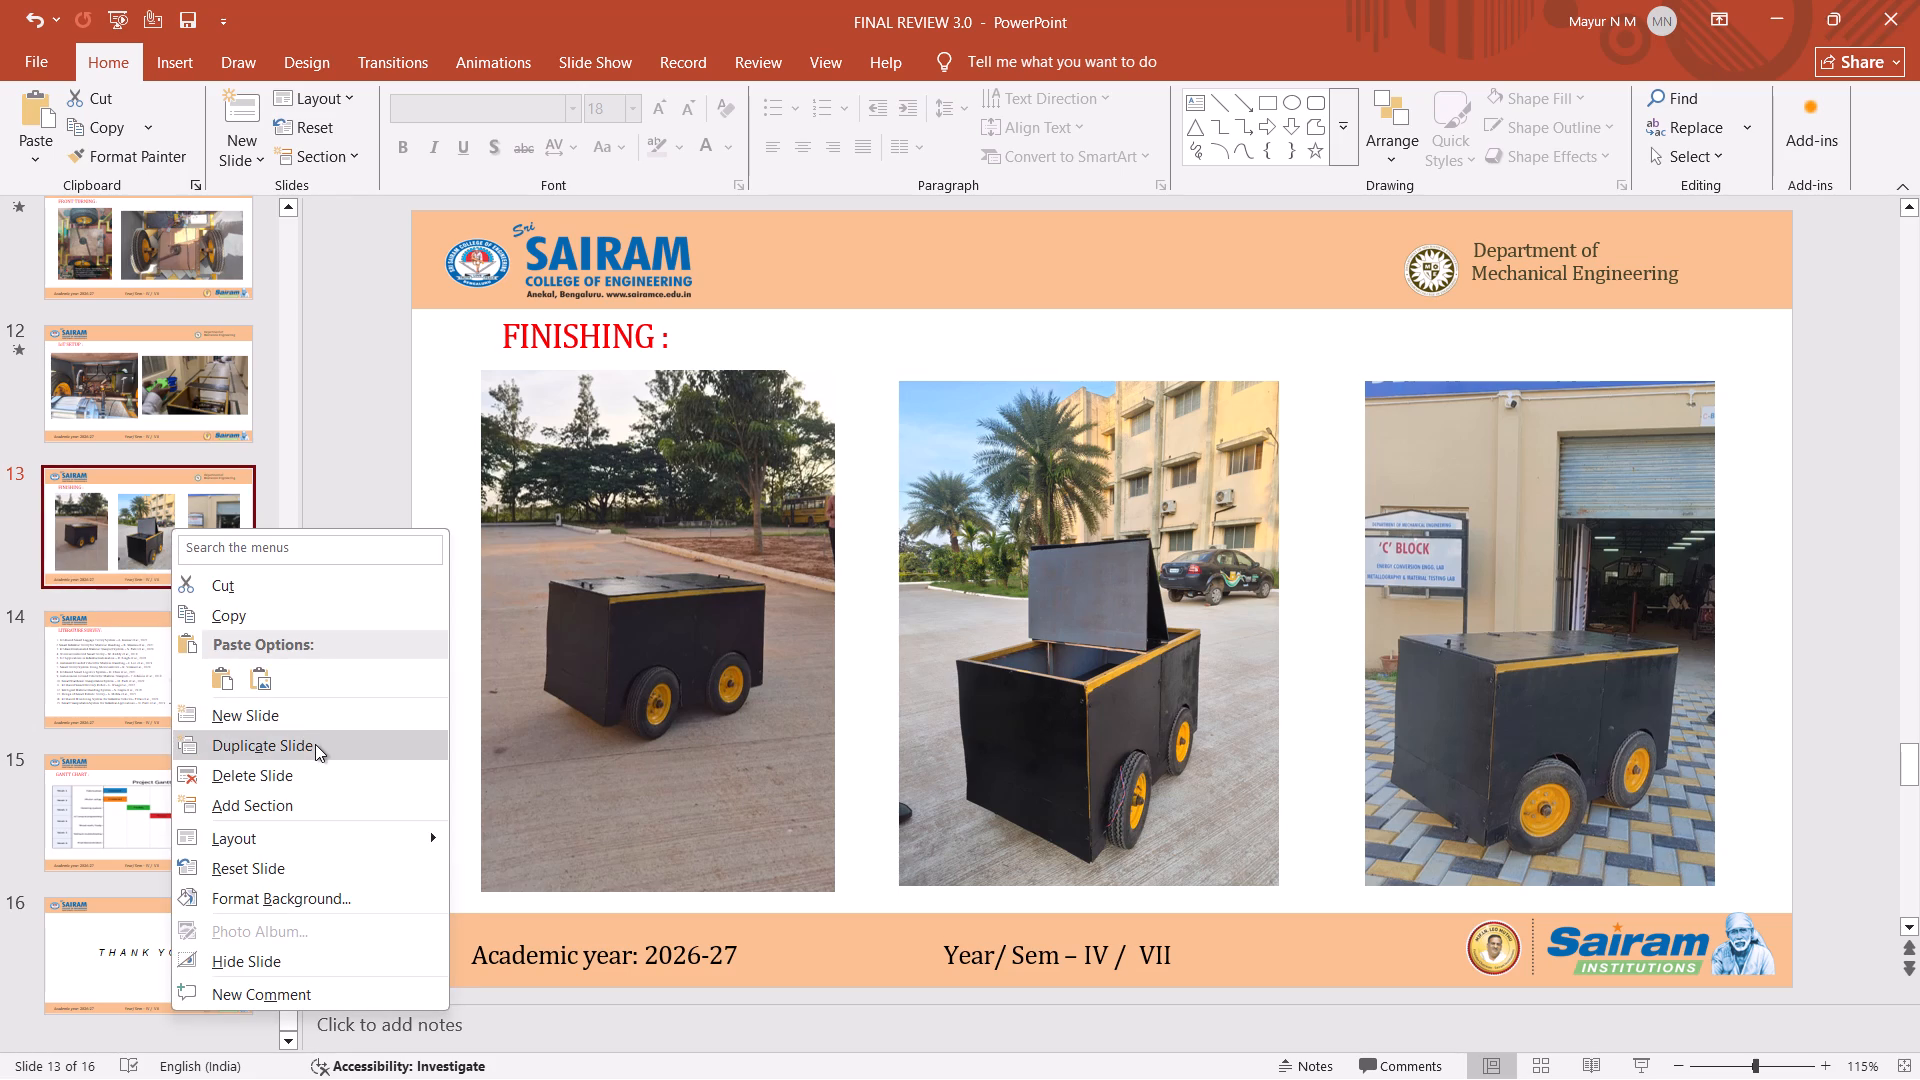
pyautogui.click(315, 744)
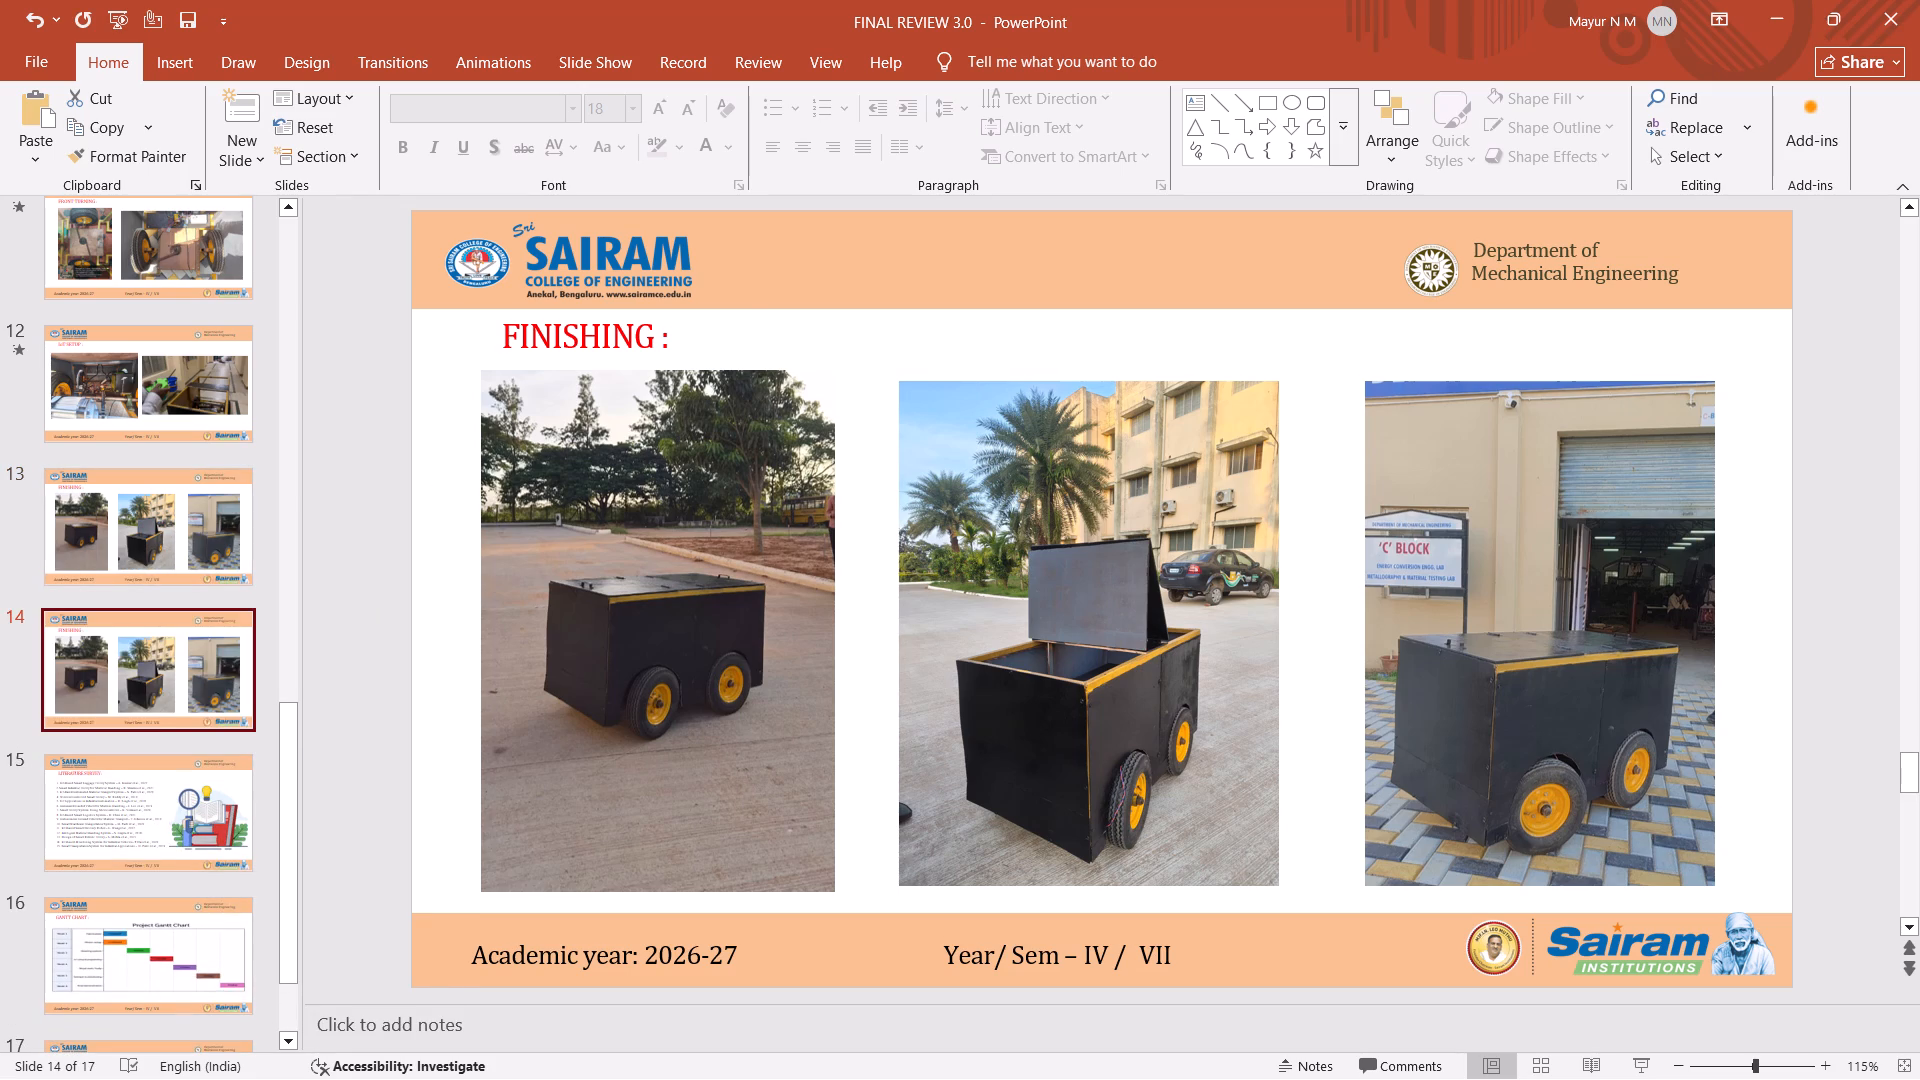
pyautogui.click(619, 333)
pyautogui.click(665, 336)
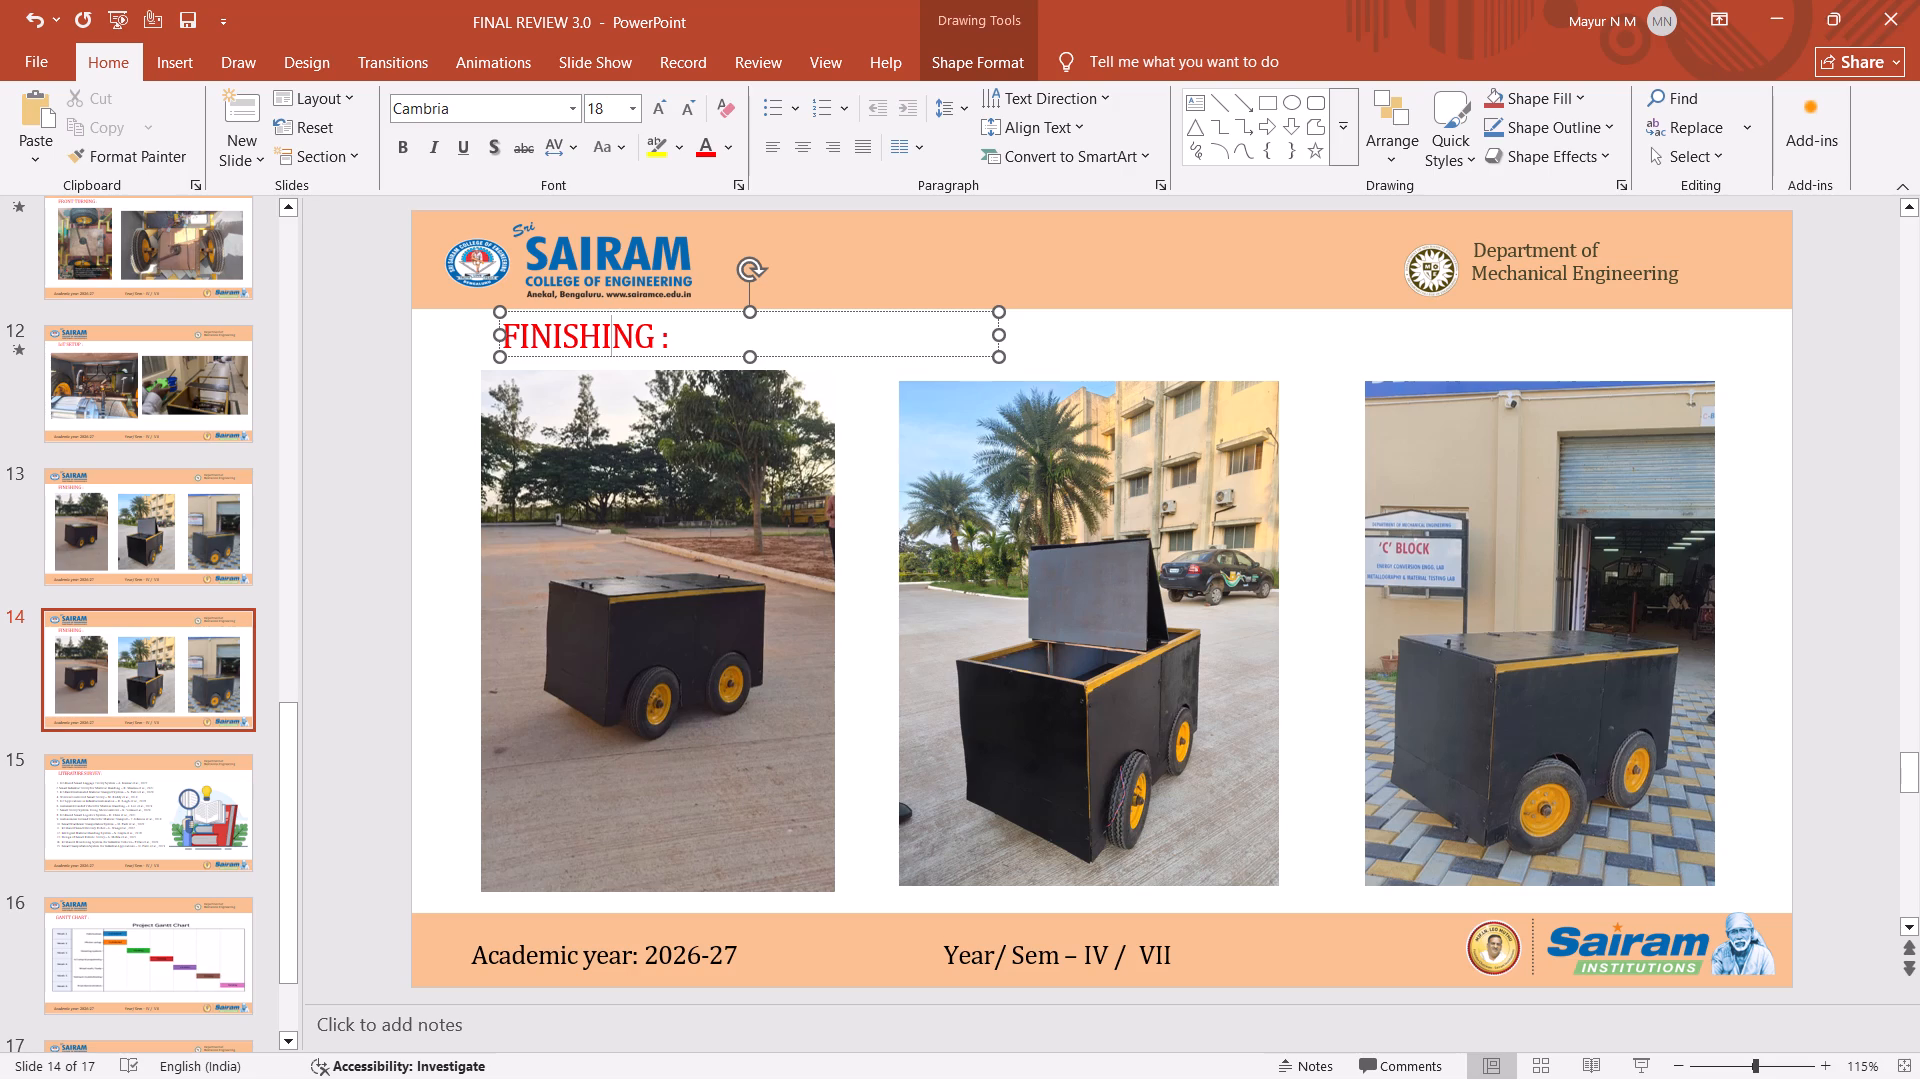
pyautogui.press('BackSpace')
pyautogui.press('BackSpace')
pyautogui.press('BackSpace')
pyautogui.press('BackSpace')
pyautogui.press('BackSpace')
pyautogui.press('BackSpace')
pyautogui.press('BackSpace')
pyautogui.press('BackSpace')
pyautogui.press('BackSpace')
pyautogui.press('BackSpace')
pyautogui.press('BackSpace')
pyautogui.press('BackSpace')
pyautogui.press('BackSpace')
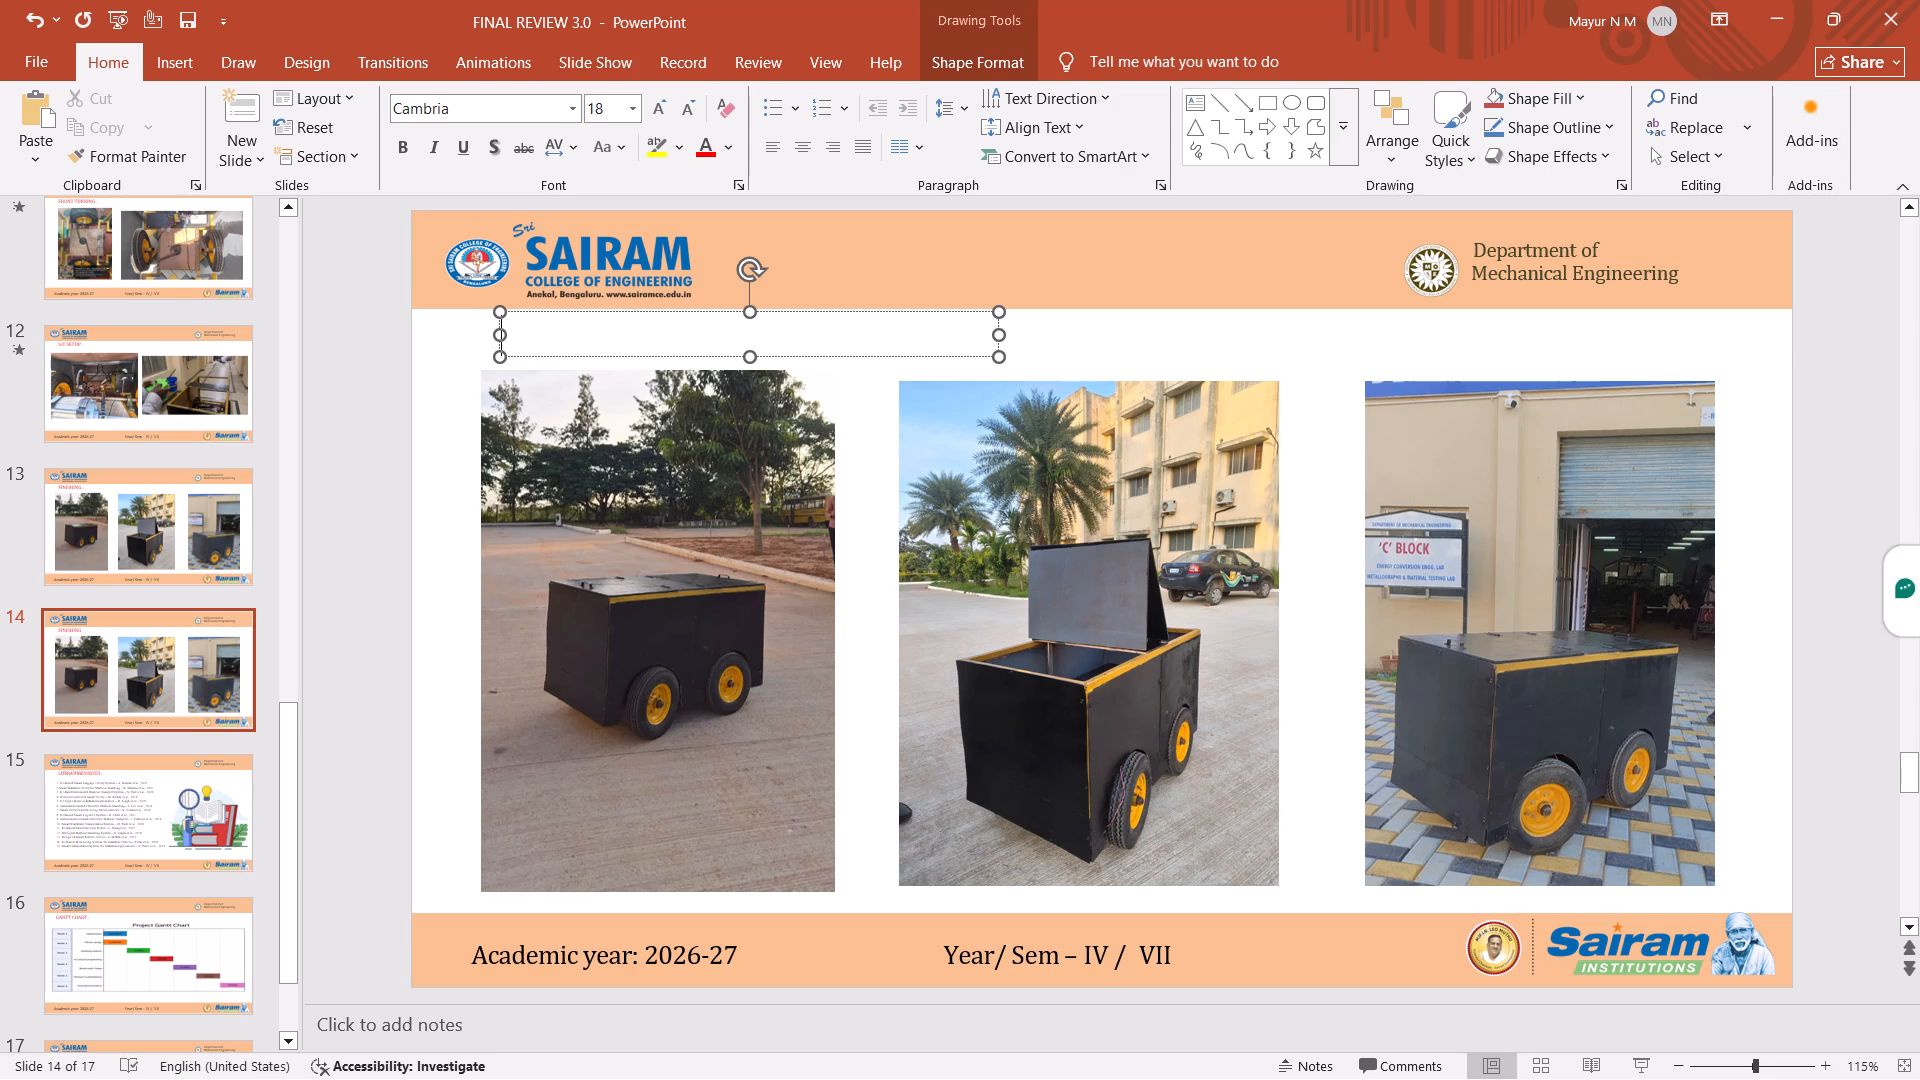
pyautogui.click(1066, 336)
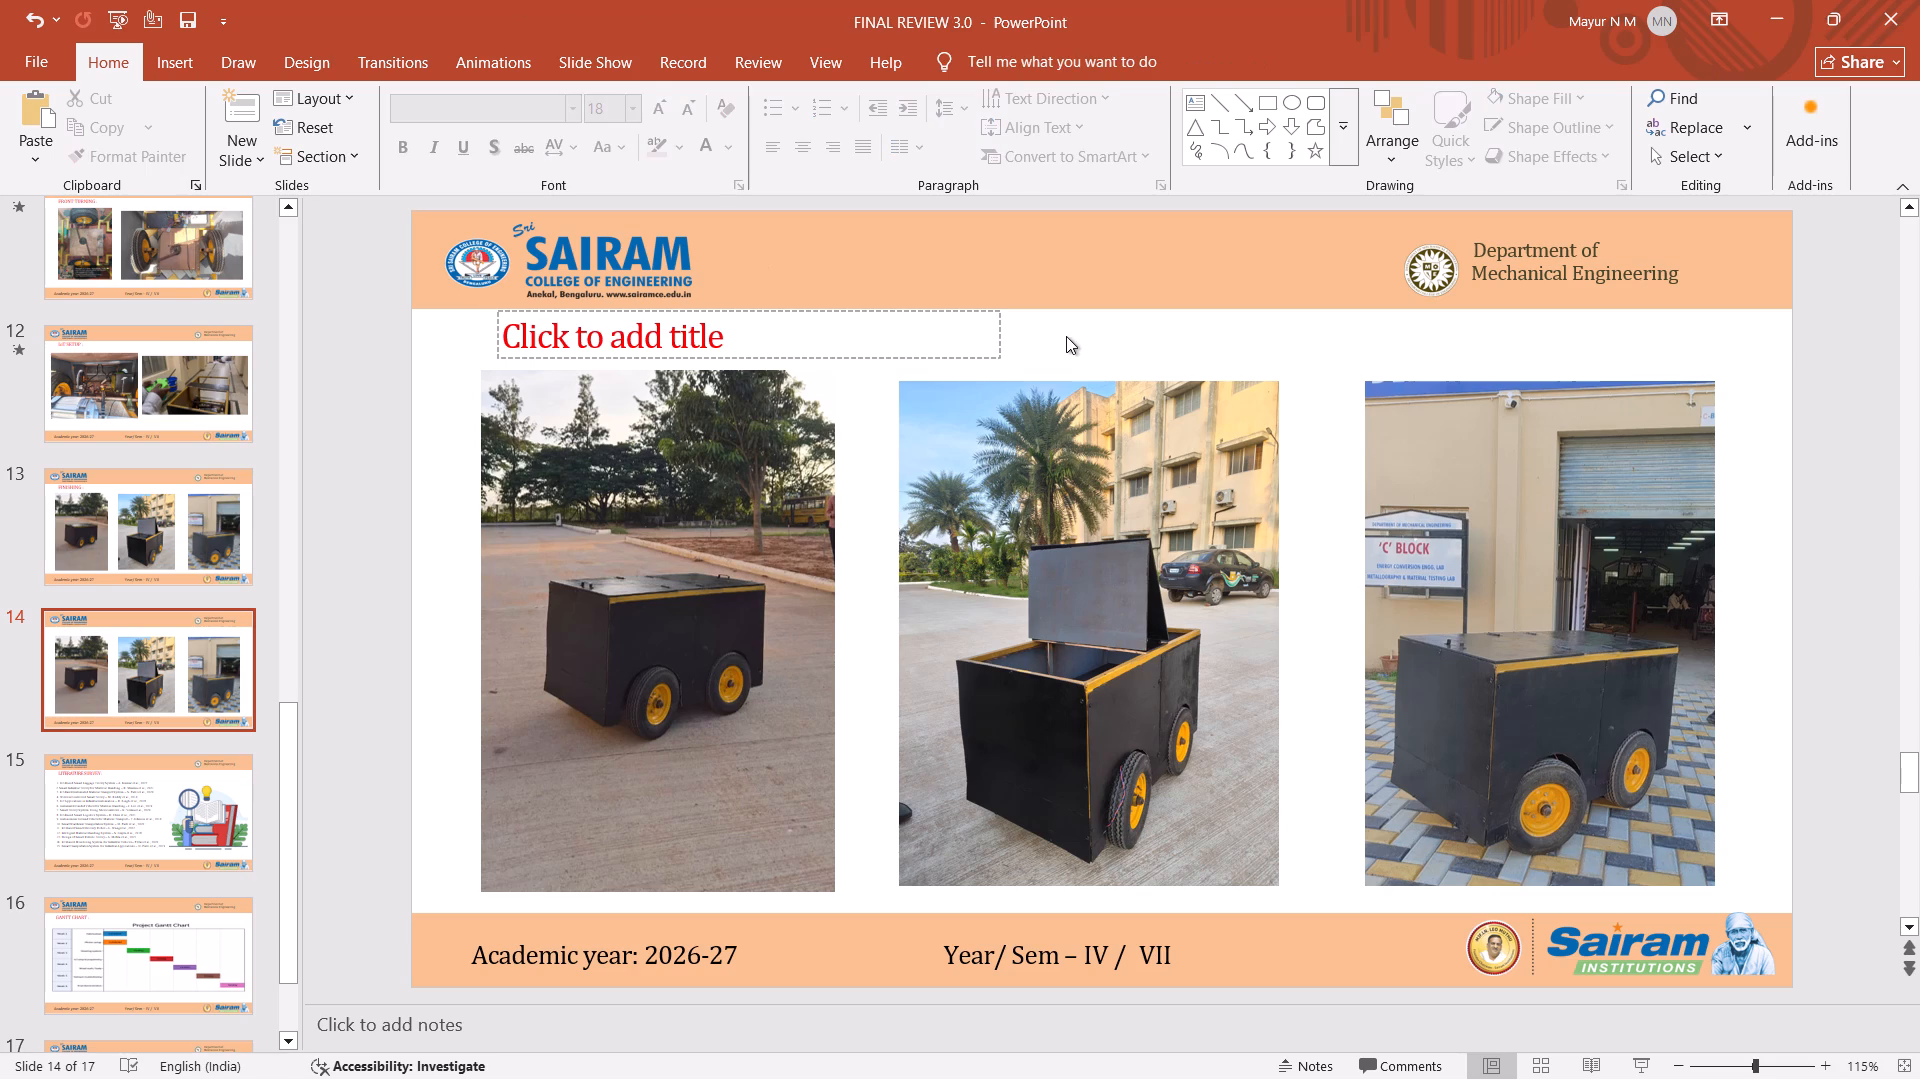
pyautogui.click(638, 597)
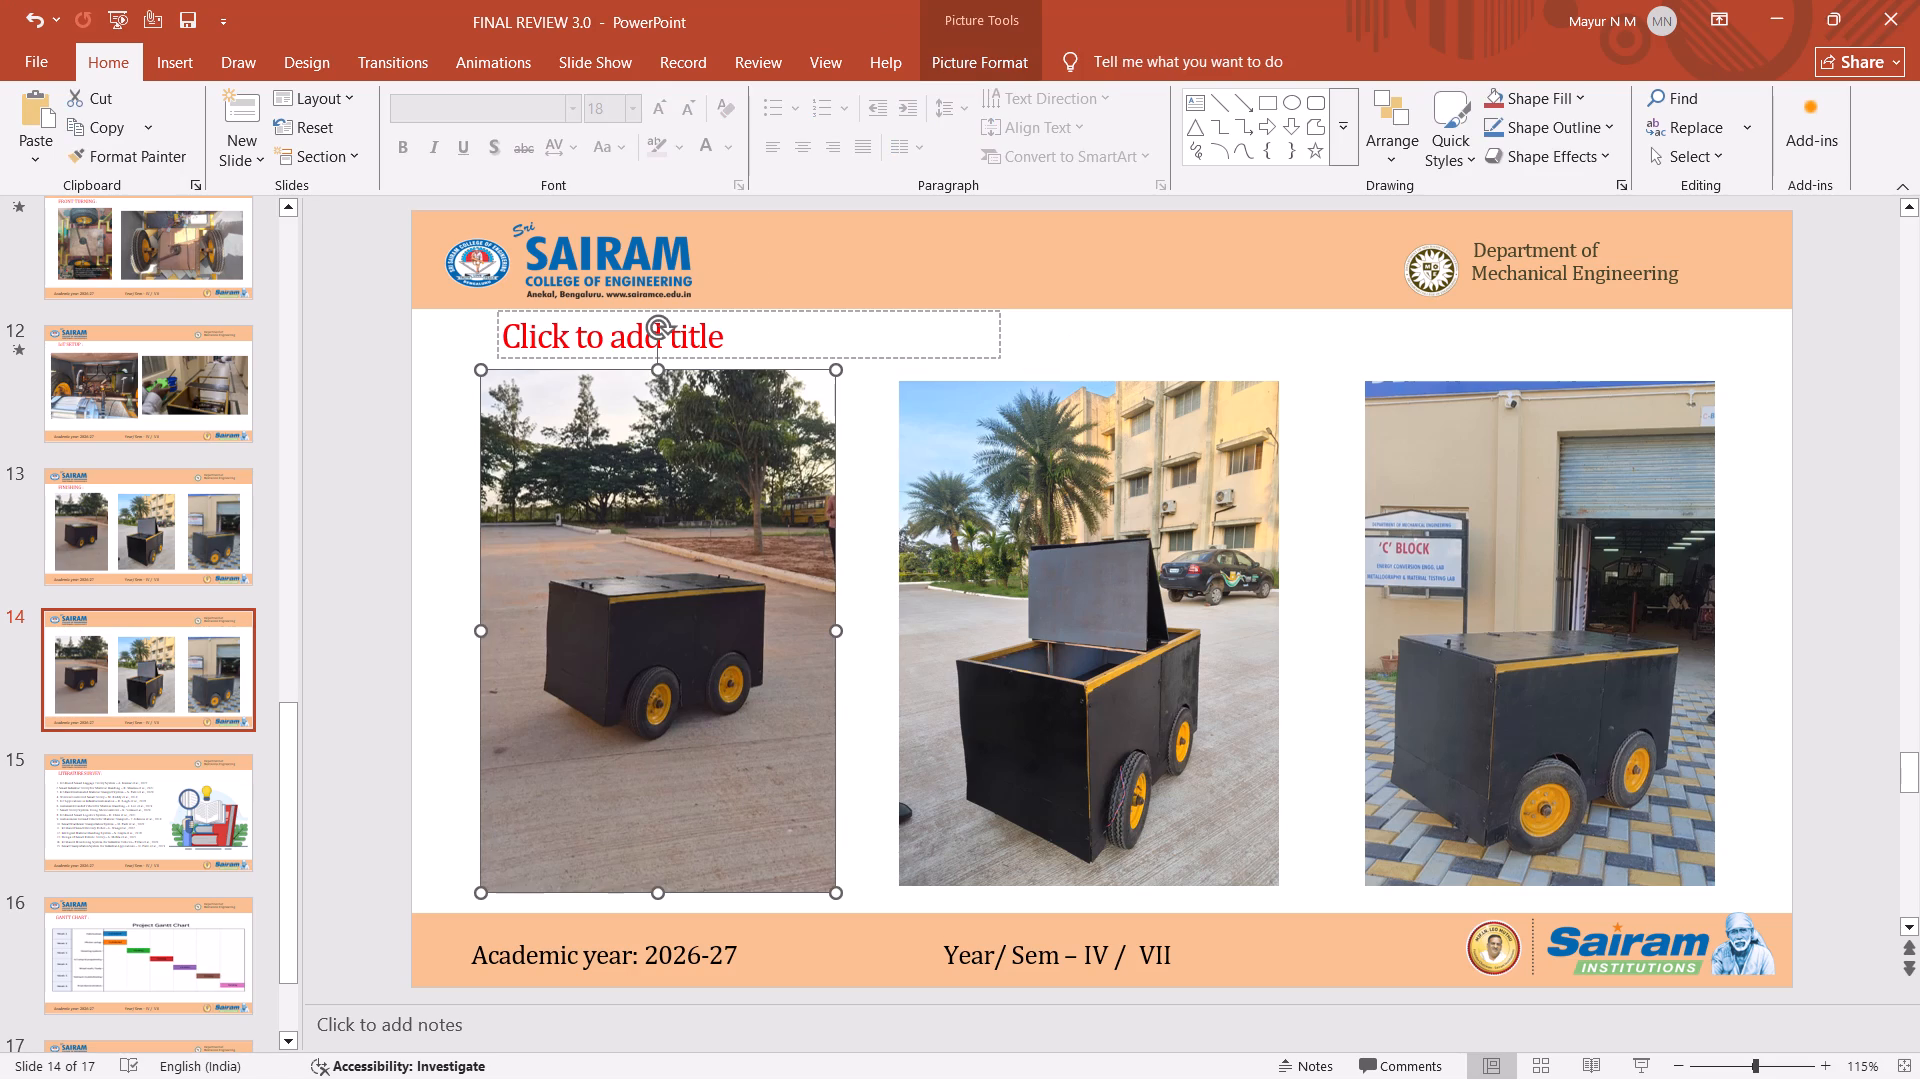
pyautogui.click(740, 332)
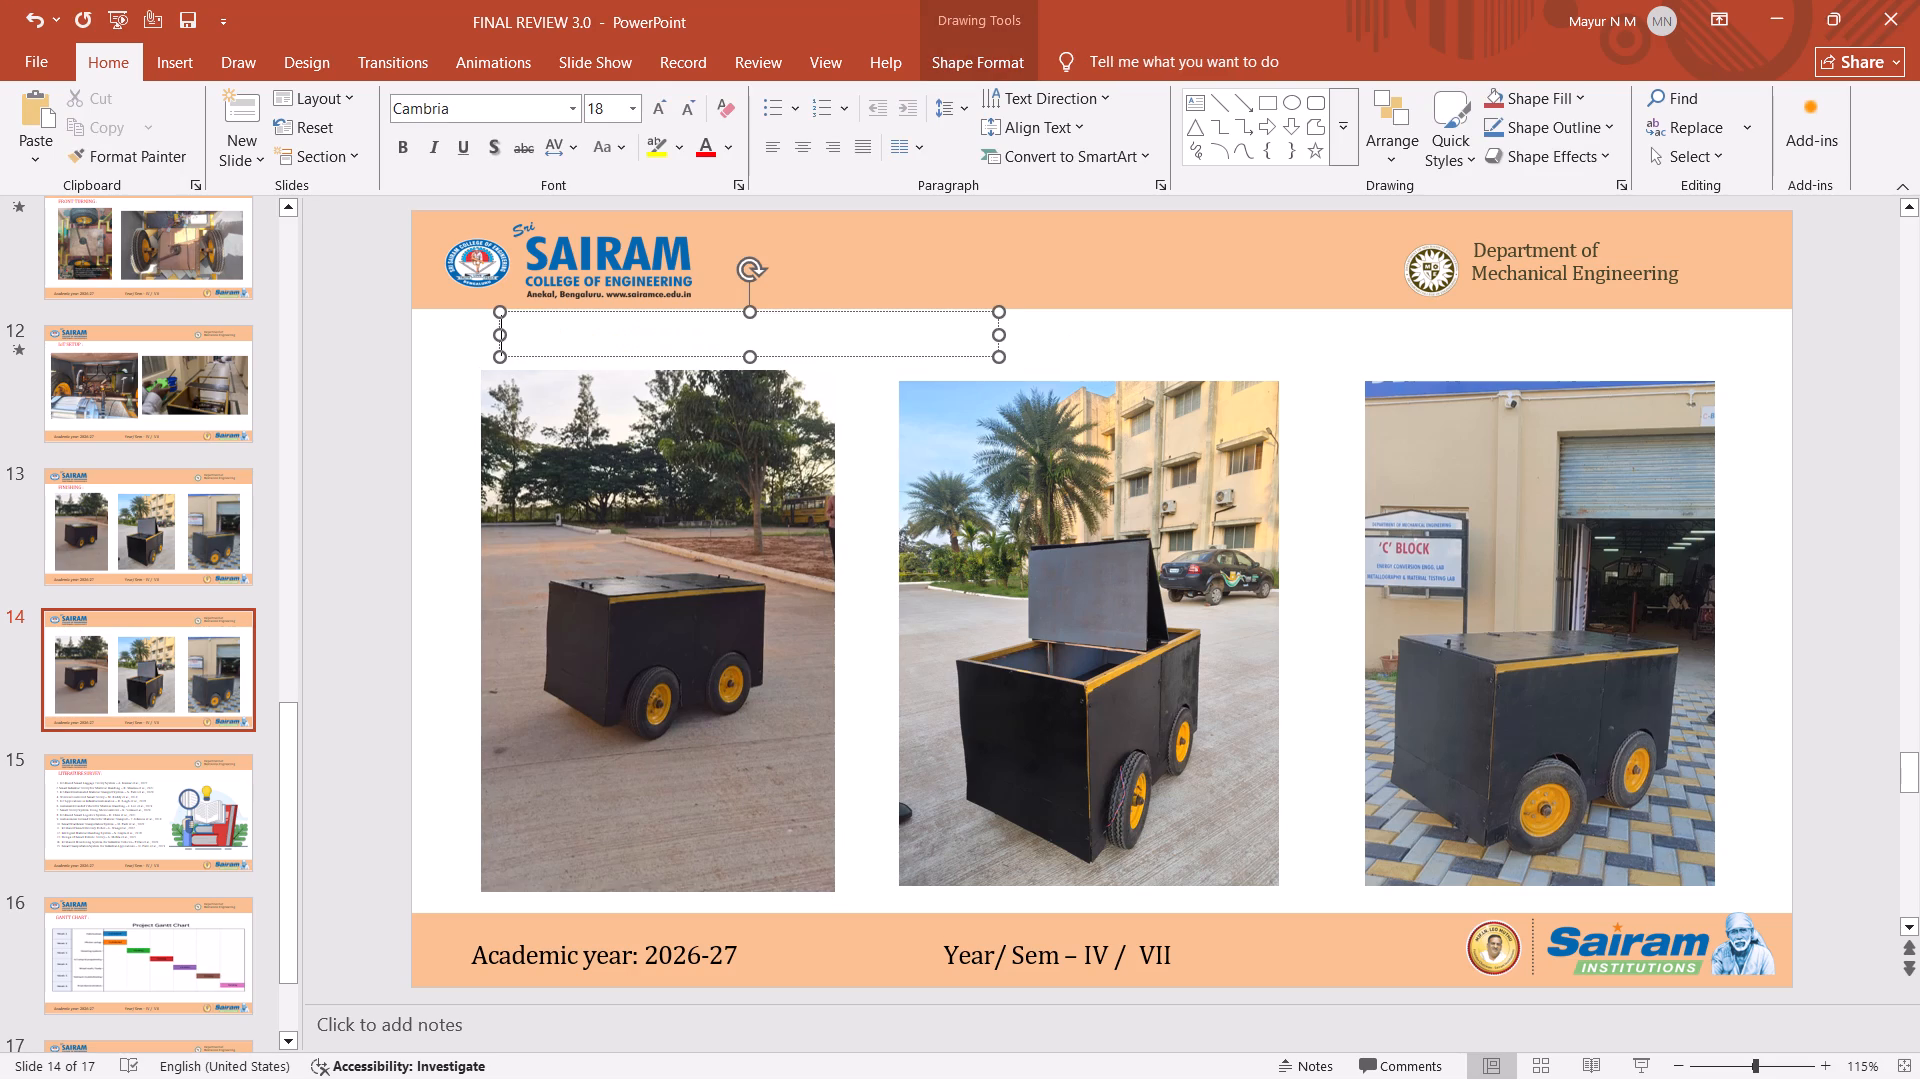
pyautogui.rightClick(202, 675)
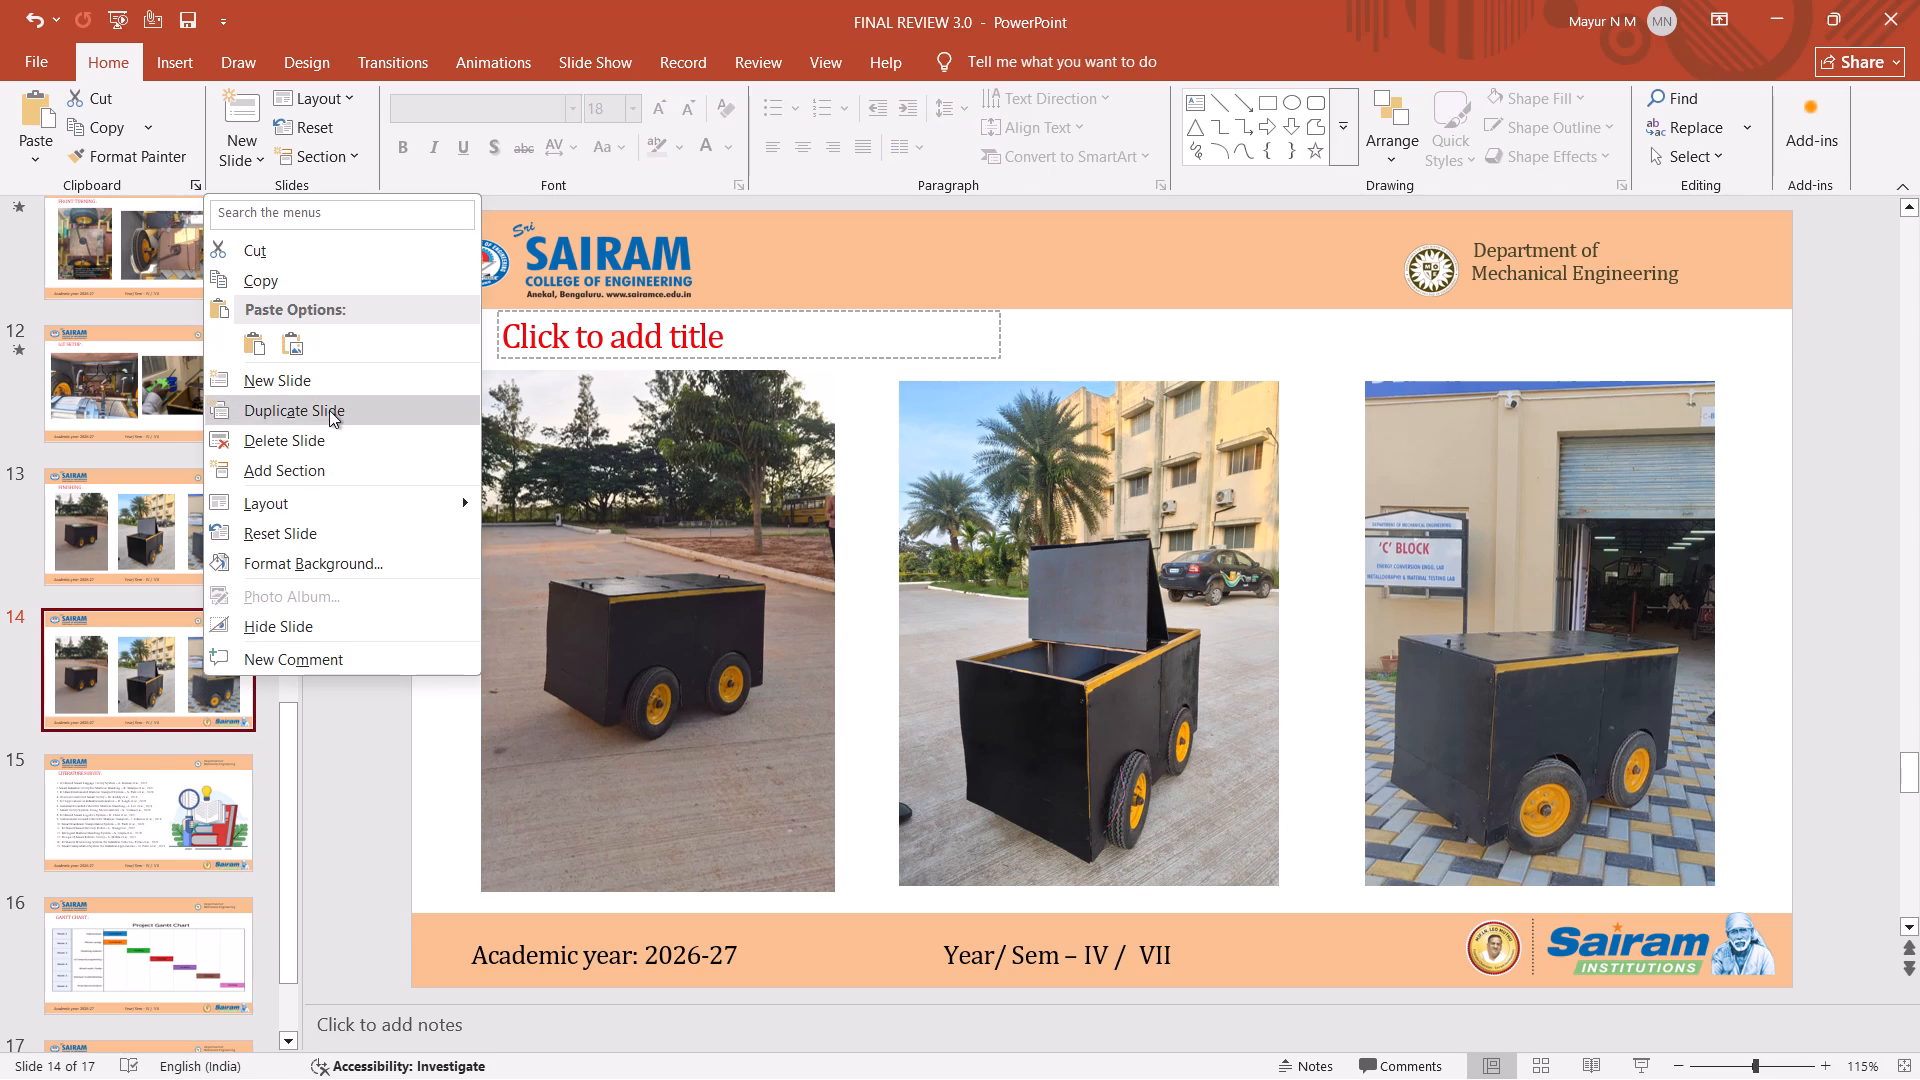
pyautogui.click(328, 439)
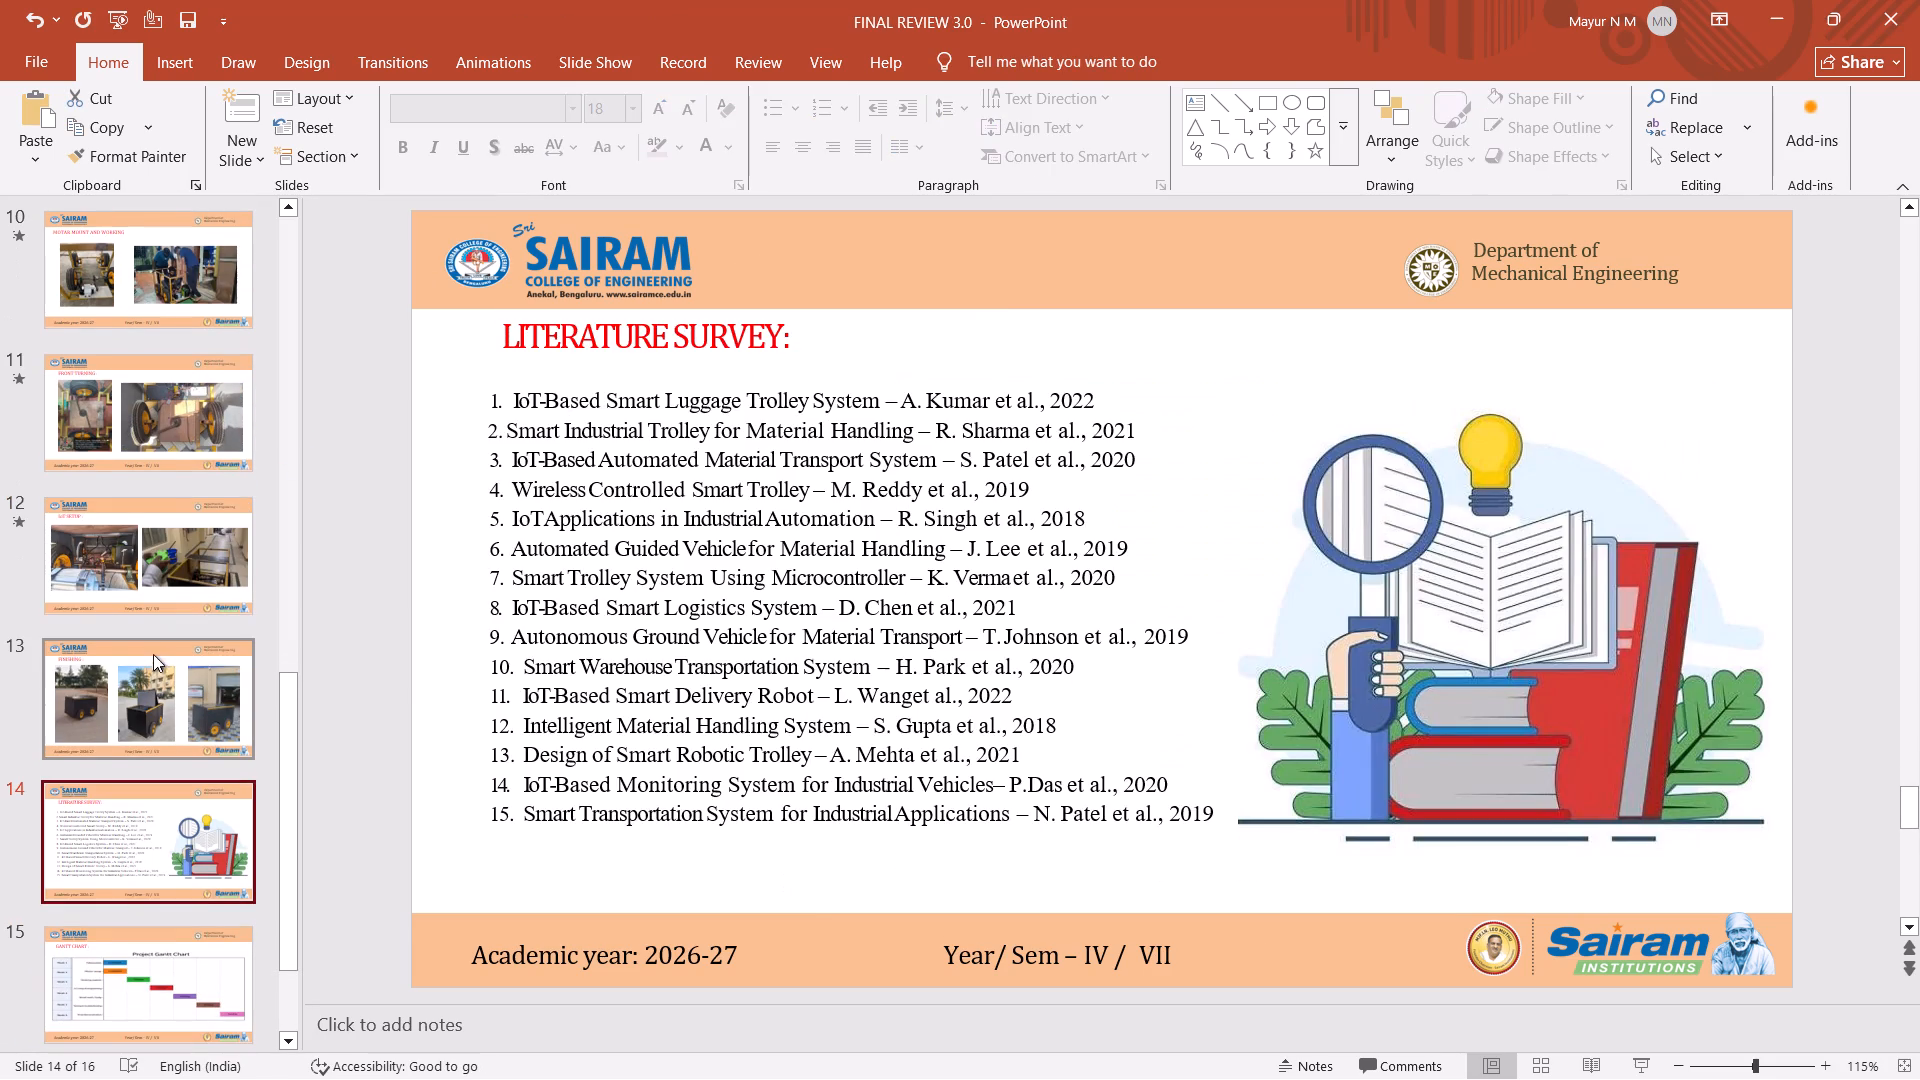
# Duplicate the FINISHING slide 13.
pyautogui.rightClick(151, 725)
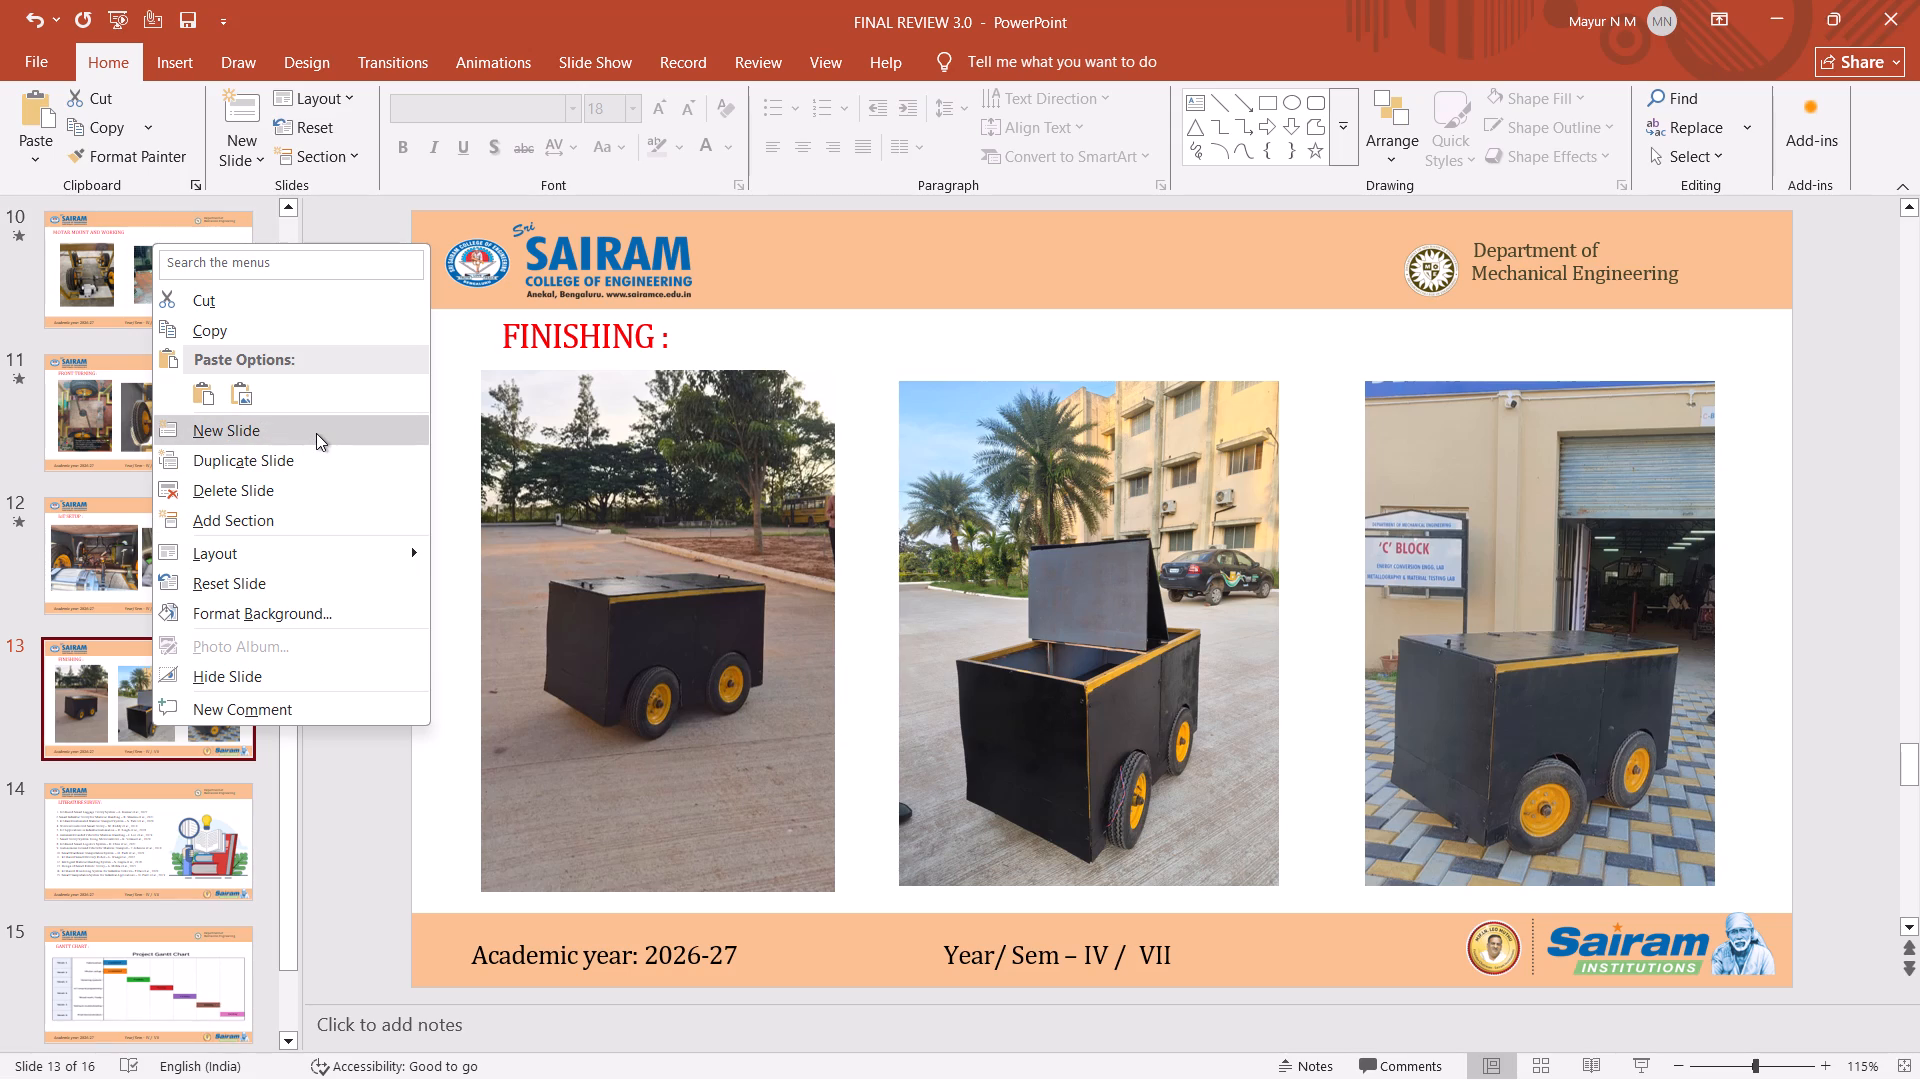
pyautogui.click(306, 464)
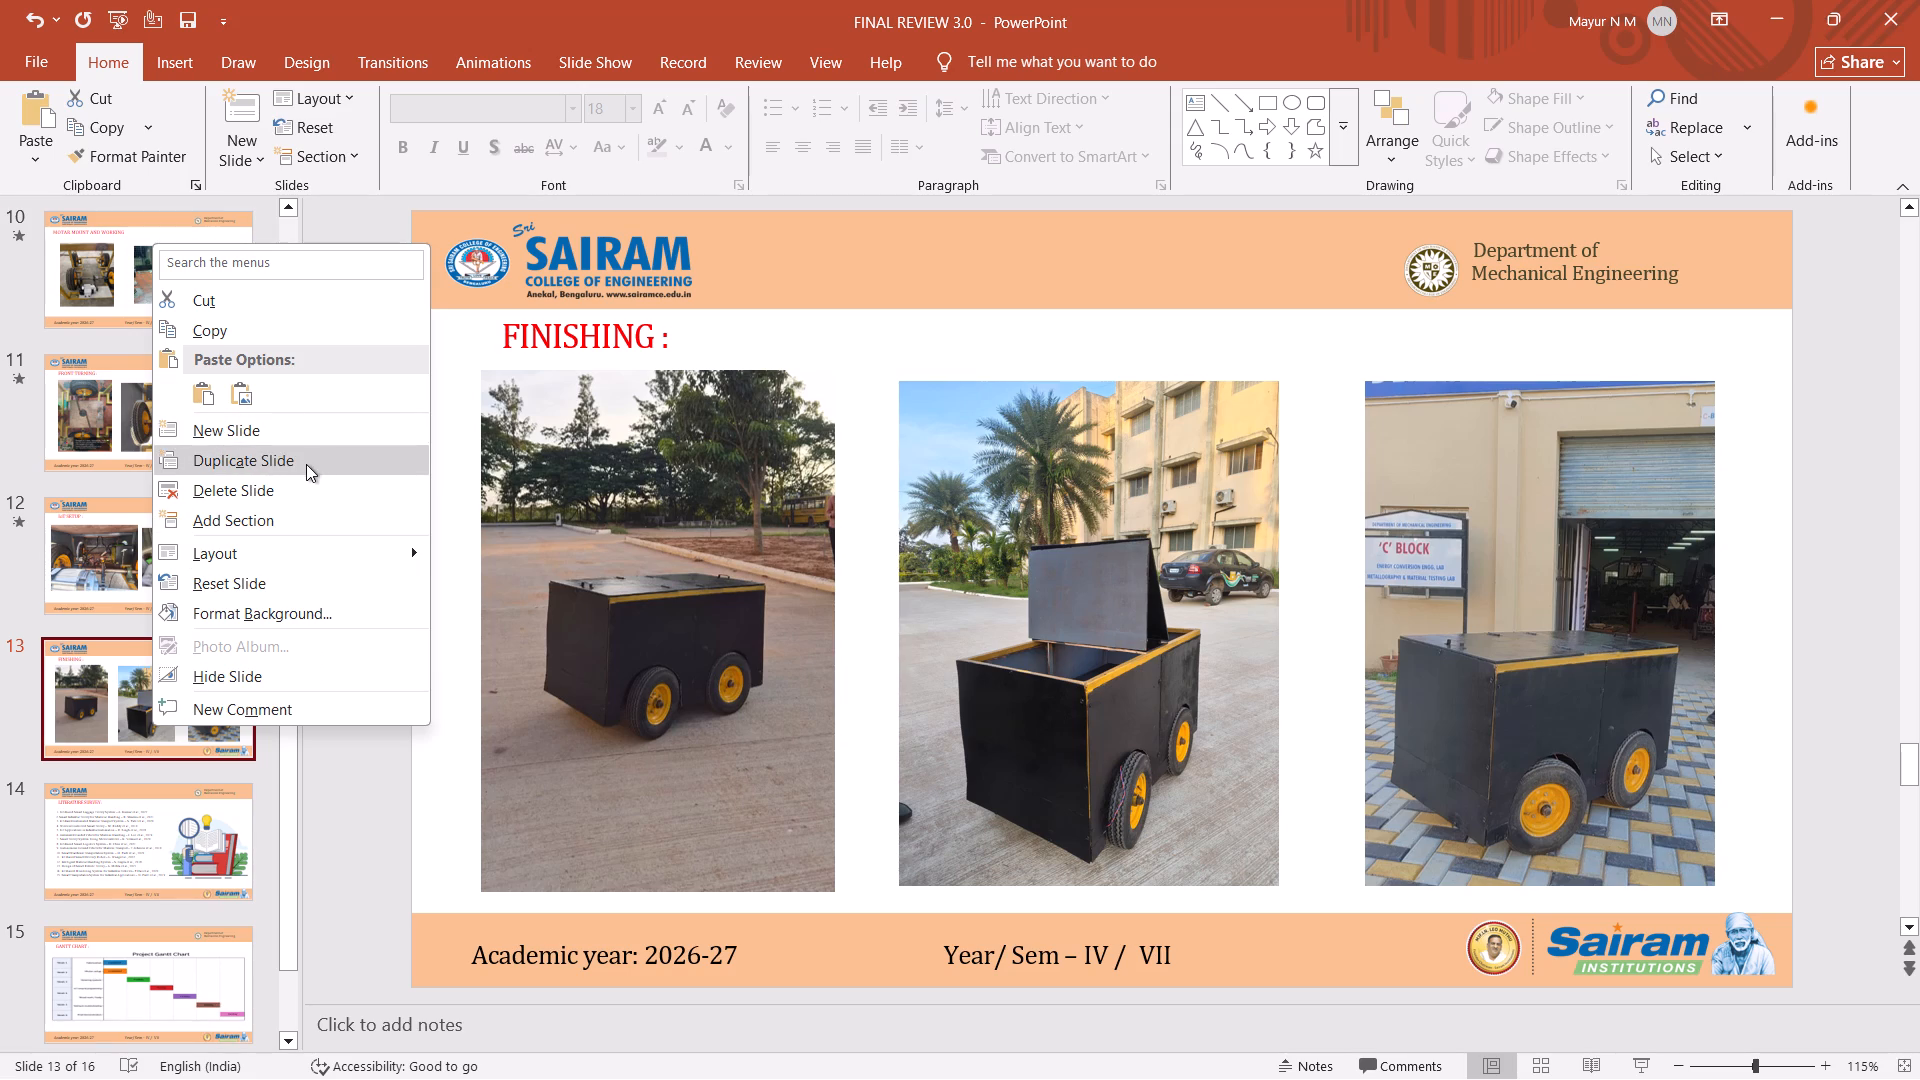
# Delete all three trolley photos from the duplicated FINISHING slide 14, keeping its title.
pyautogui.click(665, 664)
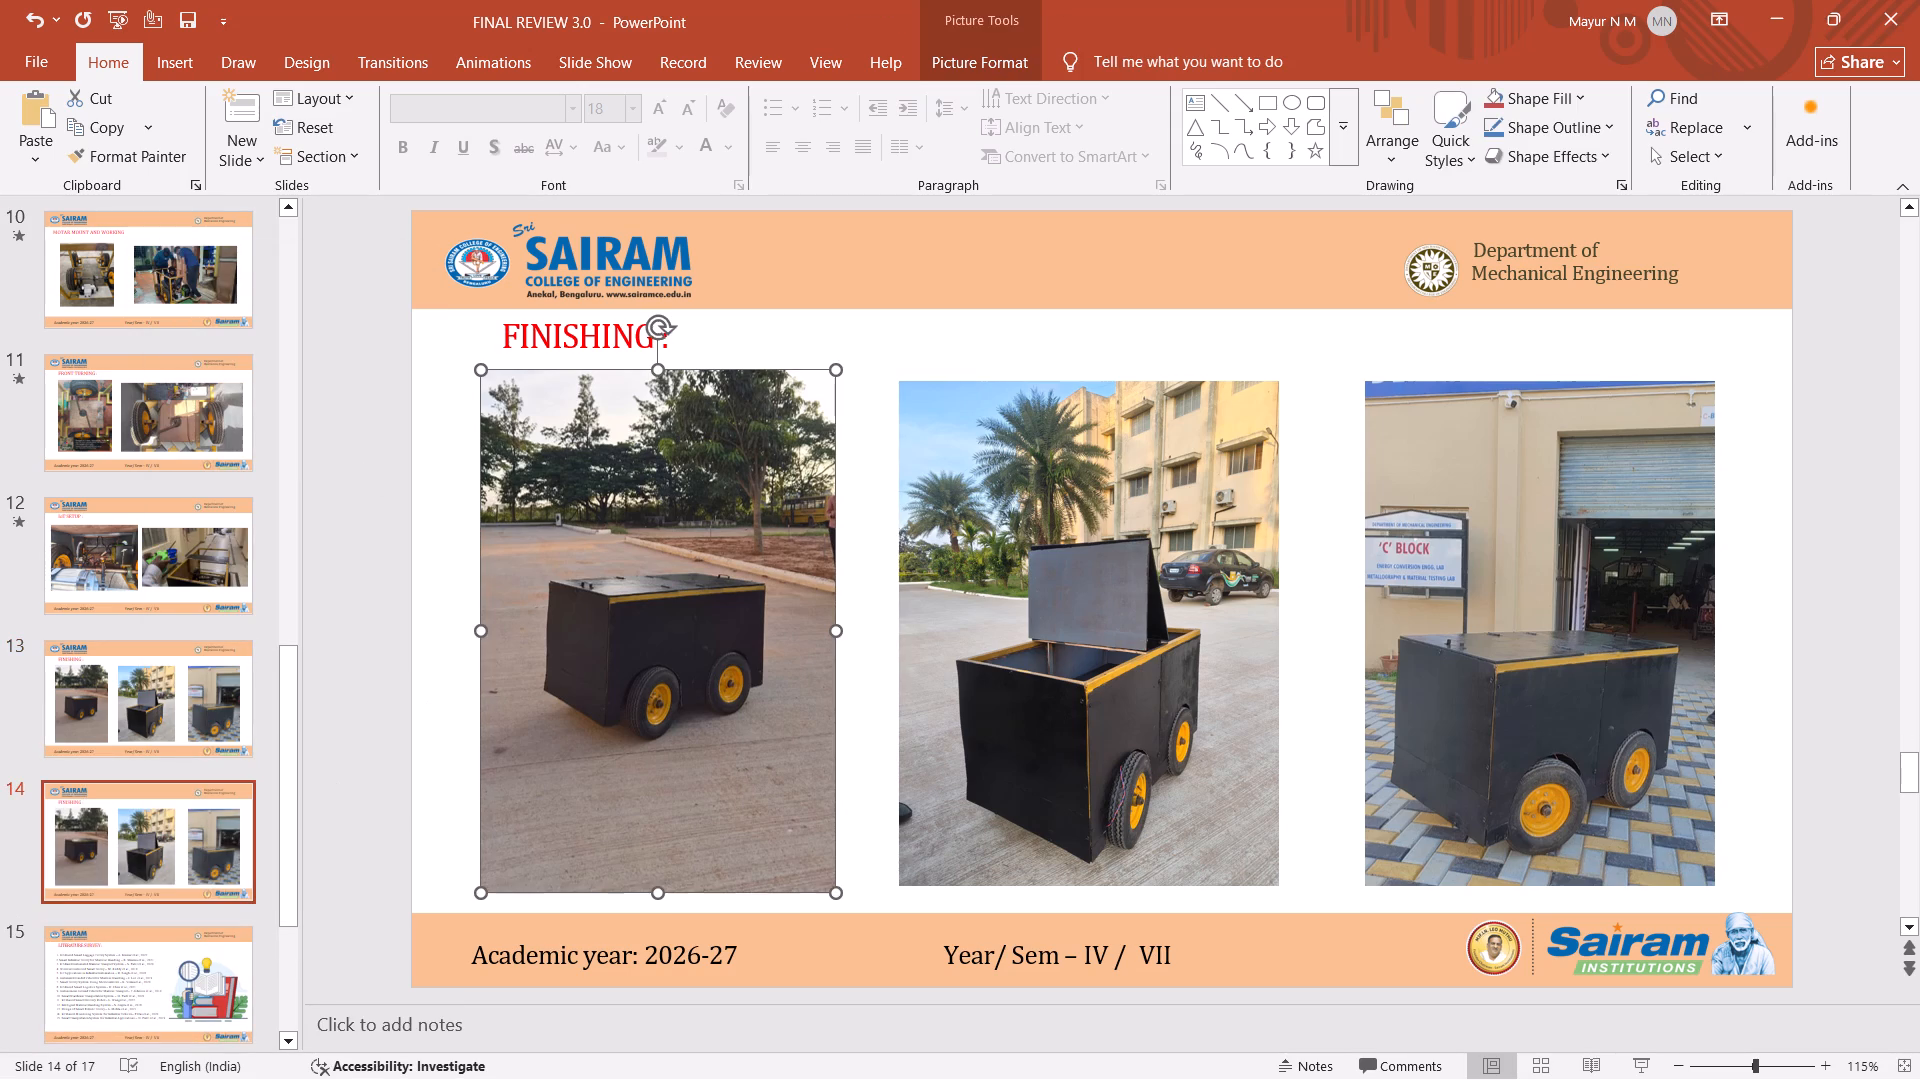
pyautogui.press('BackSpace')
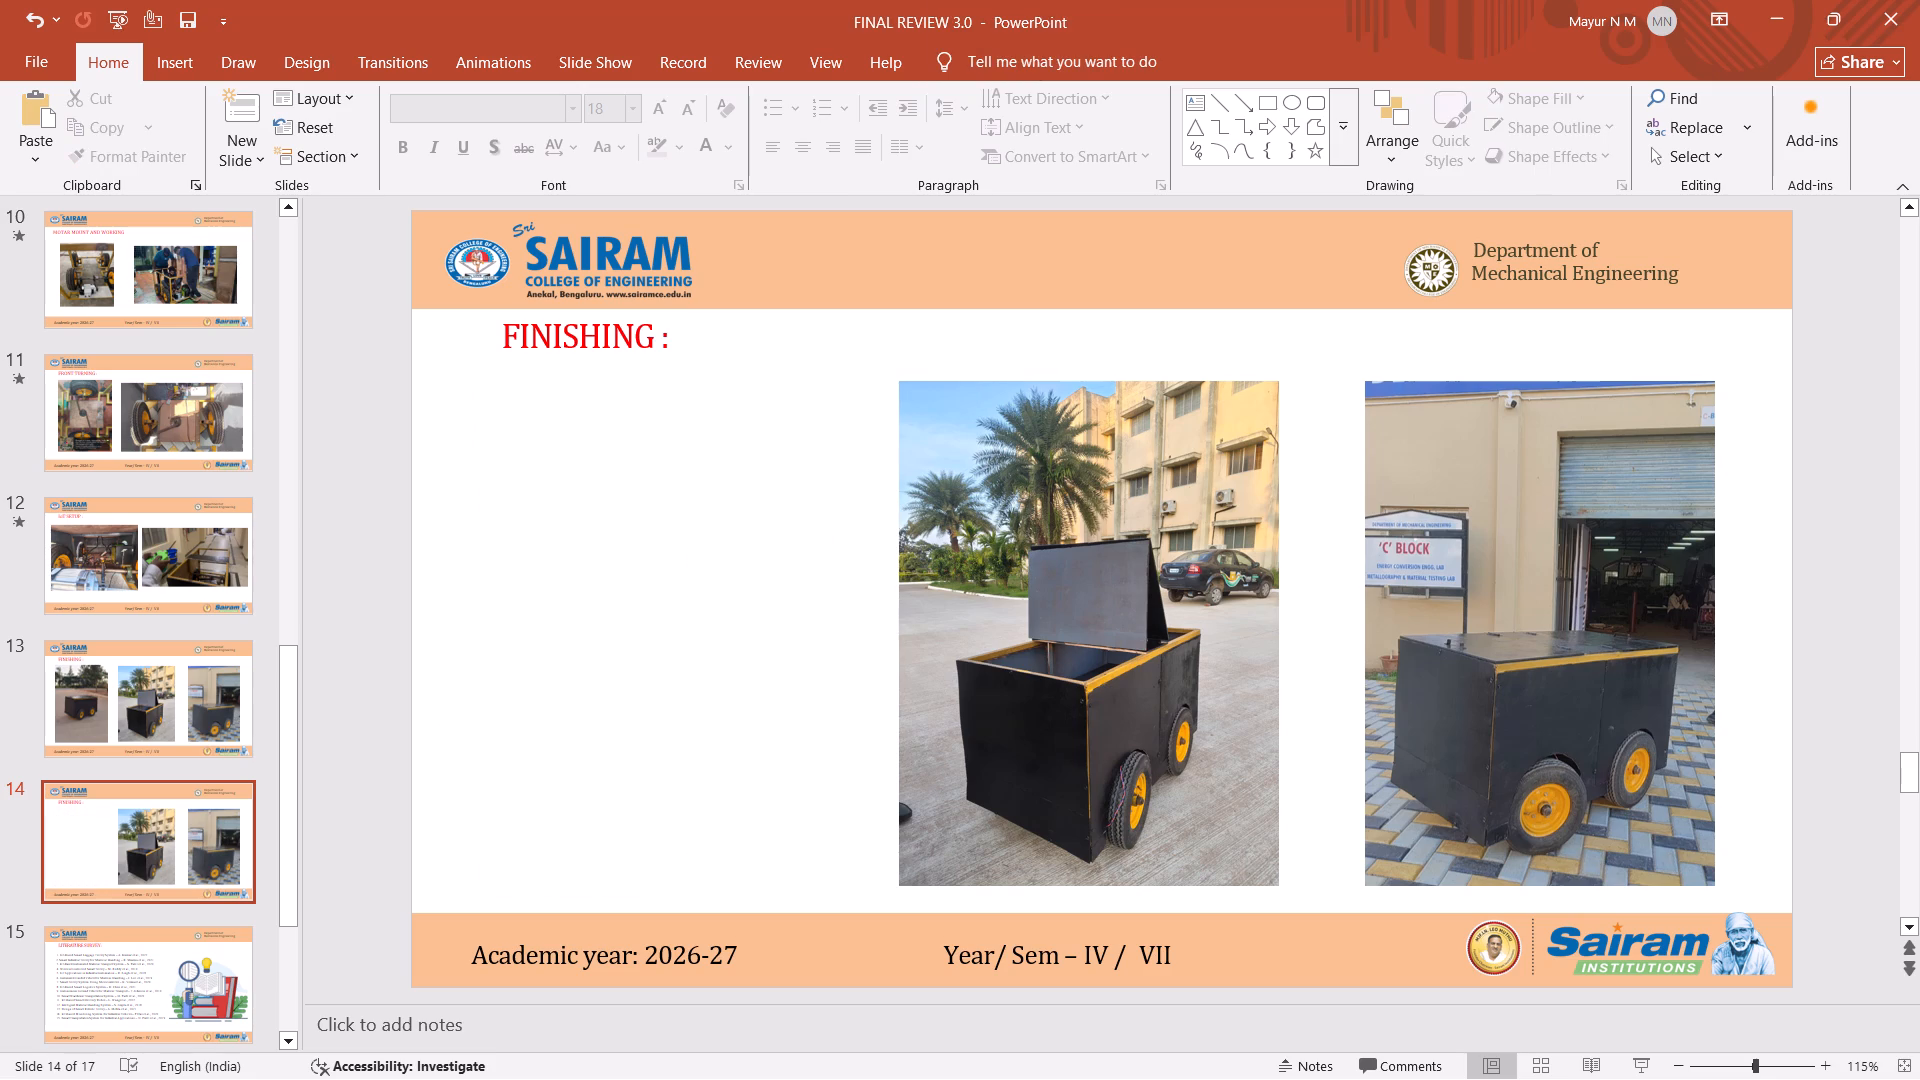
pyautogui.click(1086, 585)
pyautogui.press('BackSpace')
pyautogui.click(1559, 577)
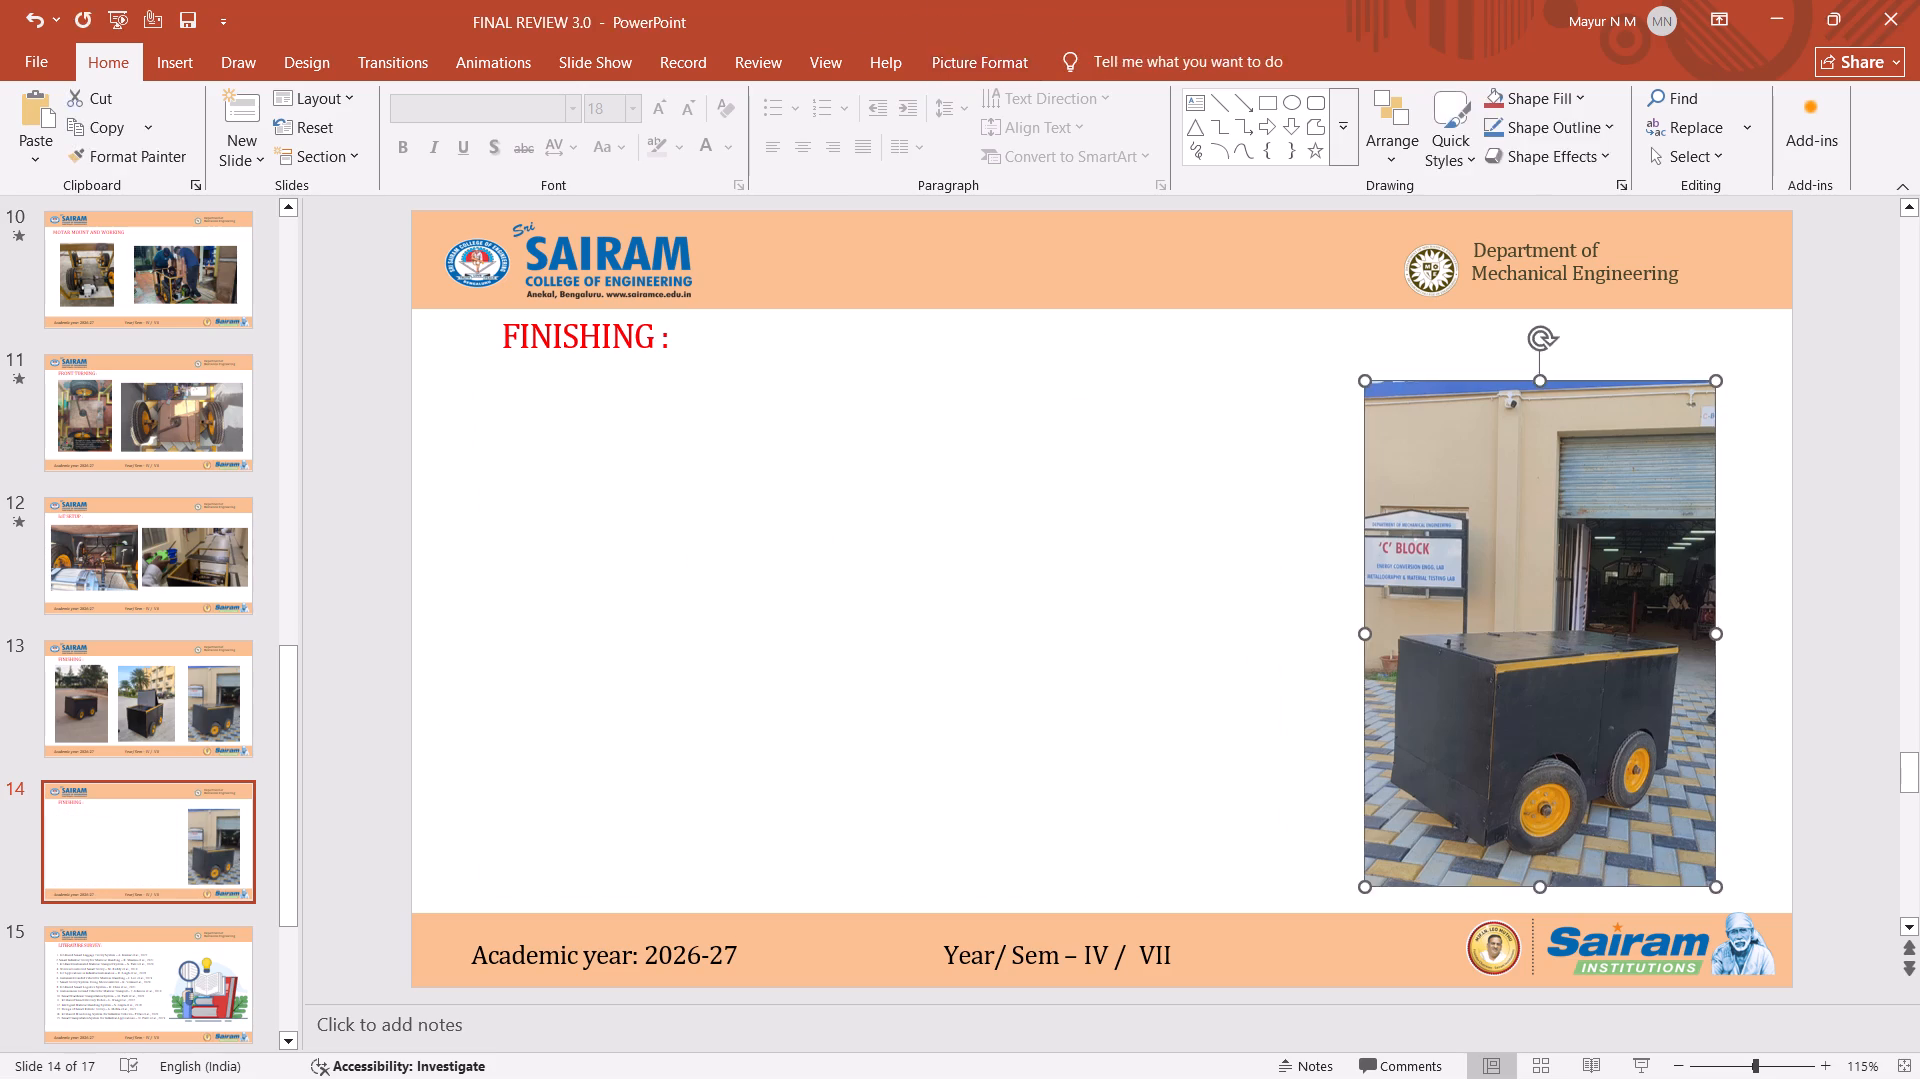
pyautogui.press('BackSpace')
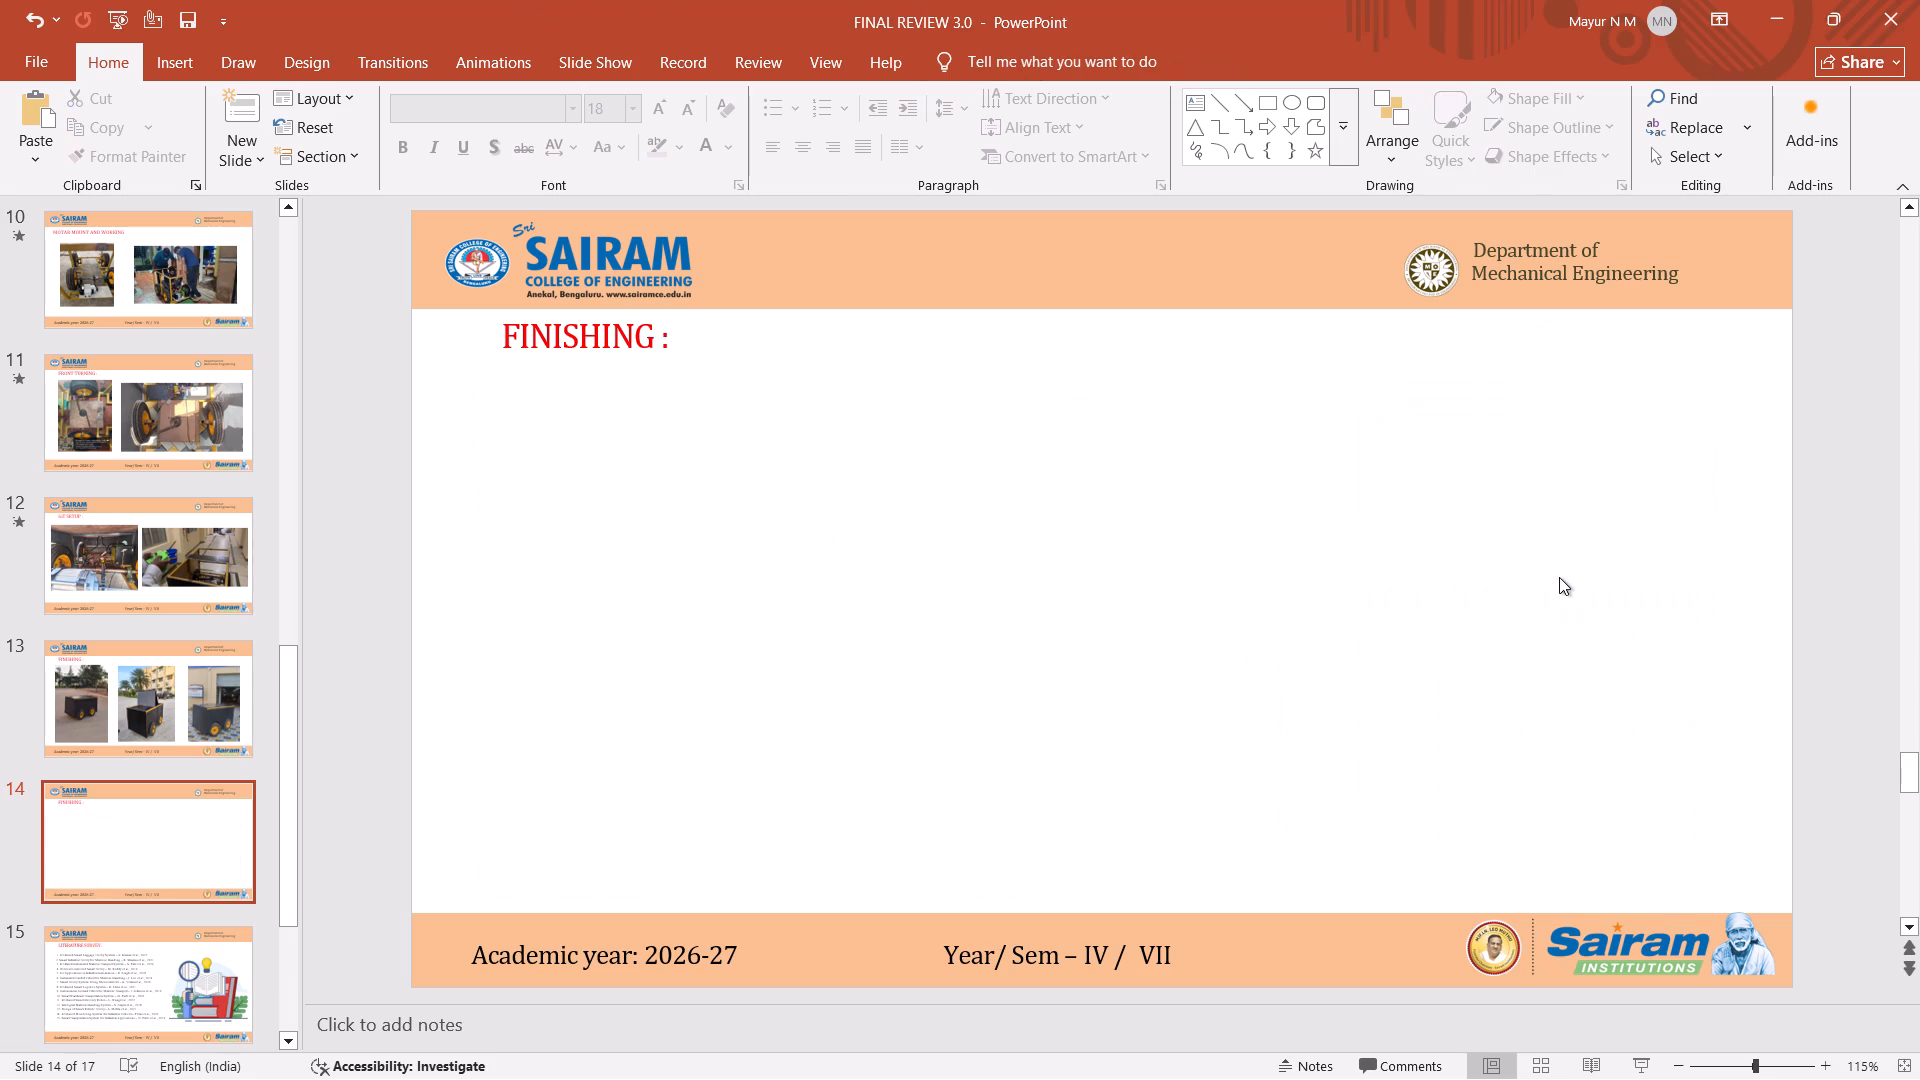
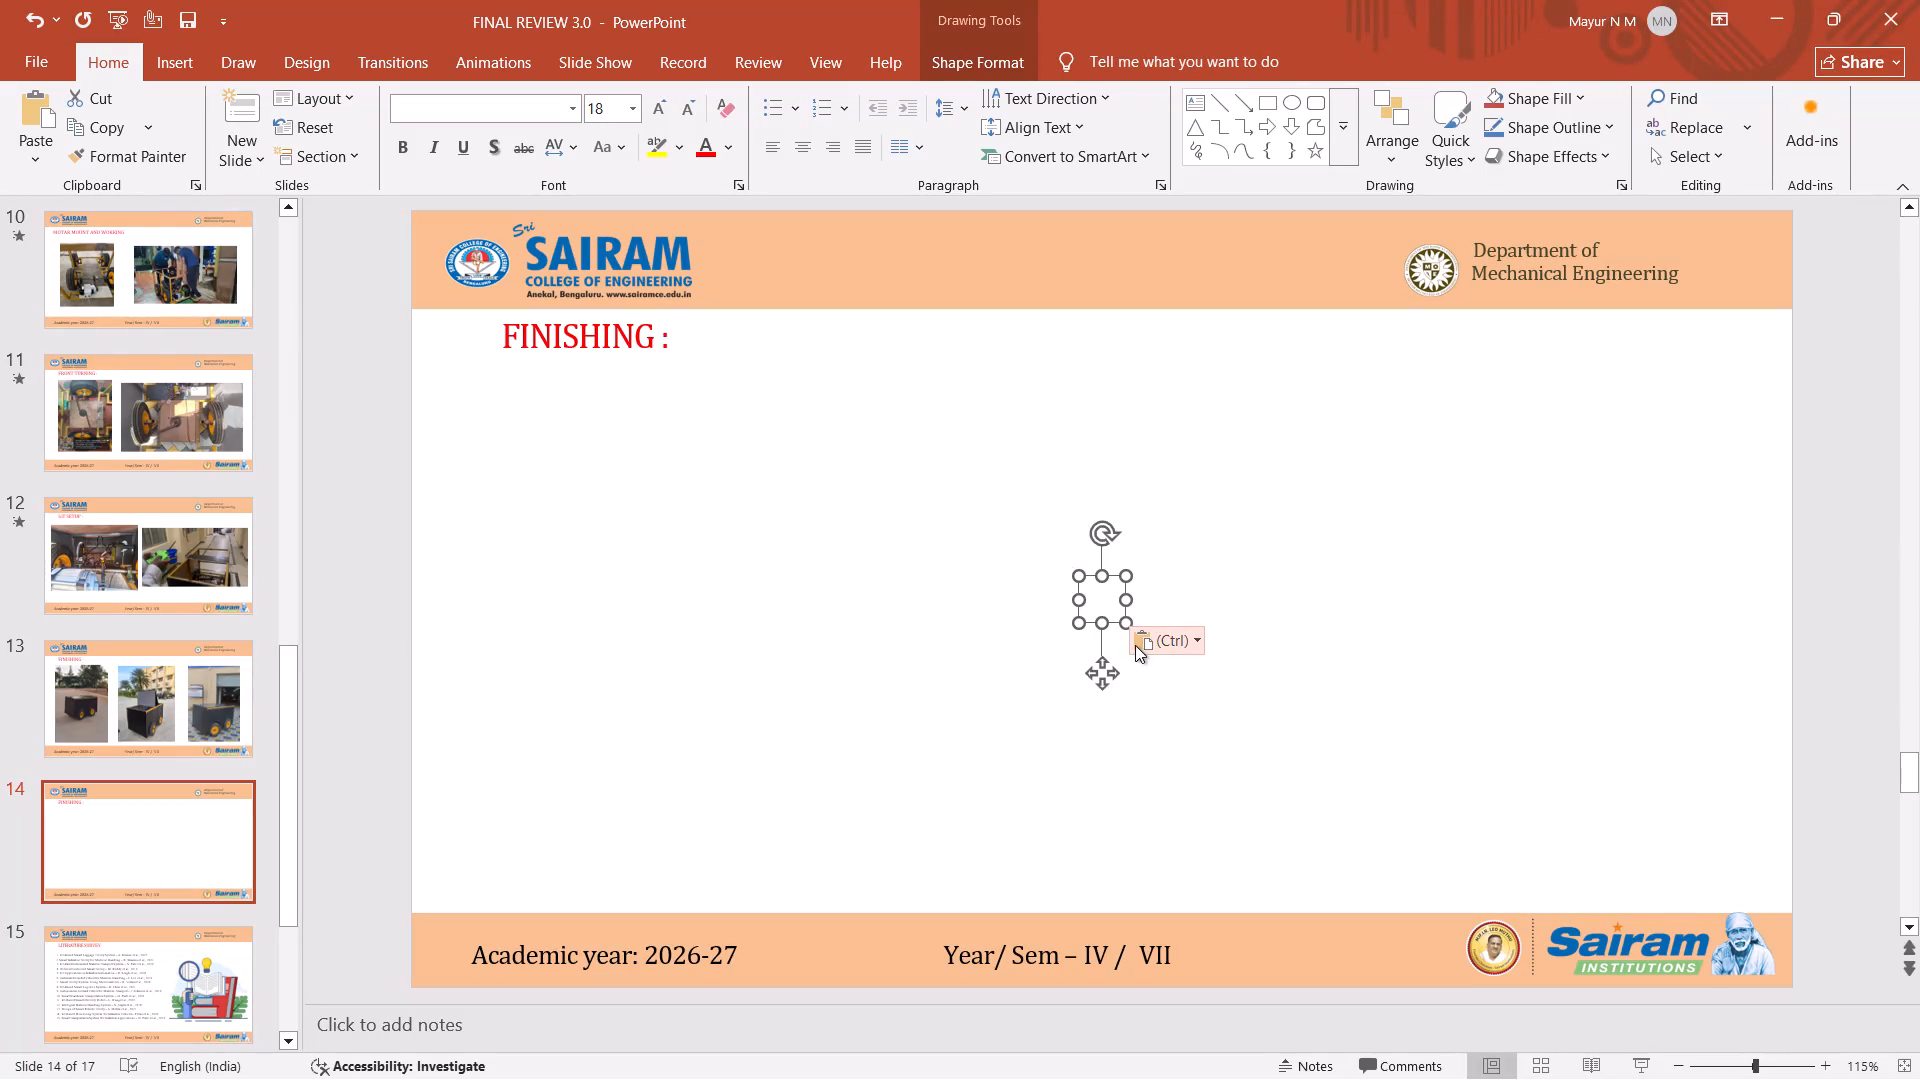
# Paste the trolley interior photo onto slide 14, shrink it to about half size, and place it below the FINISHING title on the slide's left side.
pyautogui.rightClick(1107, 604)
pyautogui.click(1227, 688)
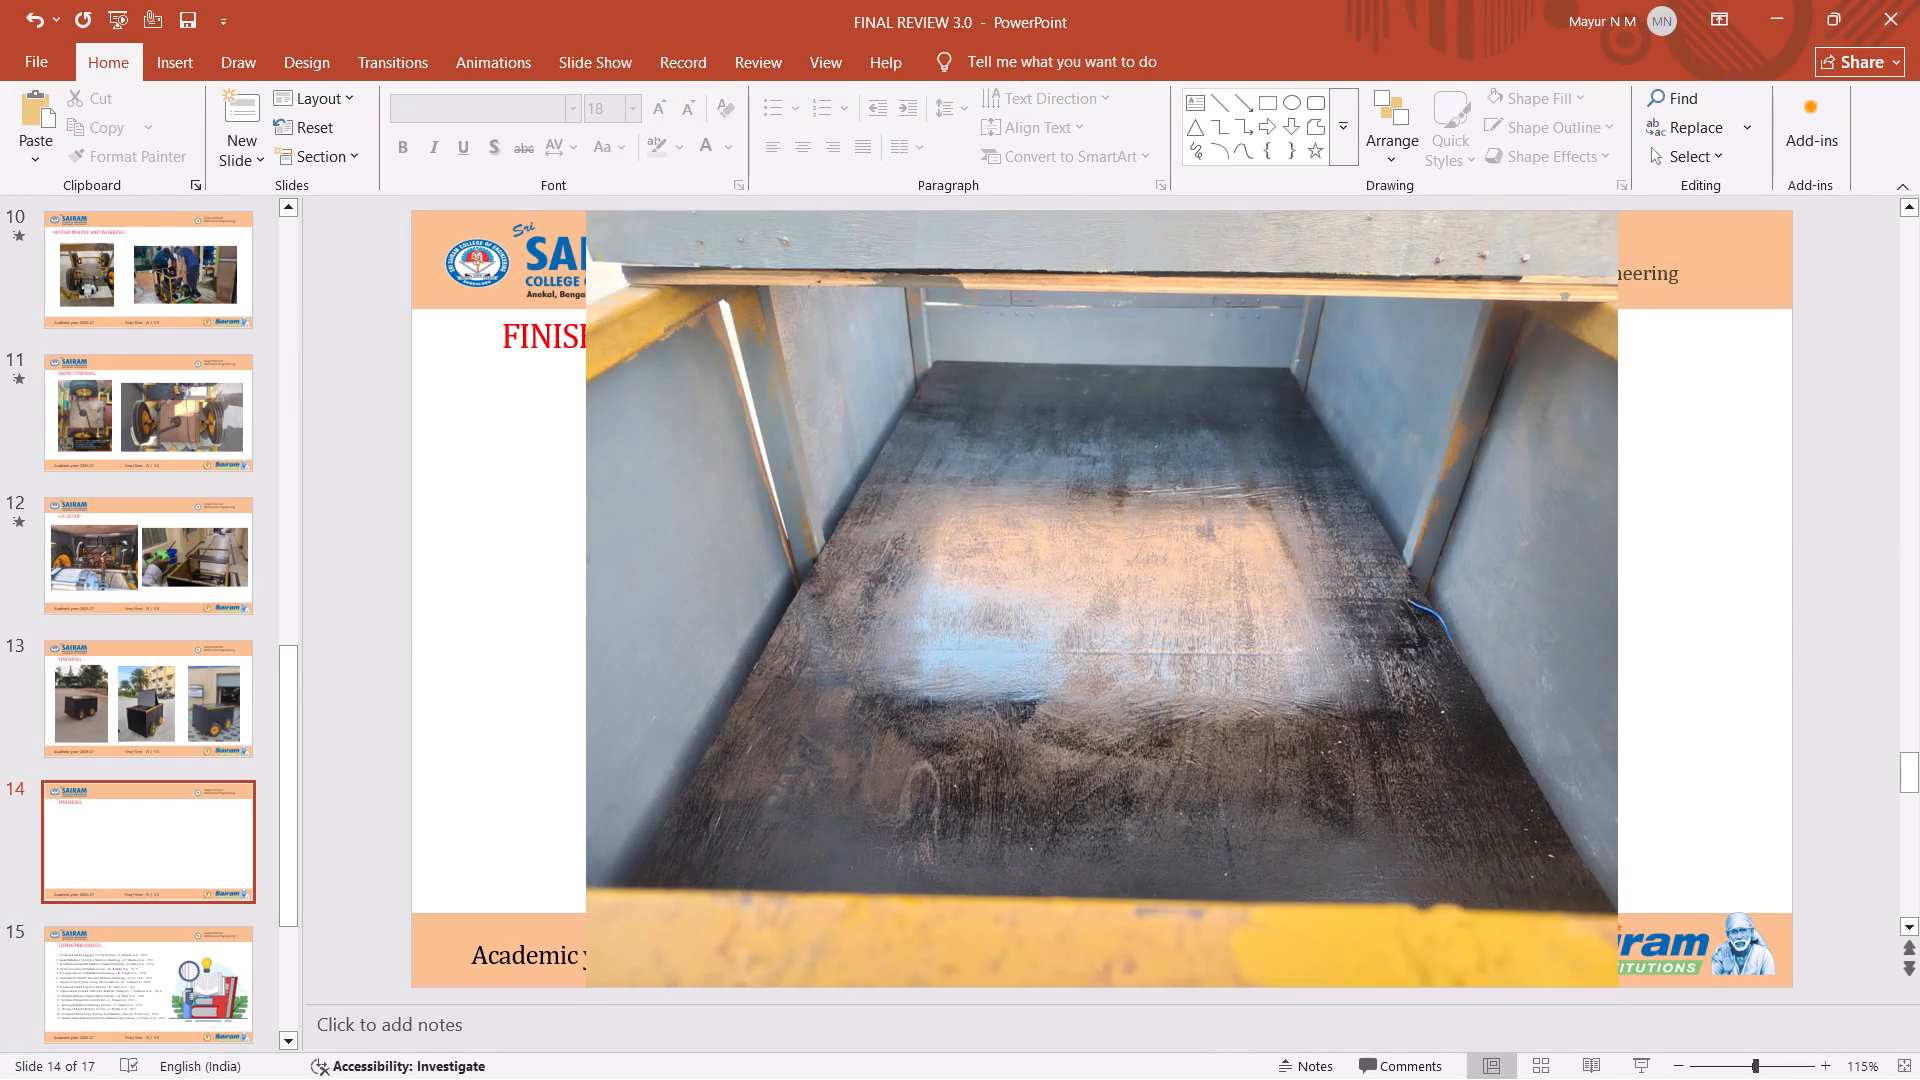
pyautogui.moveTo(580, 206); pyautogui.dragTo(952, 478)
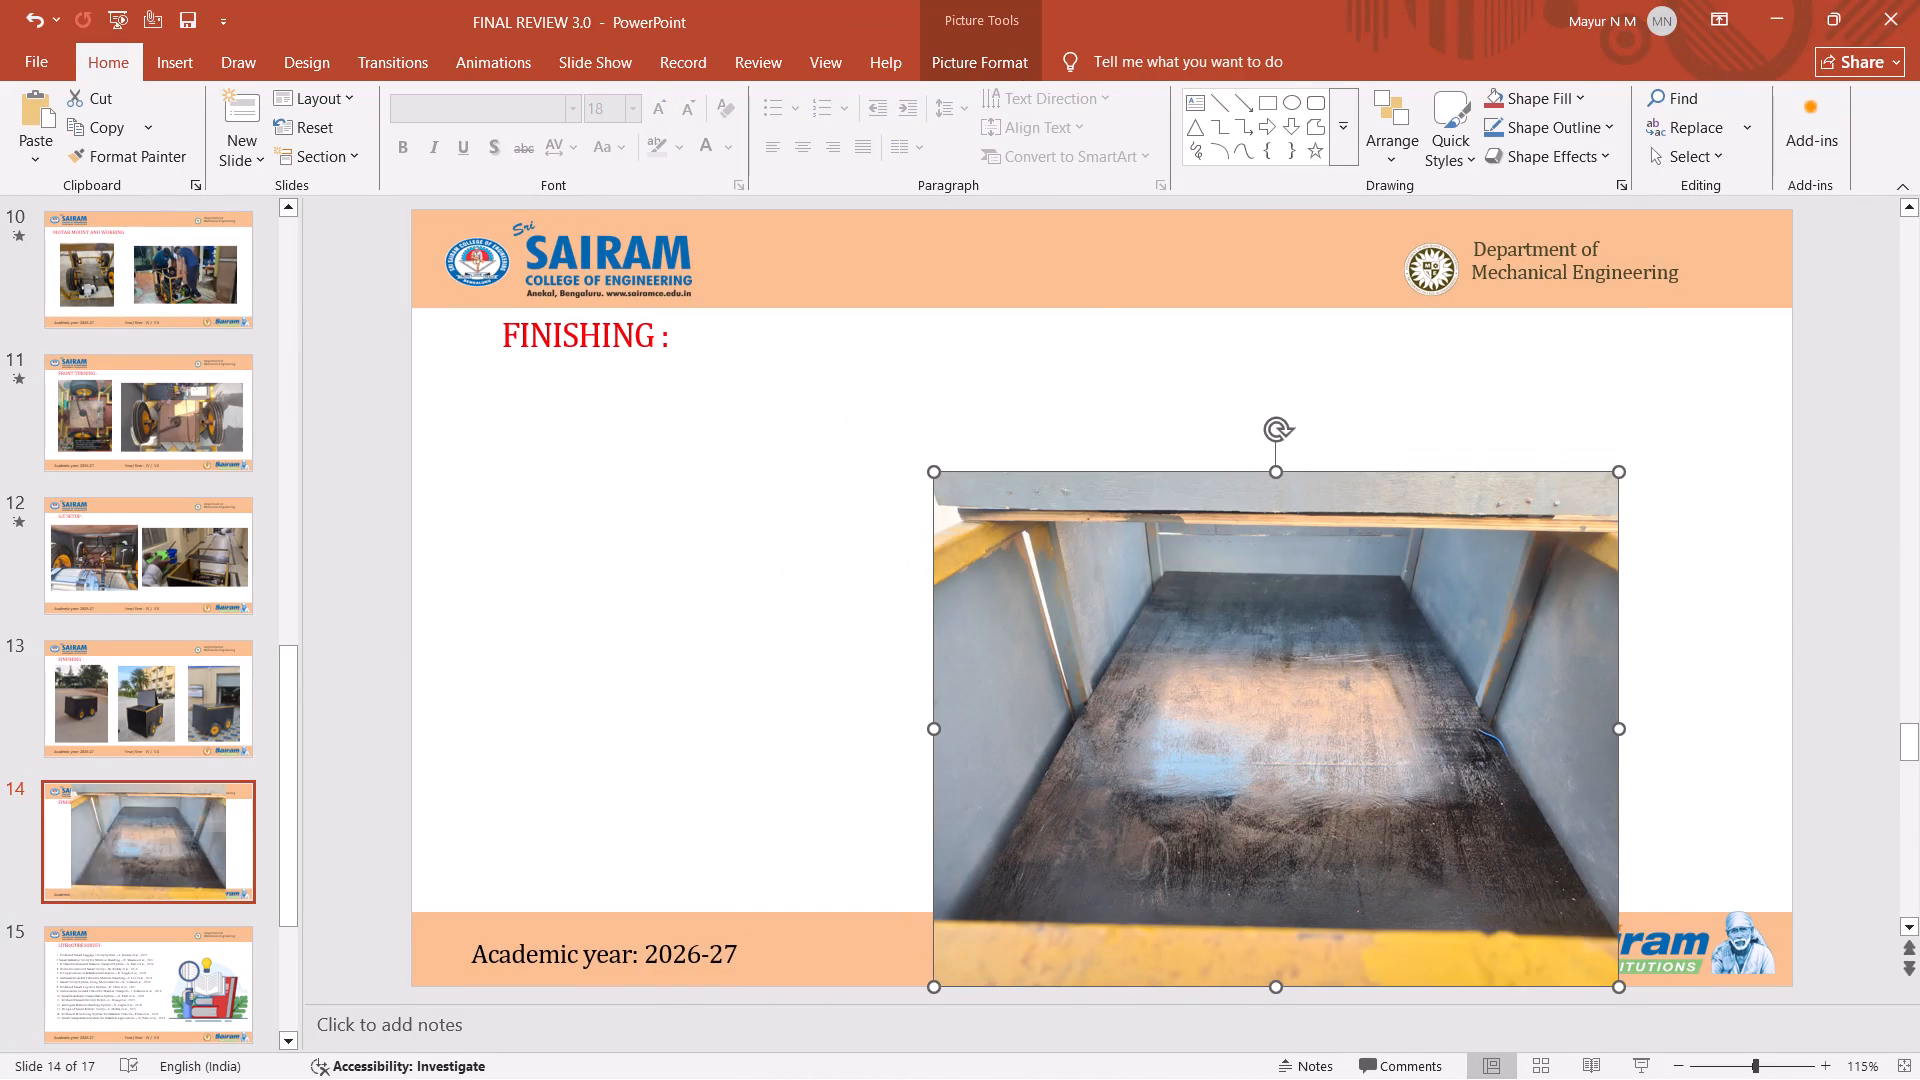
pyautogui.moveTo(1197, 609); pyautogui.dragTo(720, 529)
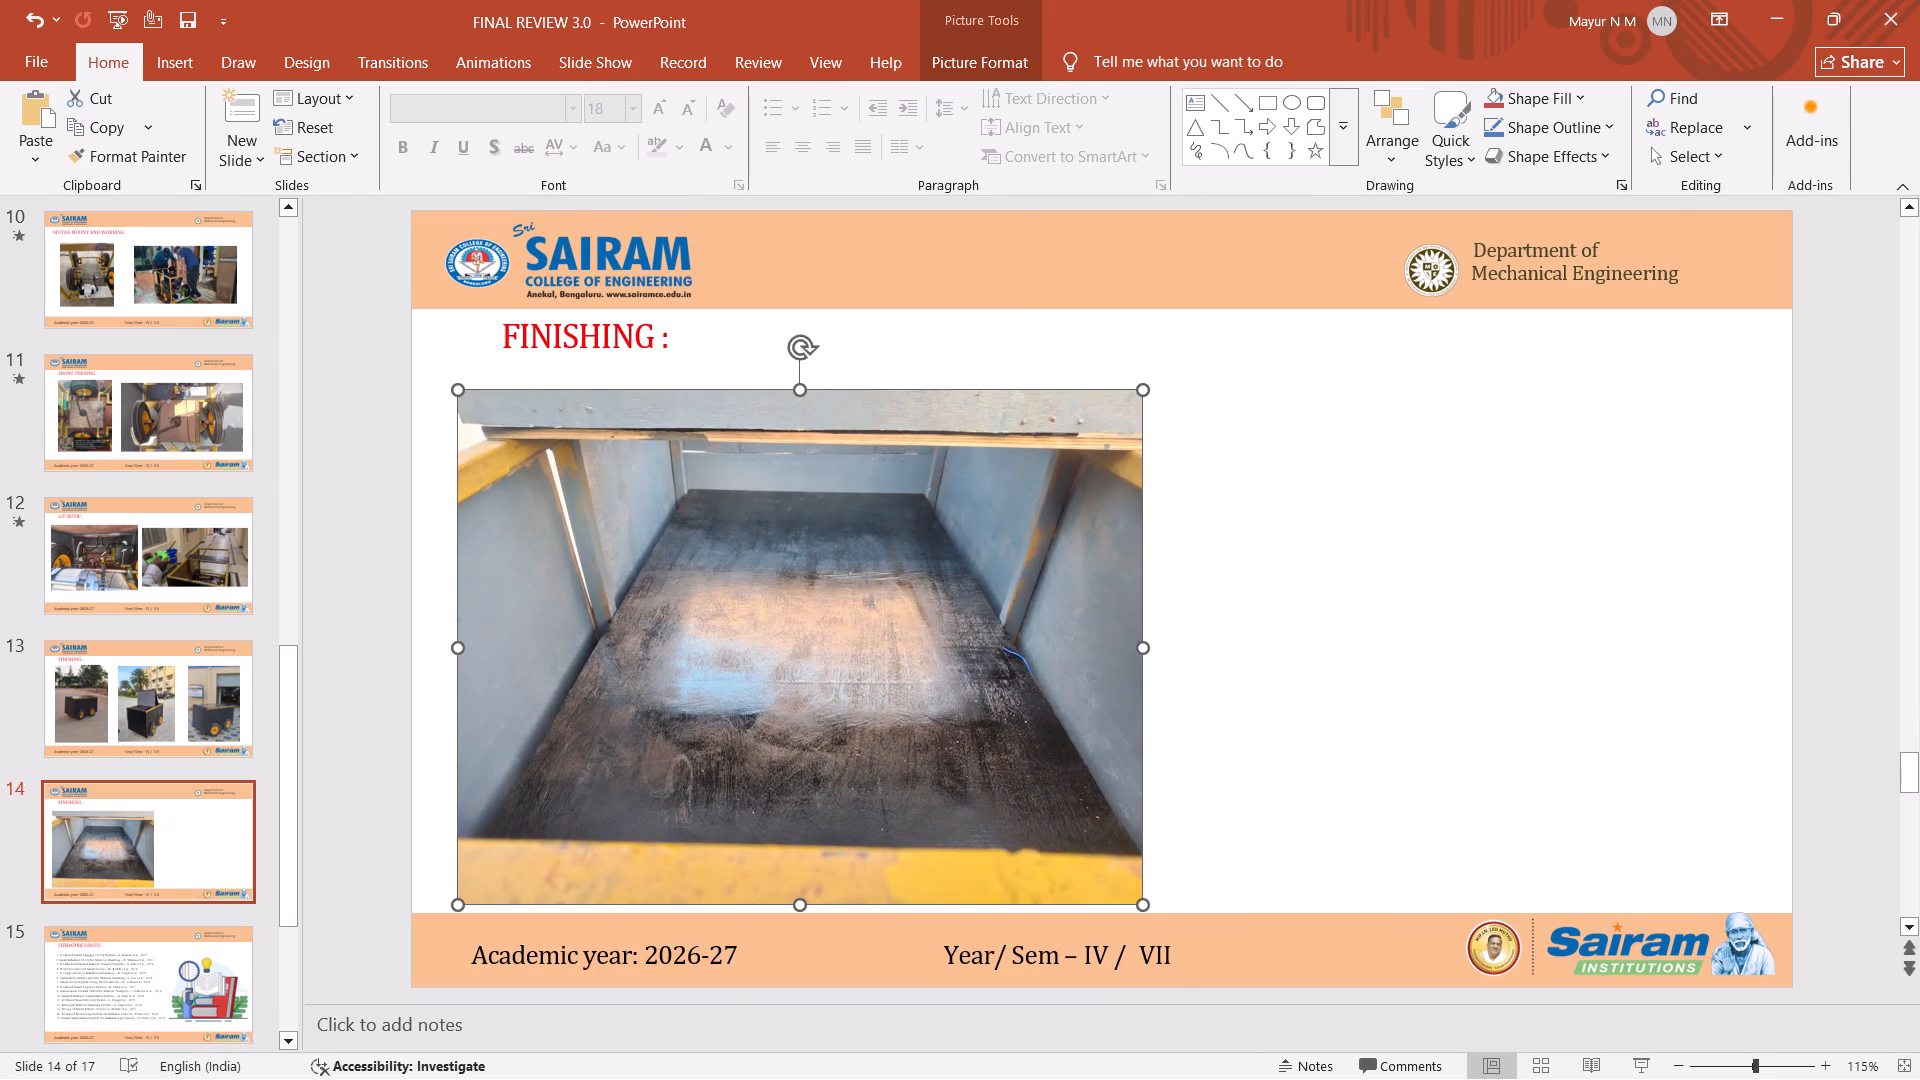
pyautogui.moveTo(1141, 903); pyautogui.dragTo(971, 845)
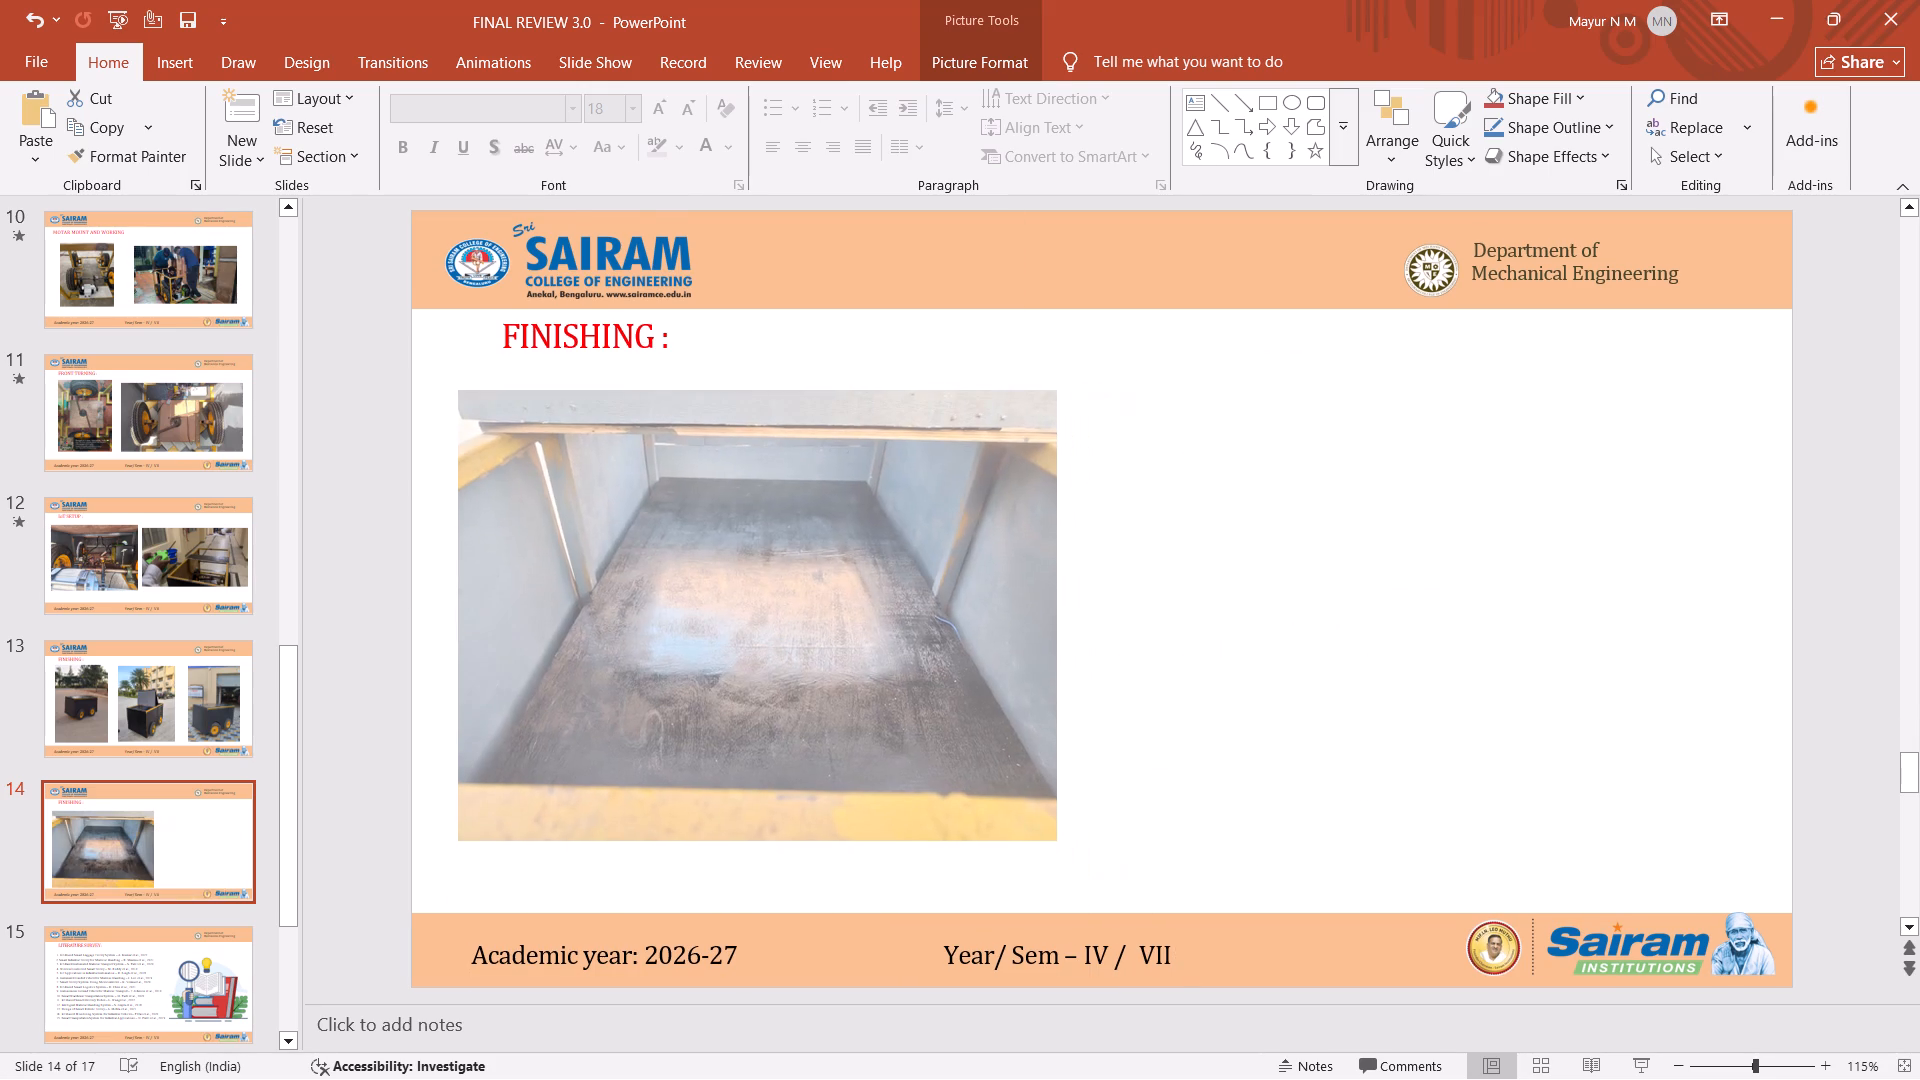
pyautogui.moveTo(971, 845); pyautogui.dragTo(861, 772)
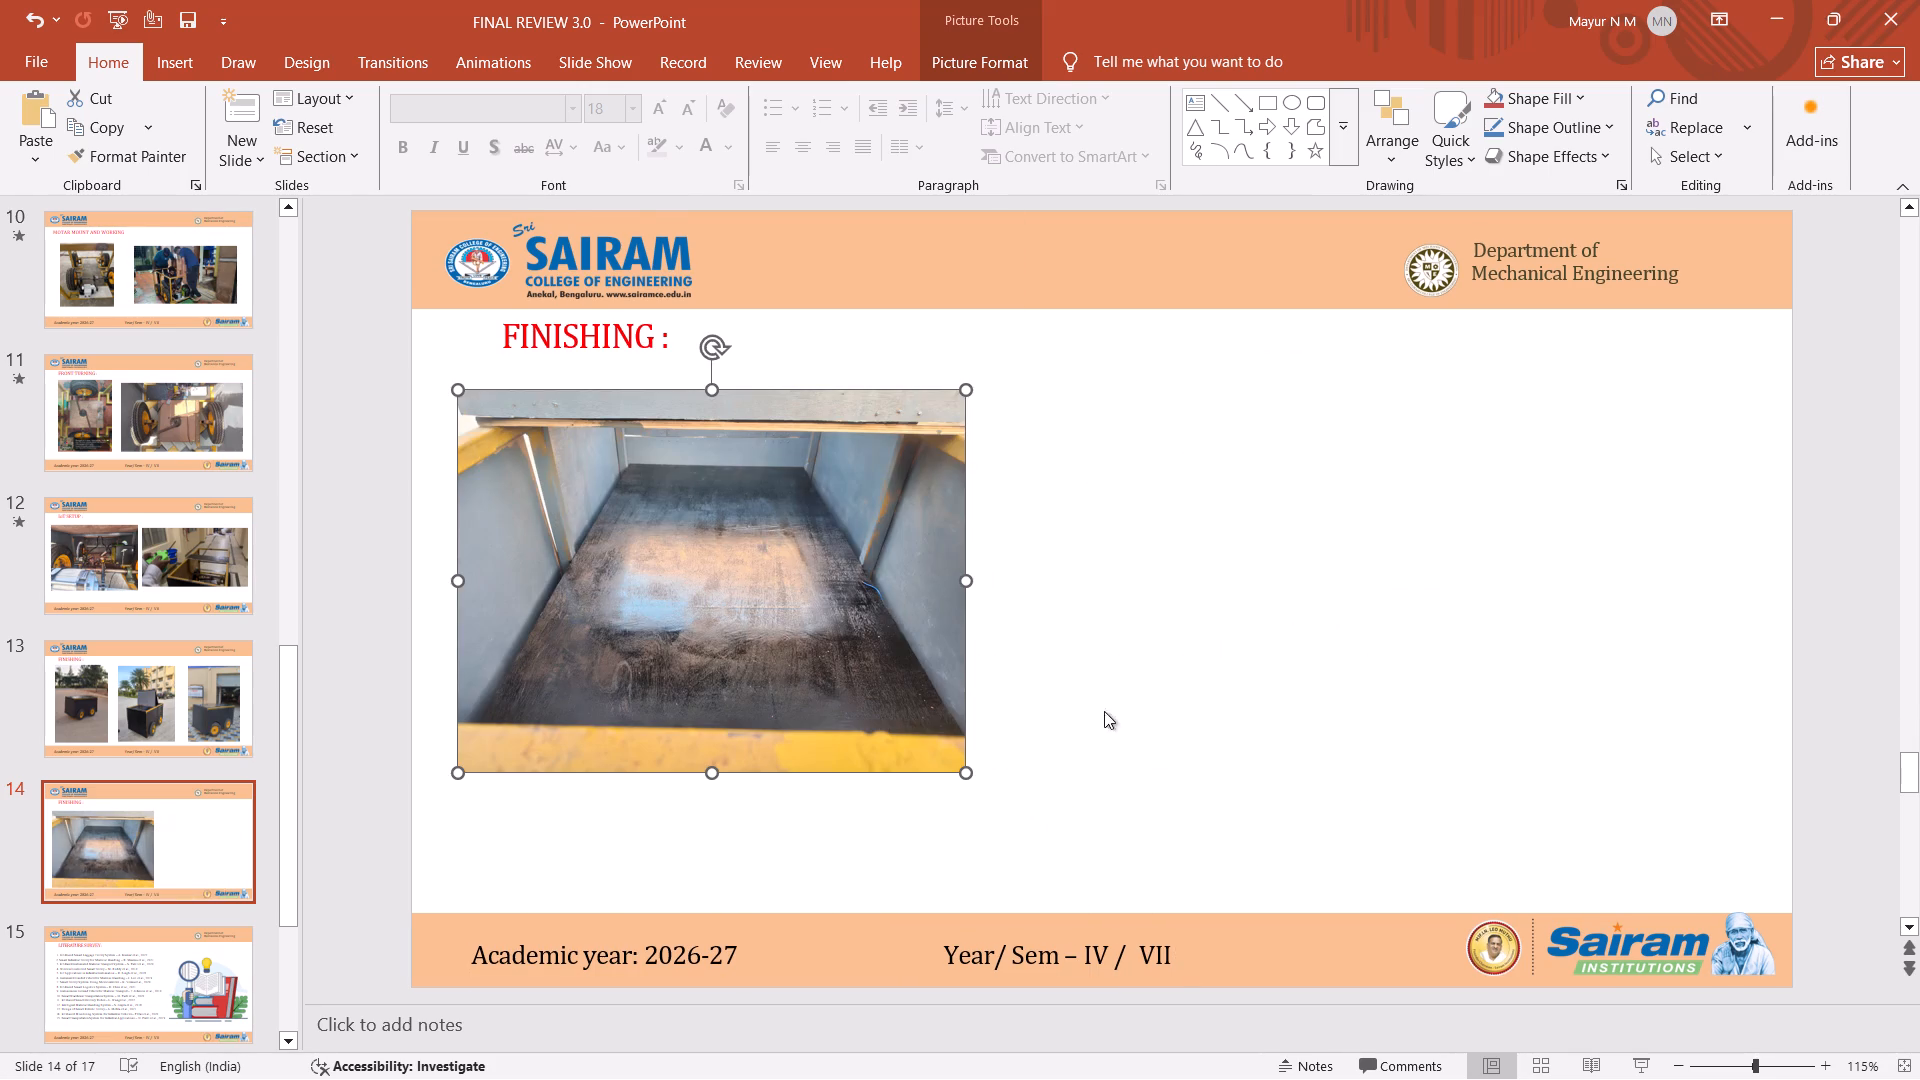
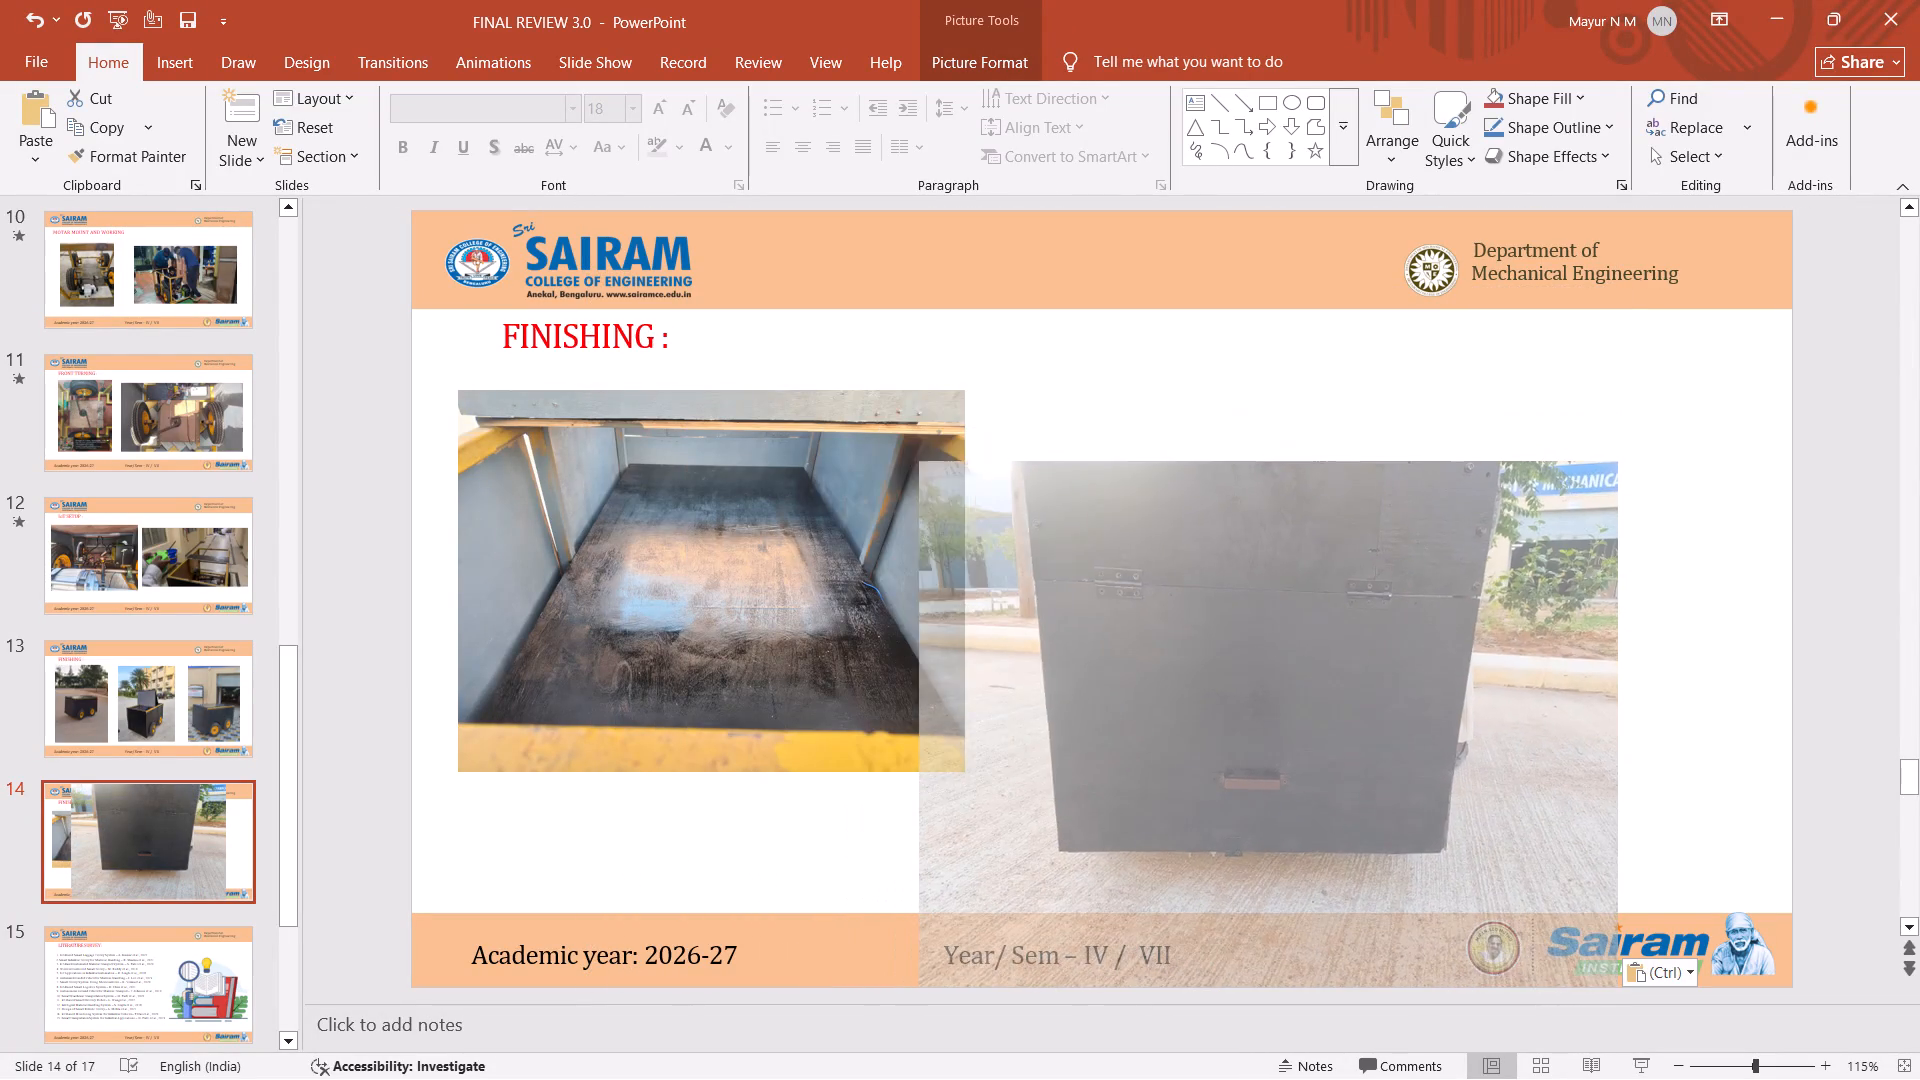
# Shrink the pasted closed-trolley photo to about the interior photo's size and place it beside that photo, below the header band.
pyautogui.moveTo(1251, 463); pyautogui.dragTo(1483, 710)
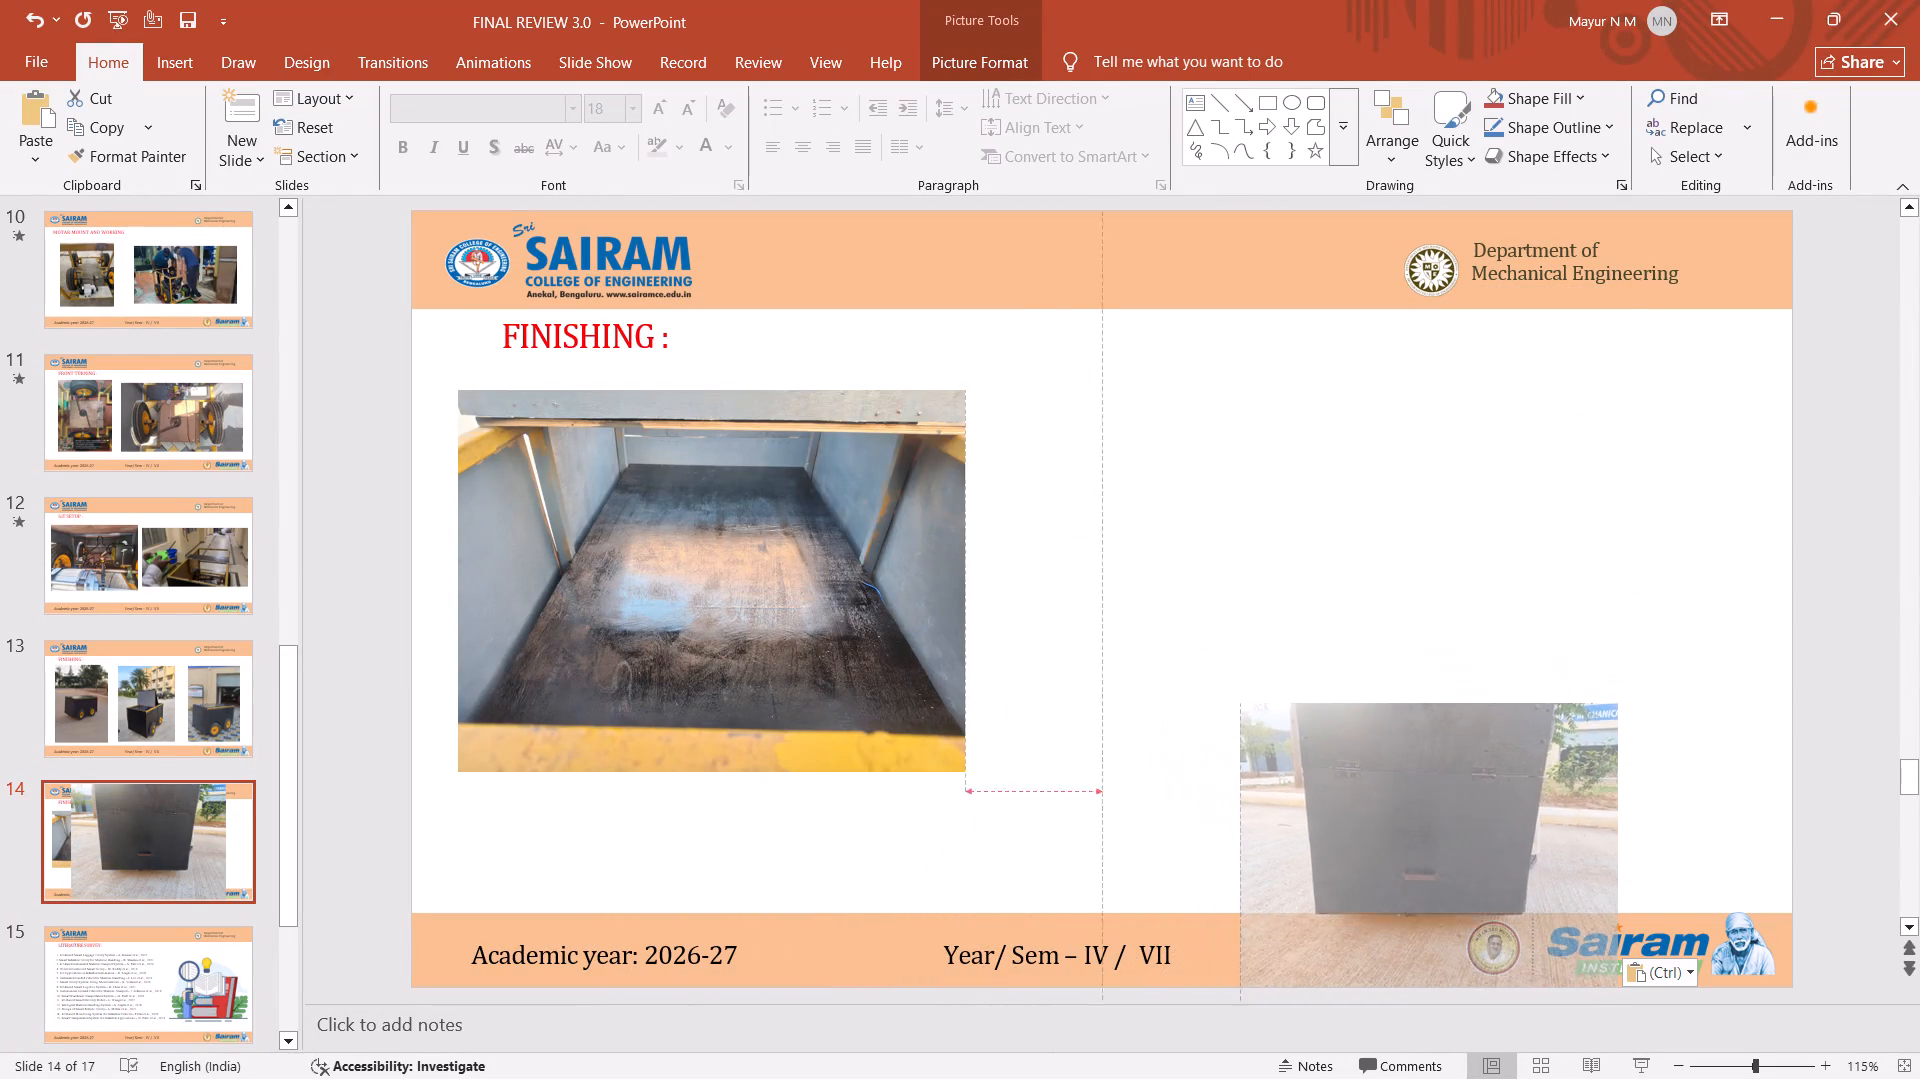
pyautogui.moveTo(1483, 710); pyautogui.dragTo(1222, 627)
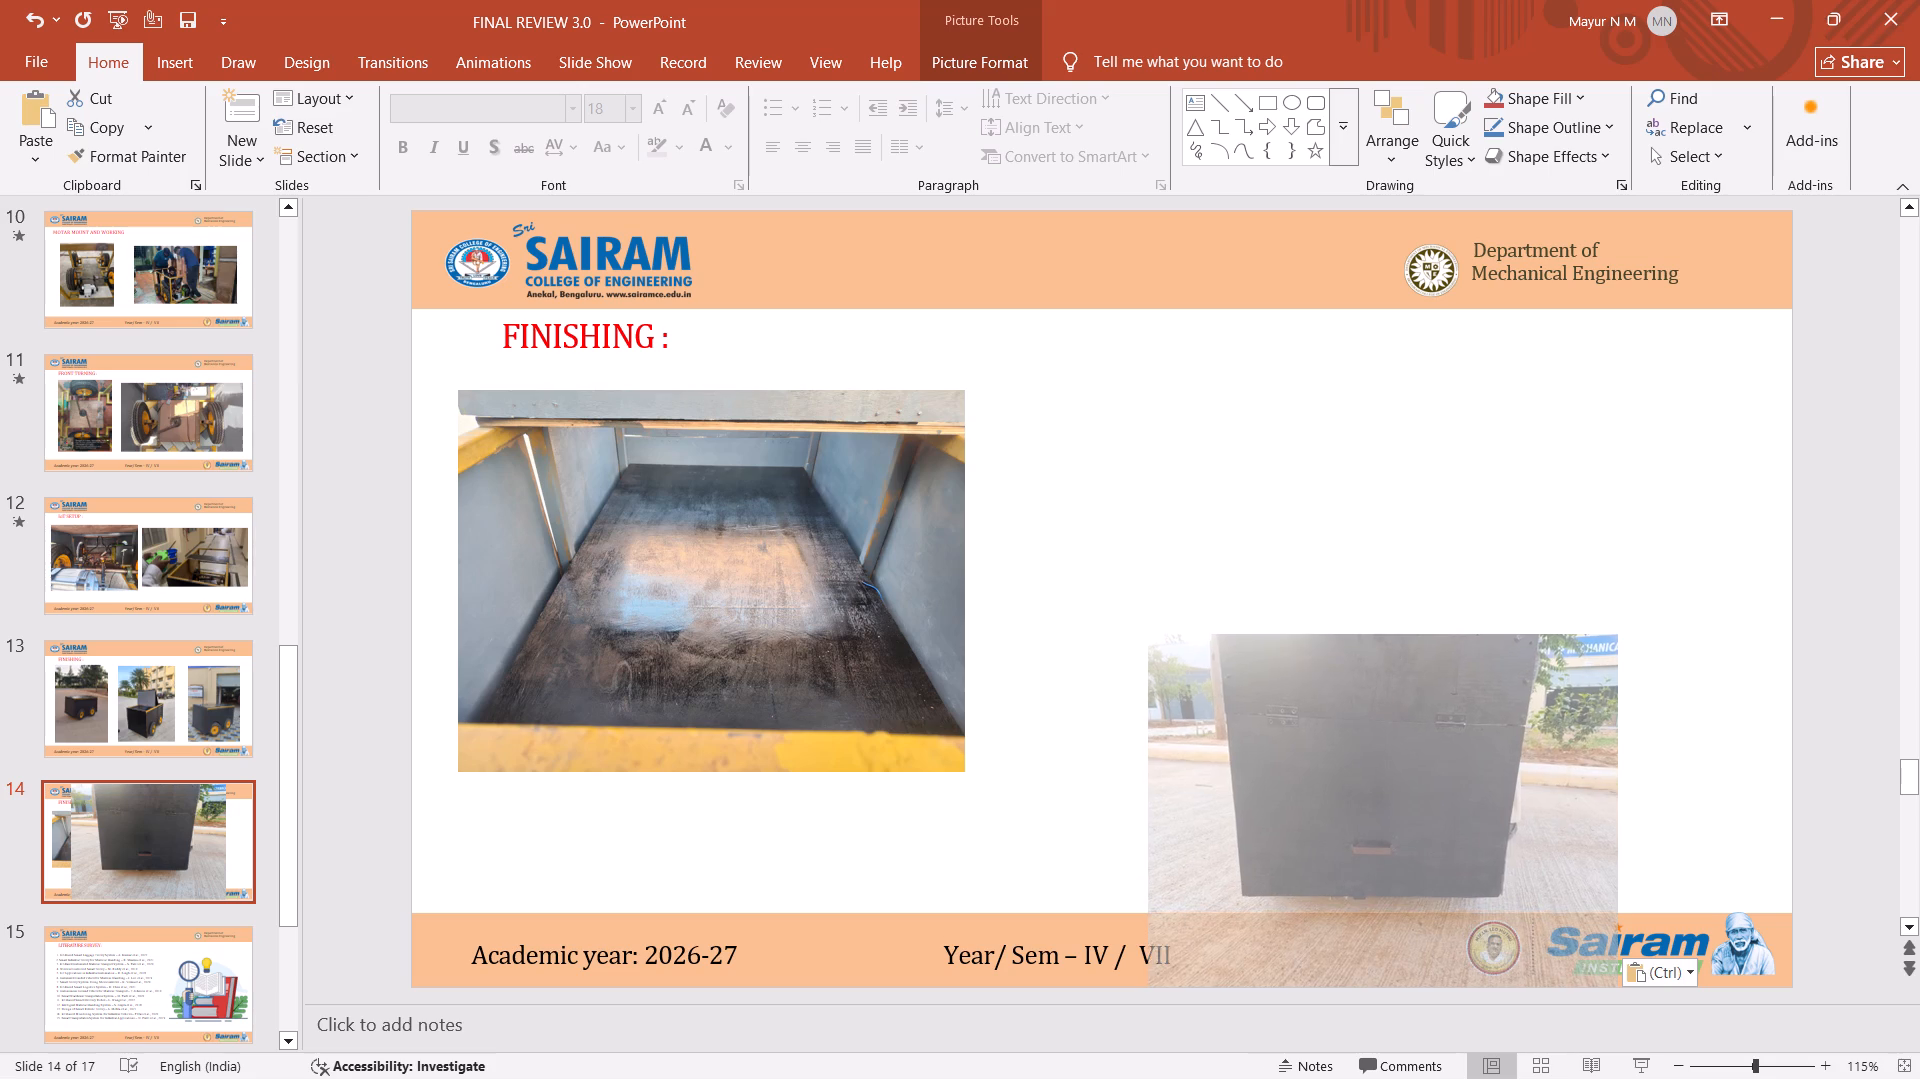
pyautogui.moveTo(1222, 627); pyautogui.dragTo(1211, 610)
pyautogui.moveTo(1276, 751); pyautogui.dragTo(1272, 744)
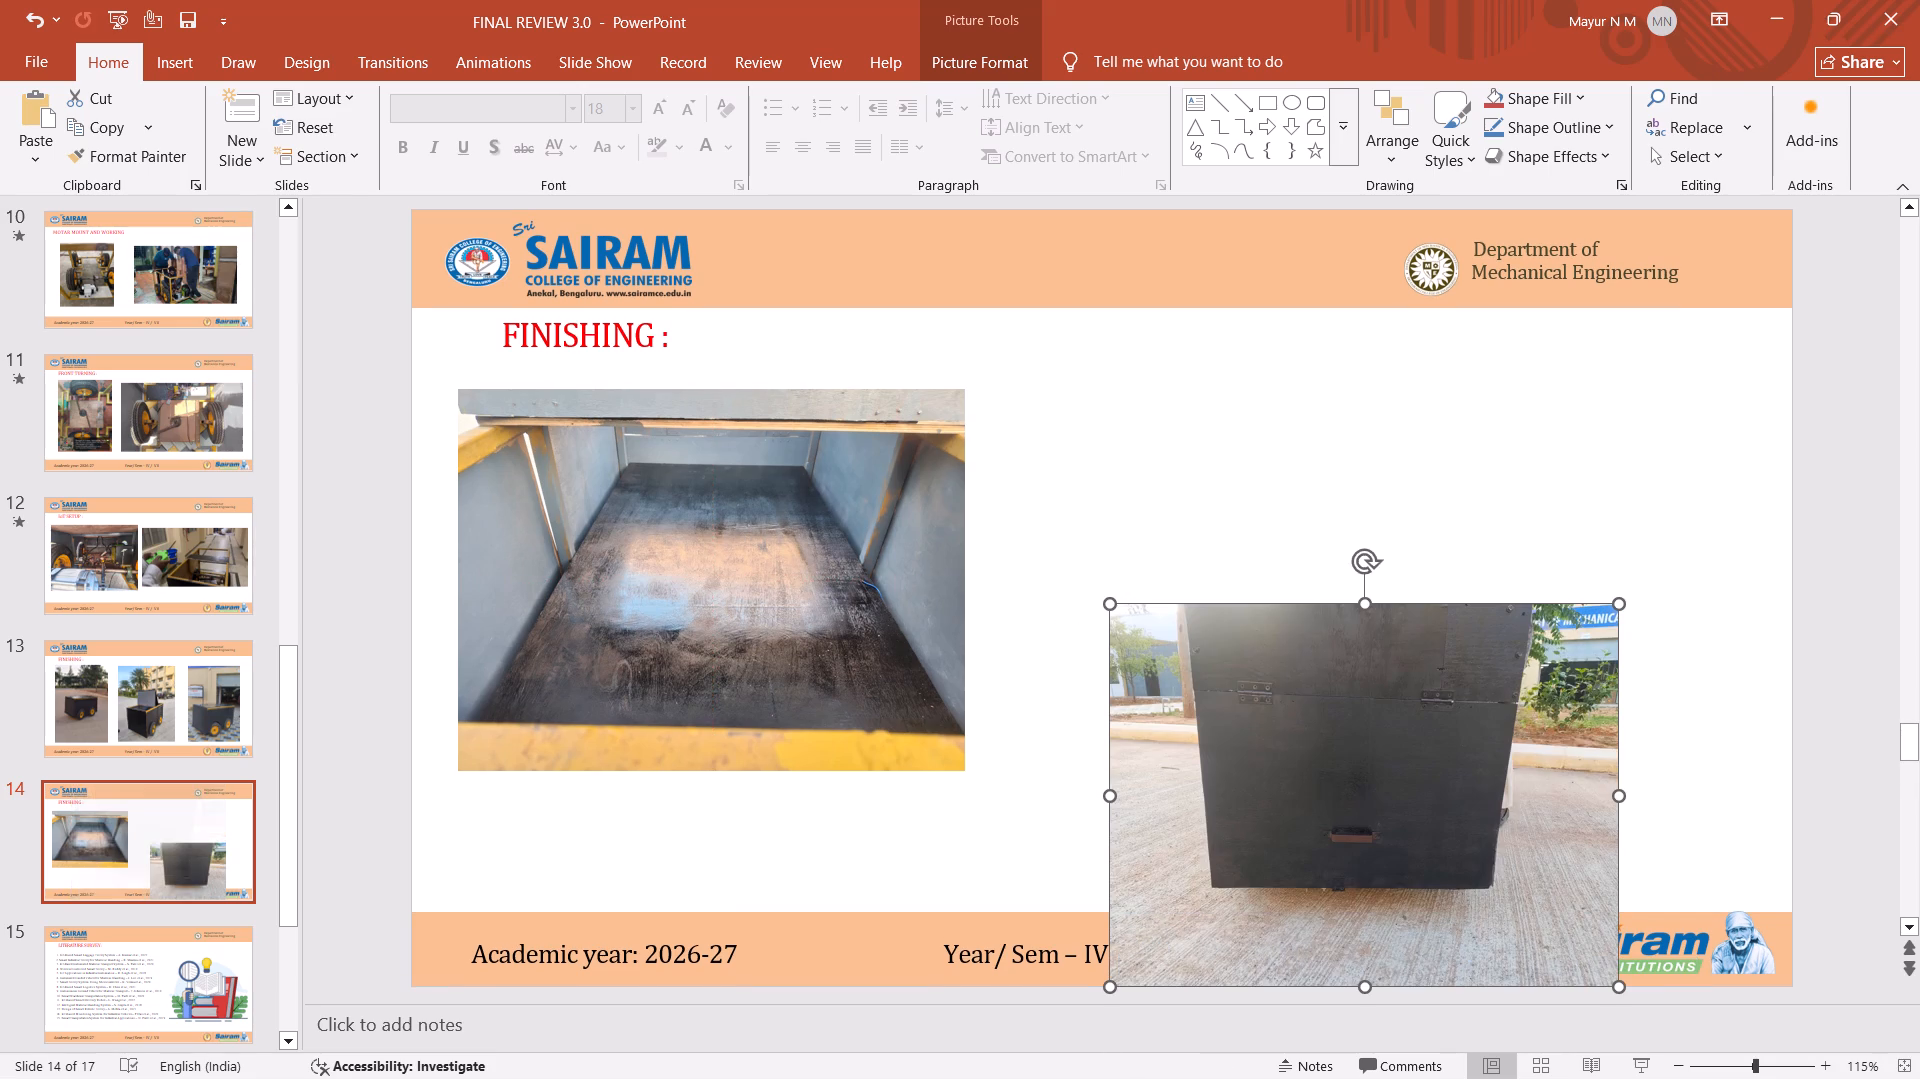
pyautogui.moveTo(1272, 744); pyautogui.dragTo(1171, 512)
# Shrink the trolley interior photo by about a tenth and shift it slightly towards the slide's left edge, leaving space below the title.
pyautogui.moveTo(931, 412); pyautogui.dragTo(924, 414)
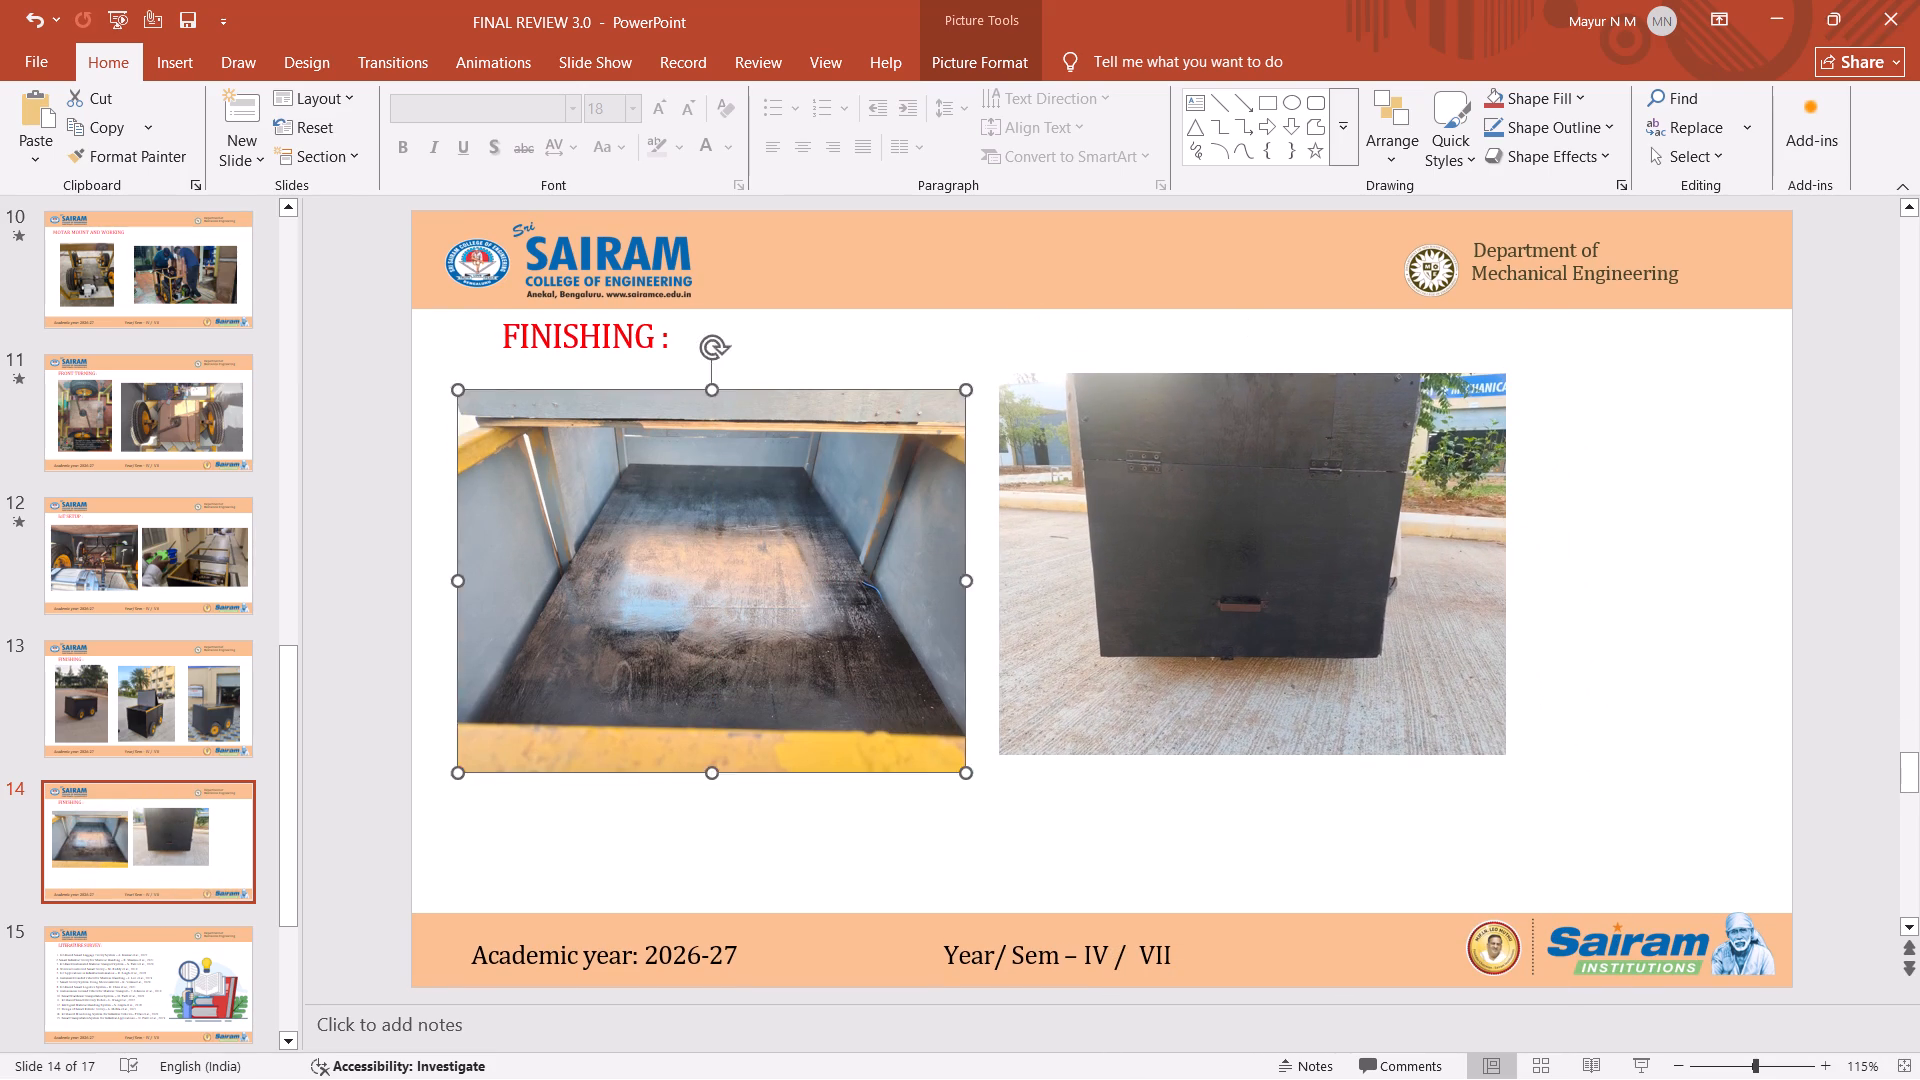
pyautogui.moveTo(924, 414); pyautogui.dragTo(900, 416)
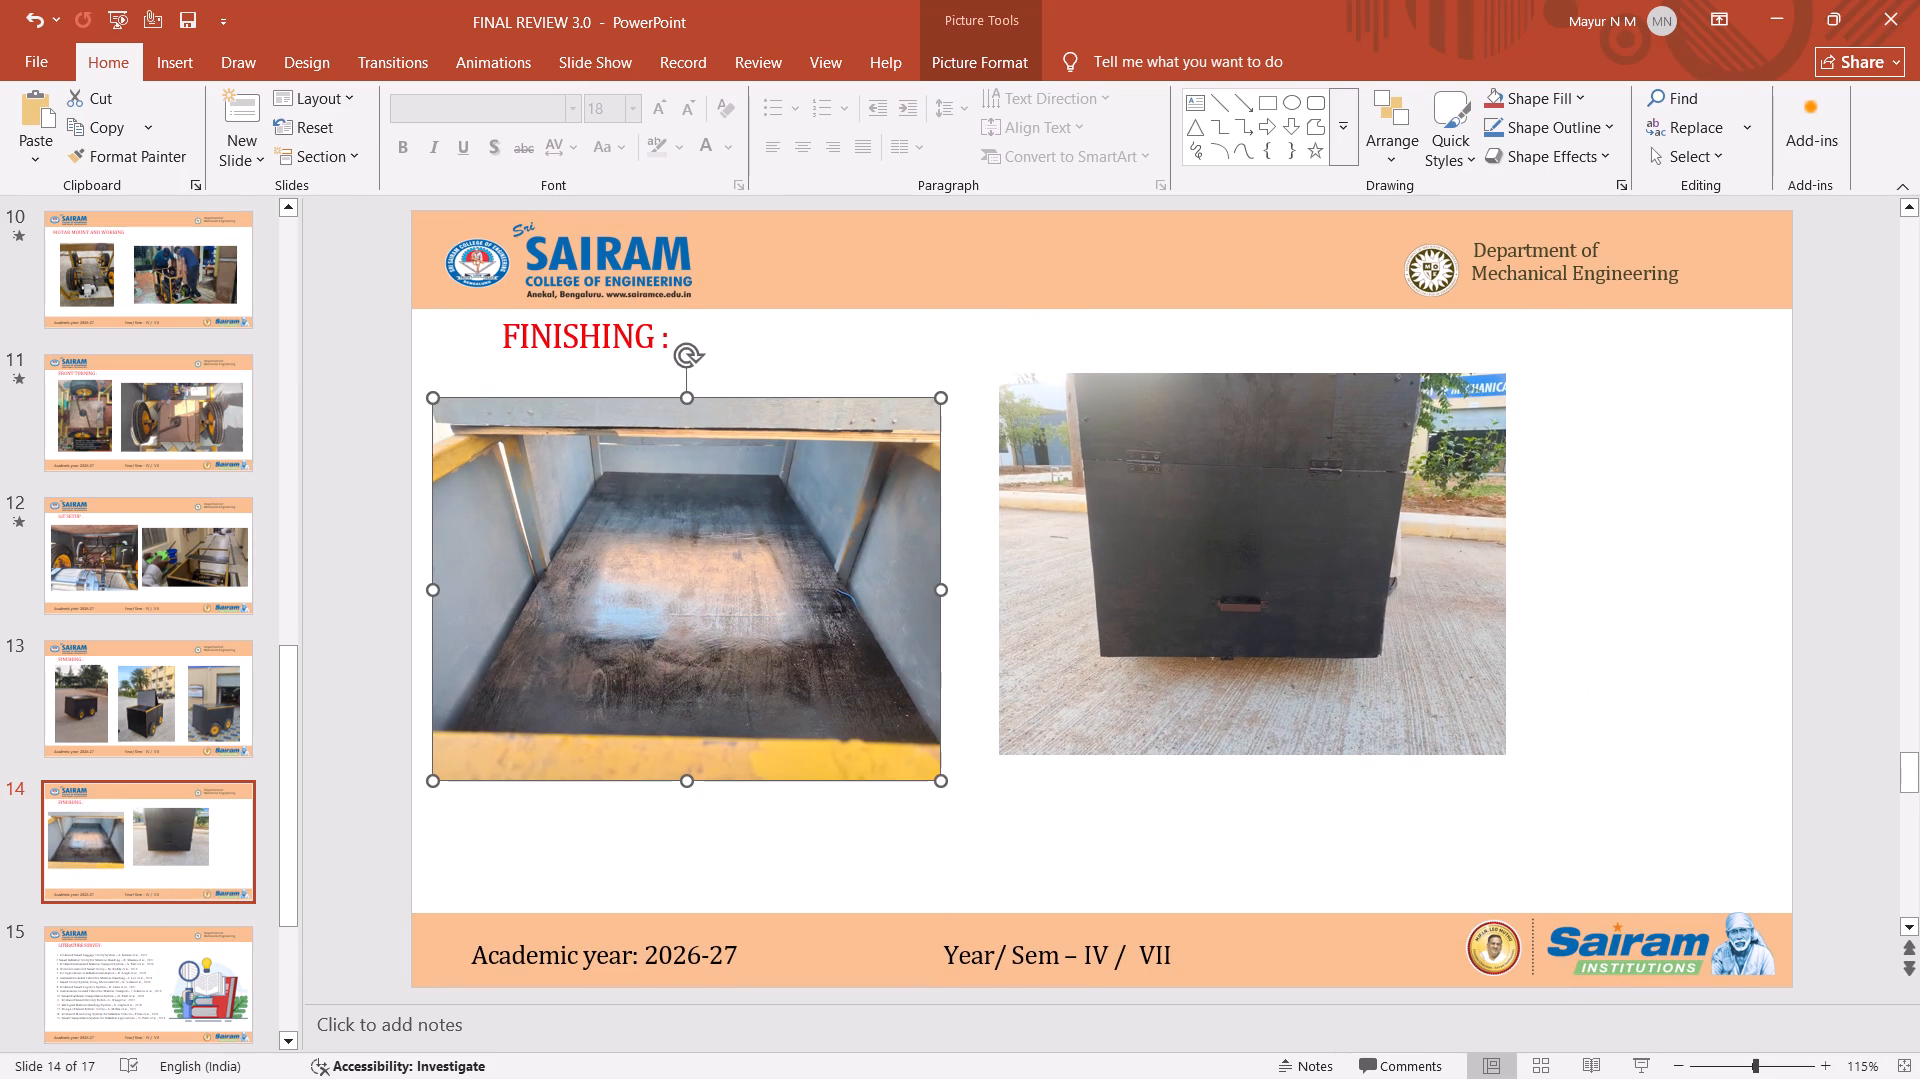
pyautogui.moveTo(938, 397); pyautogui.dragTo(858, 441)
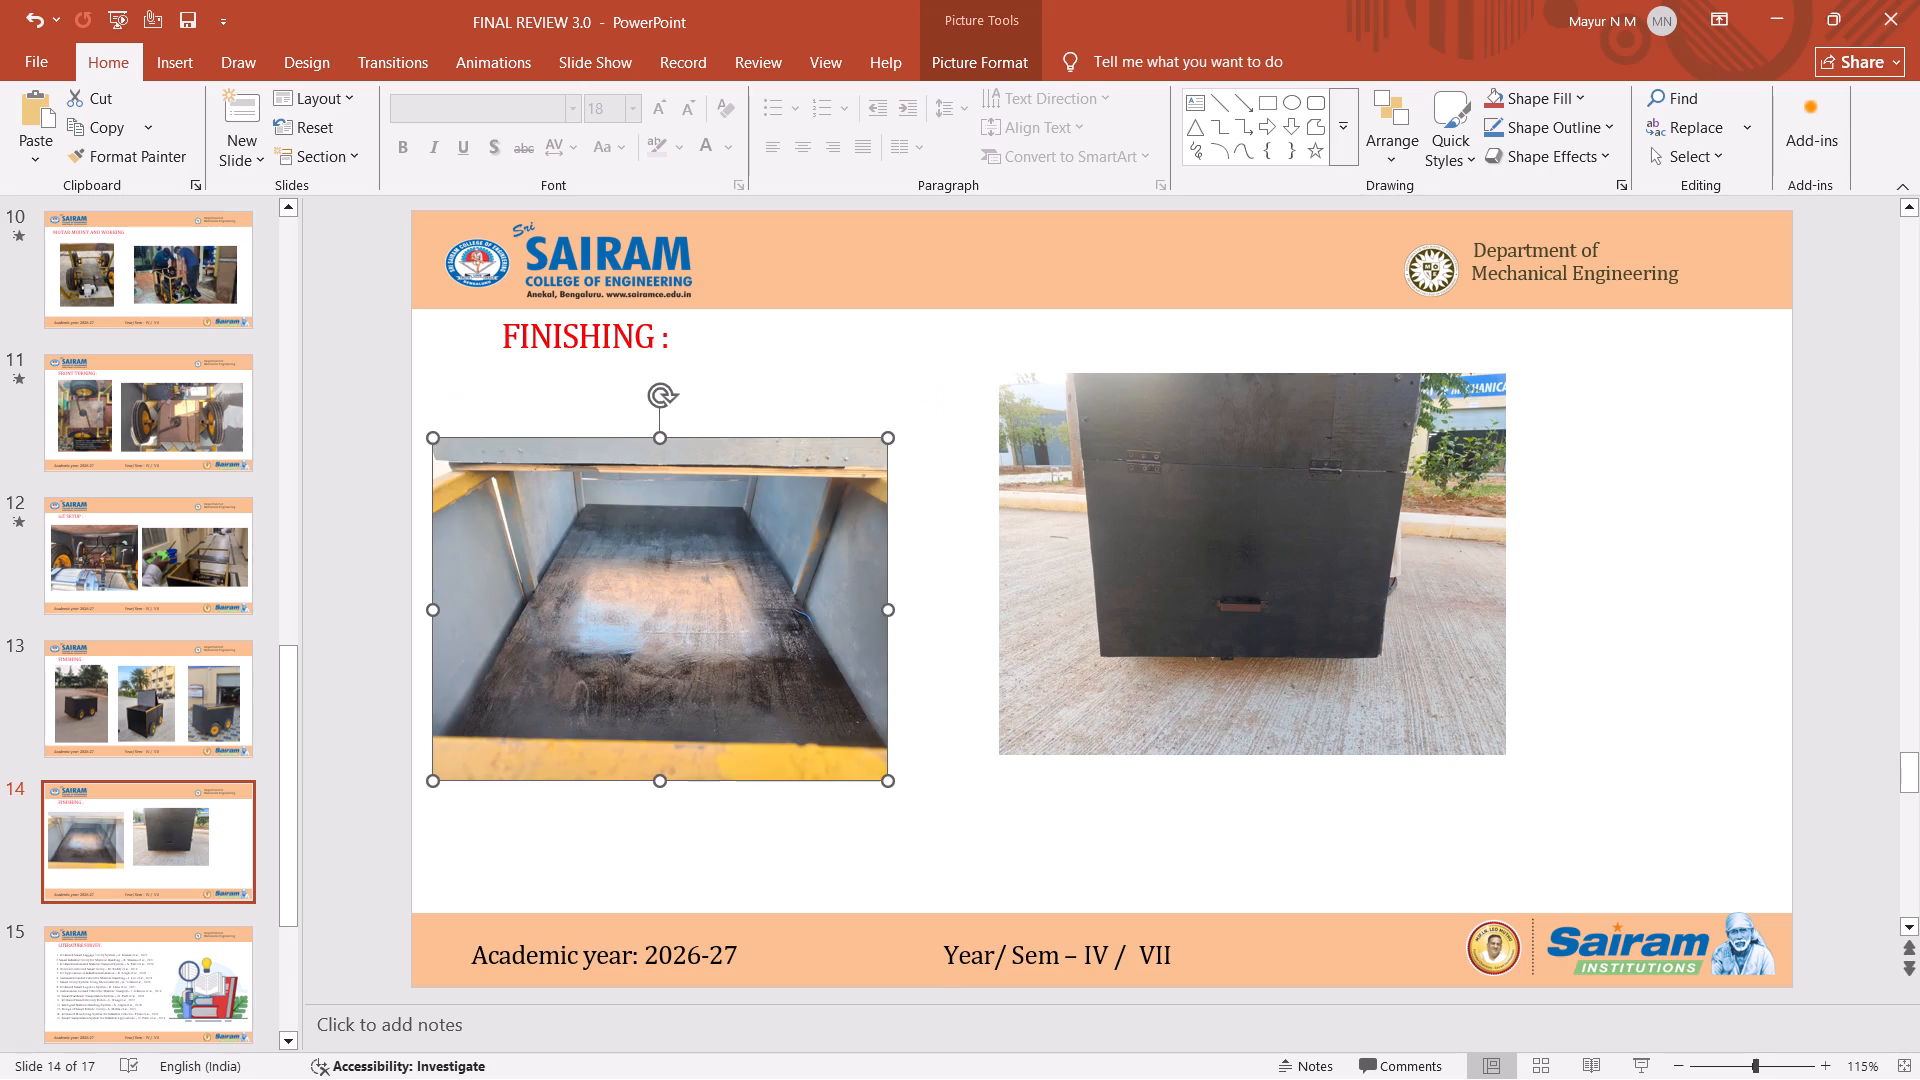
pyautogui.moveTo(738, 562); pyautogui.dragTo(734, 545)
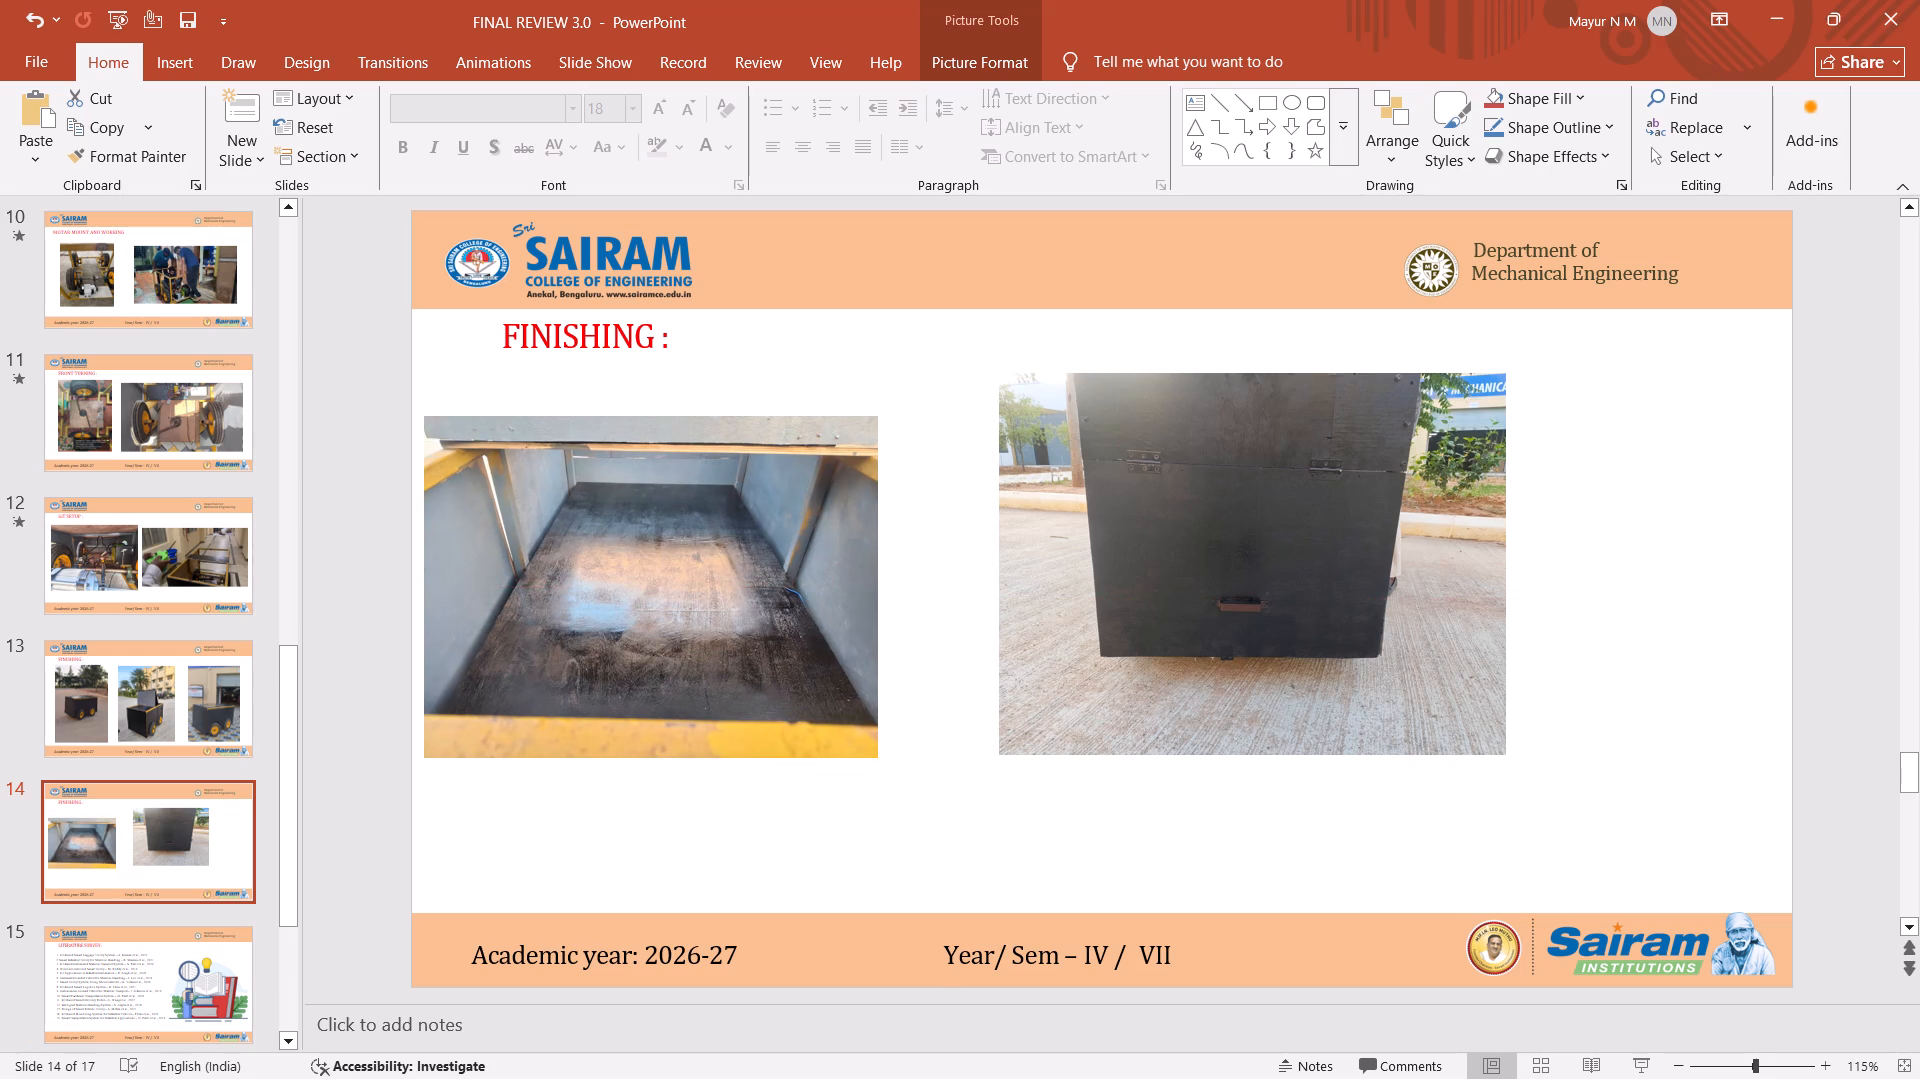
pyautogui.moveTo(734, 545); pyautogui.dragTo(739, 545)
# Move the FINISHING title slightly down and towards the slide's left edge, just above the interior photo.
pyautogui.click(598, 344)
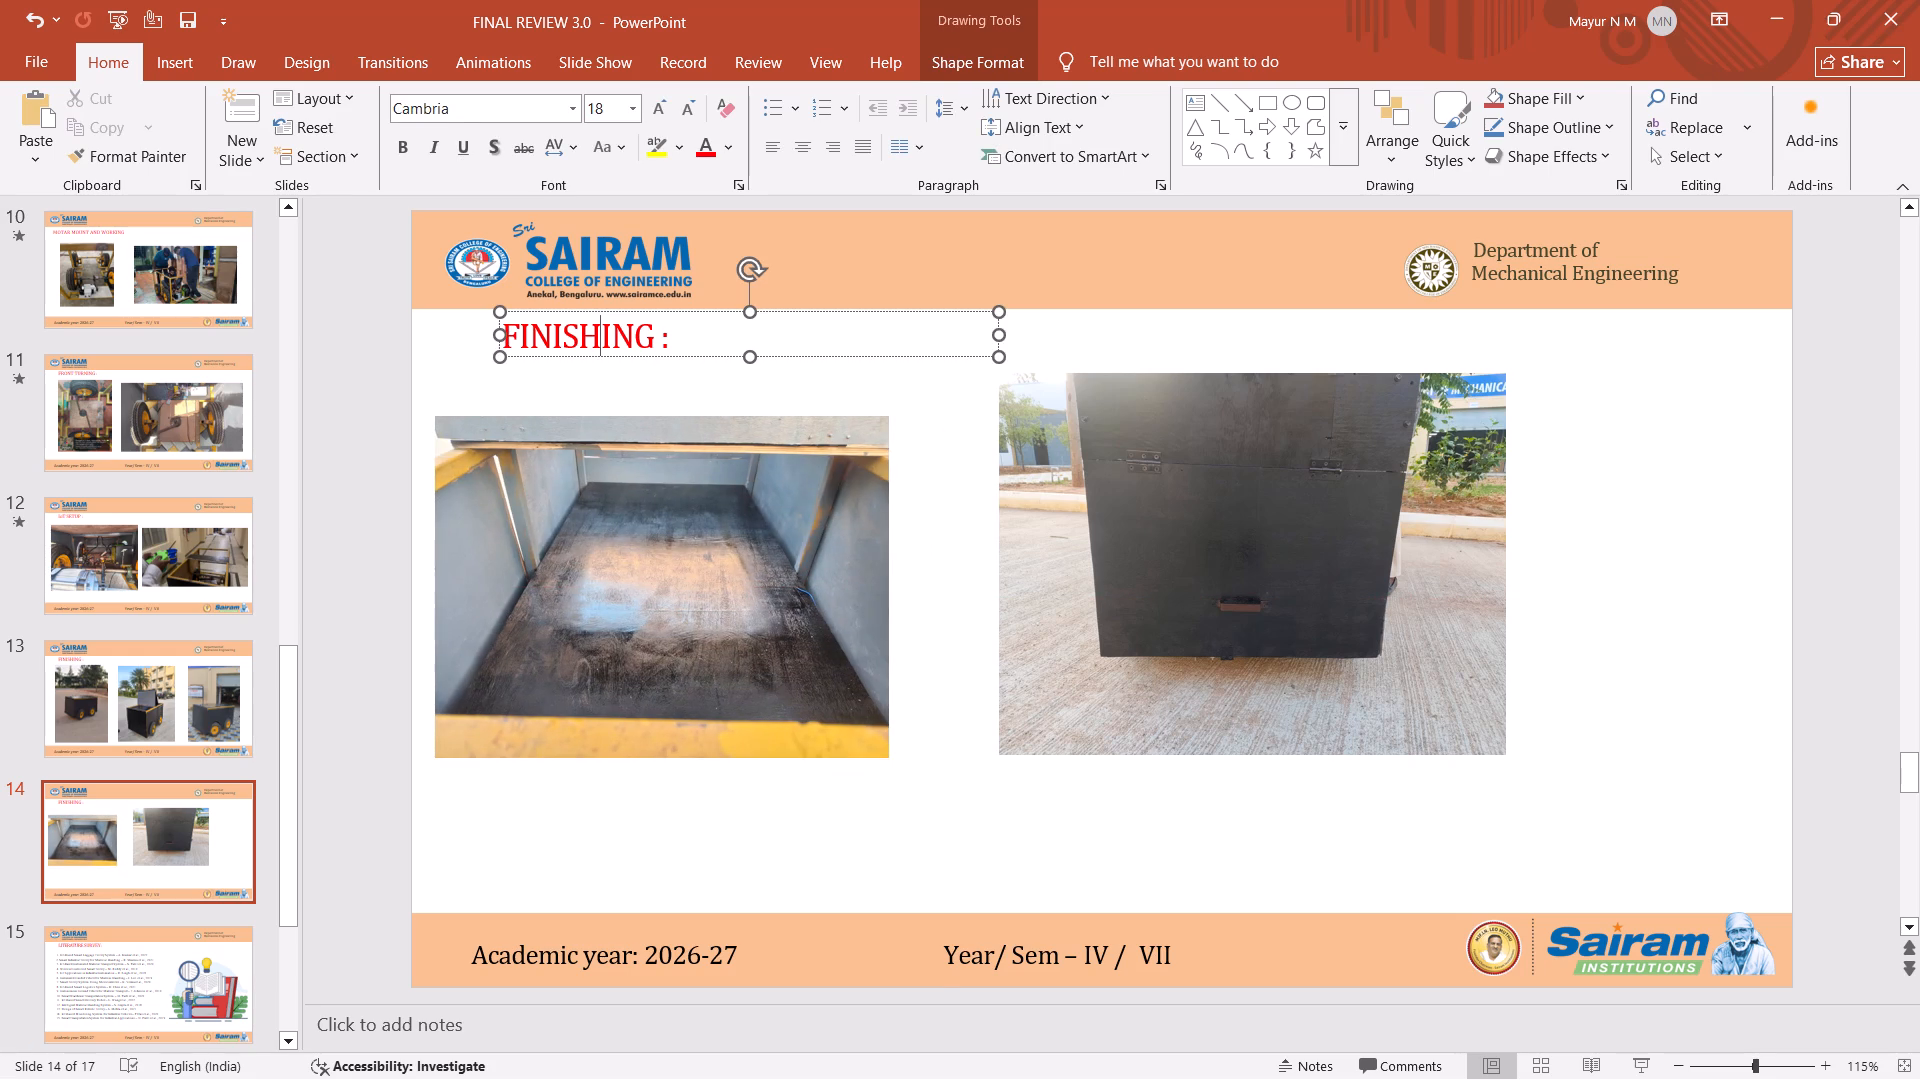
pyautogui.click(570, 323)
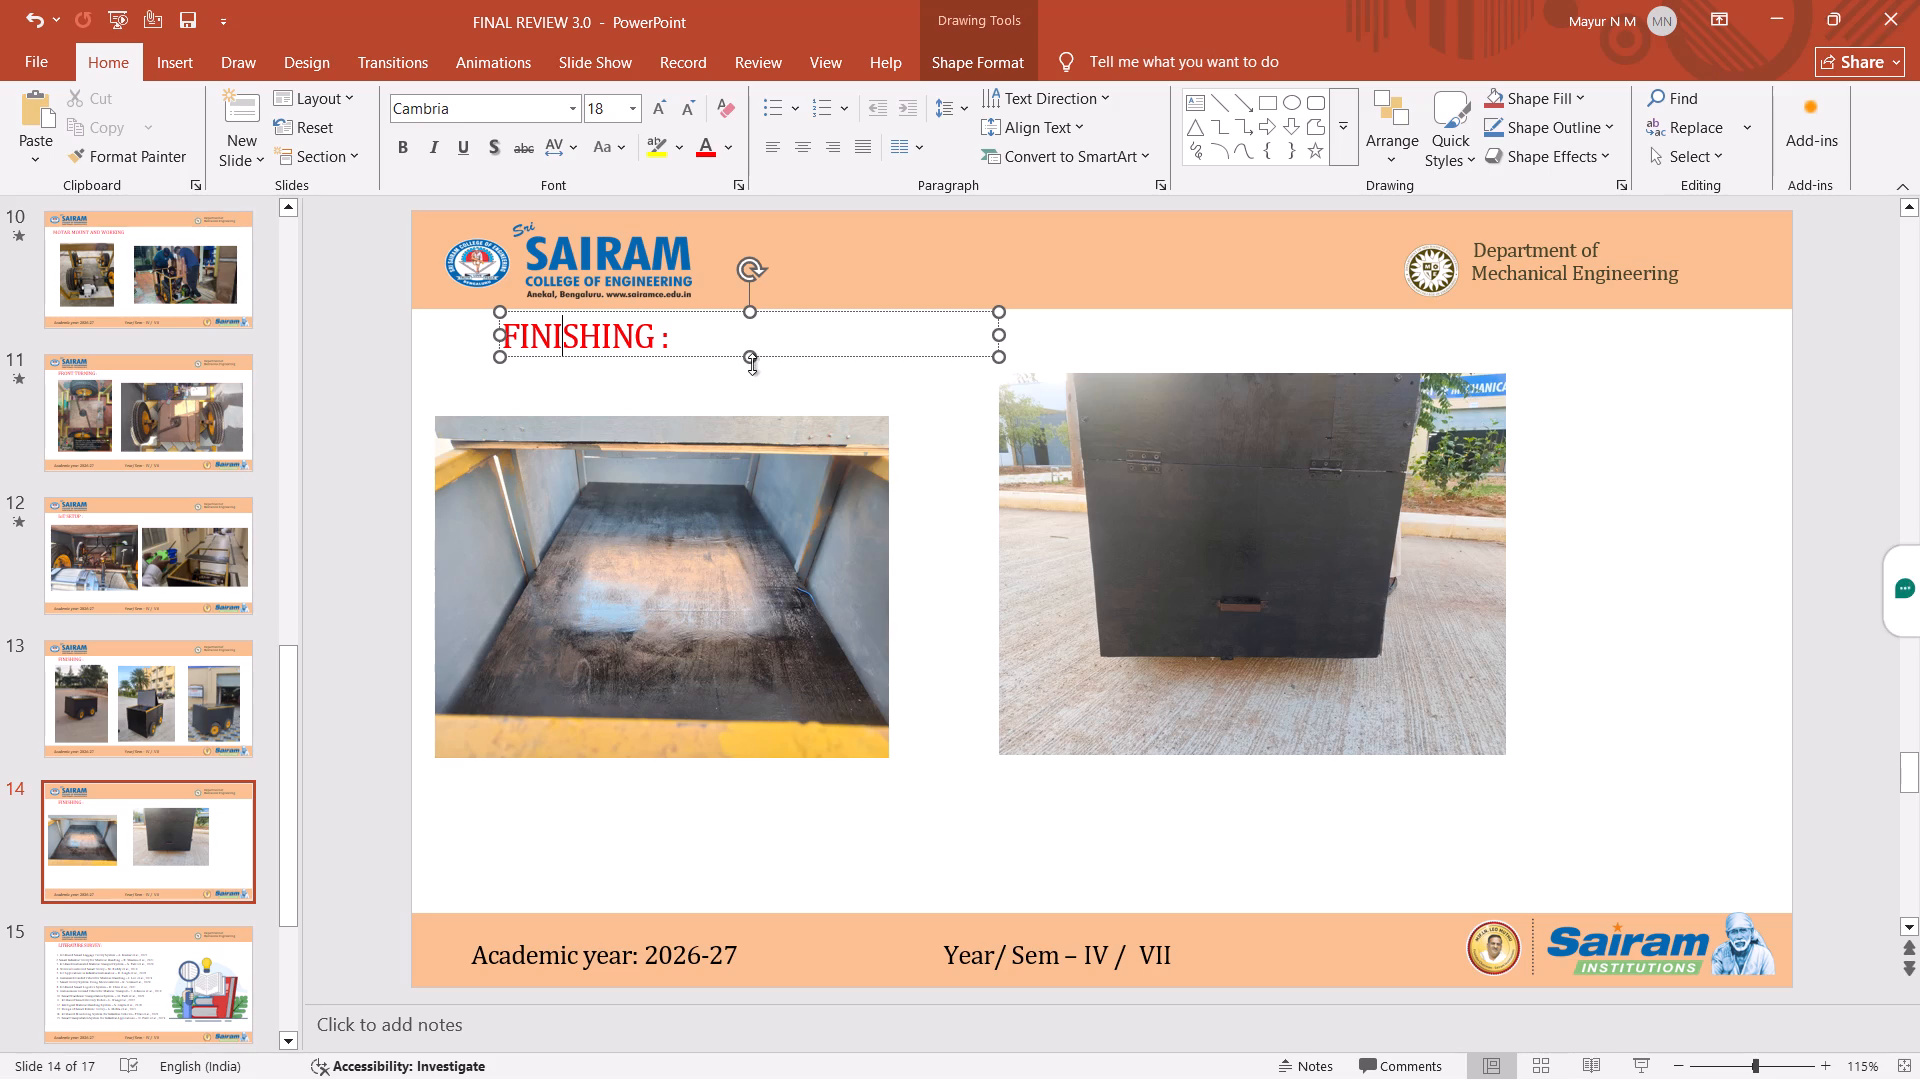
pyautogui.moveTo(738, 355); pyautogui.dragTo(710, 363)
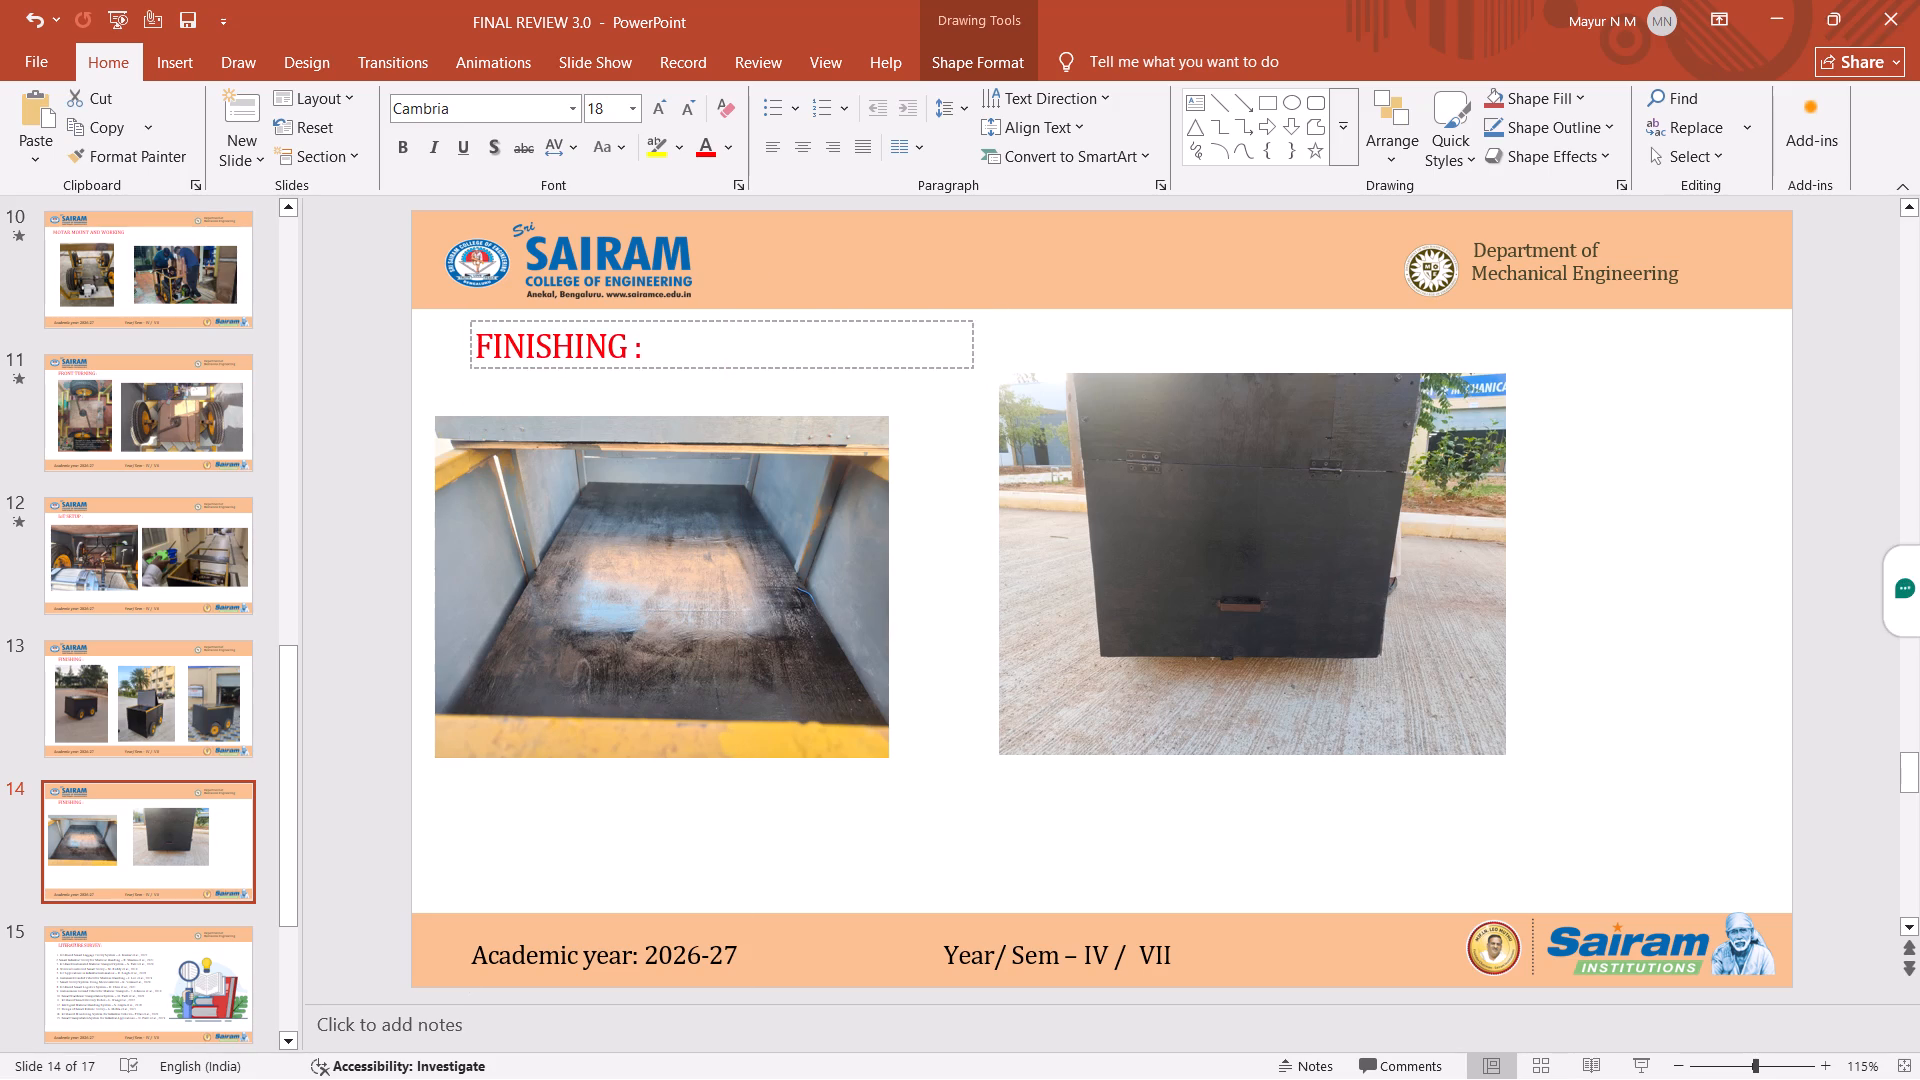
pyautogui.moveTo(710, 363); pyautogui.dragTo(698, 371)
# Shrink the closed-trolley photo to match the interior photo's size, keeping the two photos' bottom edges level.
pyautogui.click(1079, 602)
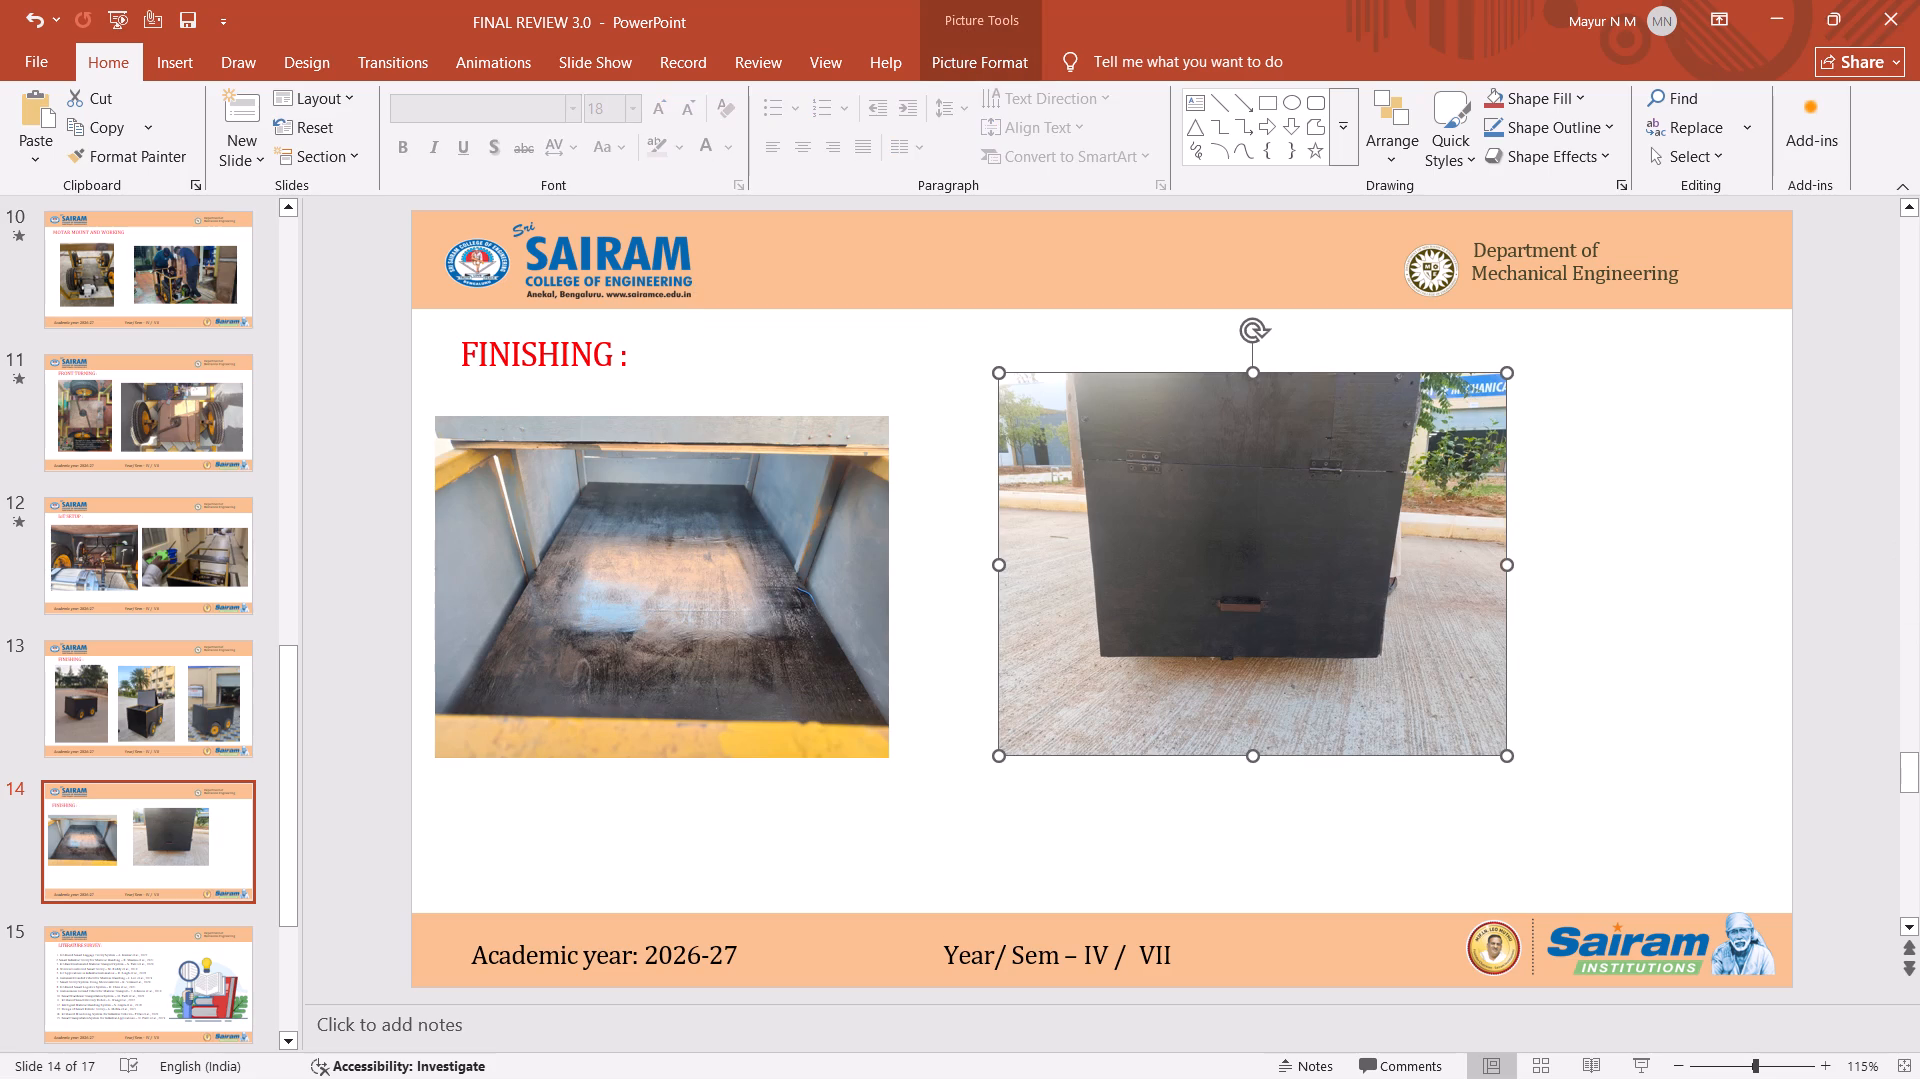
pyautogui.moveTo(1002, 375); pyautogui.dragTo(1064, 428)
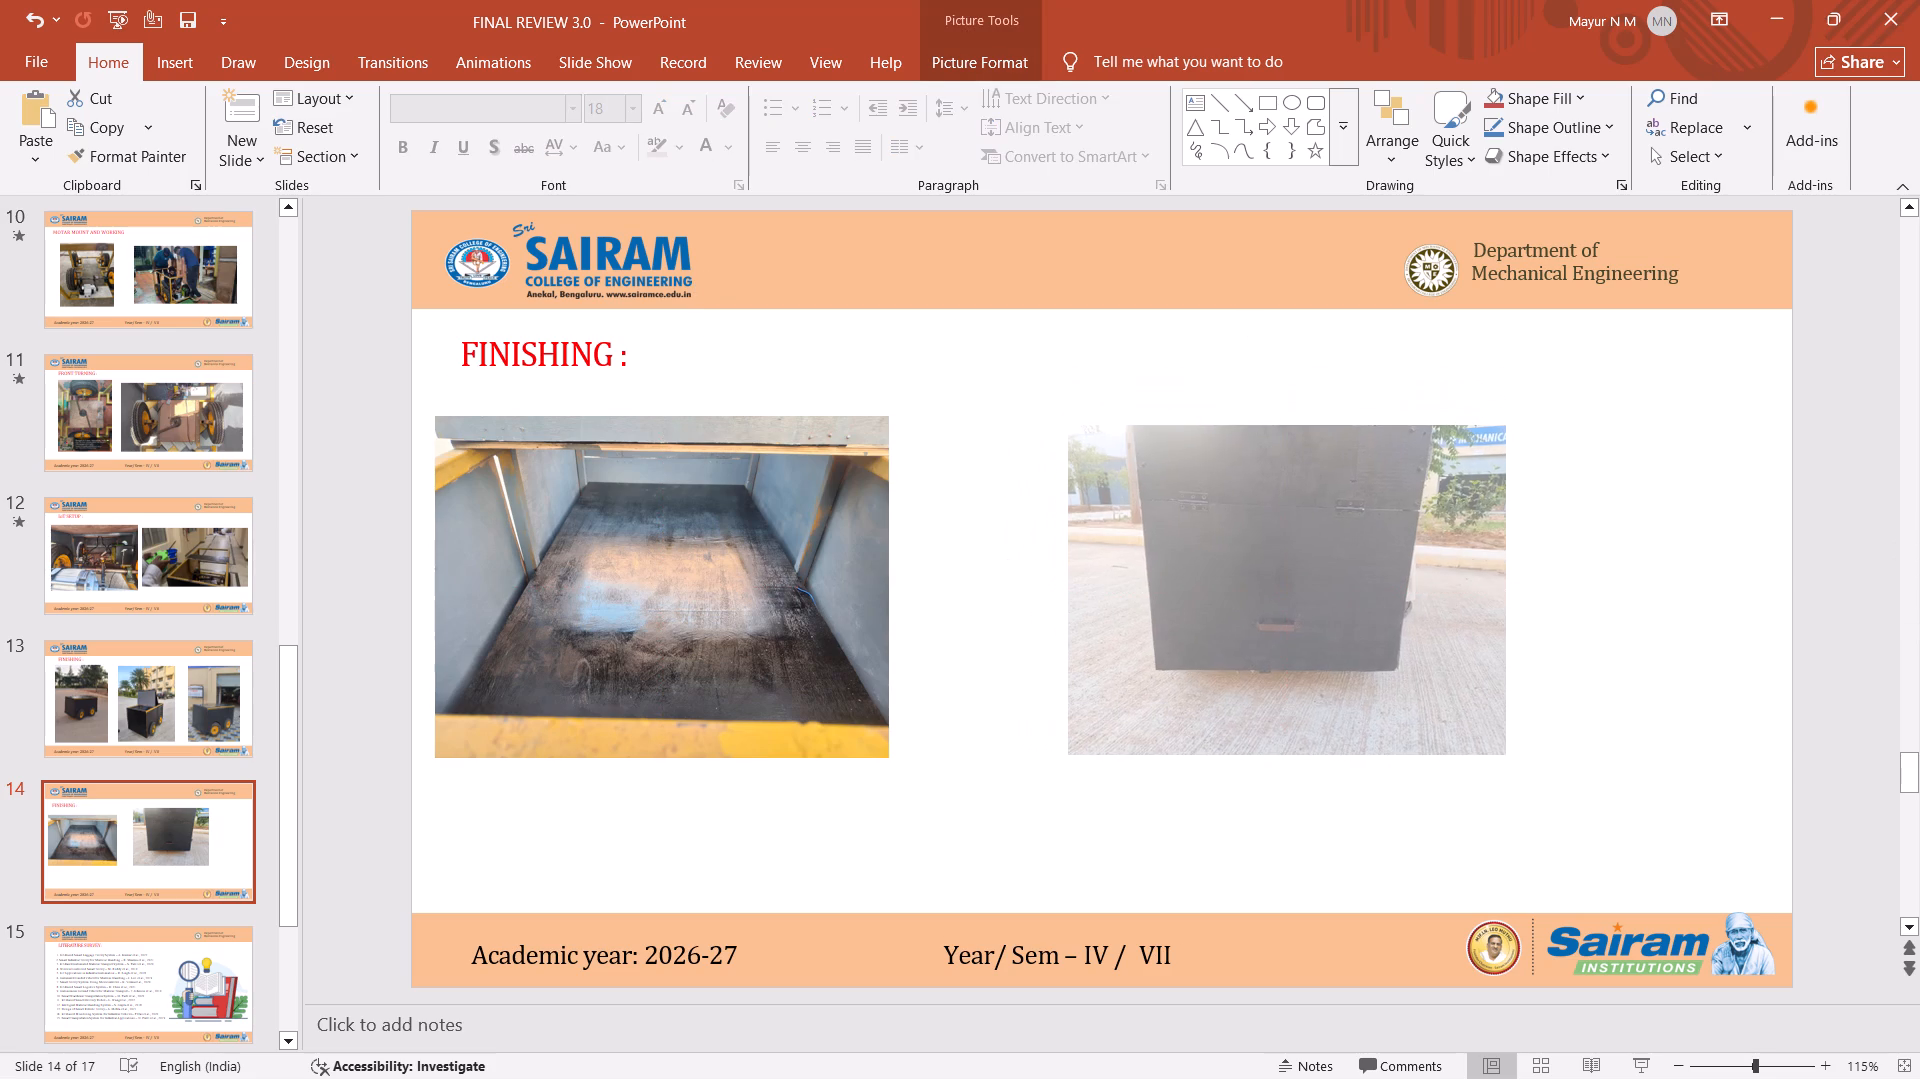
pyautogui.moveTo(1064, 428); pyautogui.dragTo(1052, 424)
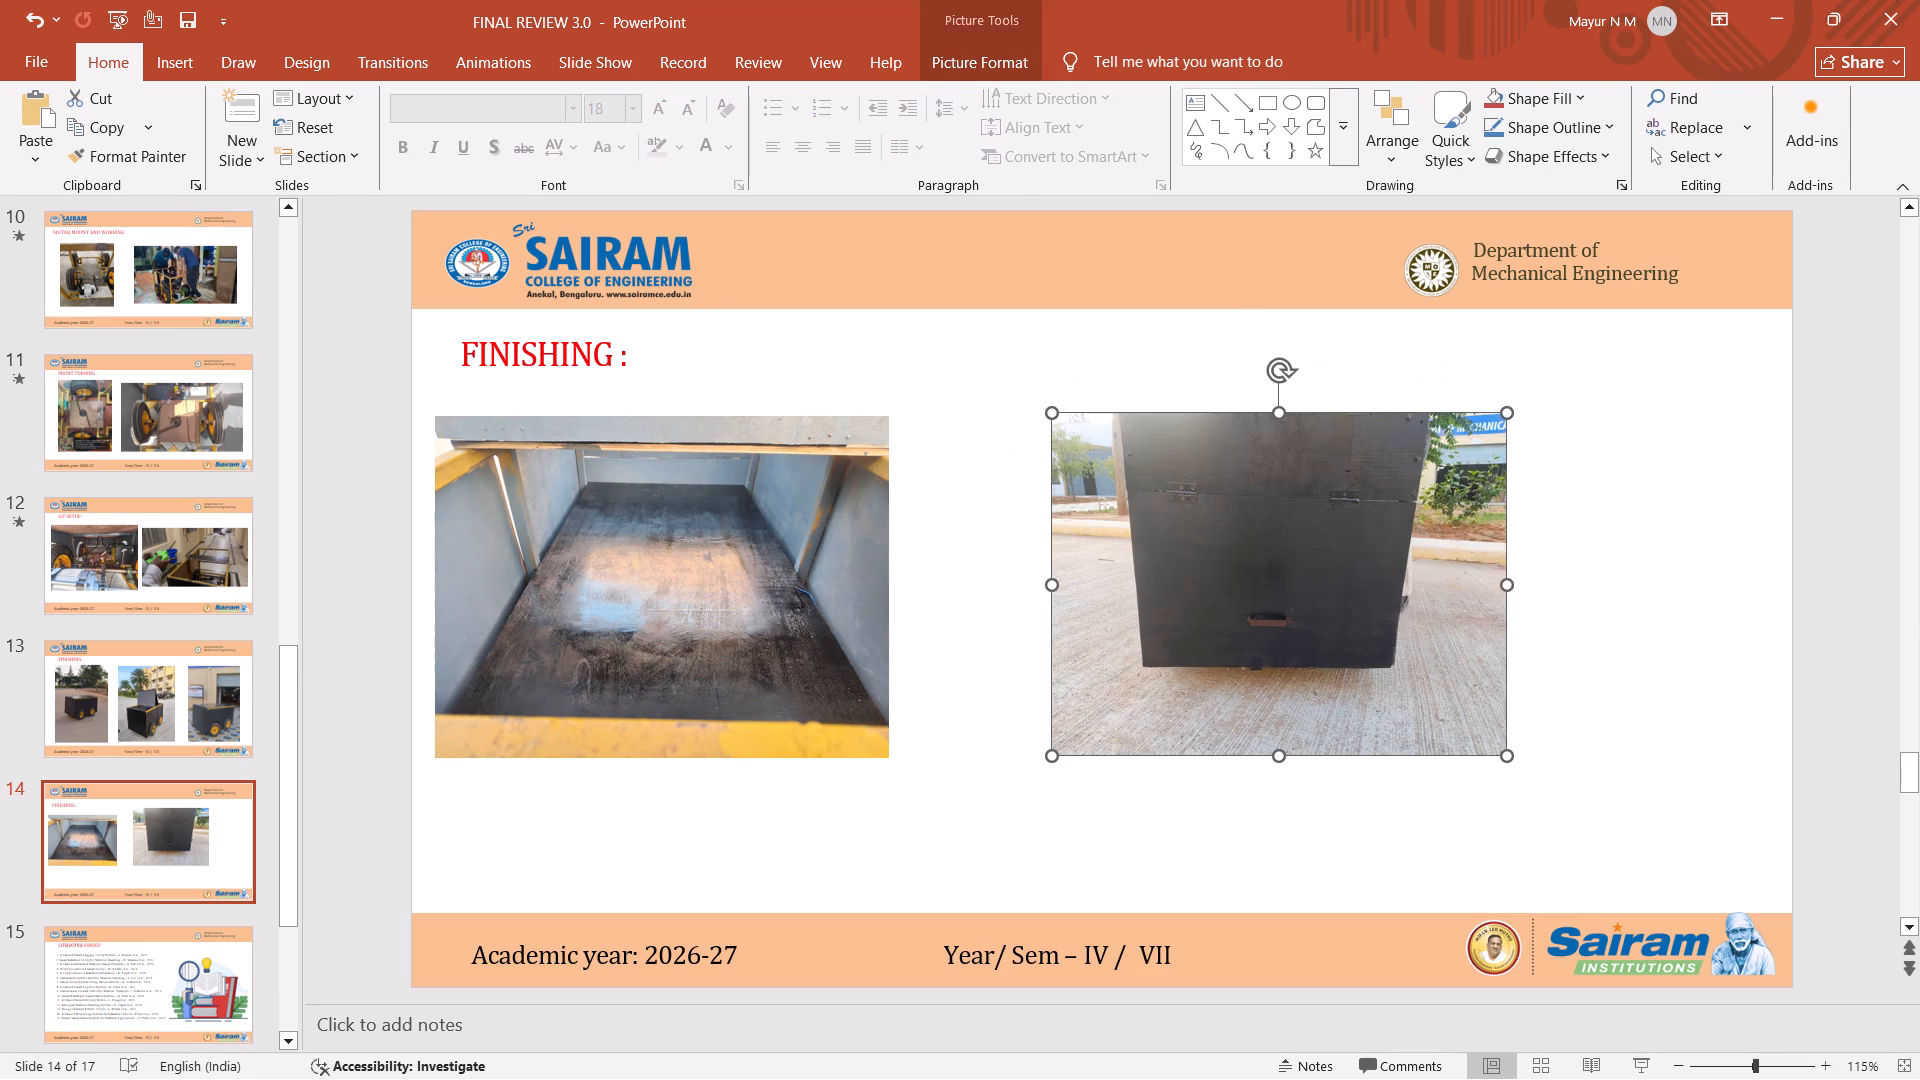
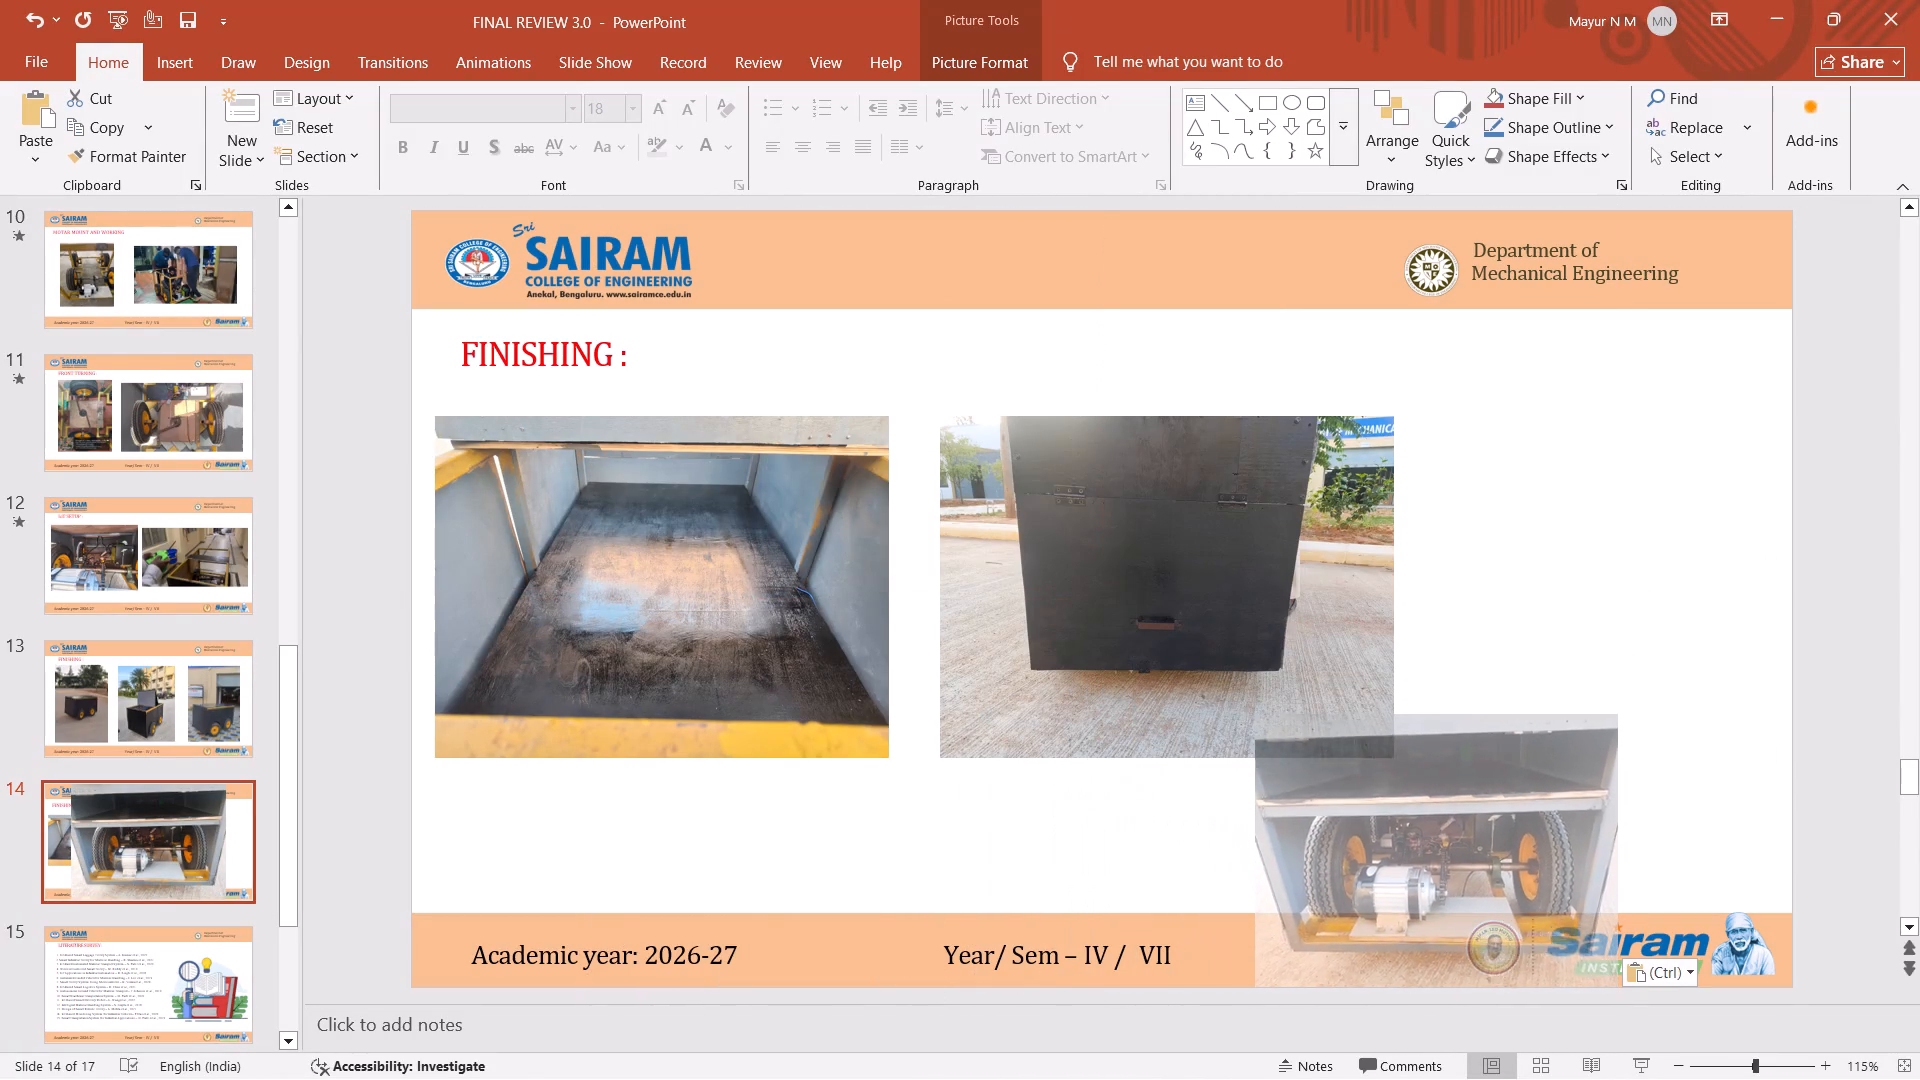
# Resize the pasted motor-compartment photo slightly smaller than the other two photos and move it beside the closed-trolley photo.
pyautogui.moveTo(1376, 722); pyautogui.dragTo(1192, 679)
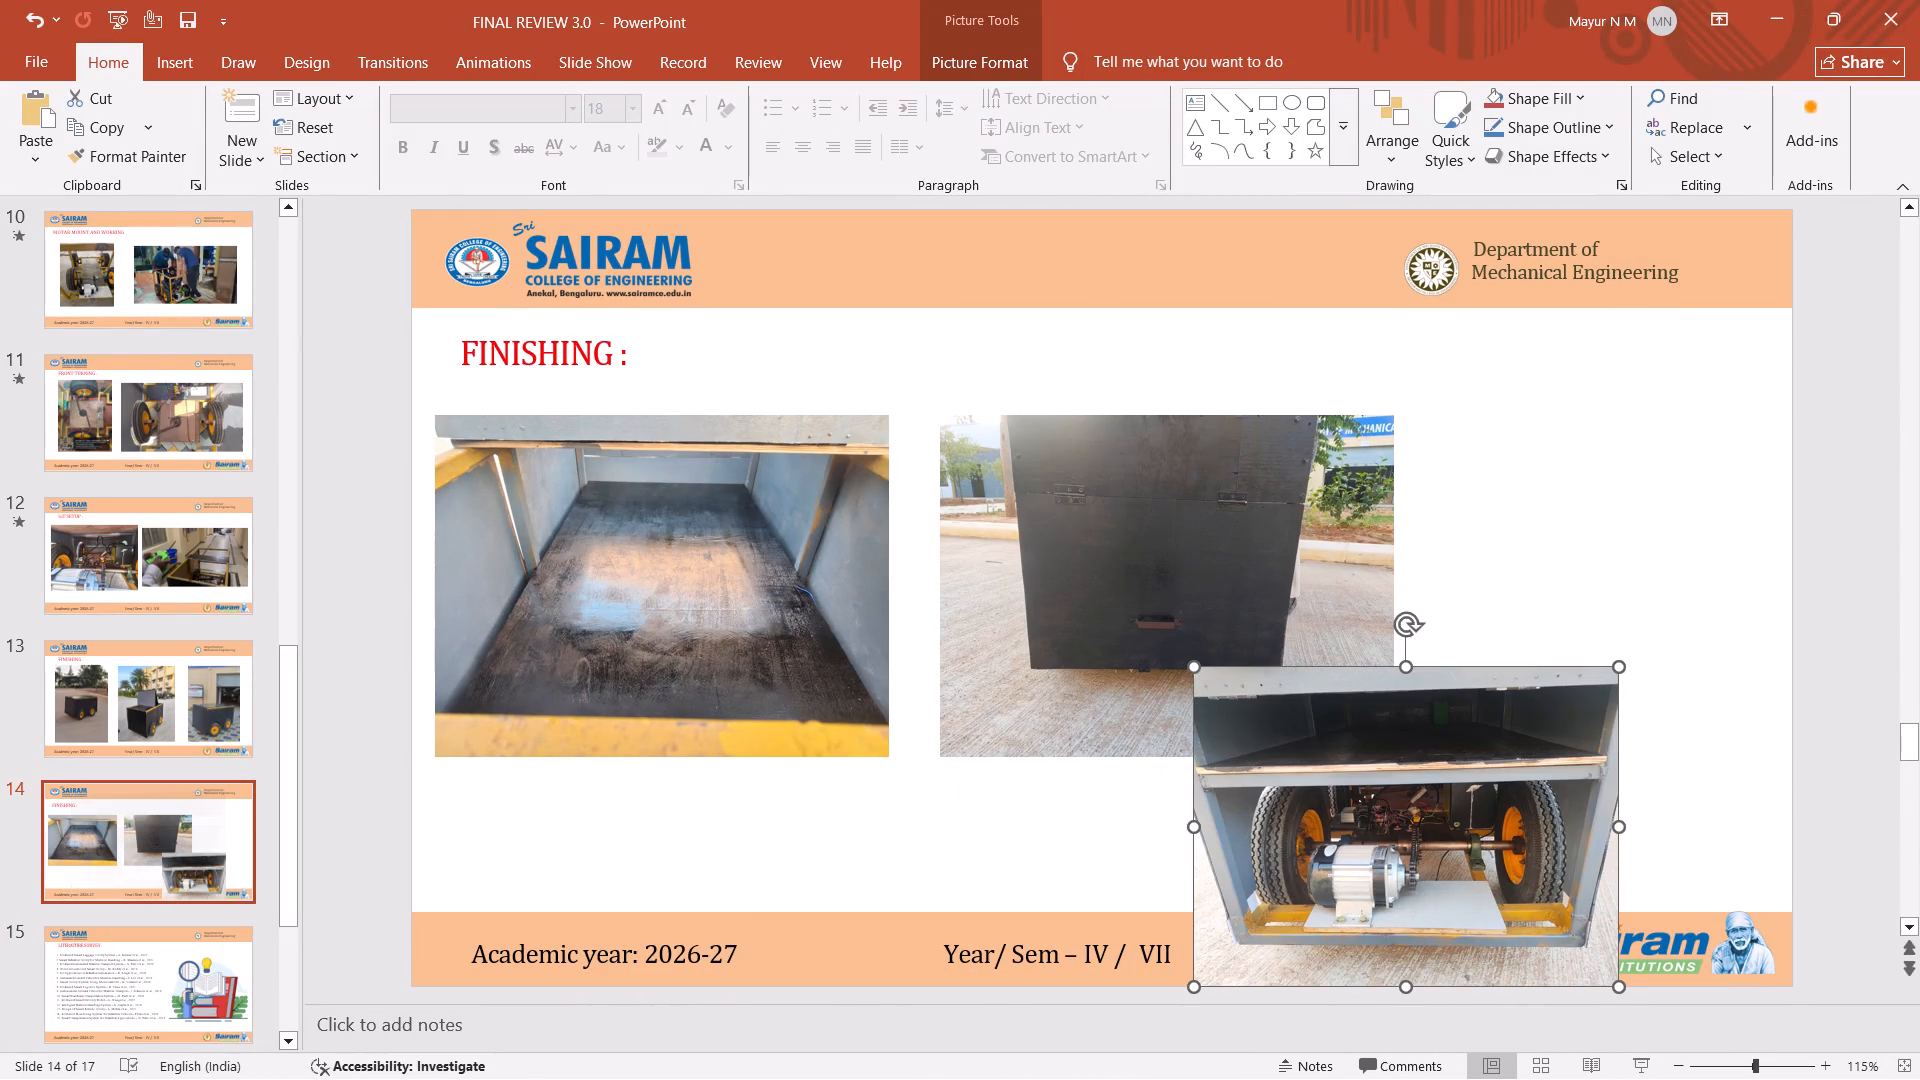
pyautogui.moveTo(1344, 792); pyautogui.dragTo(1531, 594)
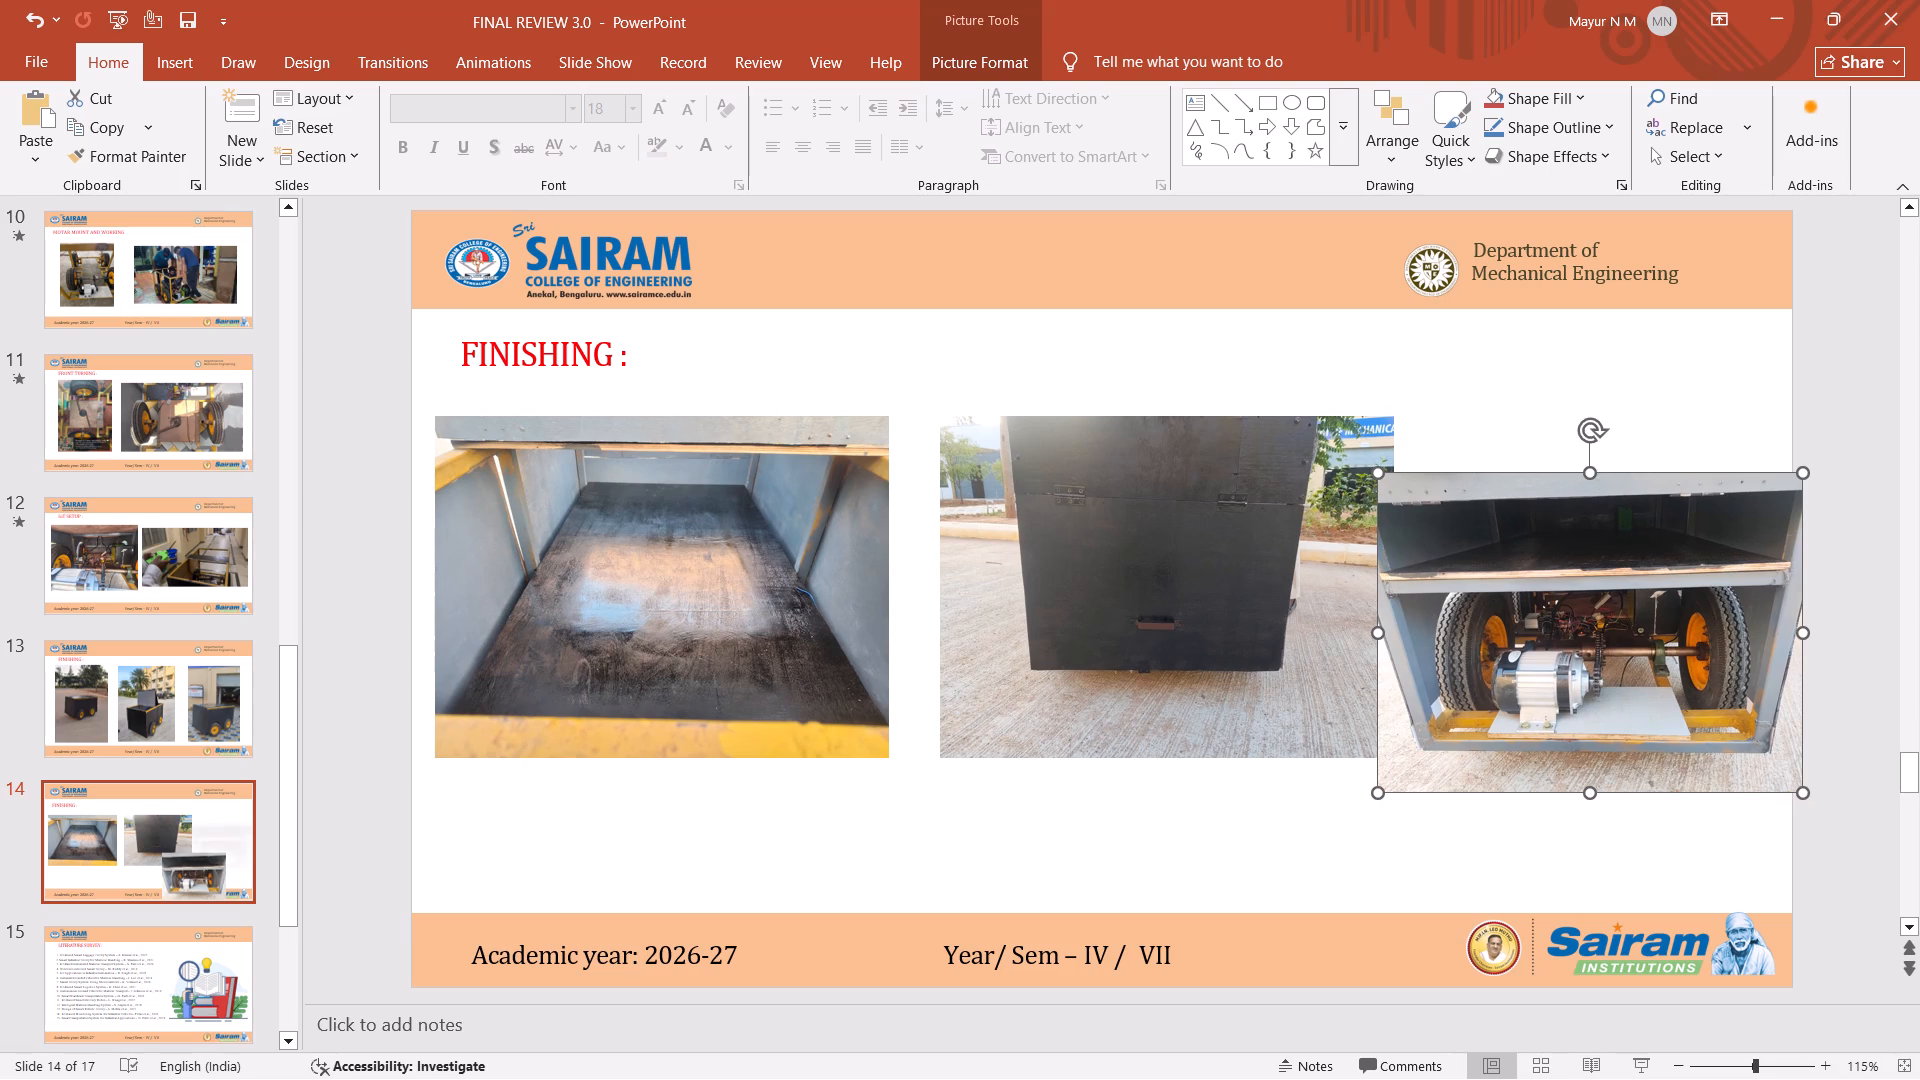
# Shift the interior and closed-trolley photos towards the slide's left edge, leaving only a narrow gap between them.
pyautogui.moveTo(692, 525); pyautogui.dragTo(679, 523)
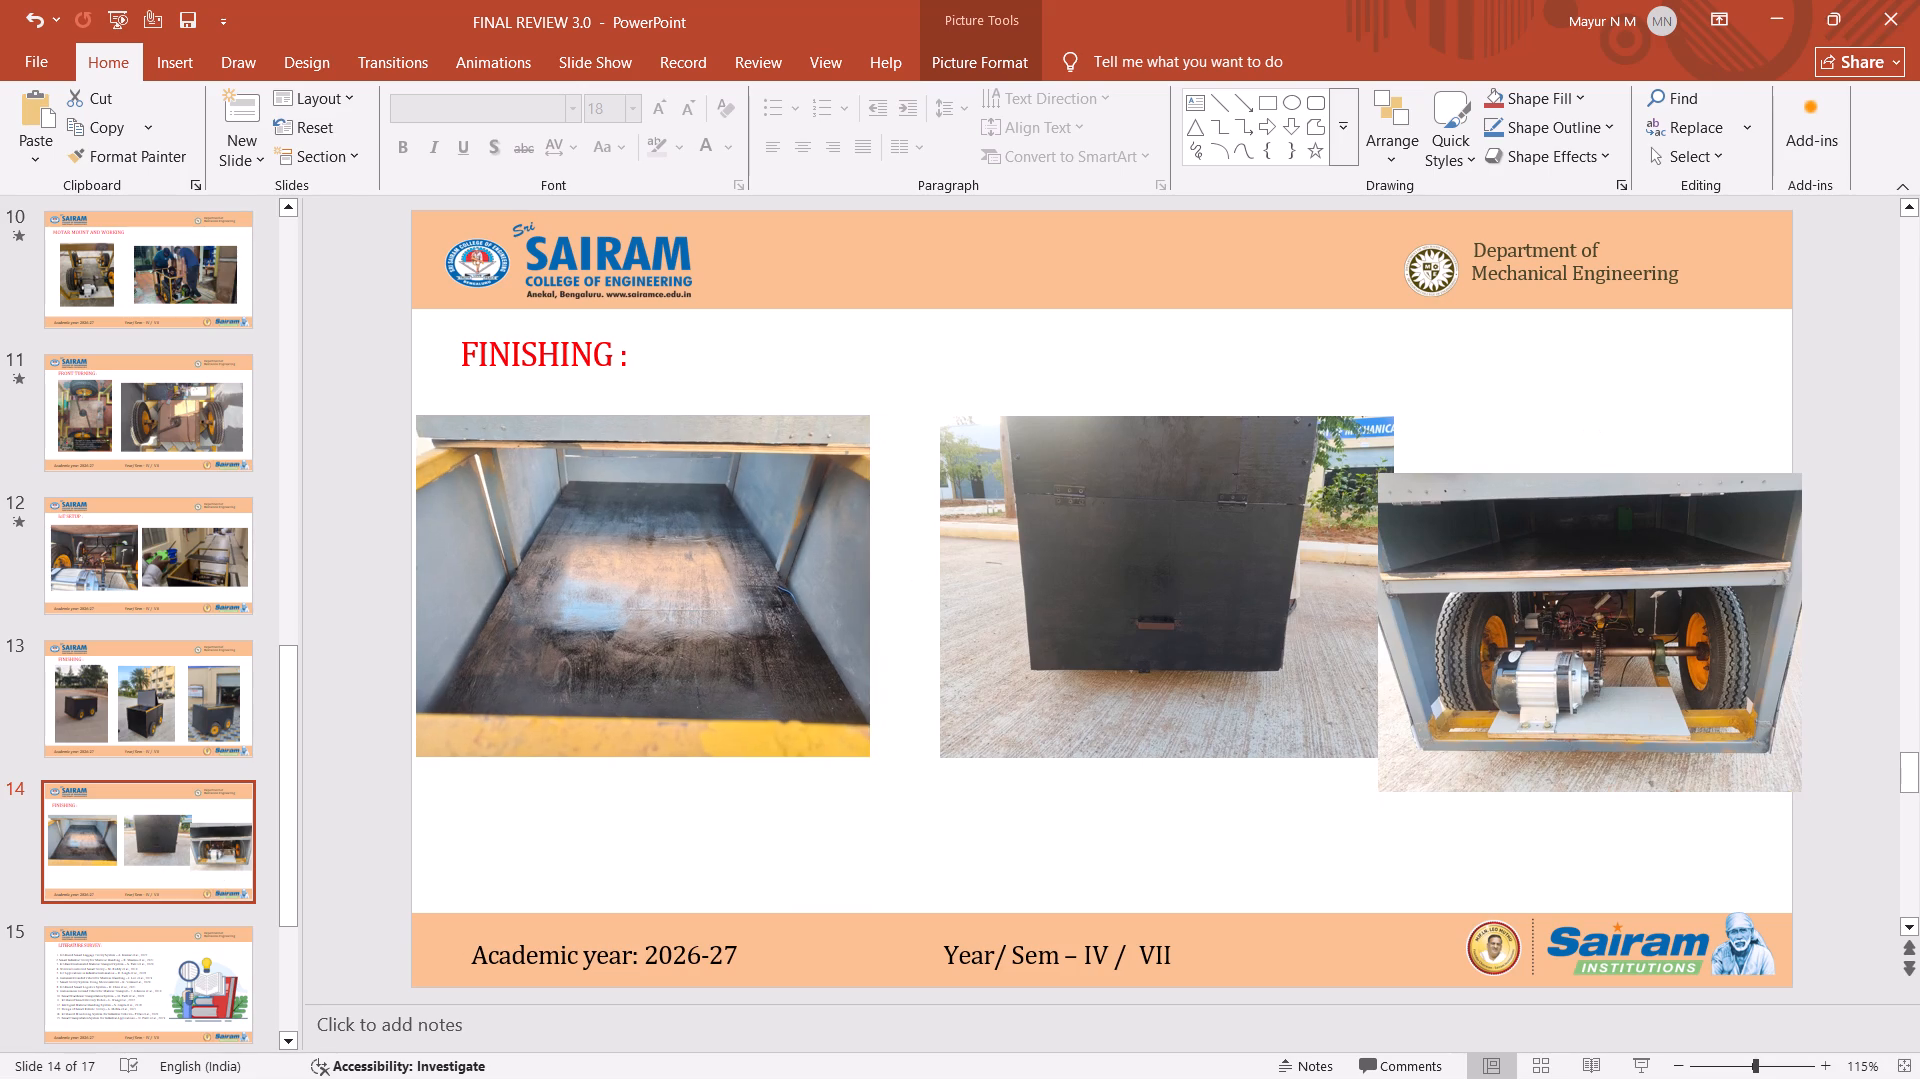
pyautogui.moveTo(679, 523); pyautogui.dragTo(681, 524)
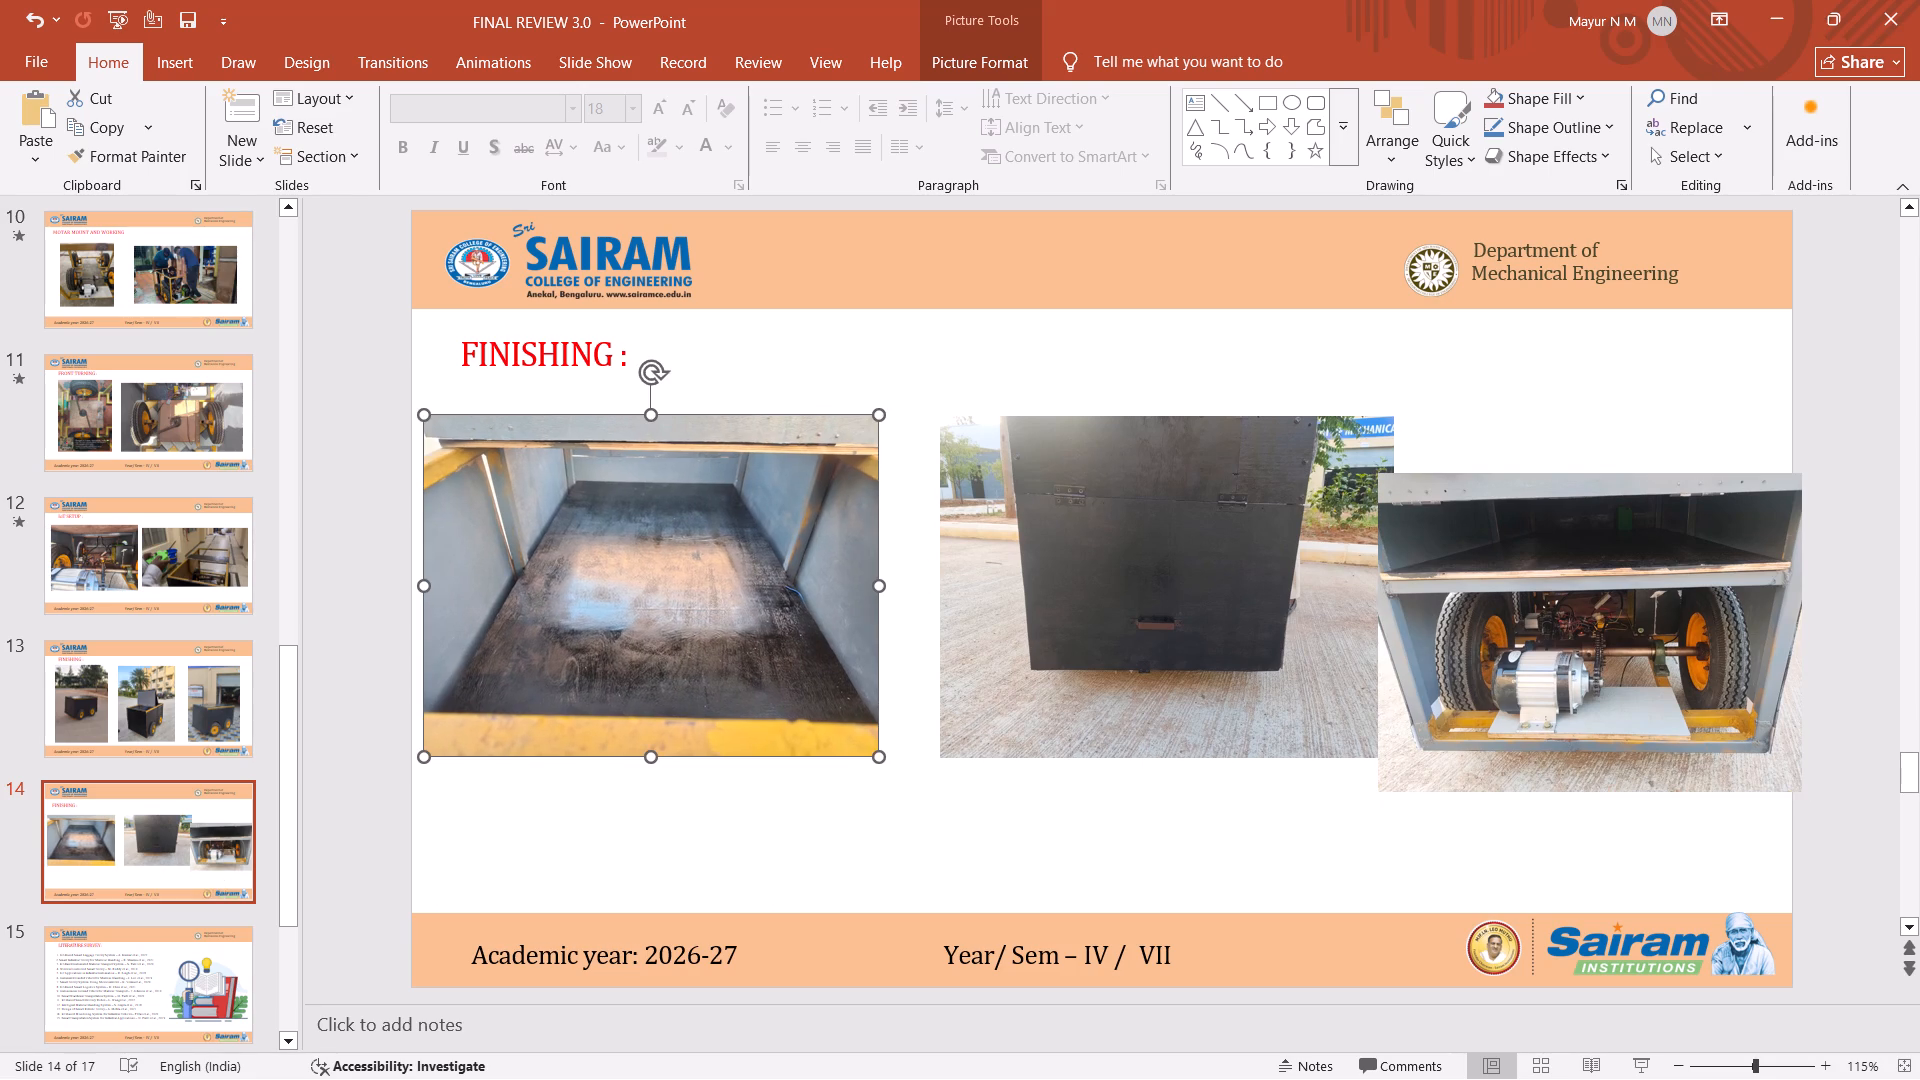
pyautogui.moveTo(1077, 561); pyautogui.dragTo(1038, 557)
# Fit the motor-compartment photo between the closed-trolley photo and the slide's right edge, with all three photos' bottom edges level.
pyautogui.moveTo(1516, 601); pyautogui.dragTo(1504, 579)
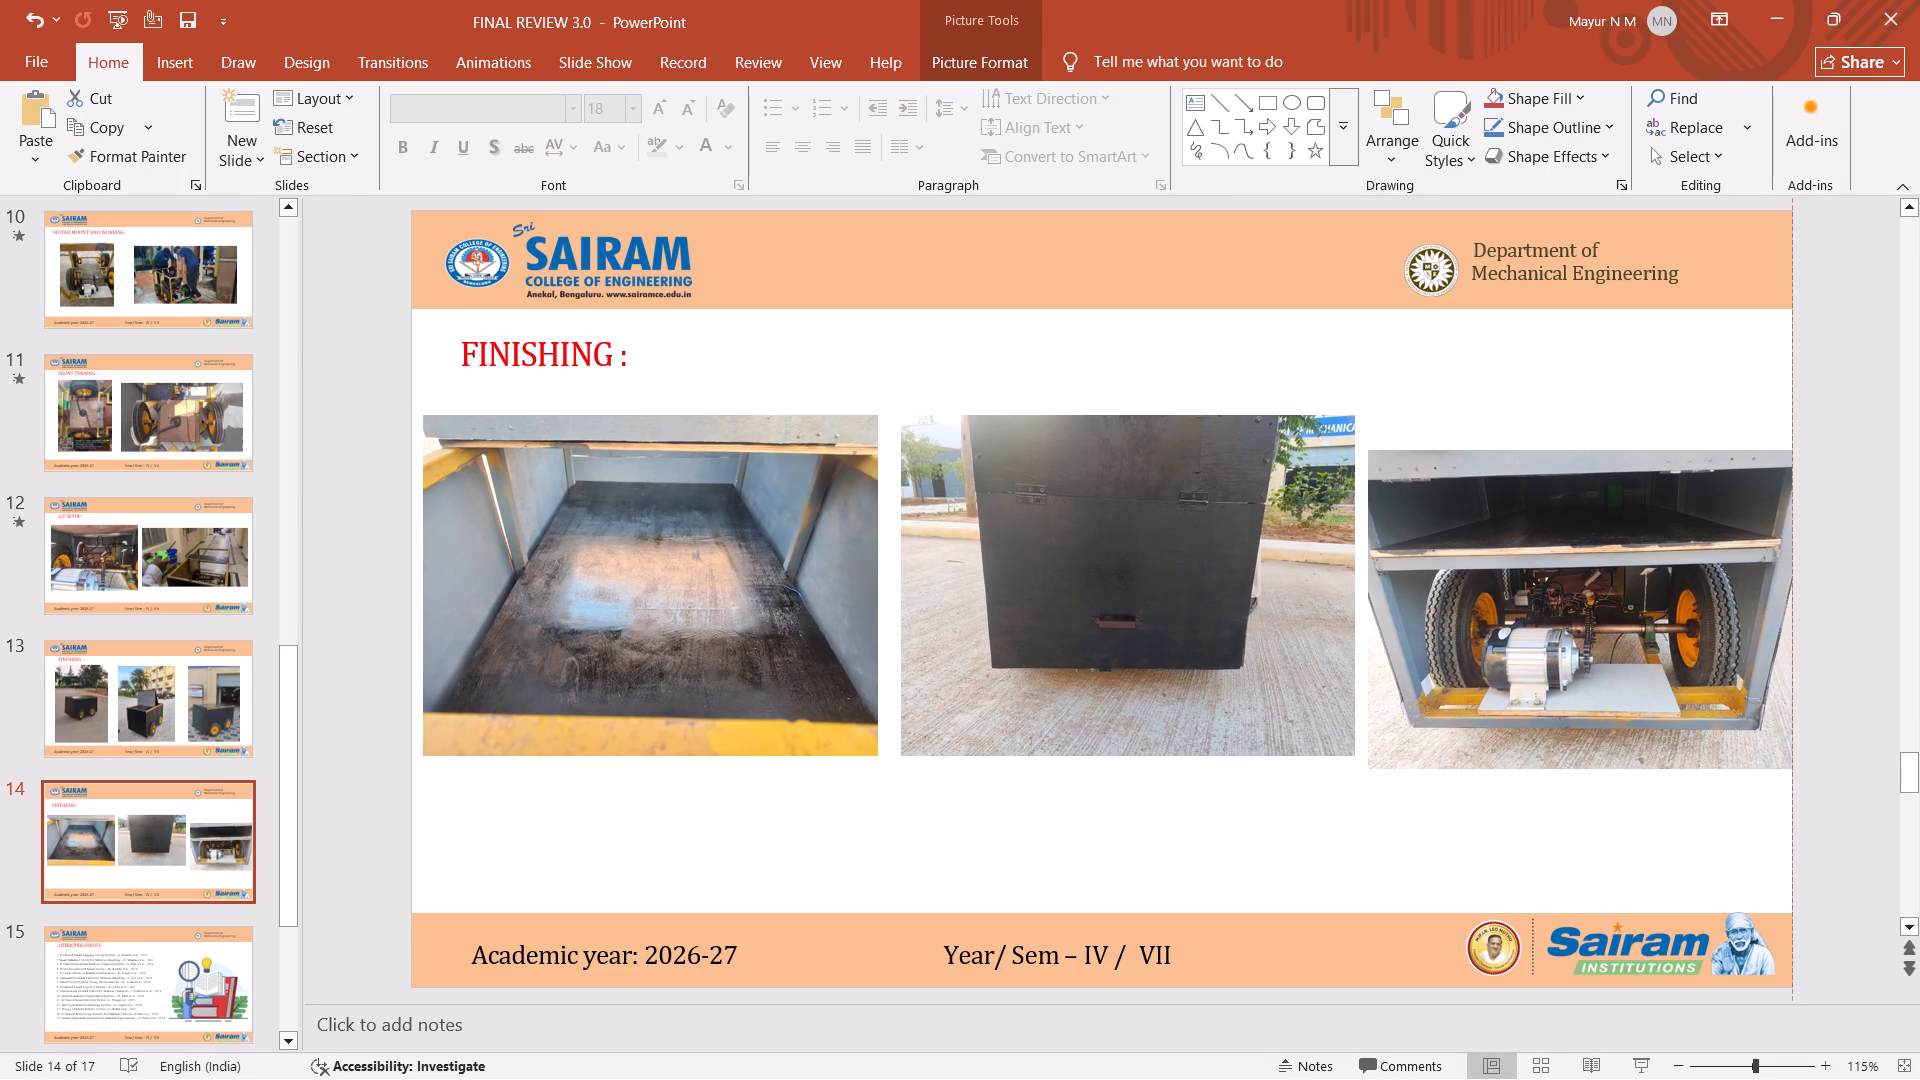
pyautogui.moveTo(1504, 579); pyautogui.dragTo(1496, 554)
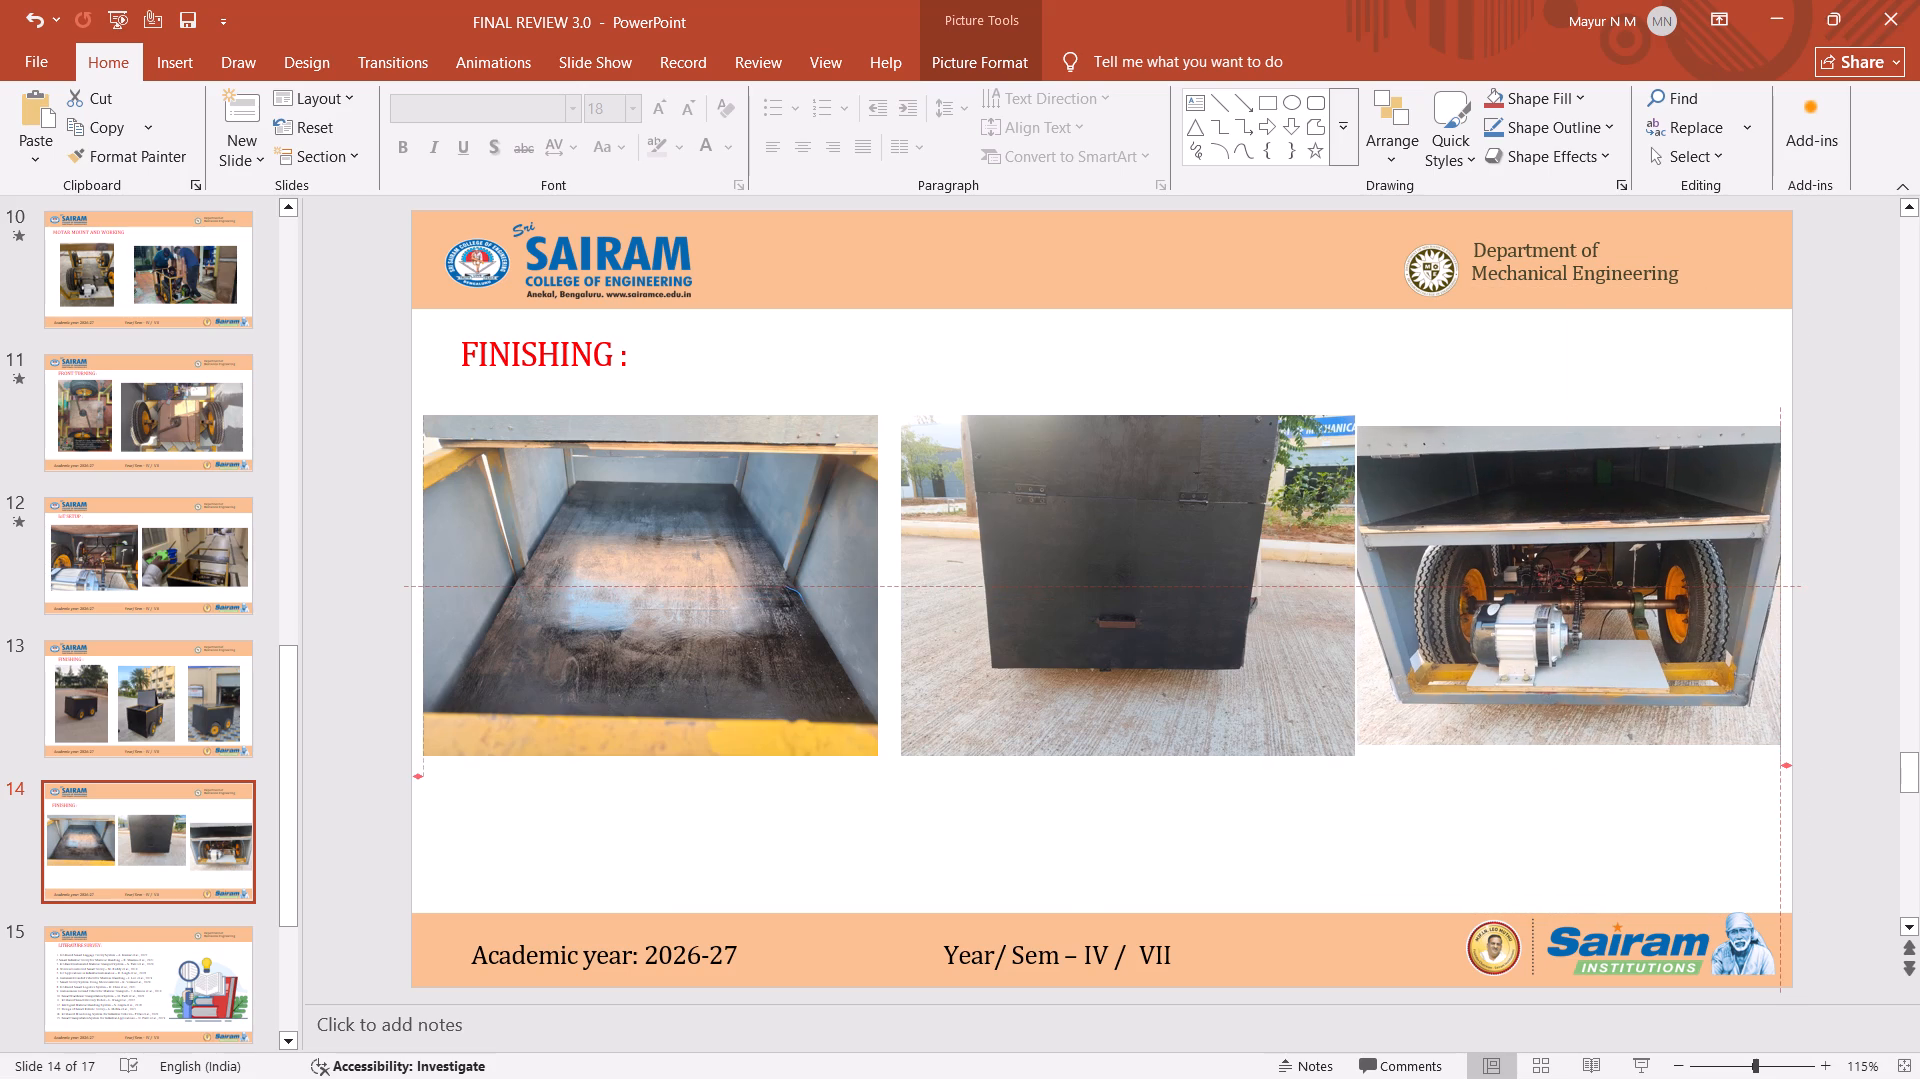
pyautogui.moveTo(1496, 554); pyautogui.dragTo(1501, 562)
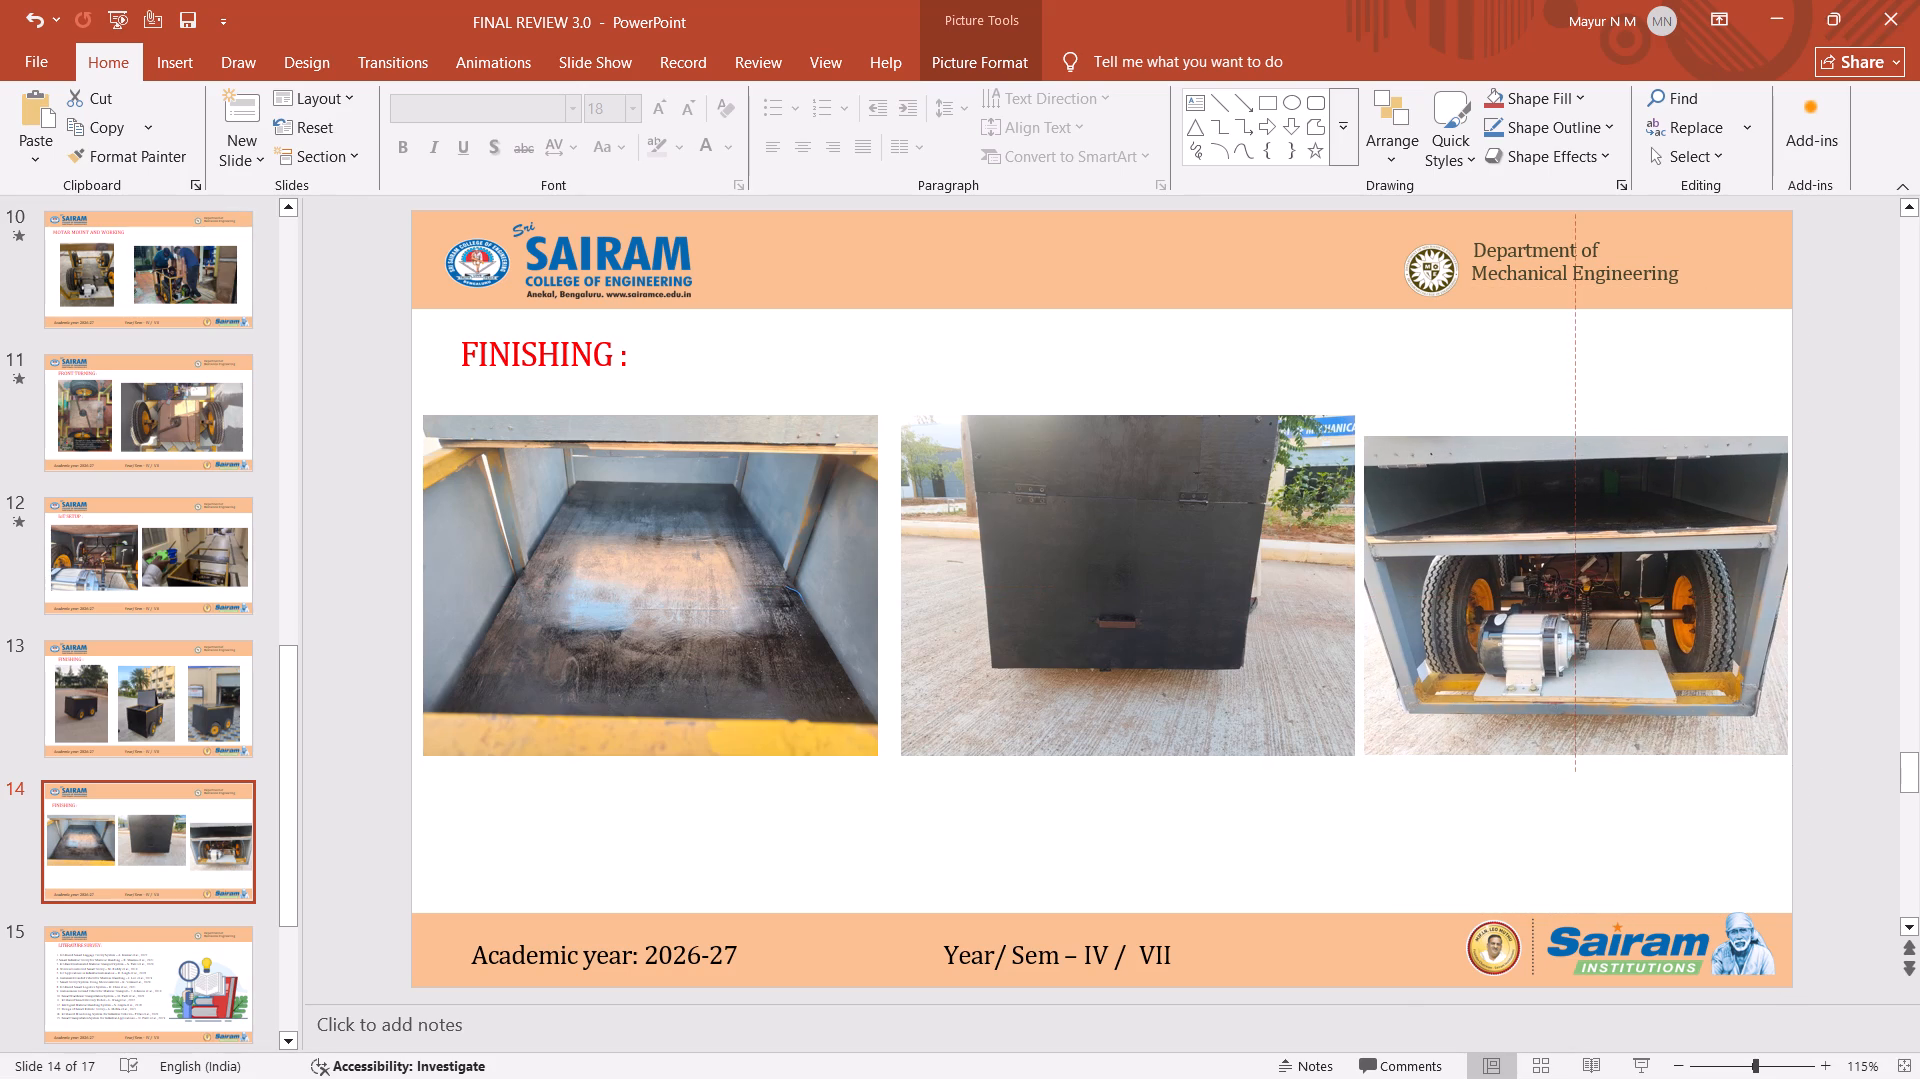
pyautogui.moveTo(1501, 562); pyautogui.dragTo(1500, 562)
pyautogui.click(1191, 851)
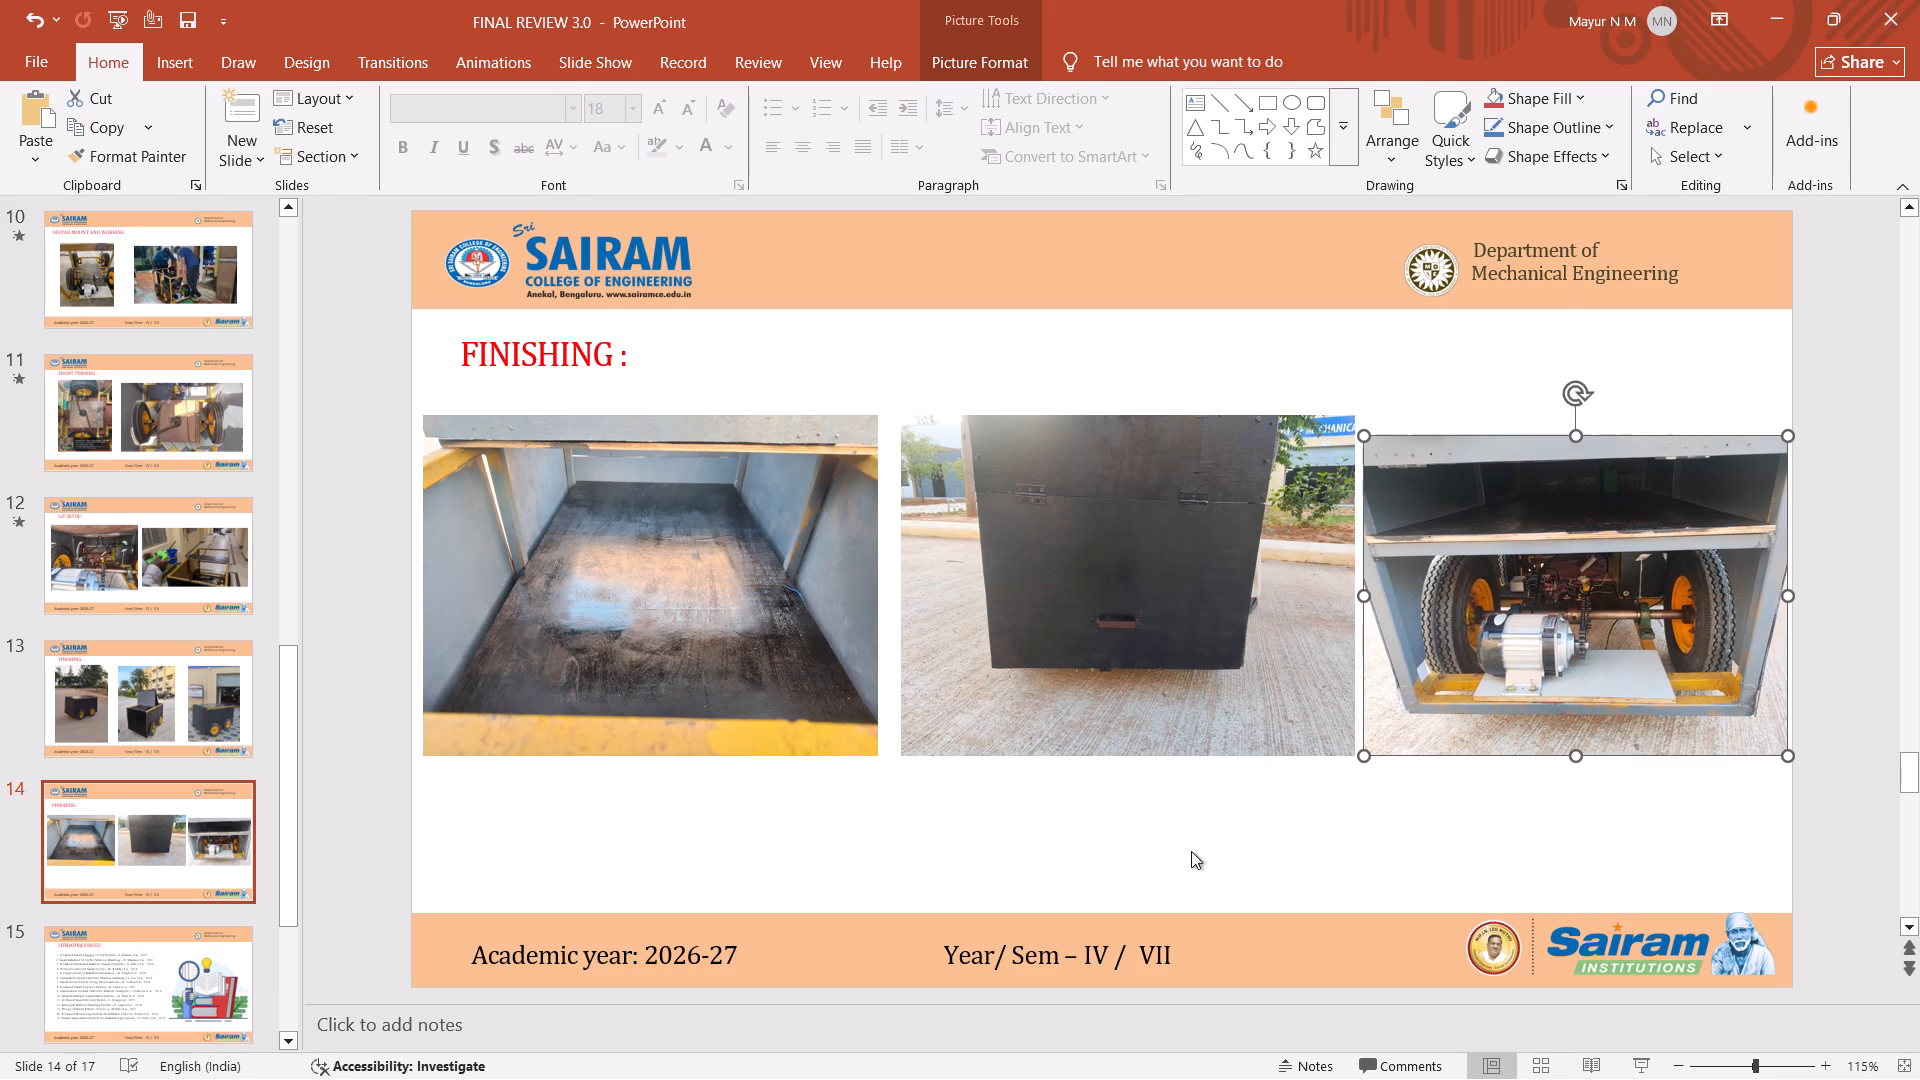
# Delete the Project Gantt Chart picture from the GANTT CHART slide 16.
pyautogui.scroll(4, 126, 482)
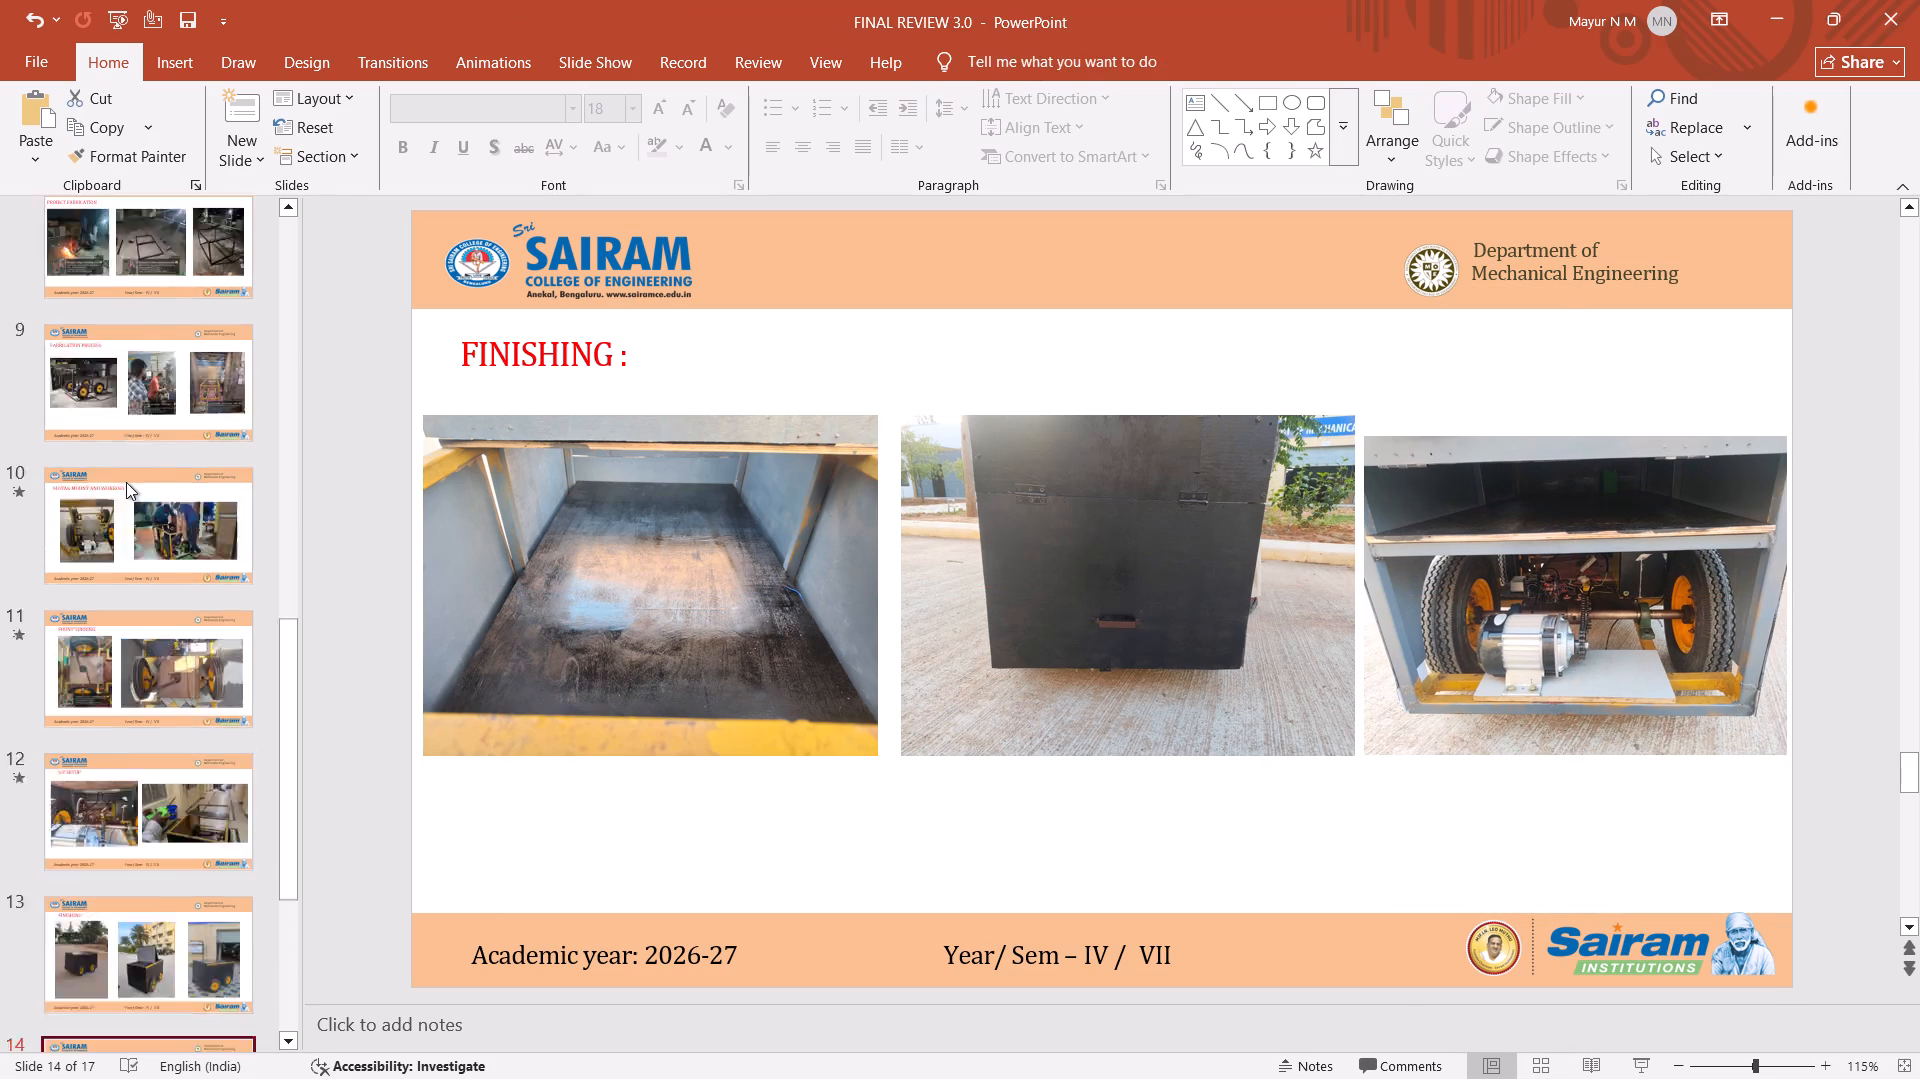
pyautogui.scroll(1, 126, 482)
pyautogui.scroll(-6, 126, 482)
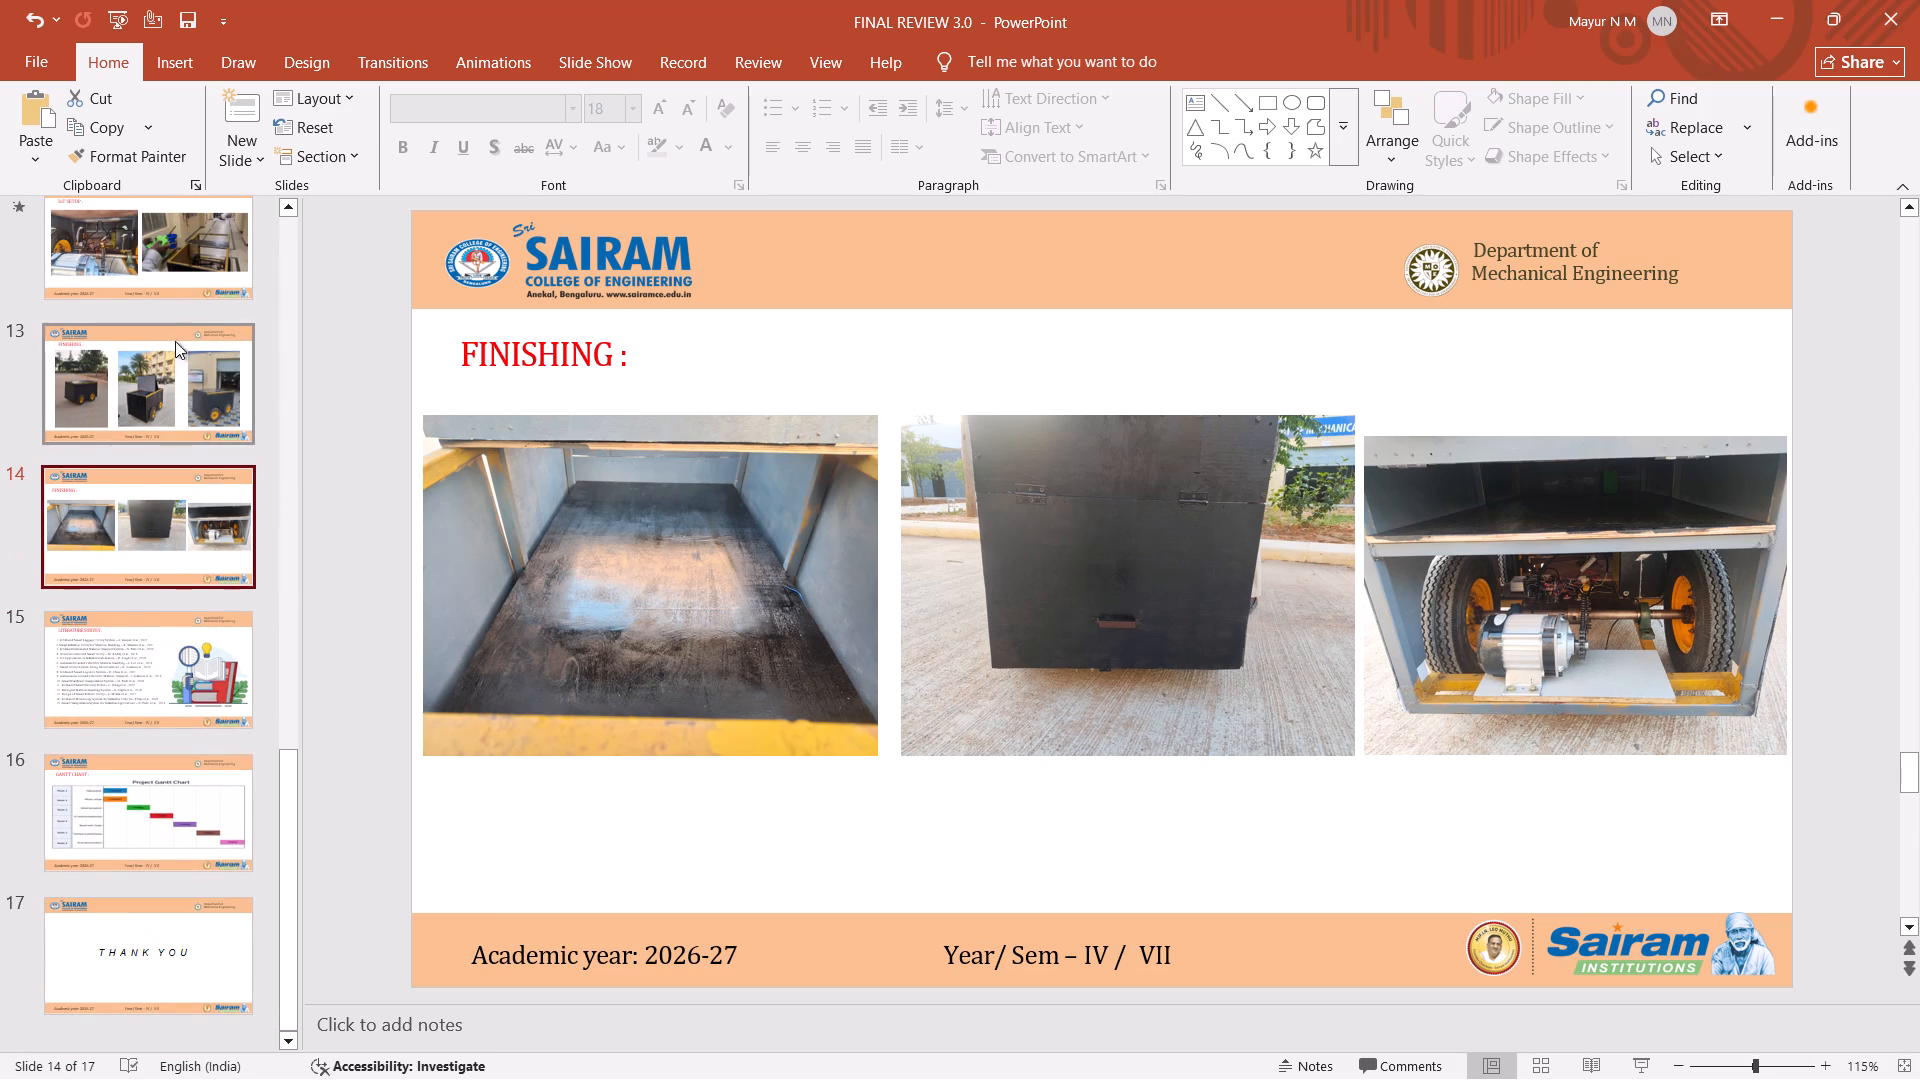
pyautogui.click(116, 656)
pyautogui.click(137, 807)
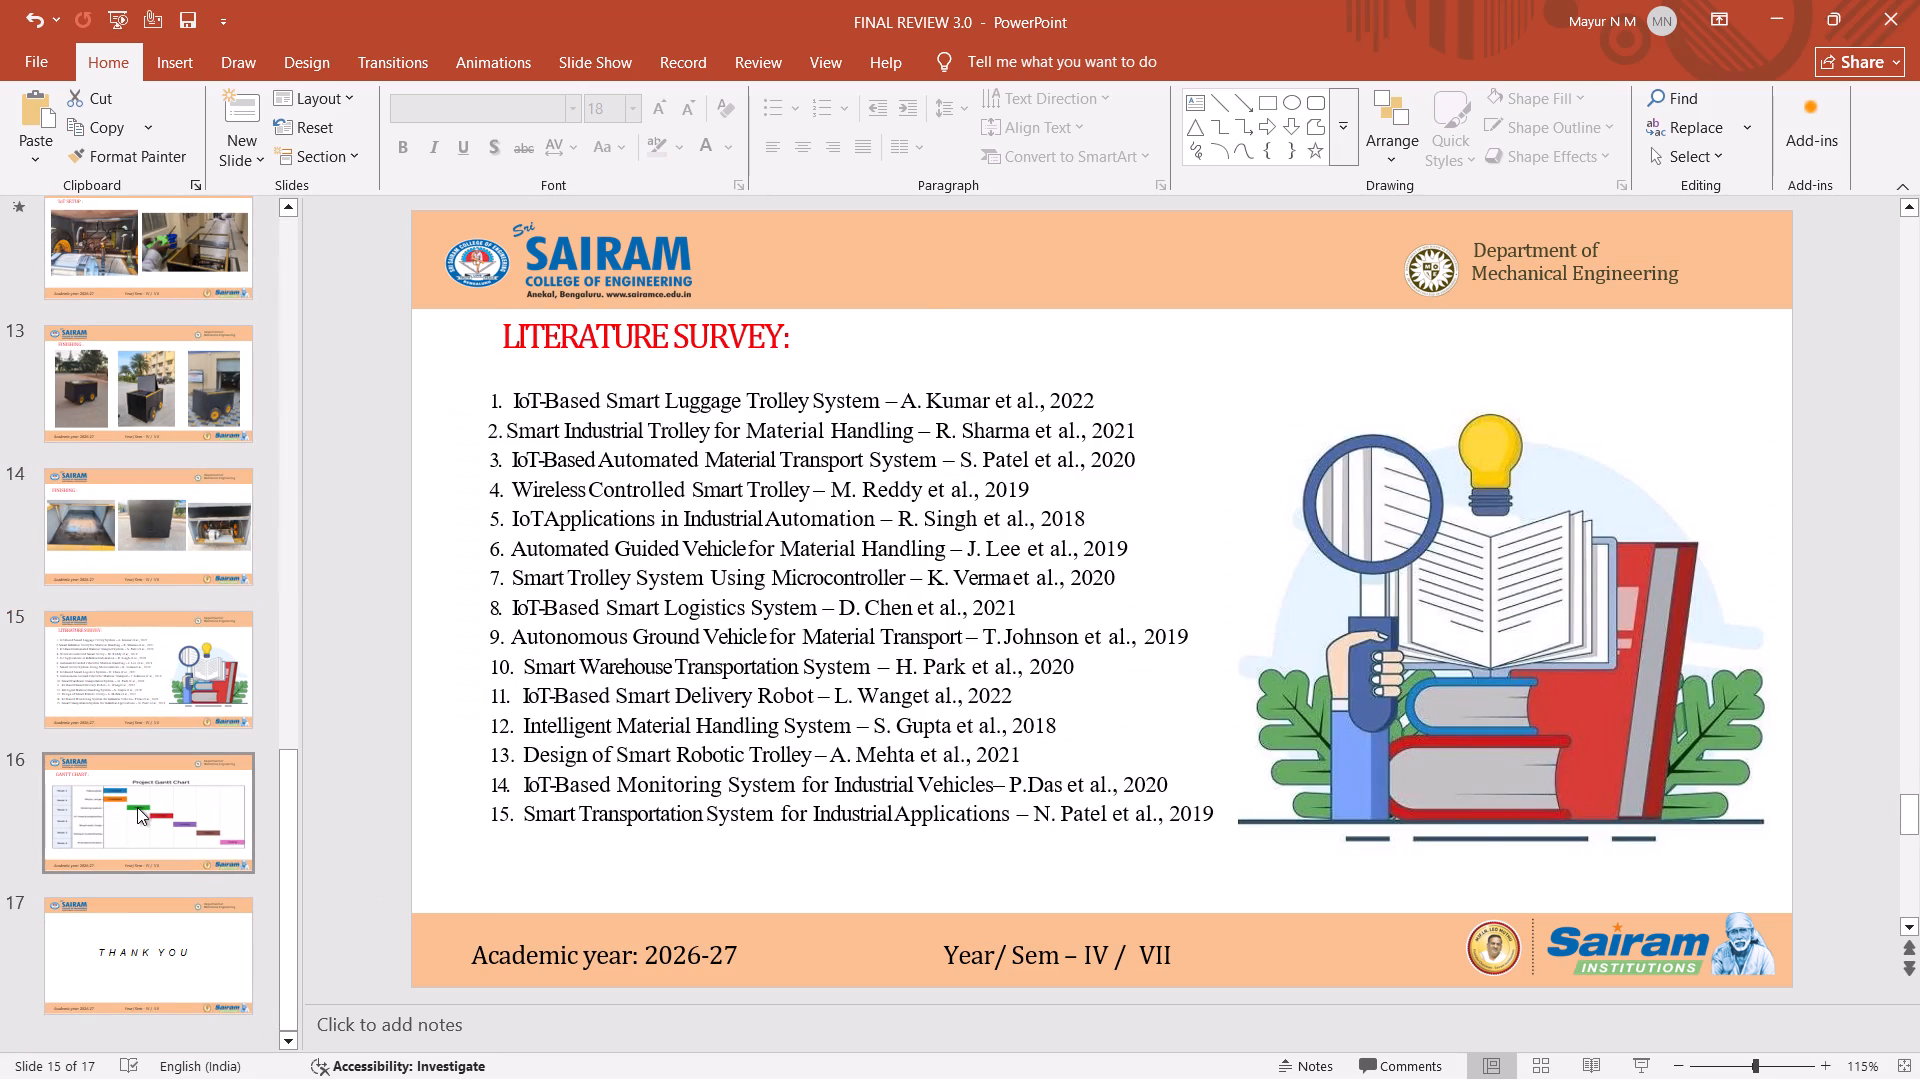
pyautogui.click(815, 706)
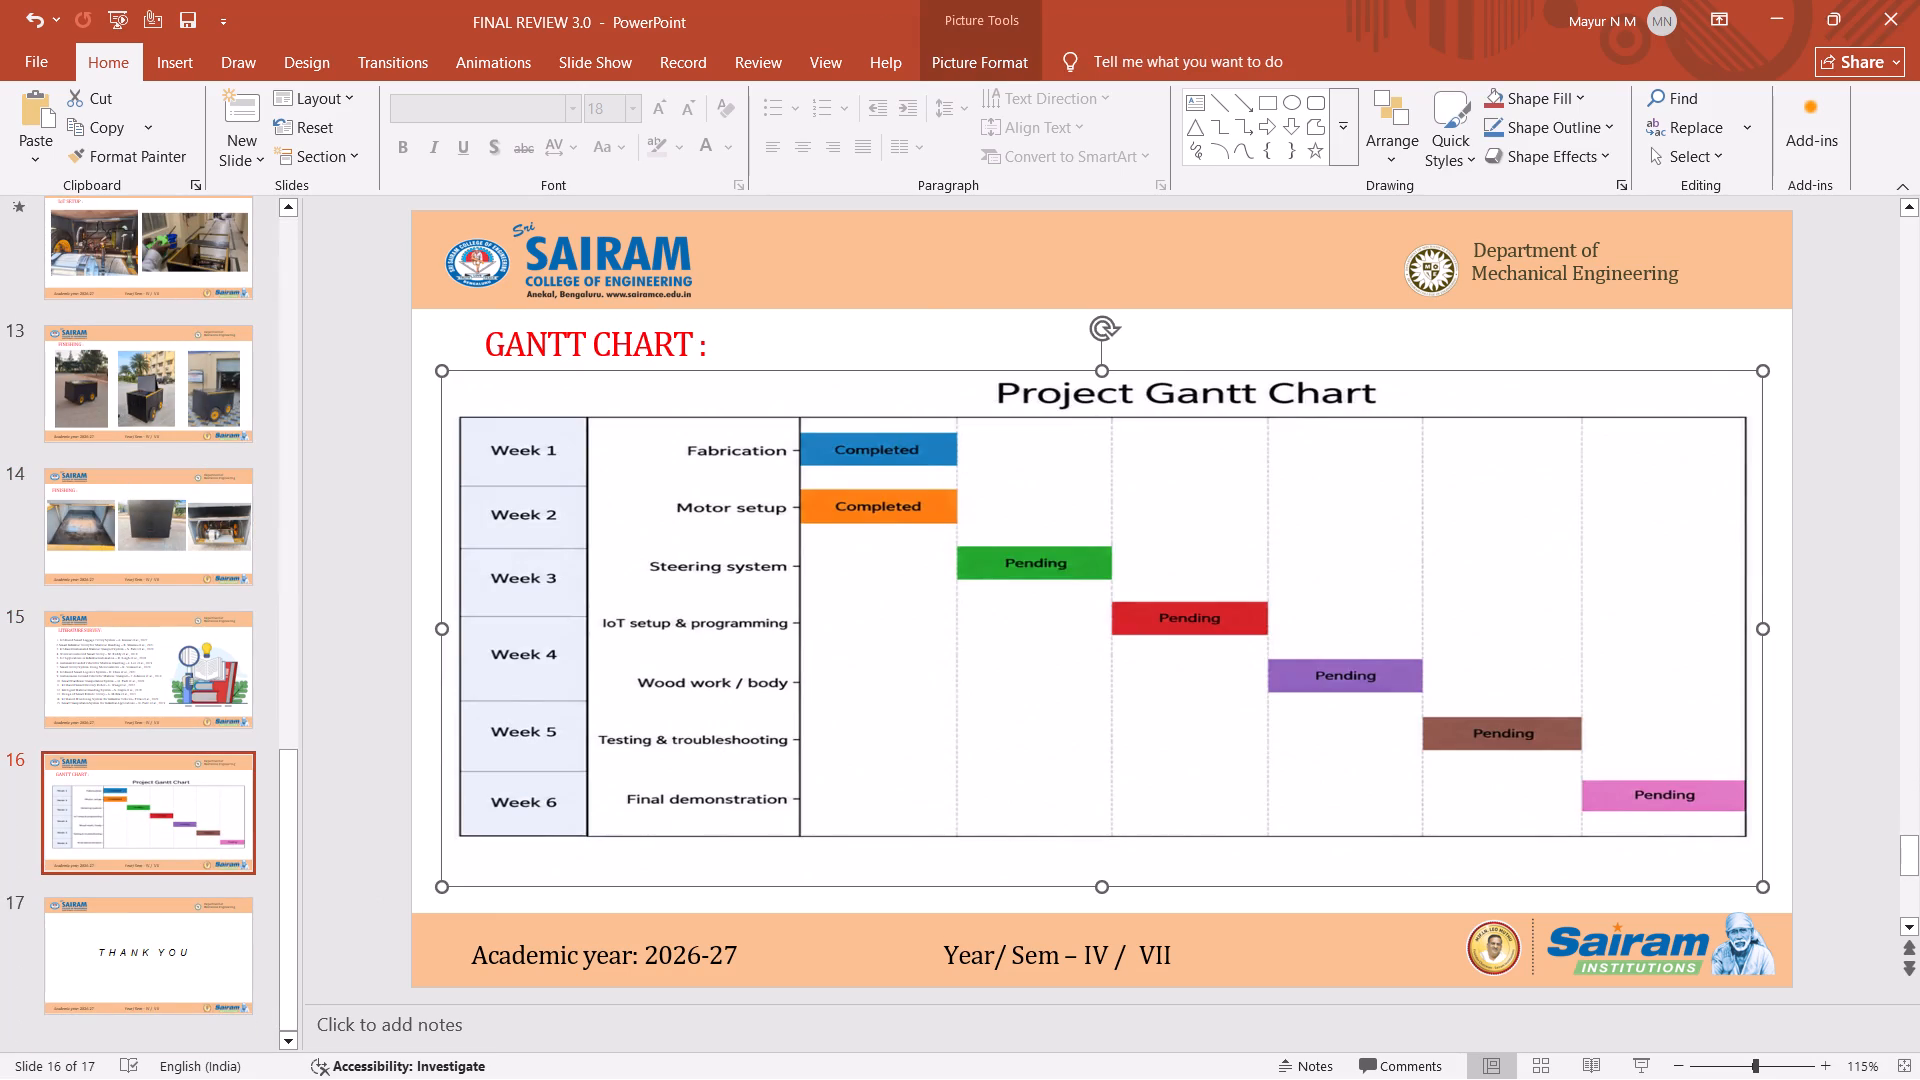
pyautogui.press('BackSpace')
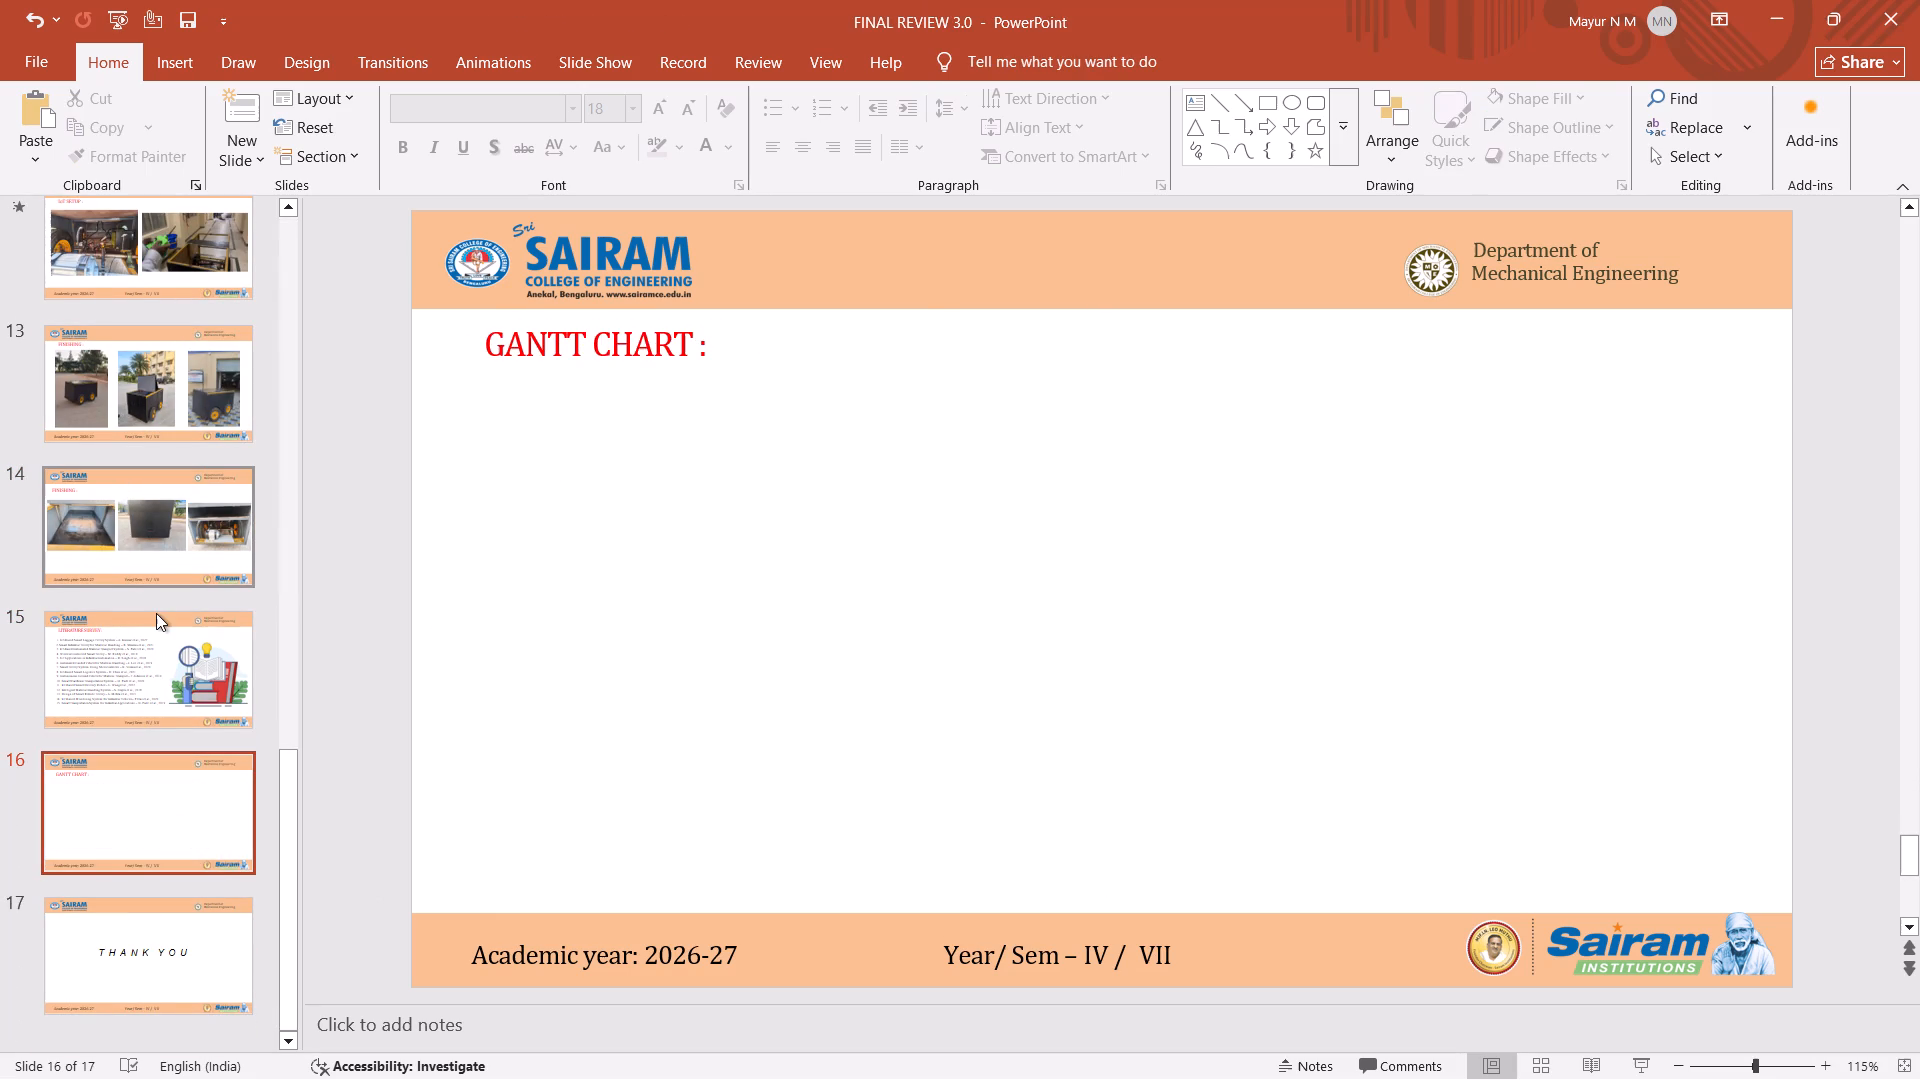
# Run the slide show from the first slide and review the slides up to MOTAR MOUNT AND WORKING.
pyautogui.click(152, 518)
pyautogui.click(147, 650)
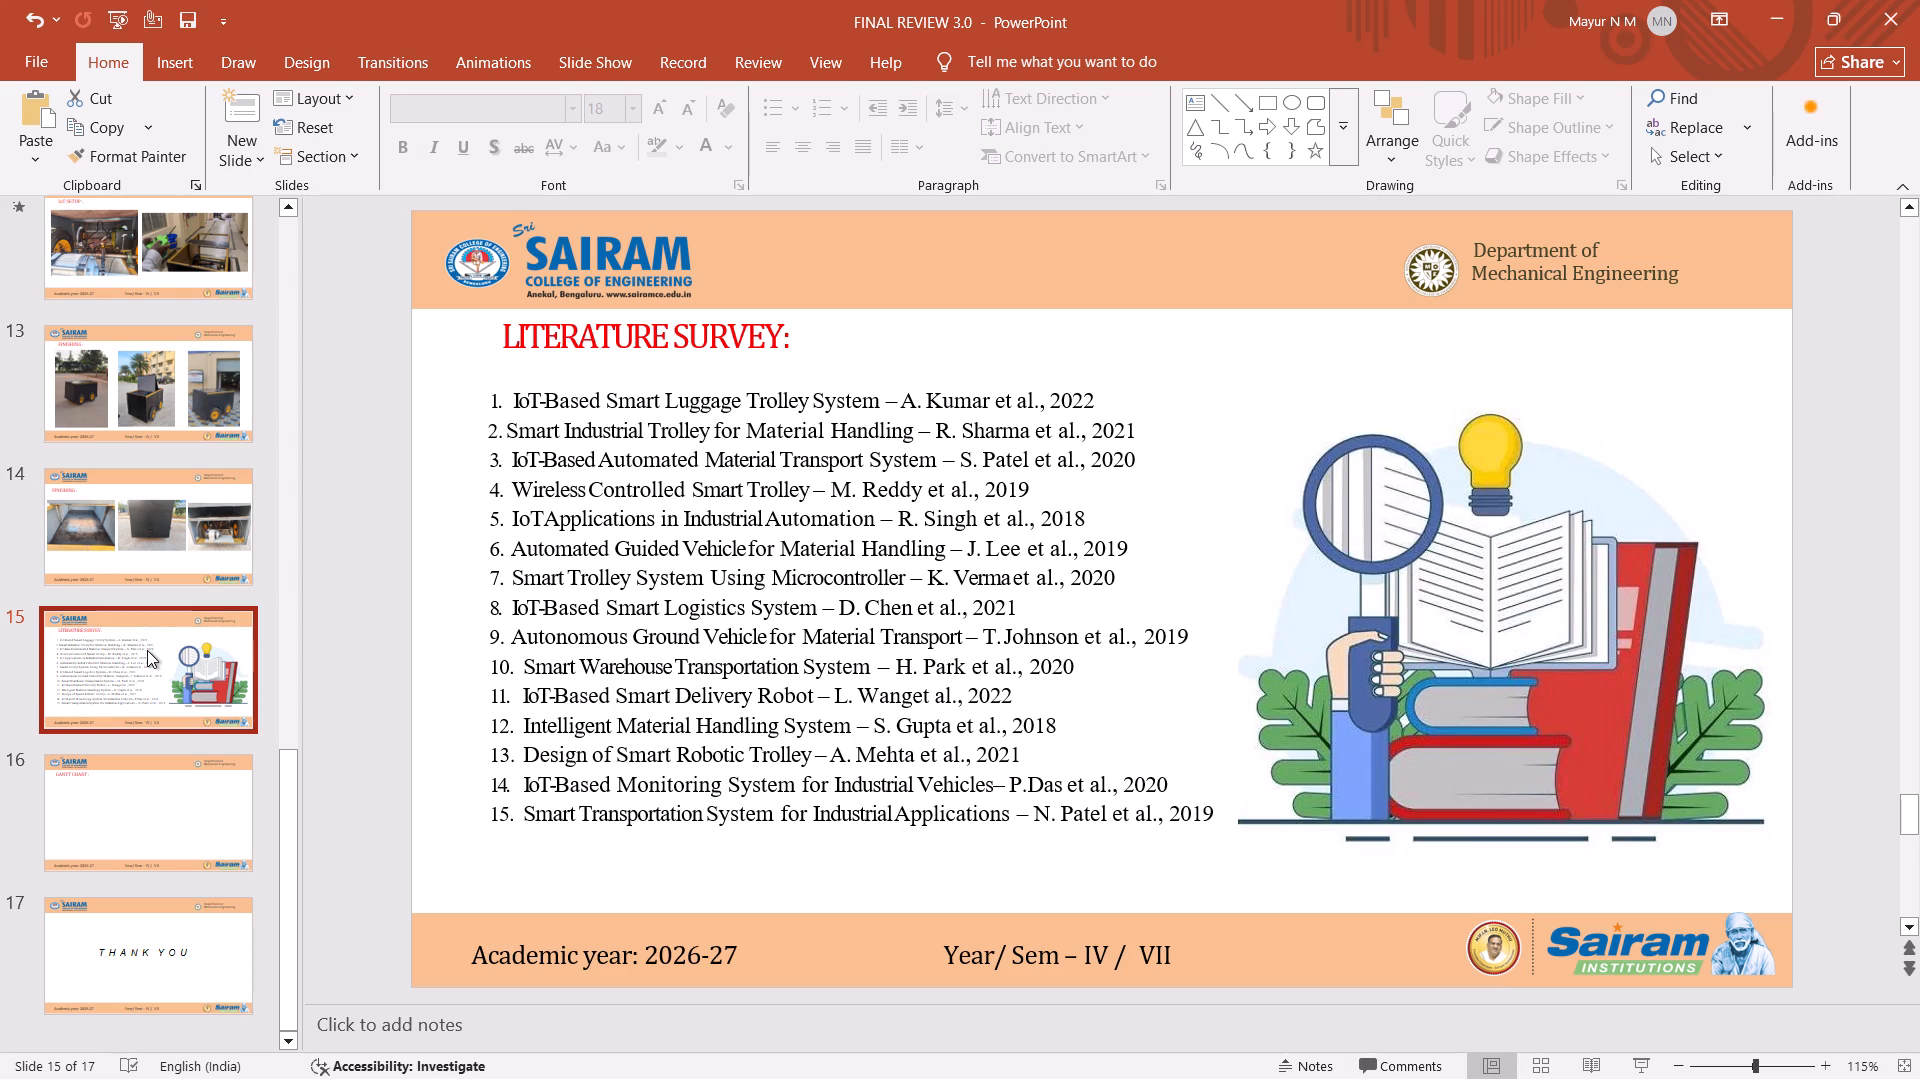
pyautogui.scroll(4, 147, 650)
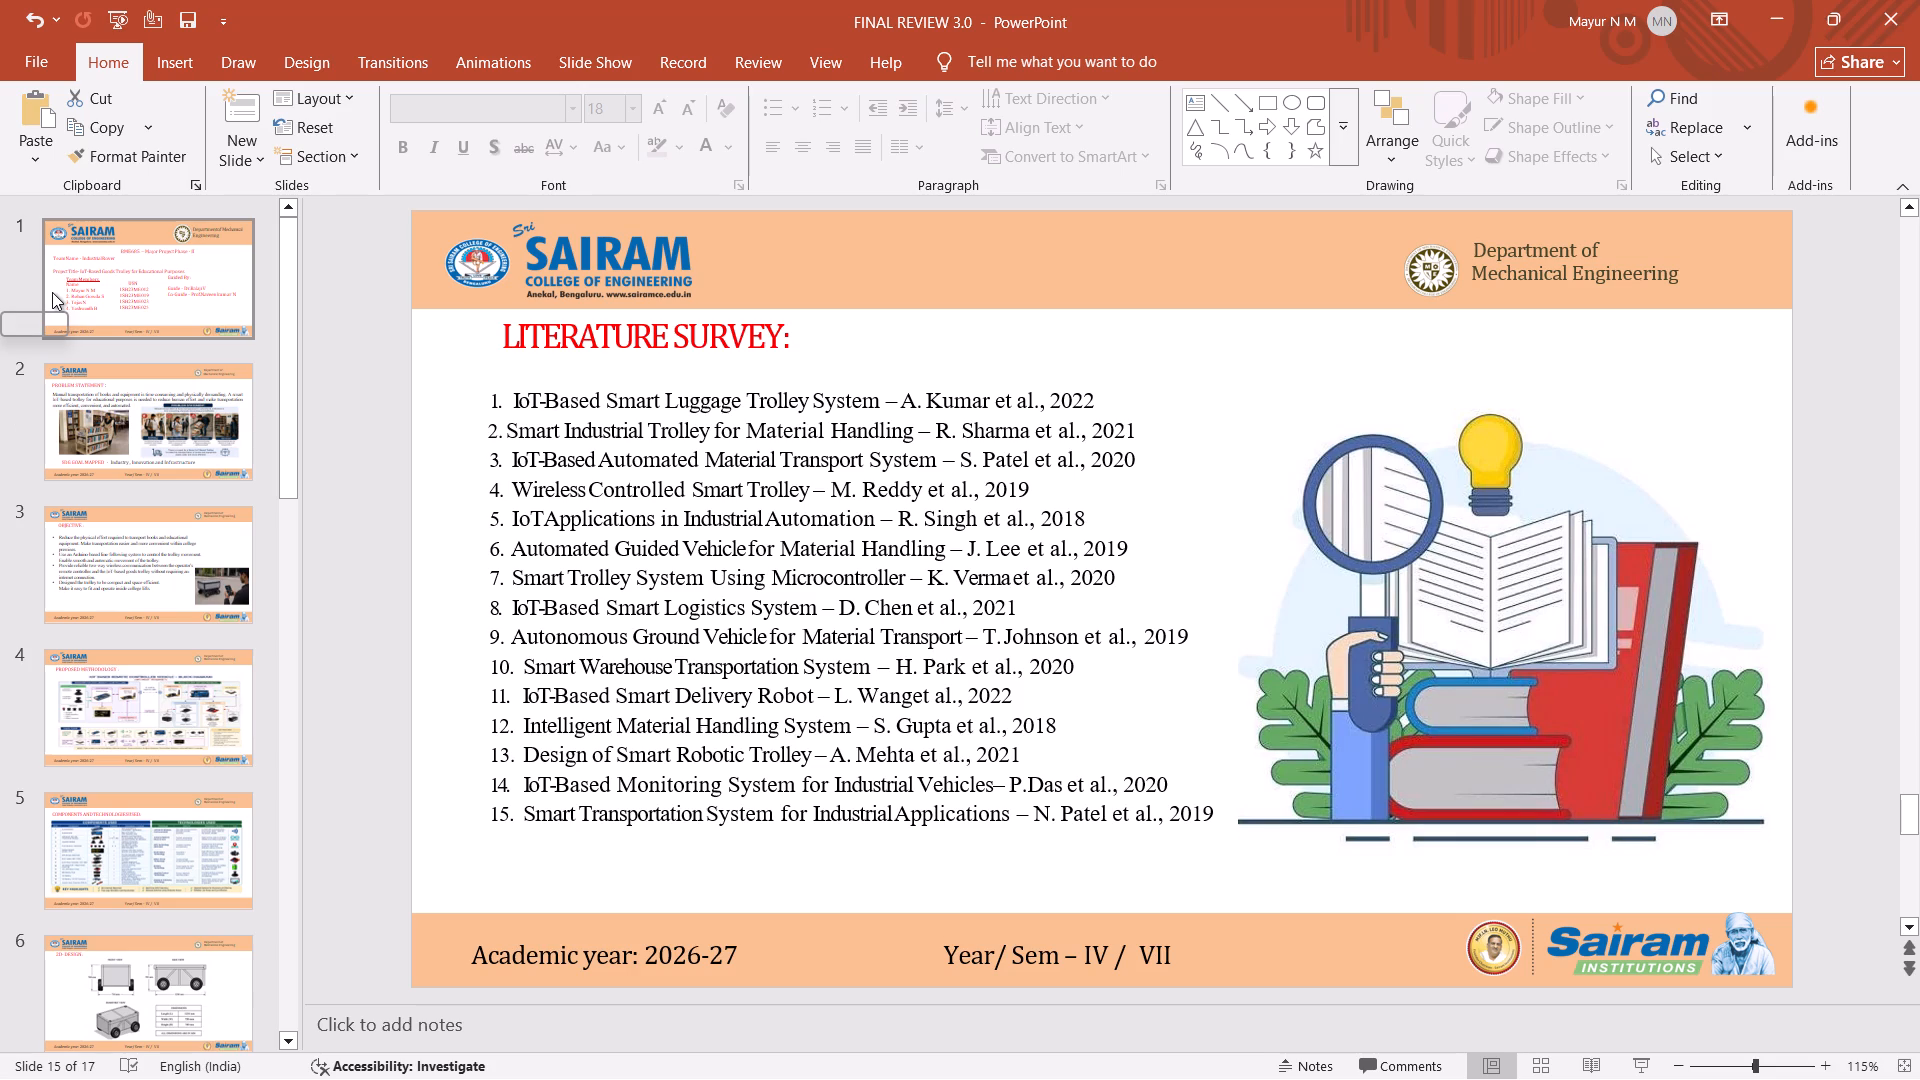
pyautogui.click(117, 23)
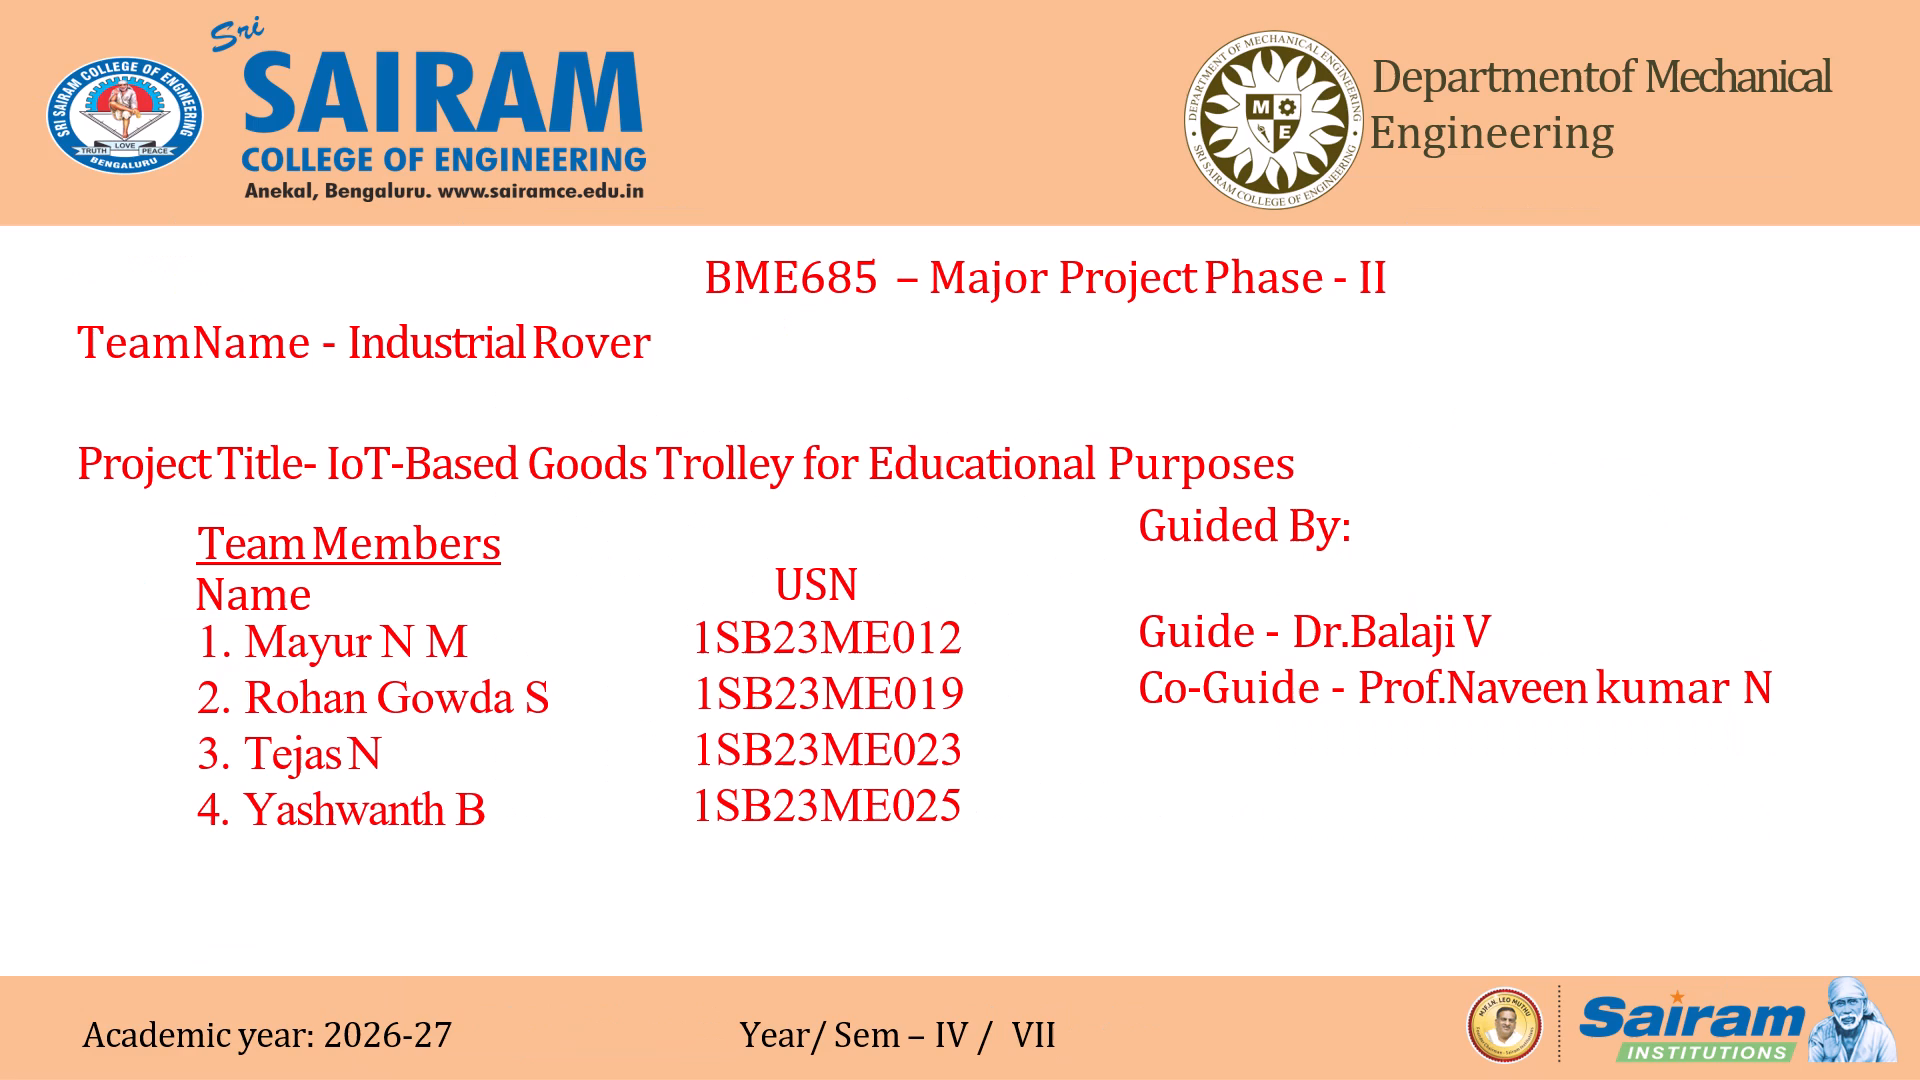
pyautogui.press('Right')
pyautogui.press('Right')
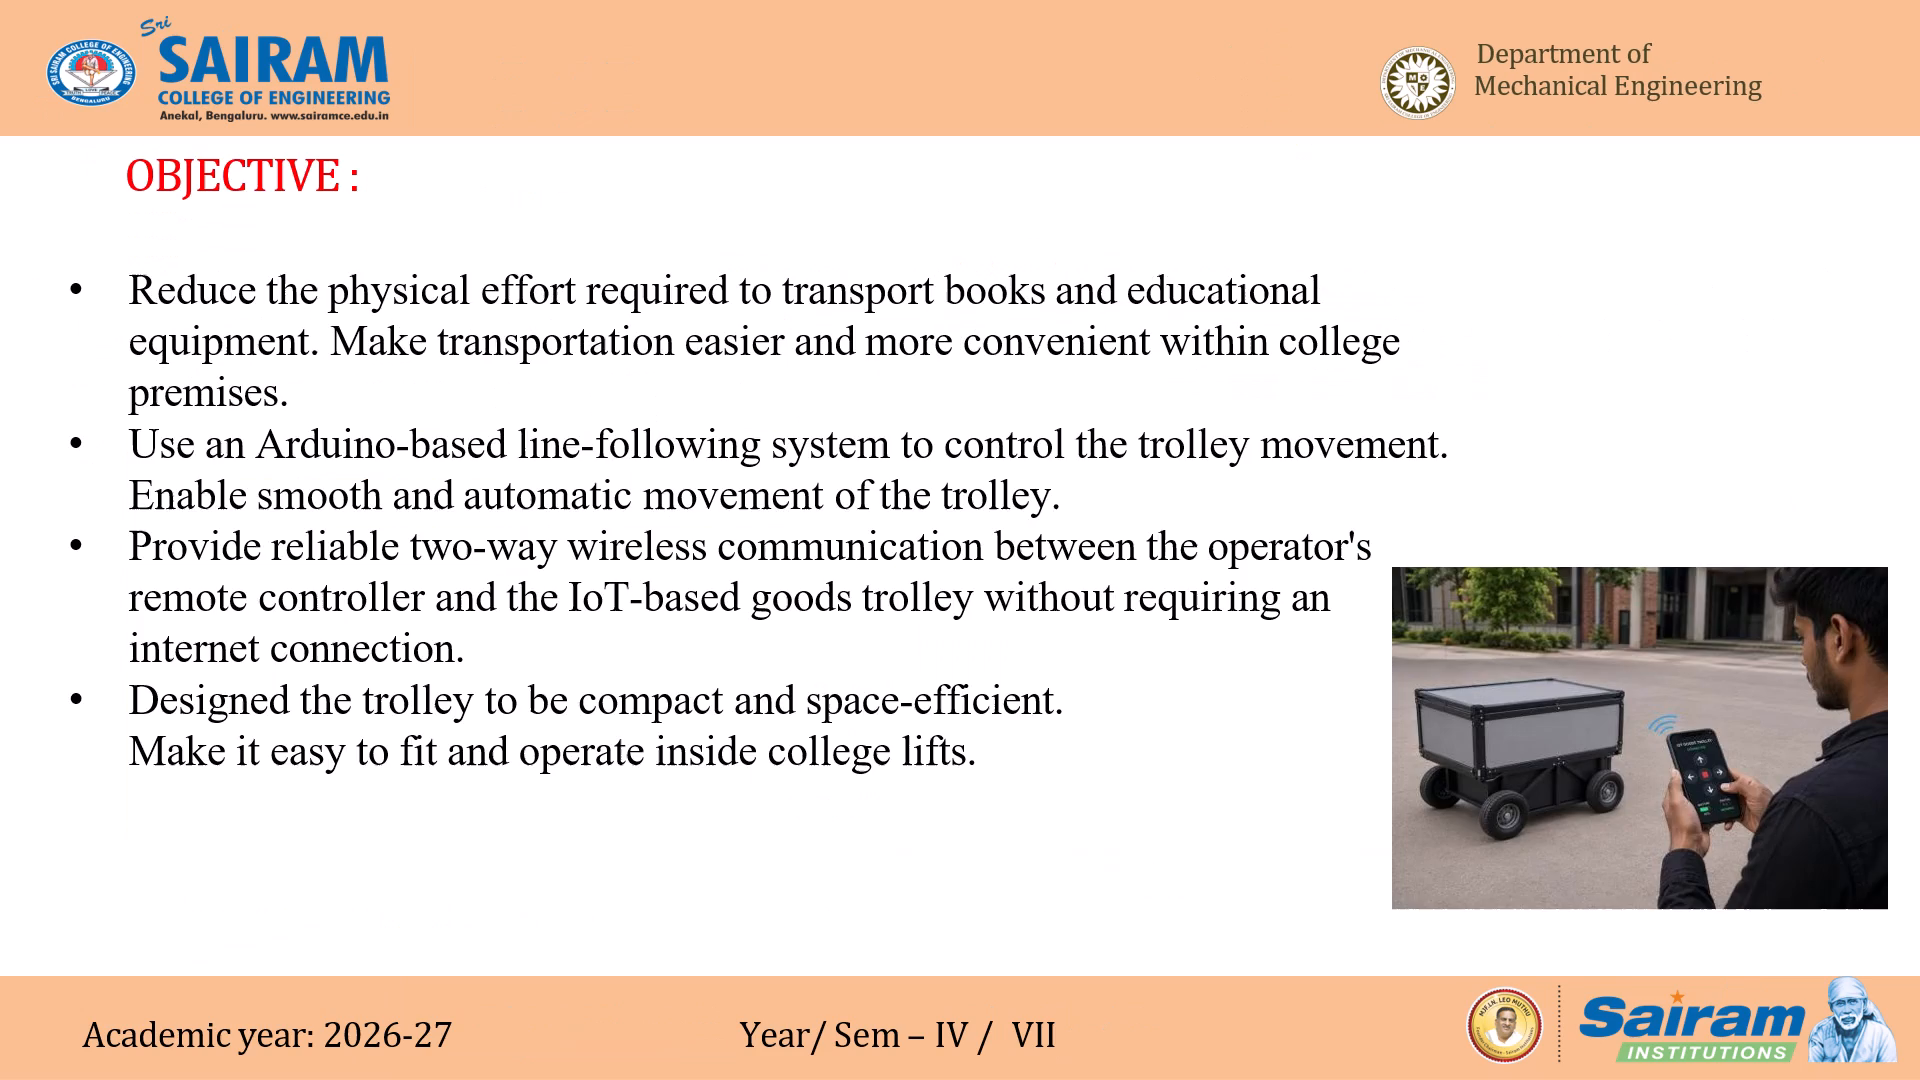
pyautogui.press('Right')
pyautogui.press('Right')
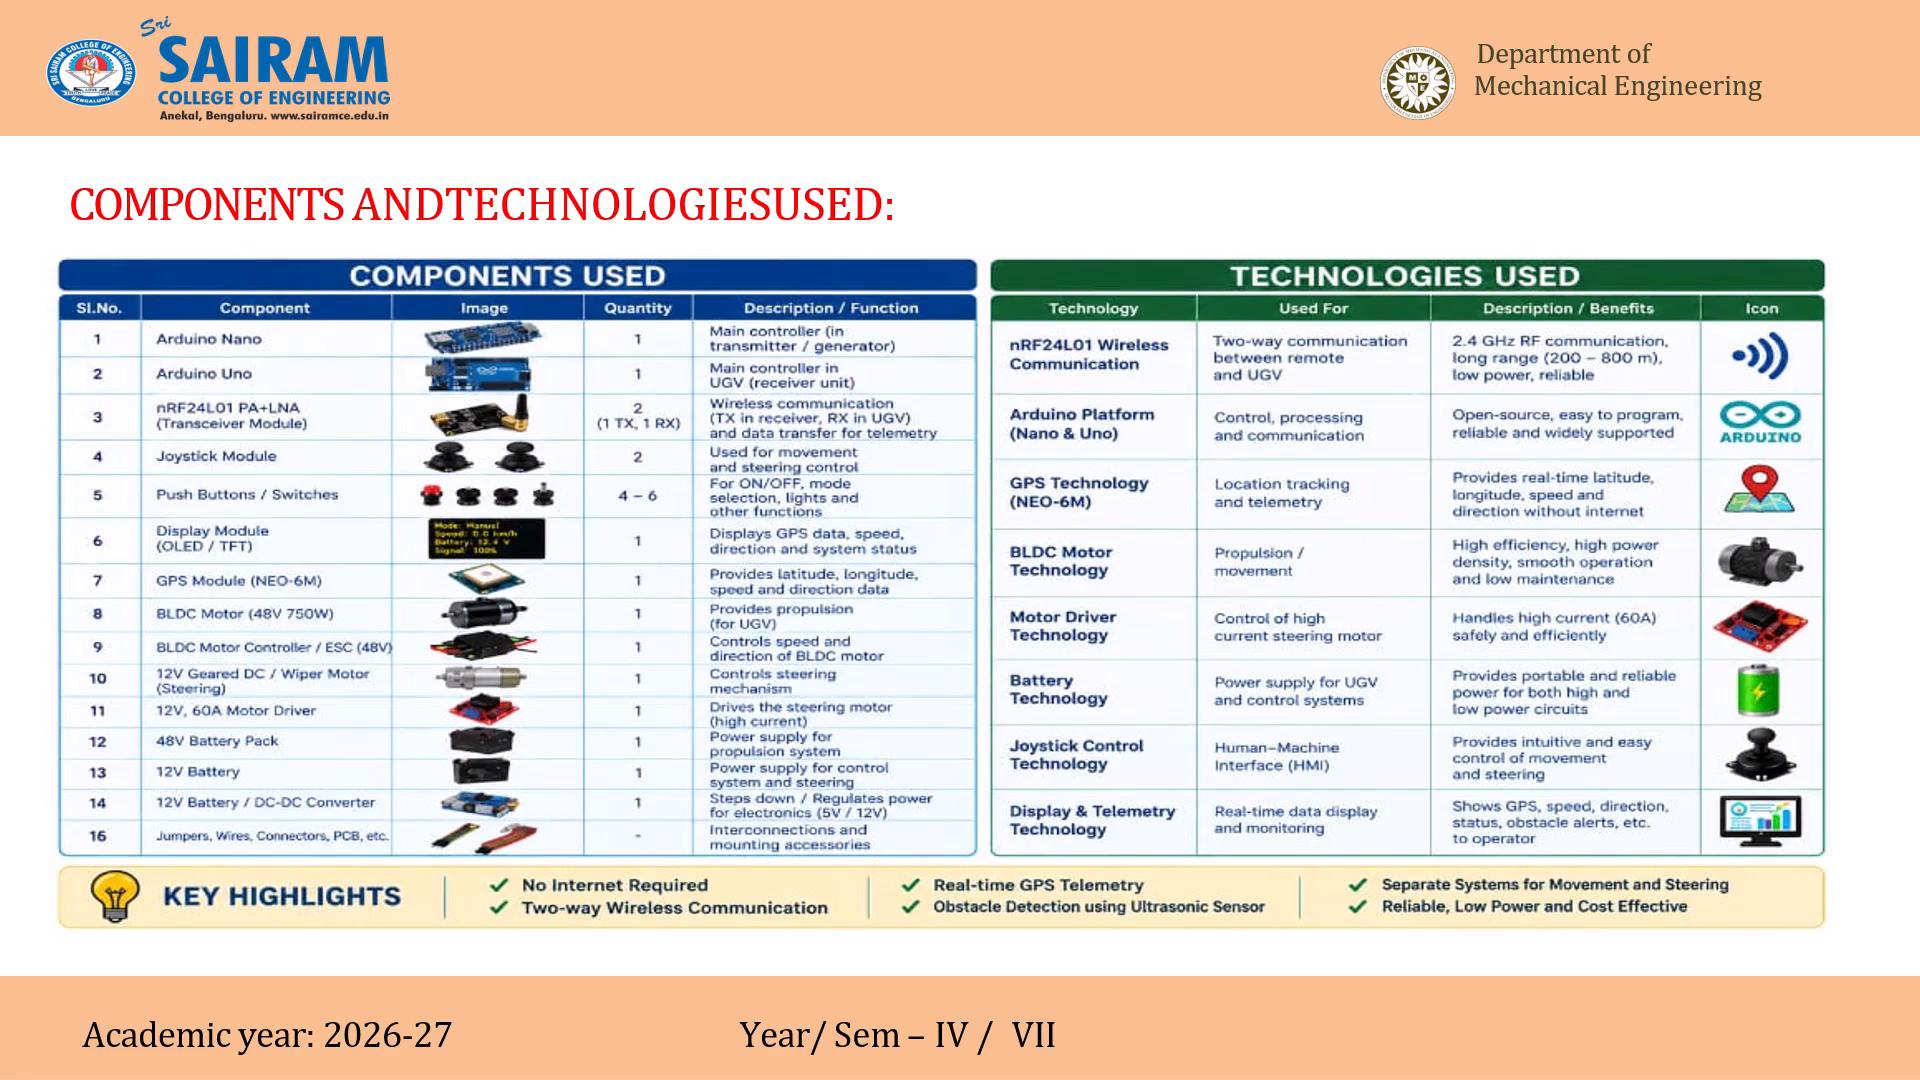
pyautogui.press('Right')
pyautogui.press('Right')
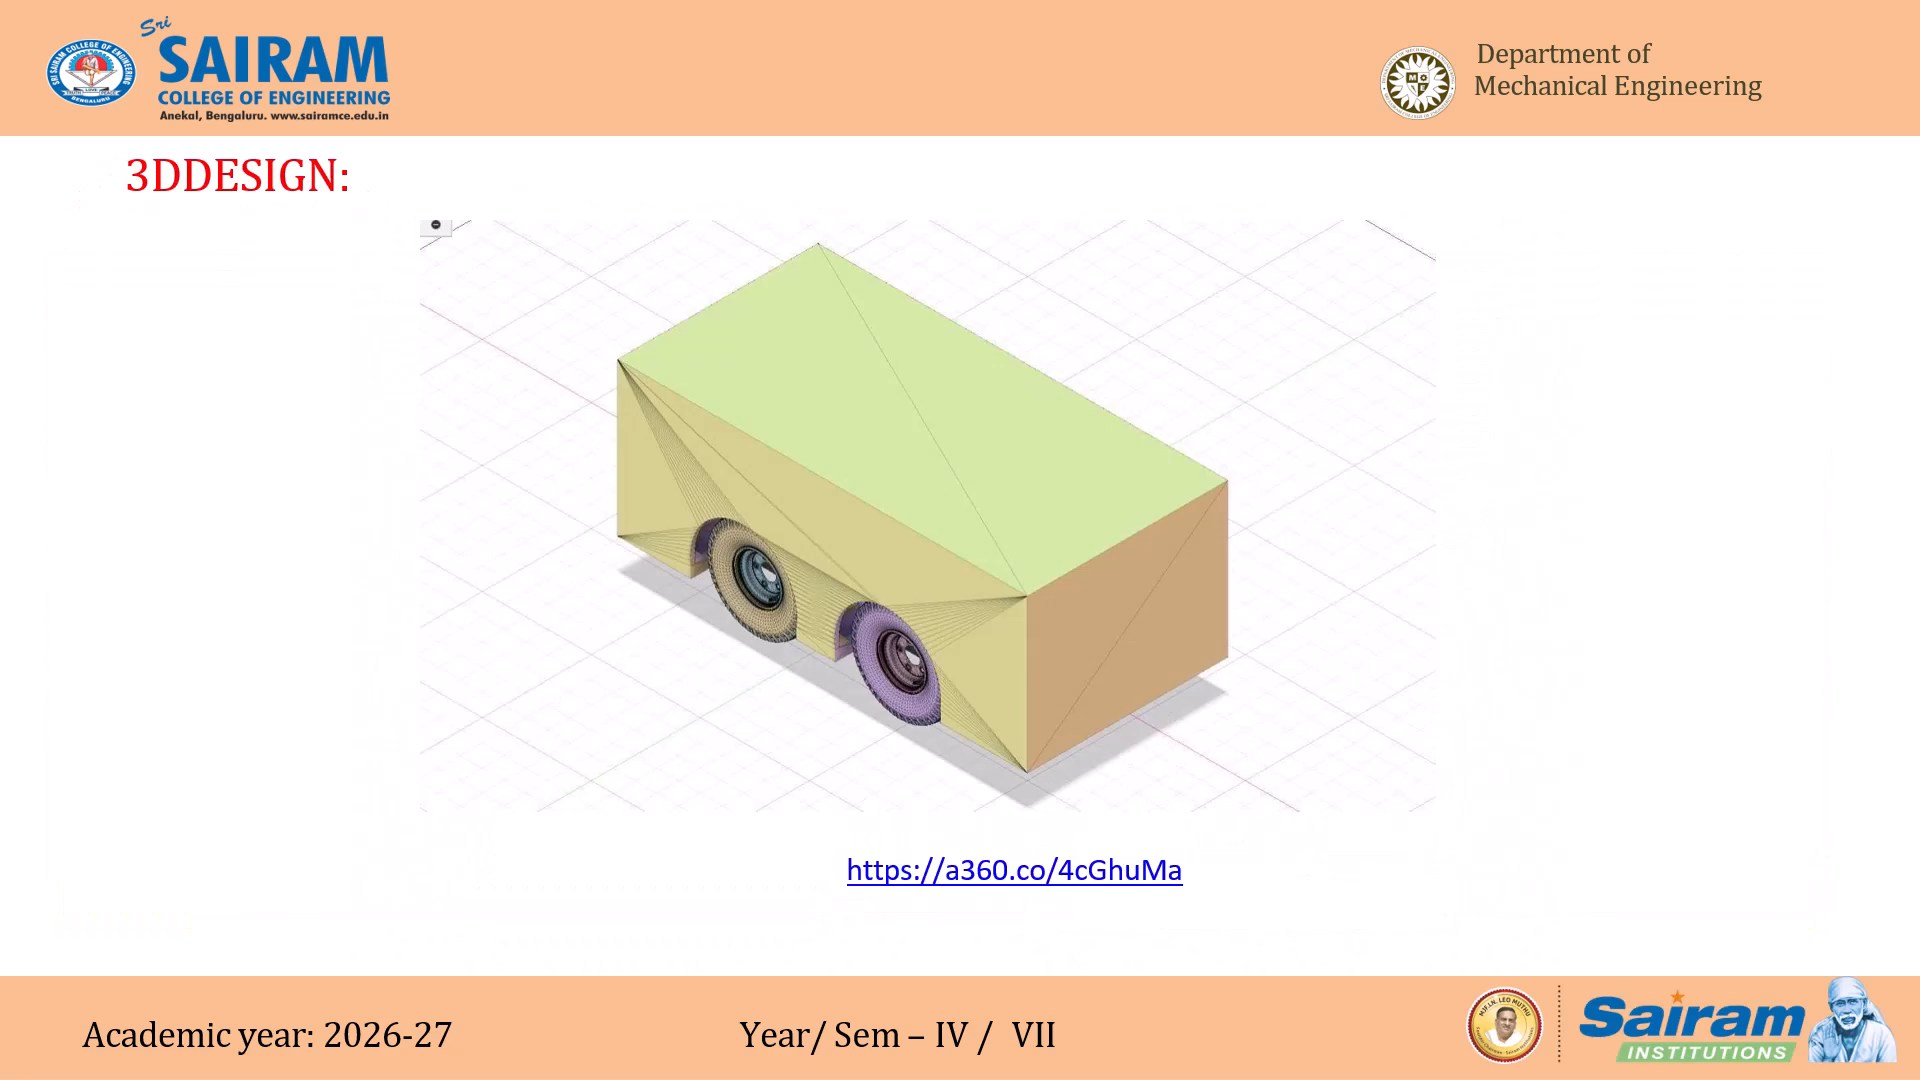
pyautogui.press('Right')
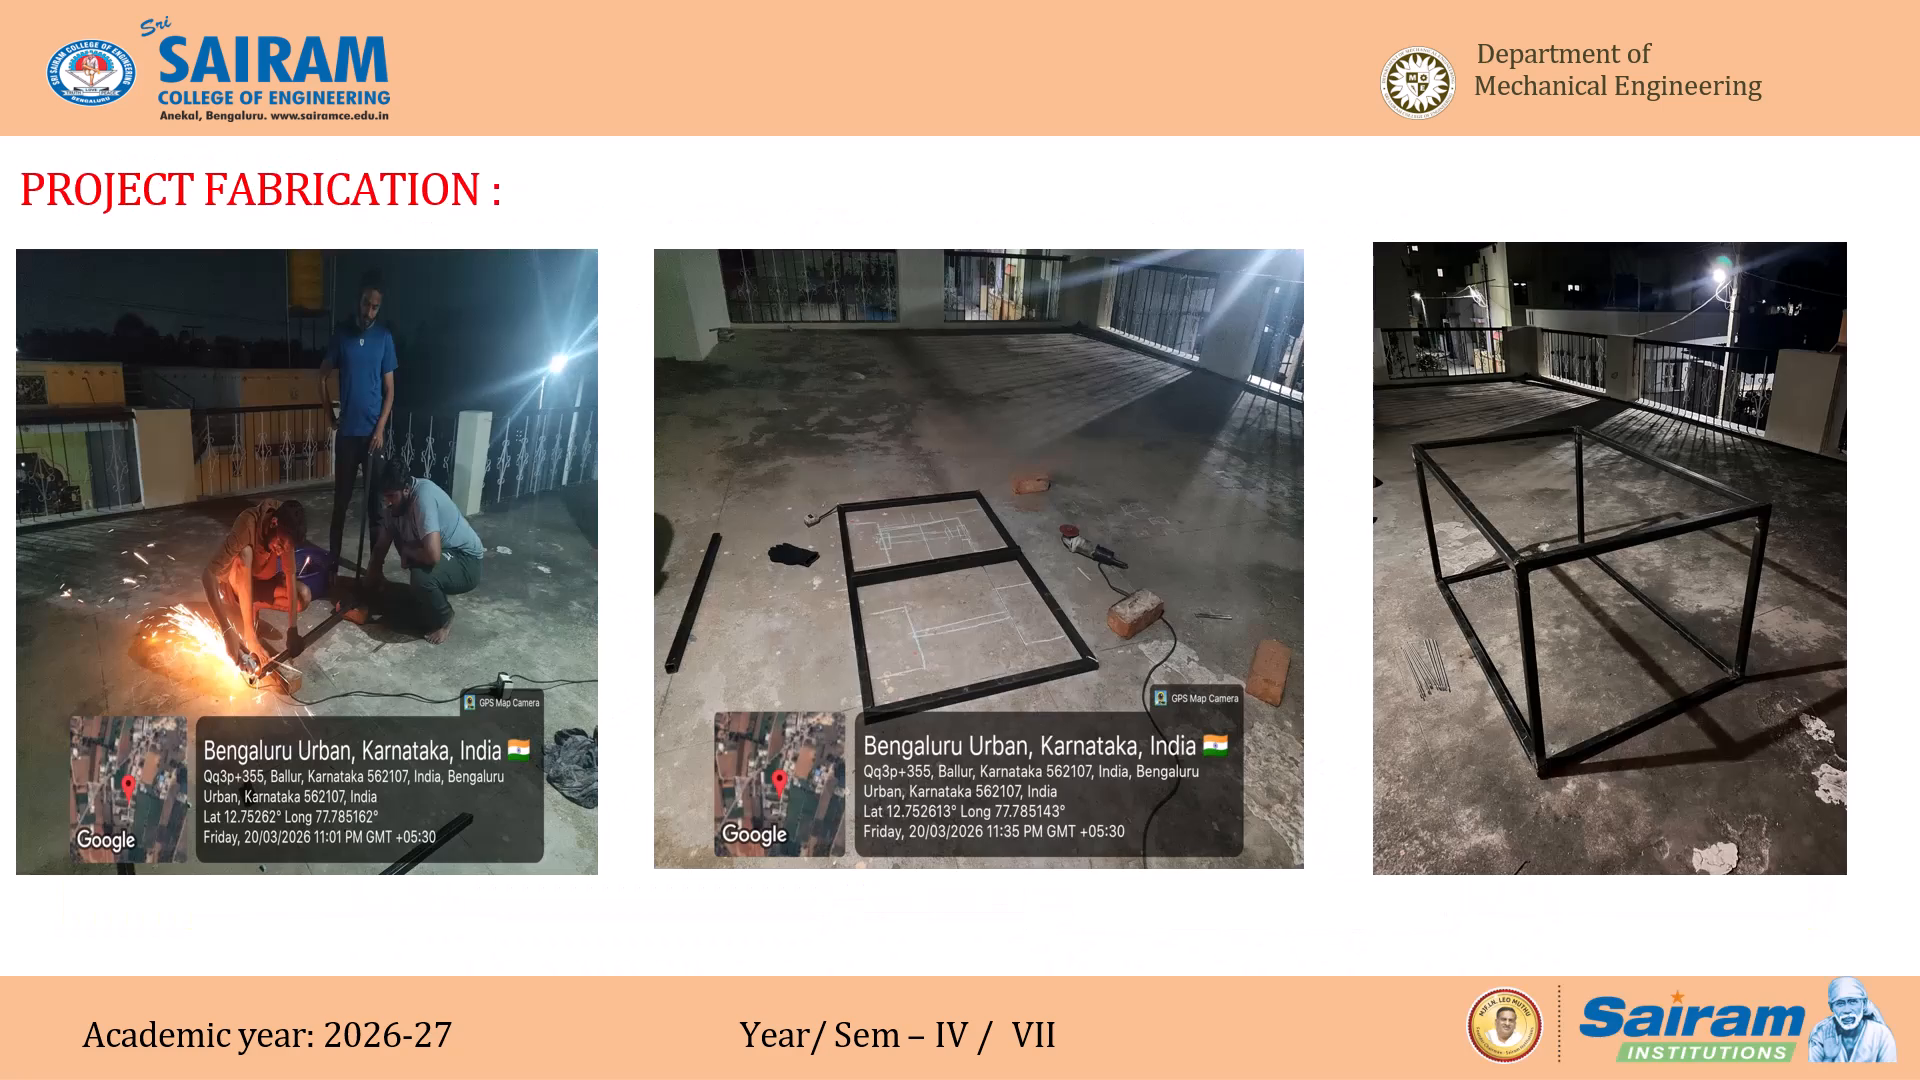
pyautogui.press('Right')
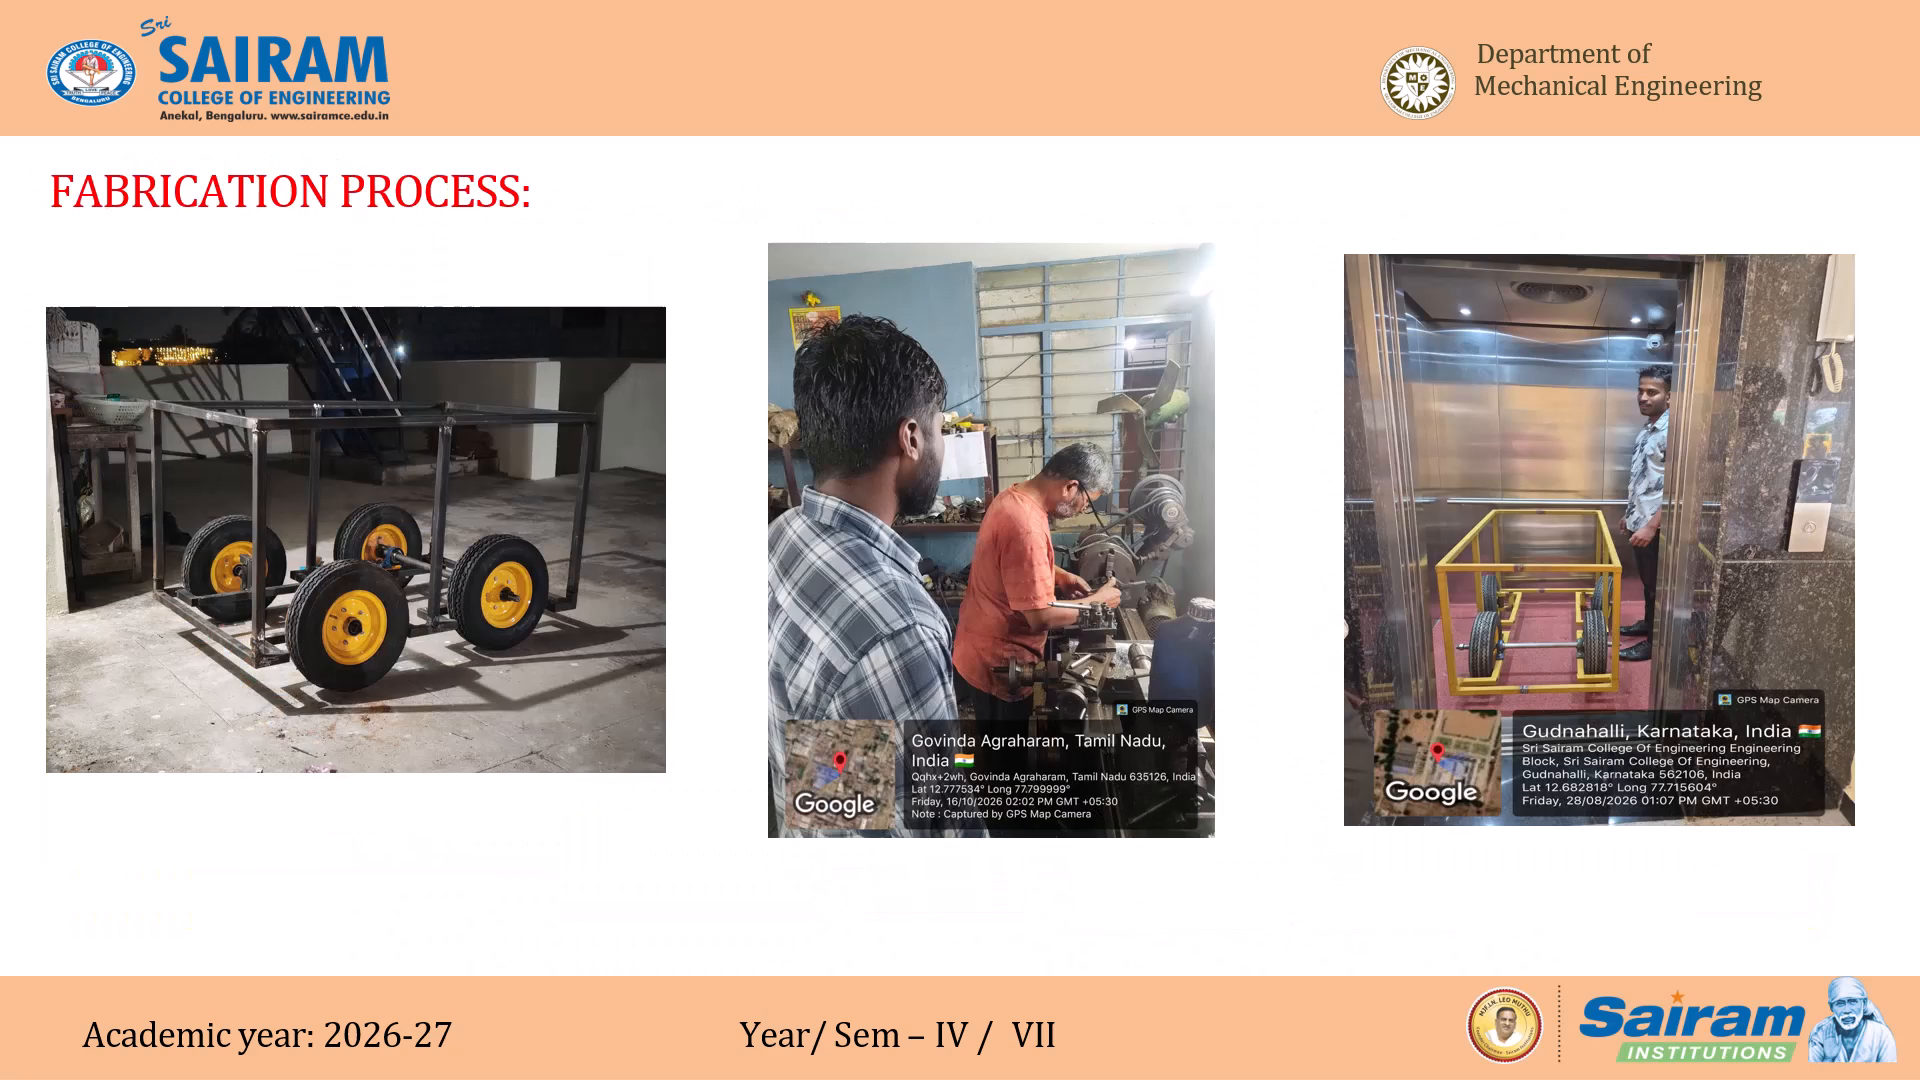
pyautogui.press('Left')
pyautogui.press('Right')
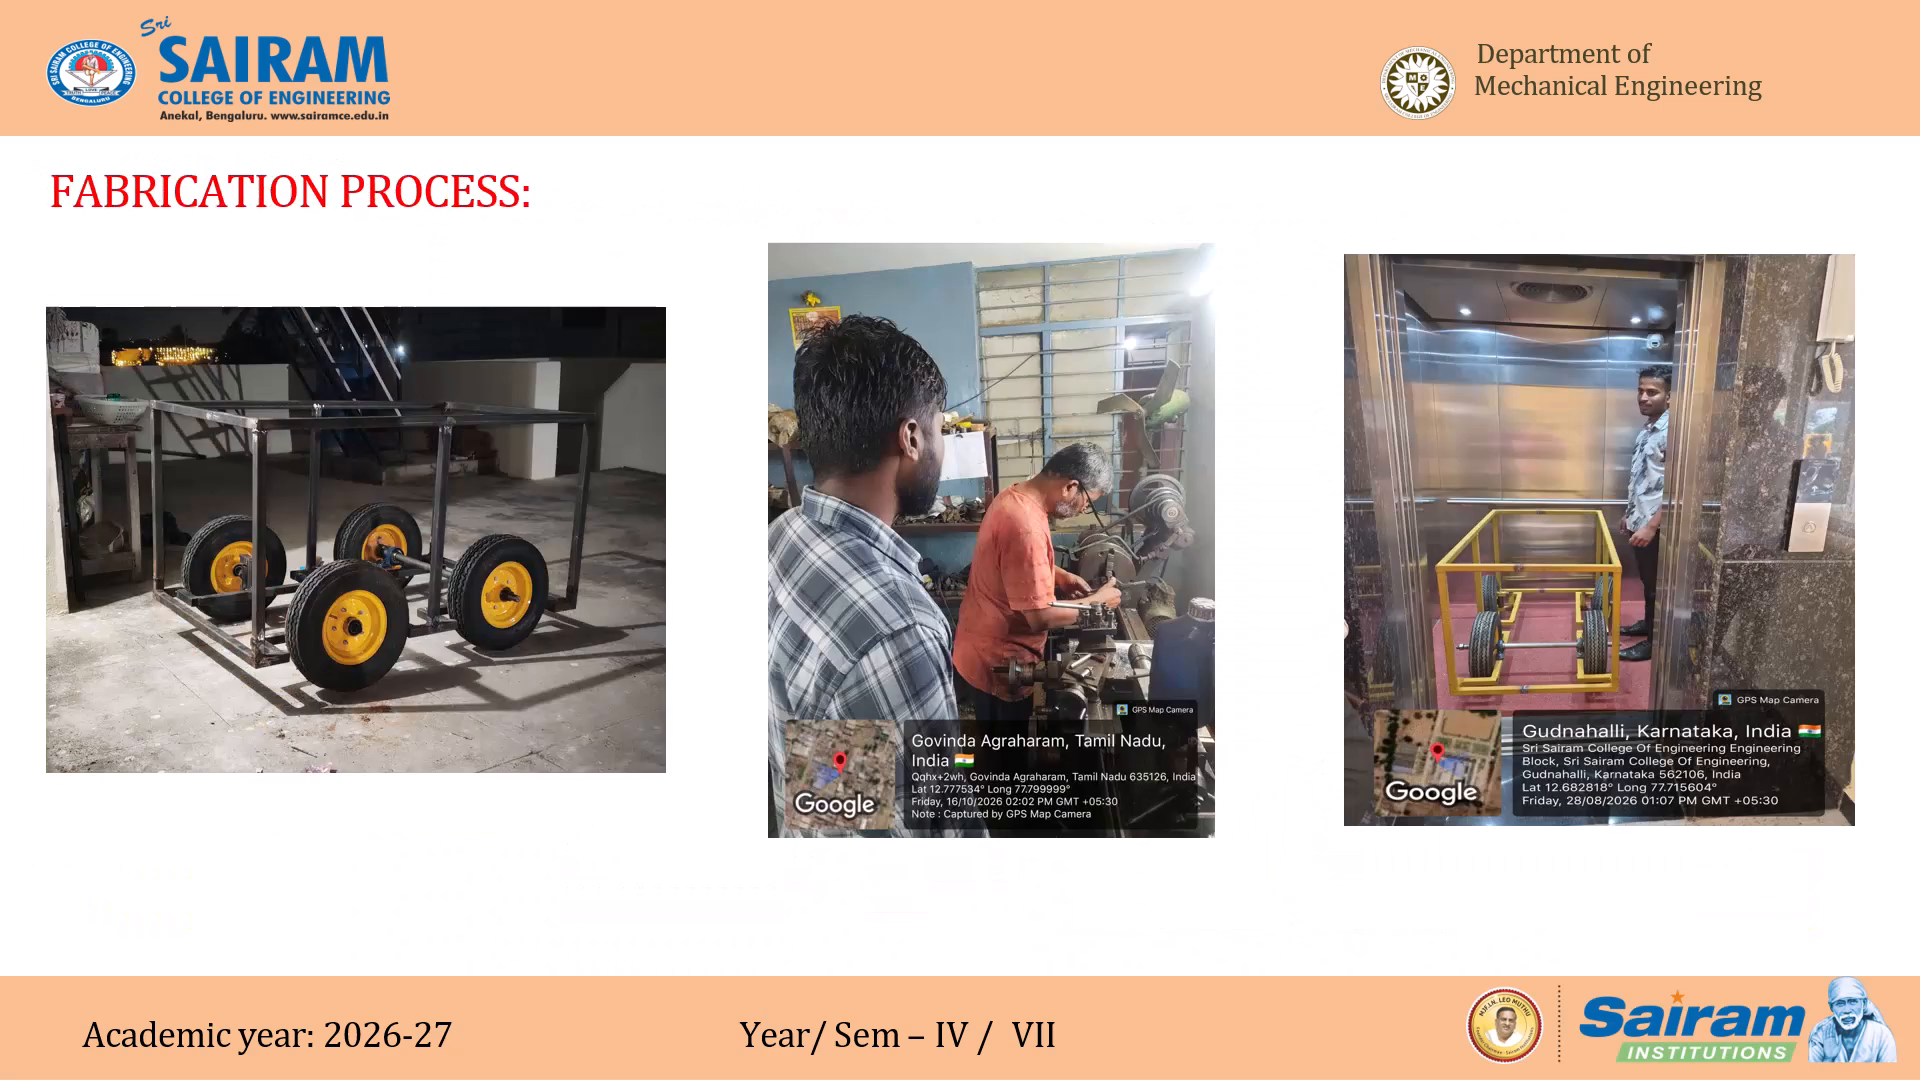
pyautogui.press('Right')
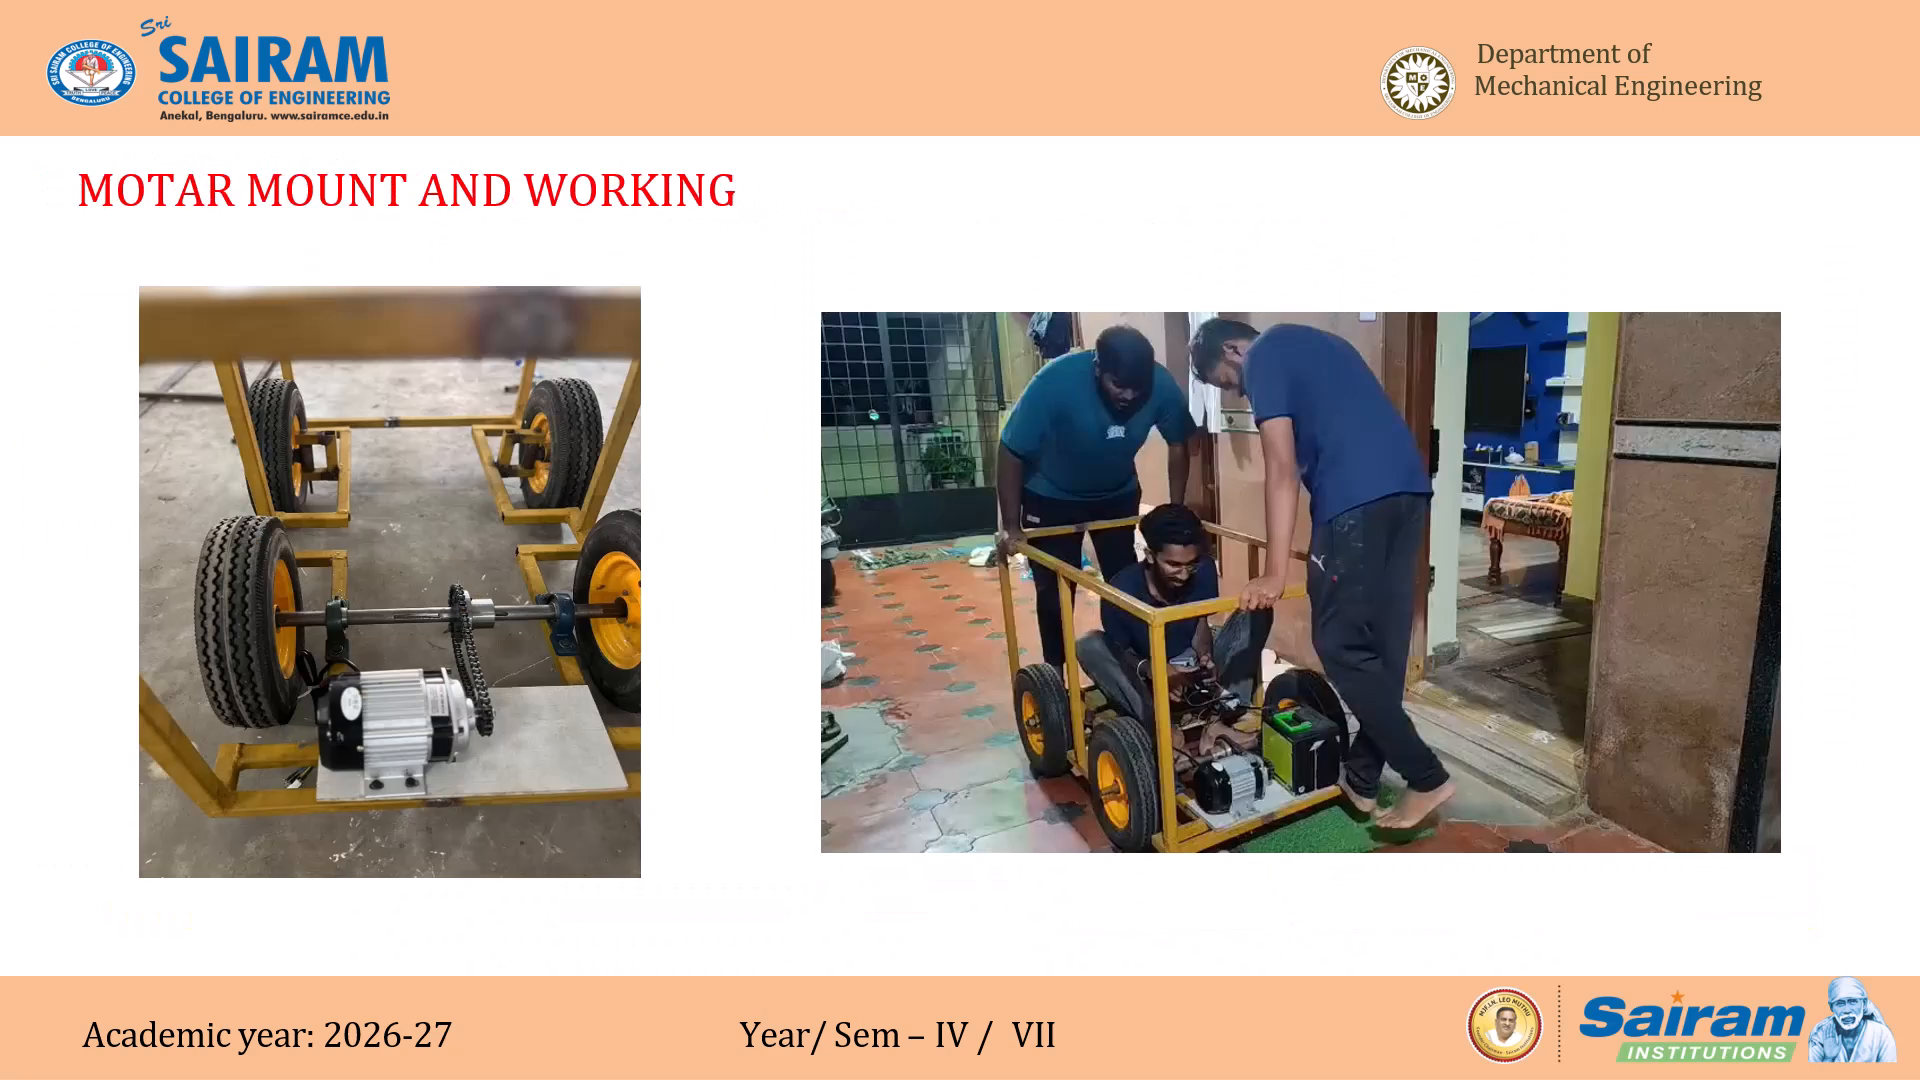
# Check the FRONT TURNING and IoT SETUP slides in the show, and return to the MOTAR MOUNT AND WORKING slide.
pyautogui.press('Right')
pyautogui.press('Right')
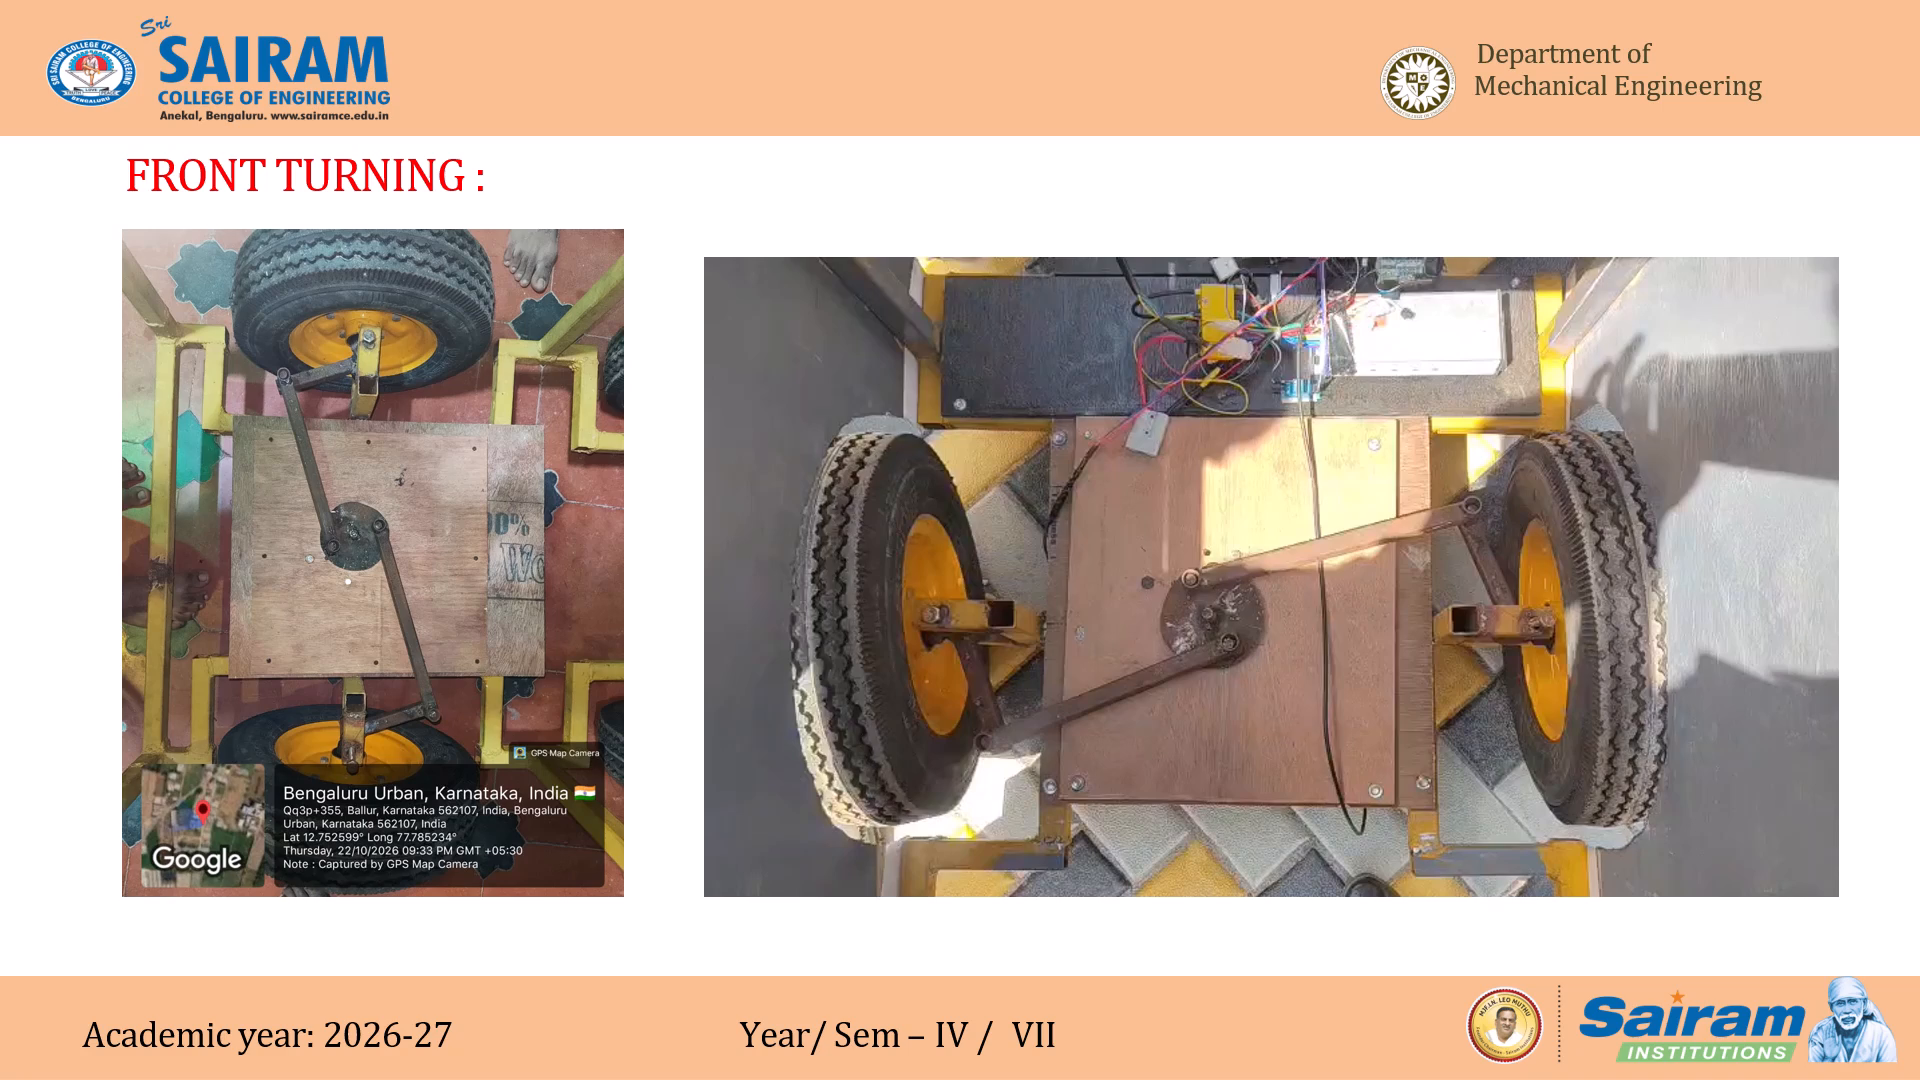
pyautogui.press('Left')
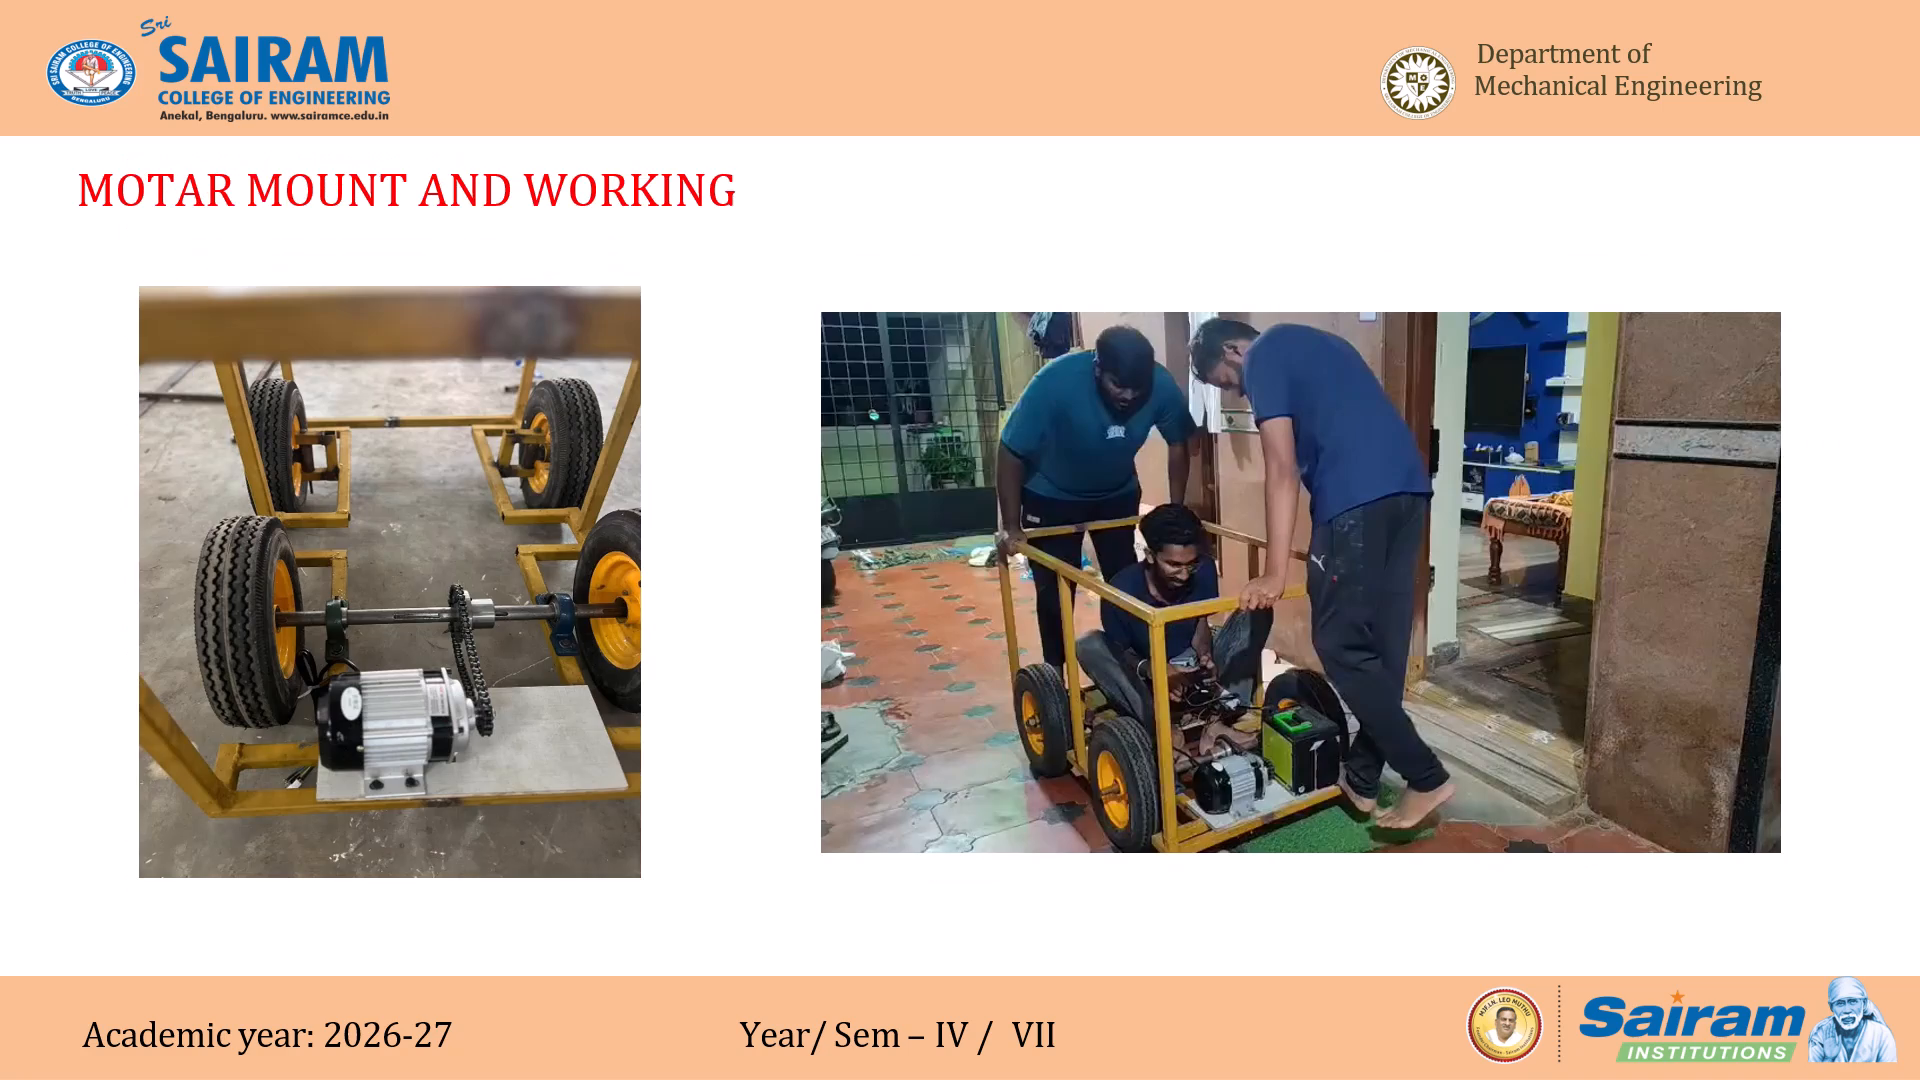
pyautogui.press('Right')
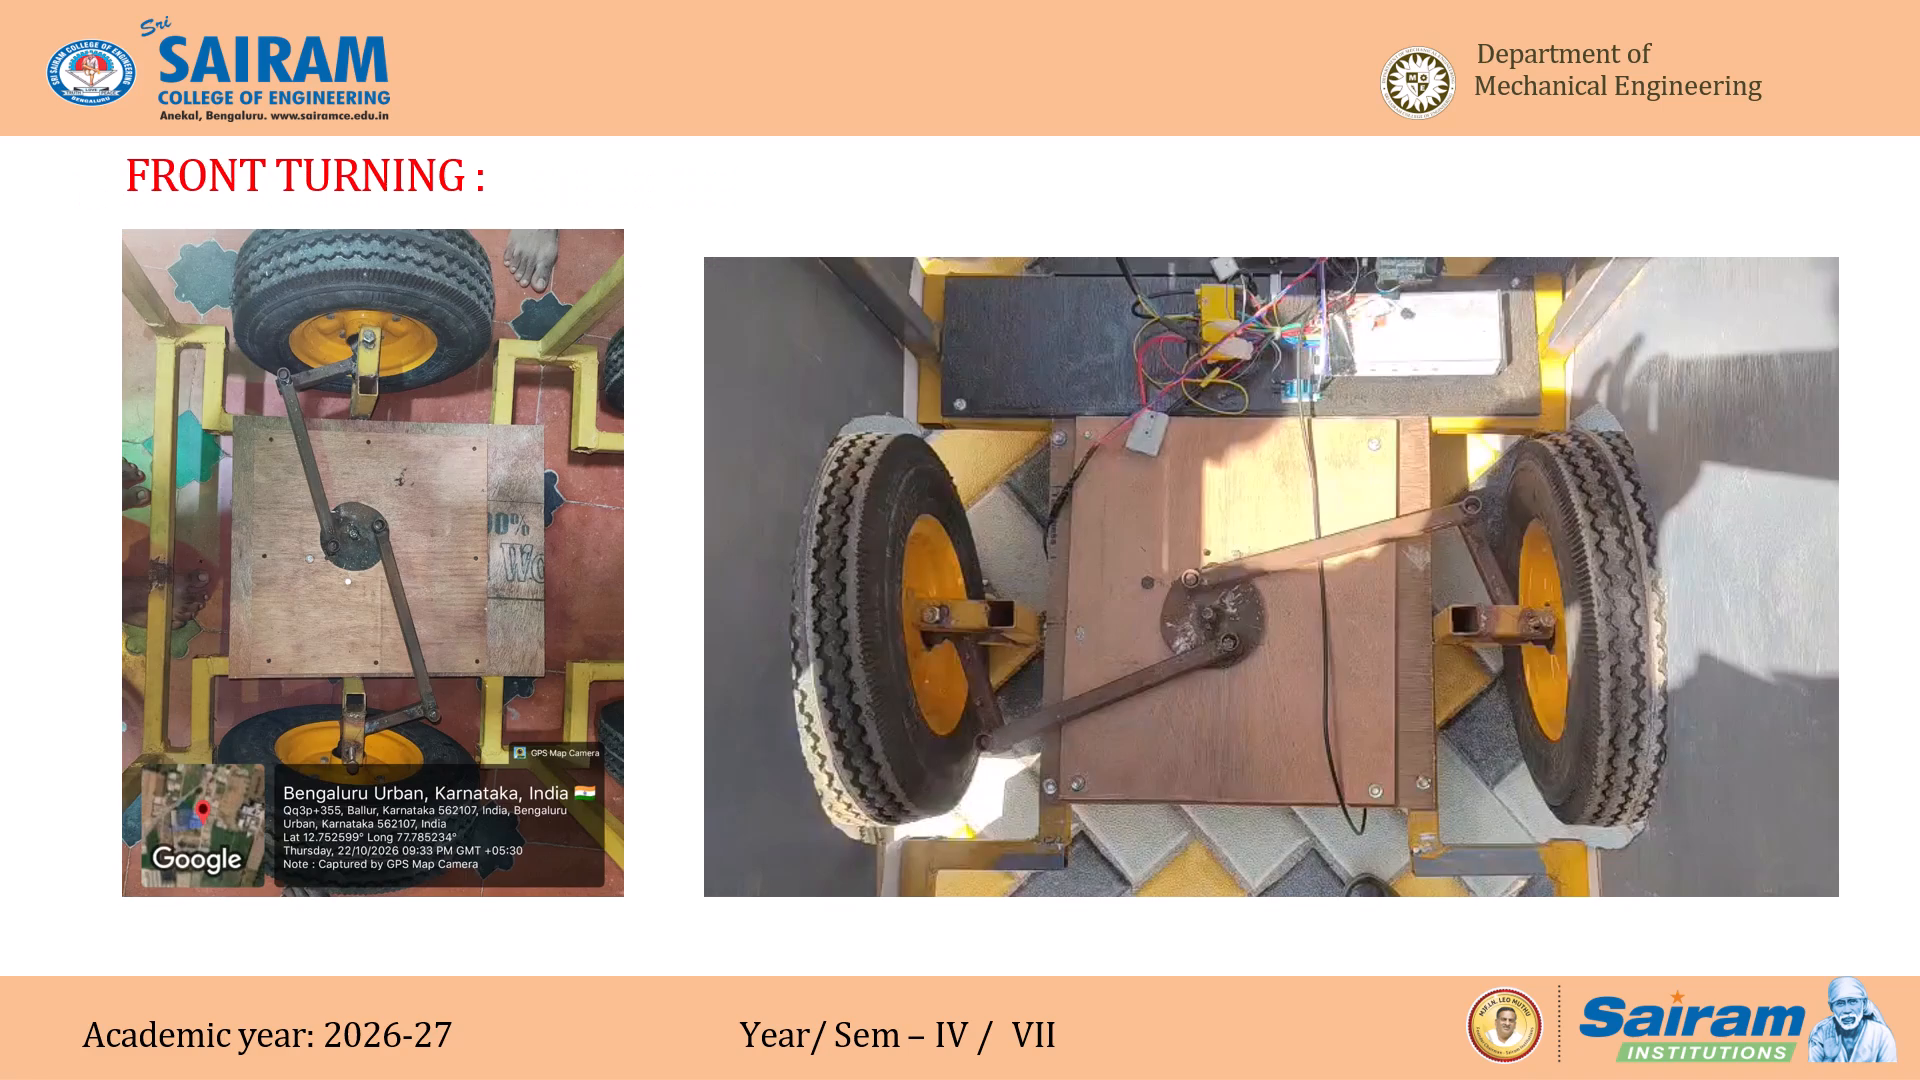
pyautogui.press('Right')
pyautogui.press('Right')
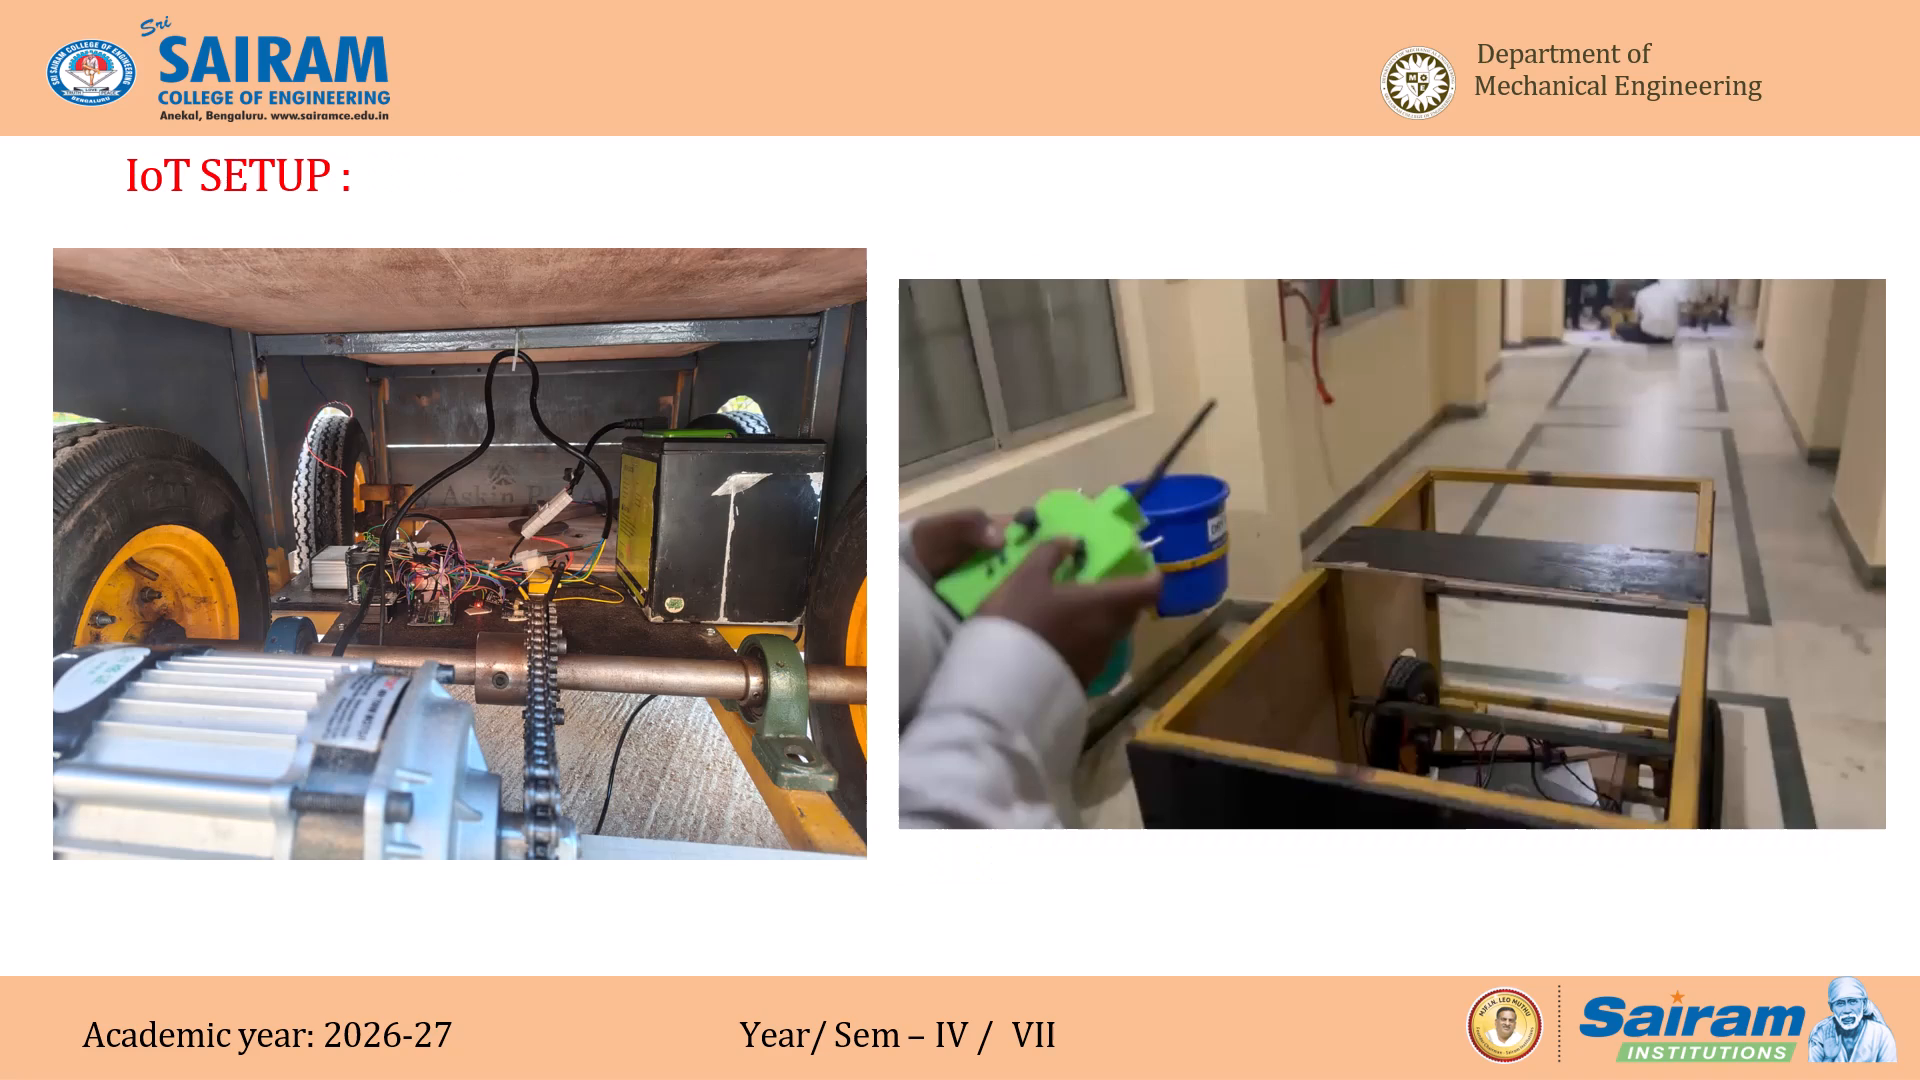
pyautogui.press('Right')
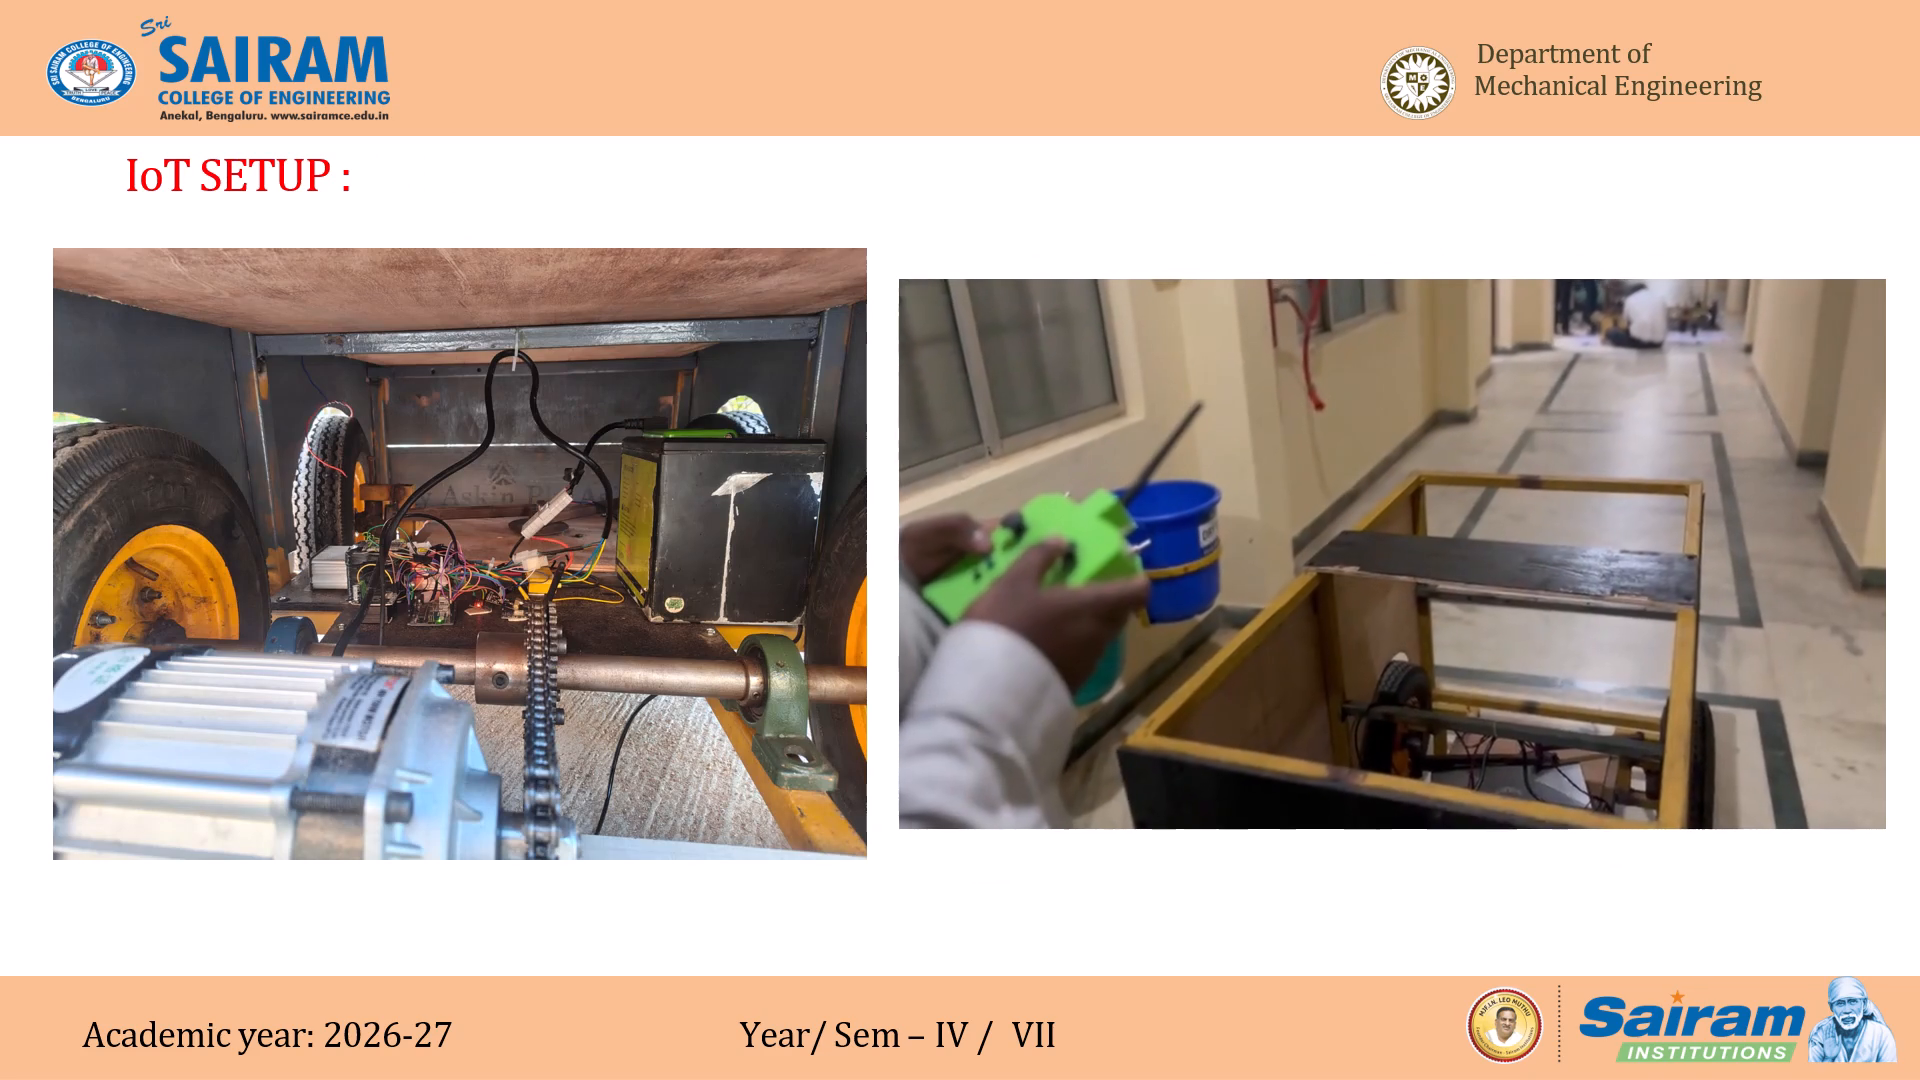
pyautogui.press('Left')
pyautogui.press('Left')
pyautogui.press('Left')
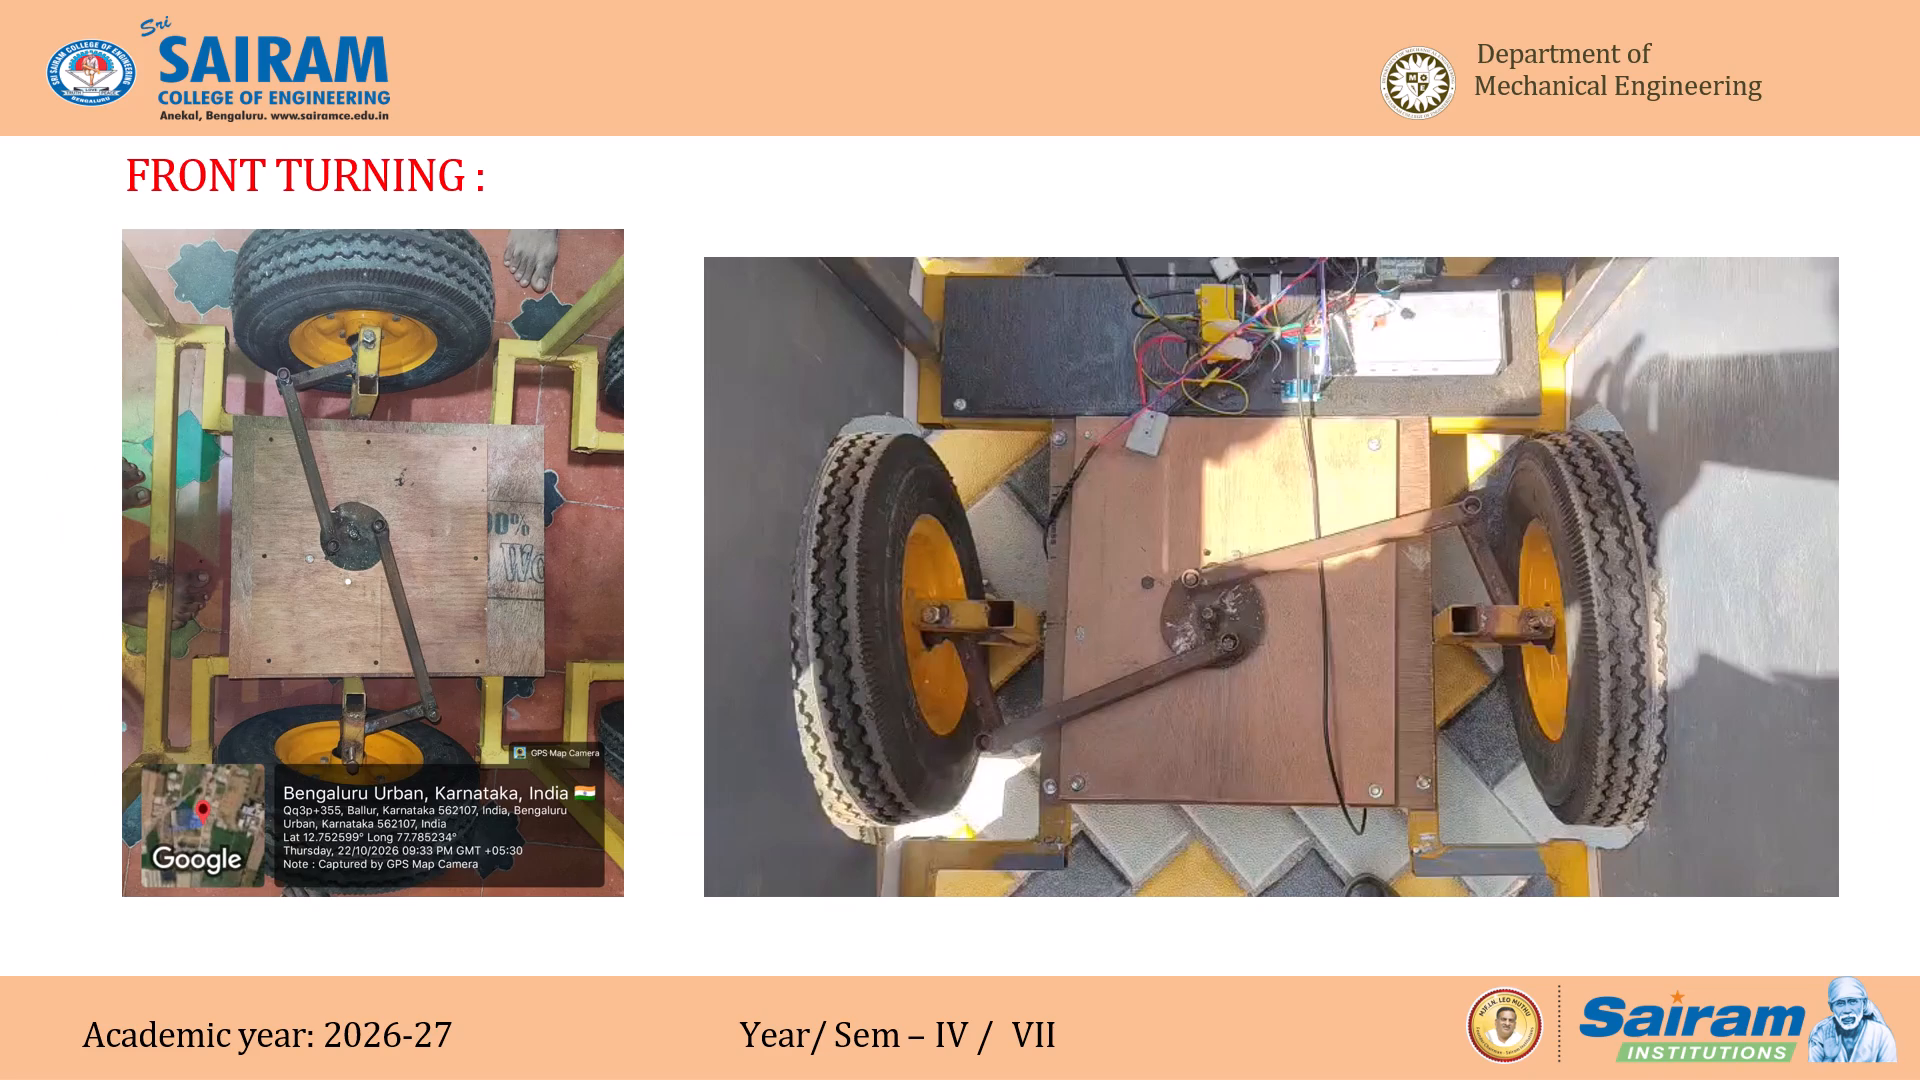
pyautogui.press('Left')
pyautogui.press('Right')
pyautogui.press('Left')
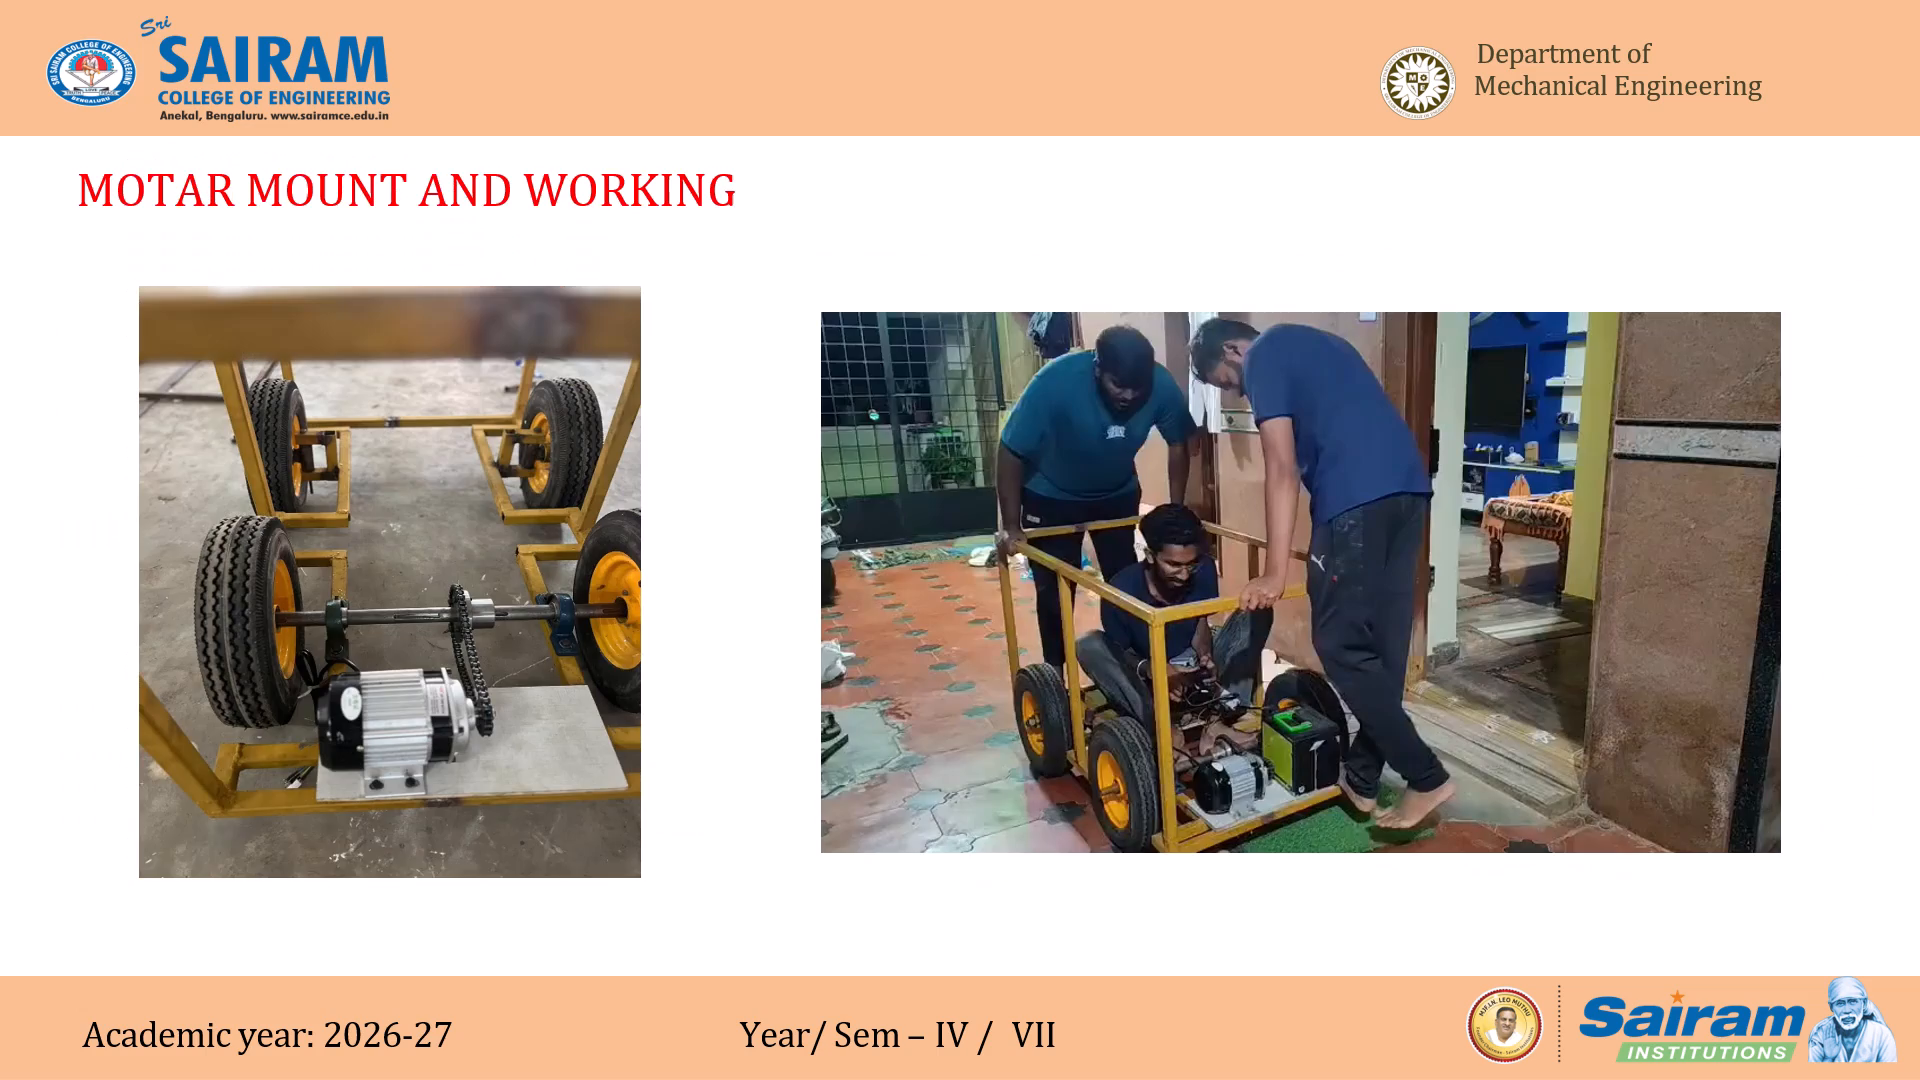
# Play and pause the video of the team working on the trolley on the MOTAR MOUNT AND WORKING slide.
pyautogui.click(437, 336)
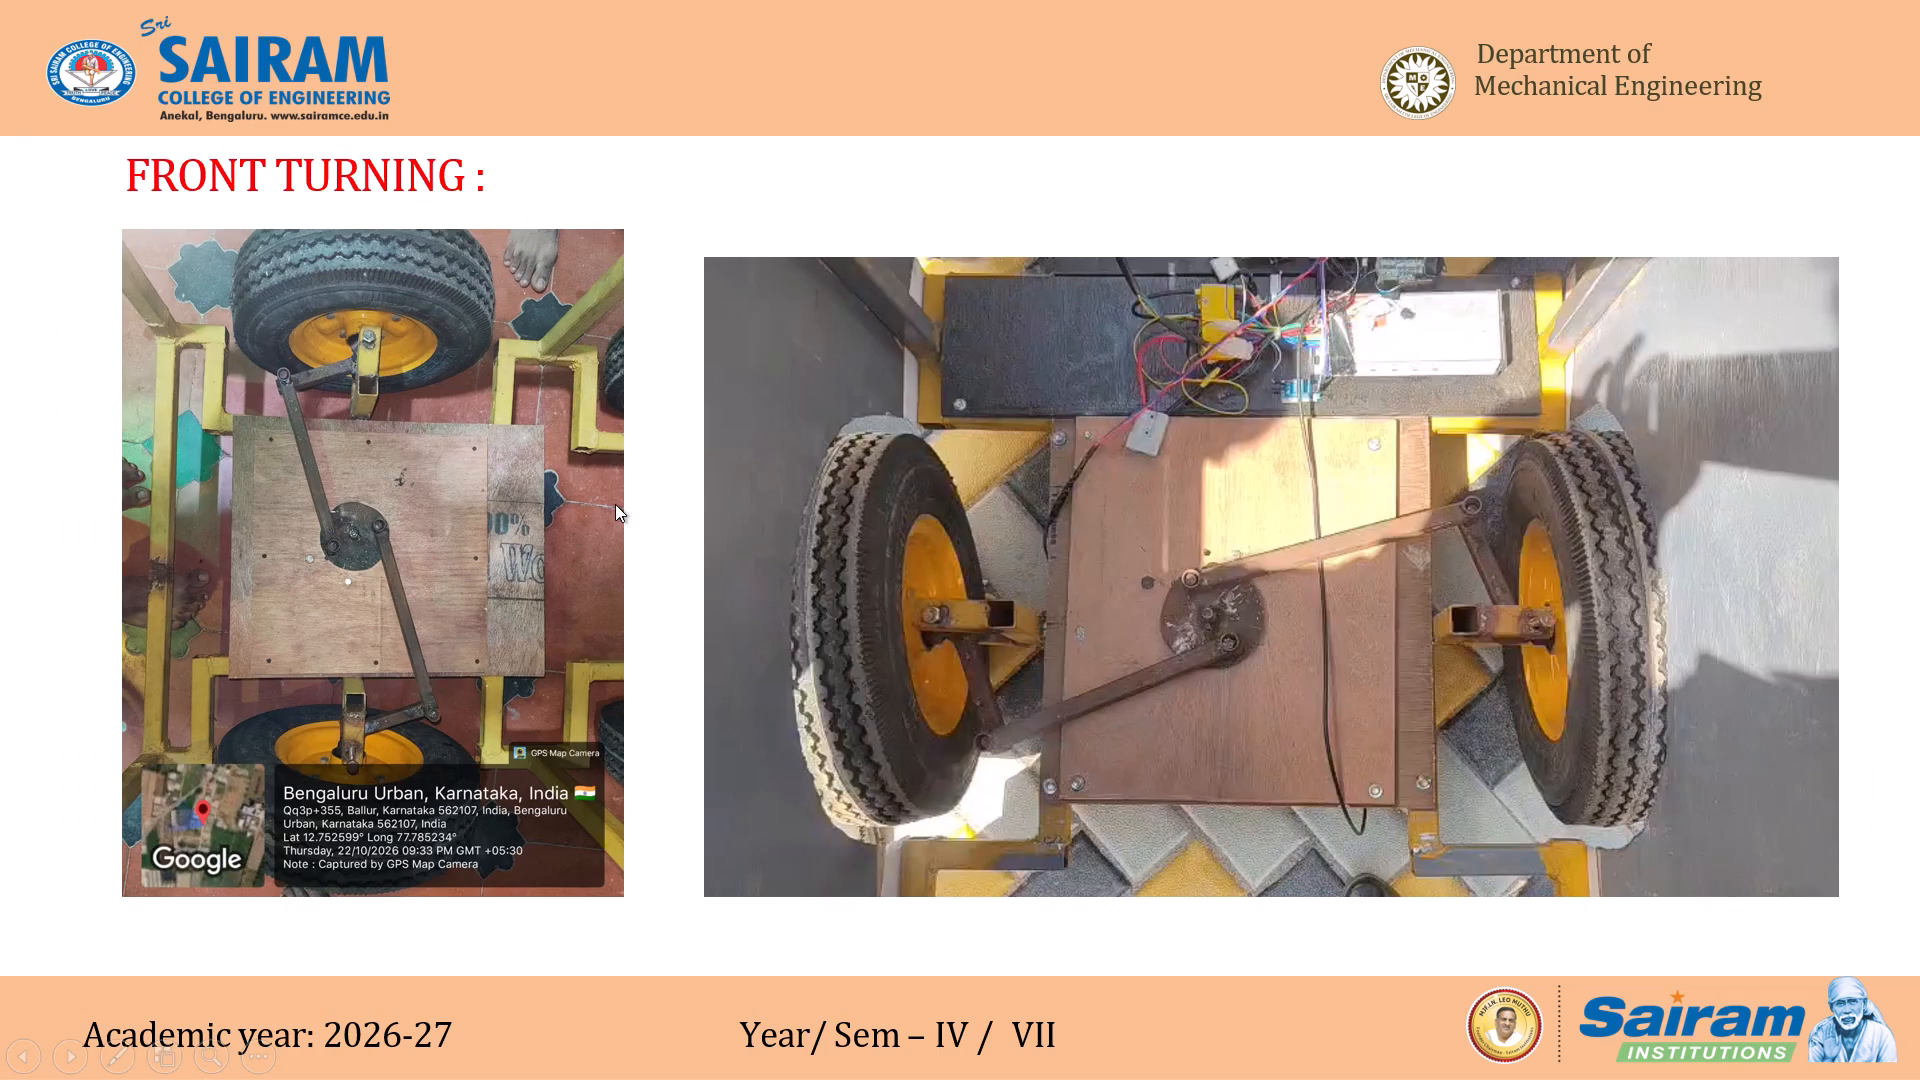
pyautogui.press('Left')
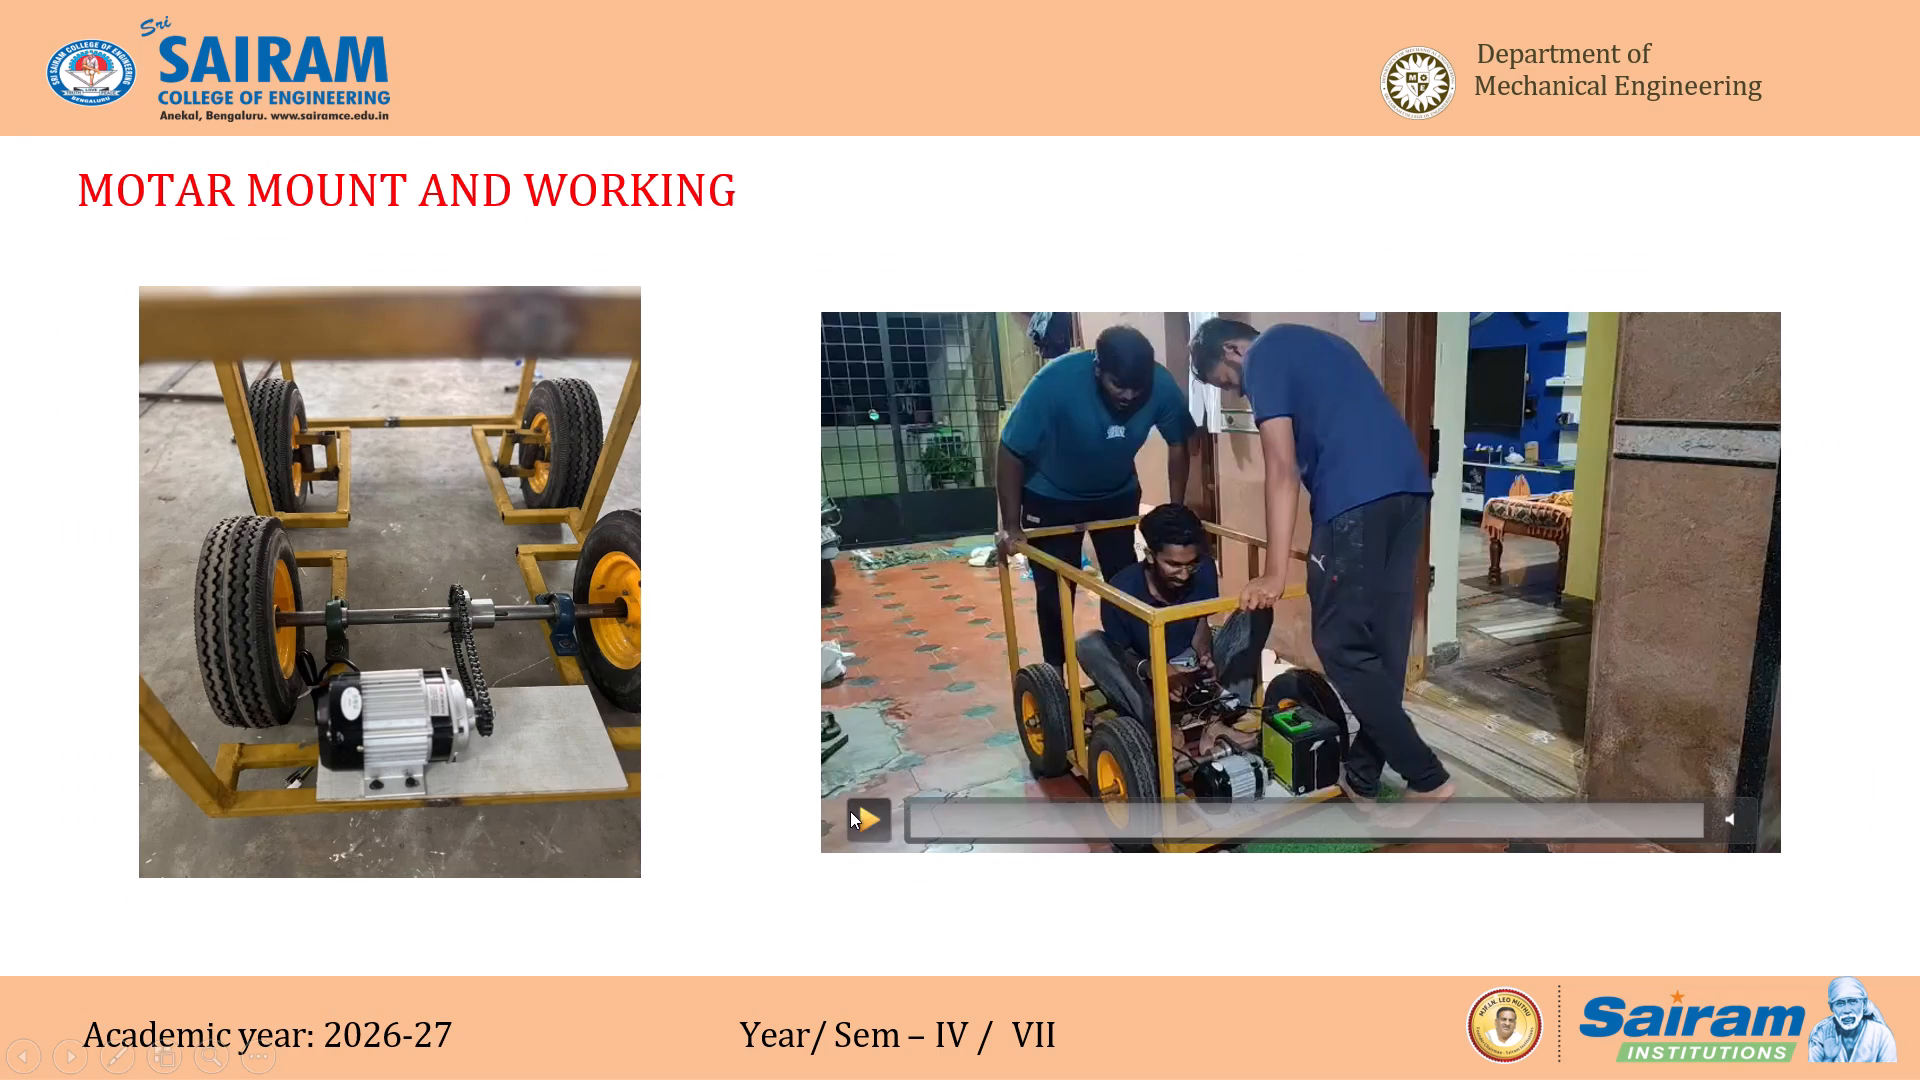
pyautogui.click(847, 813)
pyautogui.click(867, 823)
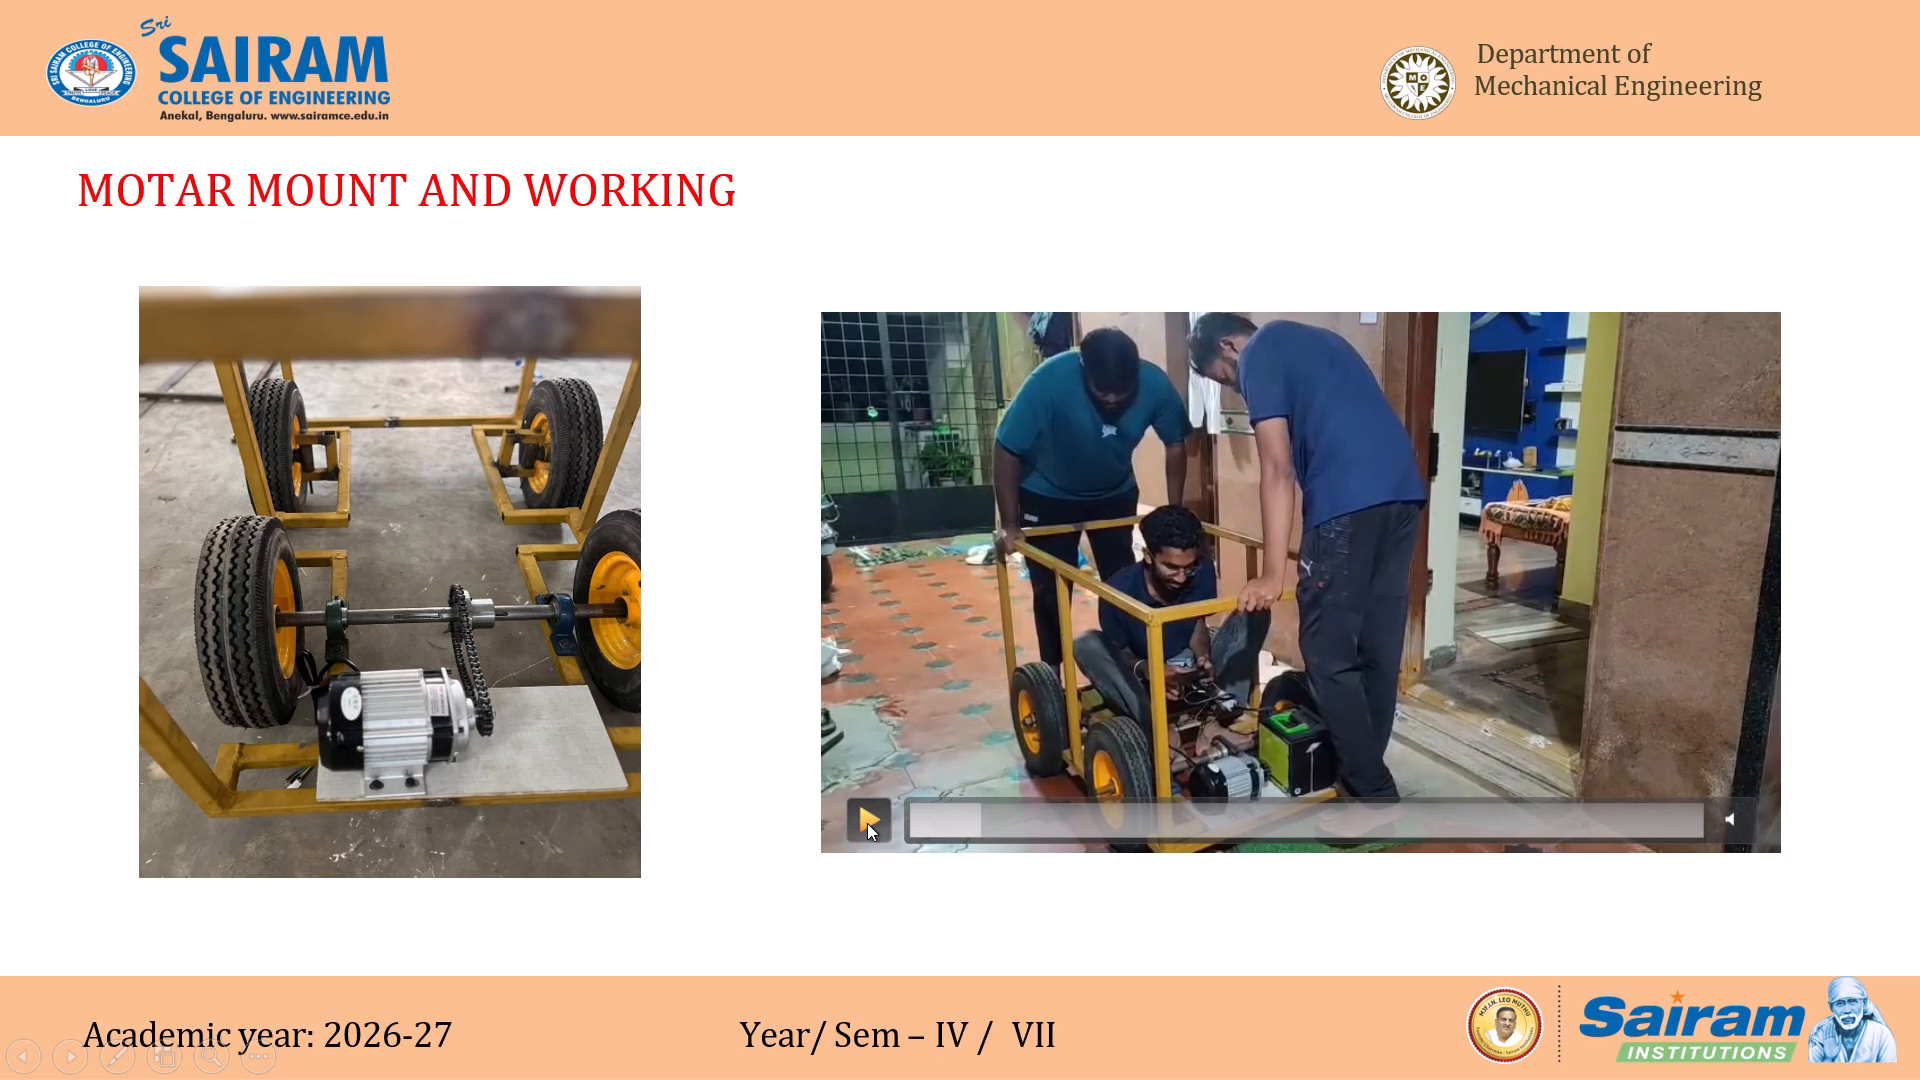
# Review the slides from FRONT TURNING through IoT SETUP and both FINISHING slides to LITERATURE SURVEY in the slide show.
pyautogui.press('Right')
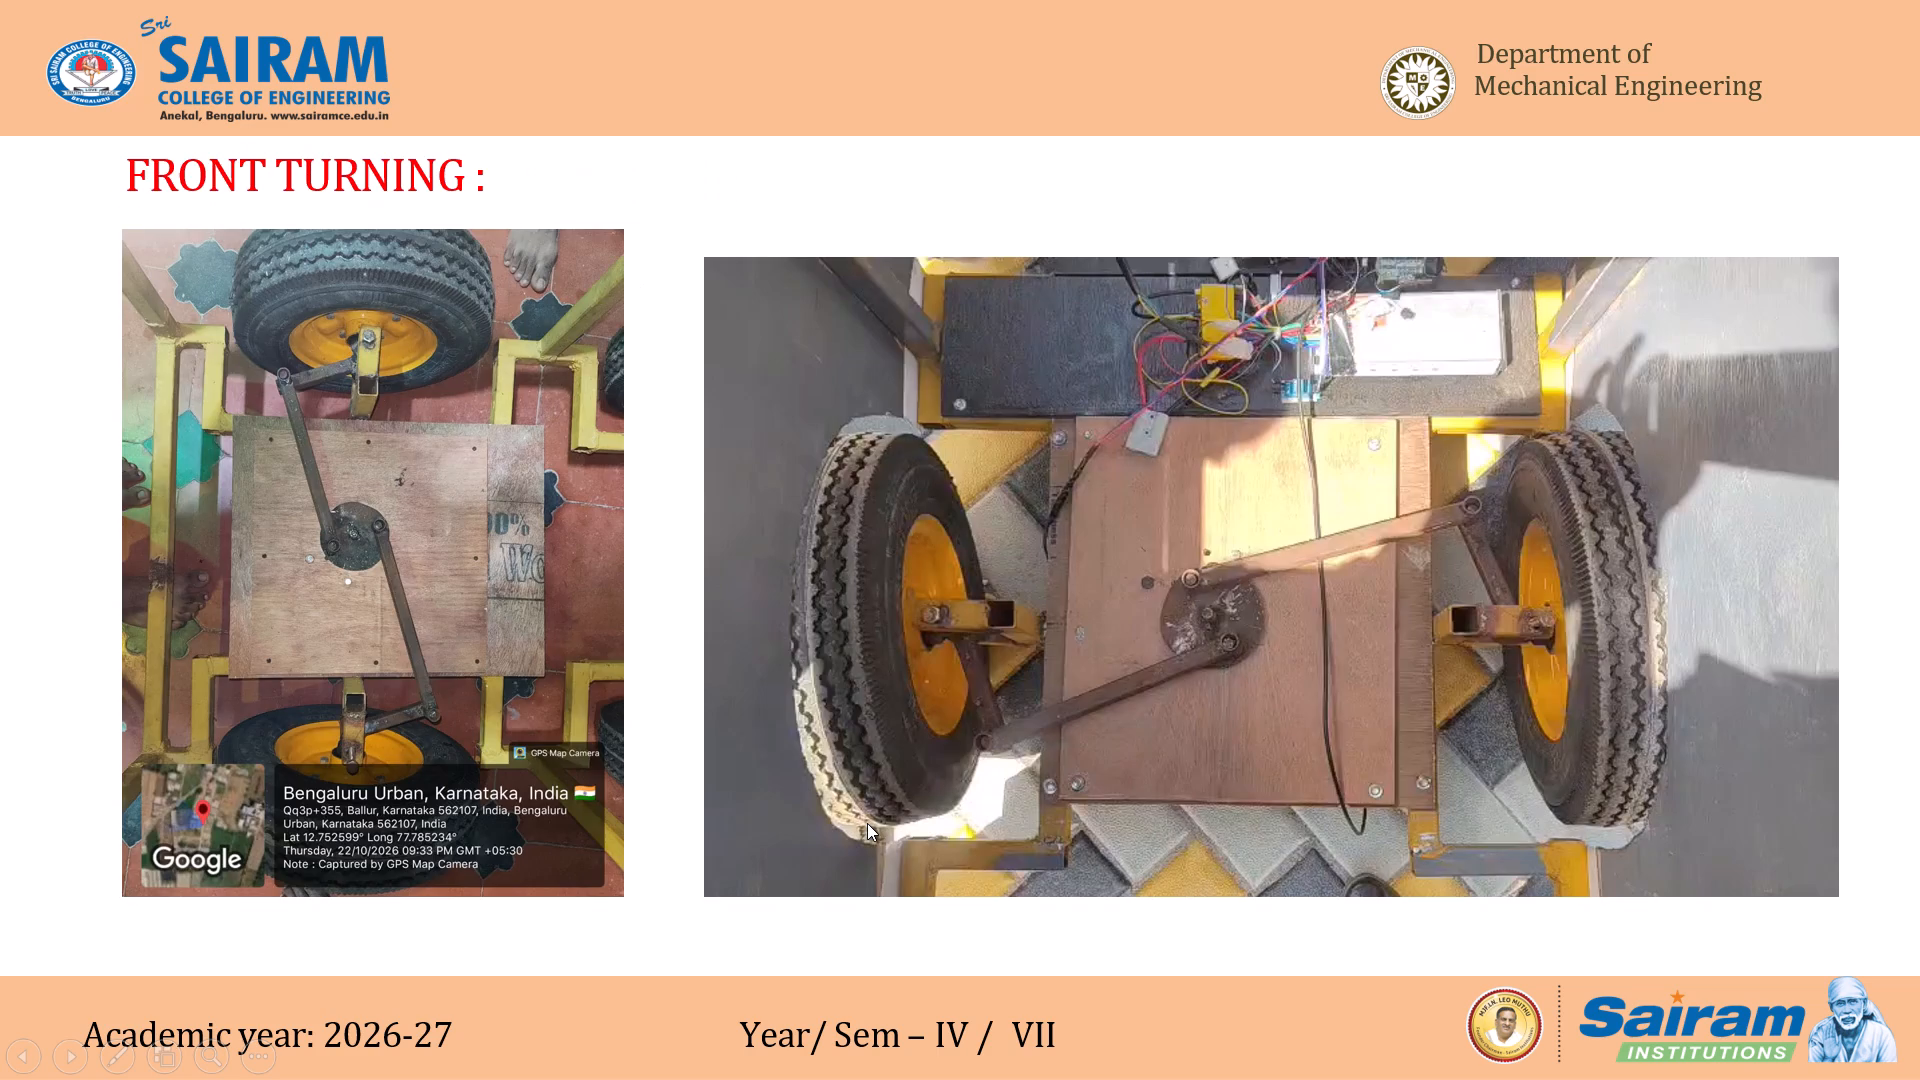
pyautogui.press('Right')
pyautogui.press('Right')
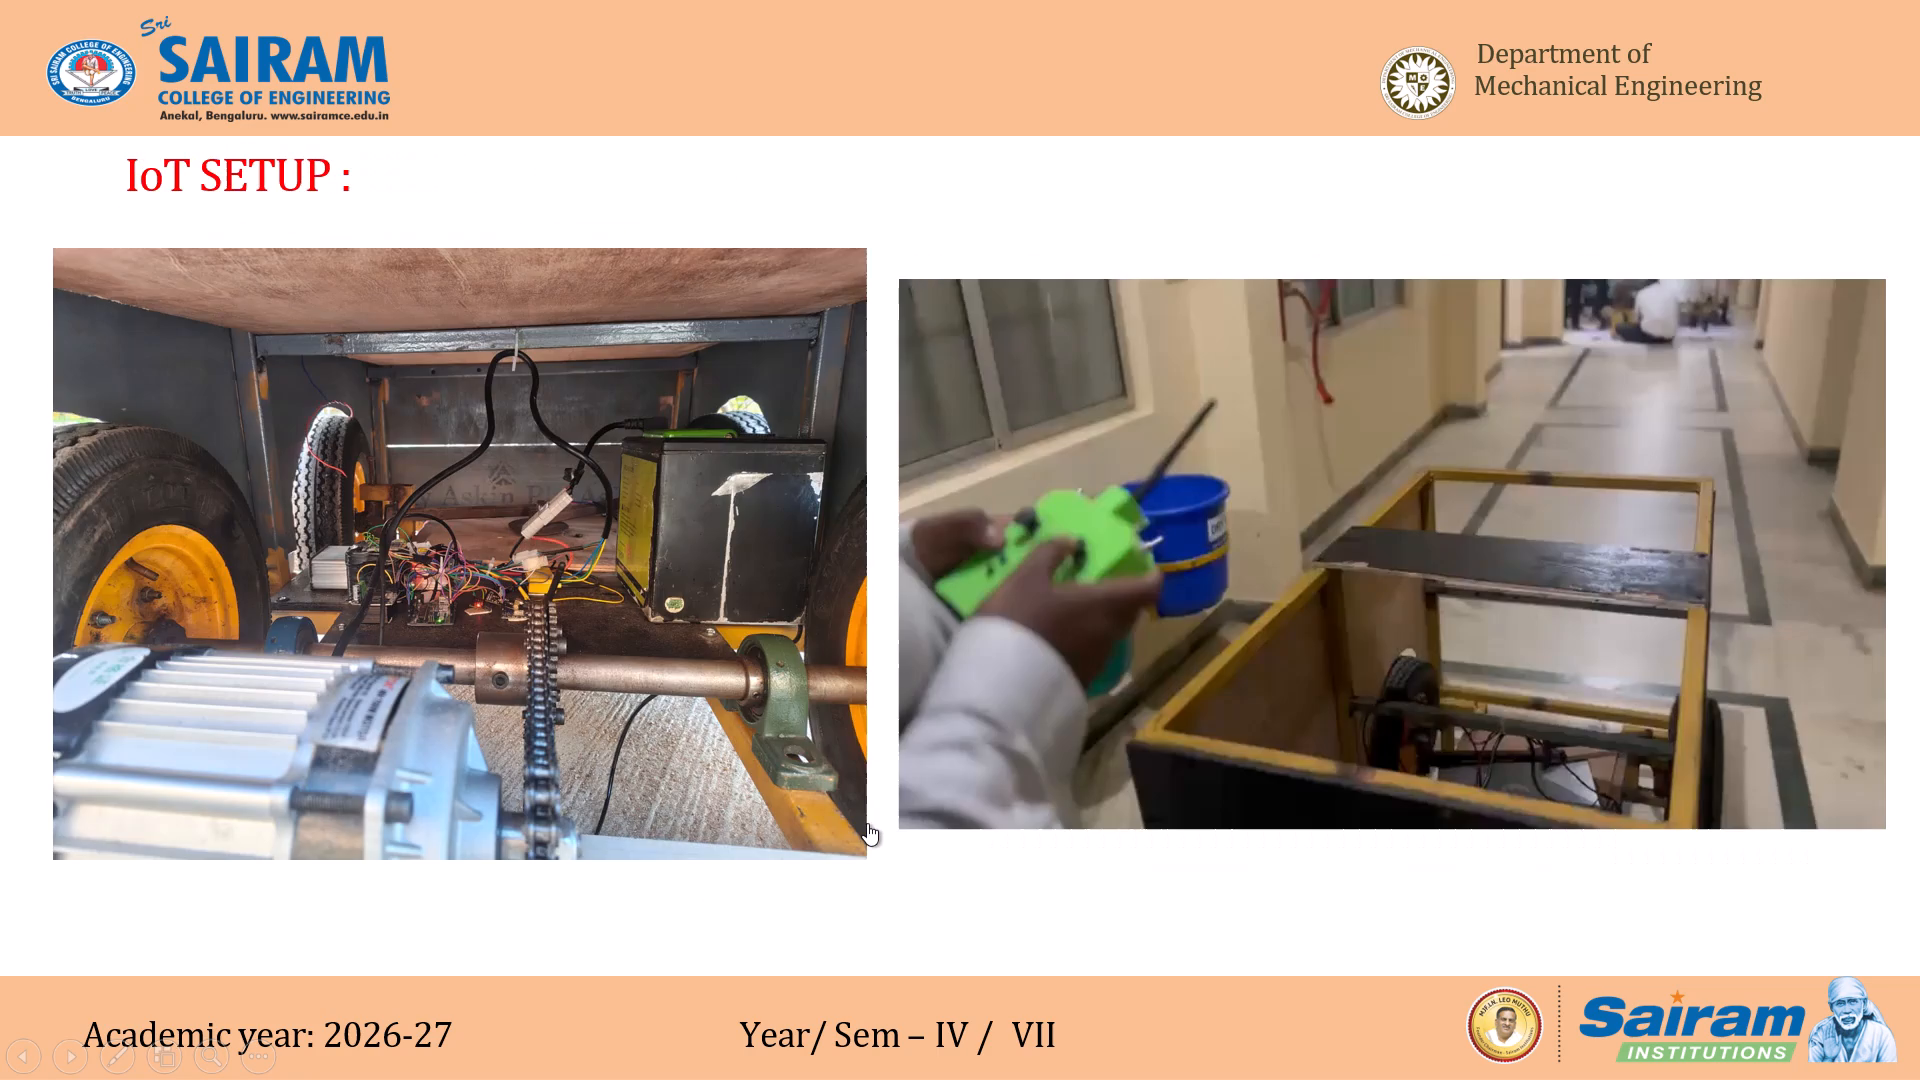
pyautogui.press('Right')
pyautogui.press('Right')
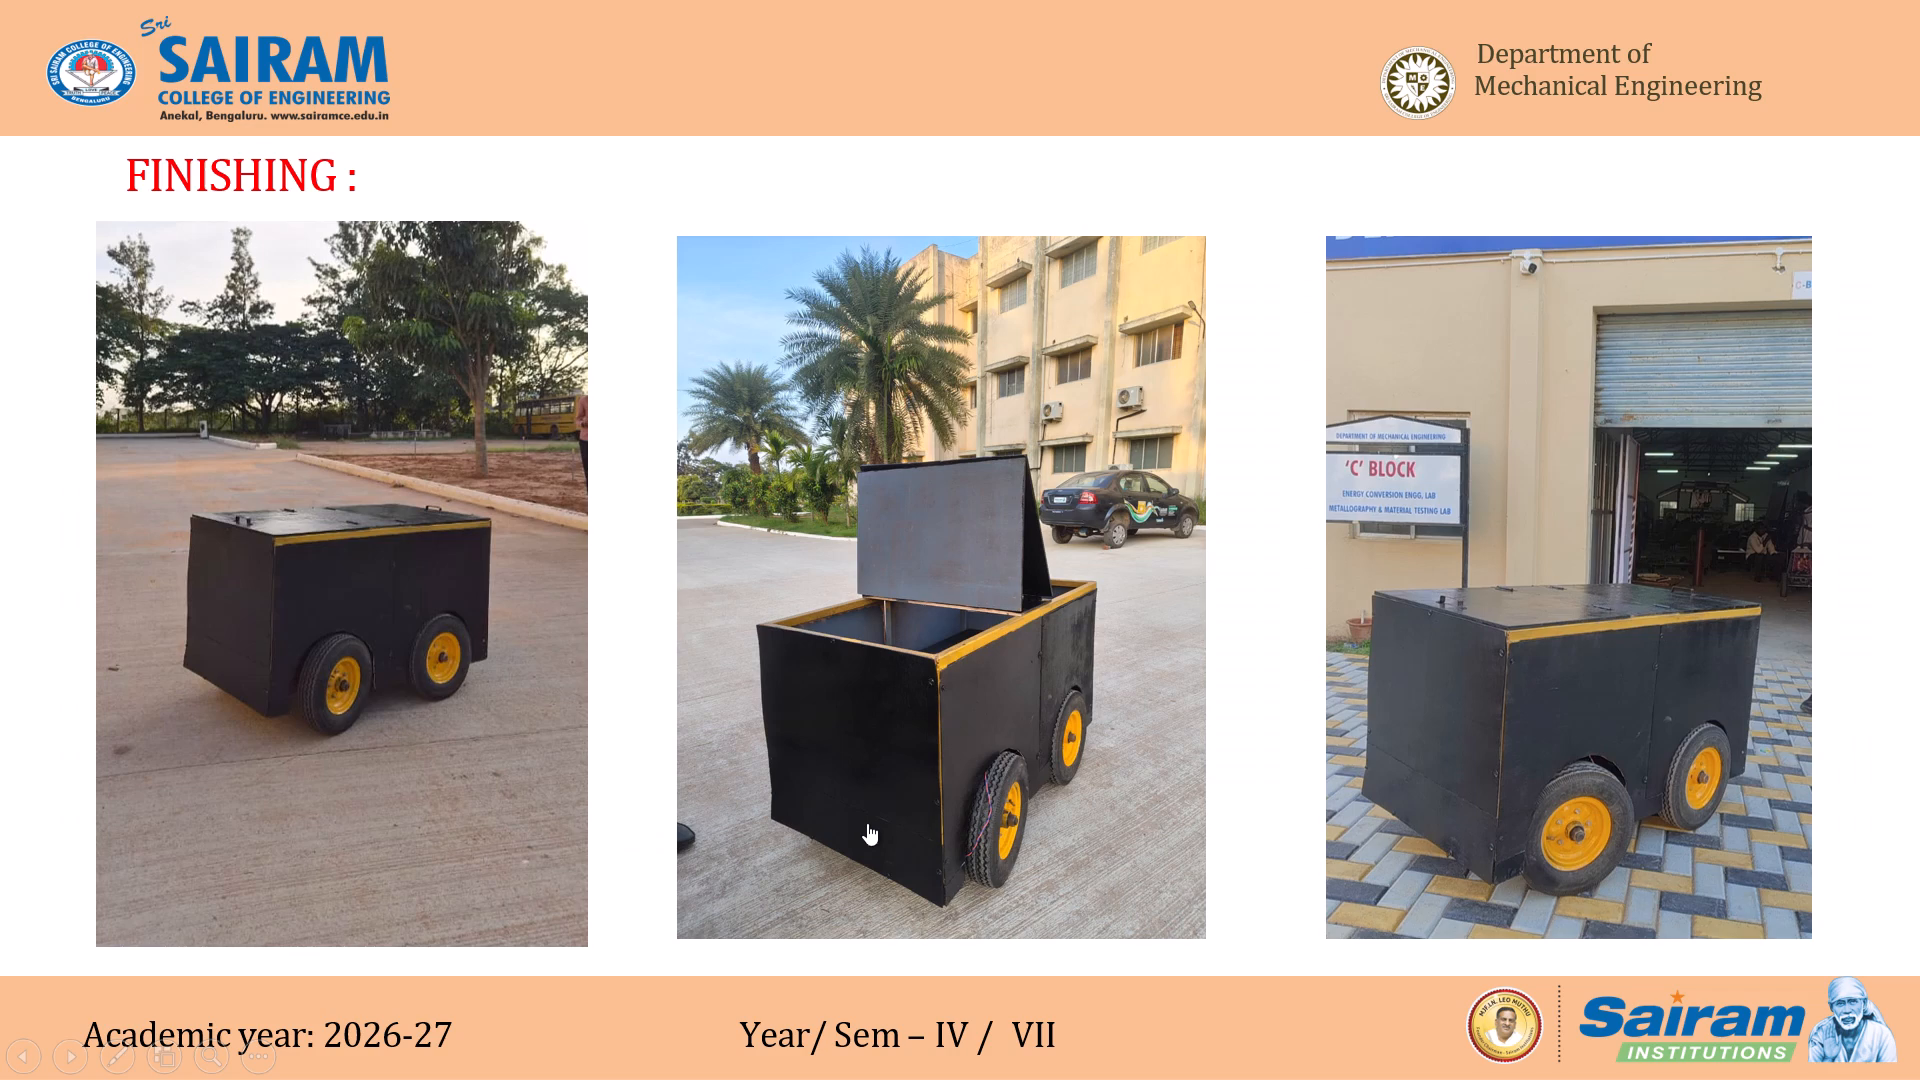
pyautogui.press('Right')
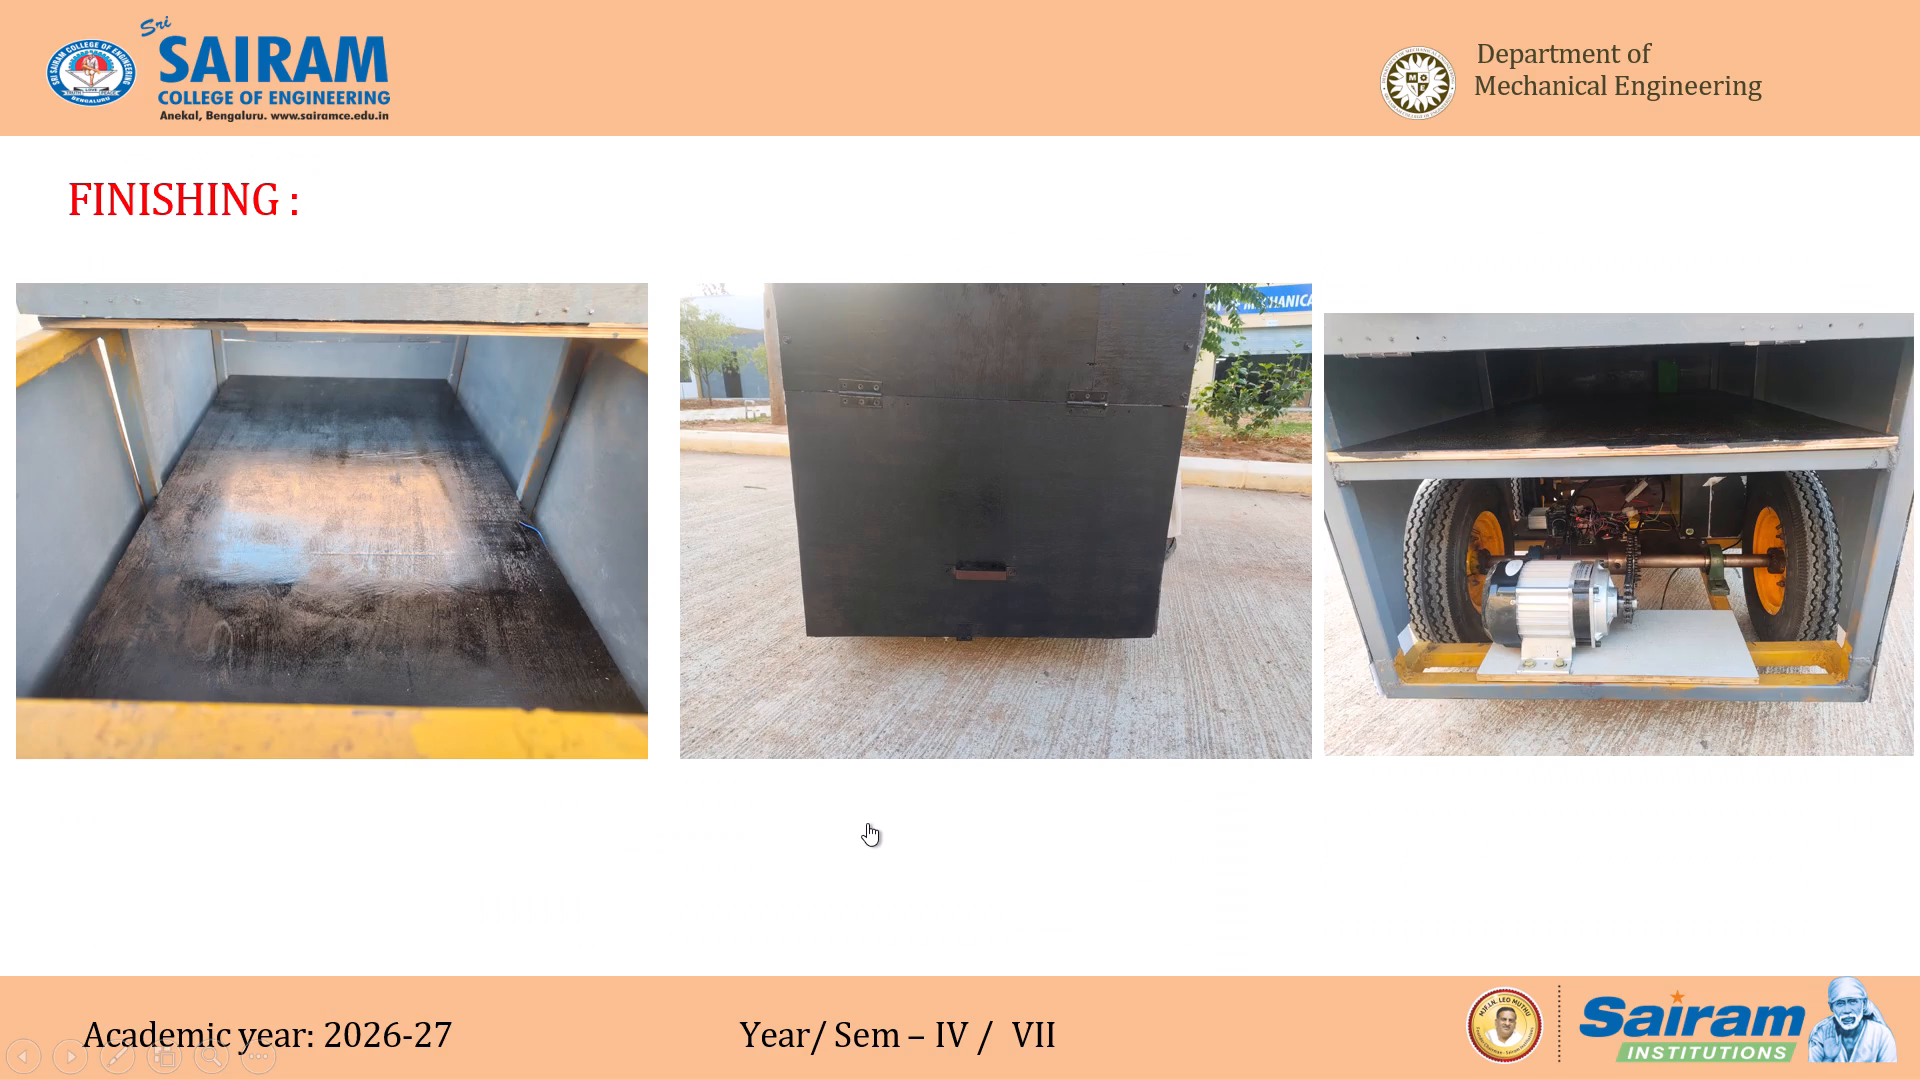
pyautogui.press('Right')
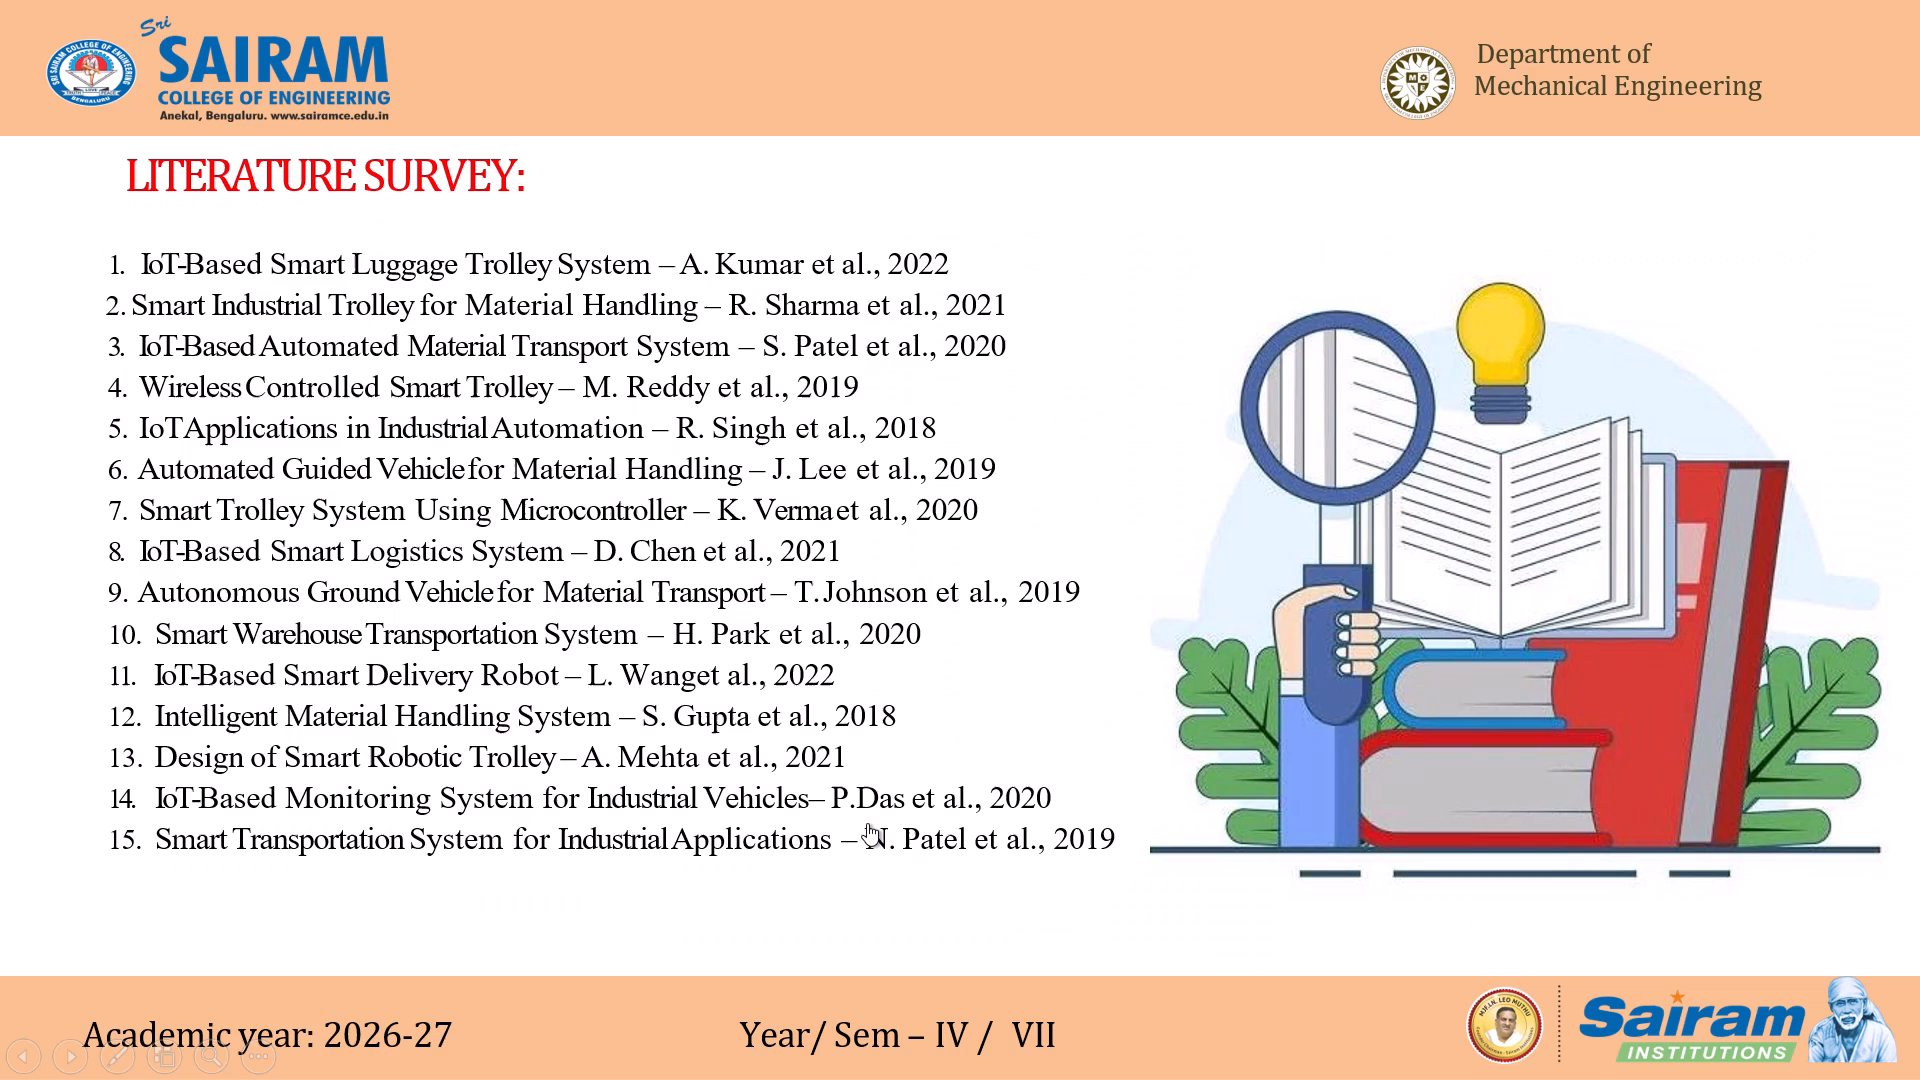
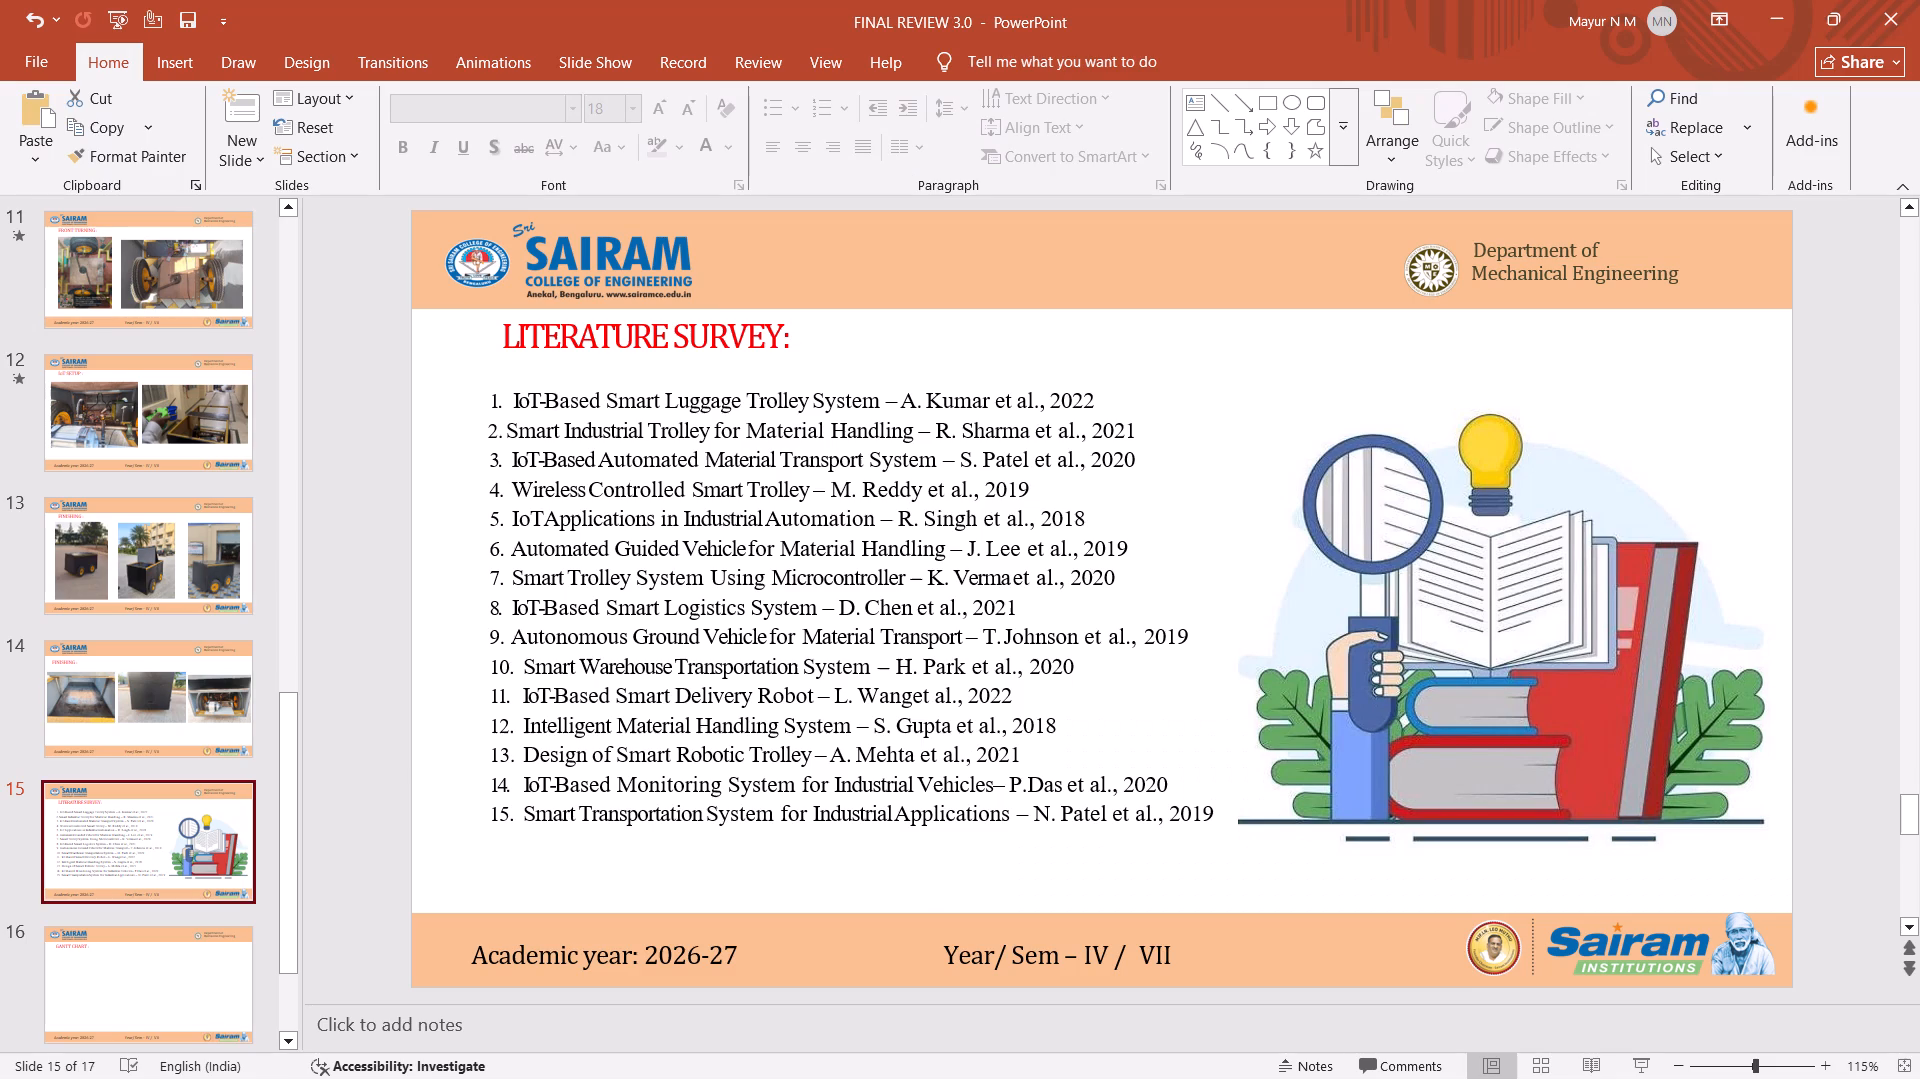
# Duplicate the FINISHING slide 14.
pyautogui.click(180, 725)
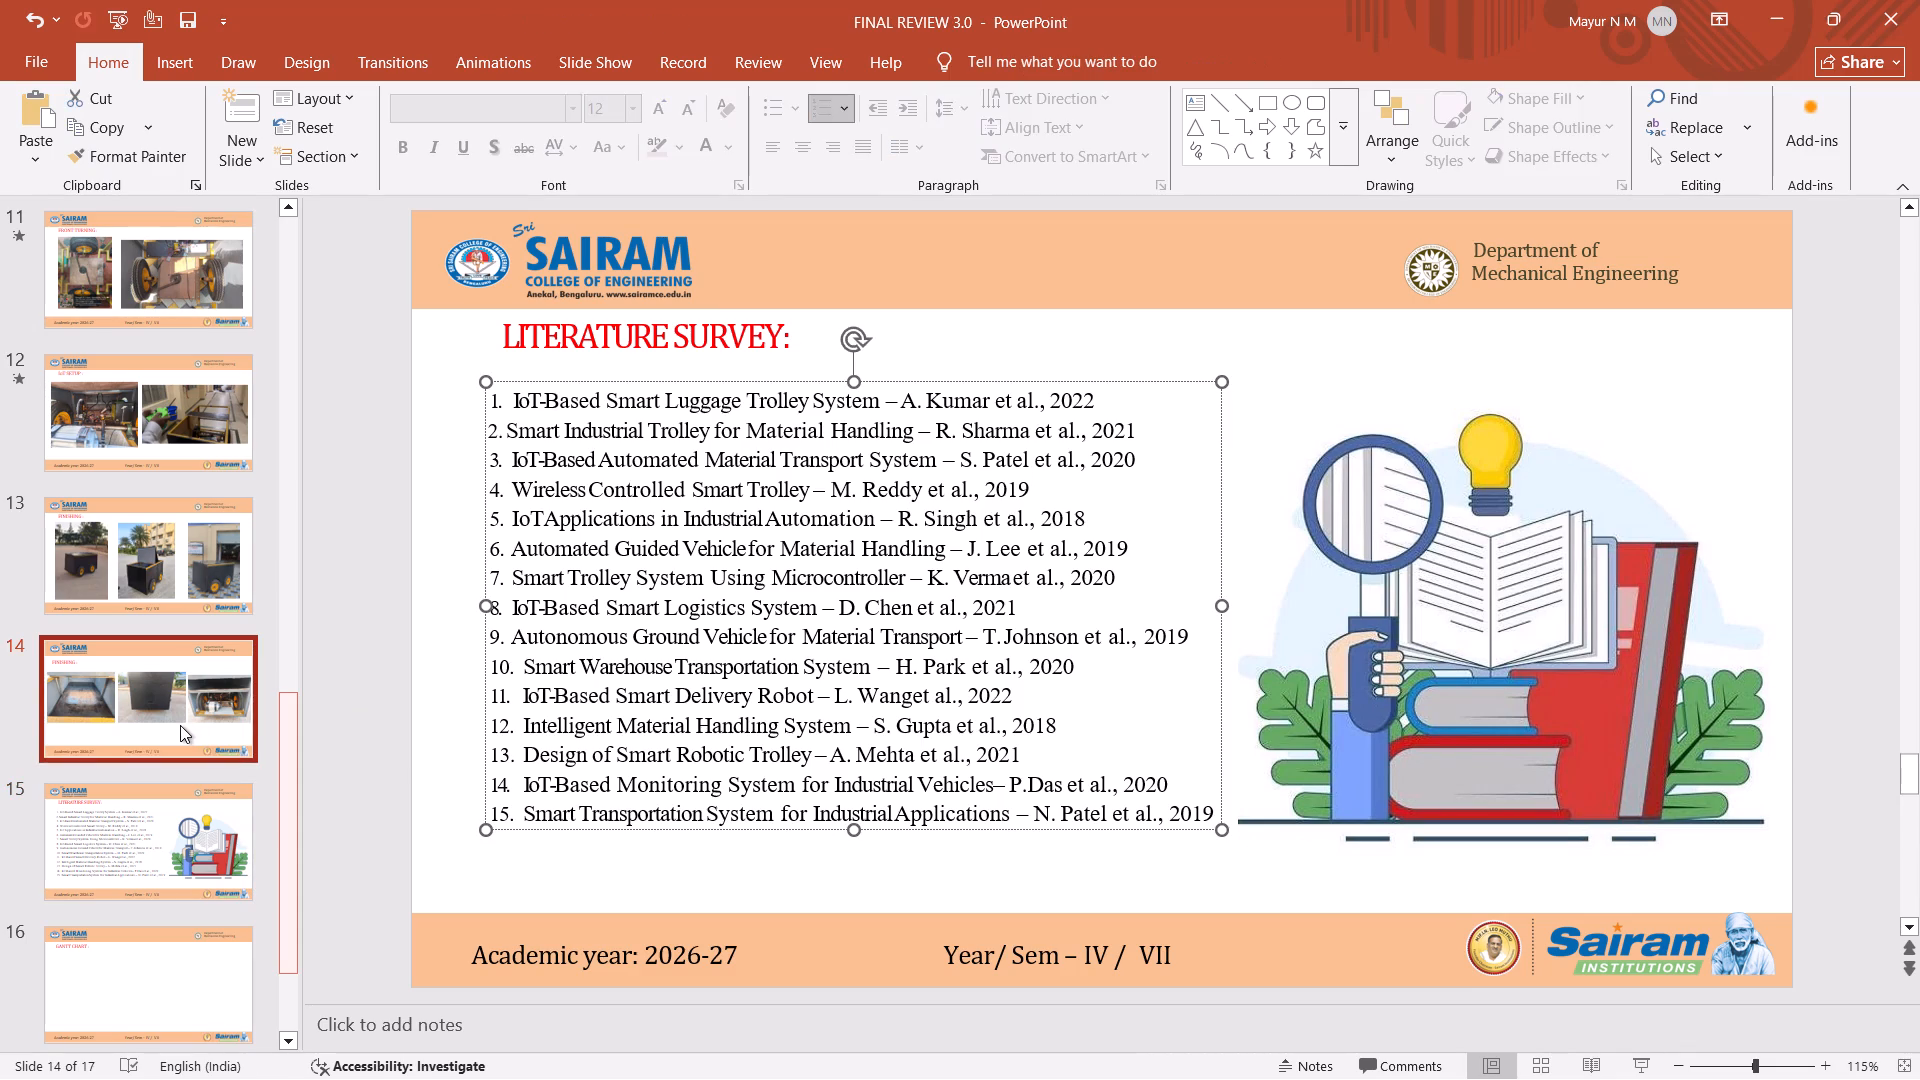
pyautogui.rightClick(674, 567)
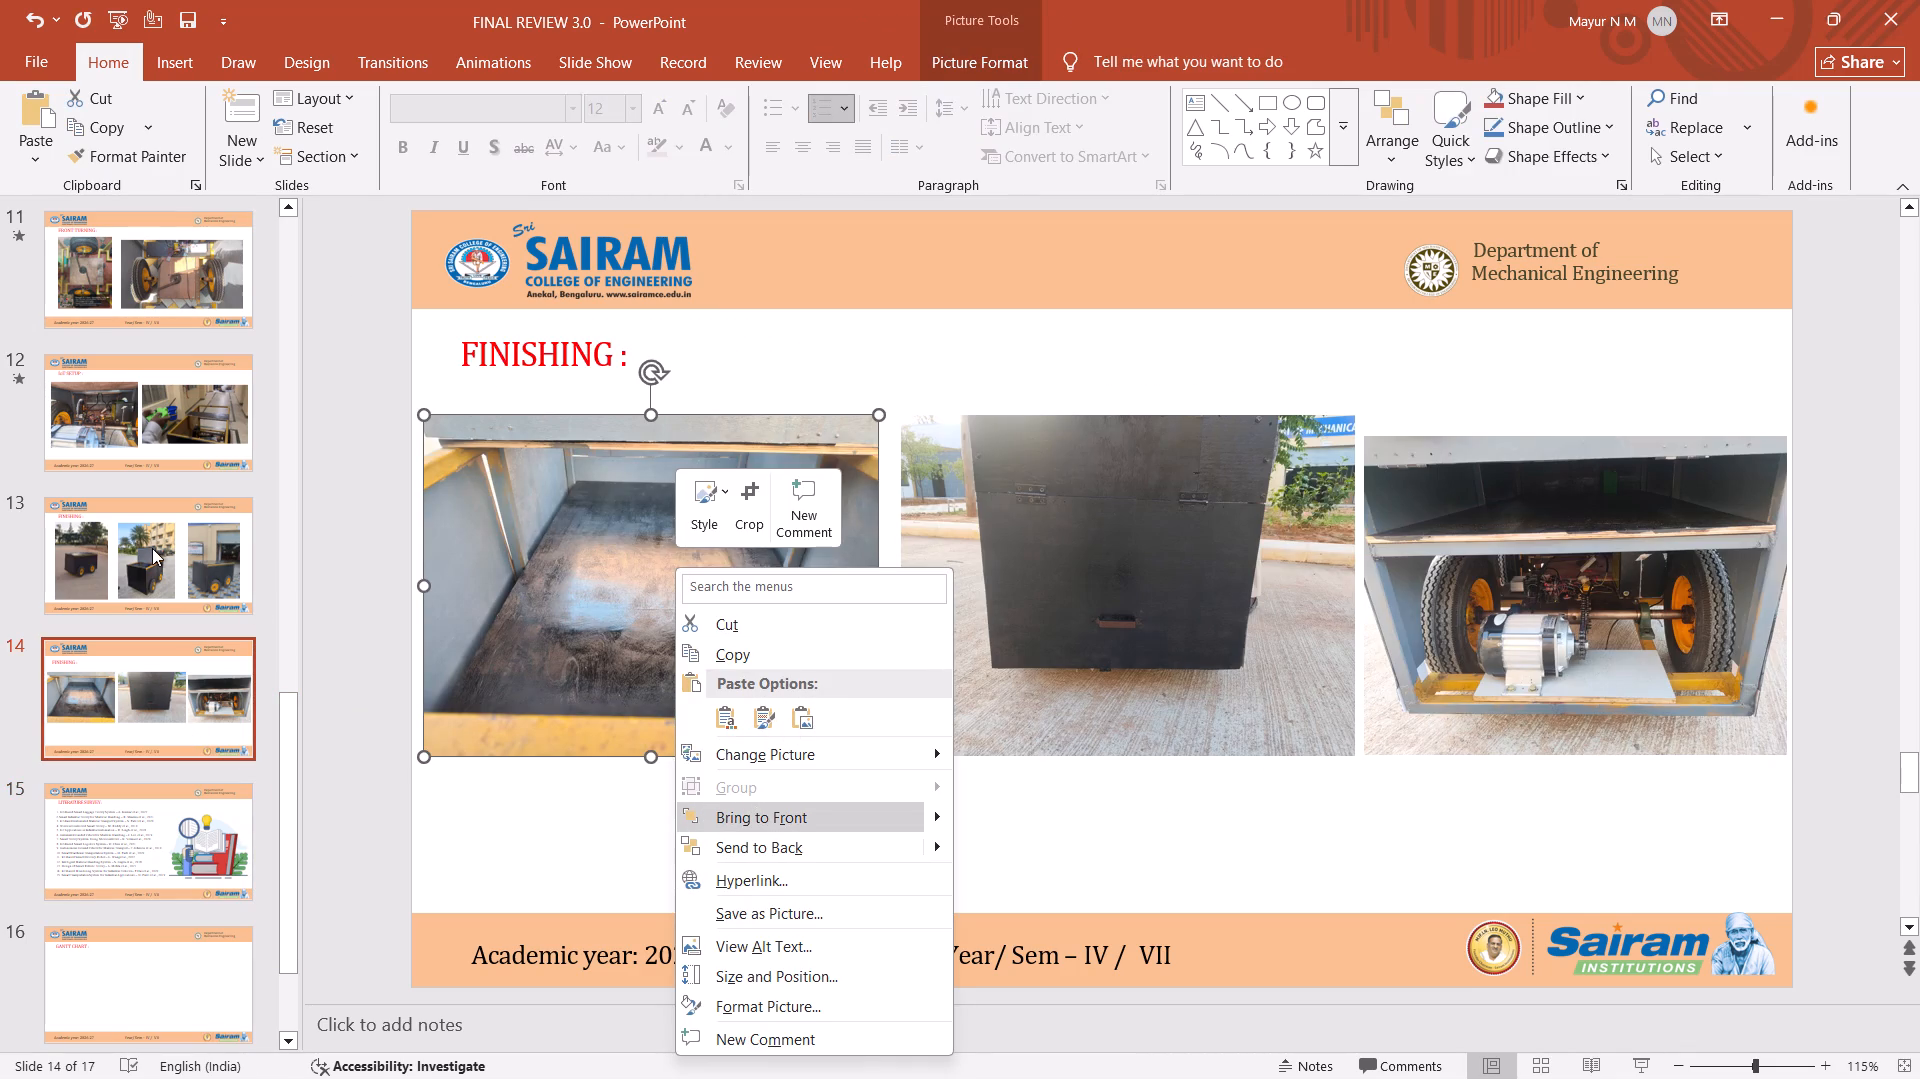
pyautogui.rightClick(207, 703)
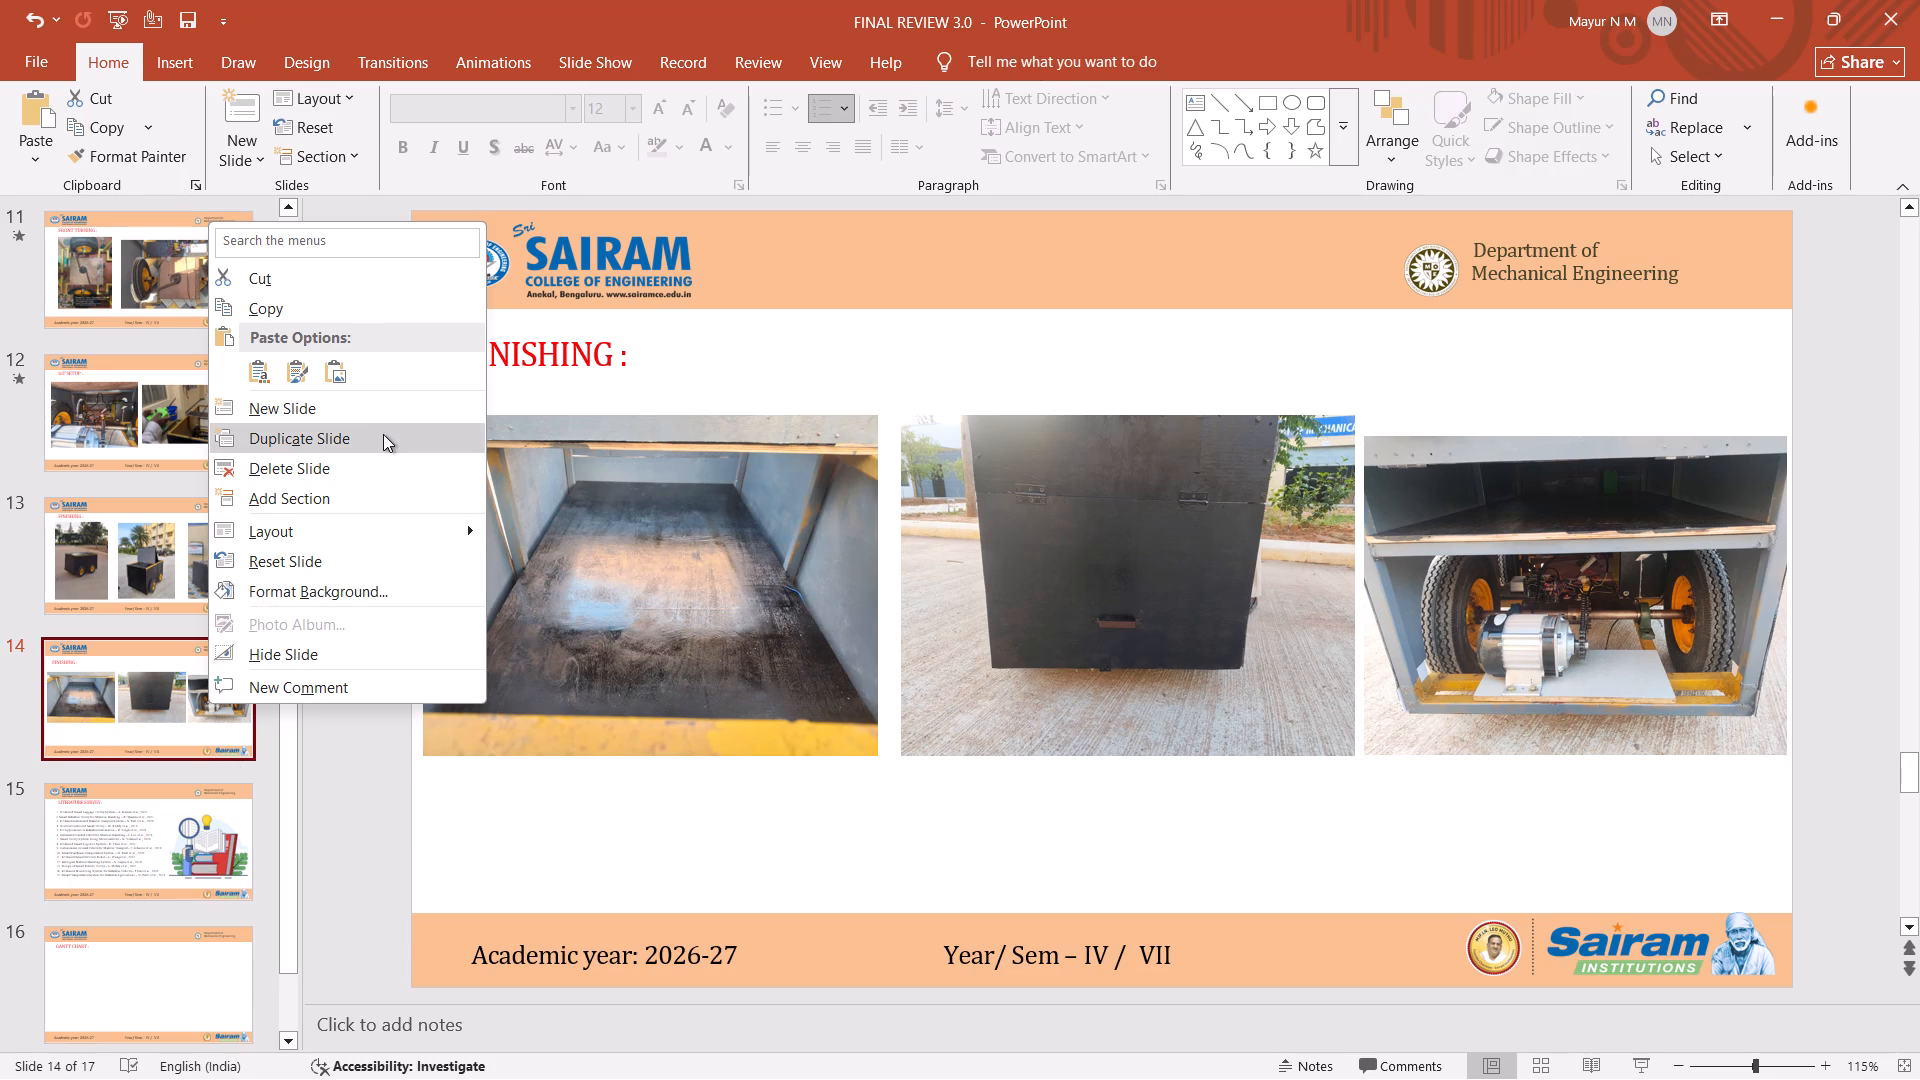
pyautogui.click(383, 434)
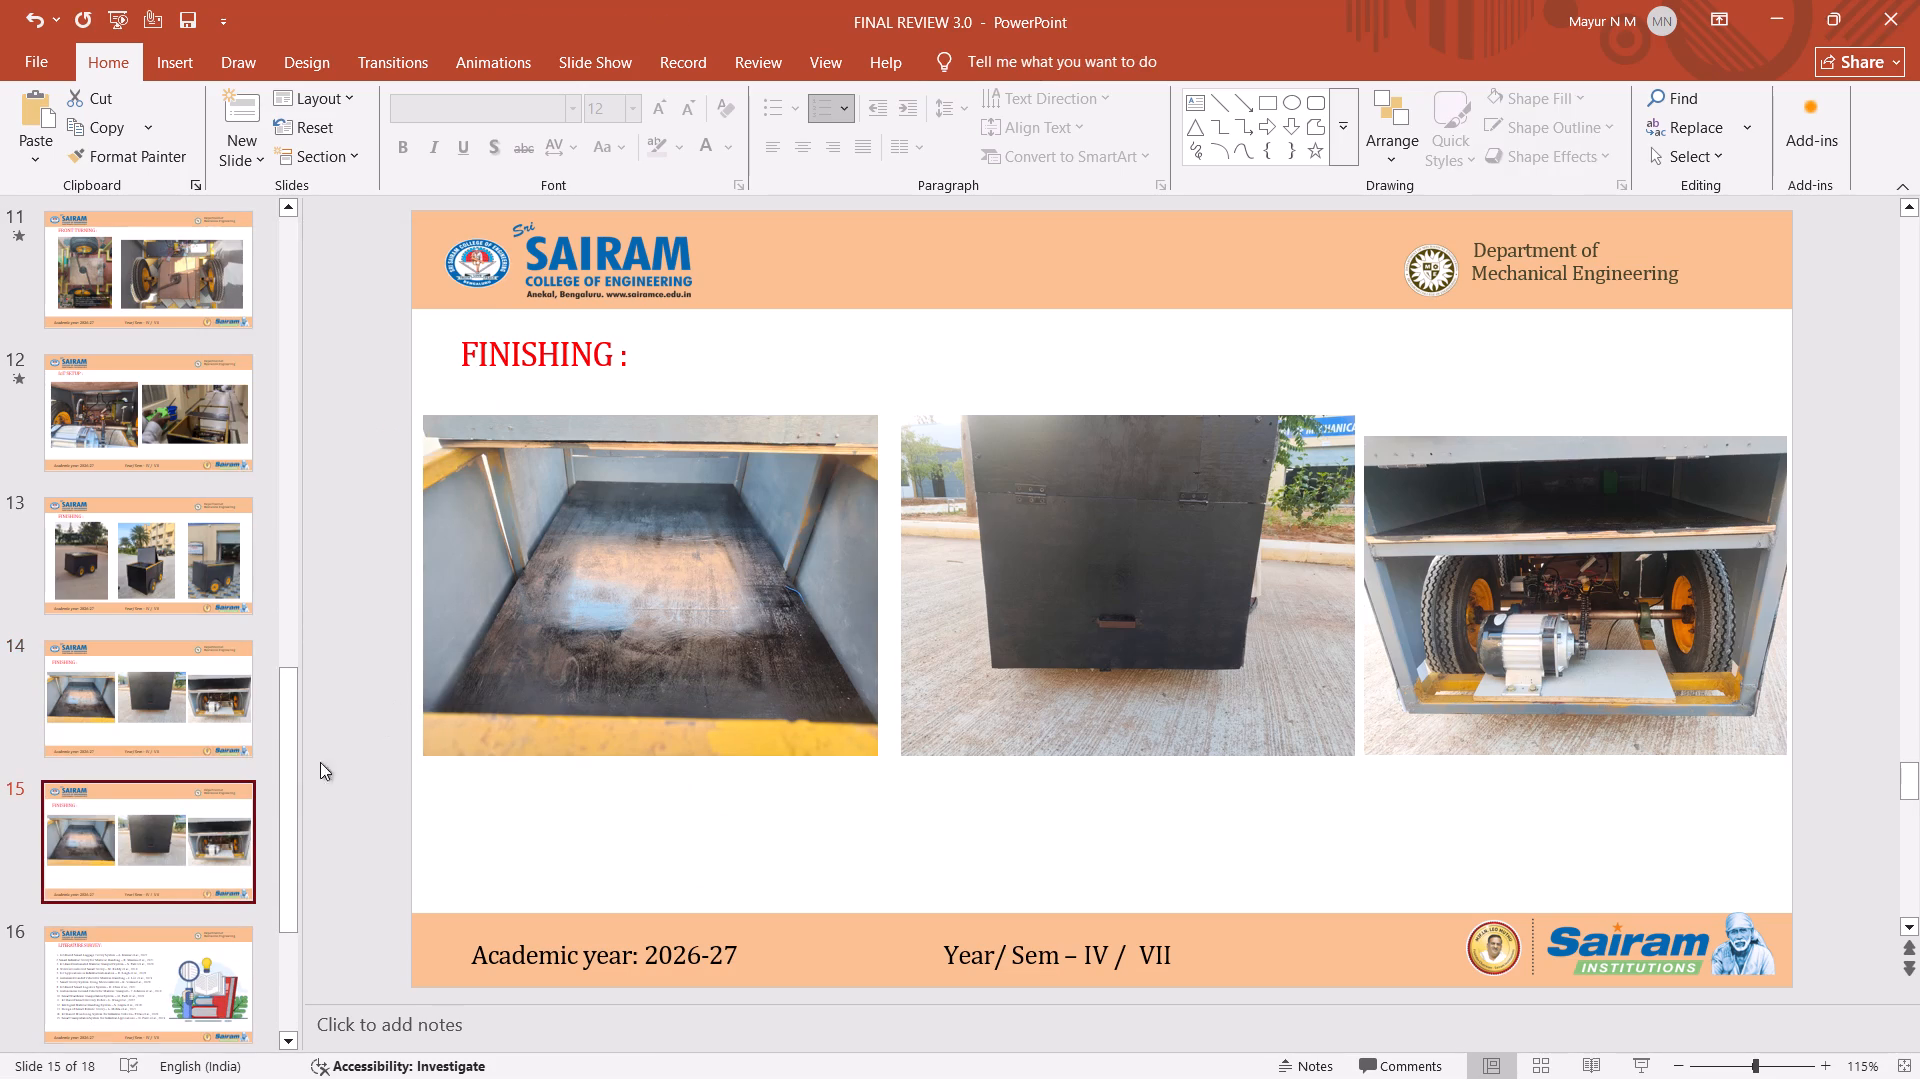
# Delete all three trolley pictures from the duplicated FINISHING slide 15.
pyautogui.click(185, 849)
pyautogui.click(690, 671)
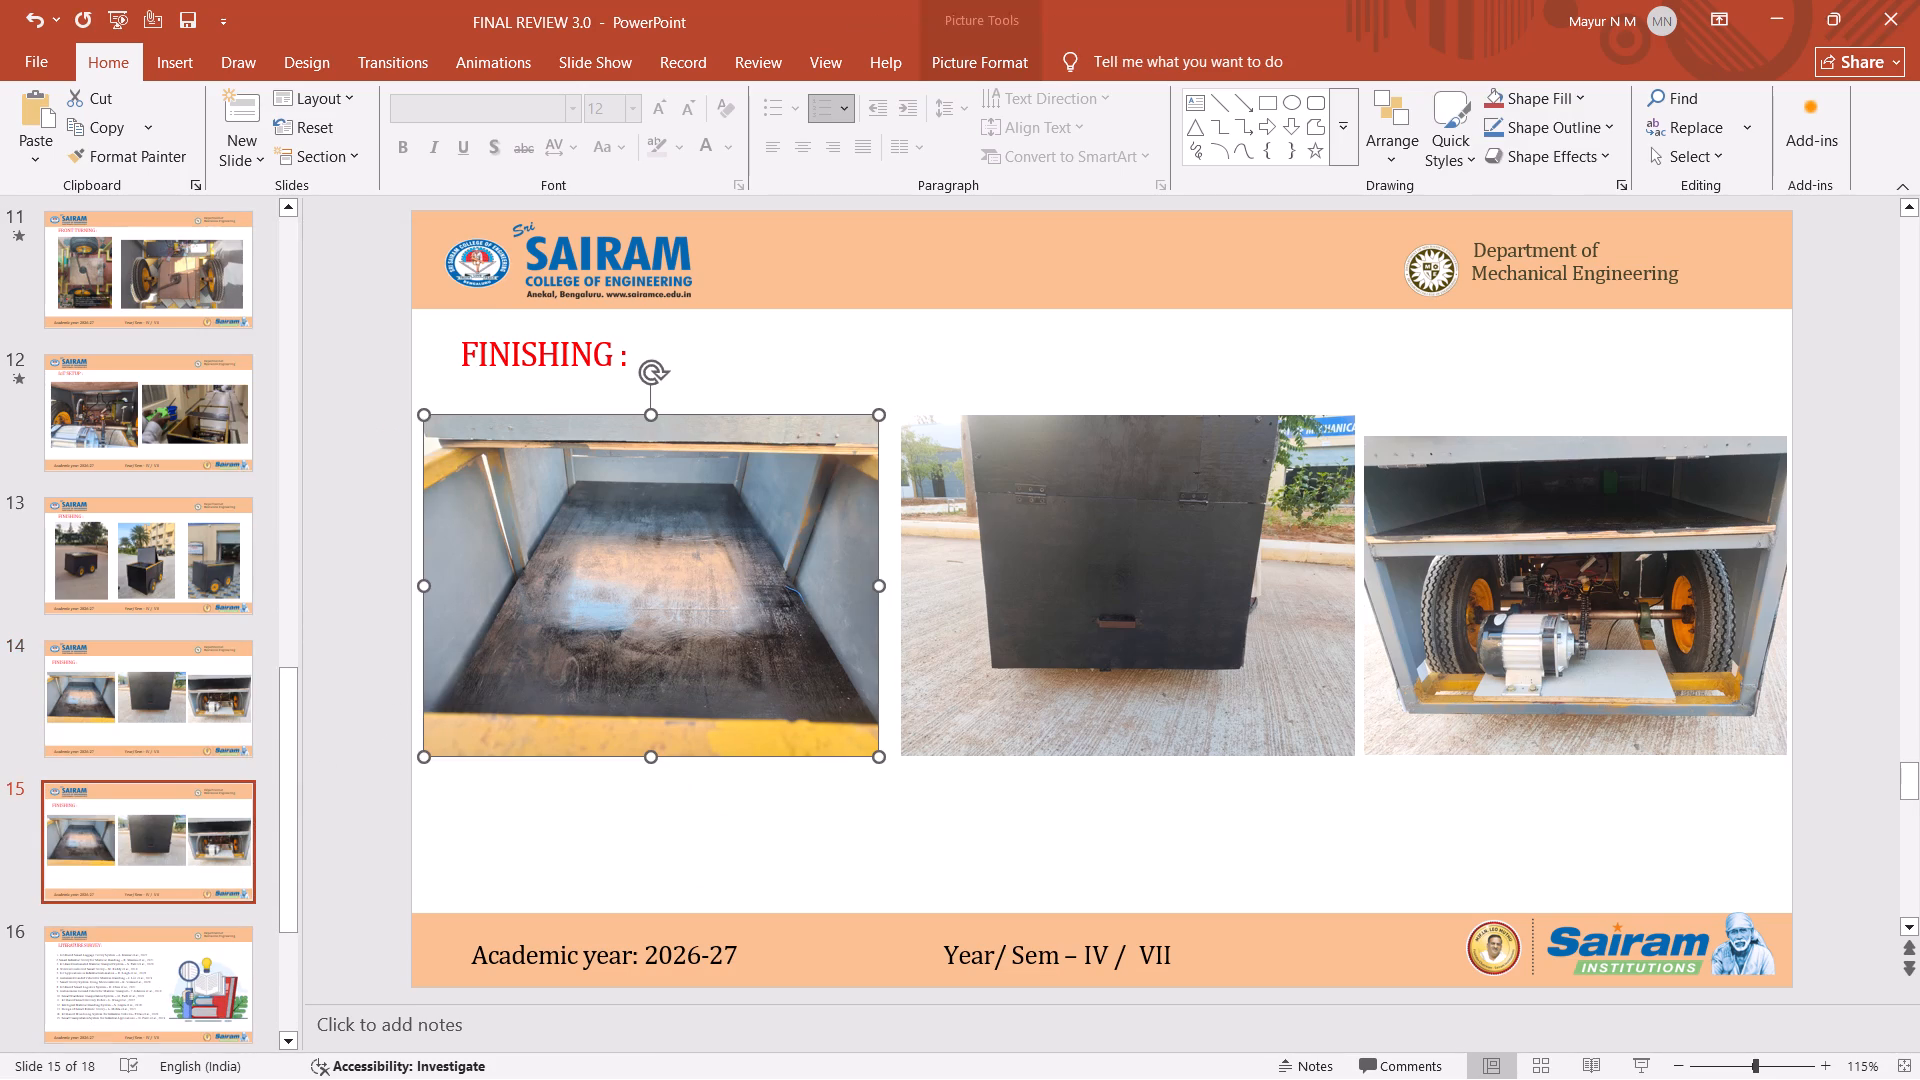
pyautogui.press('BackSpace')
pyautogui.click(1060, 645)
pyautogui.press('BackSpace')
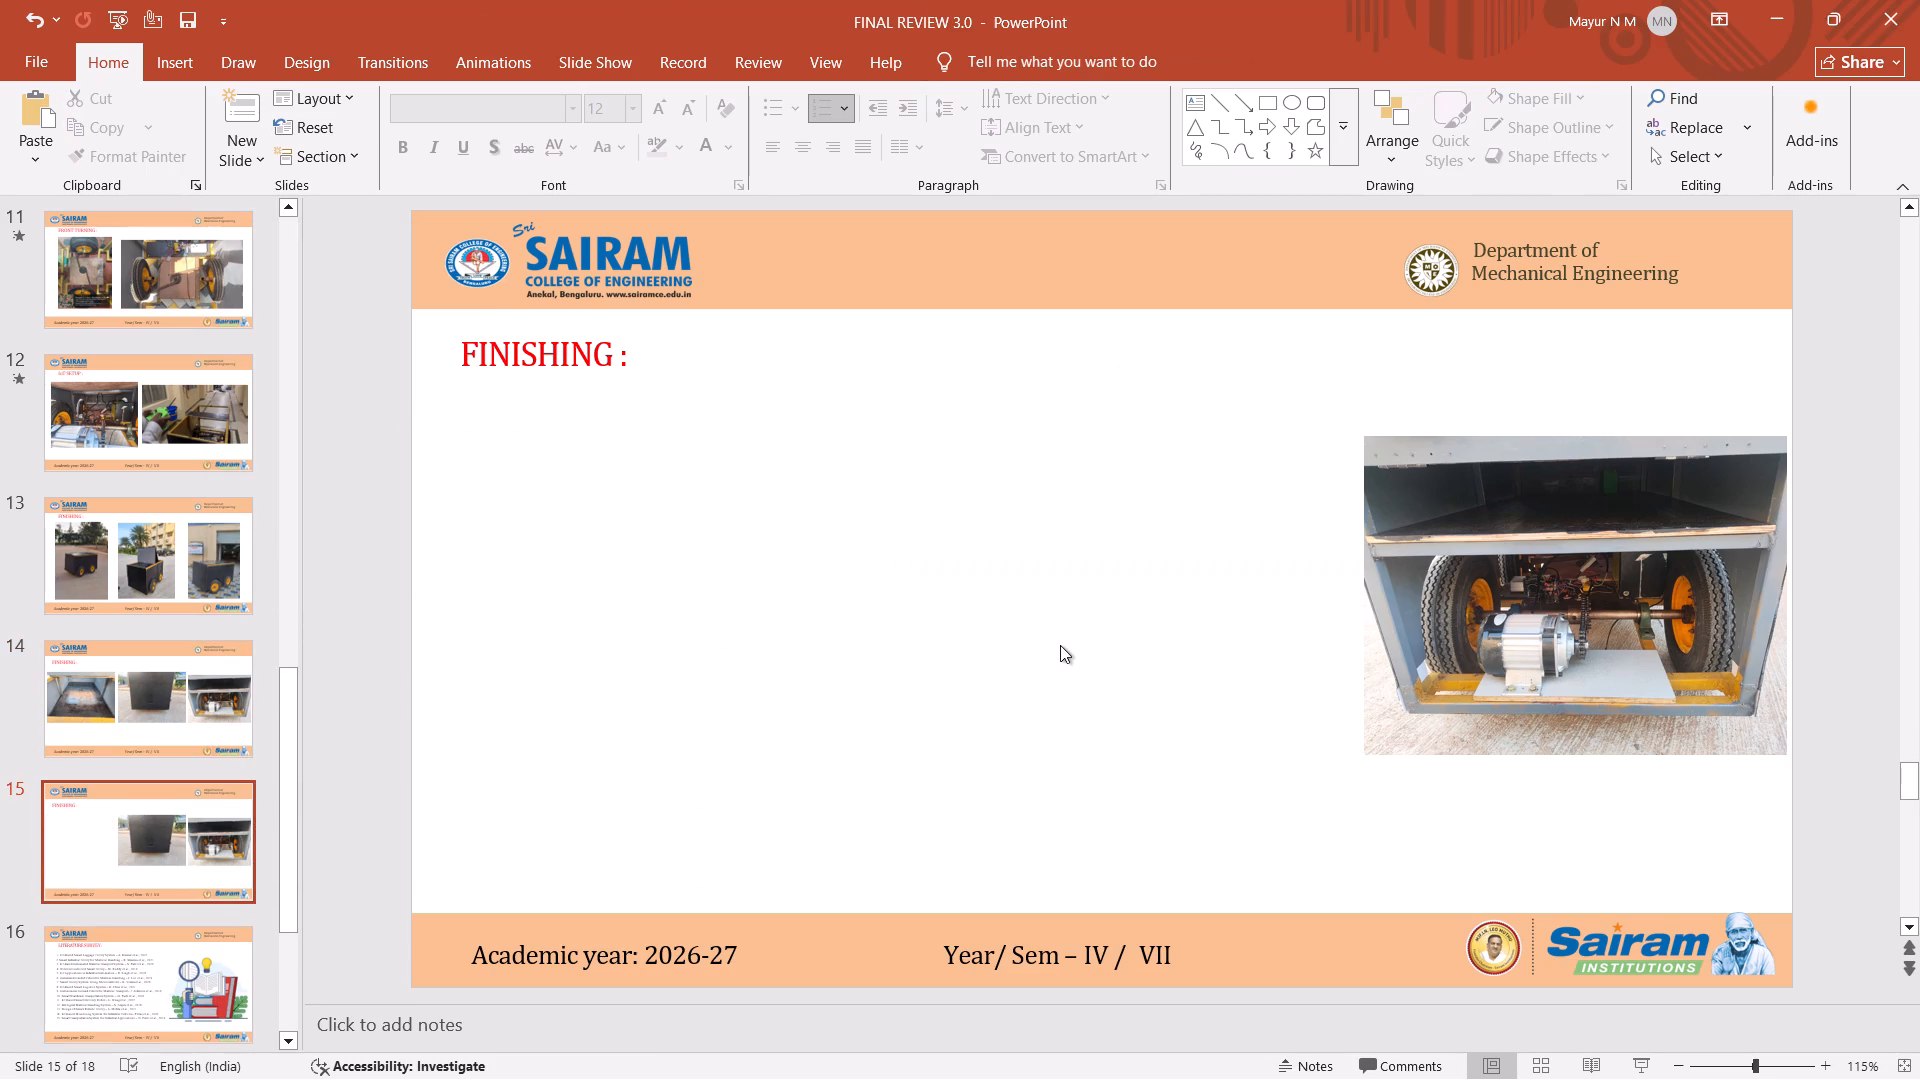
pyautogui.click(1413, 613)
pyautogui.press('BackSpace')
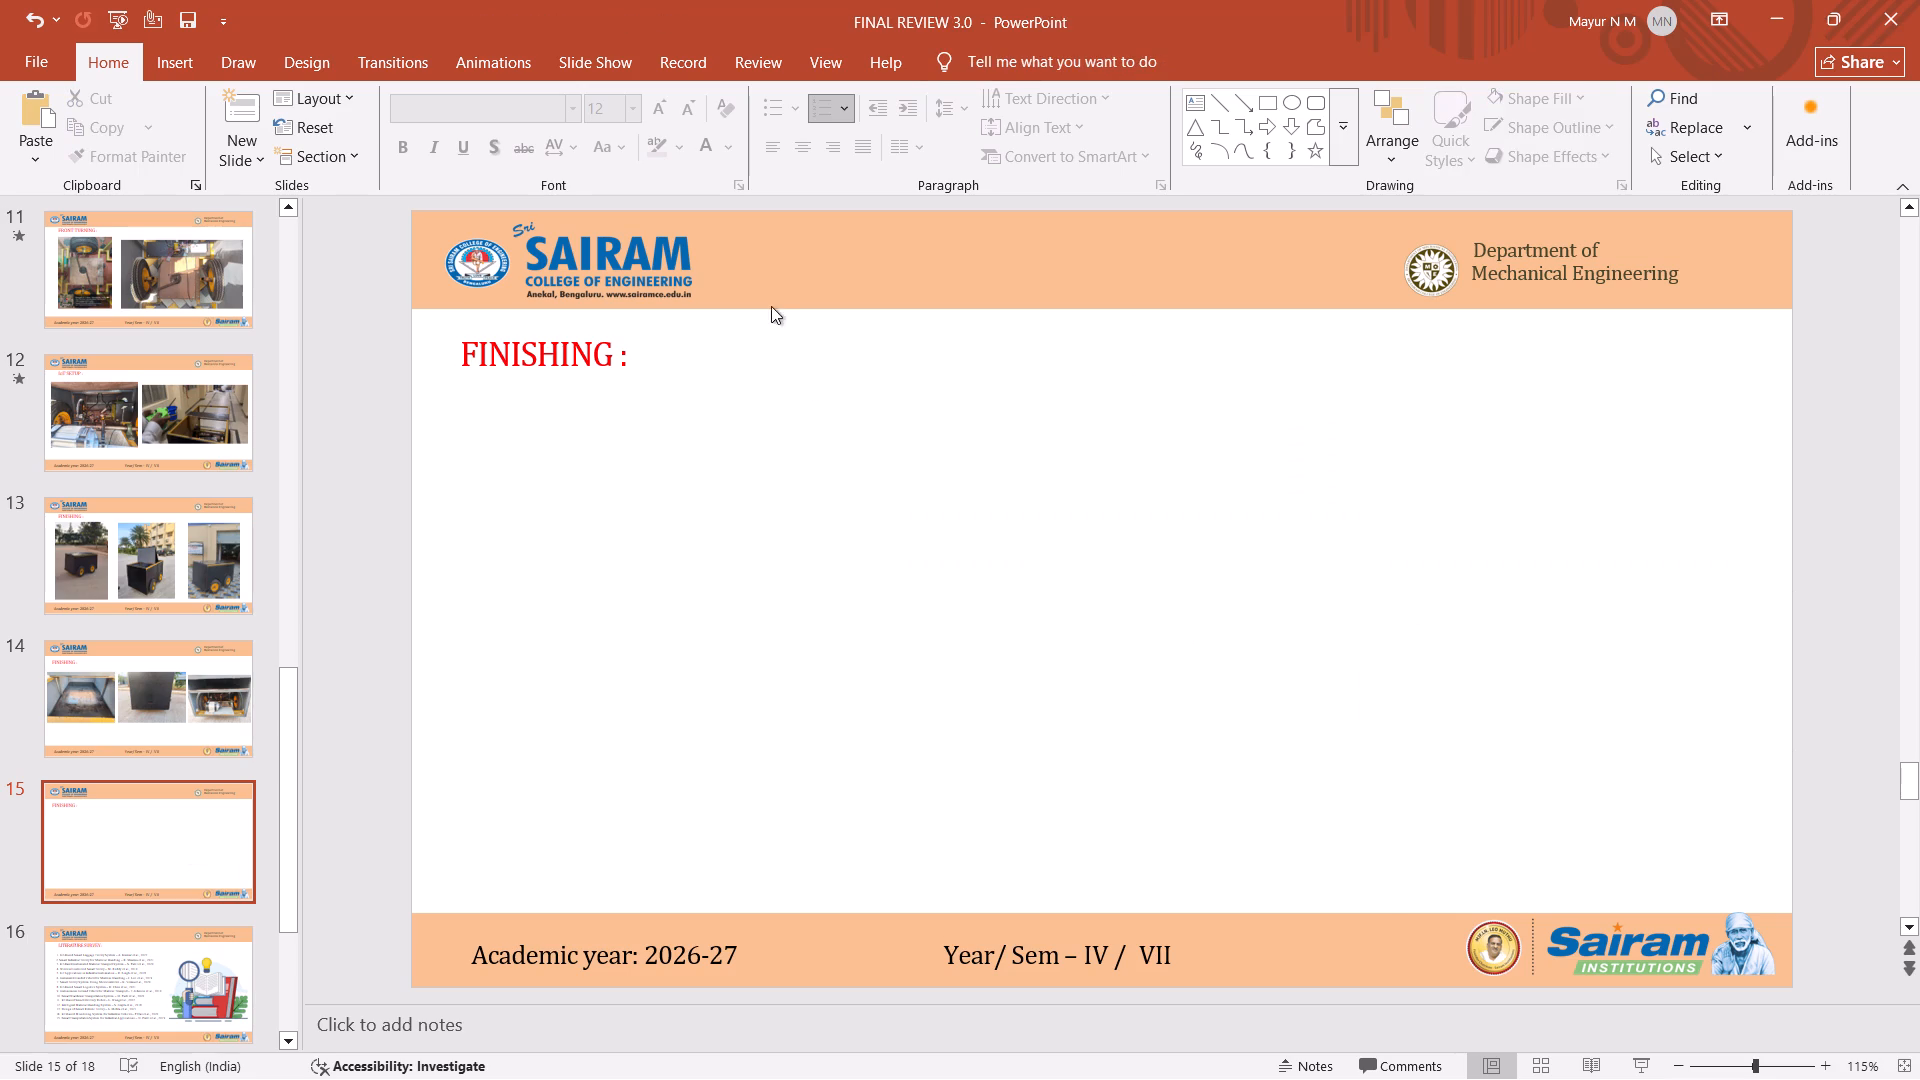
# Change the heading of slide 15 from FINISHING to COST REPORT, keeping the colon.
pyautogui.click(614, 355)
pyautogui.press('BackSpace')
pyautogui.press('BackSpace')
pyautogui.press('BackSpace')
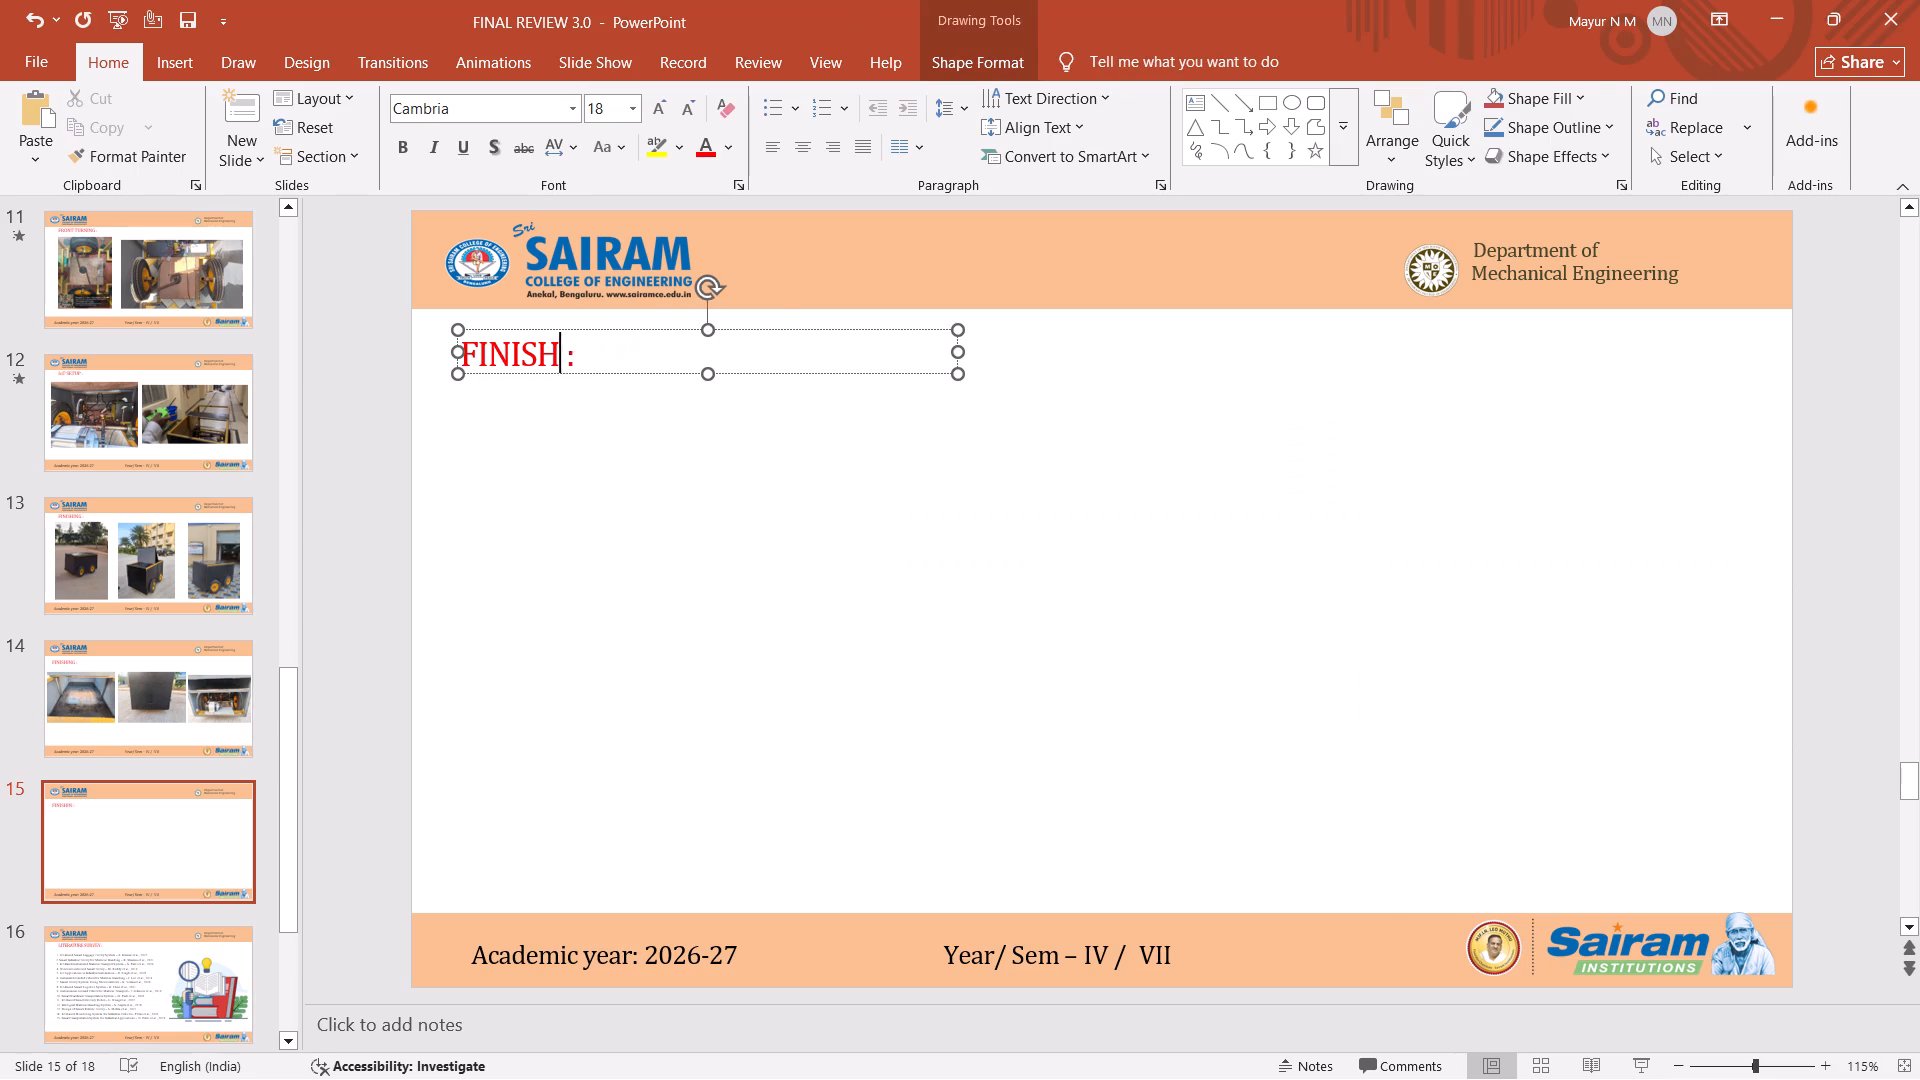
pyautogui.press('BackSpace')
pyautogui.press('BackSpace')
pyautogui.press('BackSpace')
pyautogui.press('BackSpace')
pyautogui.press('BackSpace')
pyautogui.press('BackSpace')
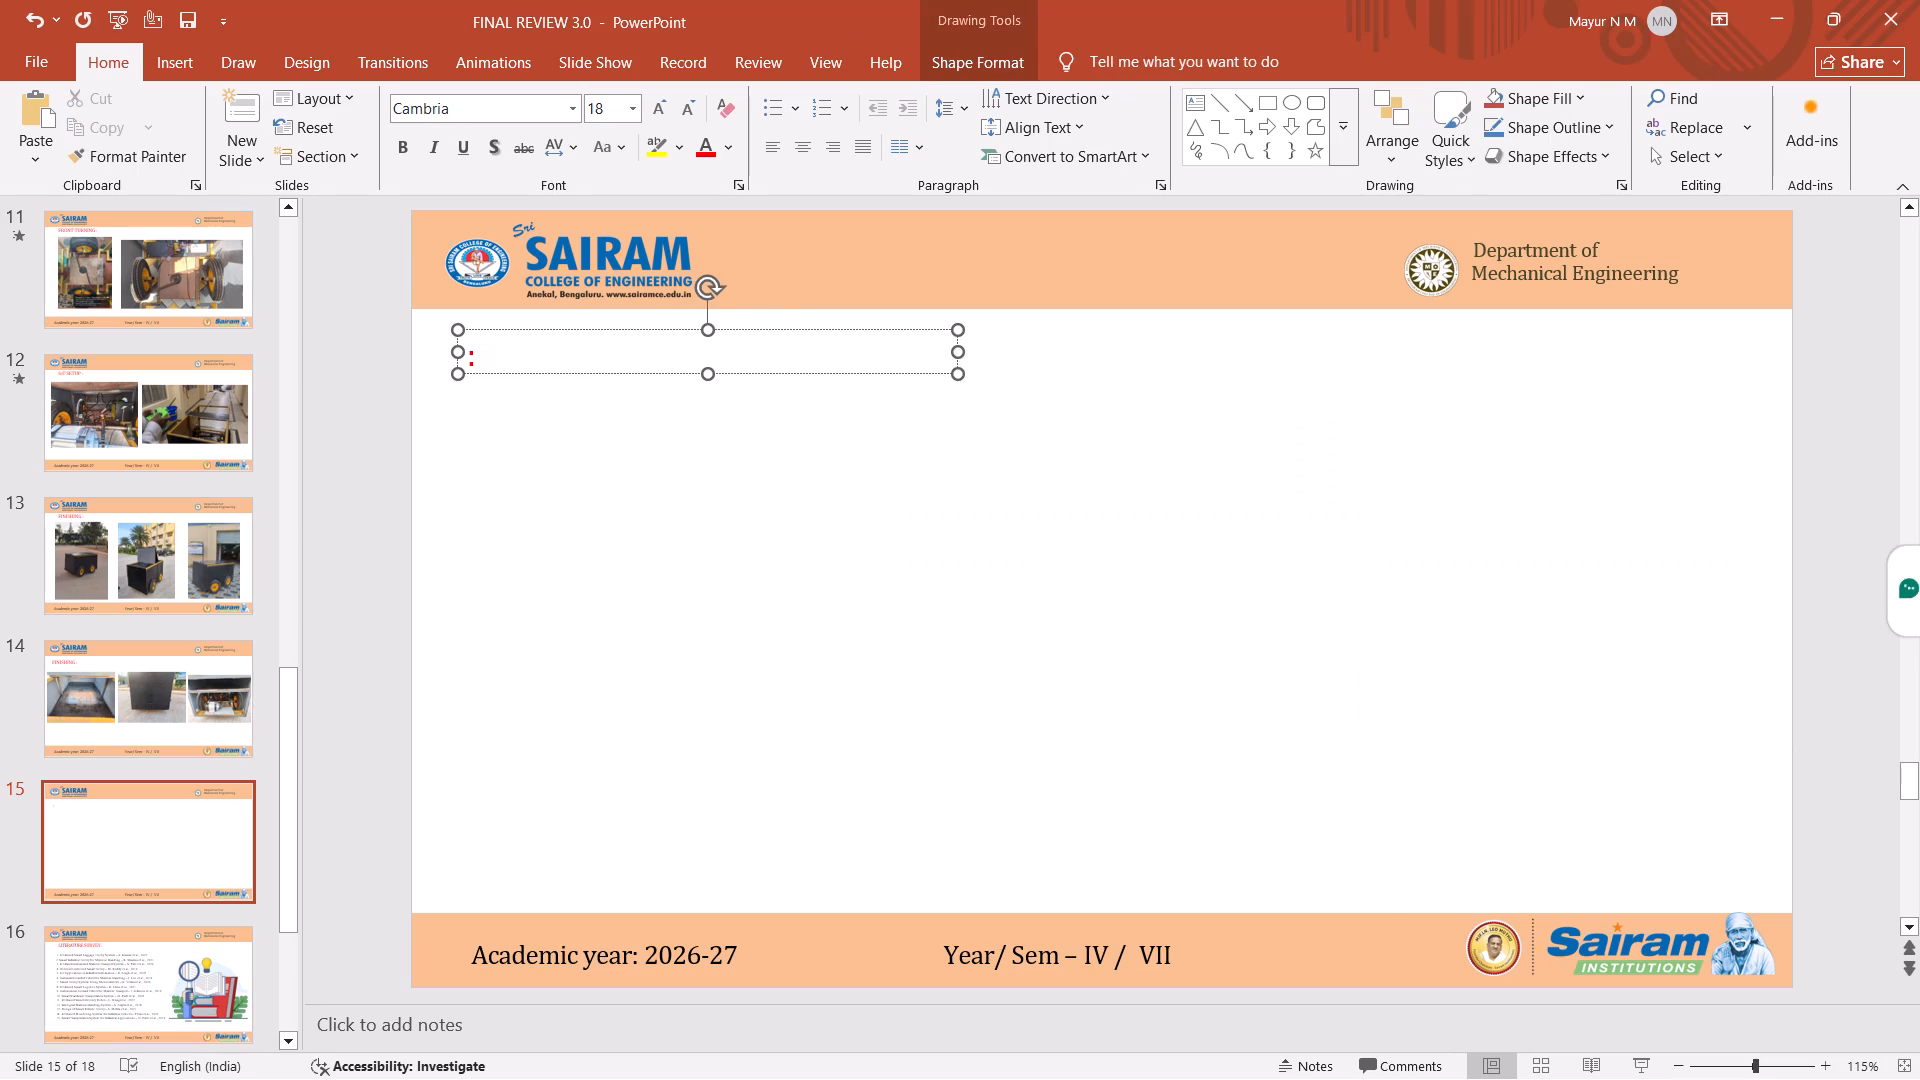
pyautogui.write('COST')
pyautogui.press('space')
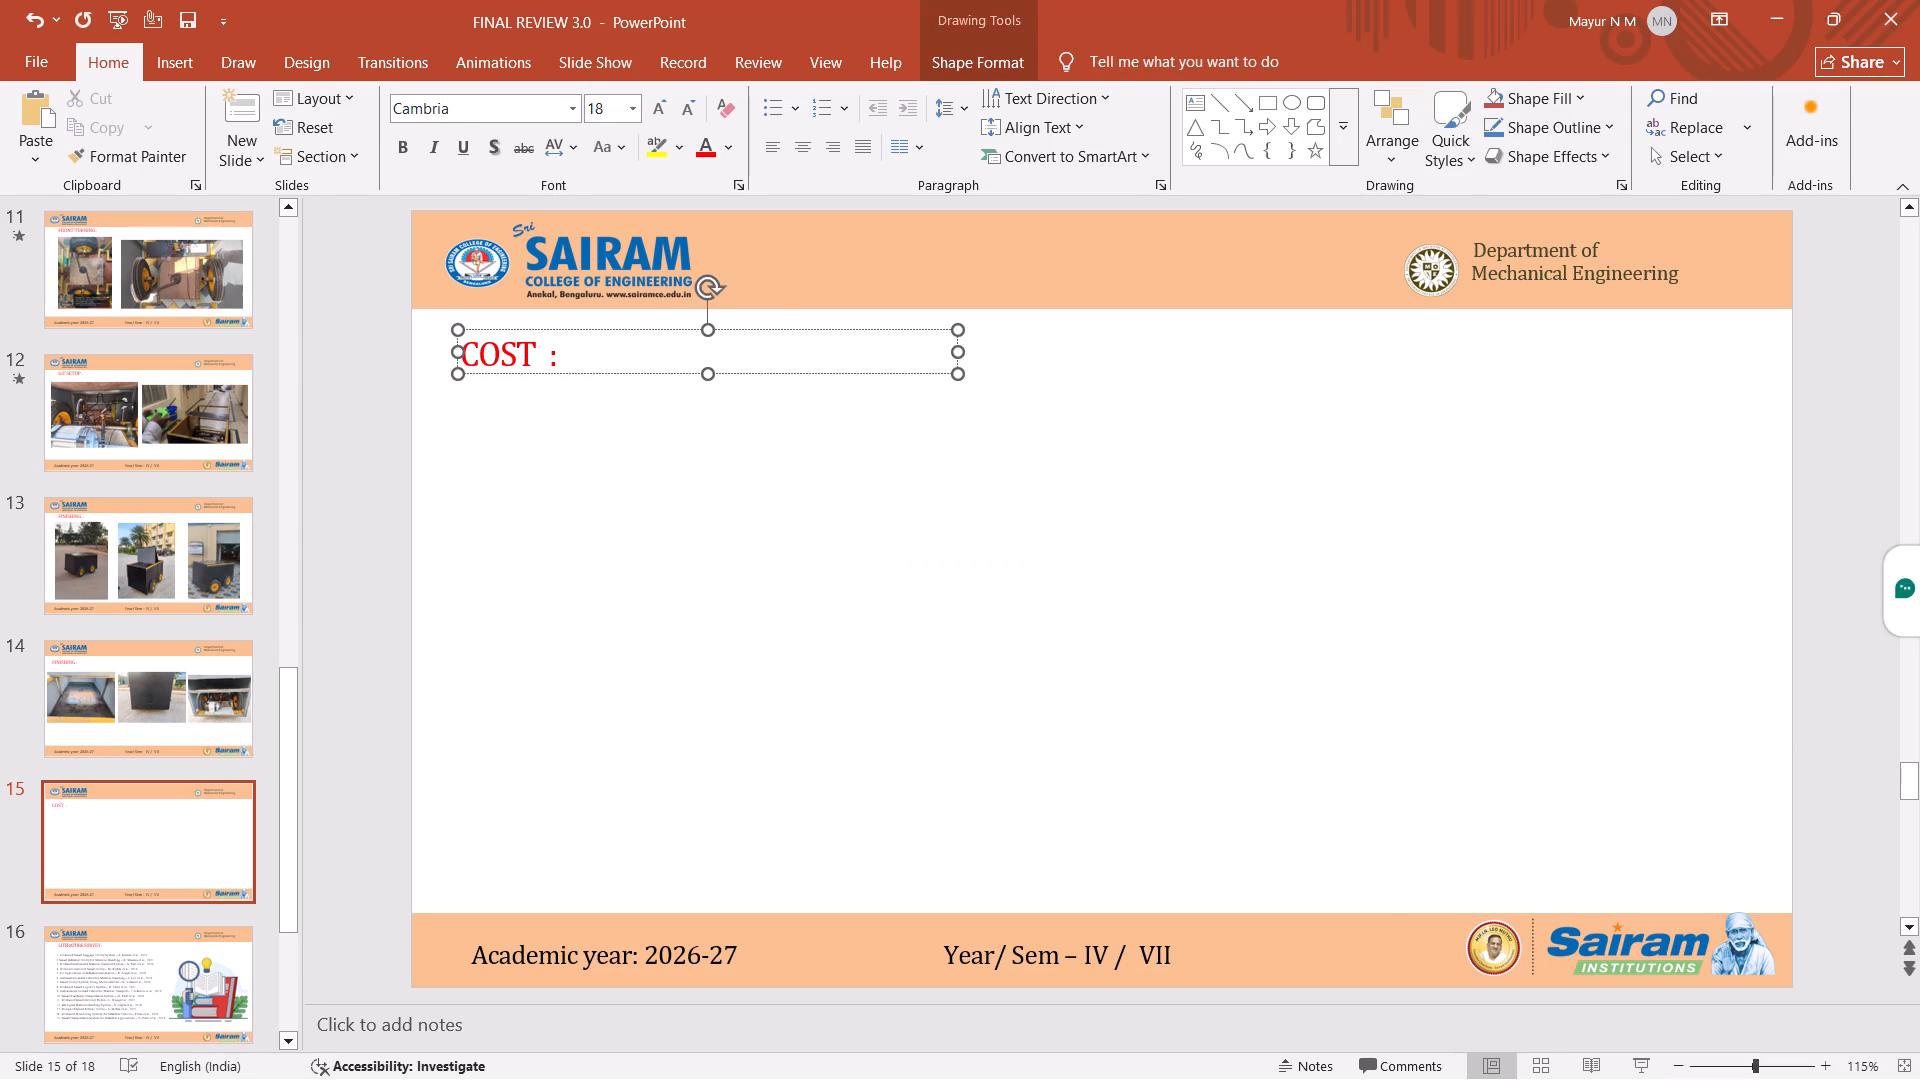
pyautogui.write('REPORT')
# Paste the copied cost table image on the COST REPORT slide and shrink it to fit near the centre between heading and footer.
pyautogui.click(825, 668)
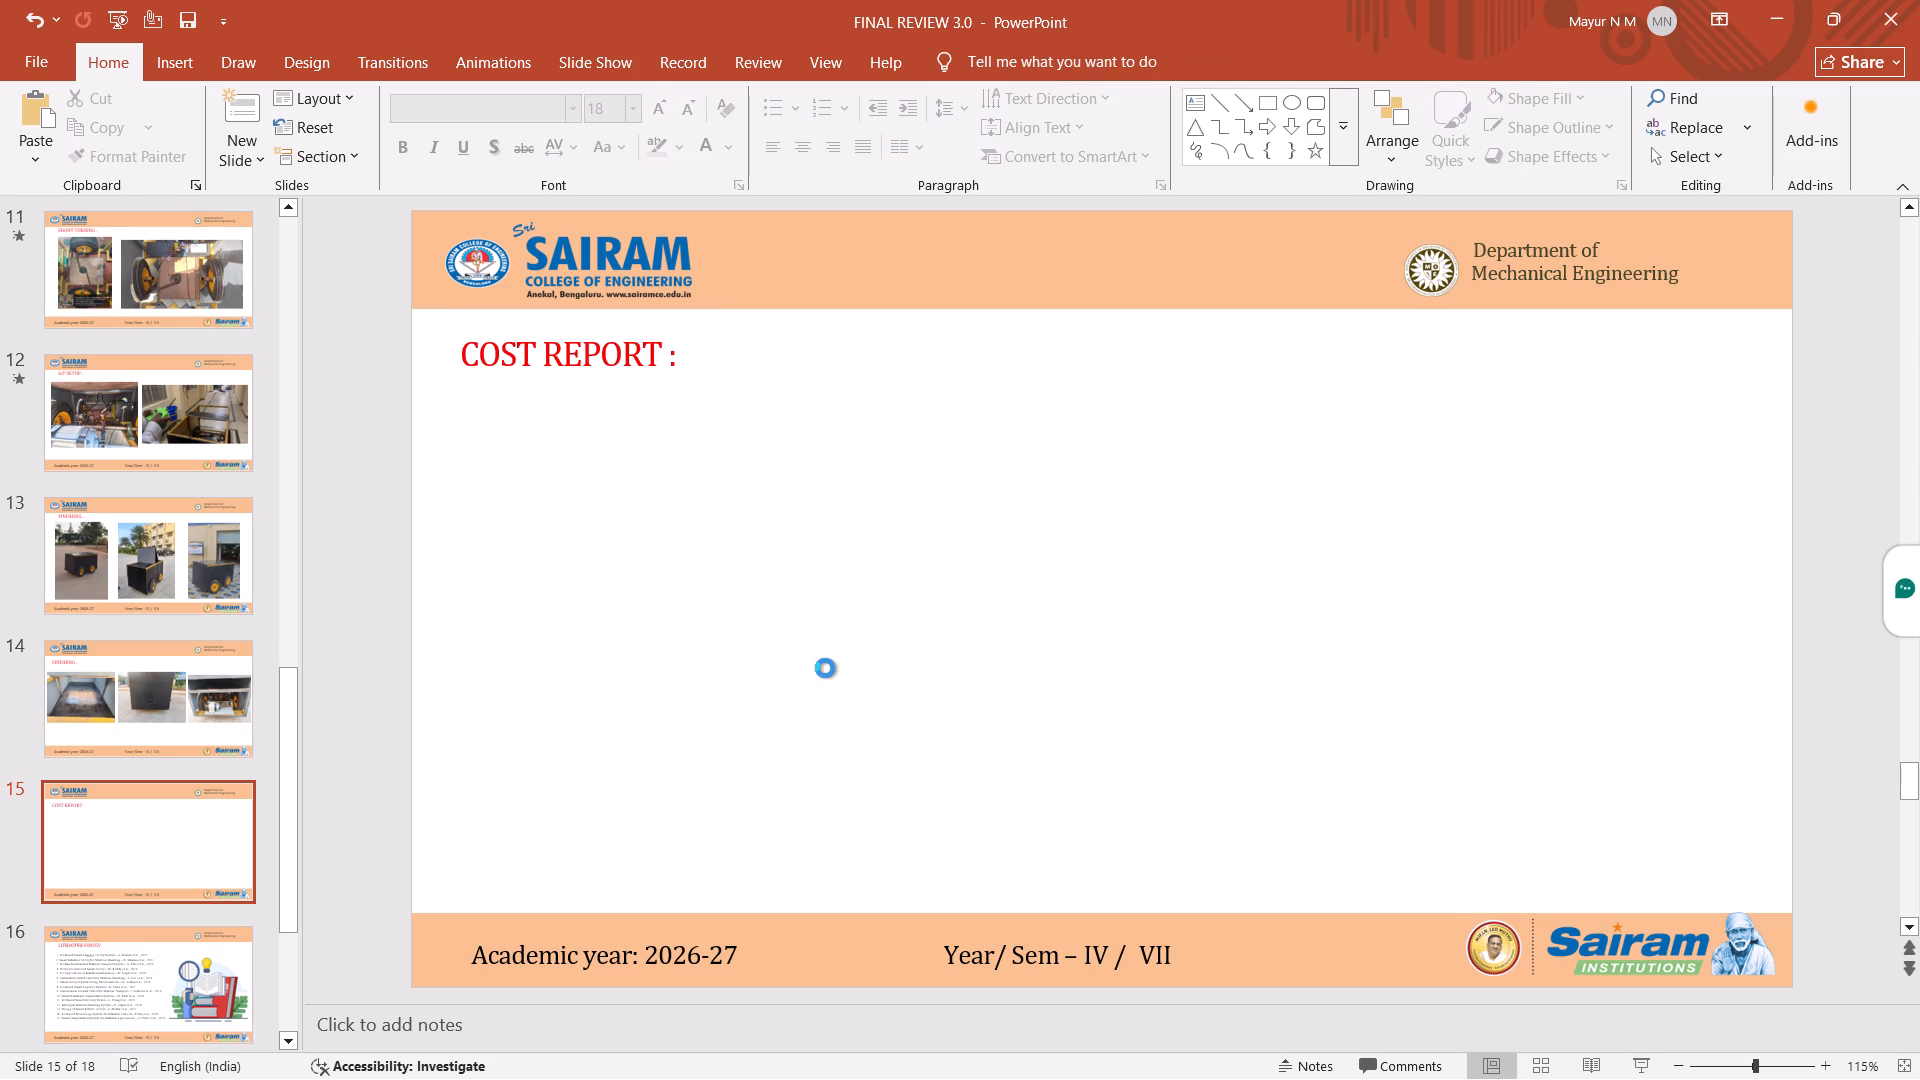
pyautogui.hotkey('ctrl', 'v')
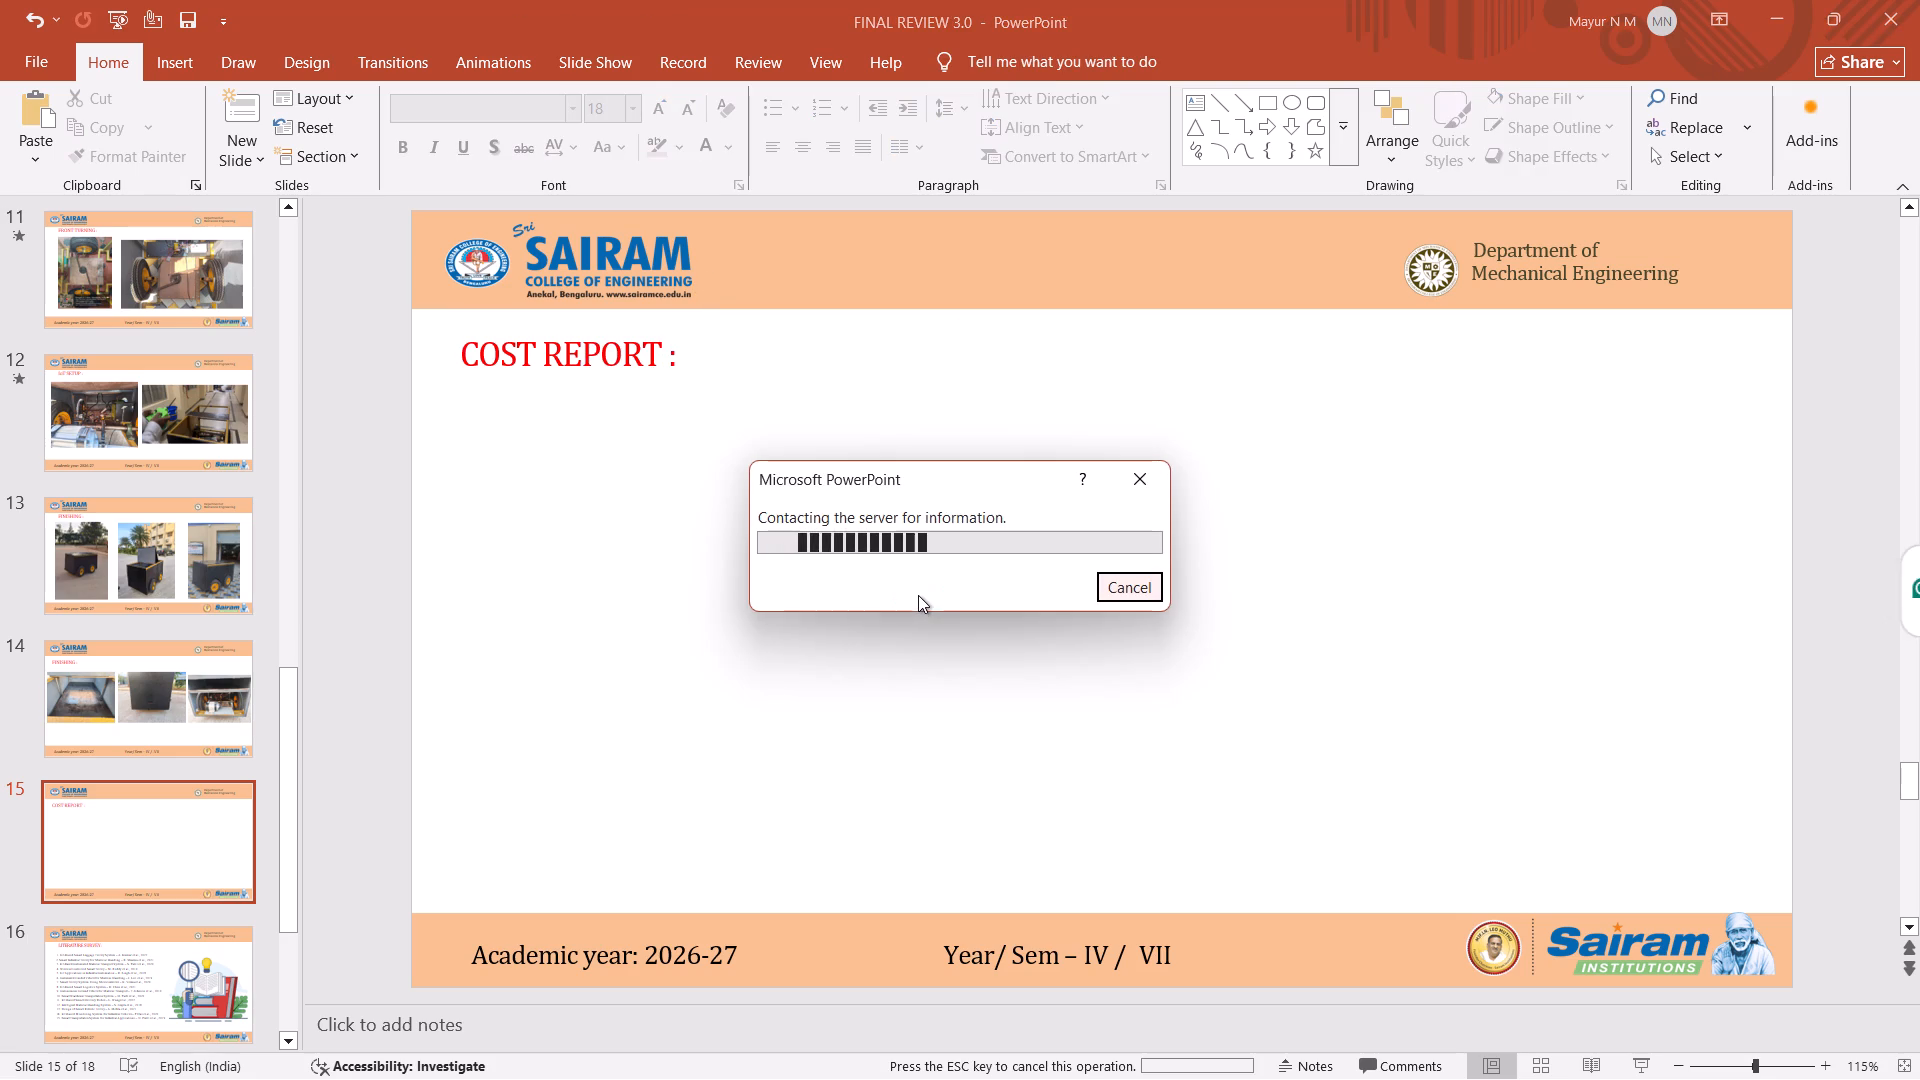
pyautogui.rightClick(1063, 611)
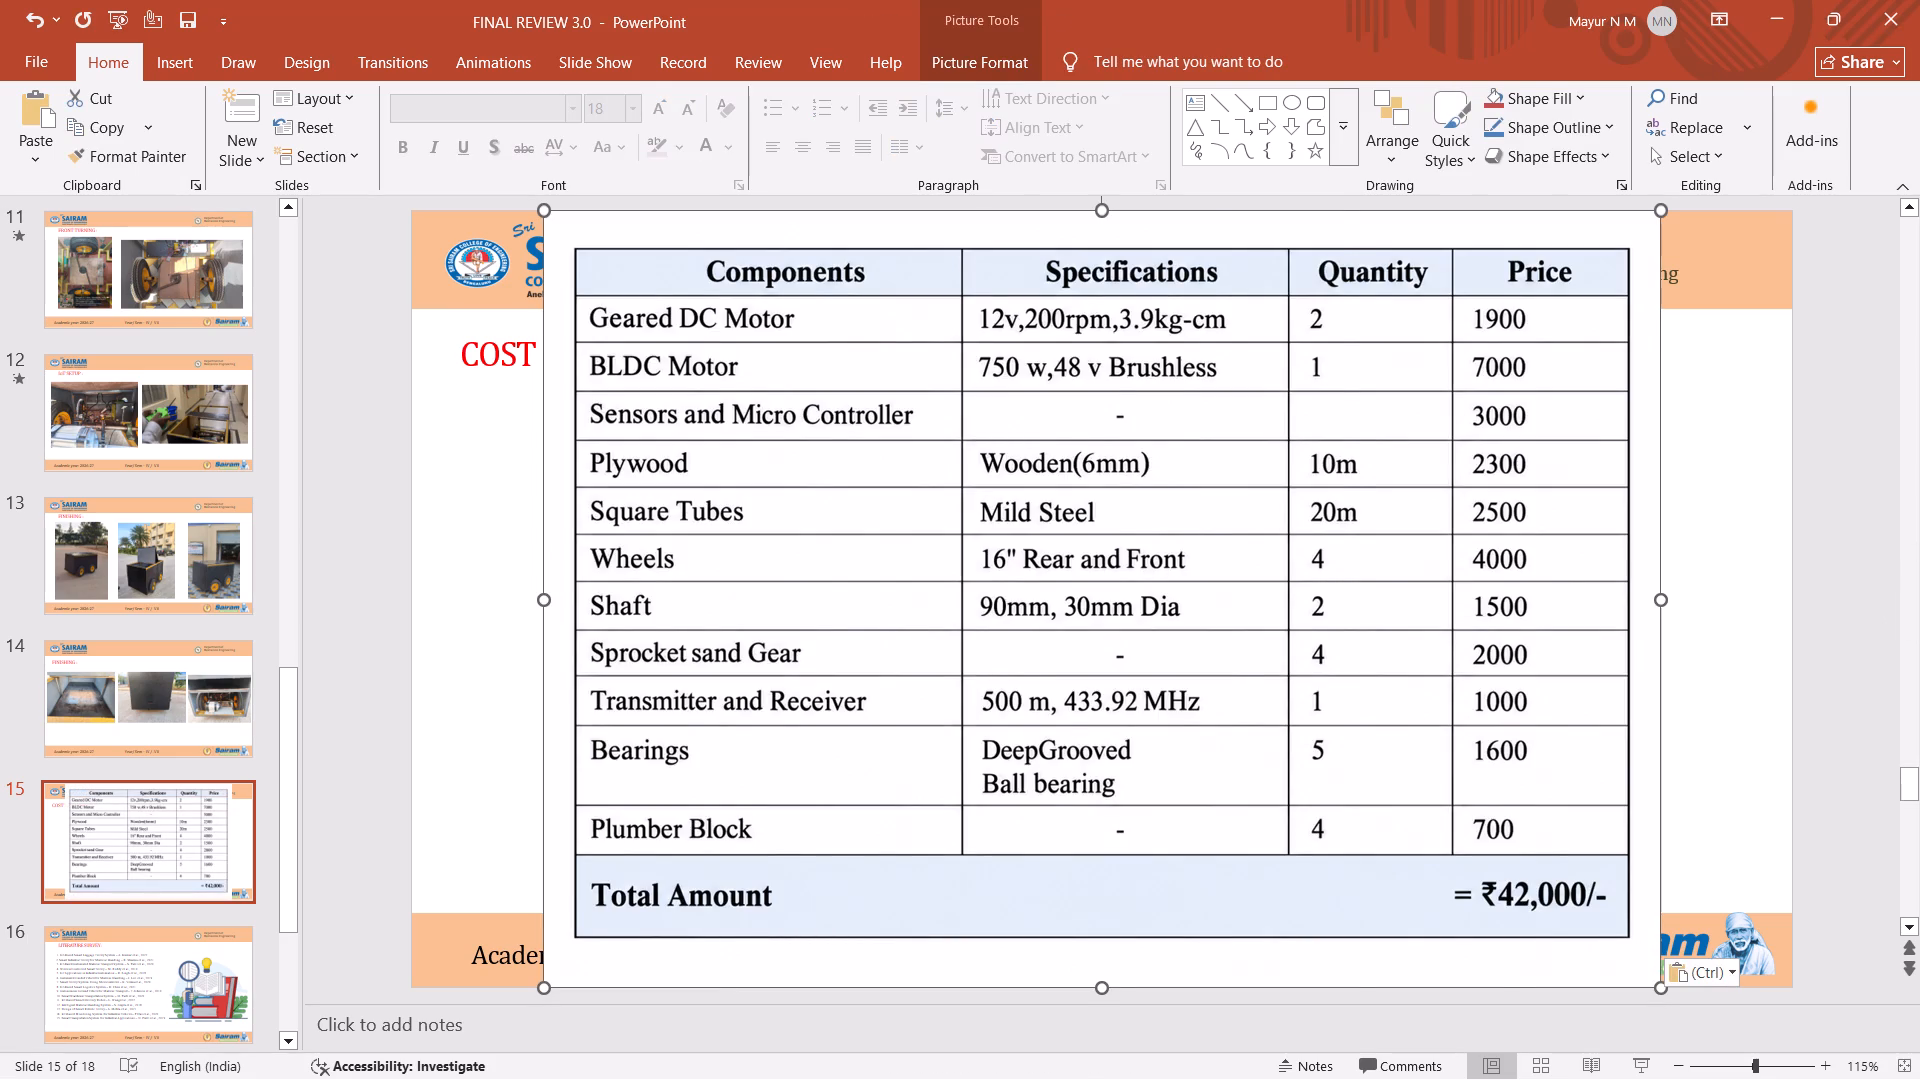
pyautogui.click(870, 632)
pyautogui.moveTo(1663, 210); pyautogui.dragTo(1300, 636)
pyautogui.moveTo(846, 794); pyautogui.dragTo(965, 712)
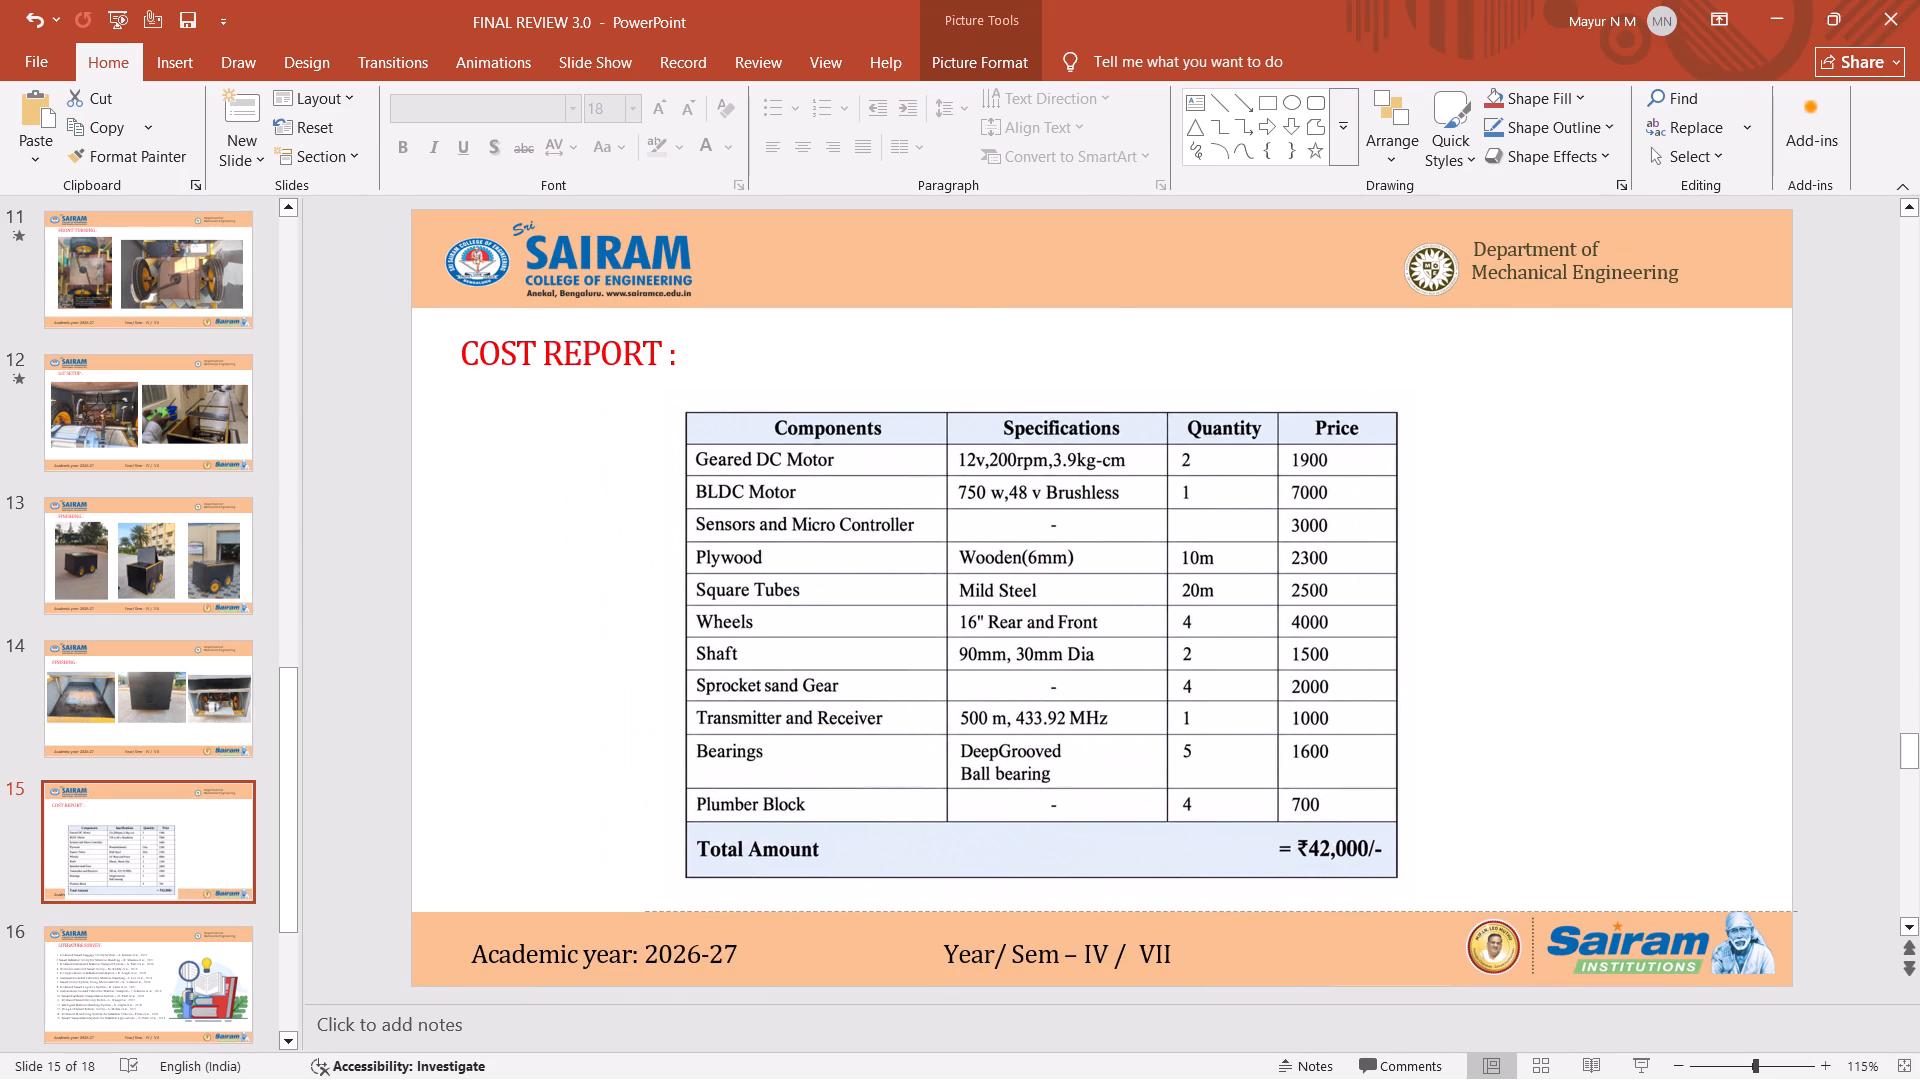
pyautogui.moveTo(965, 712); pyautogui.dragTo(965, 711)
pyautogui.click(520, 775)
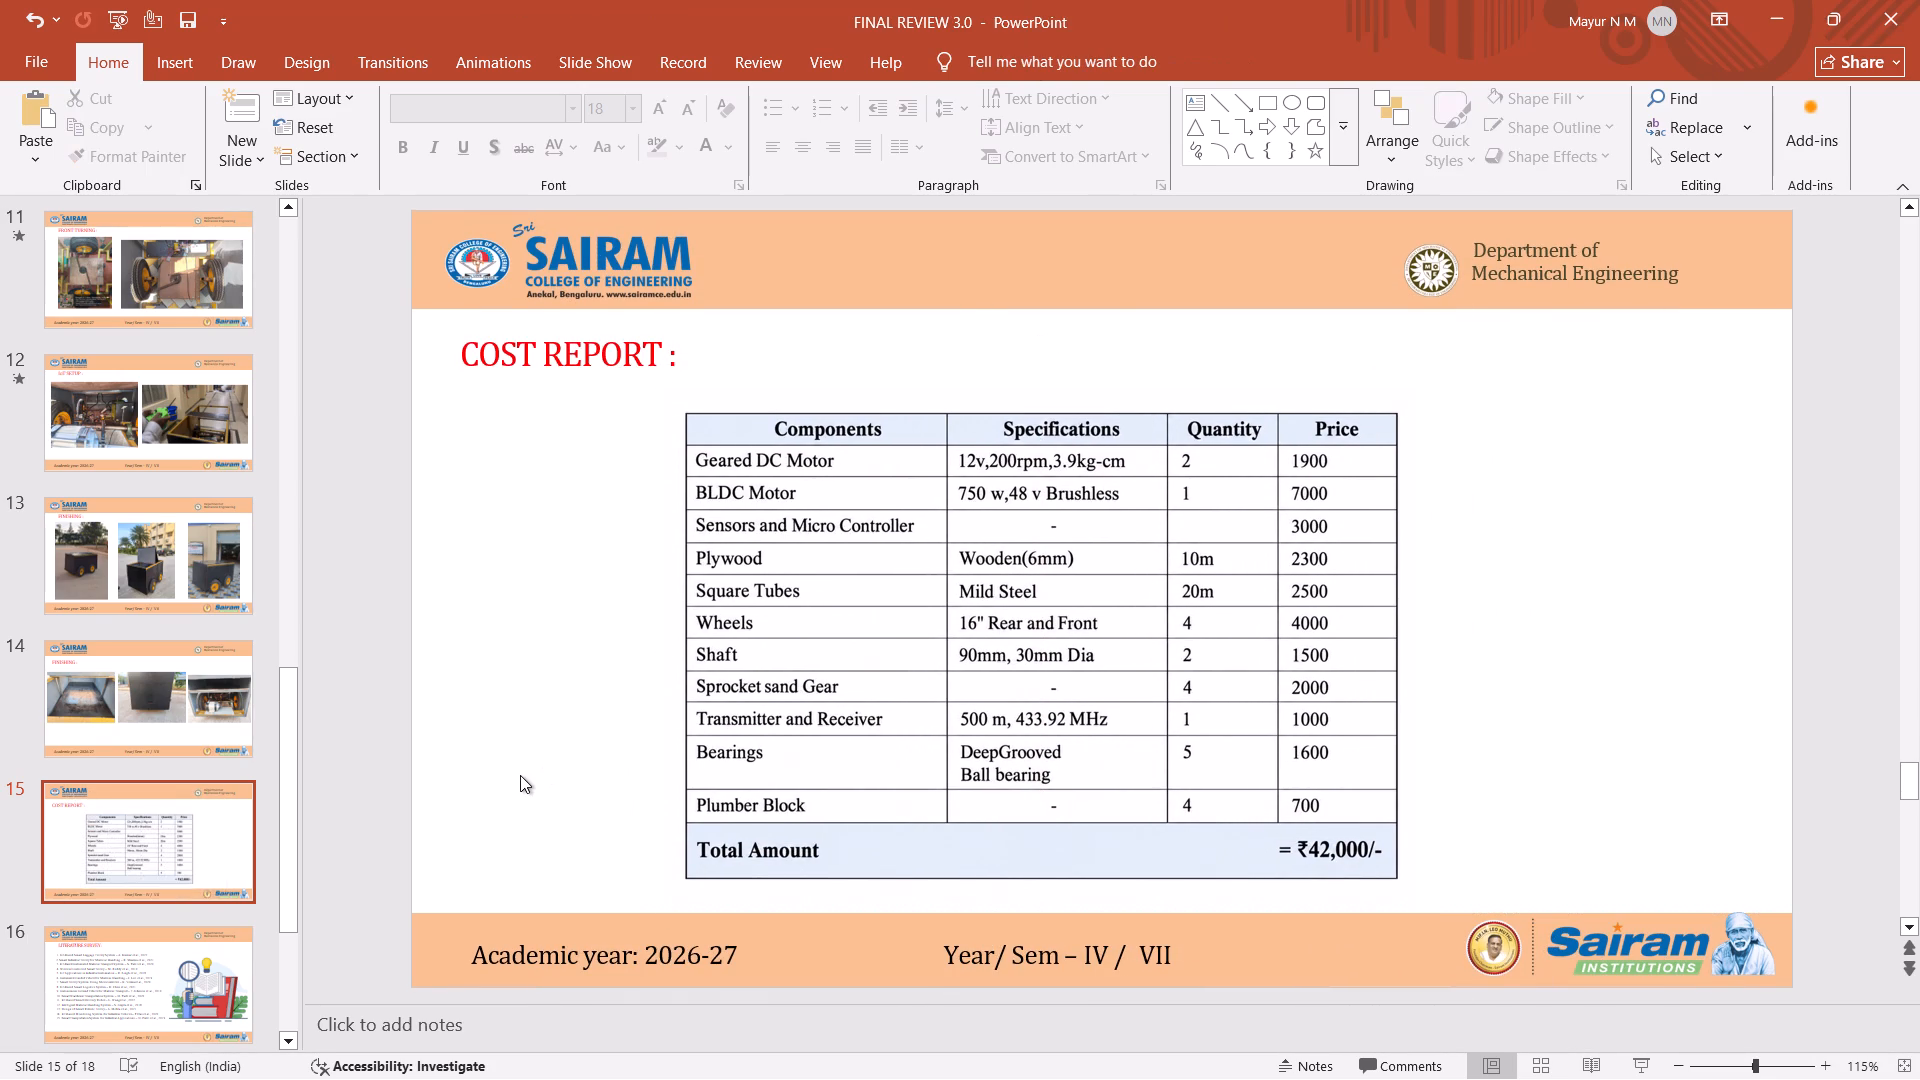
pyautogui.moveTo(959, 685); pyautogui.dragTo(1026, 689)
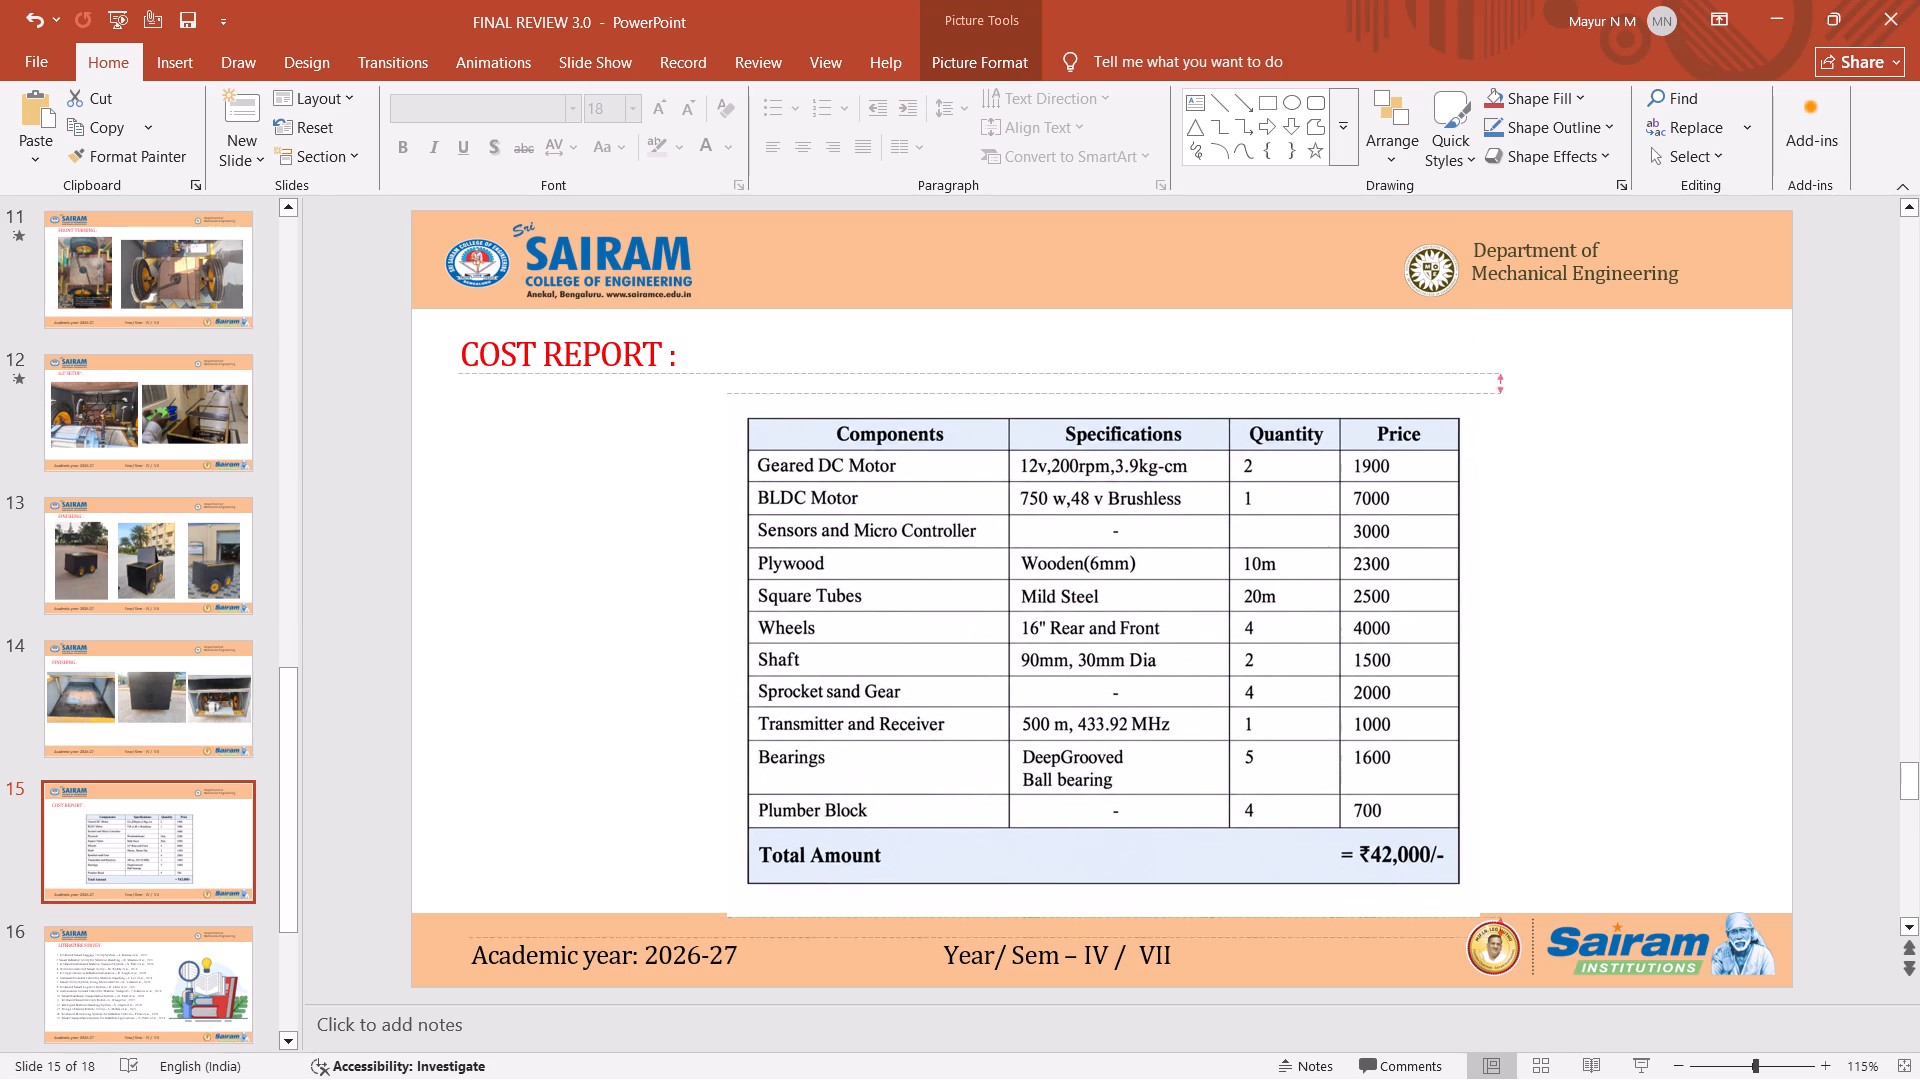
pyautogui.moveTo(1026, 689); pyautogui.dragTo(1040, 672)
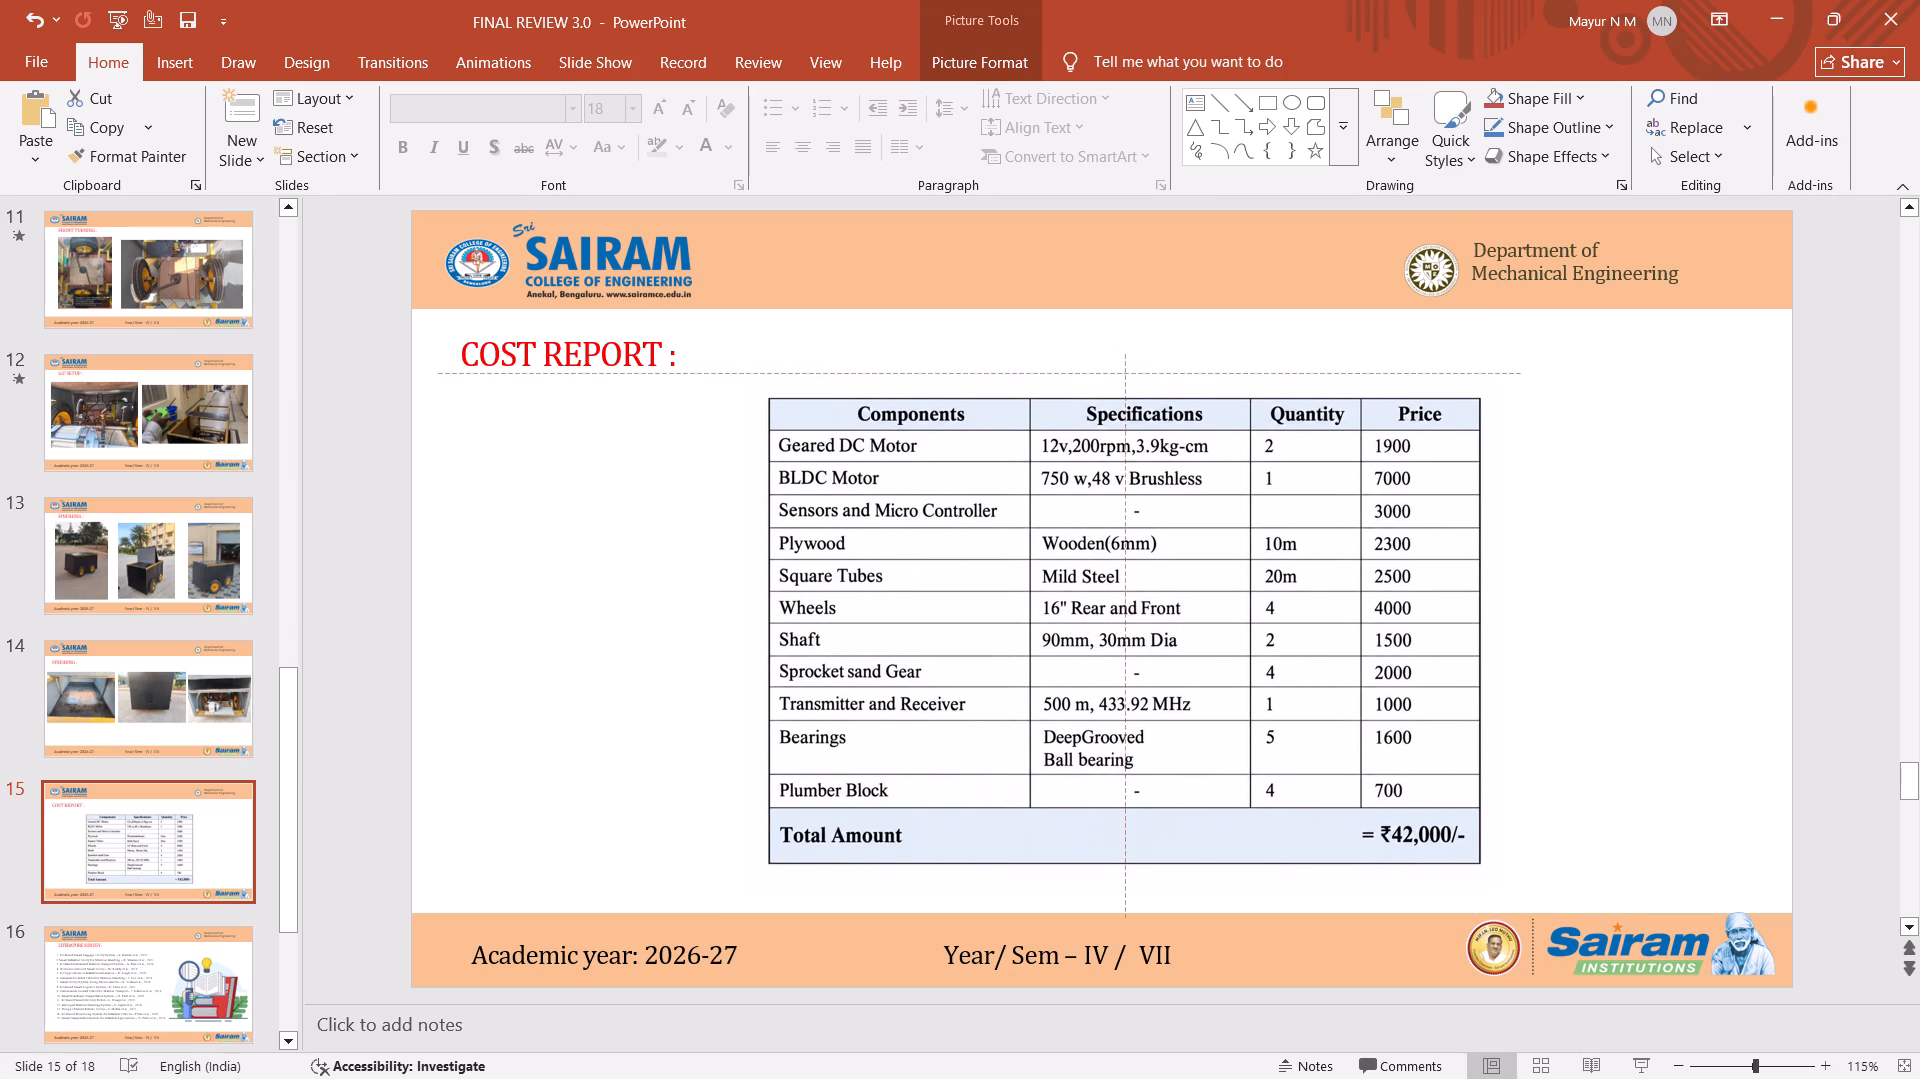
pyautogui.moveTo(1040, 672); pyautogui.dragTo(1037, 680)
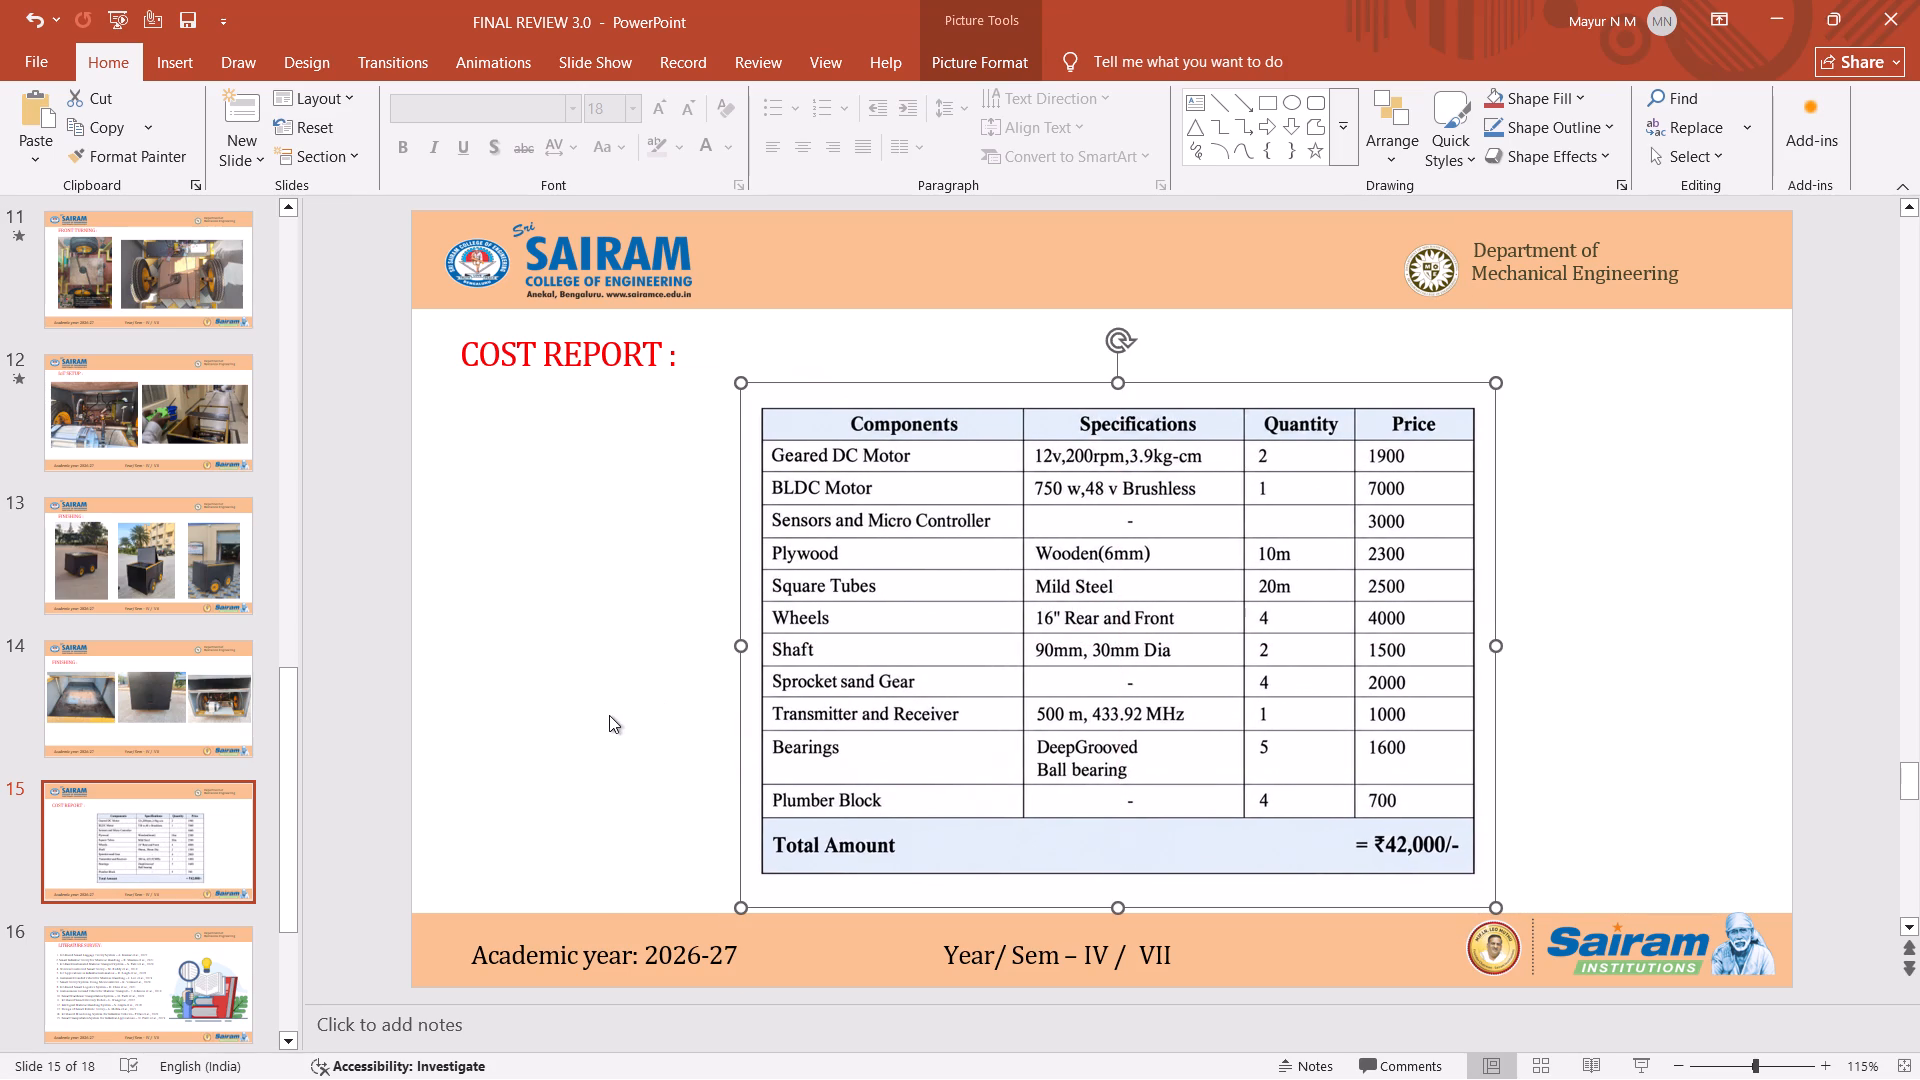
pyautogui.click(609, 715)
# Delete the empty GANTT CHART slide 17.
pyautogui.click(119, 927)
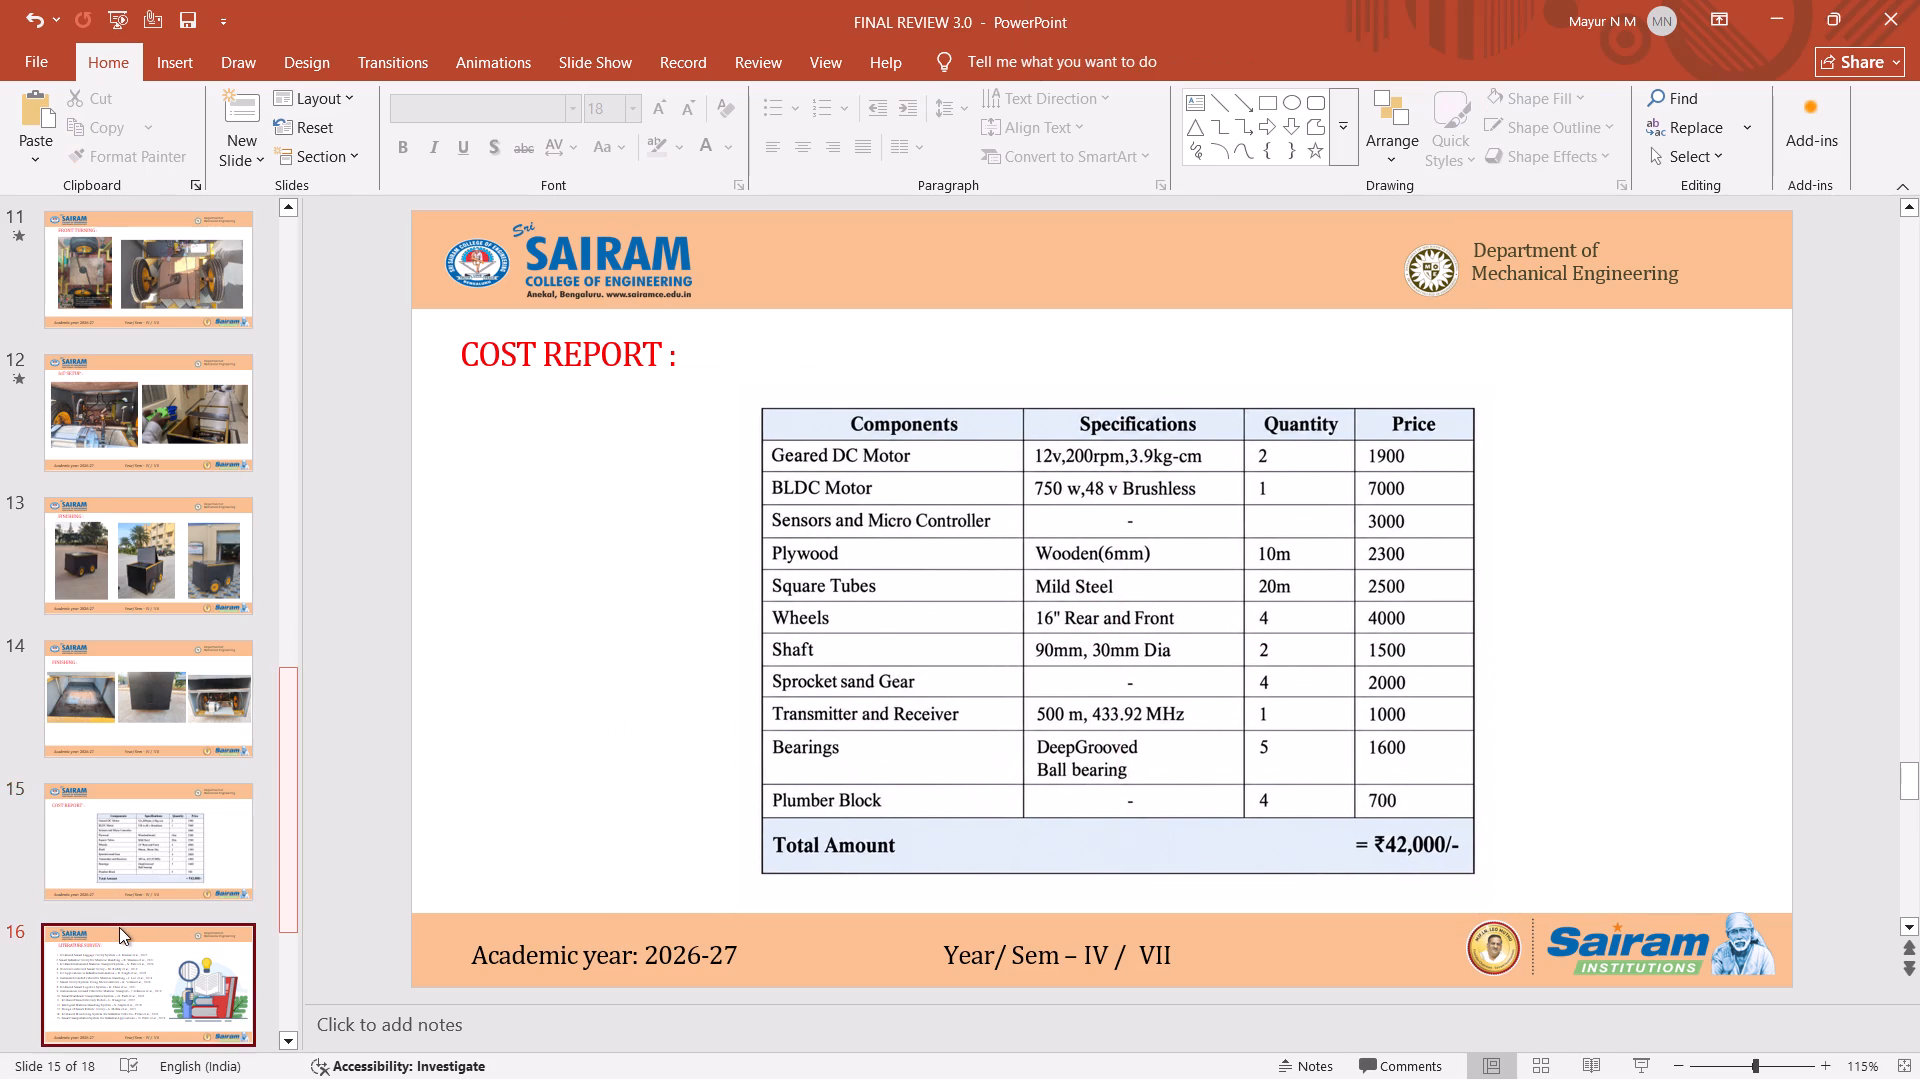
pyautogui.scroll(-1, 119, 927)
pyautogui.click(188, 782)
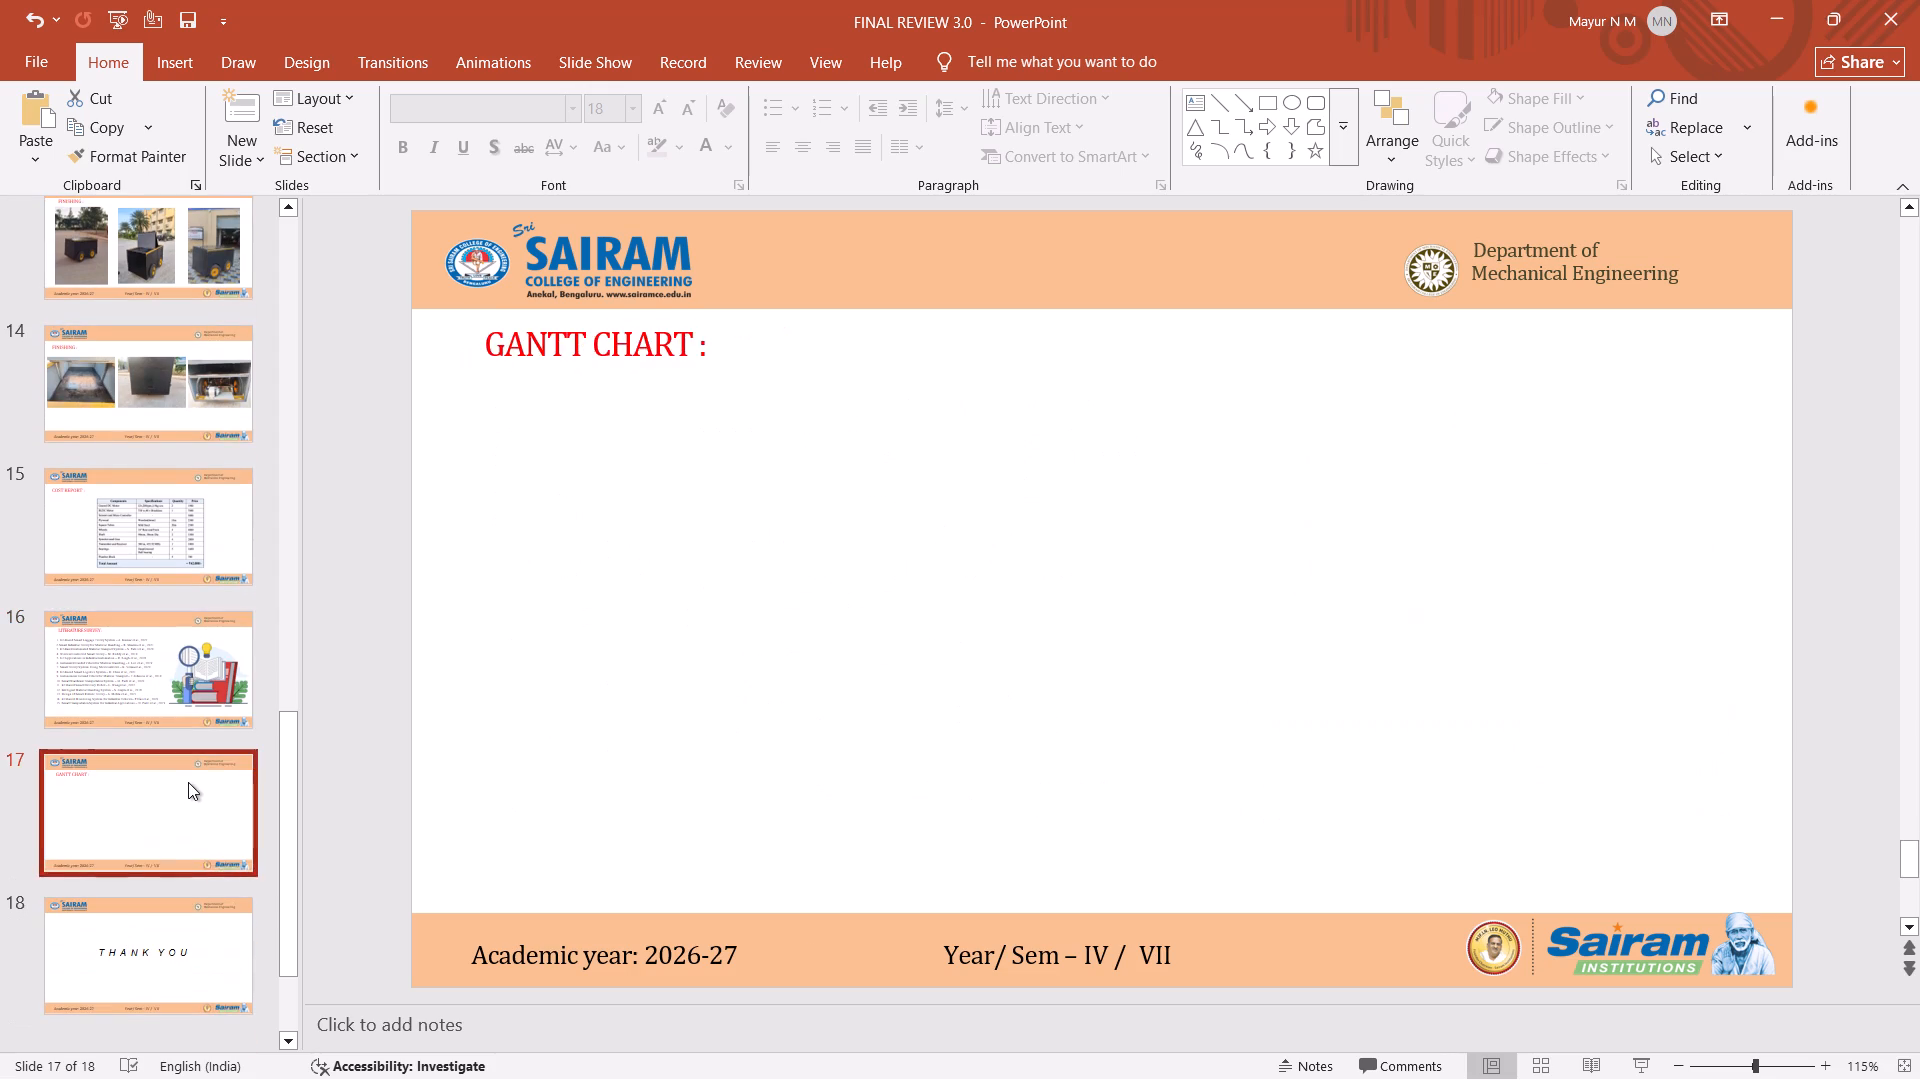
pyautogui.press('BackSpace')
# Duplicate the FINISHING slide 14 again, placing the copy before the COST REPORT slide.
pyautogui.scroll(5, 207, 666)
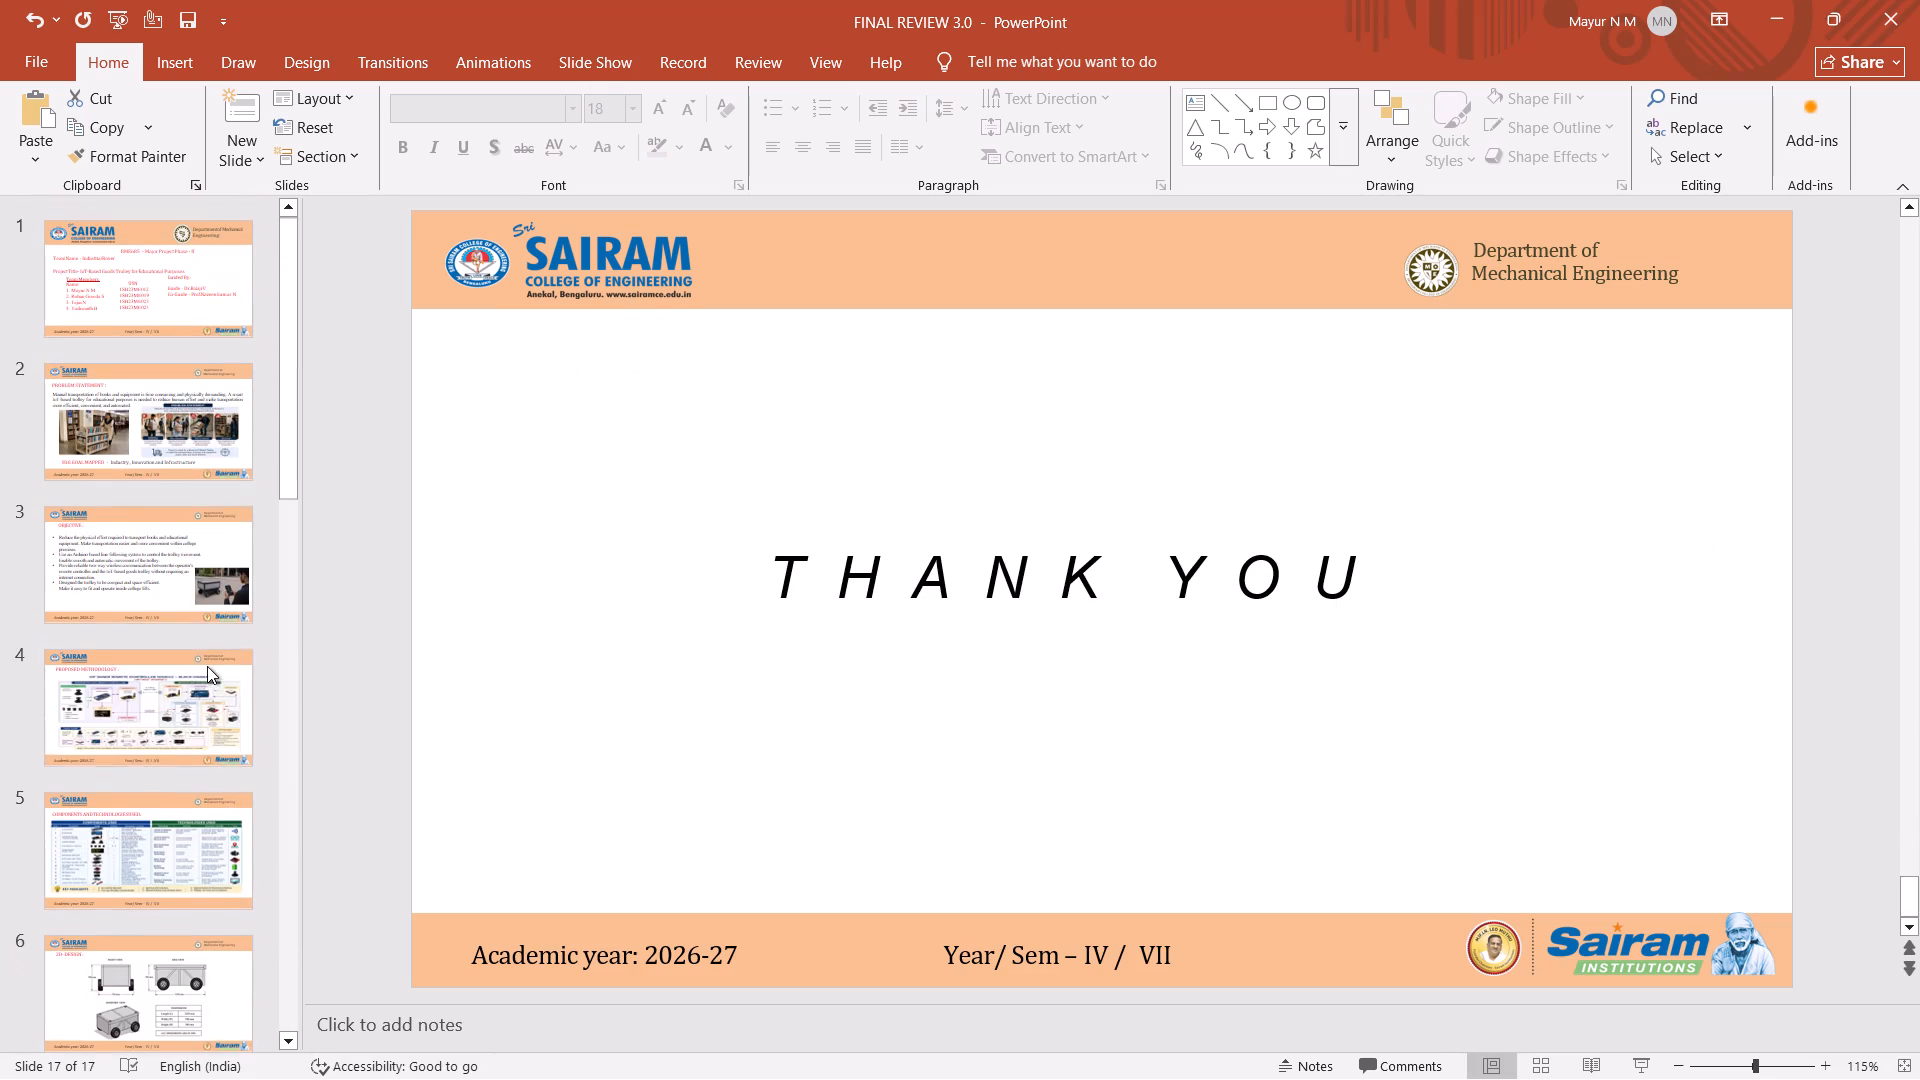
pyautogui.click(226, 566)
pyautogui.scroll(-4, 183, 779)
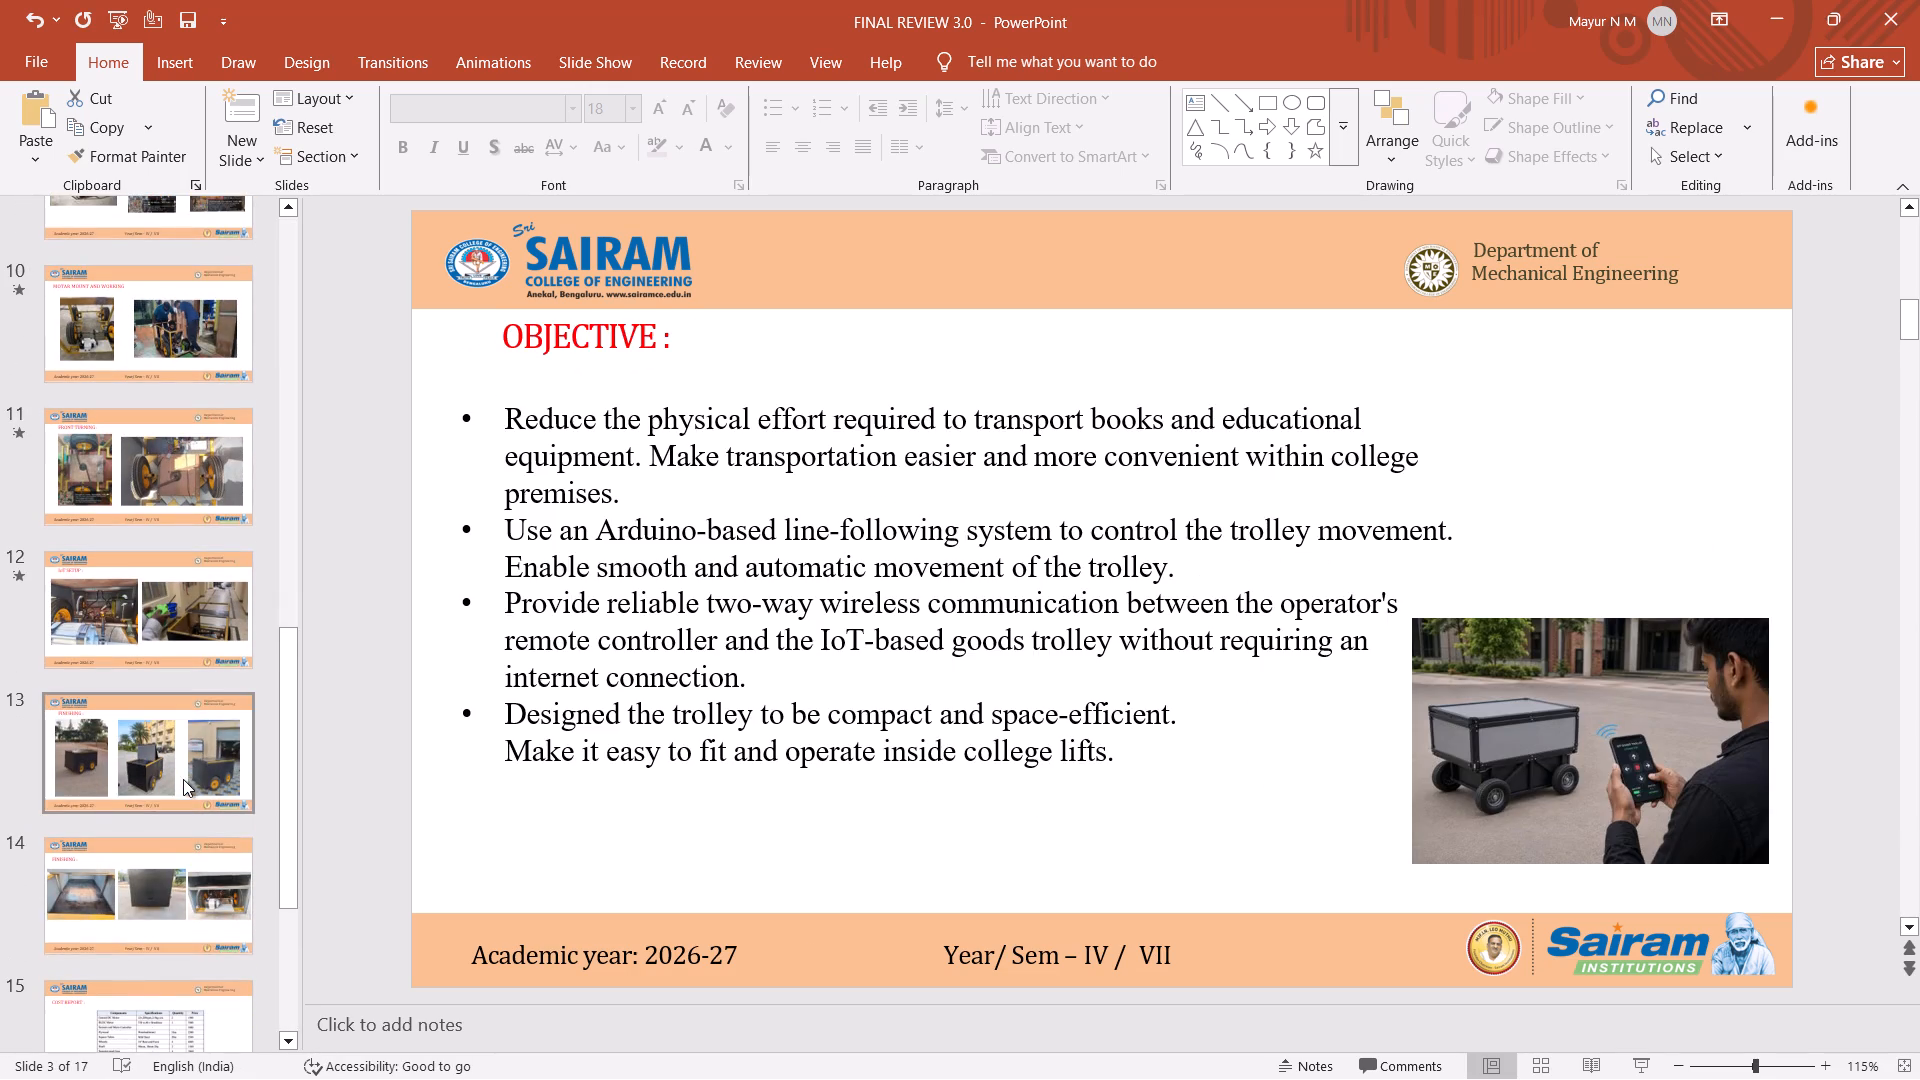
pyautogui.click(174, 888)
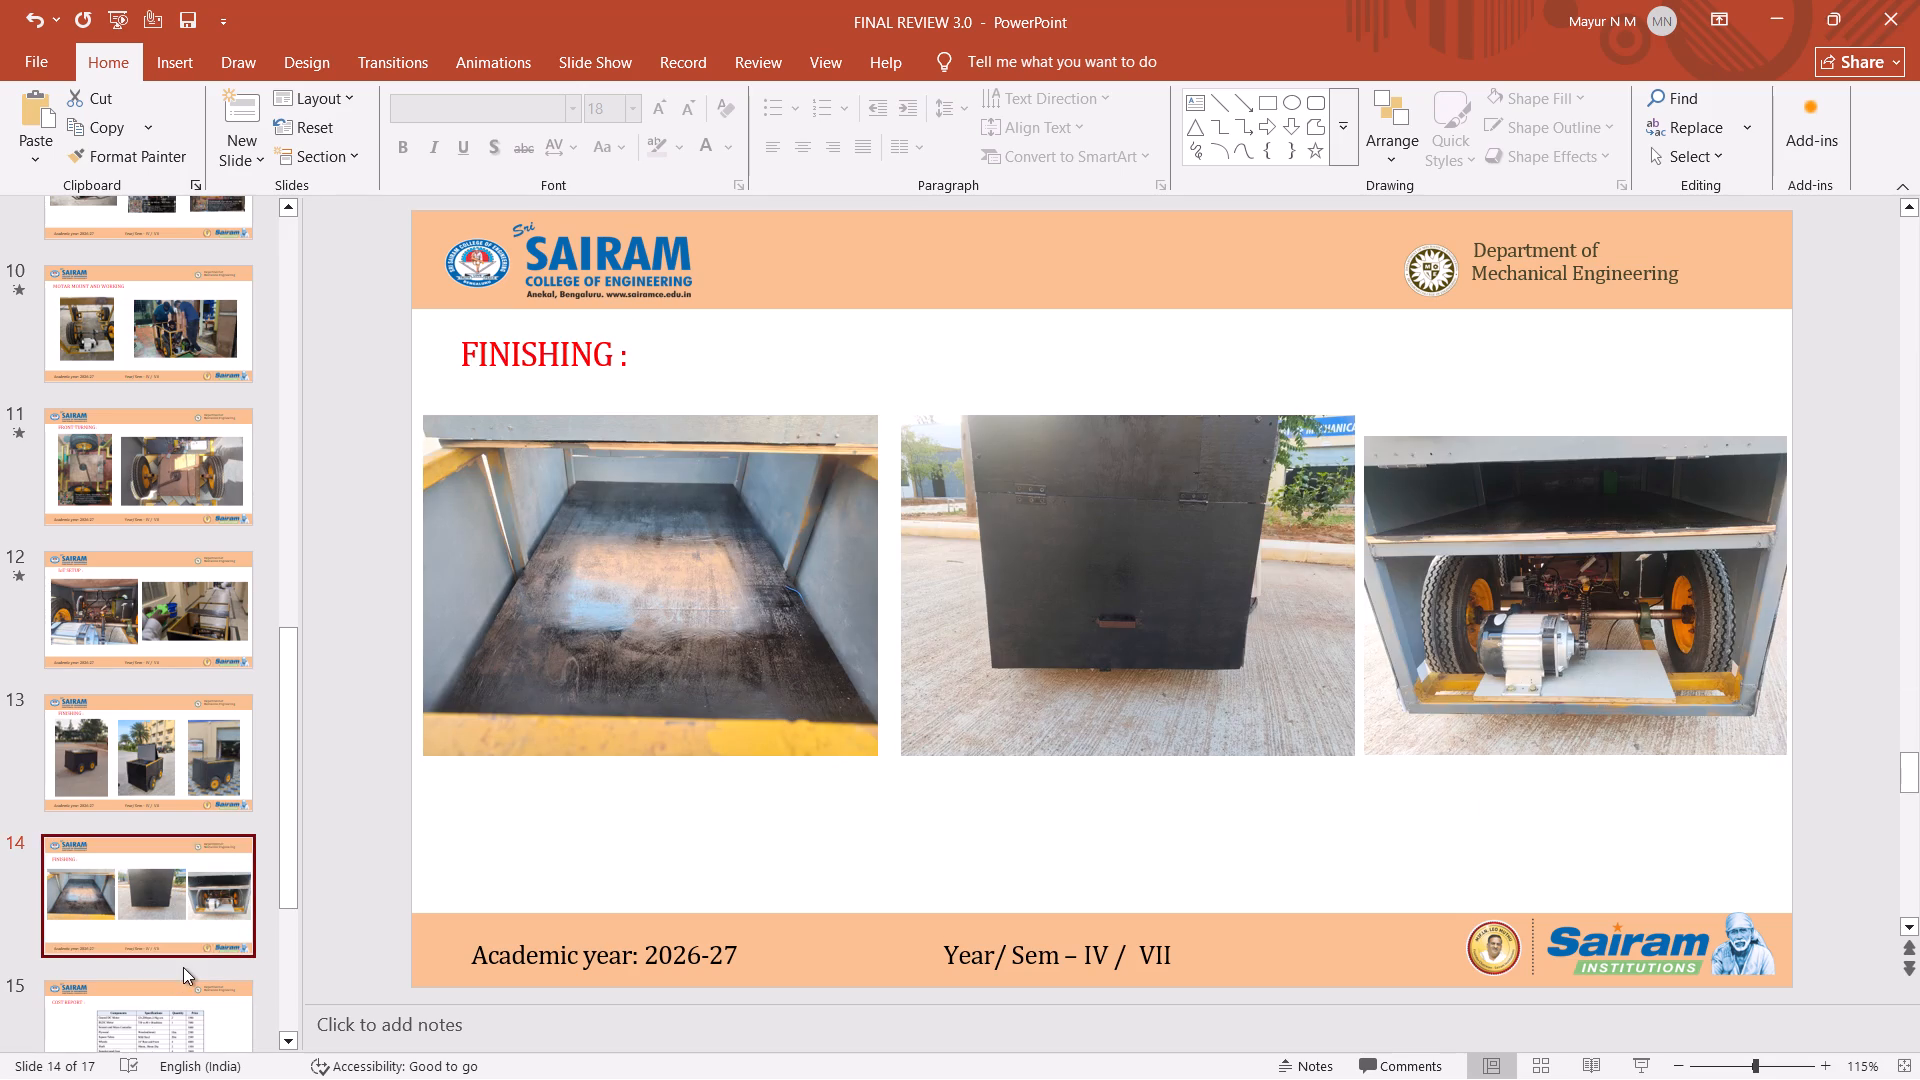
pyautogui.scroll(-3, 183, 967)
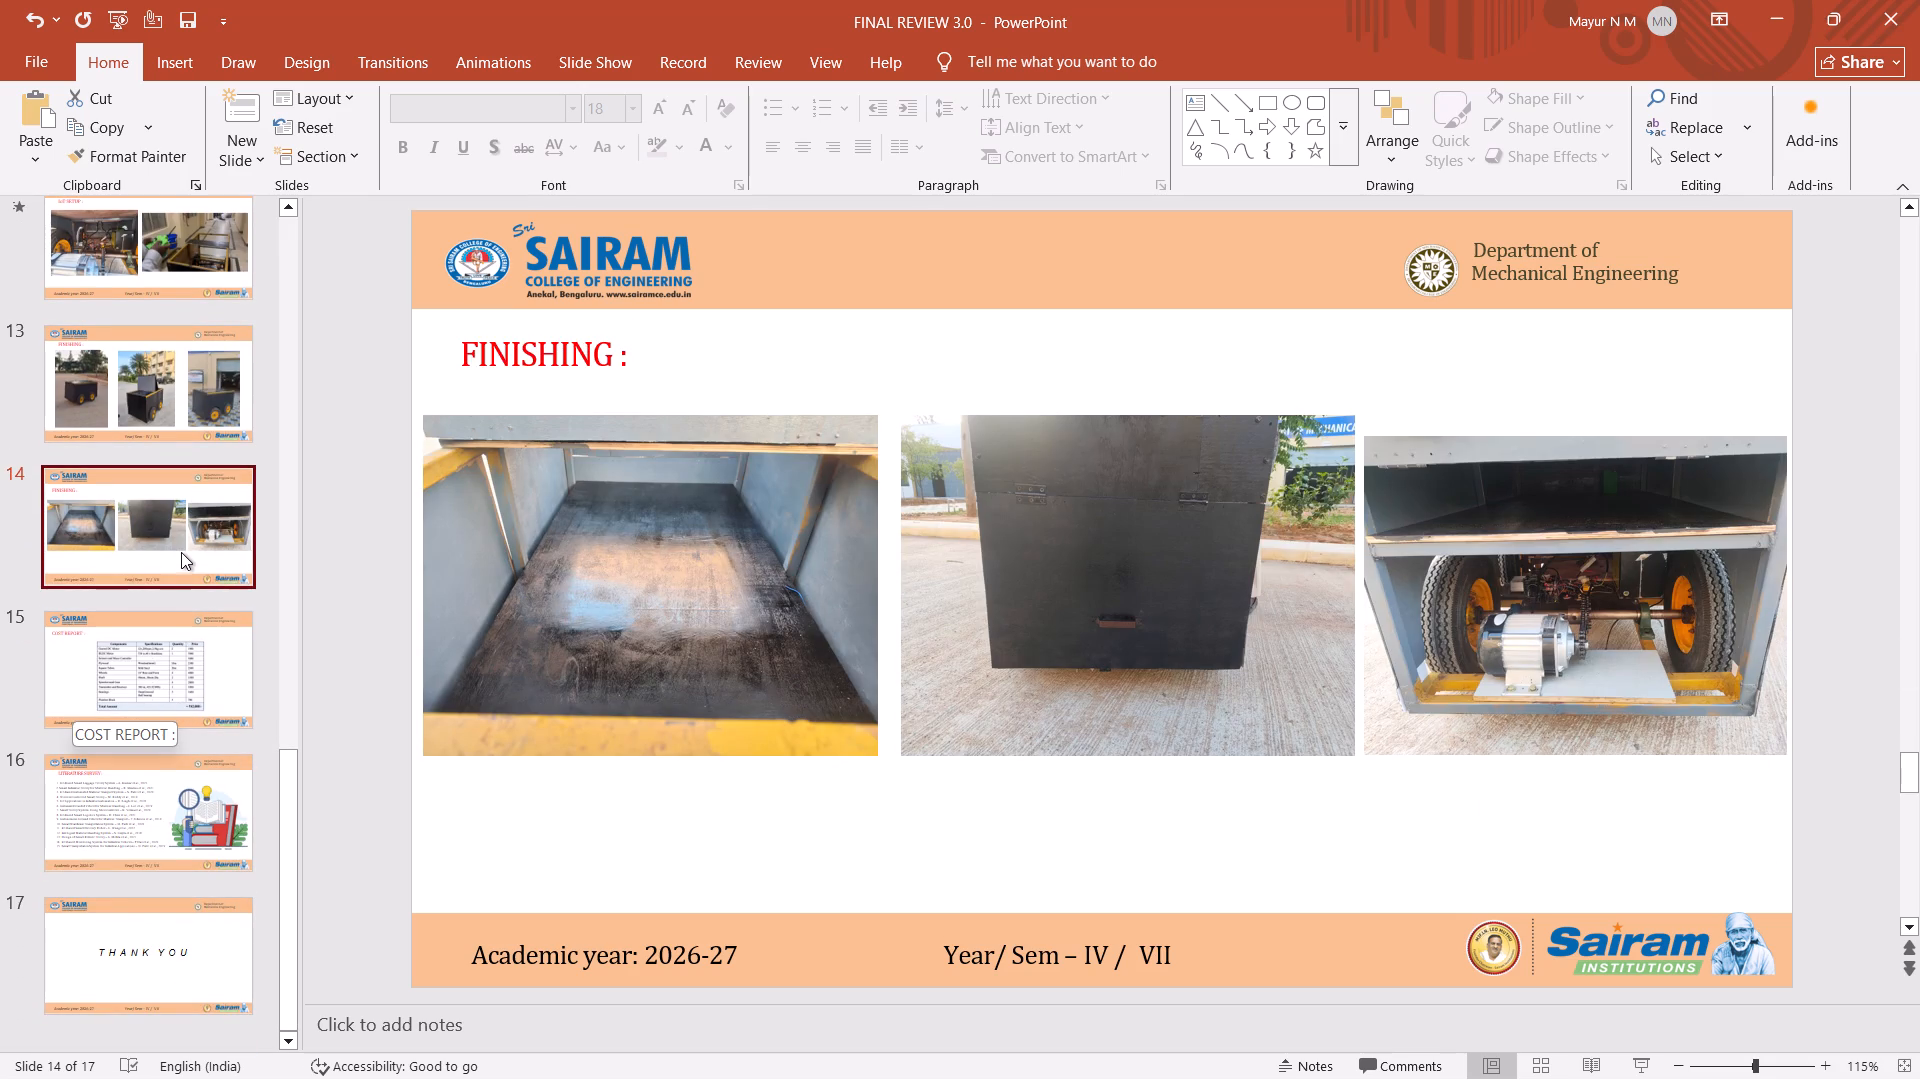
pyautogui.click(181, 551)
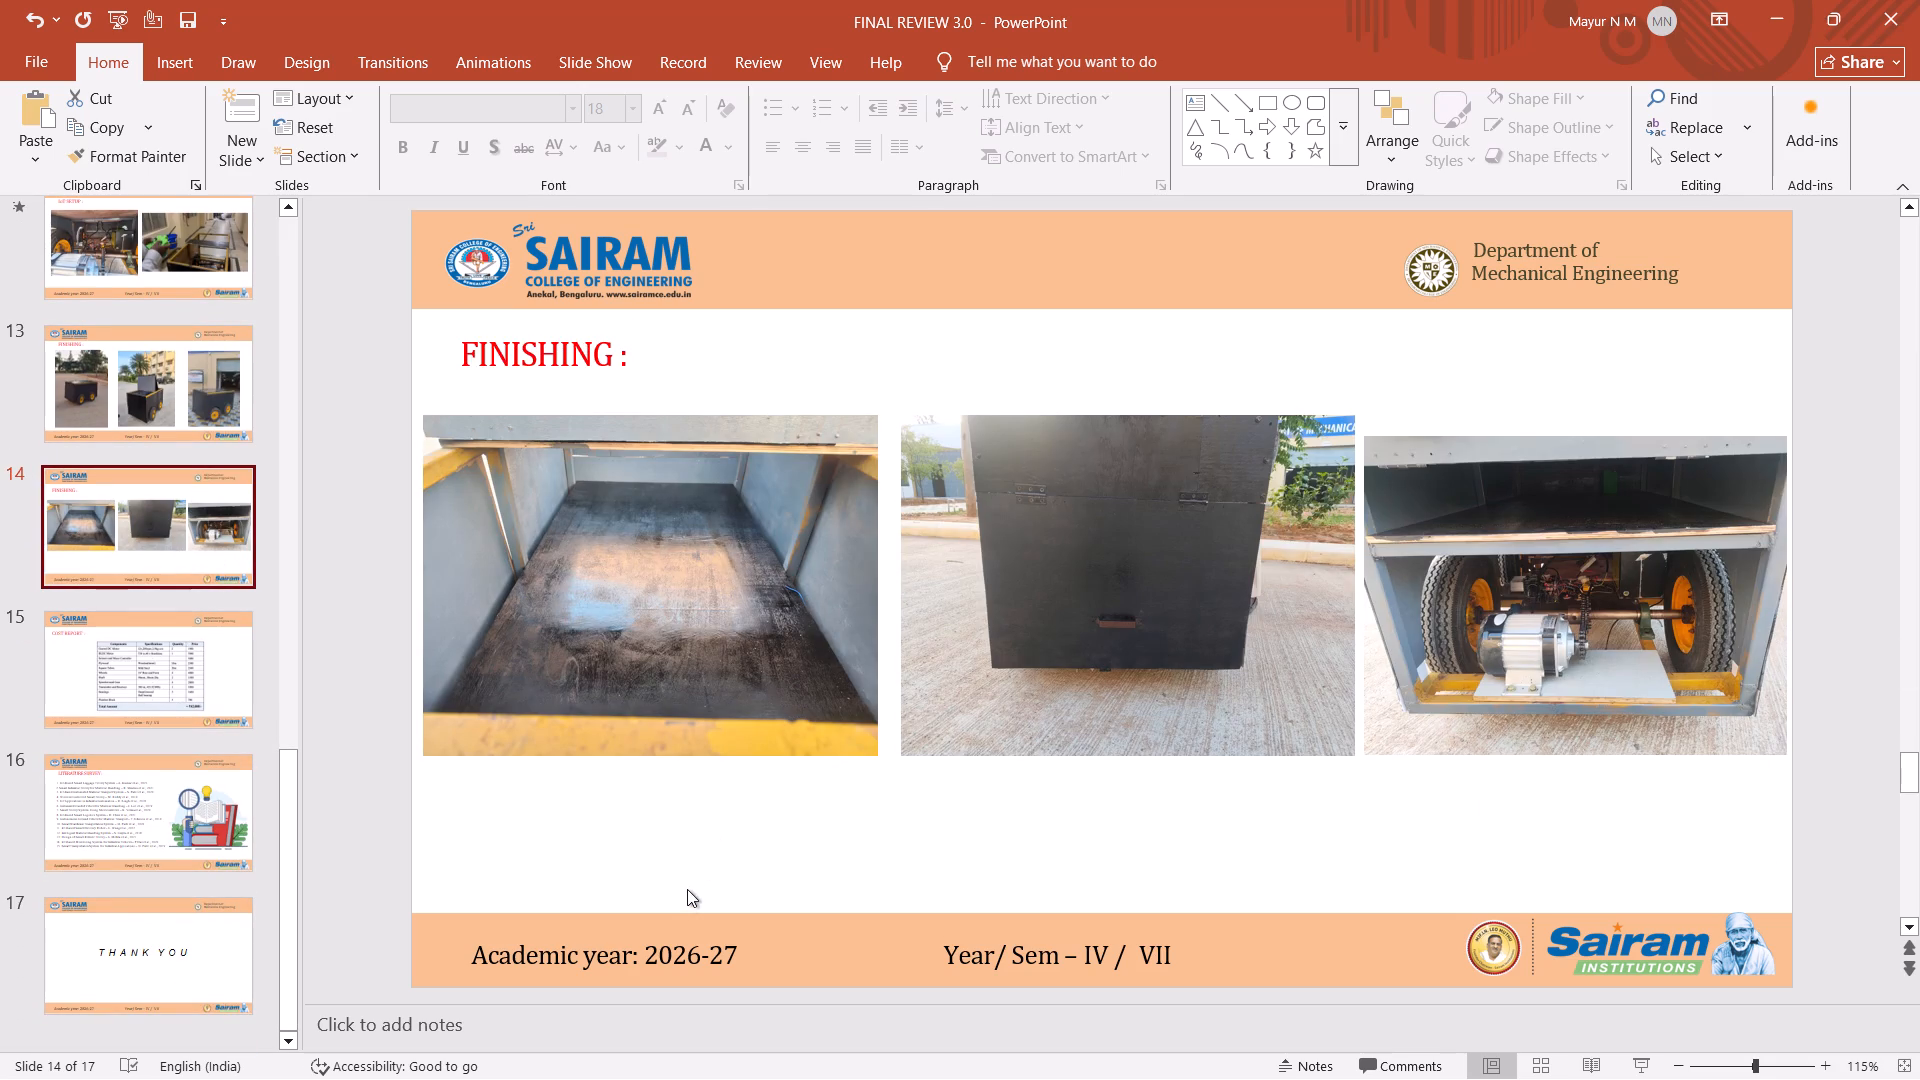
pyautogui.rightClick(687, 889)
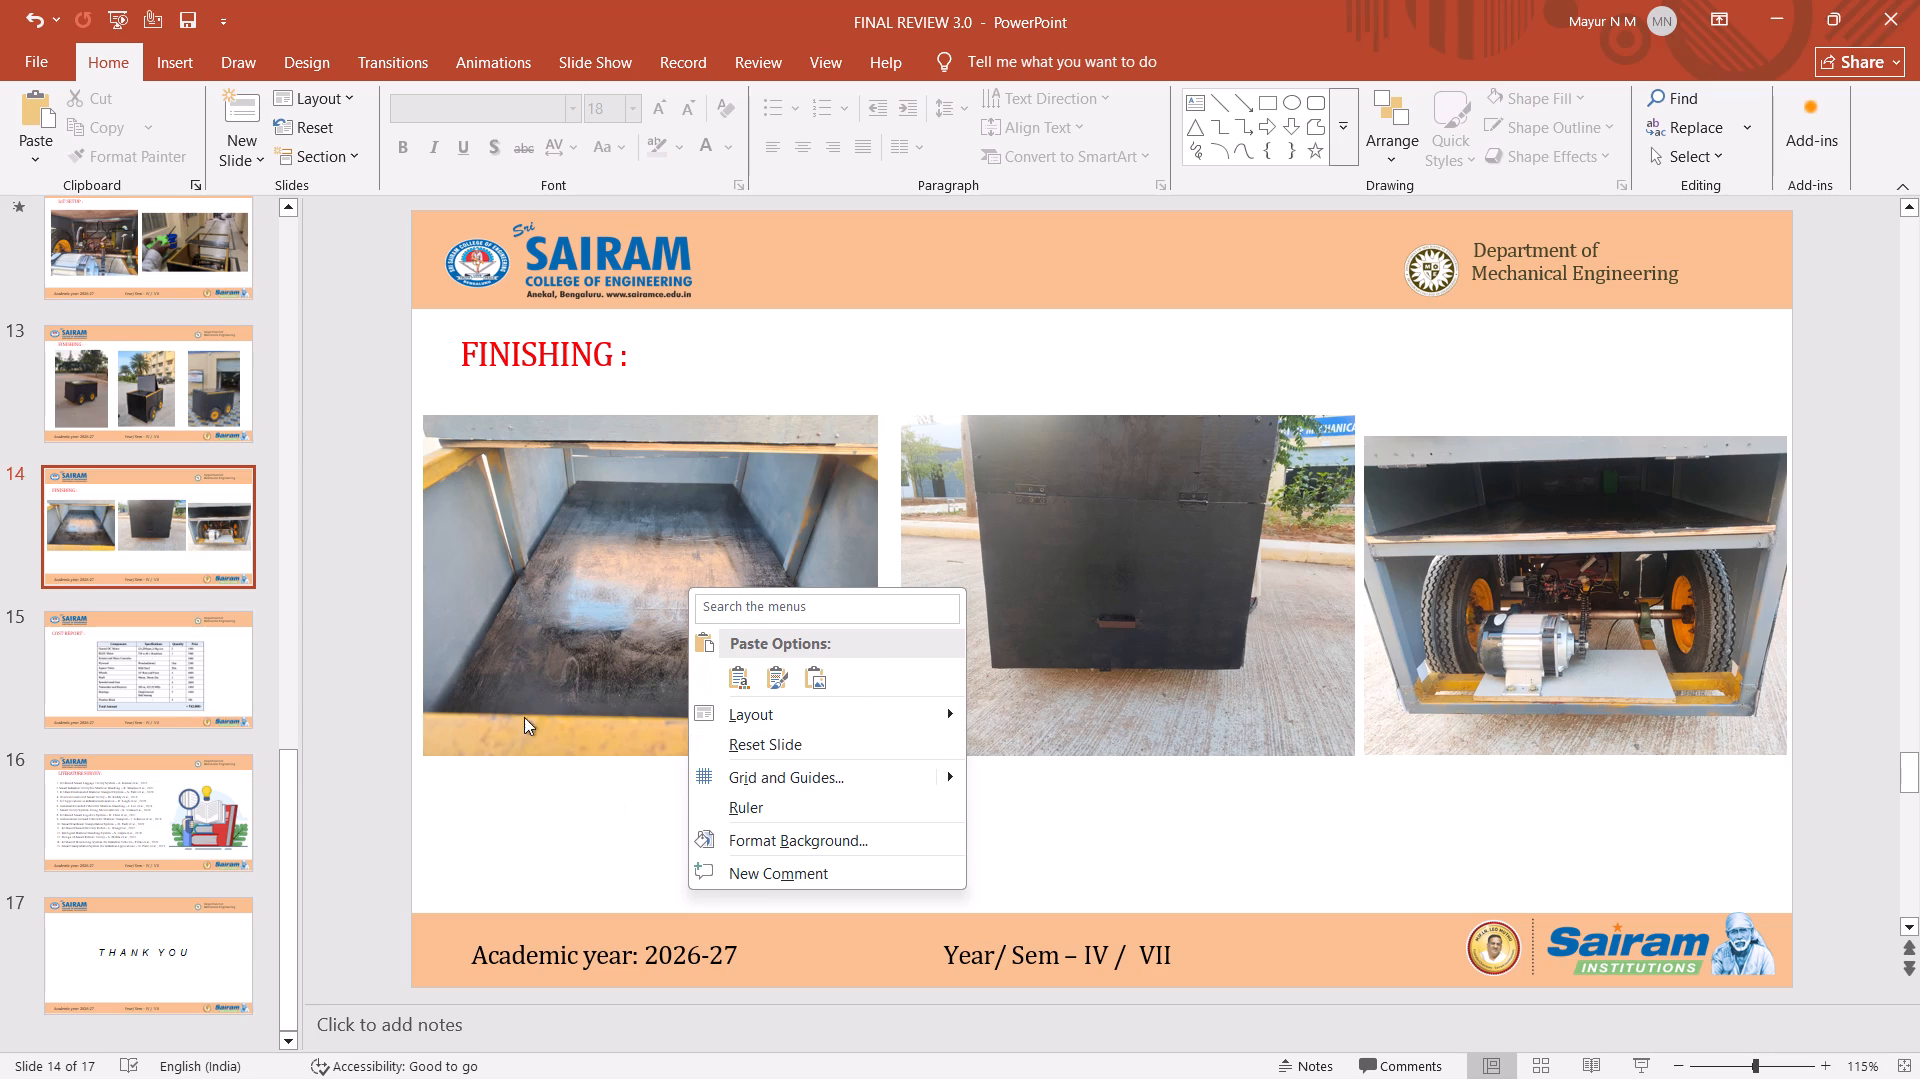
pyautogui.click(220, 700)
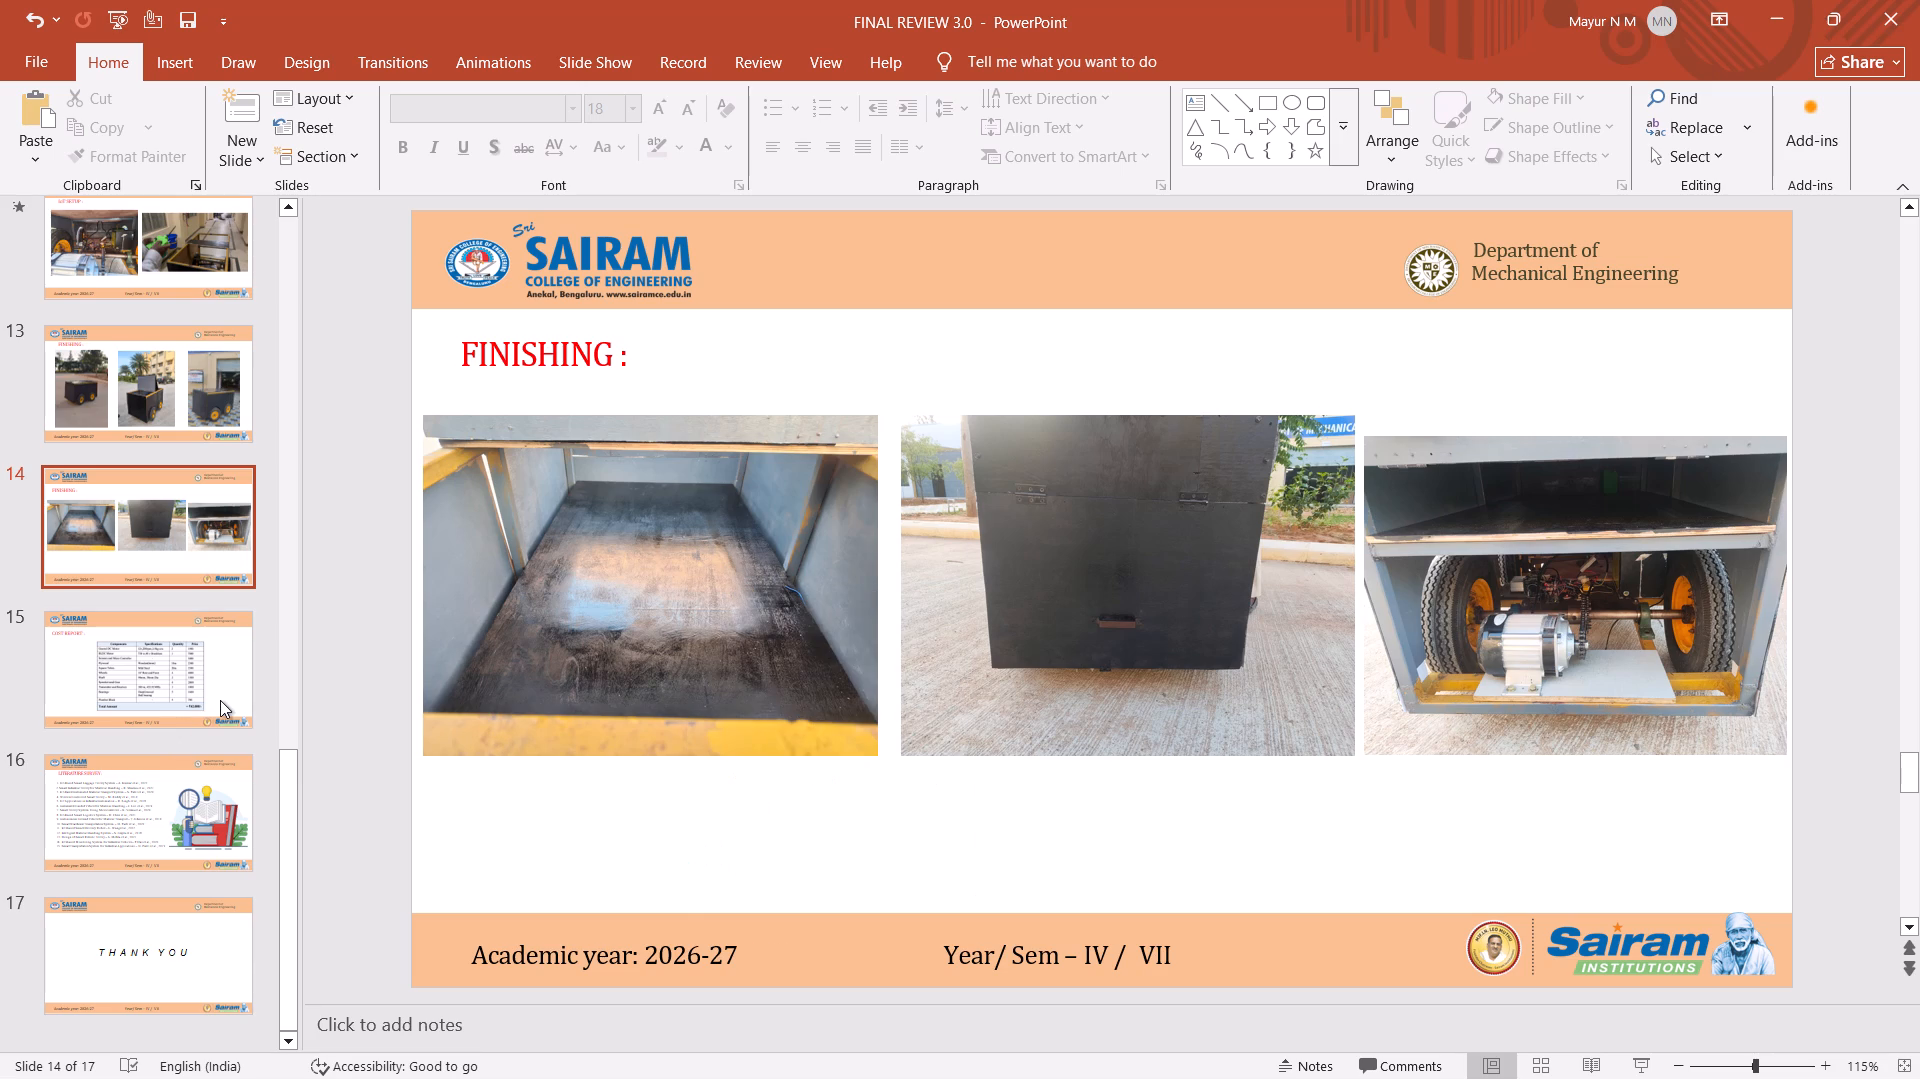
pyautogui.rightClick(199, 565)
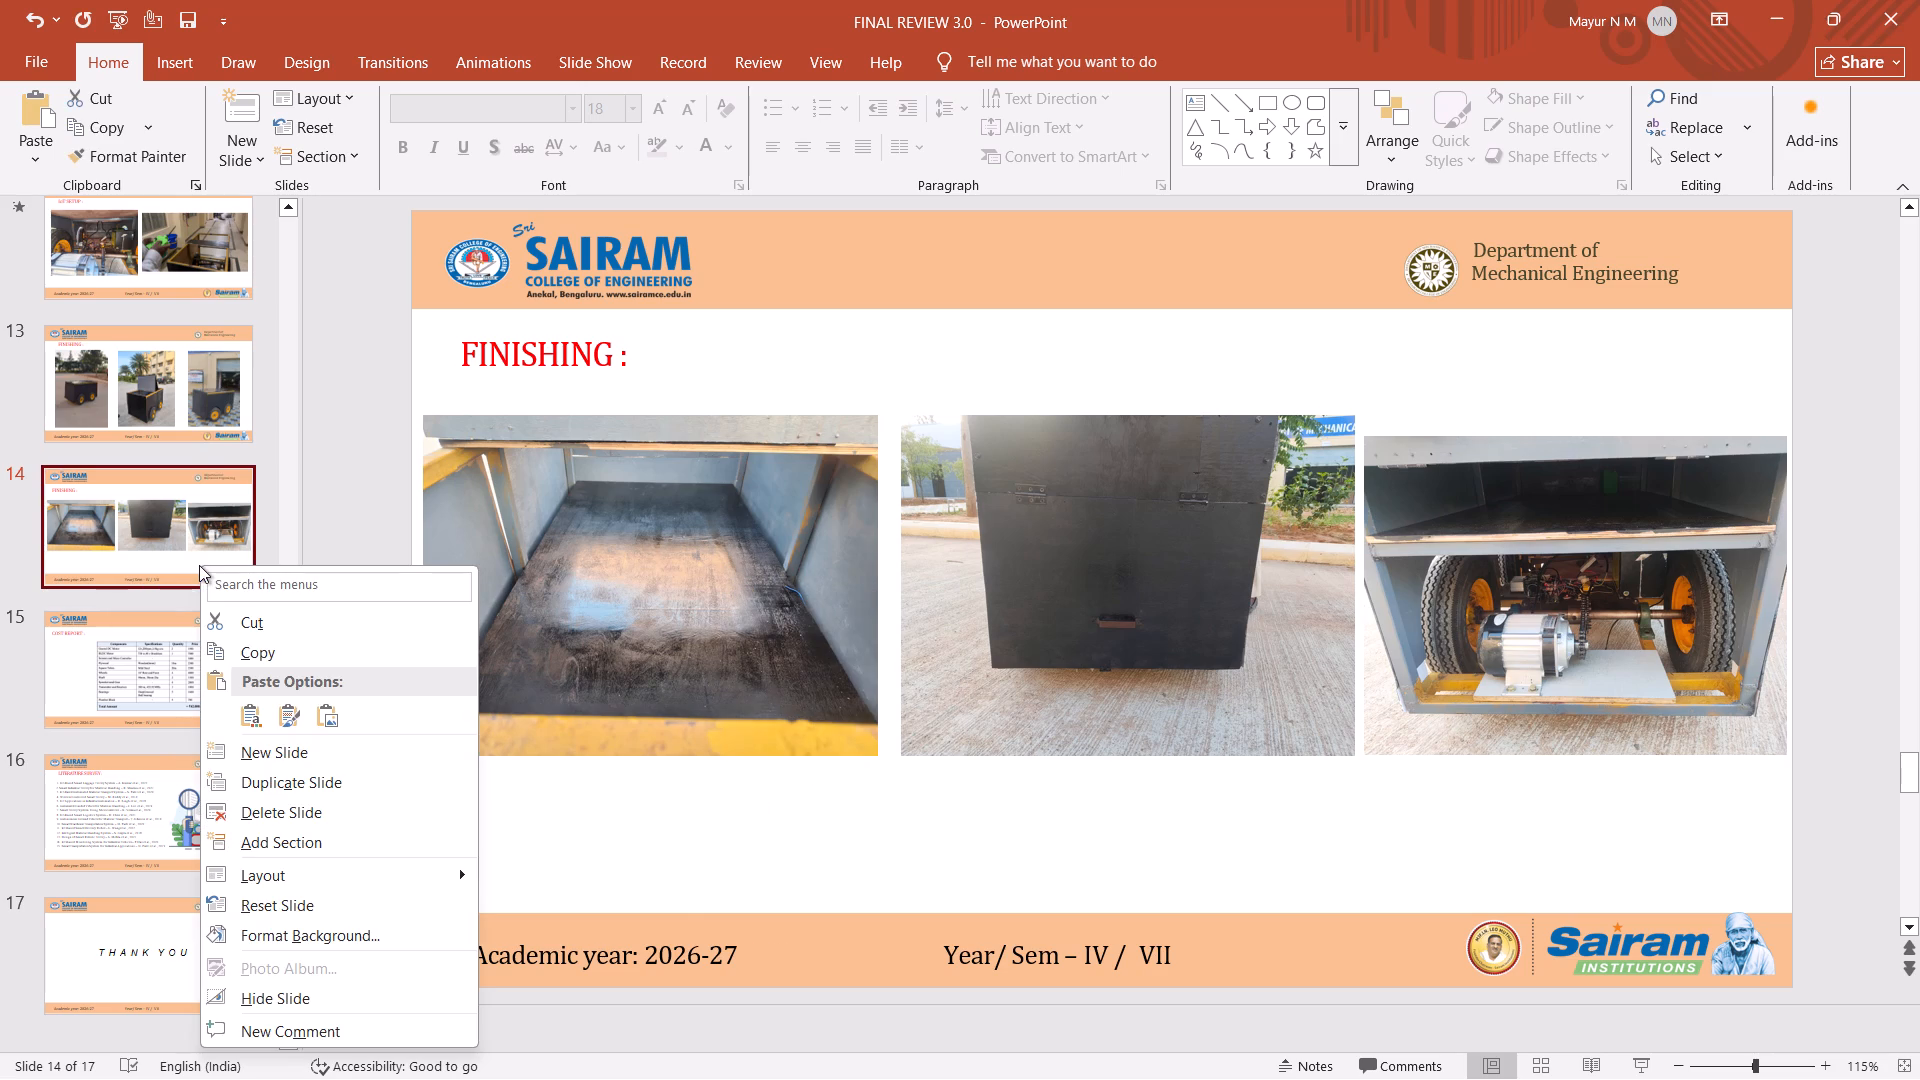
pyautogui.click(302, 774)
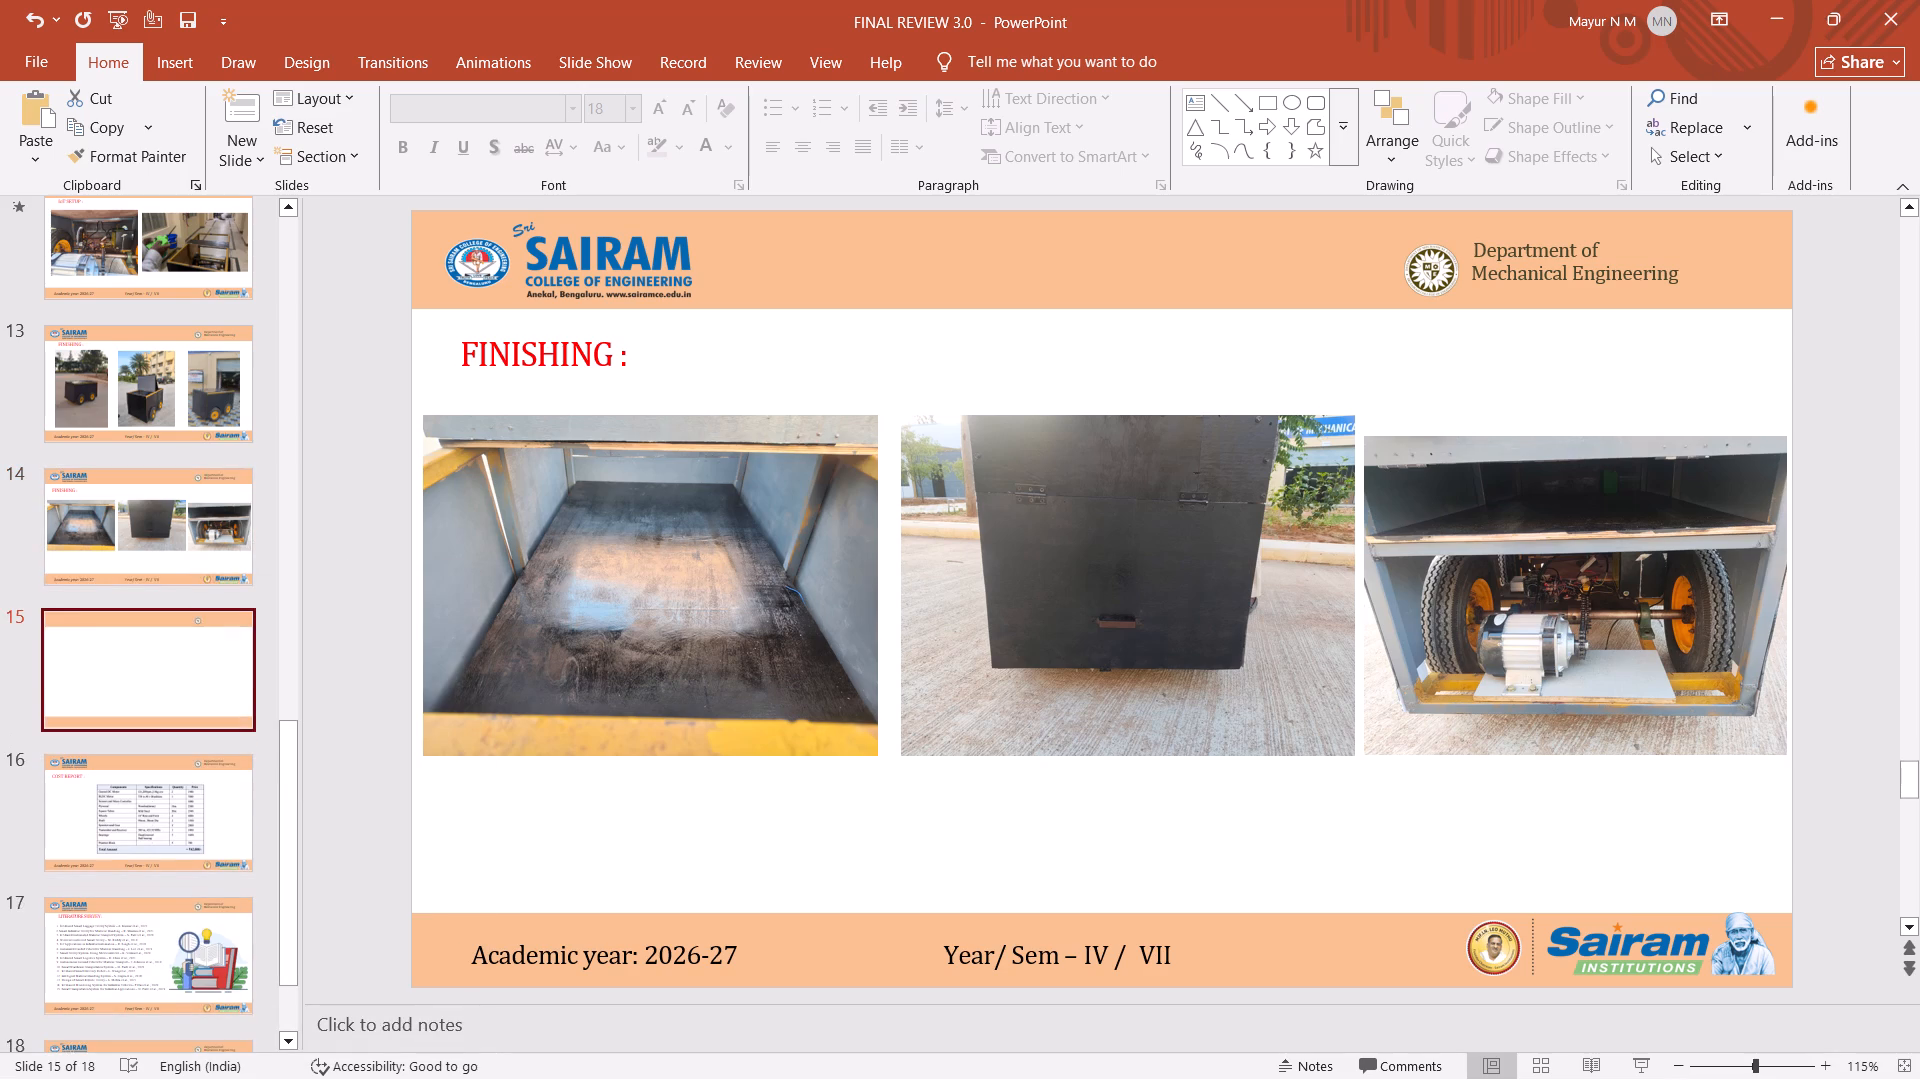
# Delete the three trolley photos from the duplicated FINISHING slide 15.
pyautogui.click(173, 693)
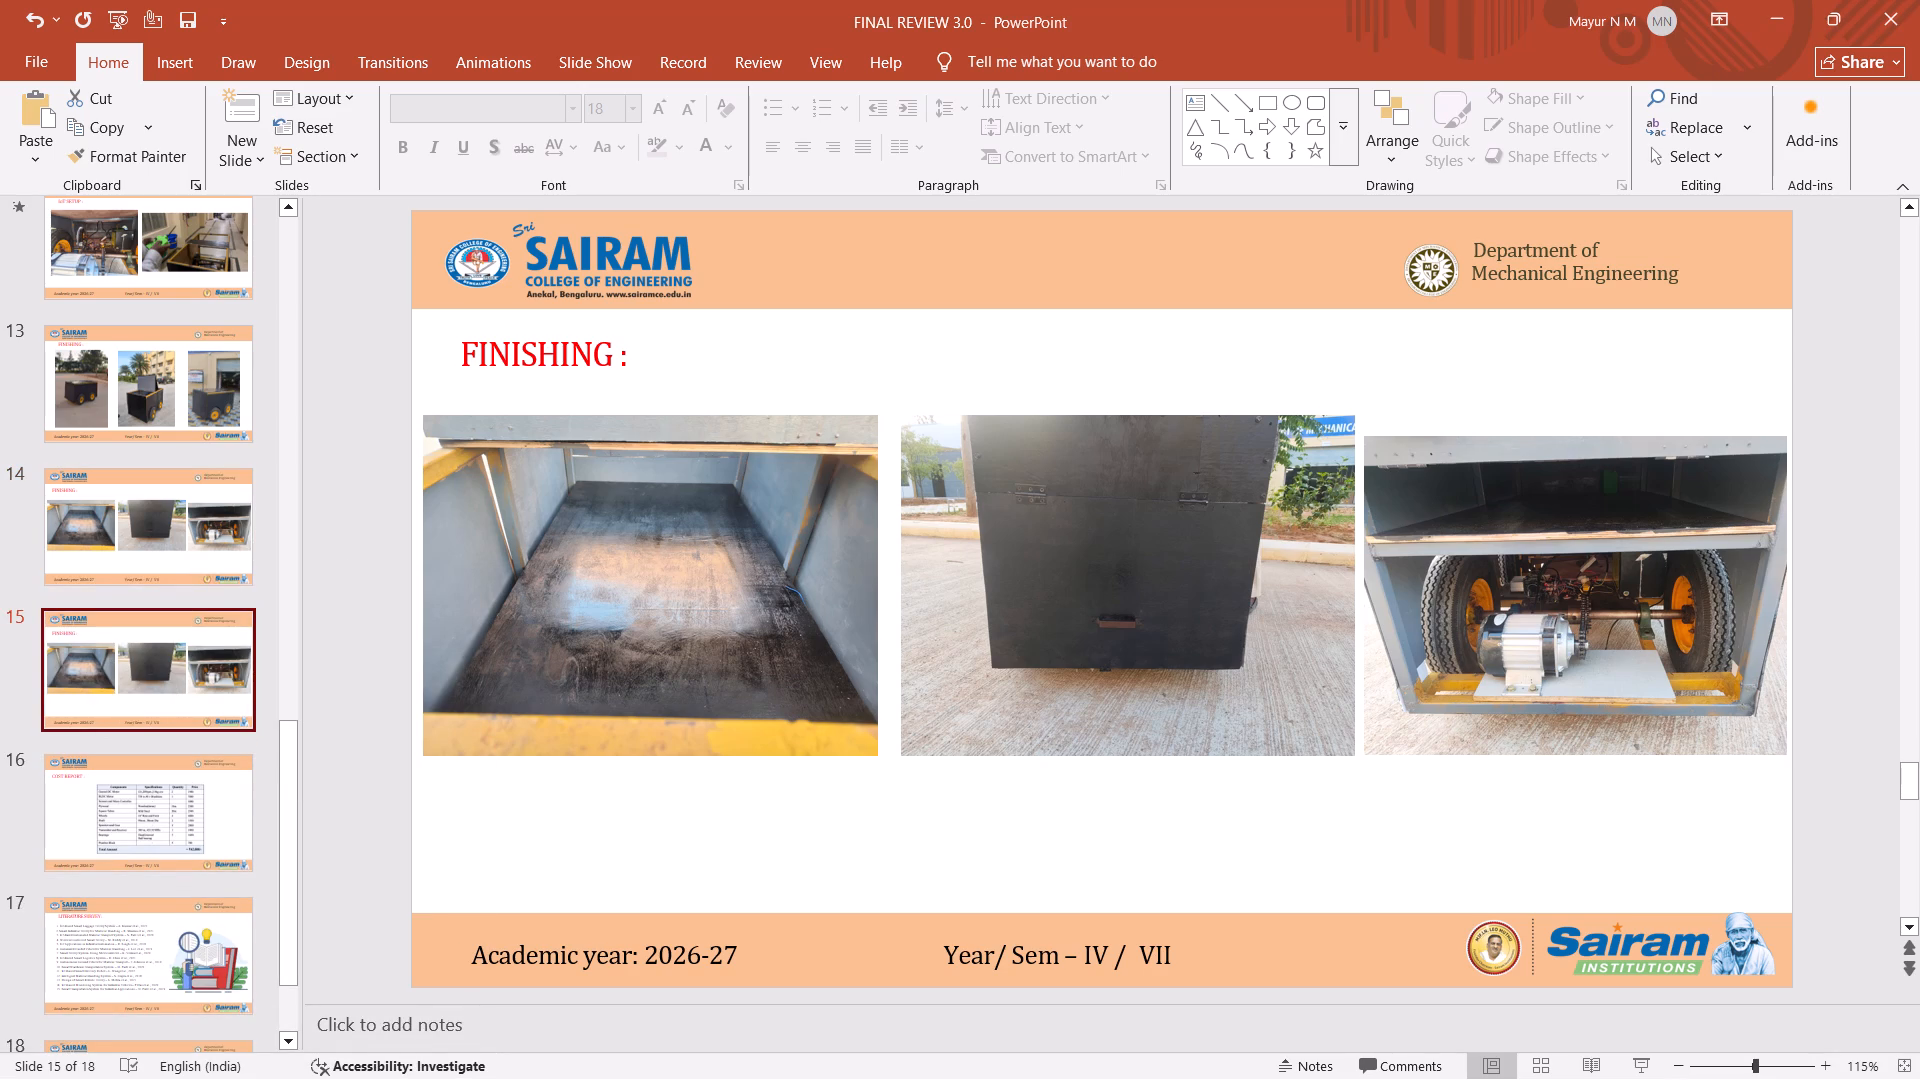
pyautogui.click(610, 629)
pyautogui.press('BackSpace')
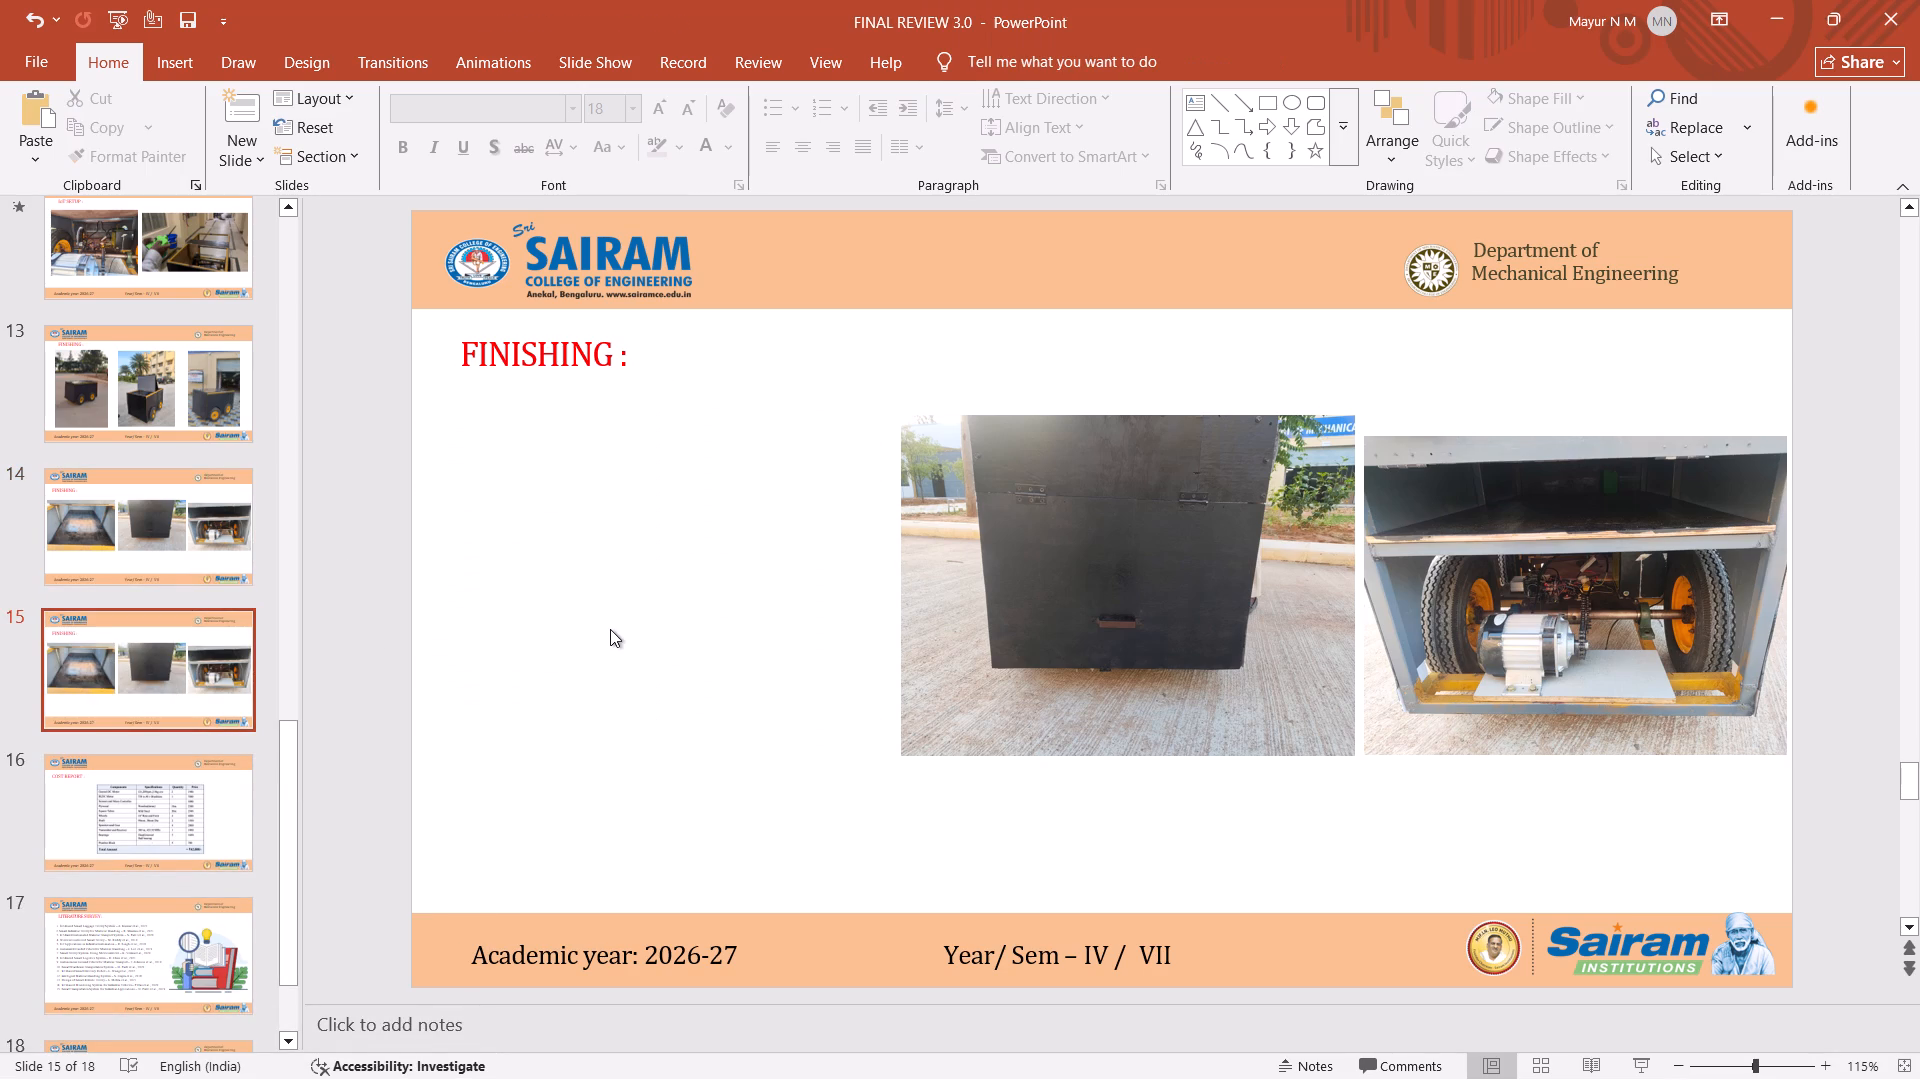
pyautogui.press('space')
pyautogui.click(1082, 622)
pyautogui.press('space')
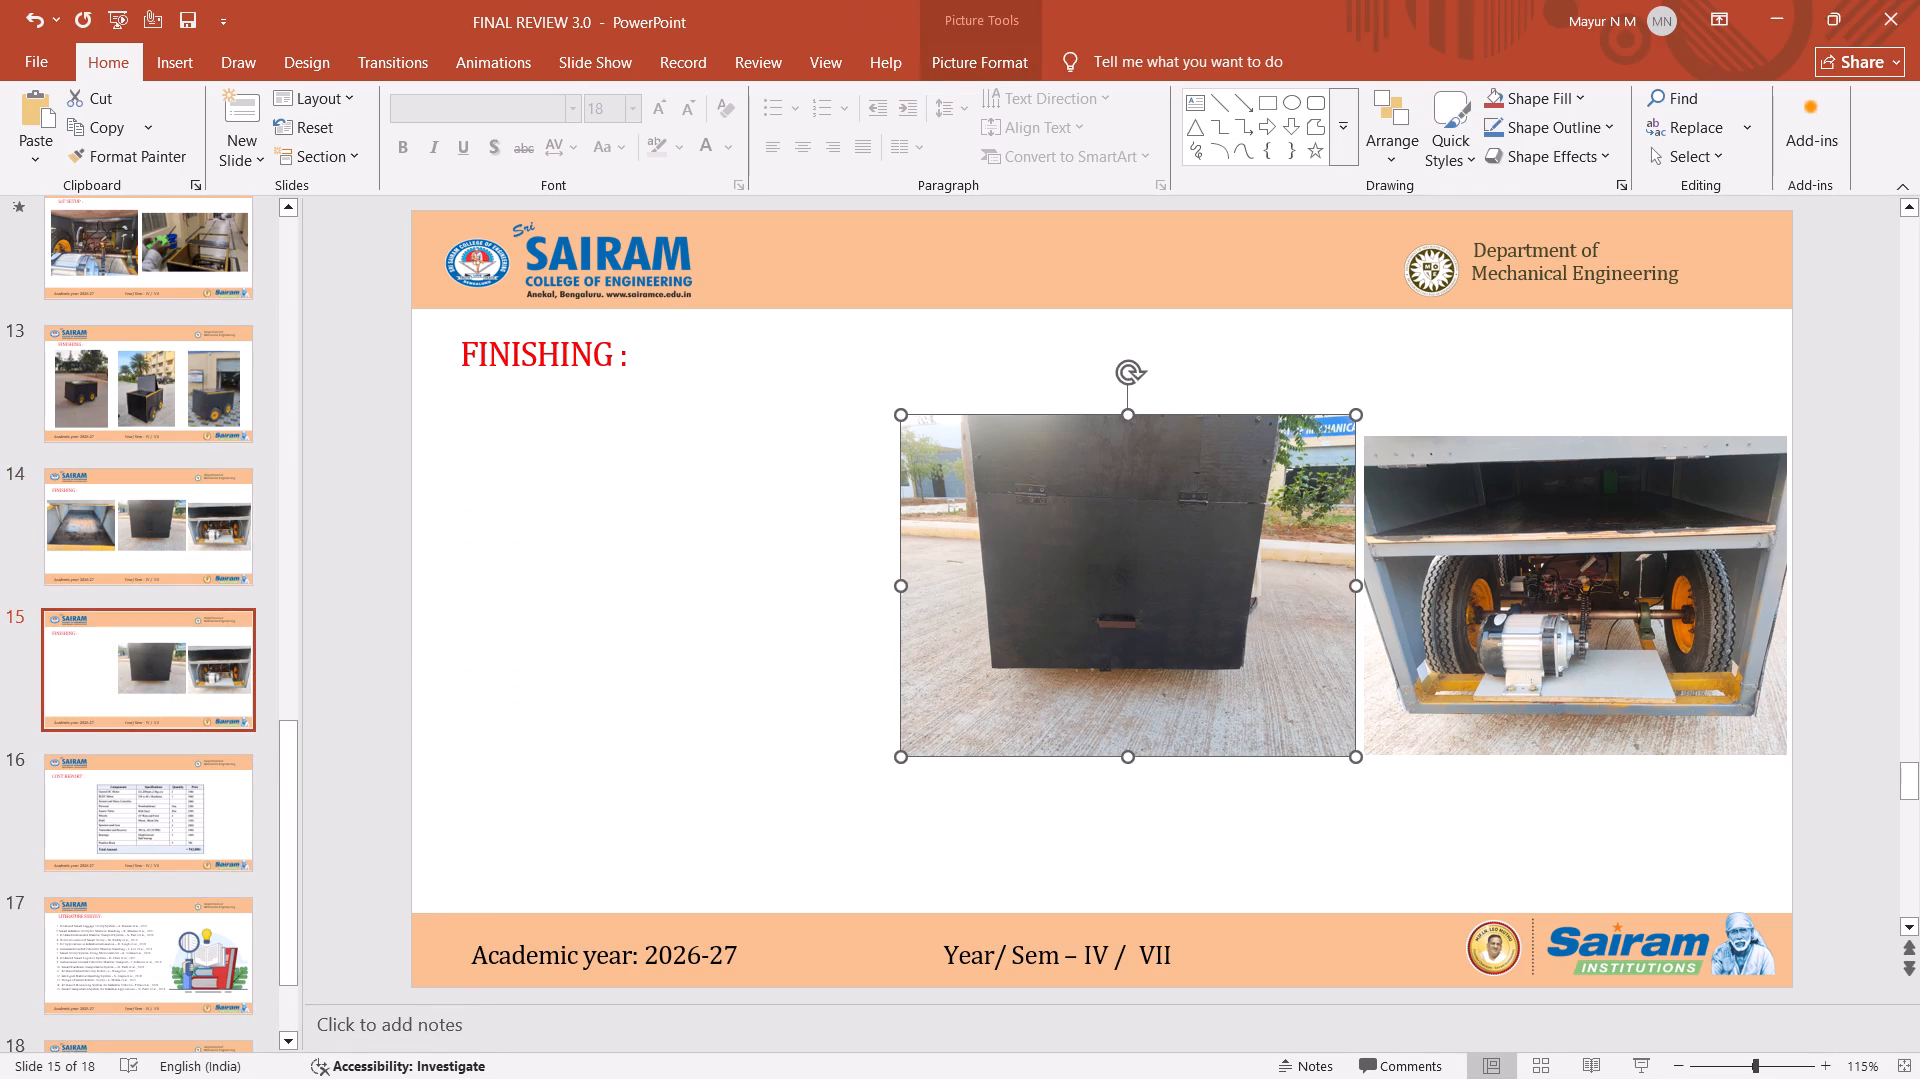
pyautogui.press('BackSpace')
pyautogui.click(1580, 616)
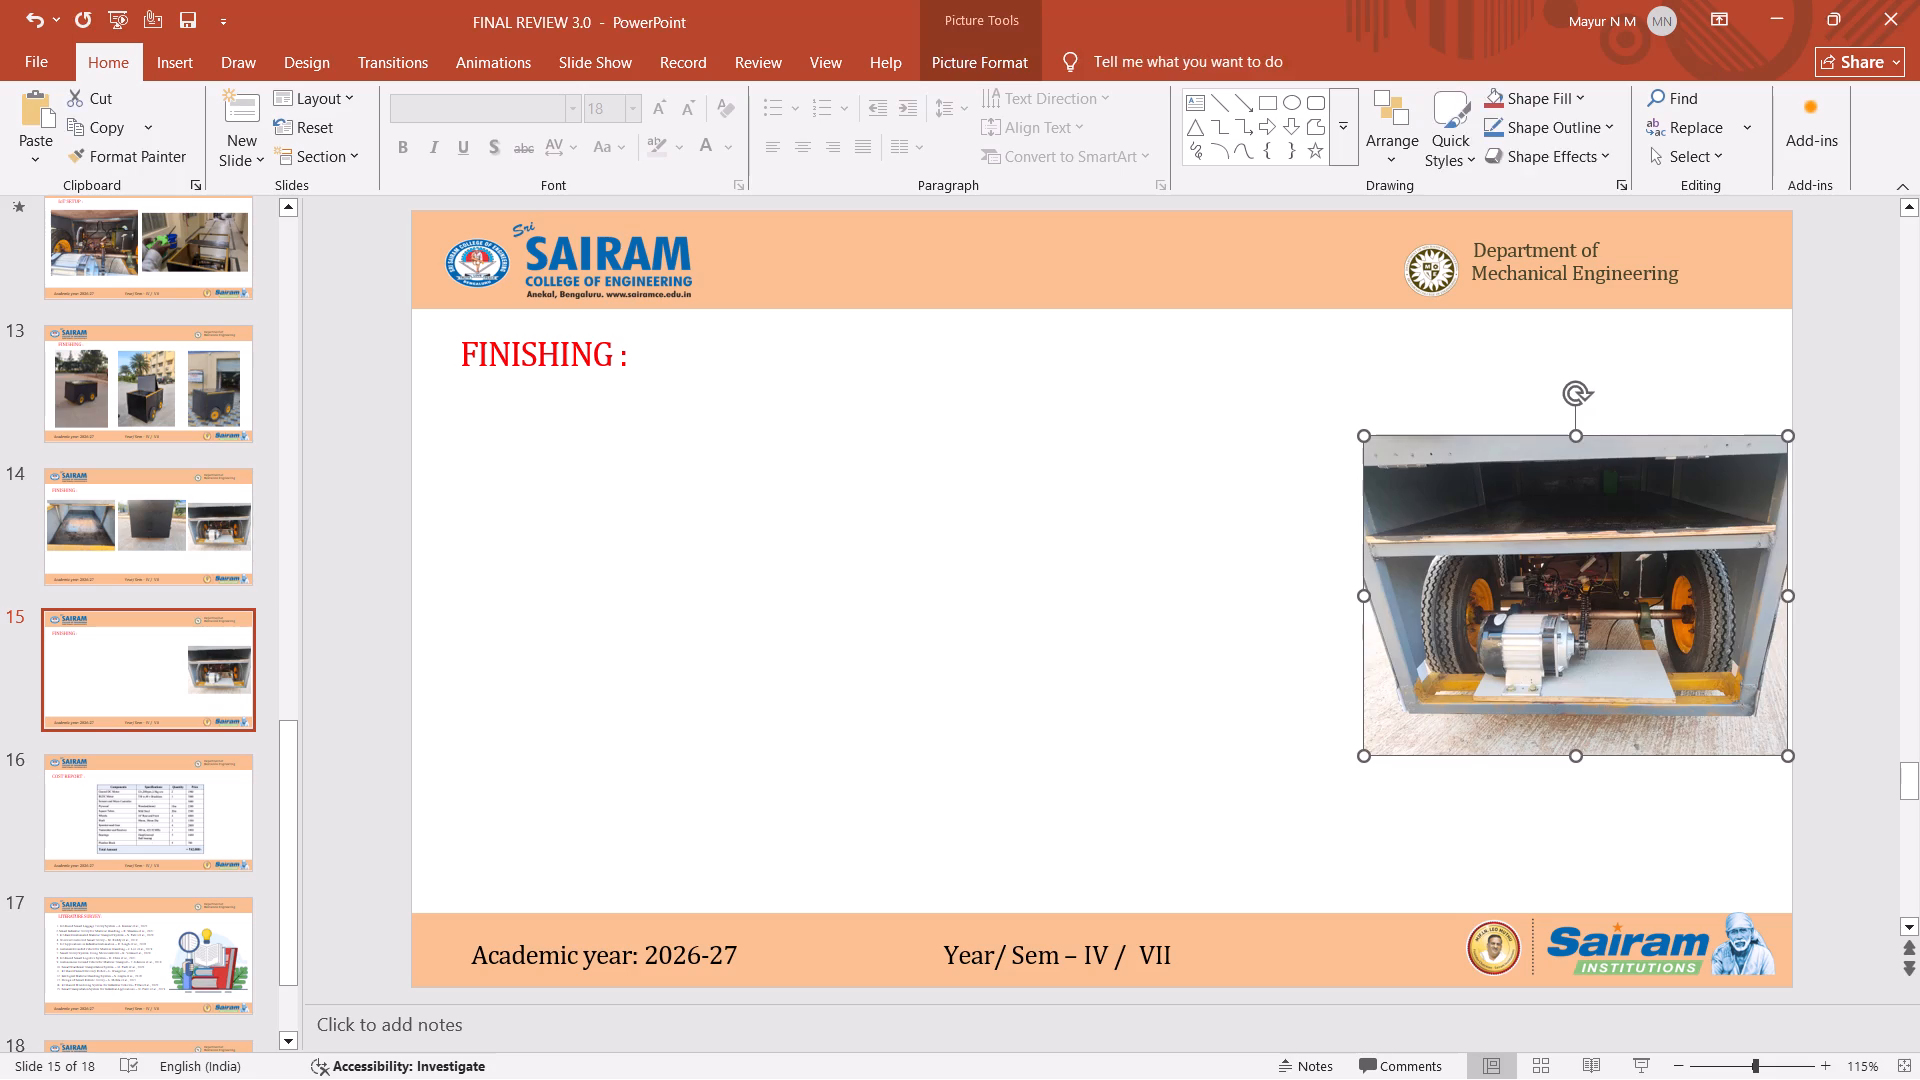
pyautogui.press('BackSpace')
# Change the heading of slide 15 from FINISHING to DEMO VIDEO, keeping the colon.
pyautogui.click(615, 351)
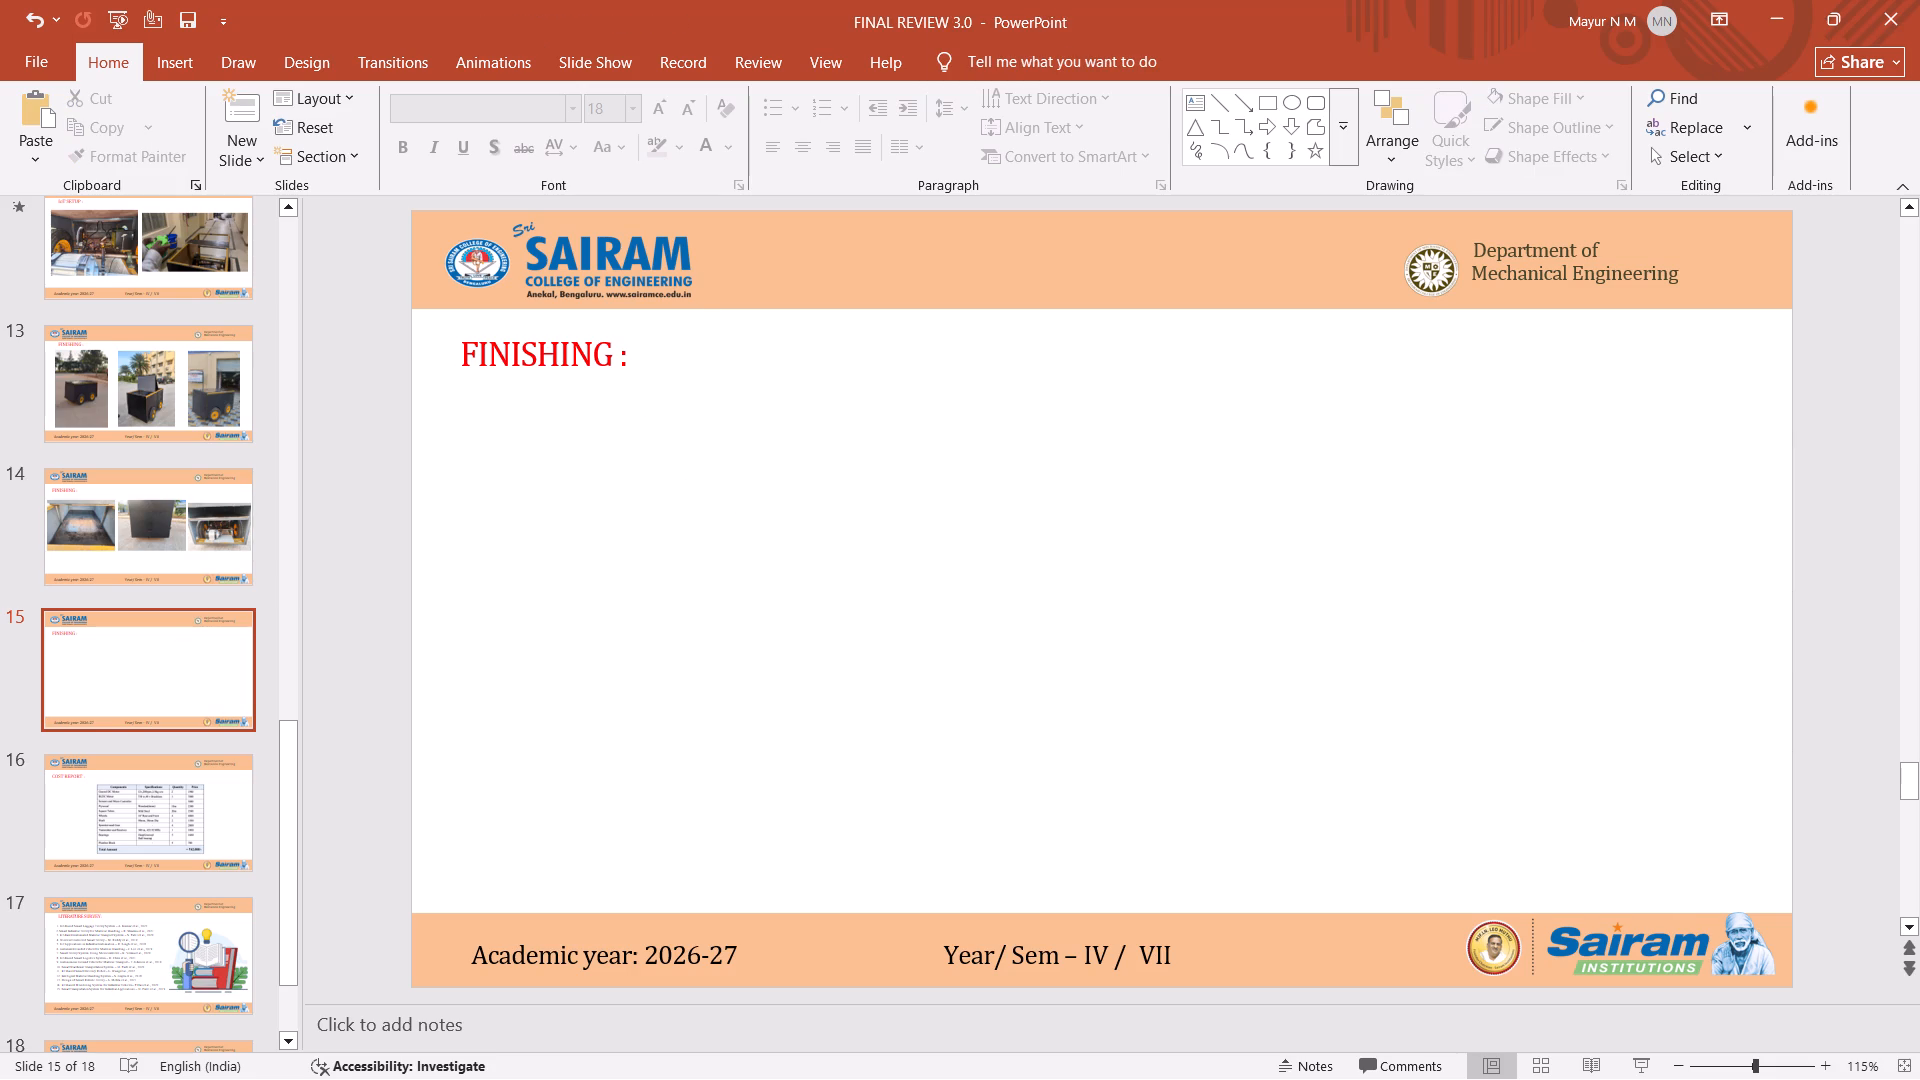
pyautogui.press('BackSpace')
pyautogui.press('BackSpace')
pyautogui.press('BackSpace')
pyautogui.press('BackSpace')
pyautogui.press('BackSpace')
pyautogui.press('BackSpace')
pyautogui.press('BackSpace')
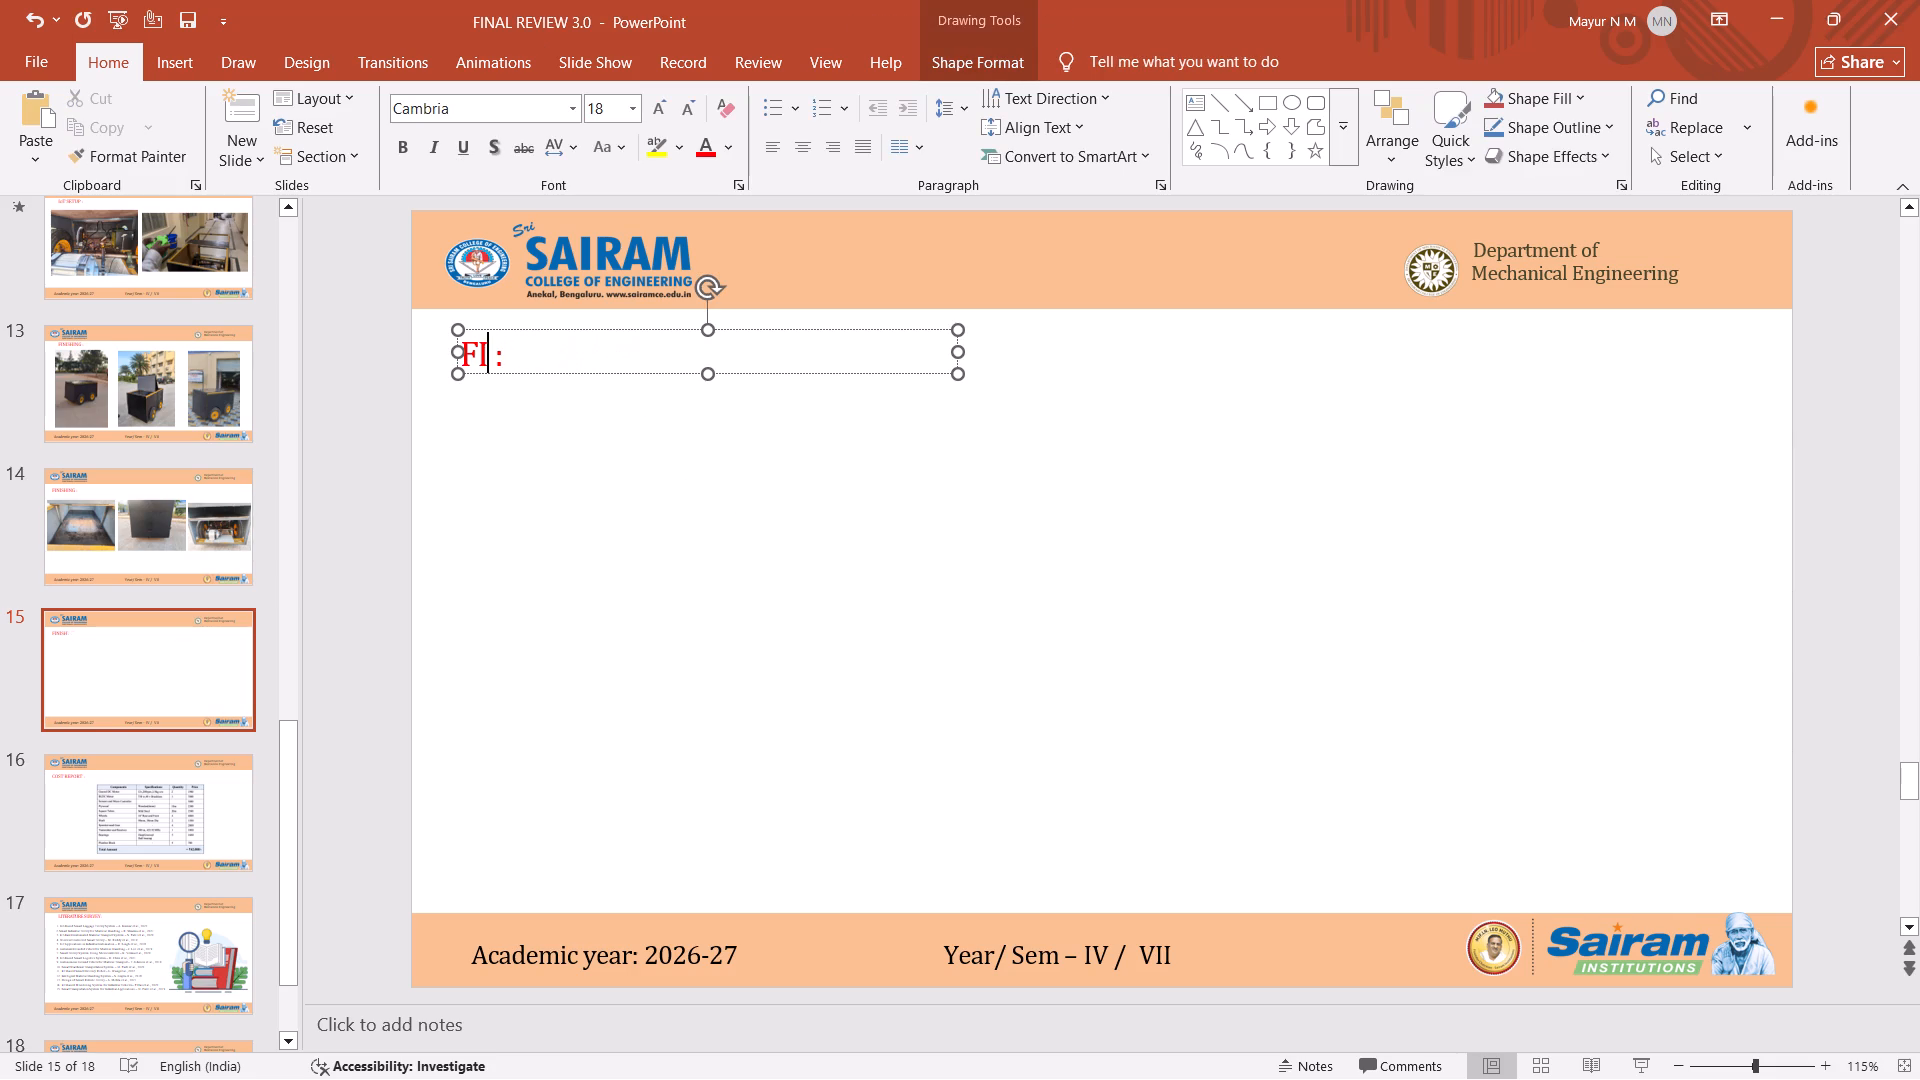
pyautogui.press('BackSpace')
pyautogui.press('BackSpace')
pyautogui.write('DEMO')
pyautogui.press('space')
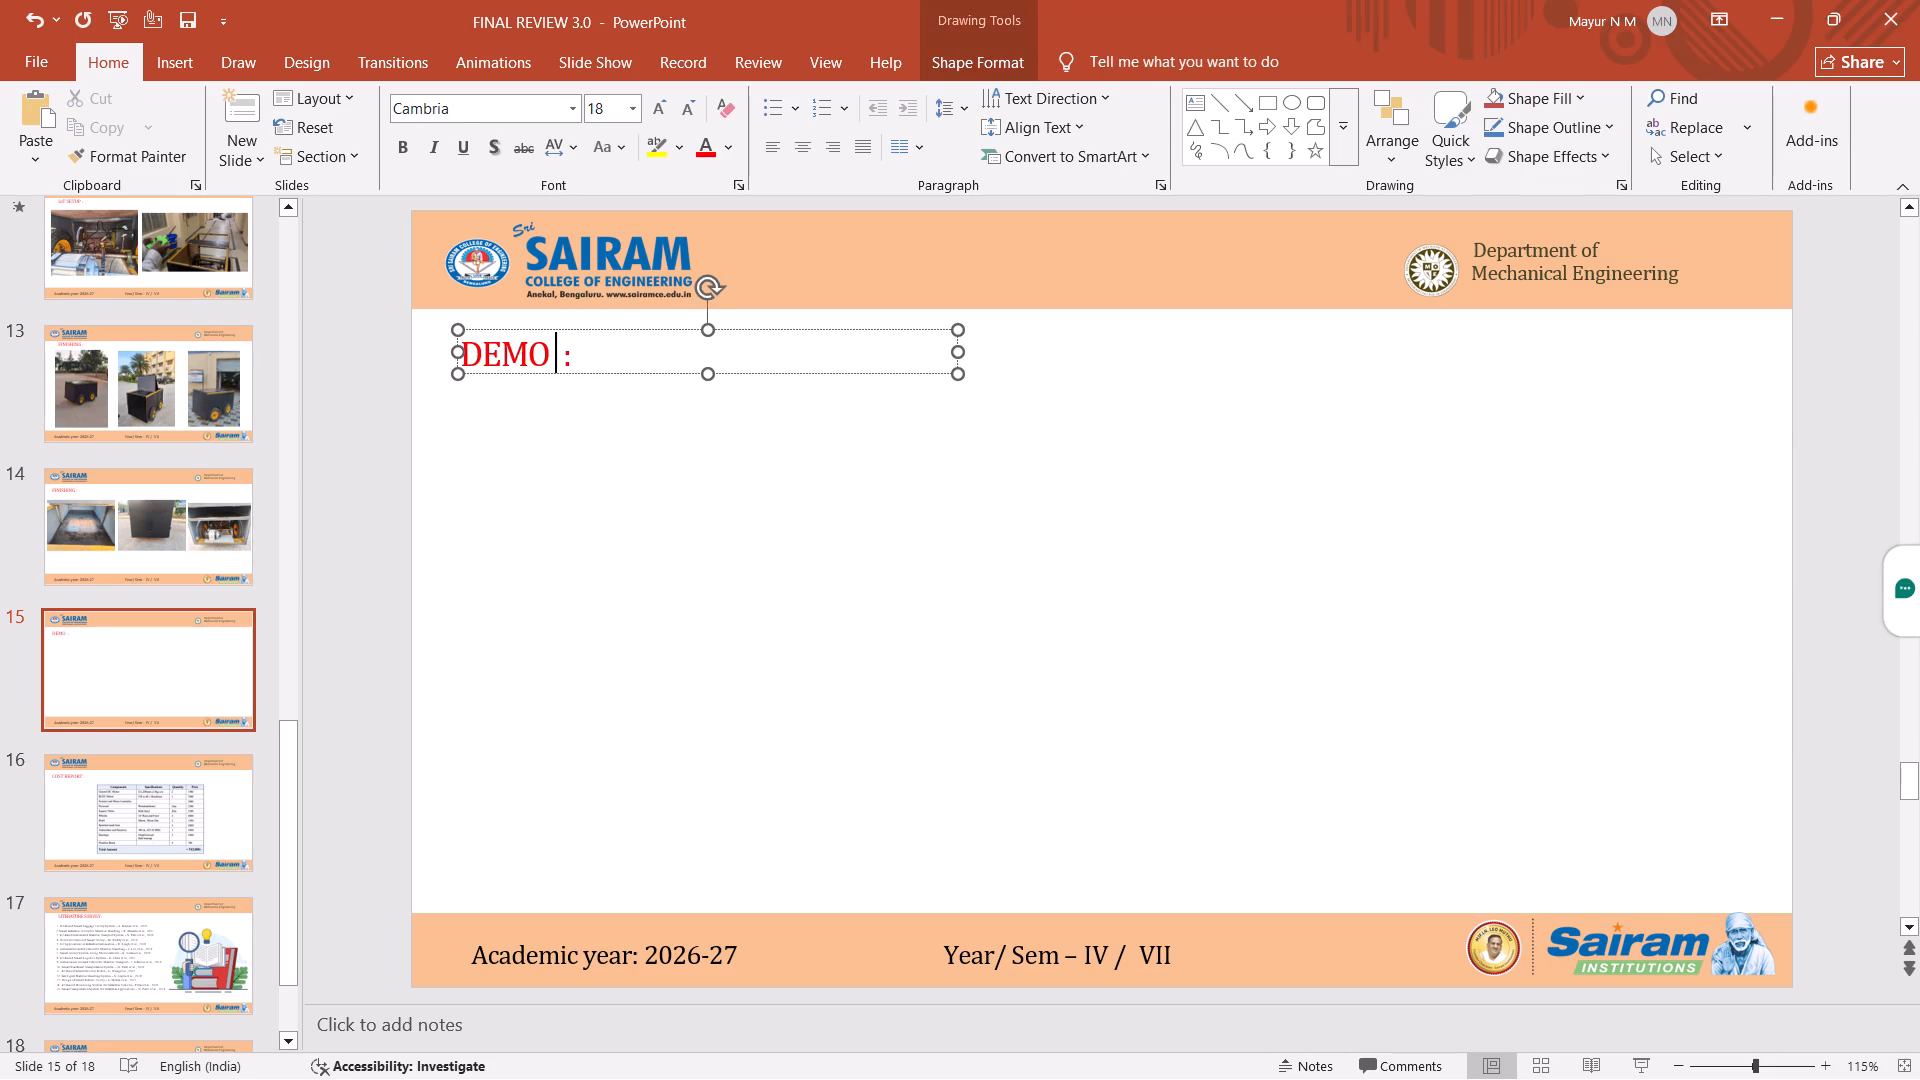
pyautogui.press('v')
pyautogui.write('EDIO')
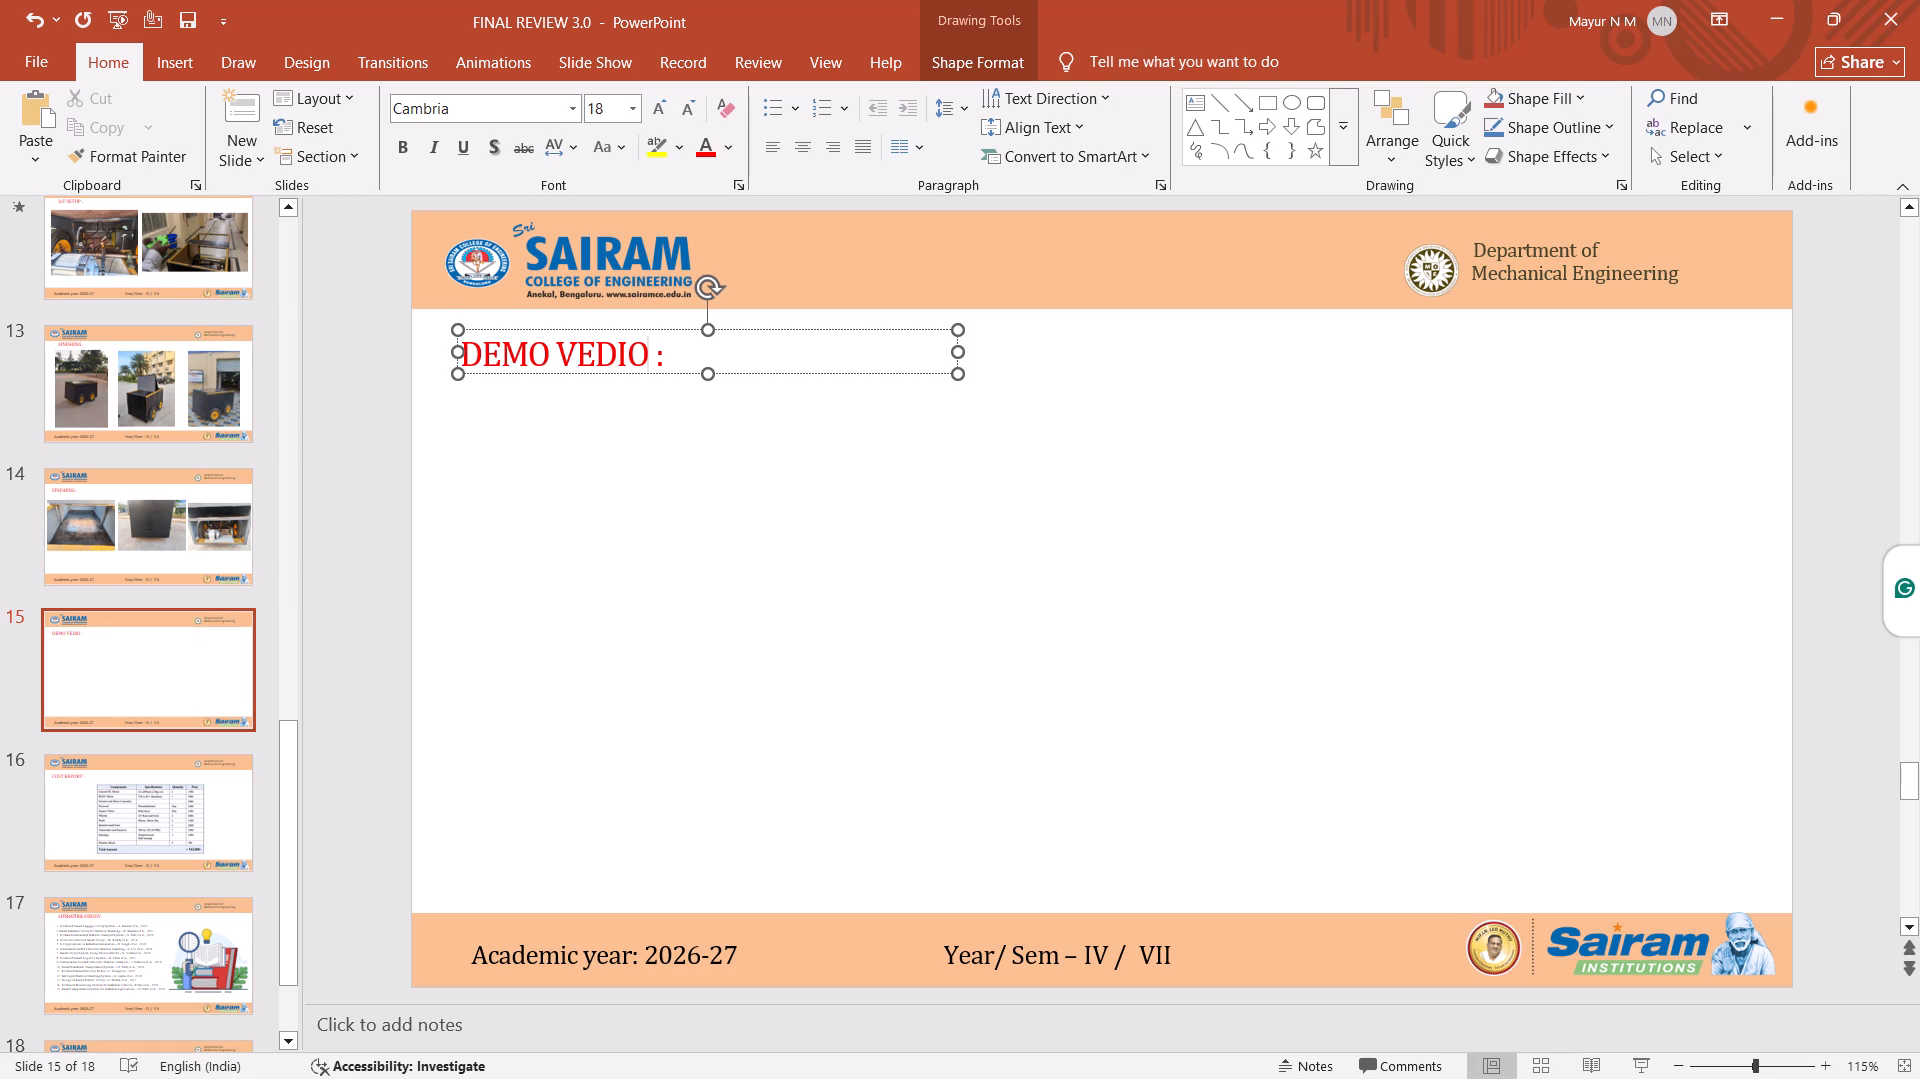
pyautogui.press('BackSpace')
pyautogui.press('BackSpace')
pyautogui.press('BackSpace')
pyautogui.write('IDEO')
pyautogui.press('Left')
pyautogui.press('Left')
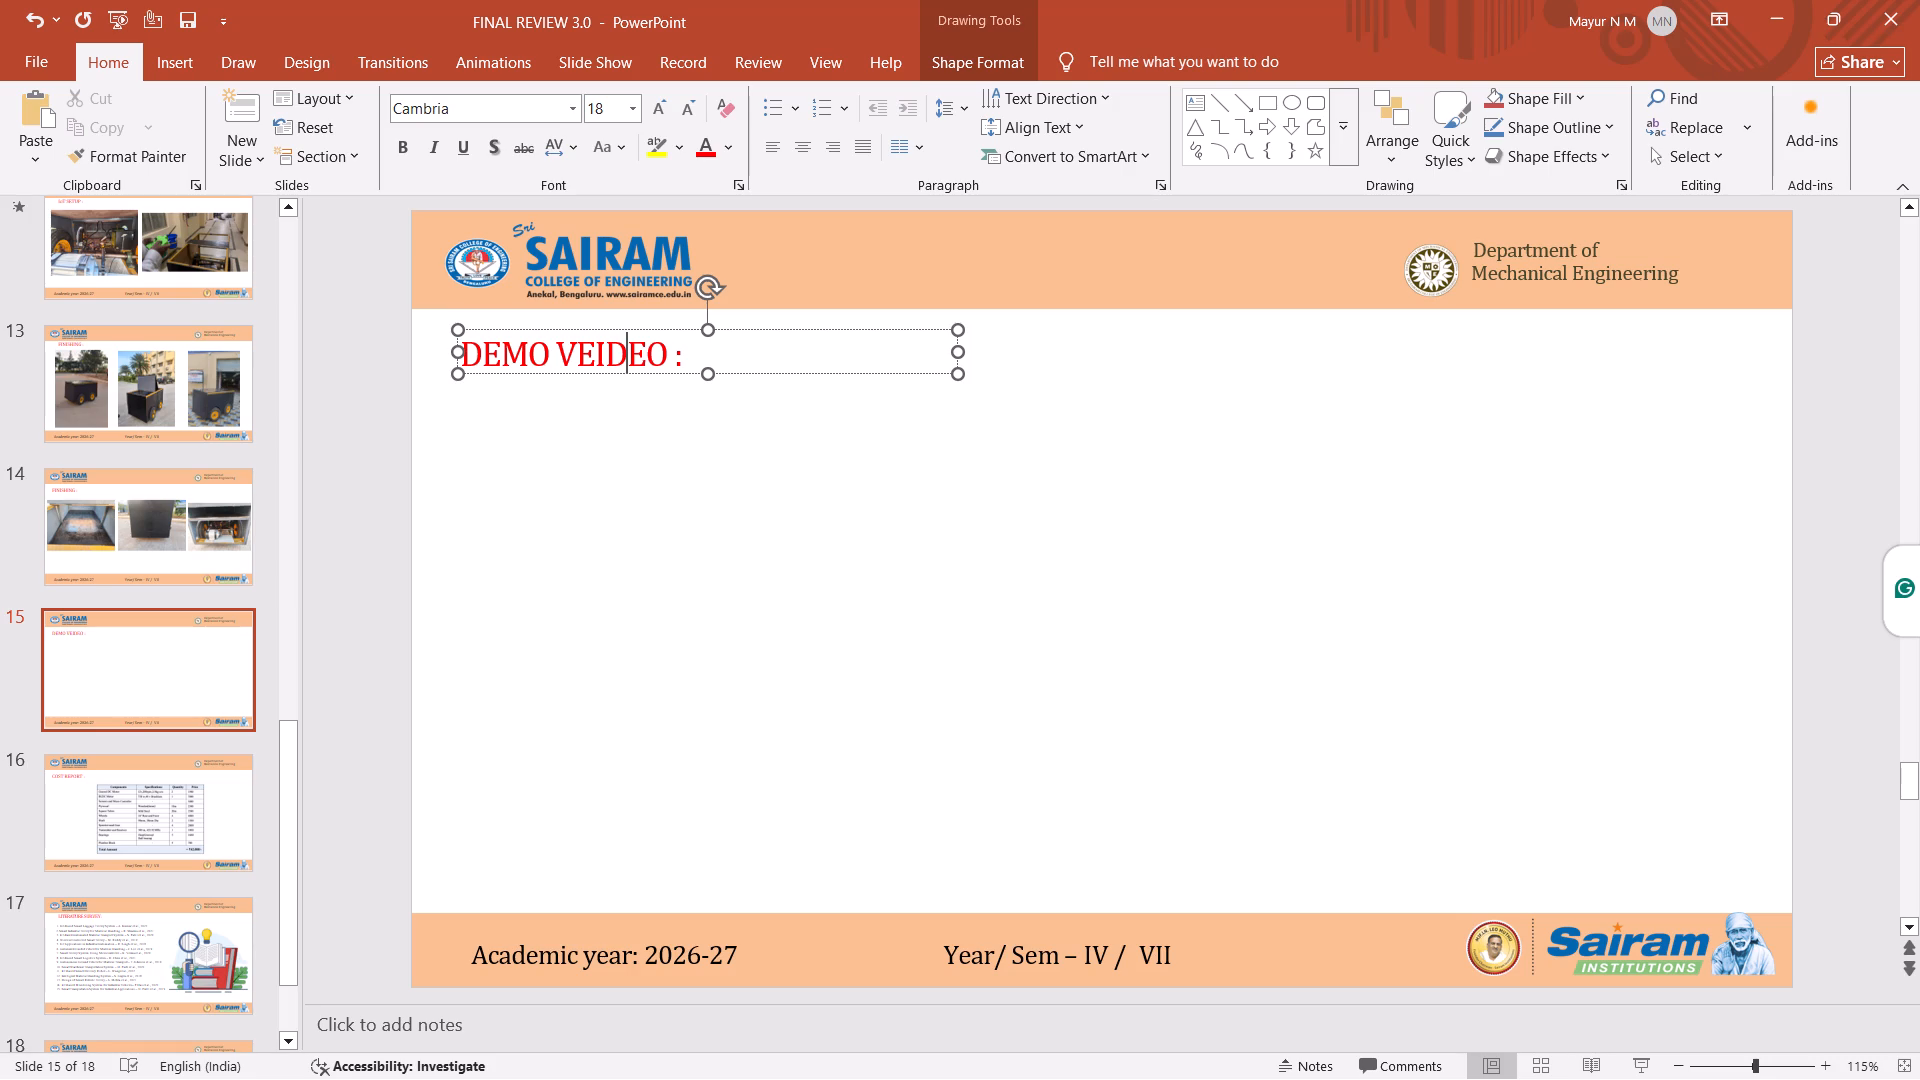
pyautogui.press('Left')
pyautogui.press('Left')
pyautogui.press('BackSpace')
# Review the earlier slides one by one from slide 2 to the FABRICATION PROCESS slide 9.
pyautogui.scroll(4, 134, 283)
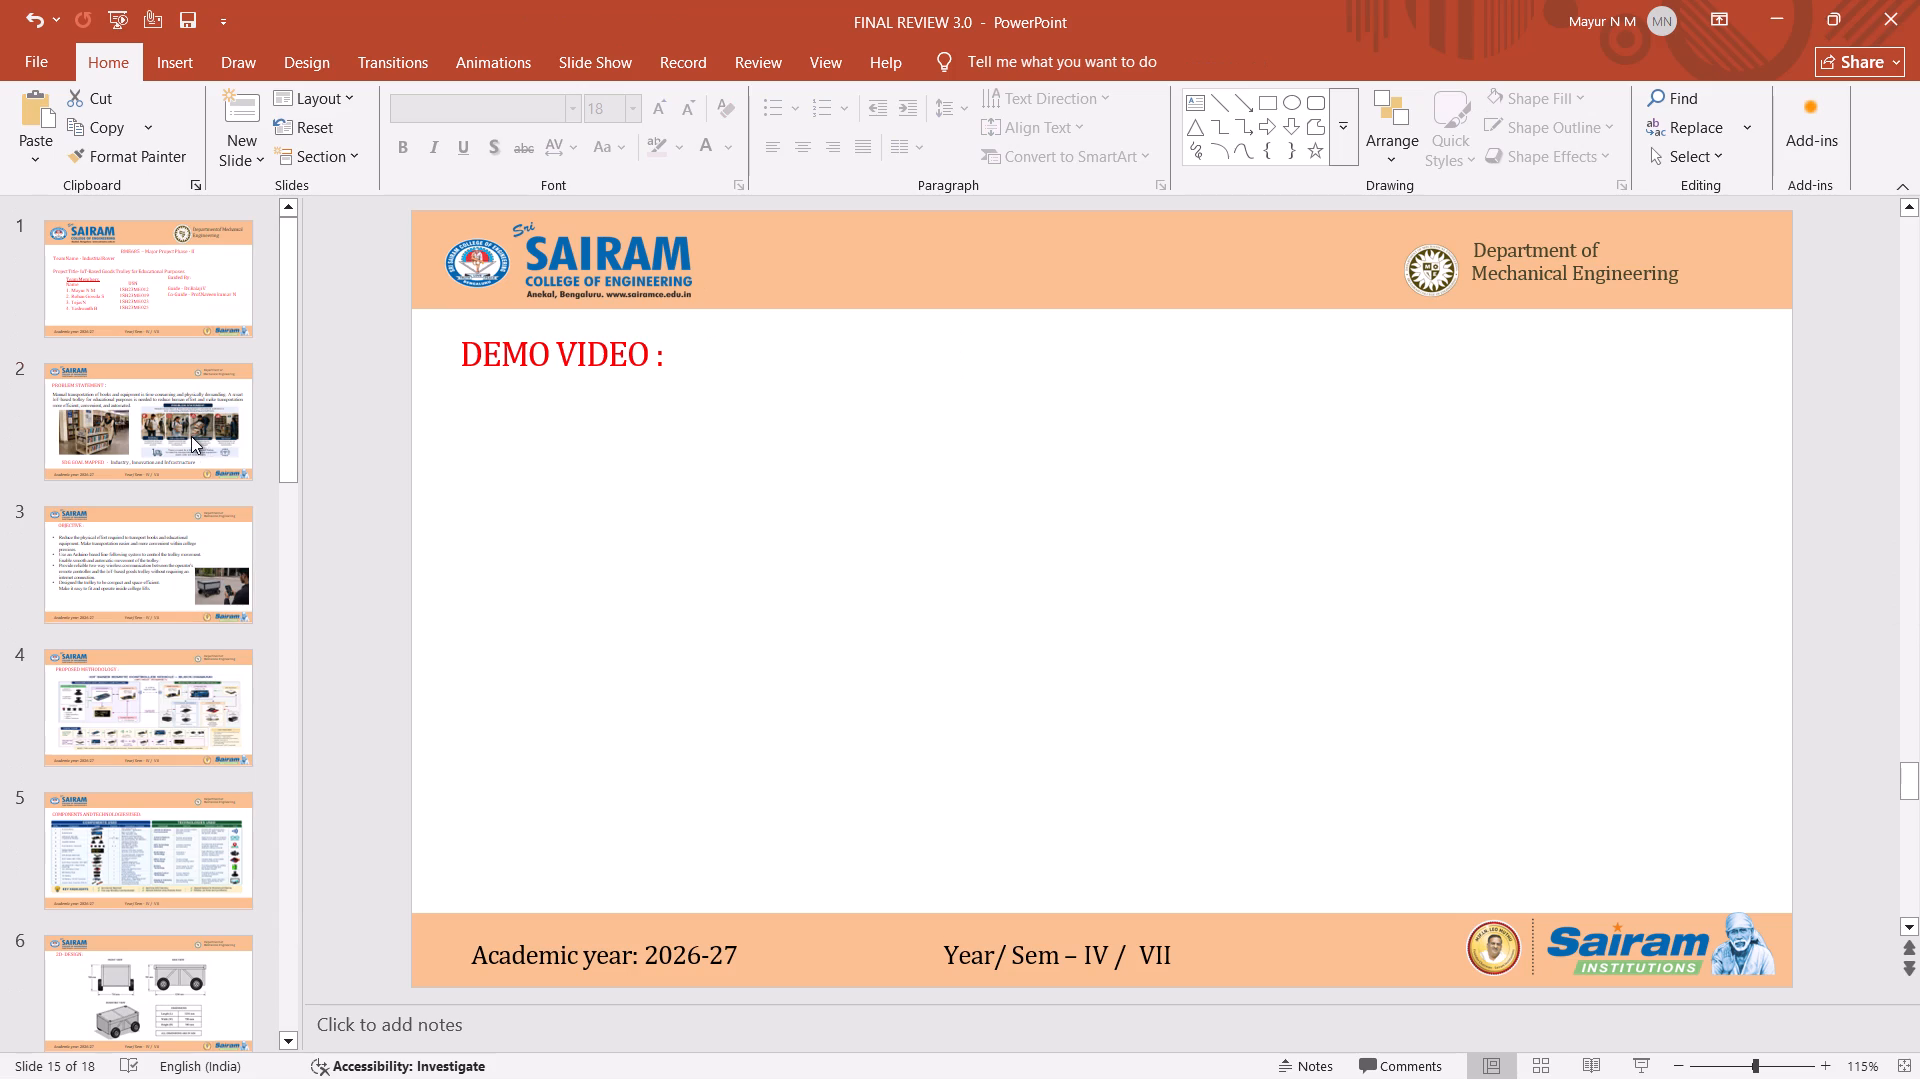
pyautogui.click(191, 436)
pyautogui.click(203, 544)
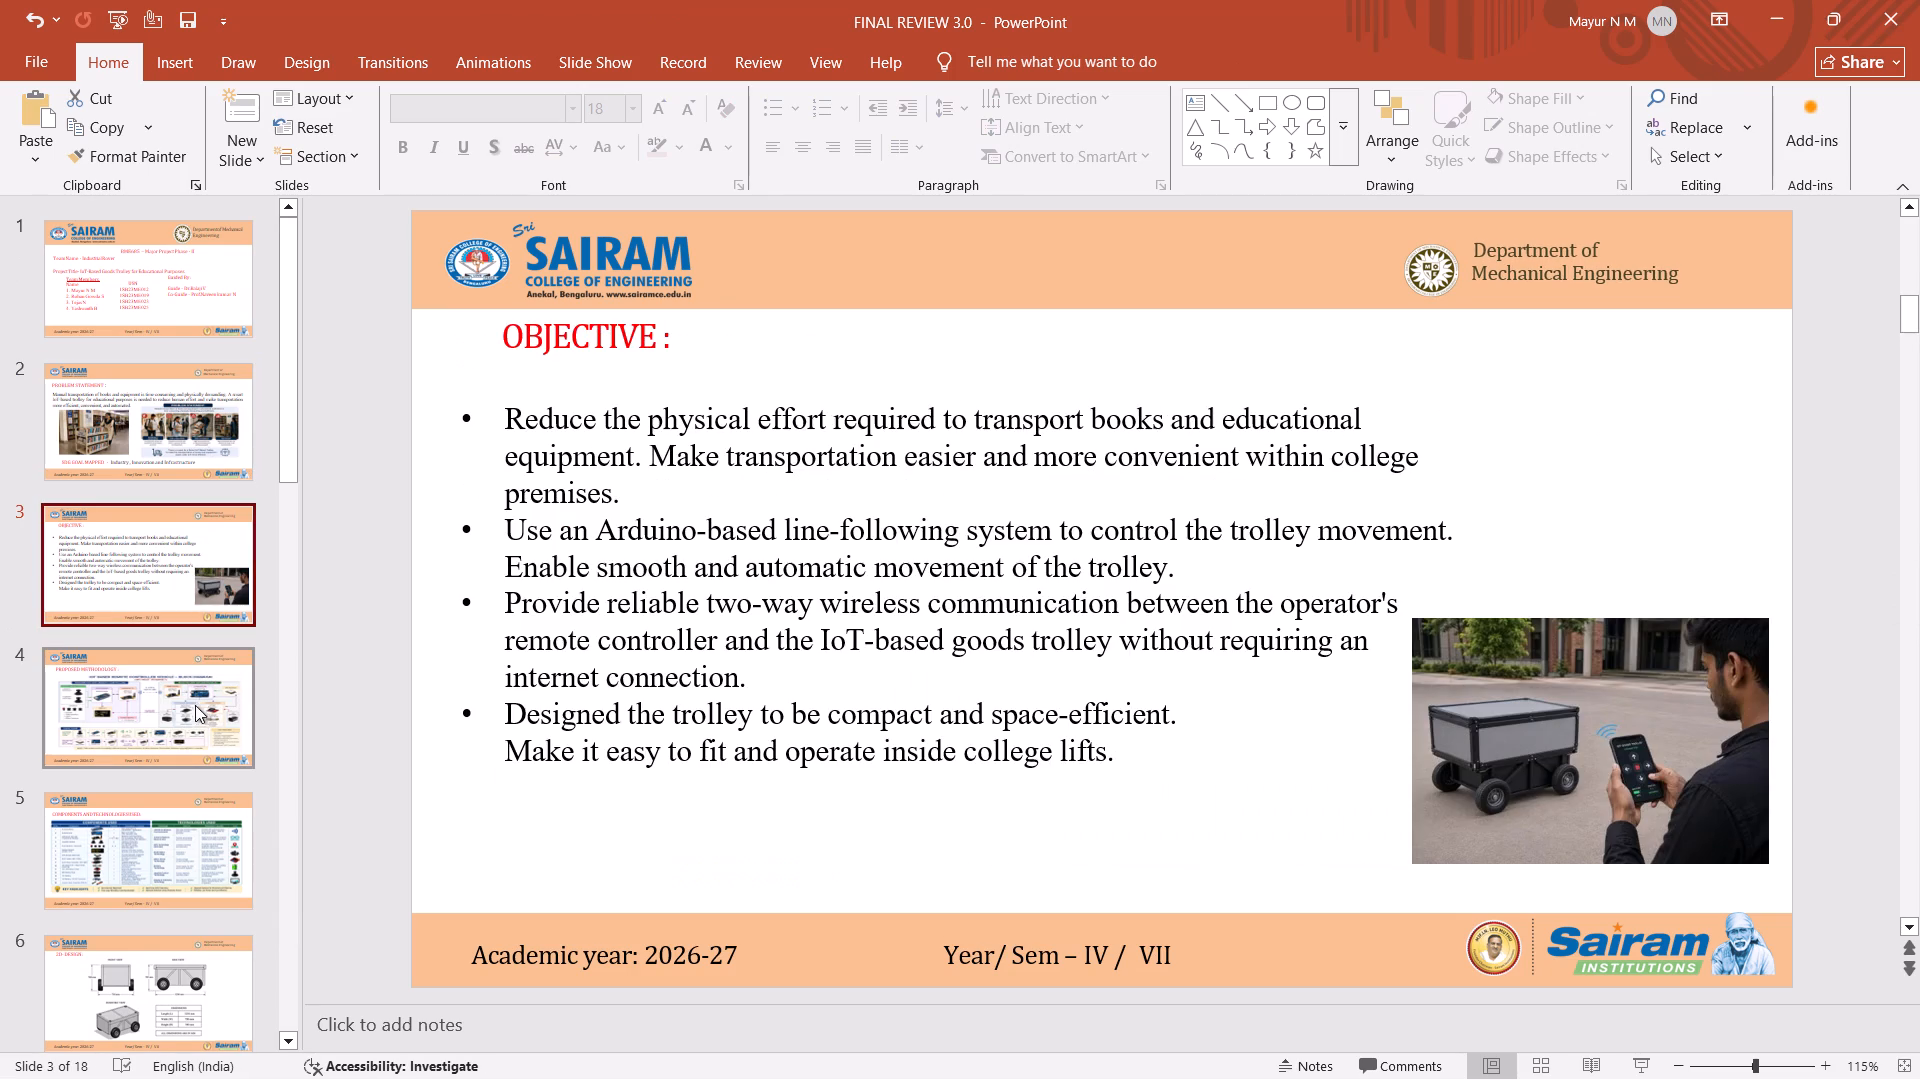
pyautogui.click(178, 724)
pyautogui.click(178, 800)
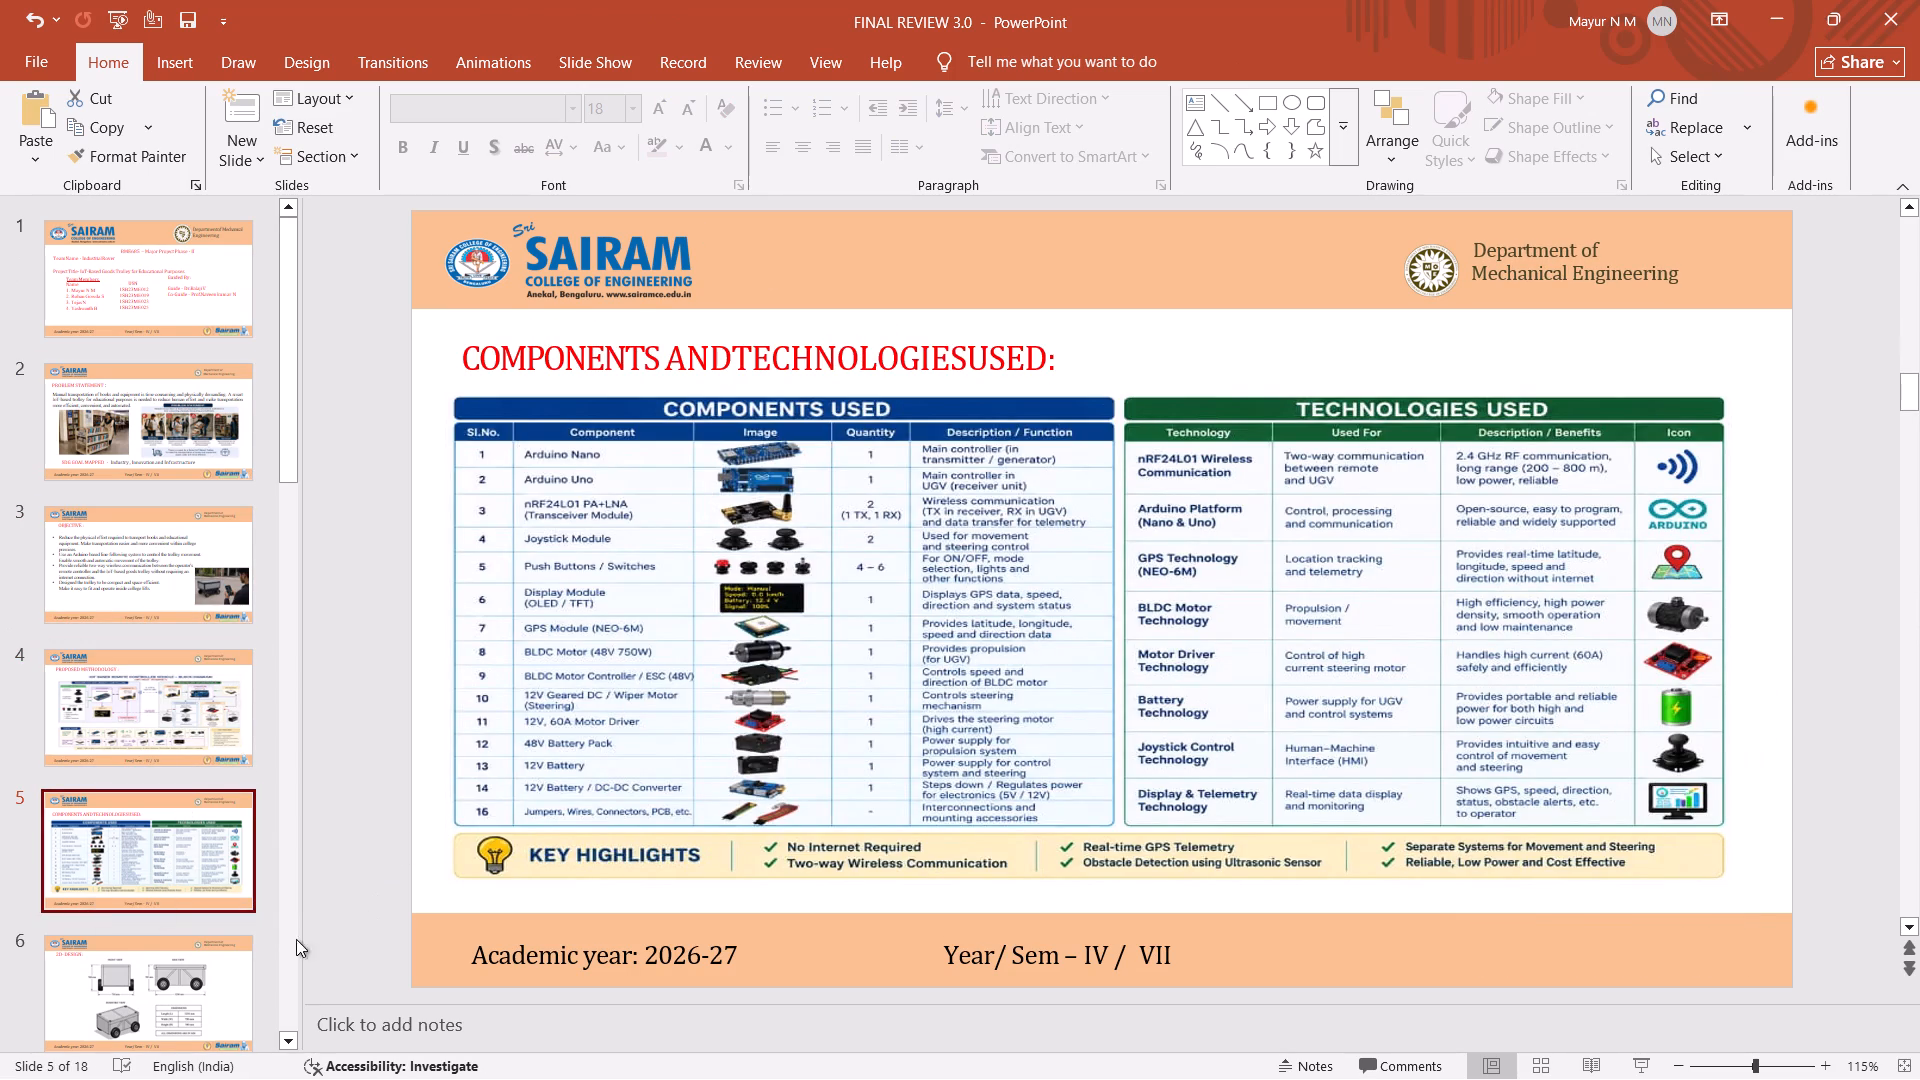
pyautogui.click(221, 942)
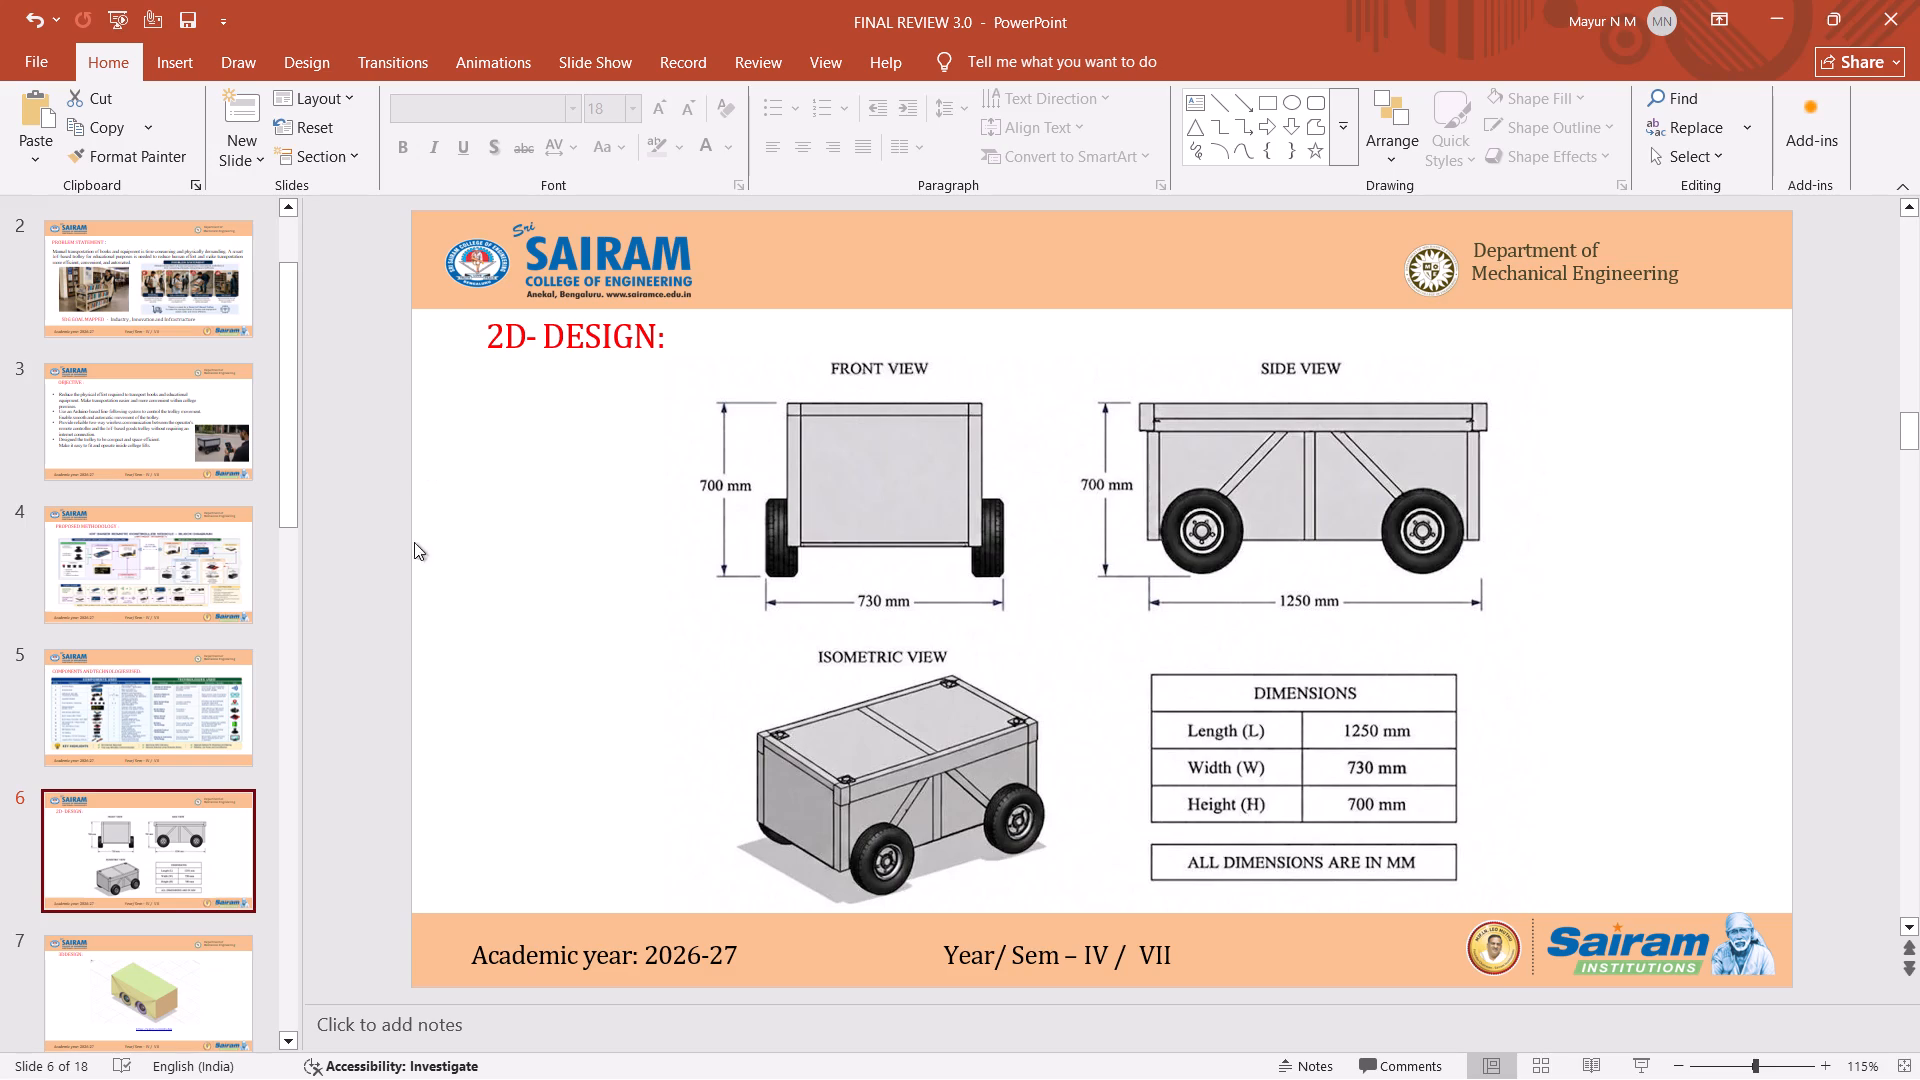
pyautogui.click(150, 1010)
pyautogui.scroll(-2, 150, 1010)
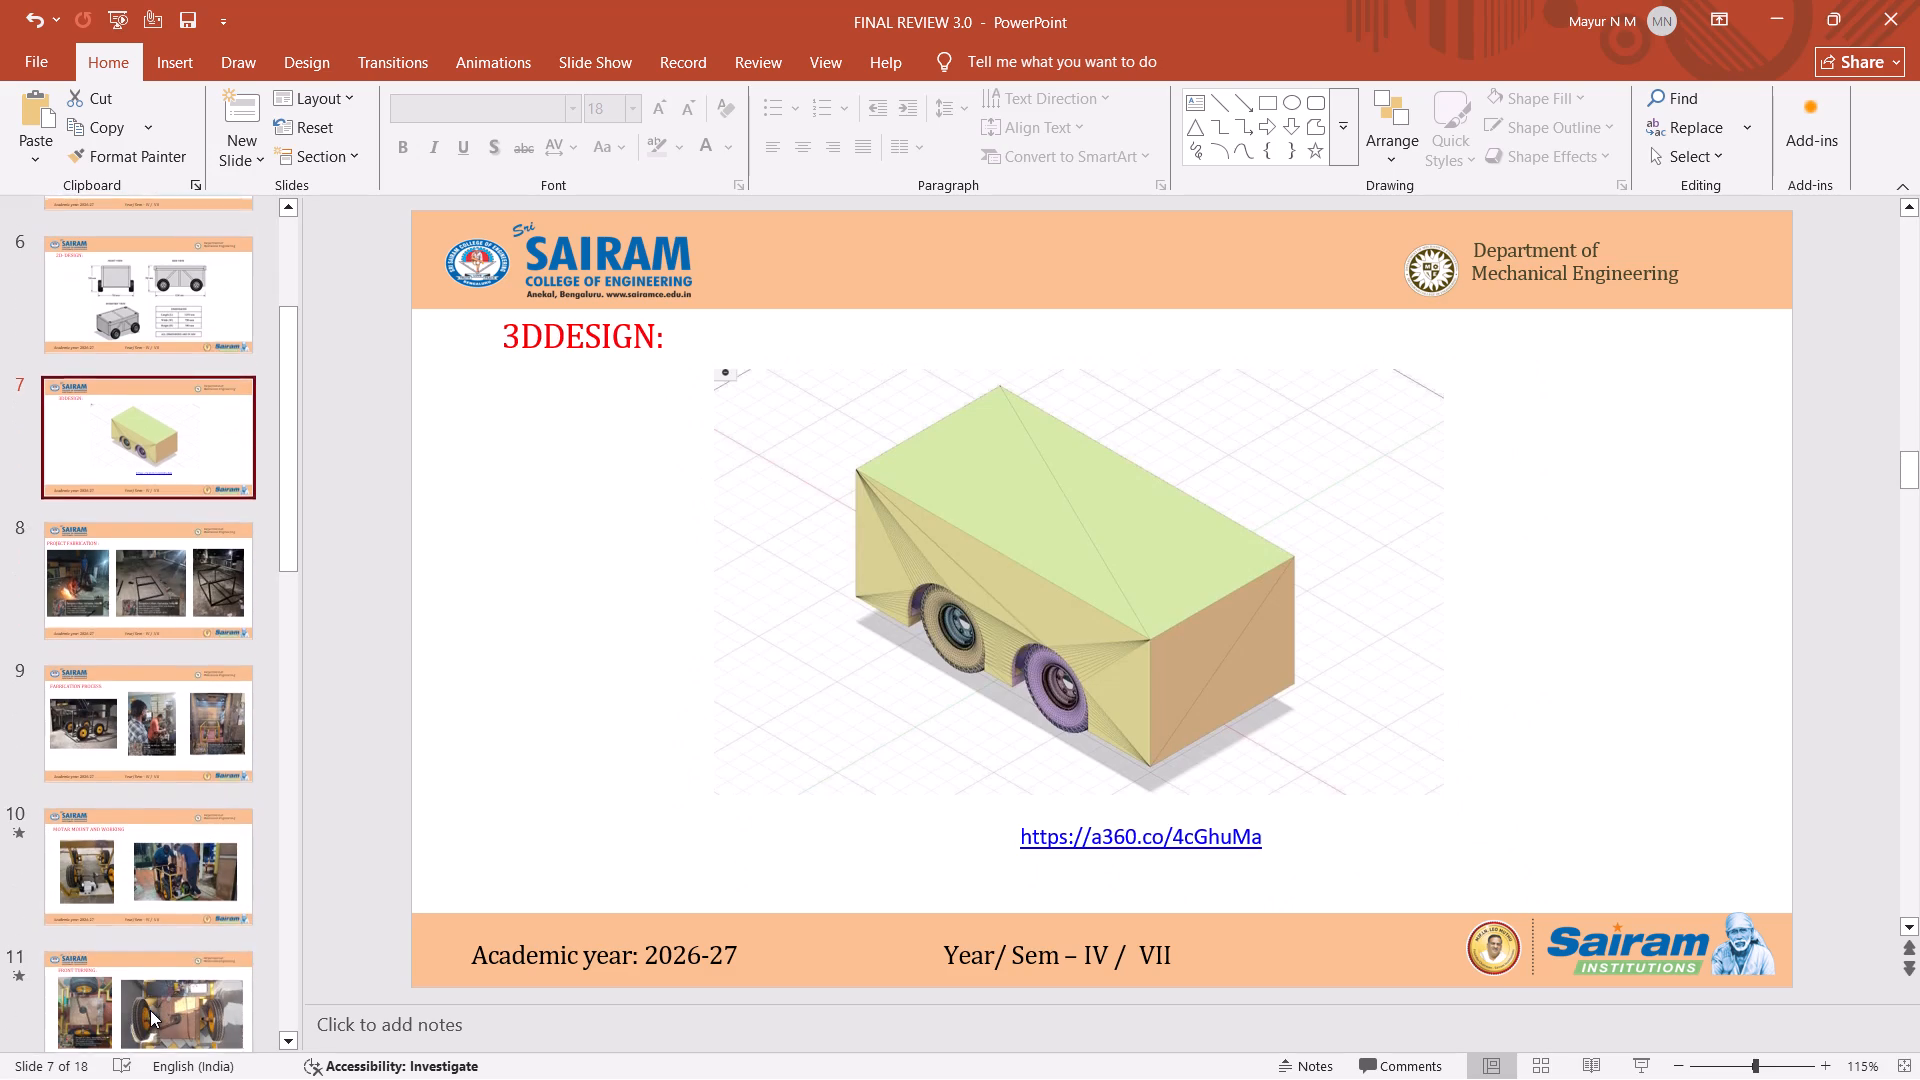
pyautogui.click(200, 552)
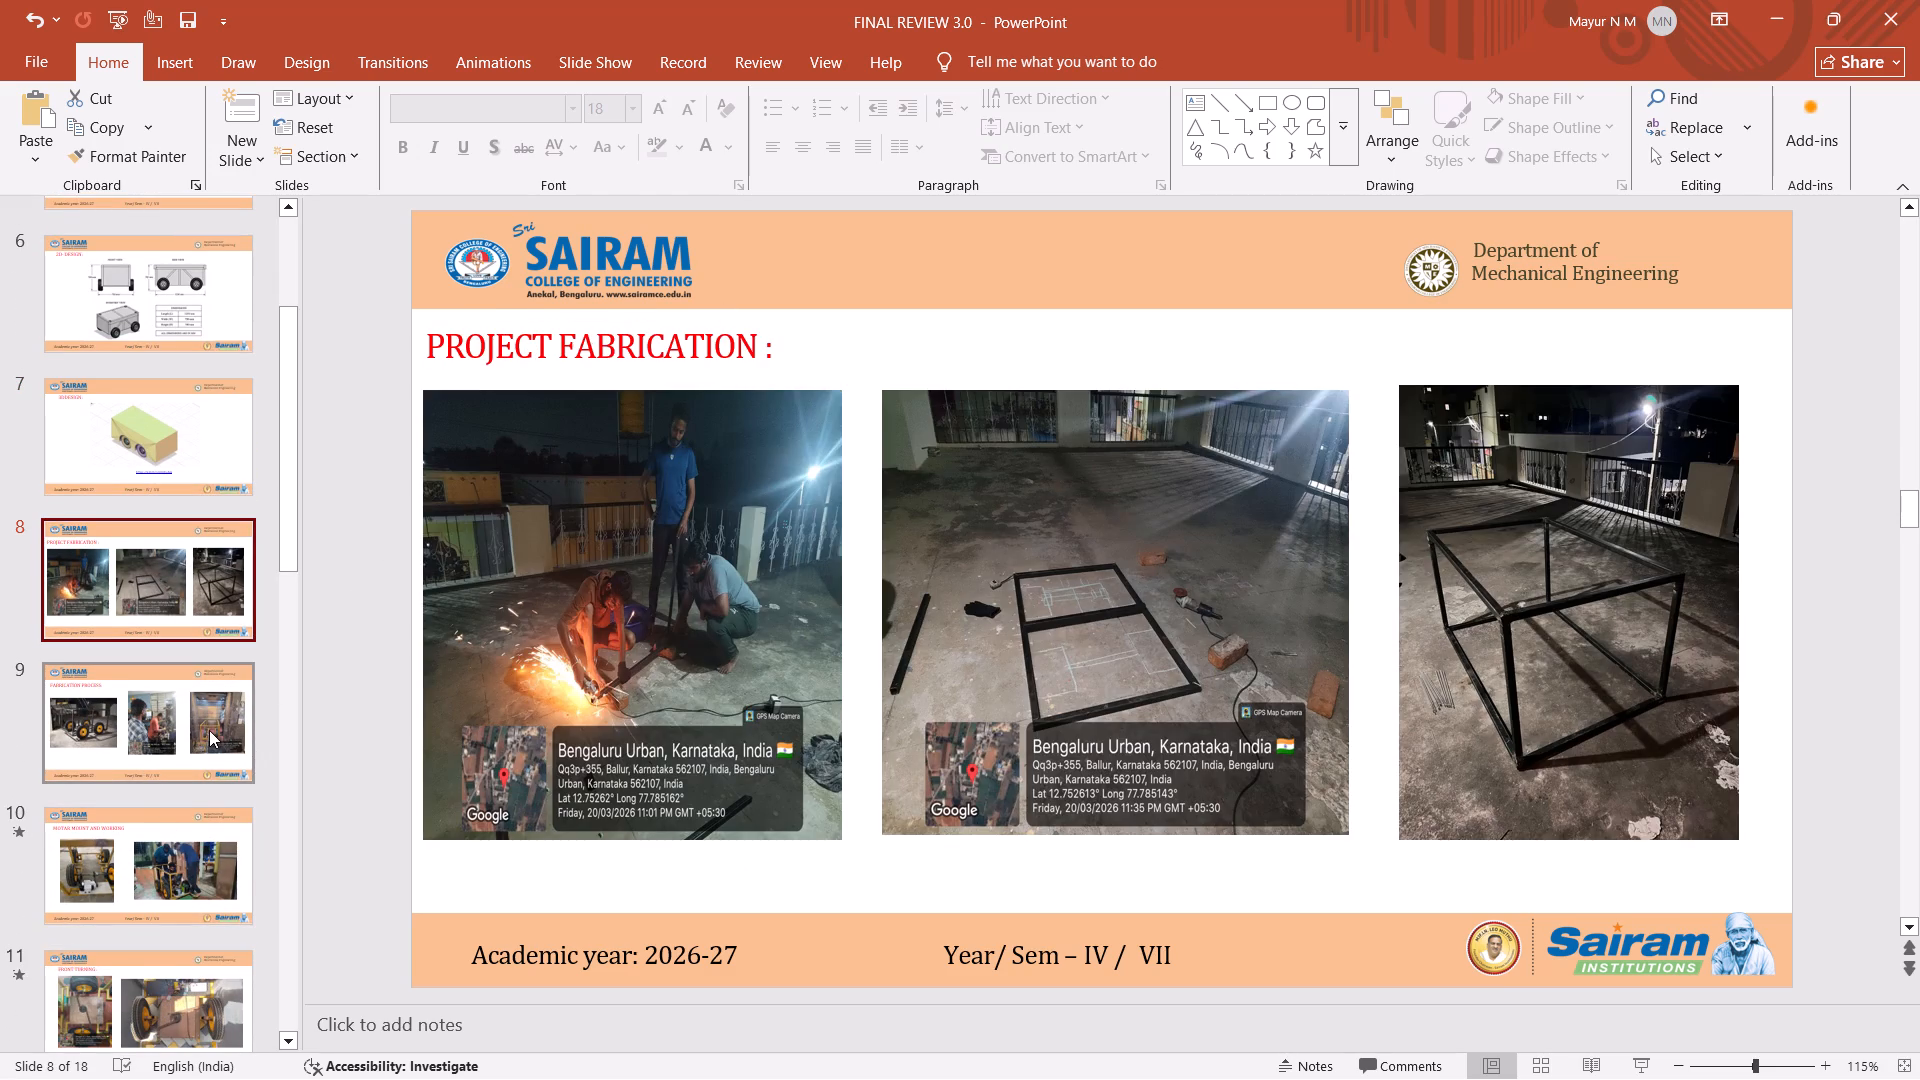
pyautogui.click(209, 730)
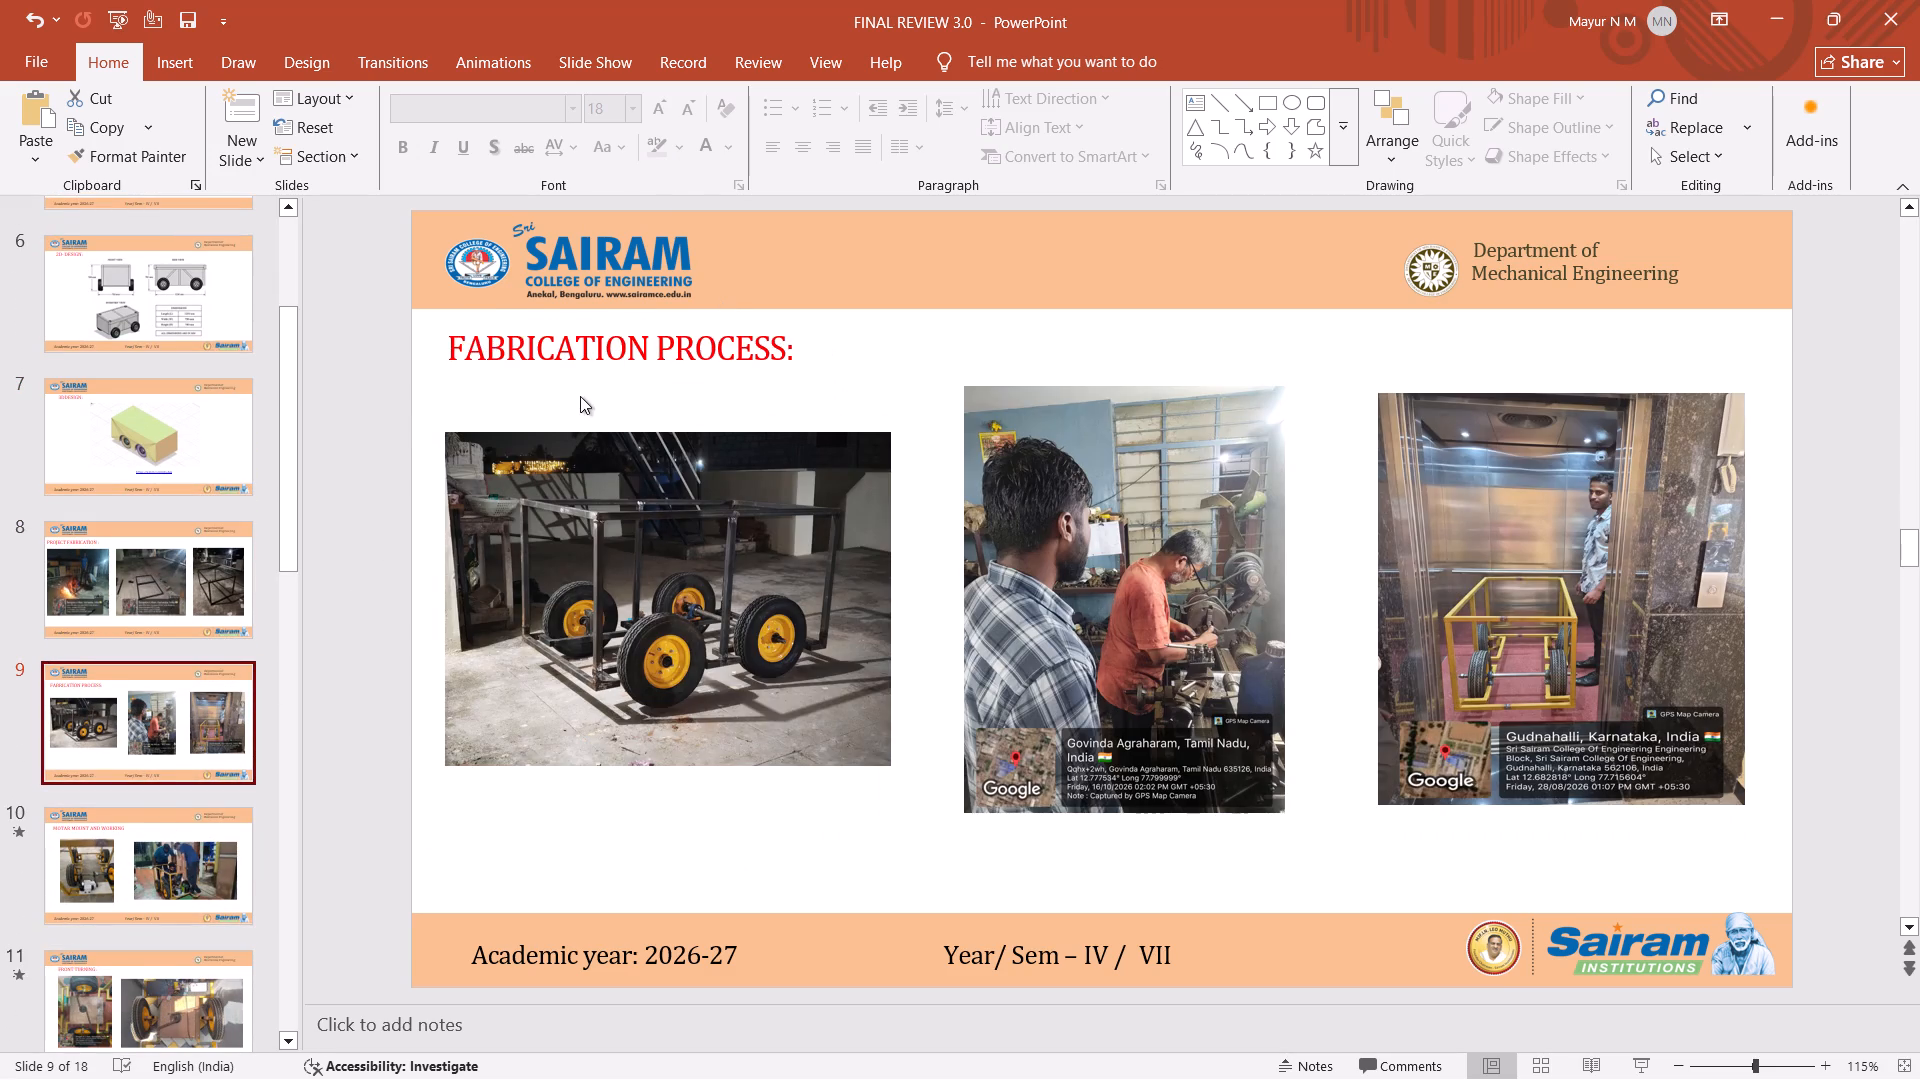
# Add a space and a colon to the end of the MOTAR MOUNT AND WORKING heading on slide 10.
pyautogui.click(114, 888)
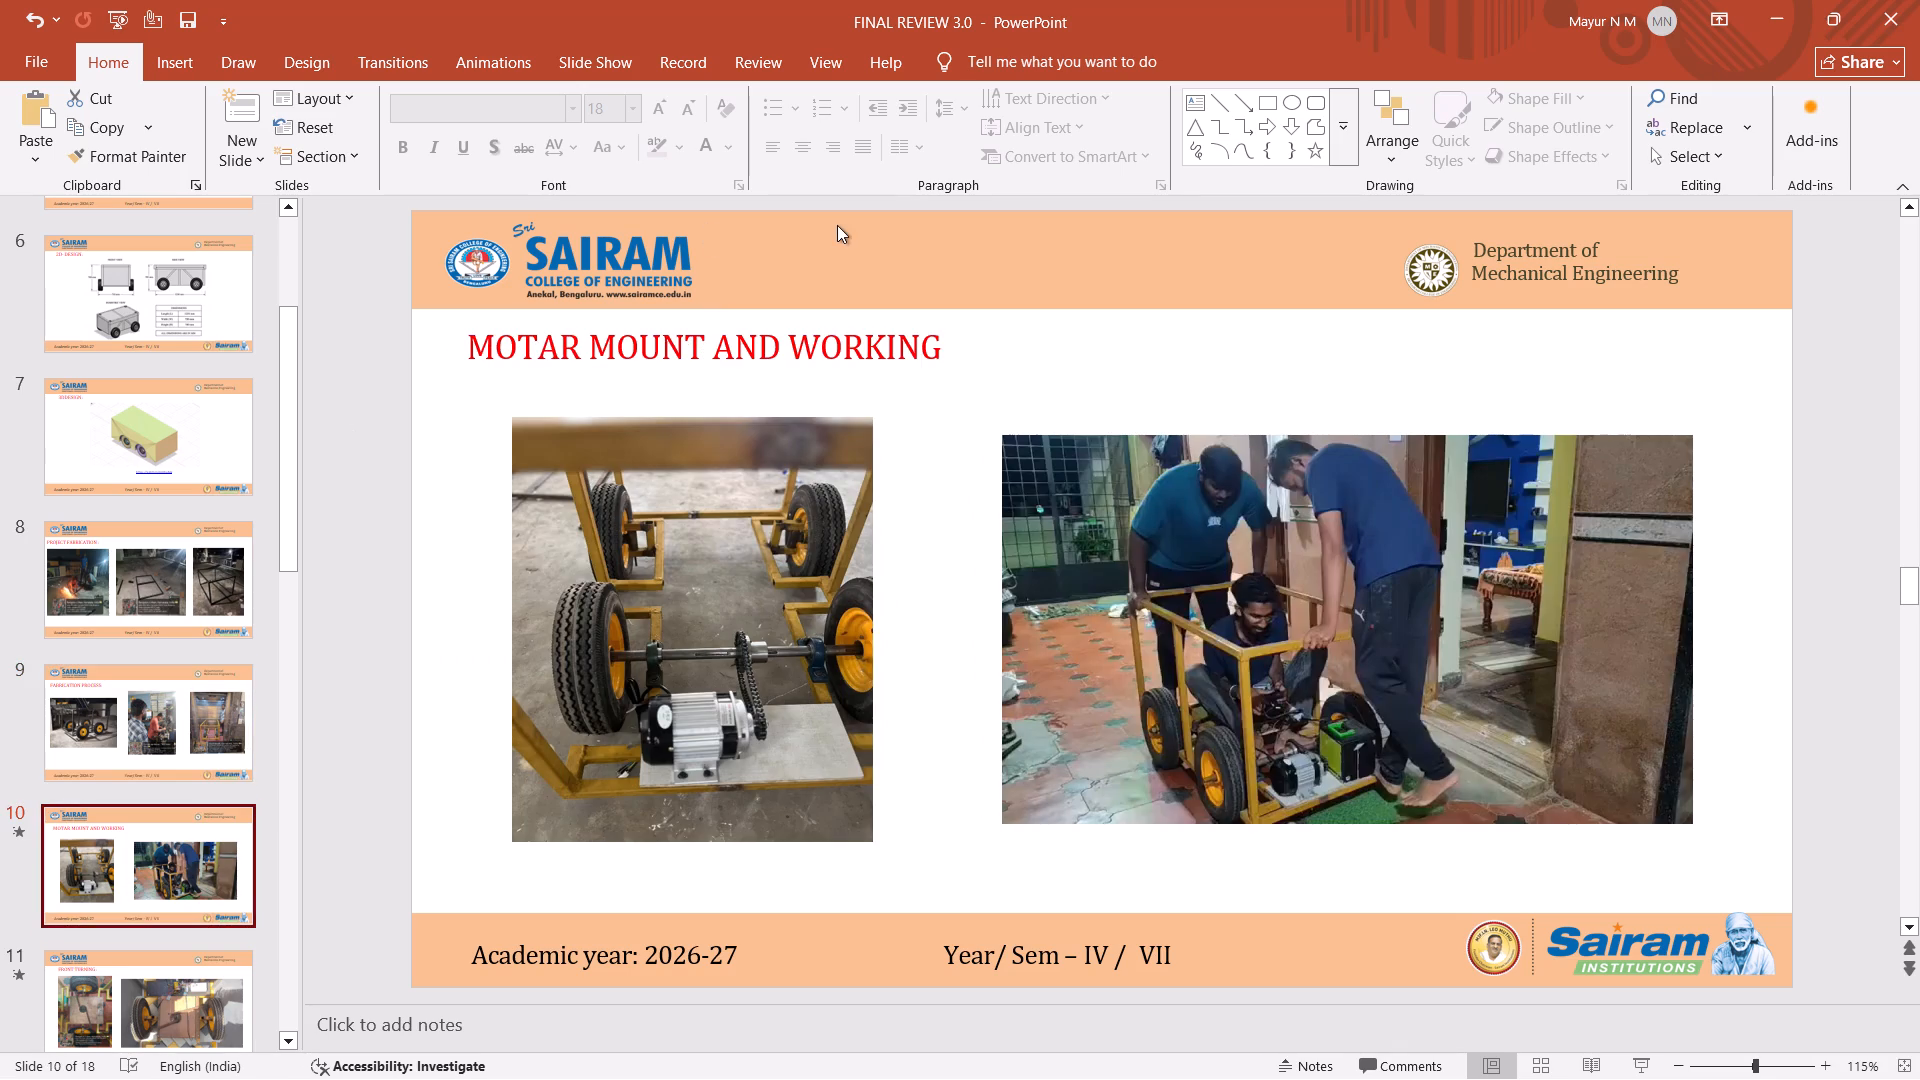
pyautogui.click(943, 347)
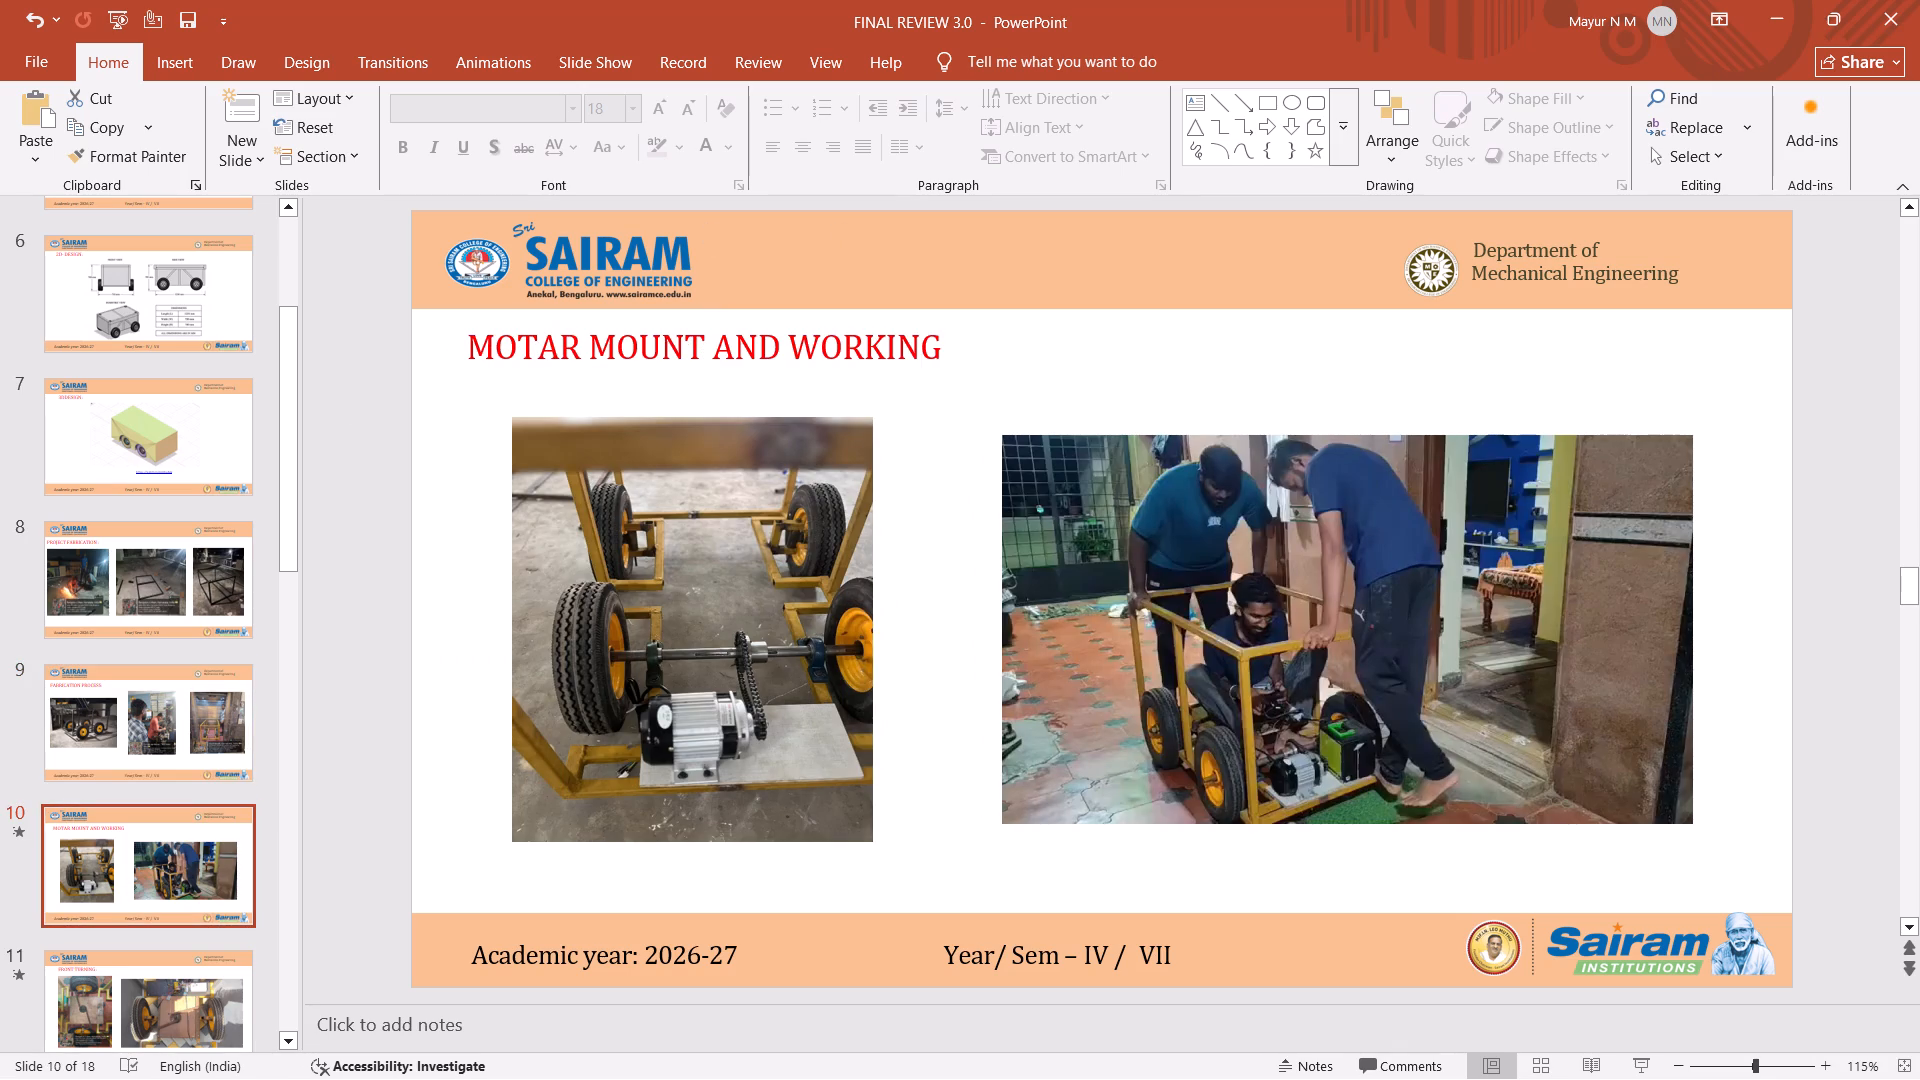
pyautogui.click(937, 342)
pyautogui.press(';')
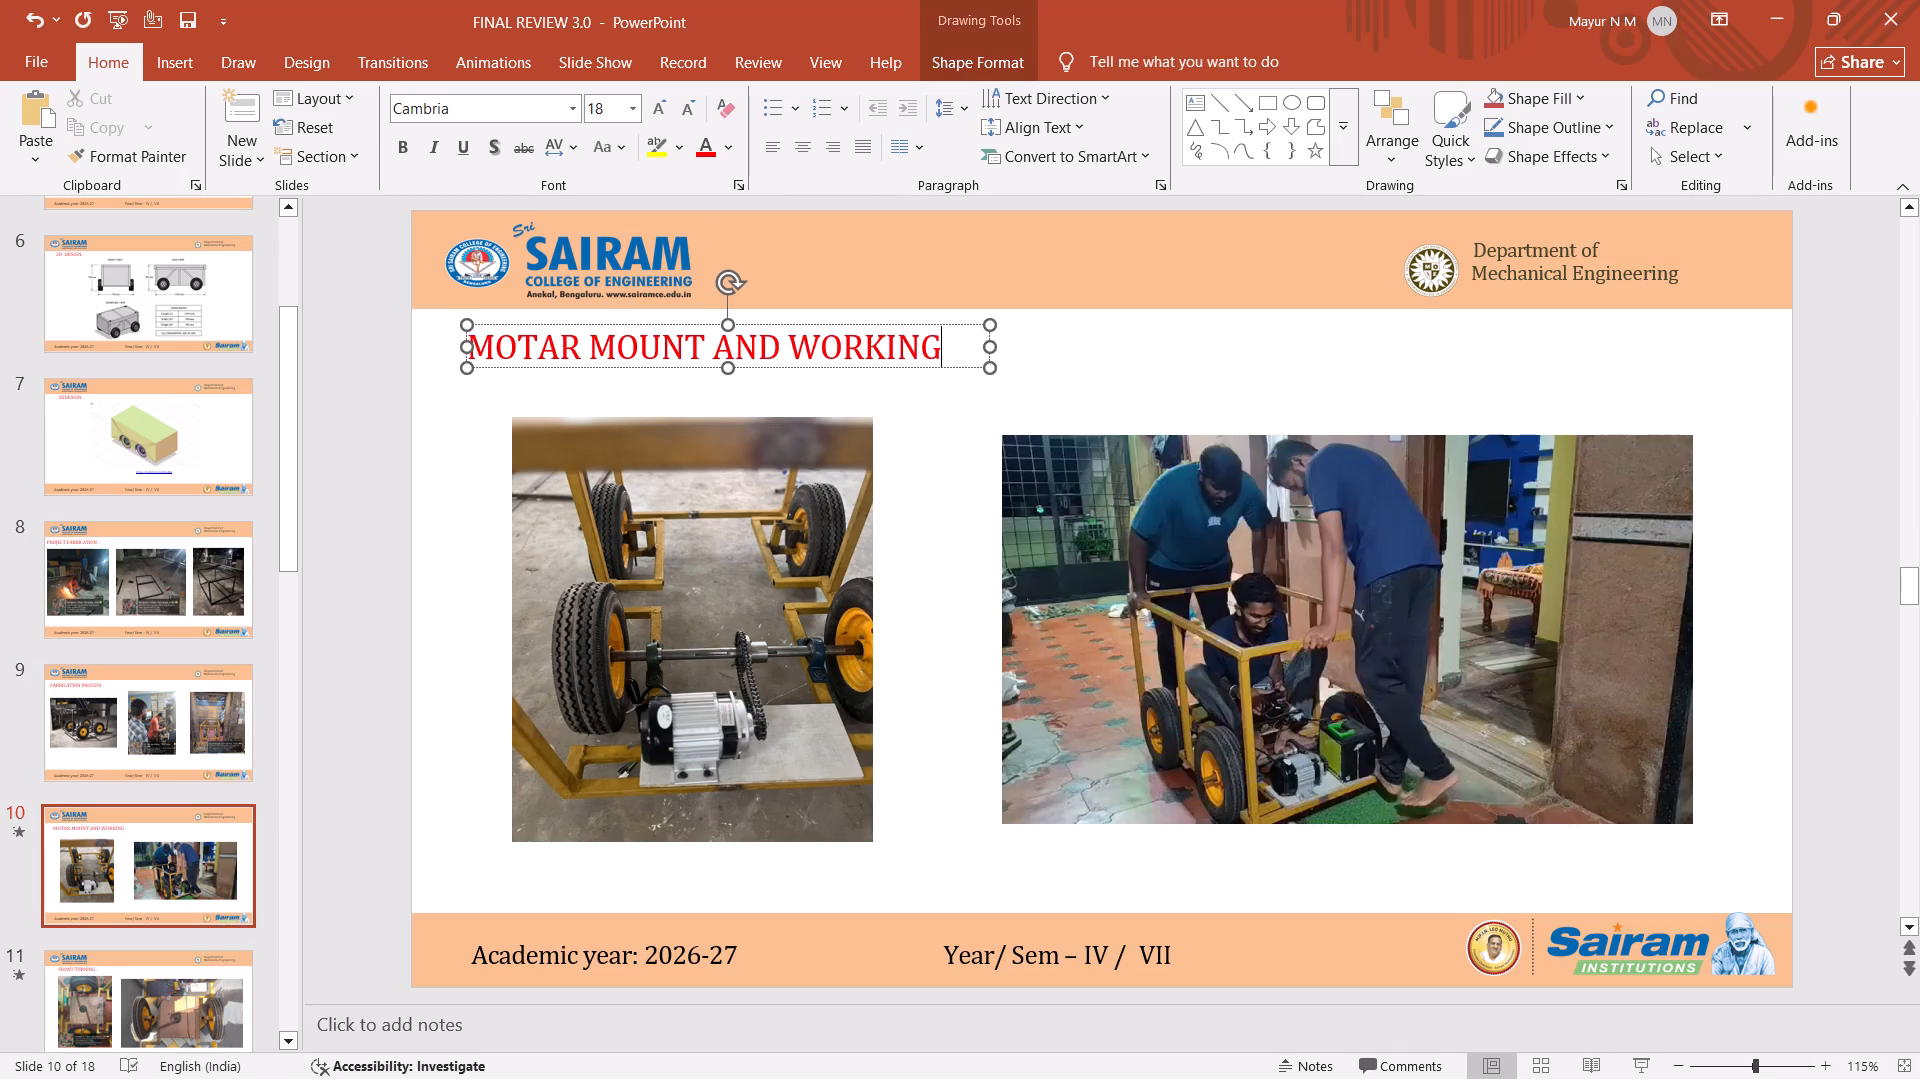
pyautogui.press('BackSpace')
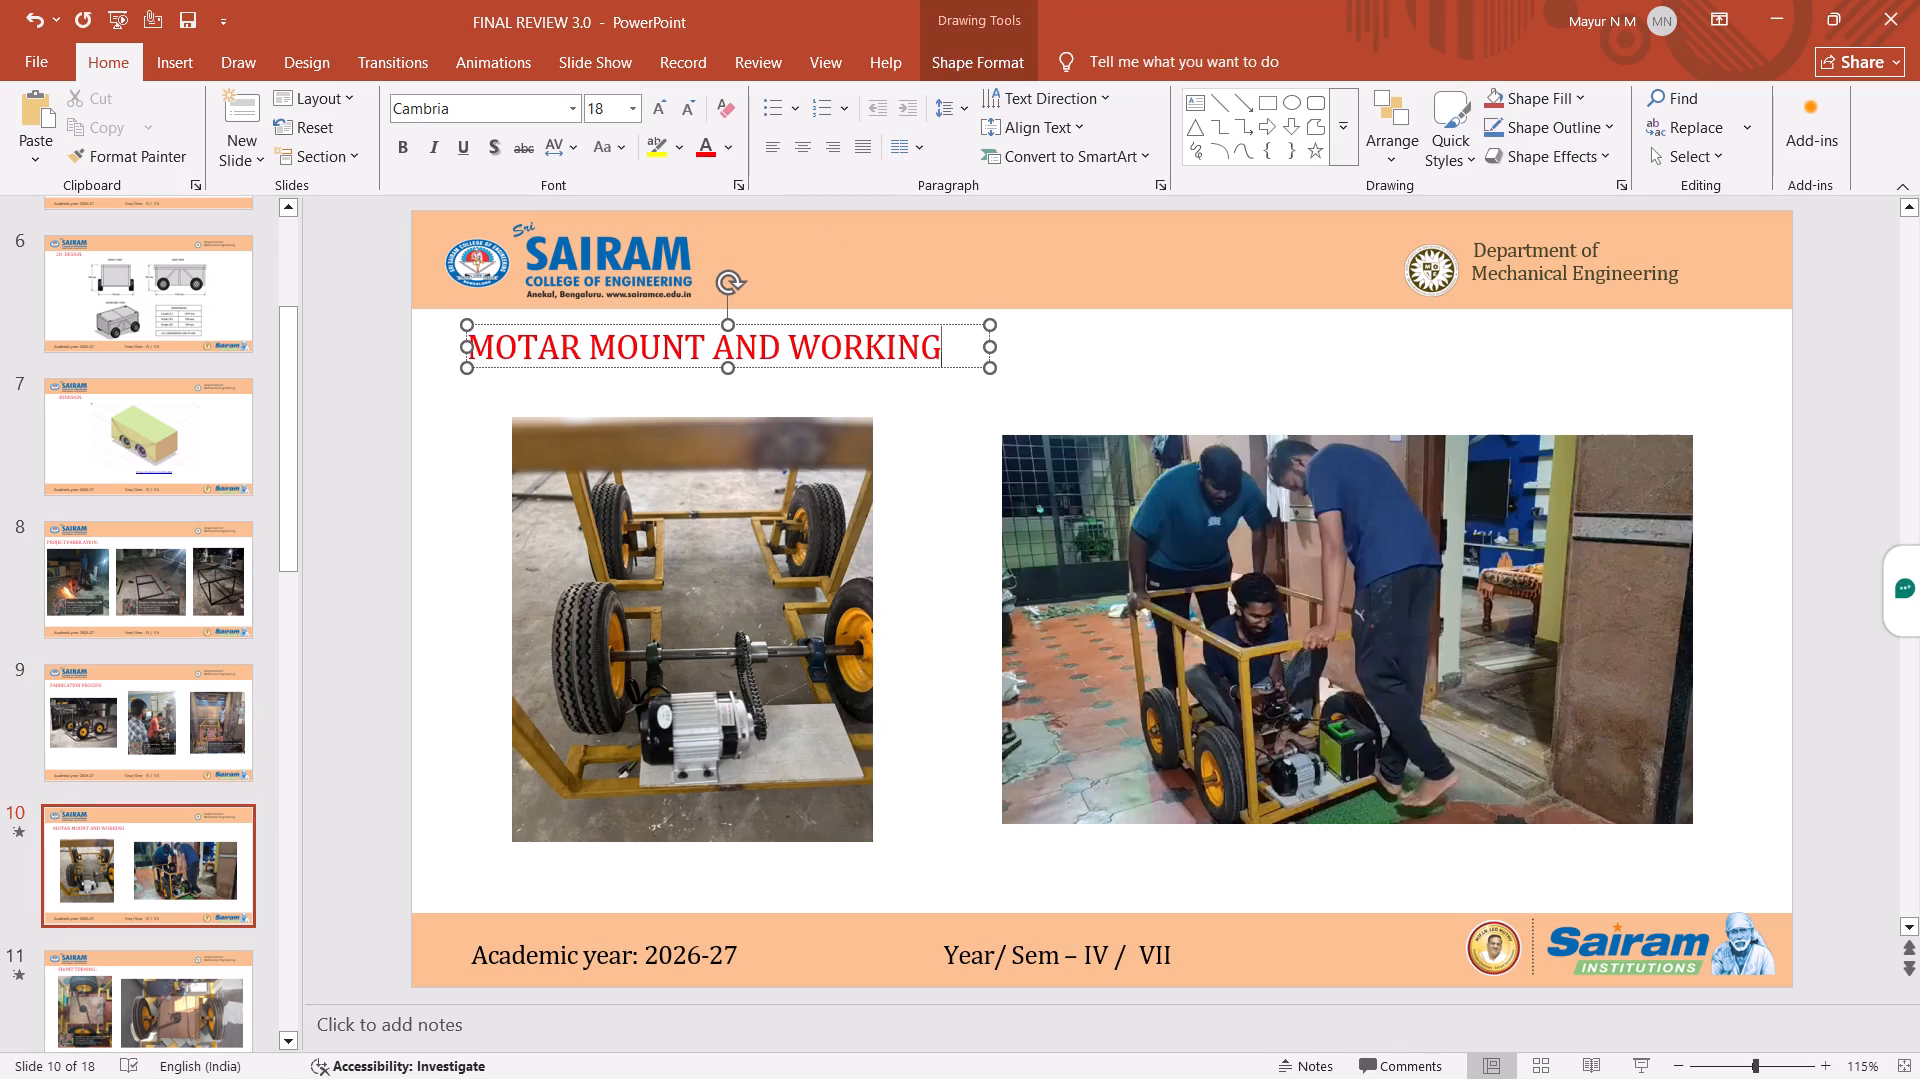
pyautogui.press('space')
pyautogui.write(';')
pyautogui.hotkey('alt', 'Tab')
pyautogui.hotkey('alt', 'Tab')
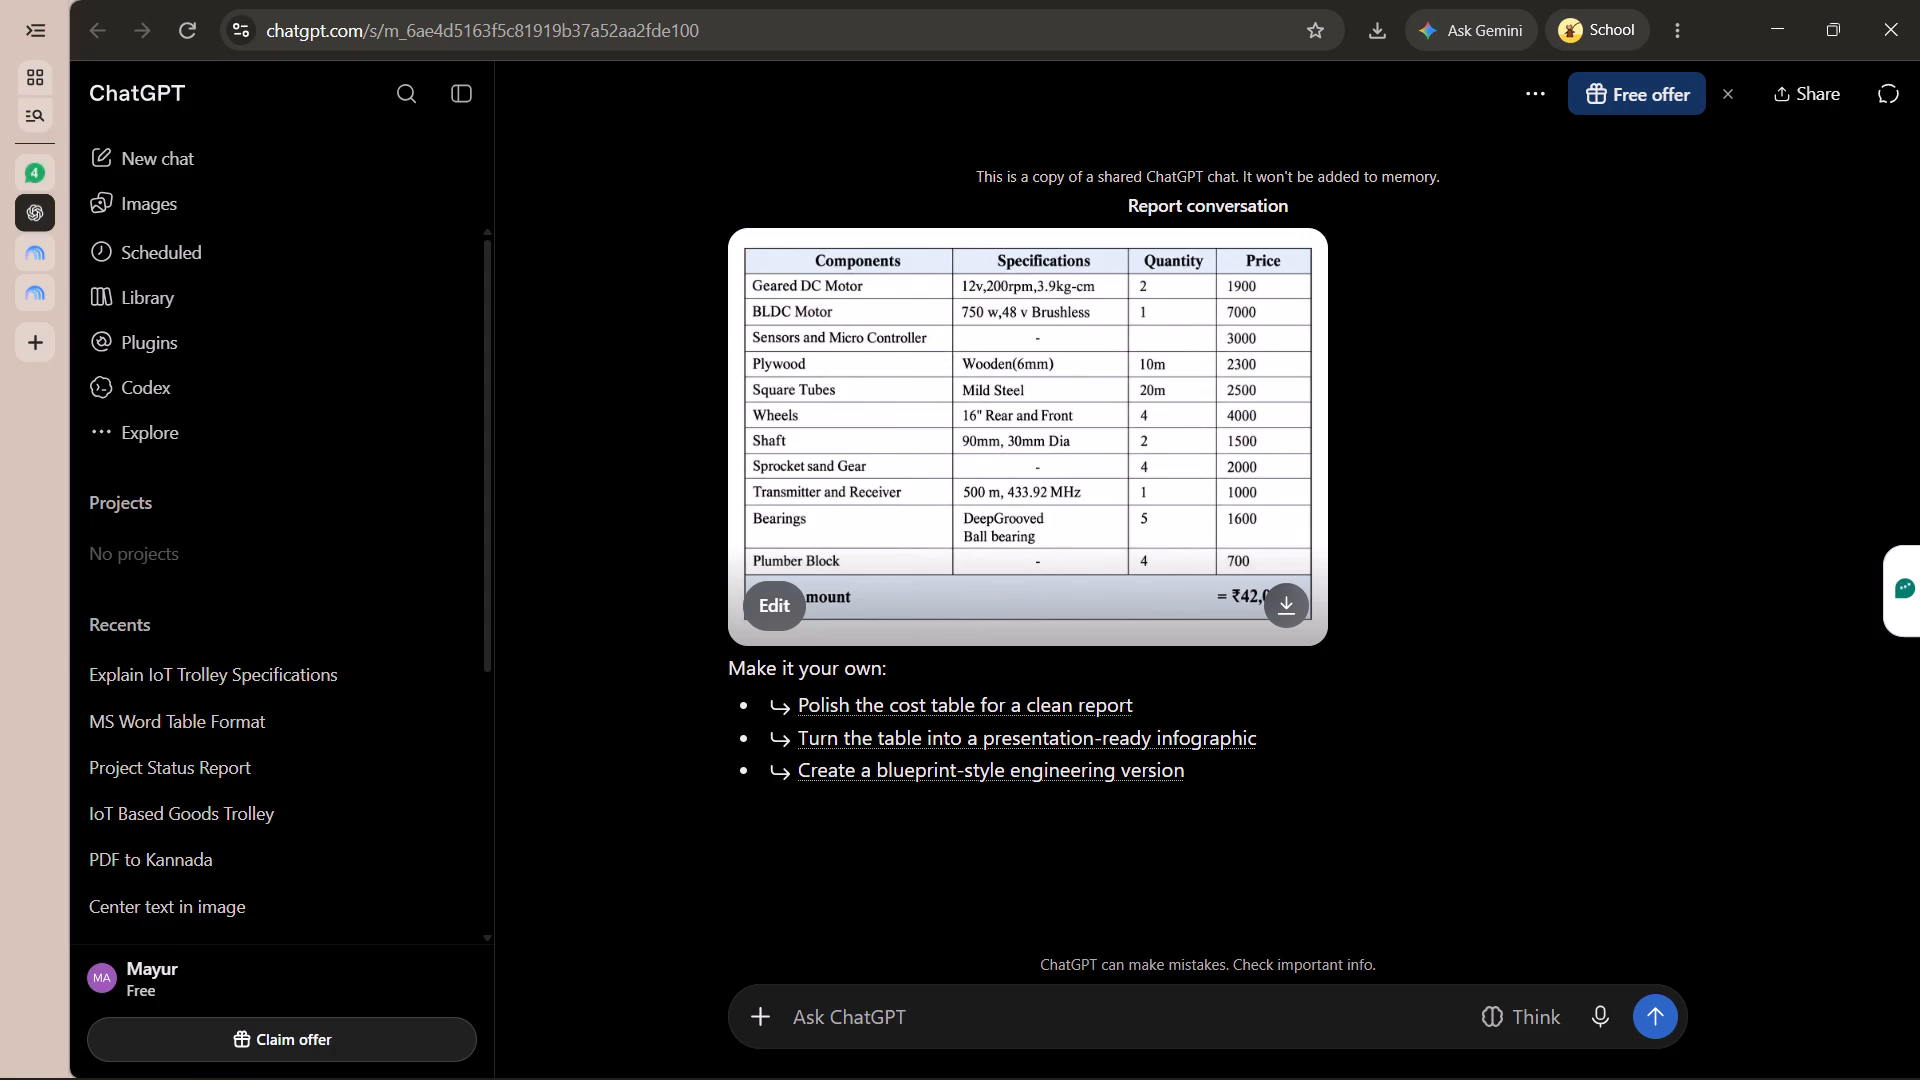
pyautogui.press('BackSpace')
pyautogui.press(';')
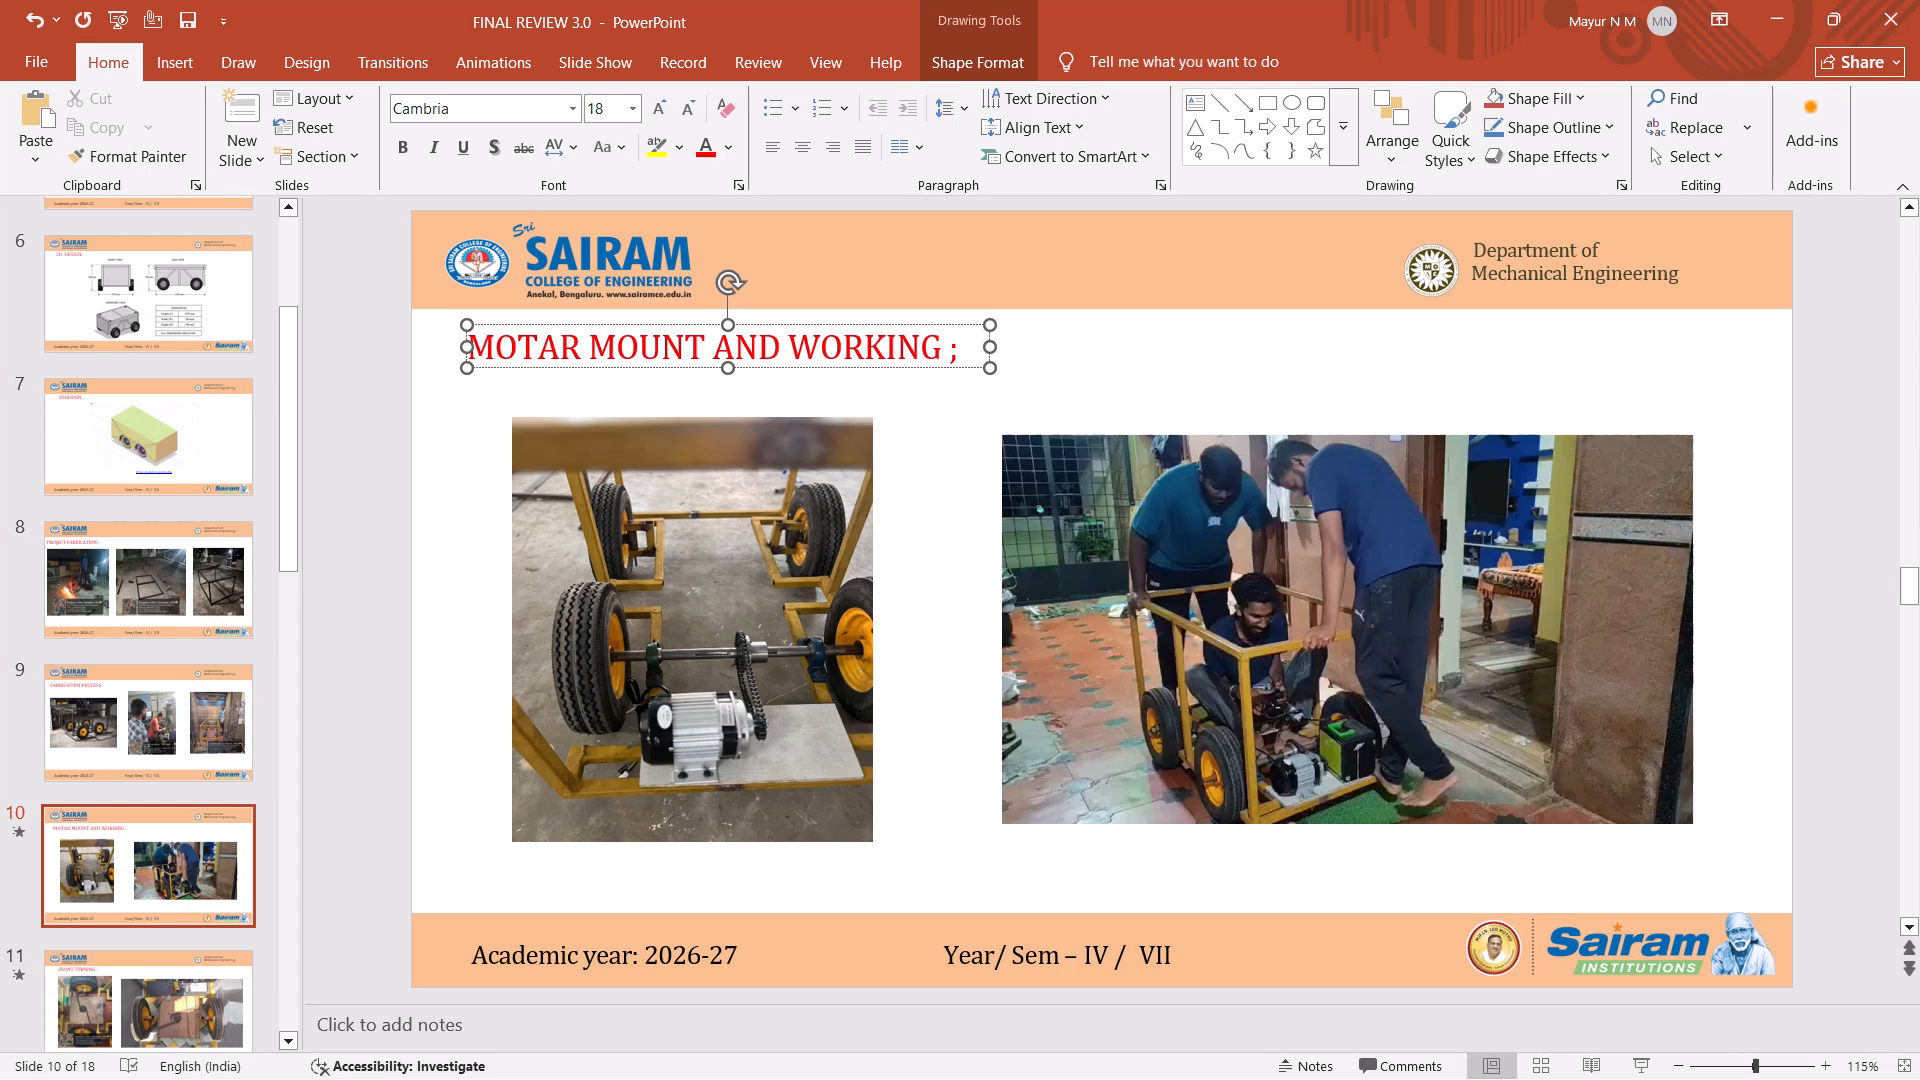
pyautogui.press('BackSpace')
pyautogui.hotkey('shift', ':')
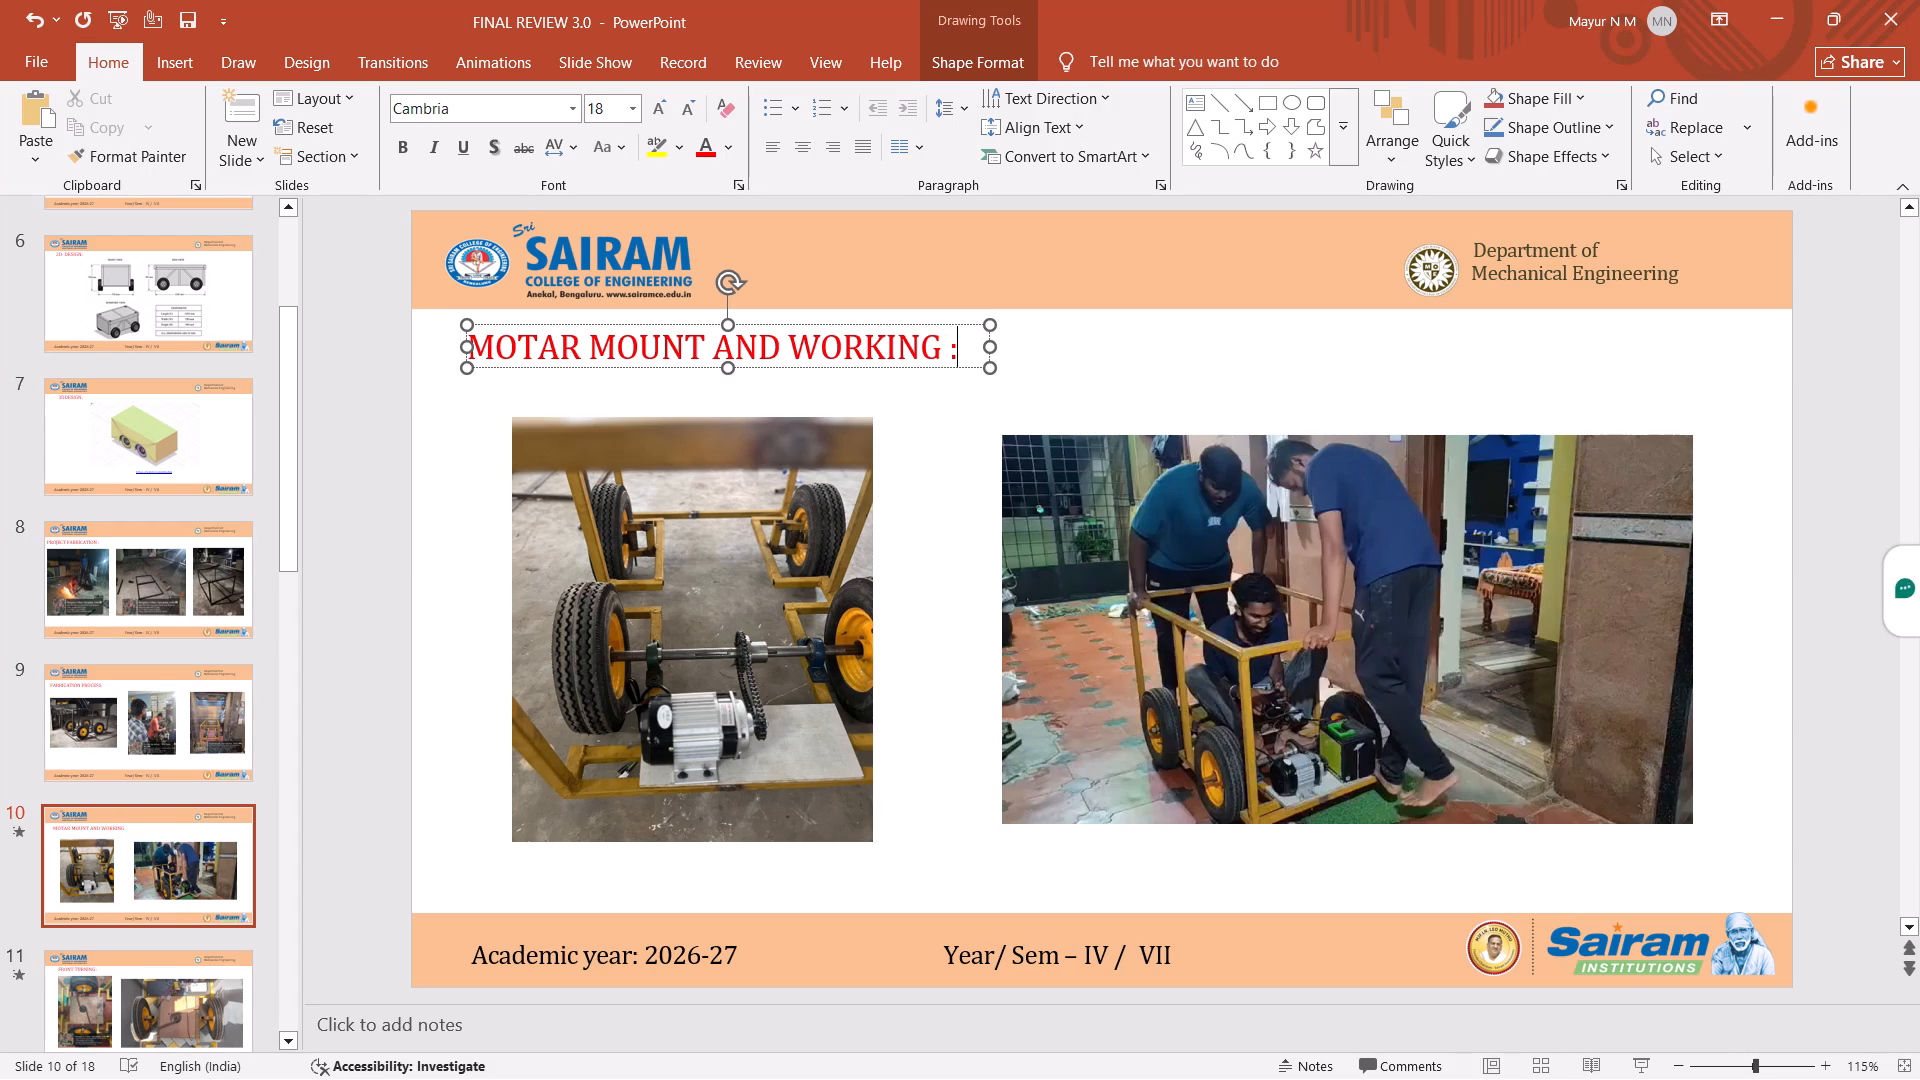
pyautogui.hotkey('alt', 'Tab')
pyautogui.hotkey('alt', 'Tab')
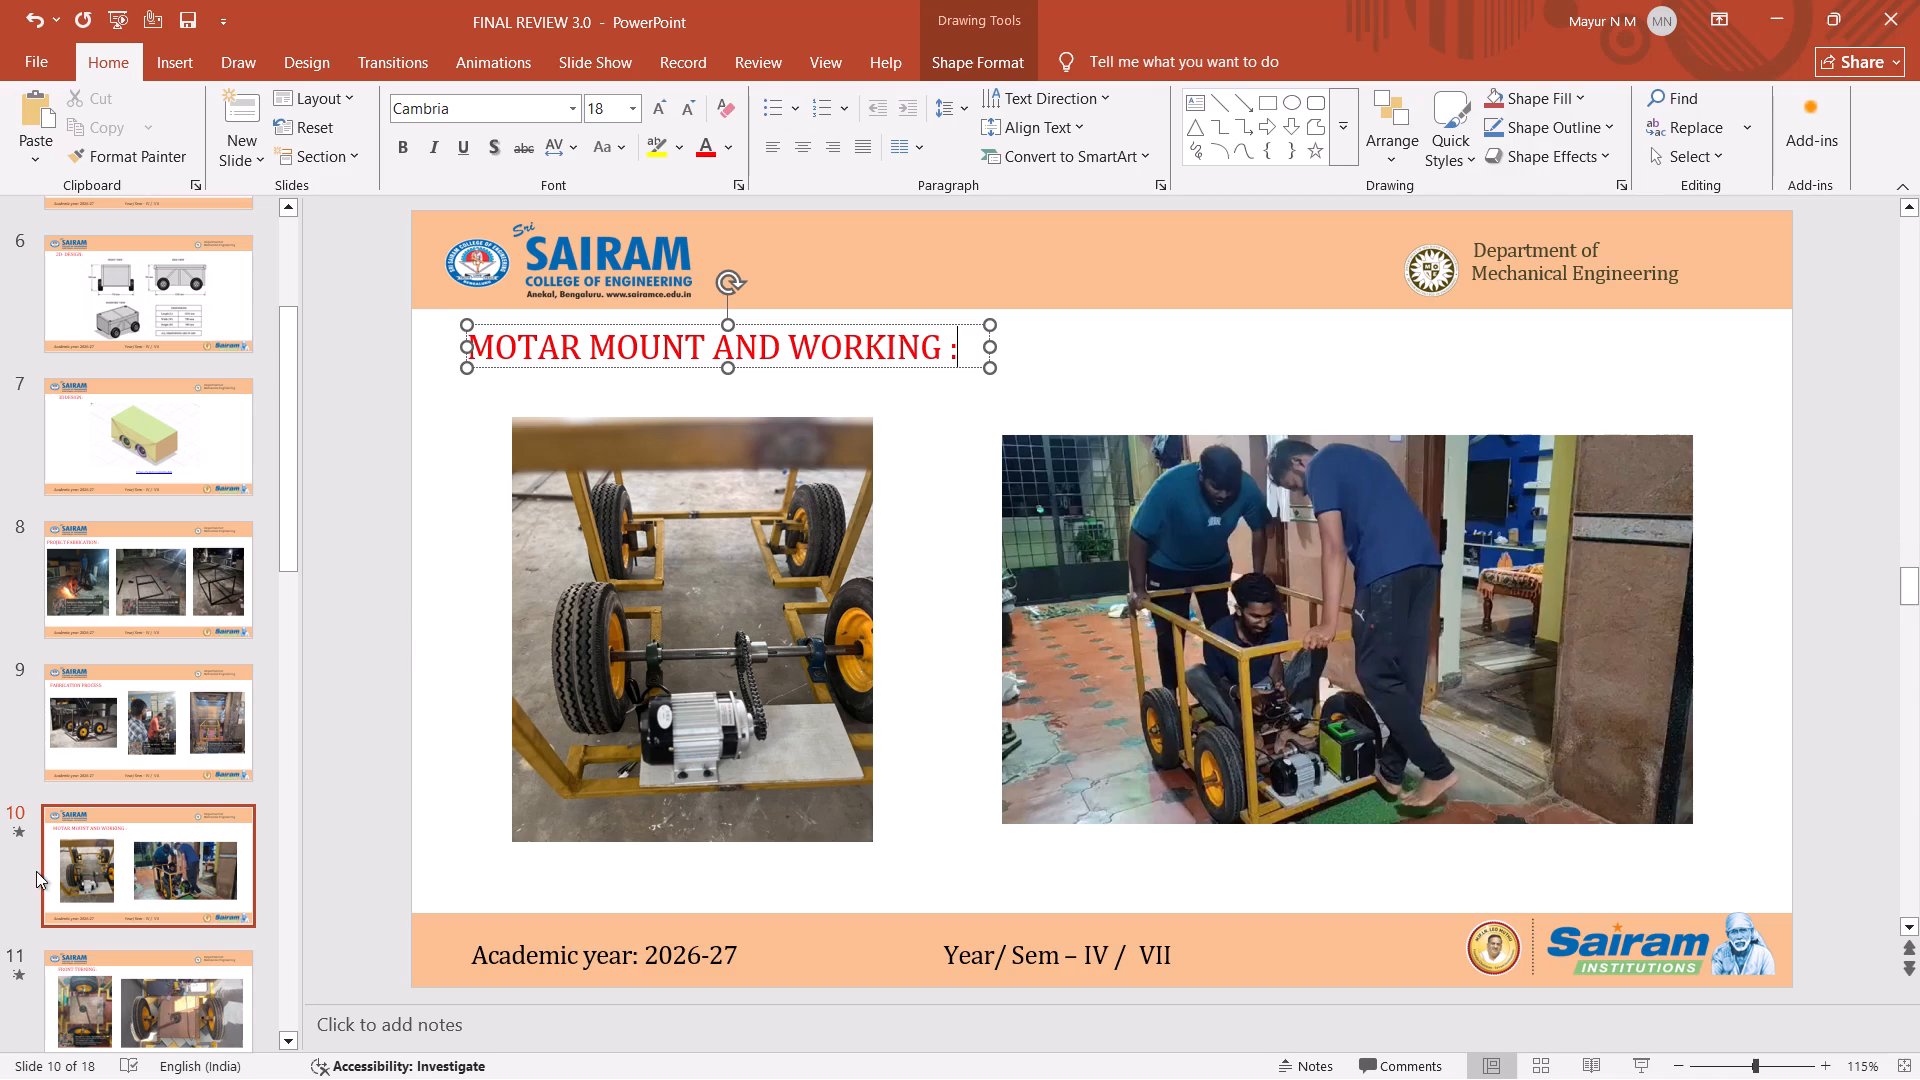
pyautogui.scroll(-1, 36, 871)
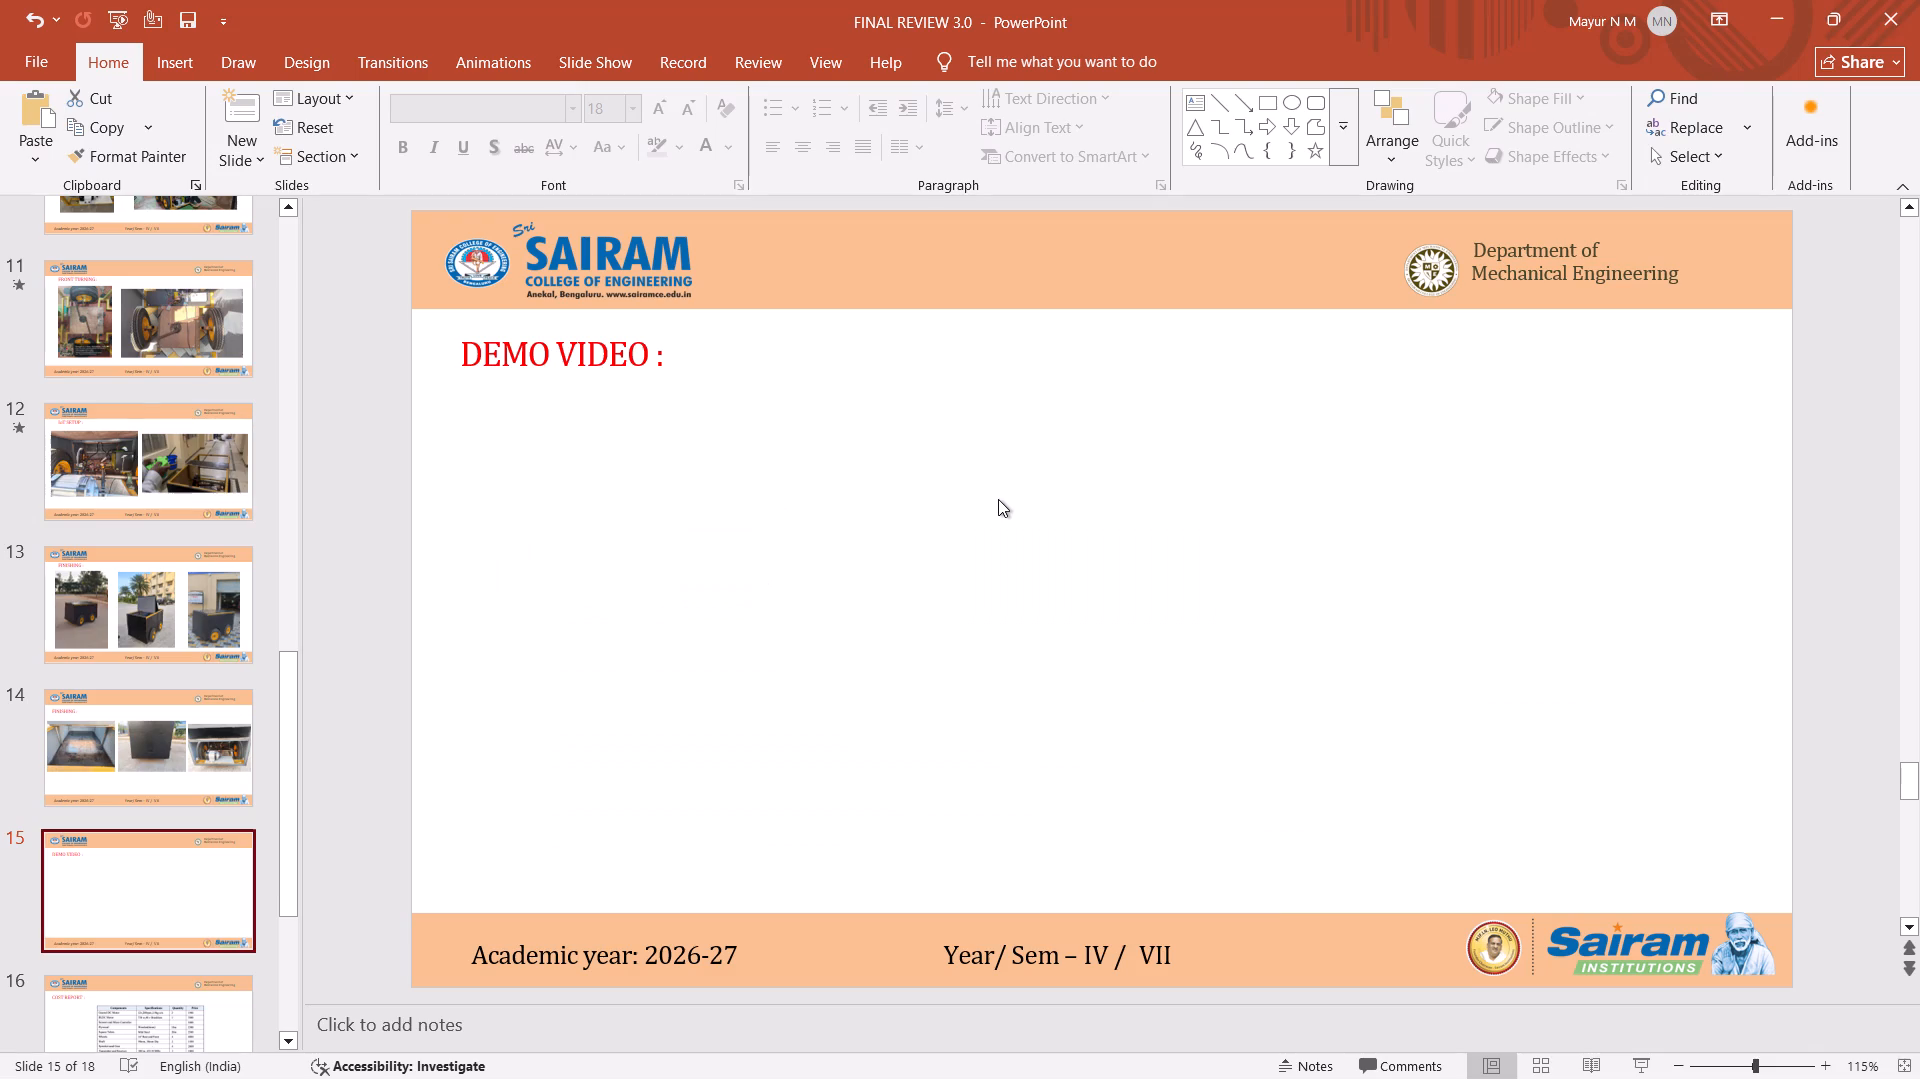
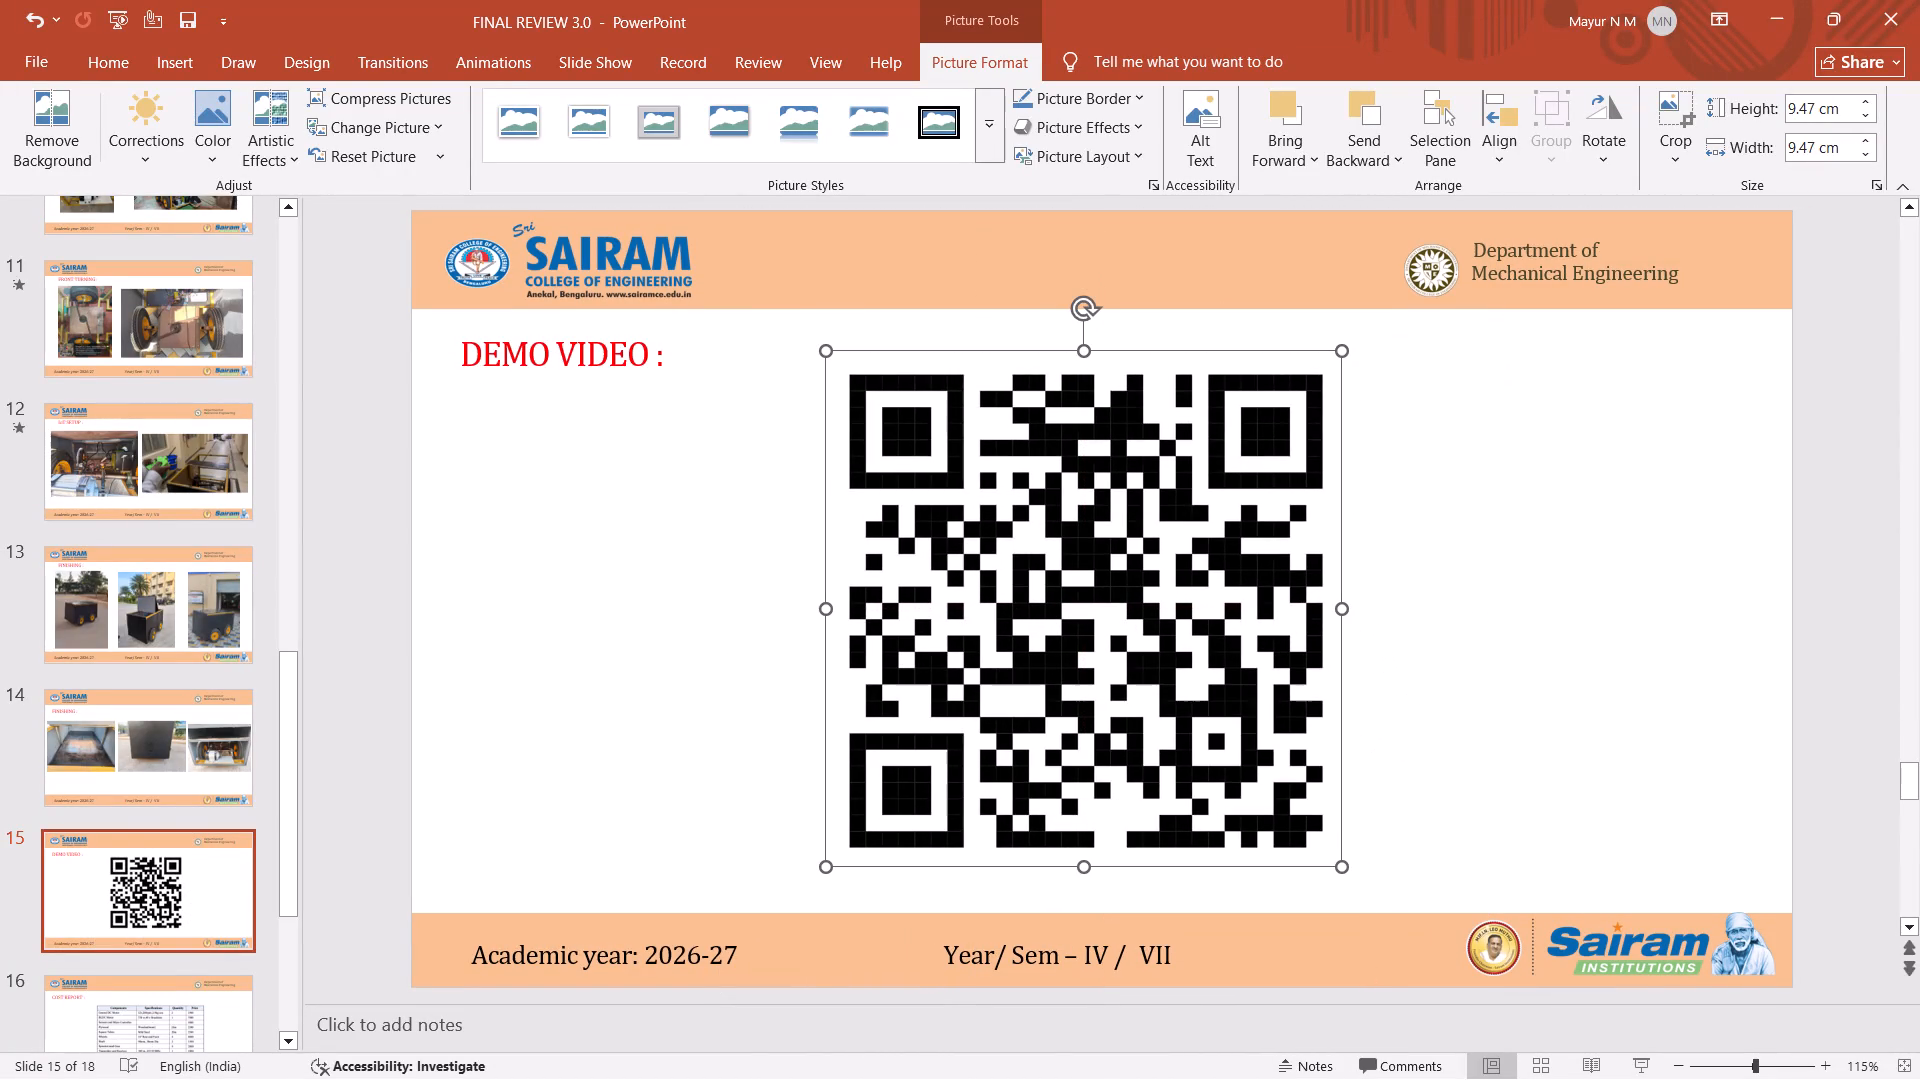
# Shrink the QR code picture on the DEMO VIDEO slide to about 7.31 cm square and reposition it near the slide's centre.
pyautogui.moveTo(1339, 865); pyautogui.dragTo(1206, 743)
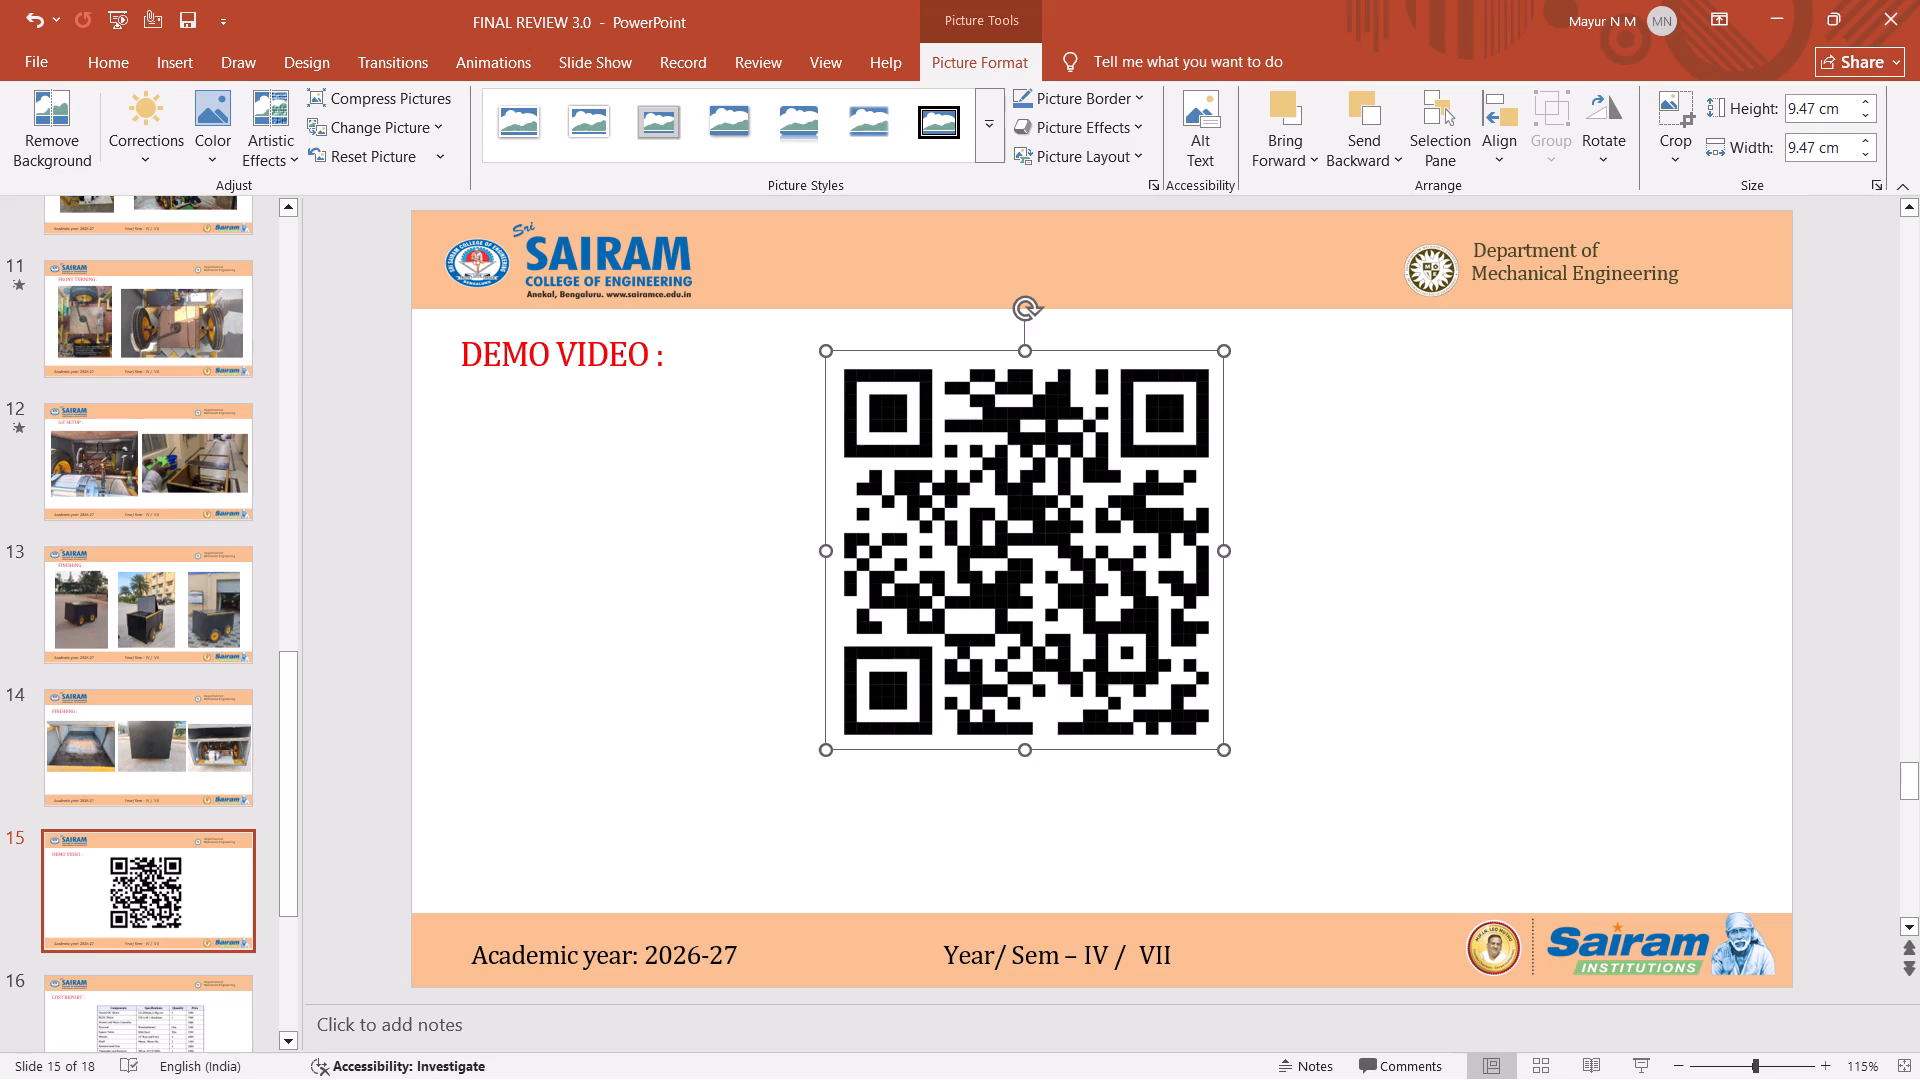
pyautogui.moveTo(1071, 630); pyautogui.dragTo(1114, 663)
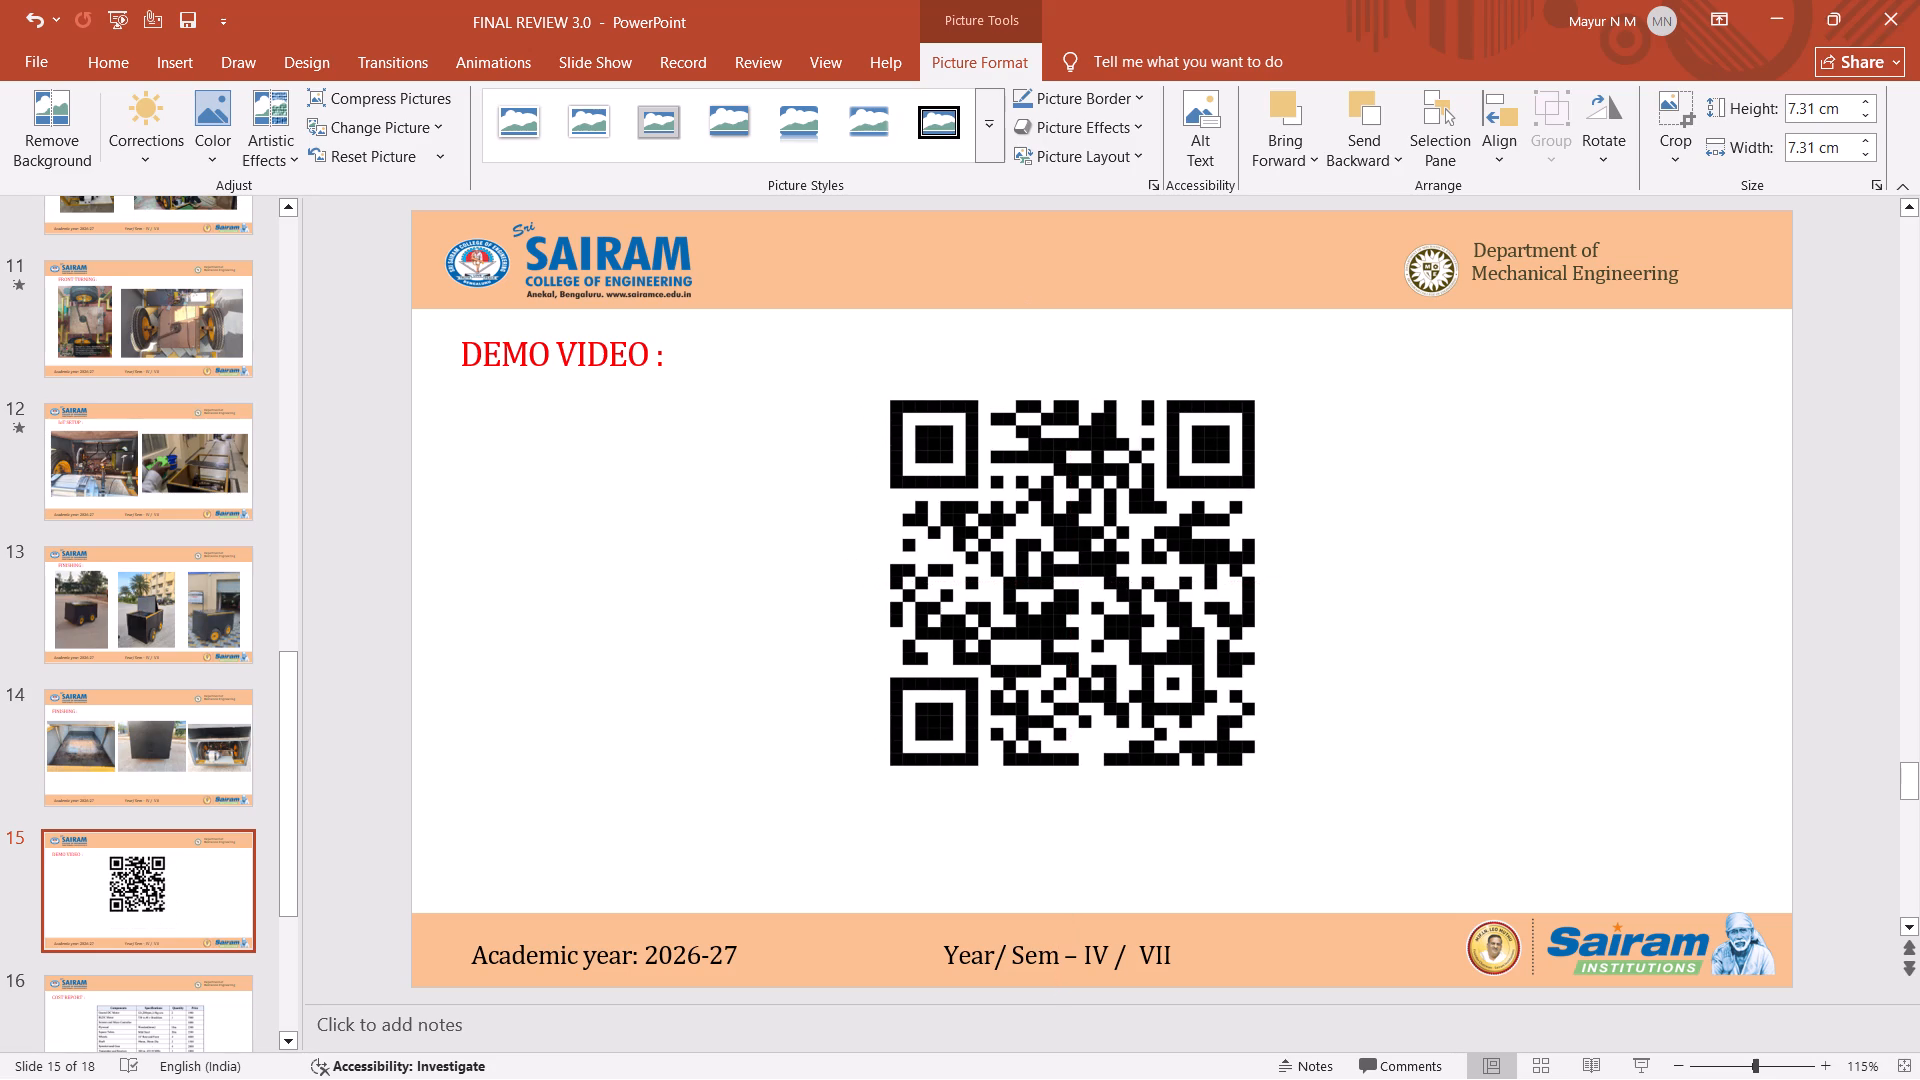
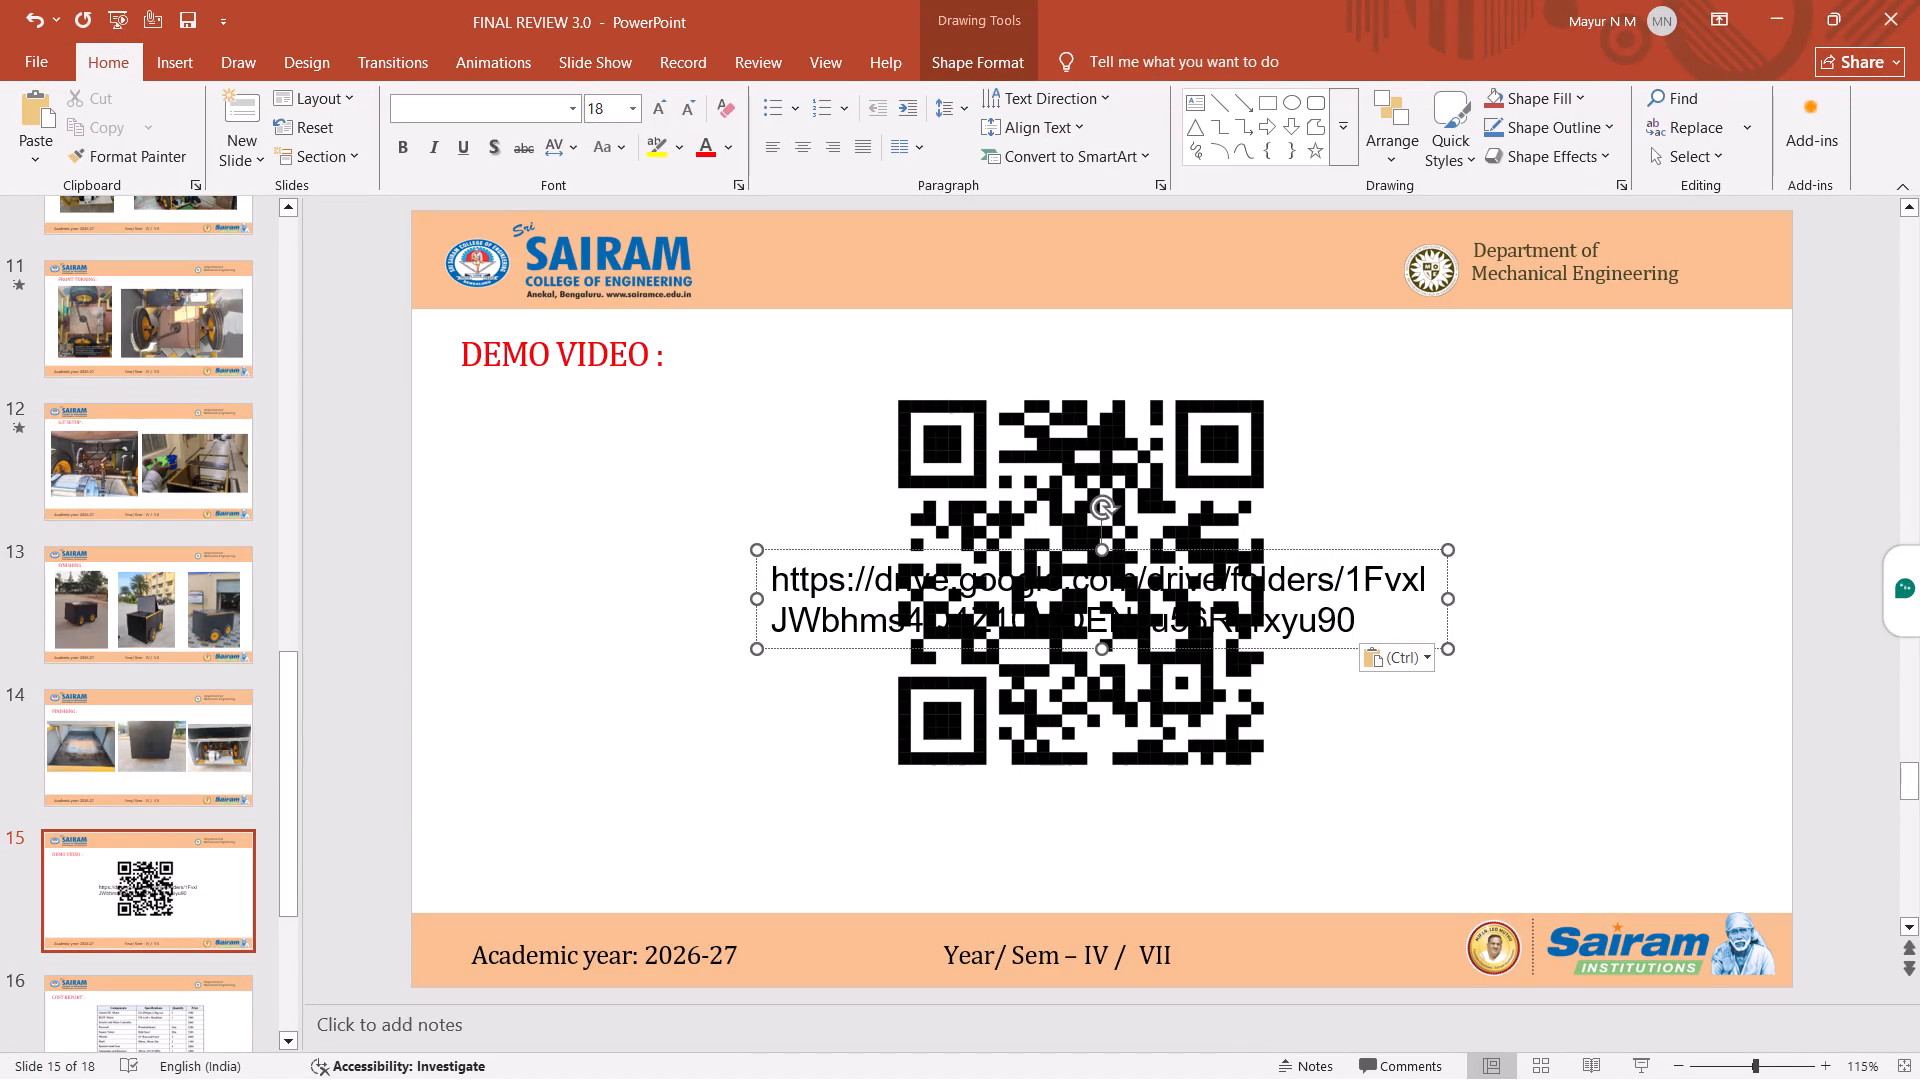
# Move the Google Drive link text box below the QR code on the DEMO VIDEO slide and narrow it slightly, keeping two lines.
pyautogui.moveTo(1432, 579); pyautogui.dragTo(1357, 790)
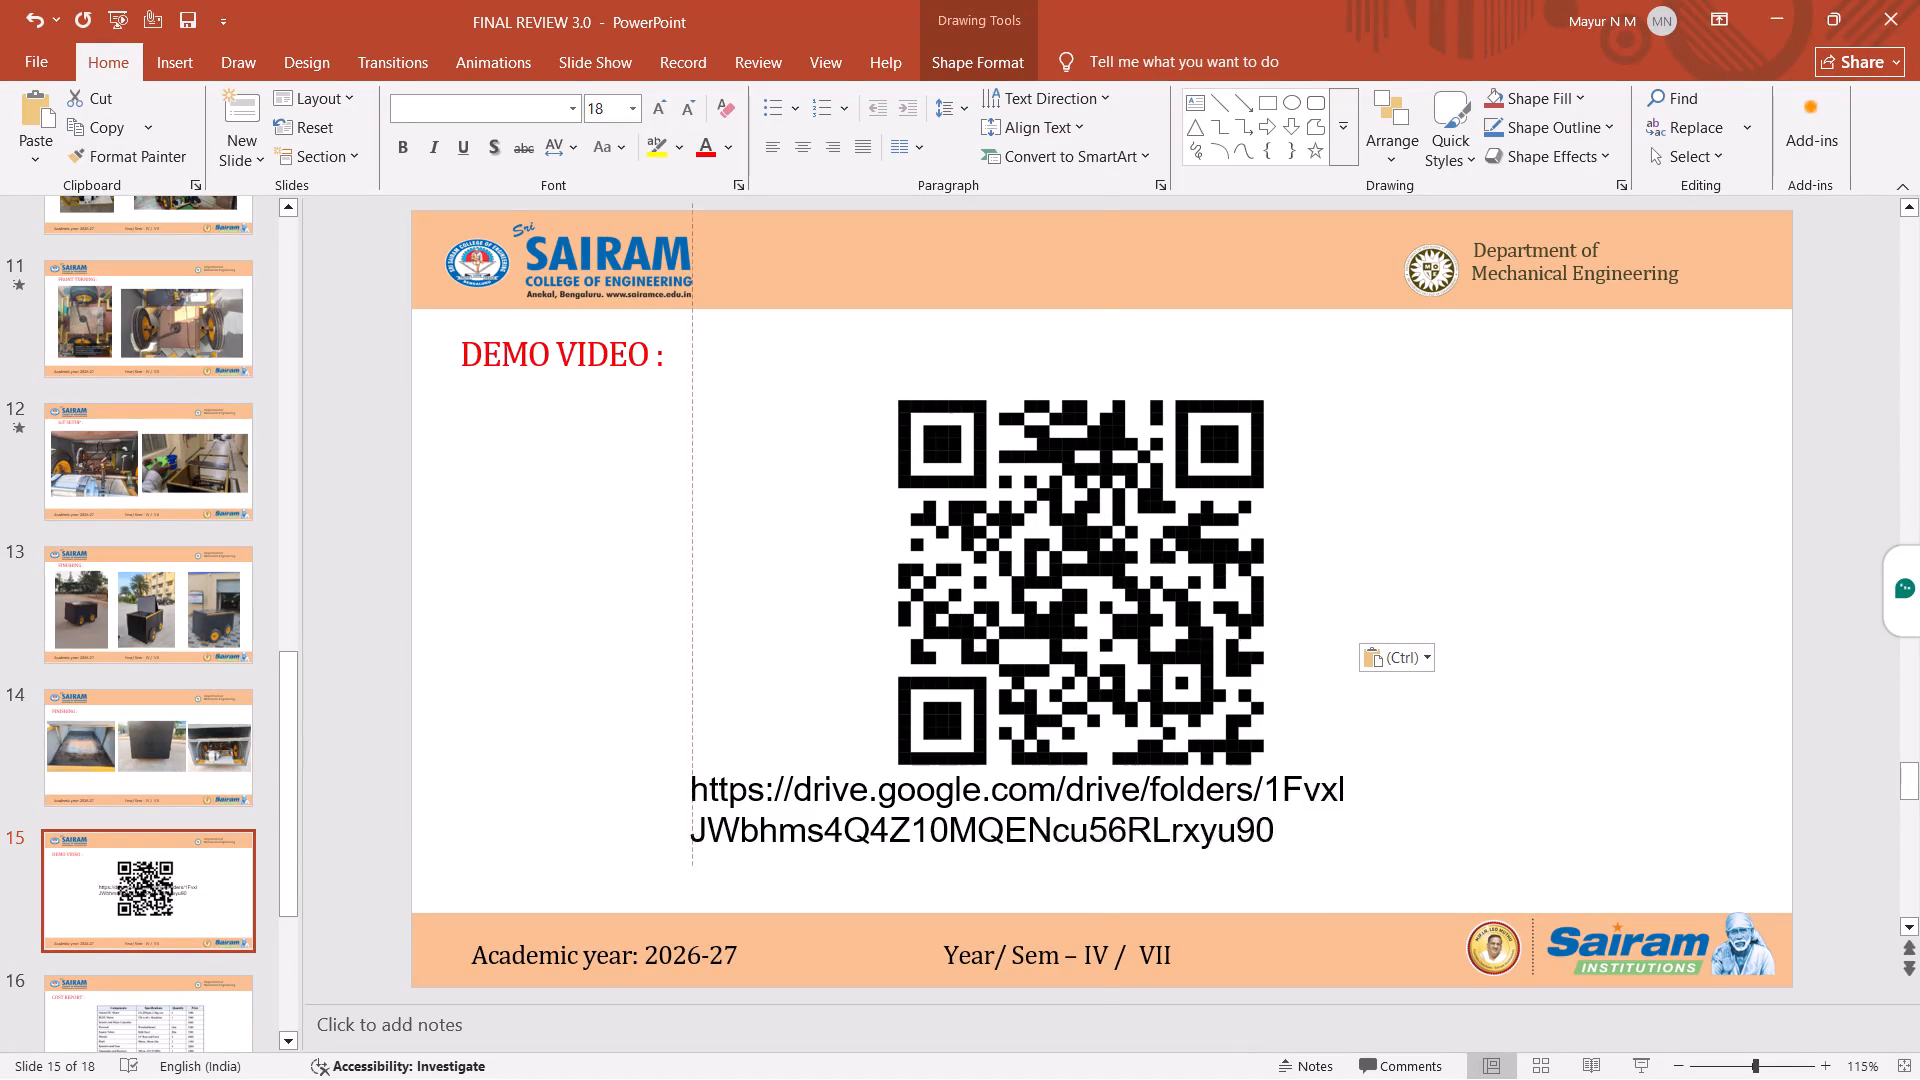
pyautogui.moveTo(1357, 790); pyautogui.dragTo(1430, 815)
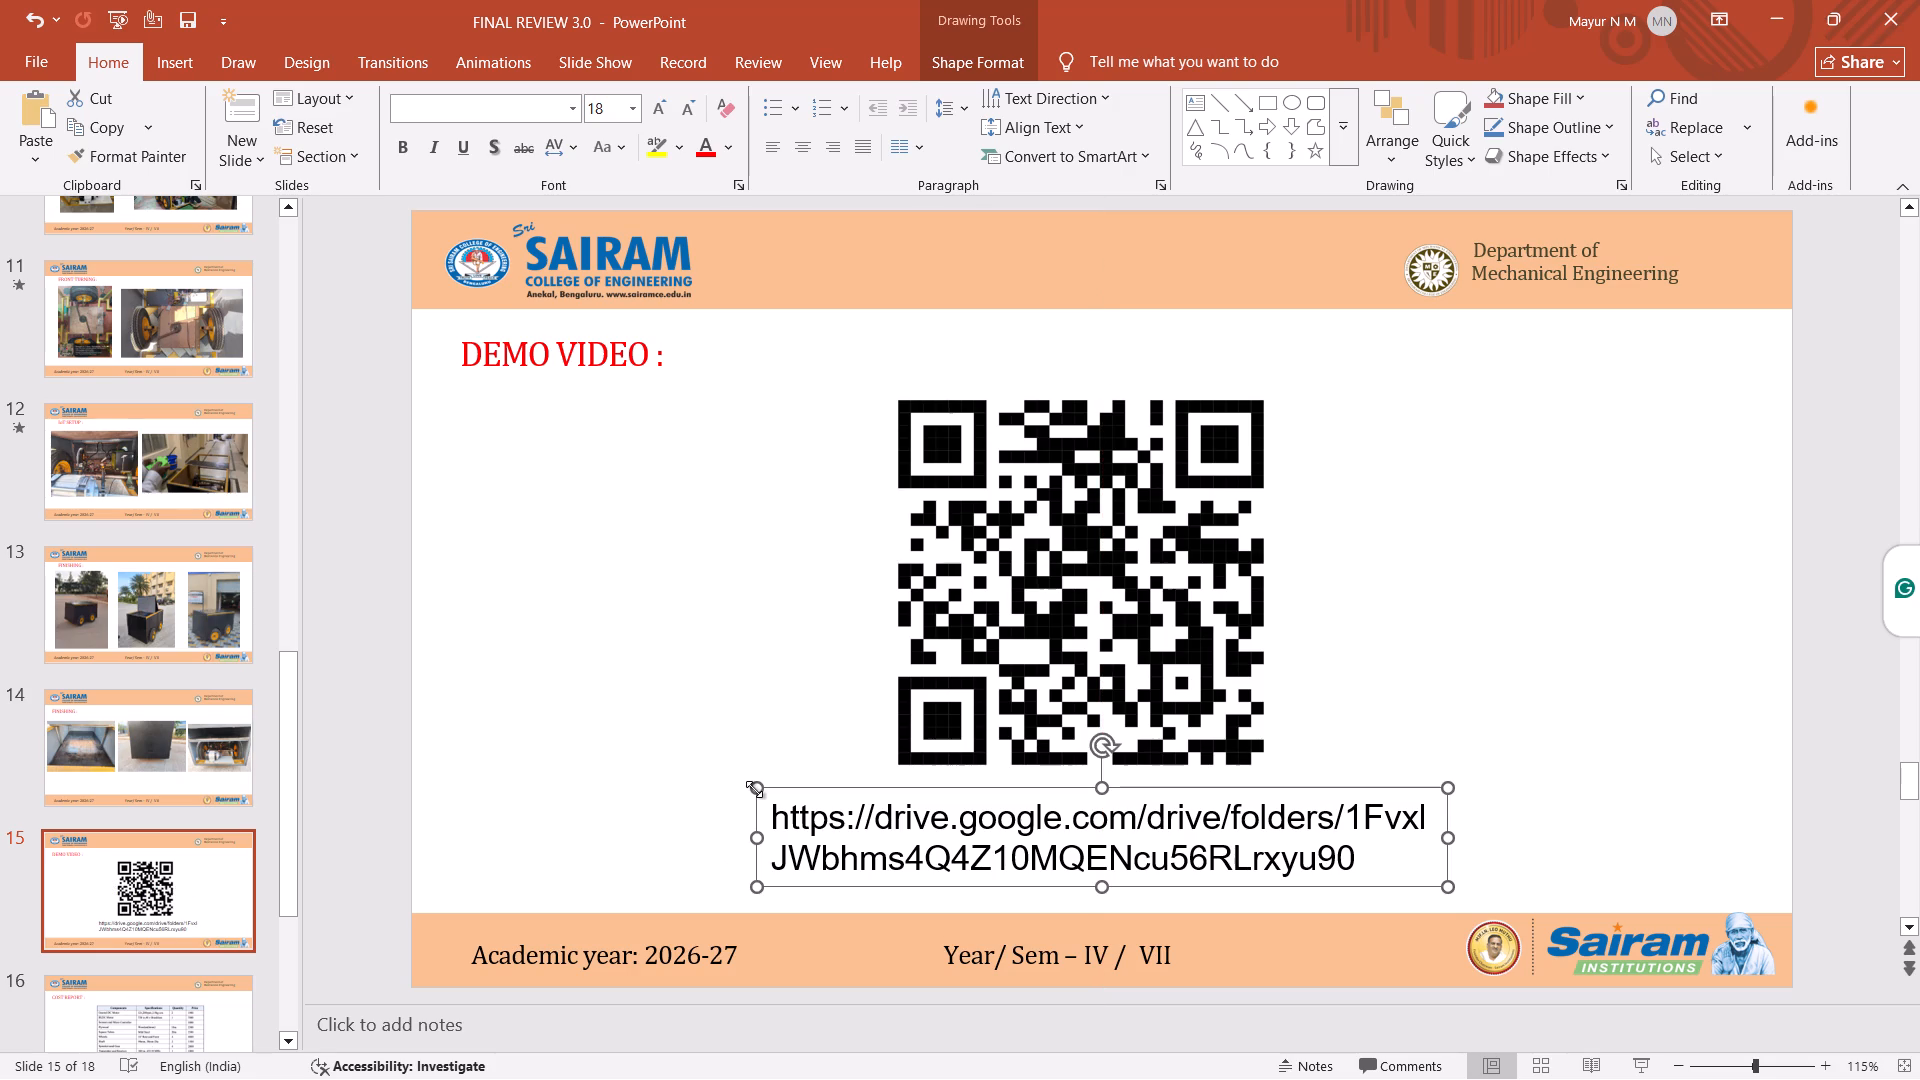
pyautogui.moveTo(754, 789); pyautogui.dragTo(757, 752)
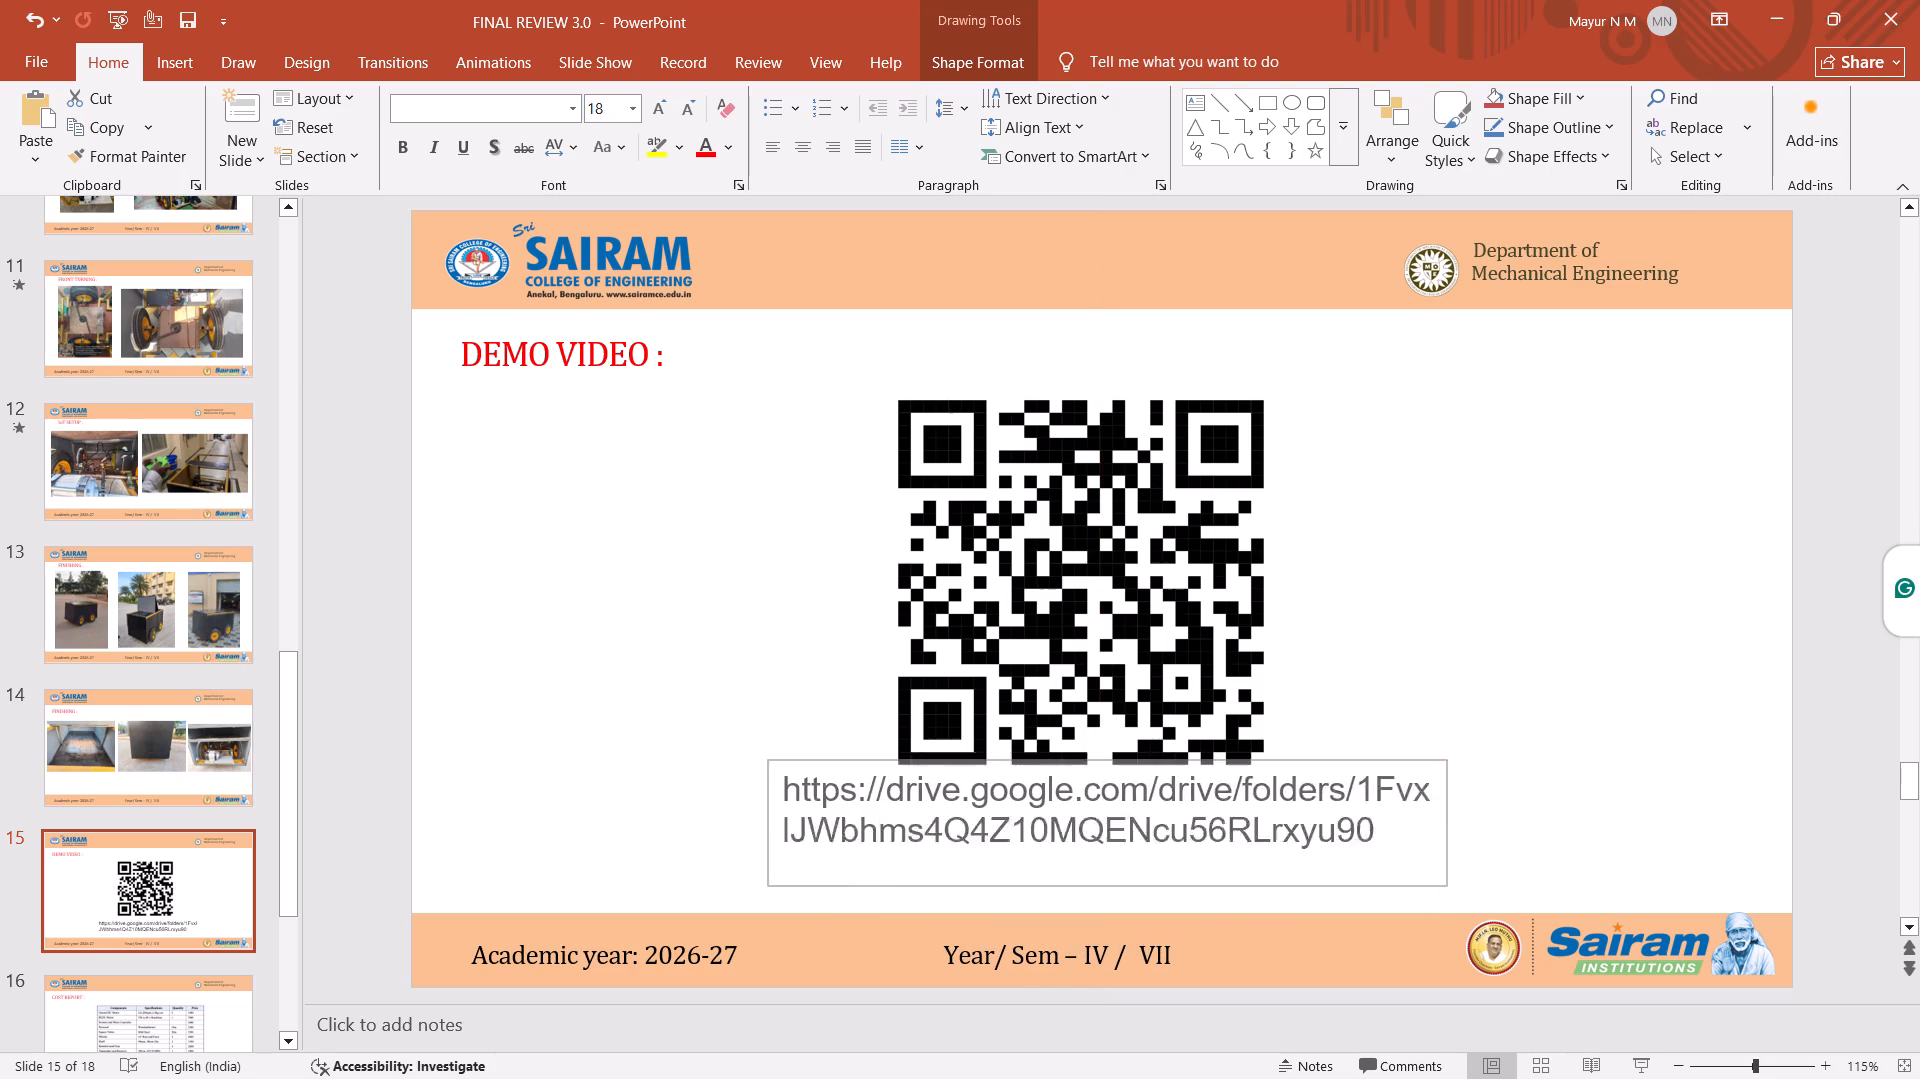
pyautogui.moveTo(757, 752); pyautogui.dragTo(541, 761)
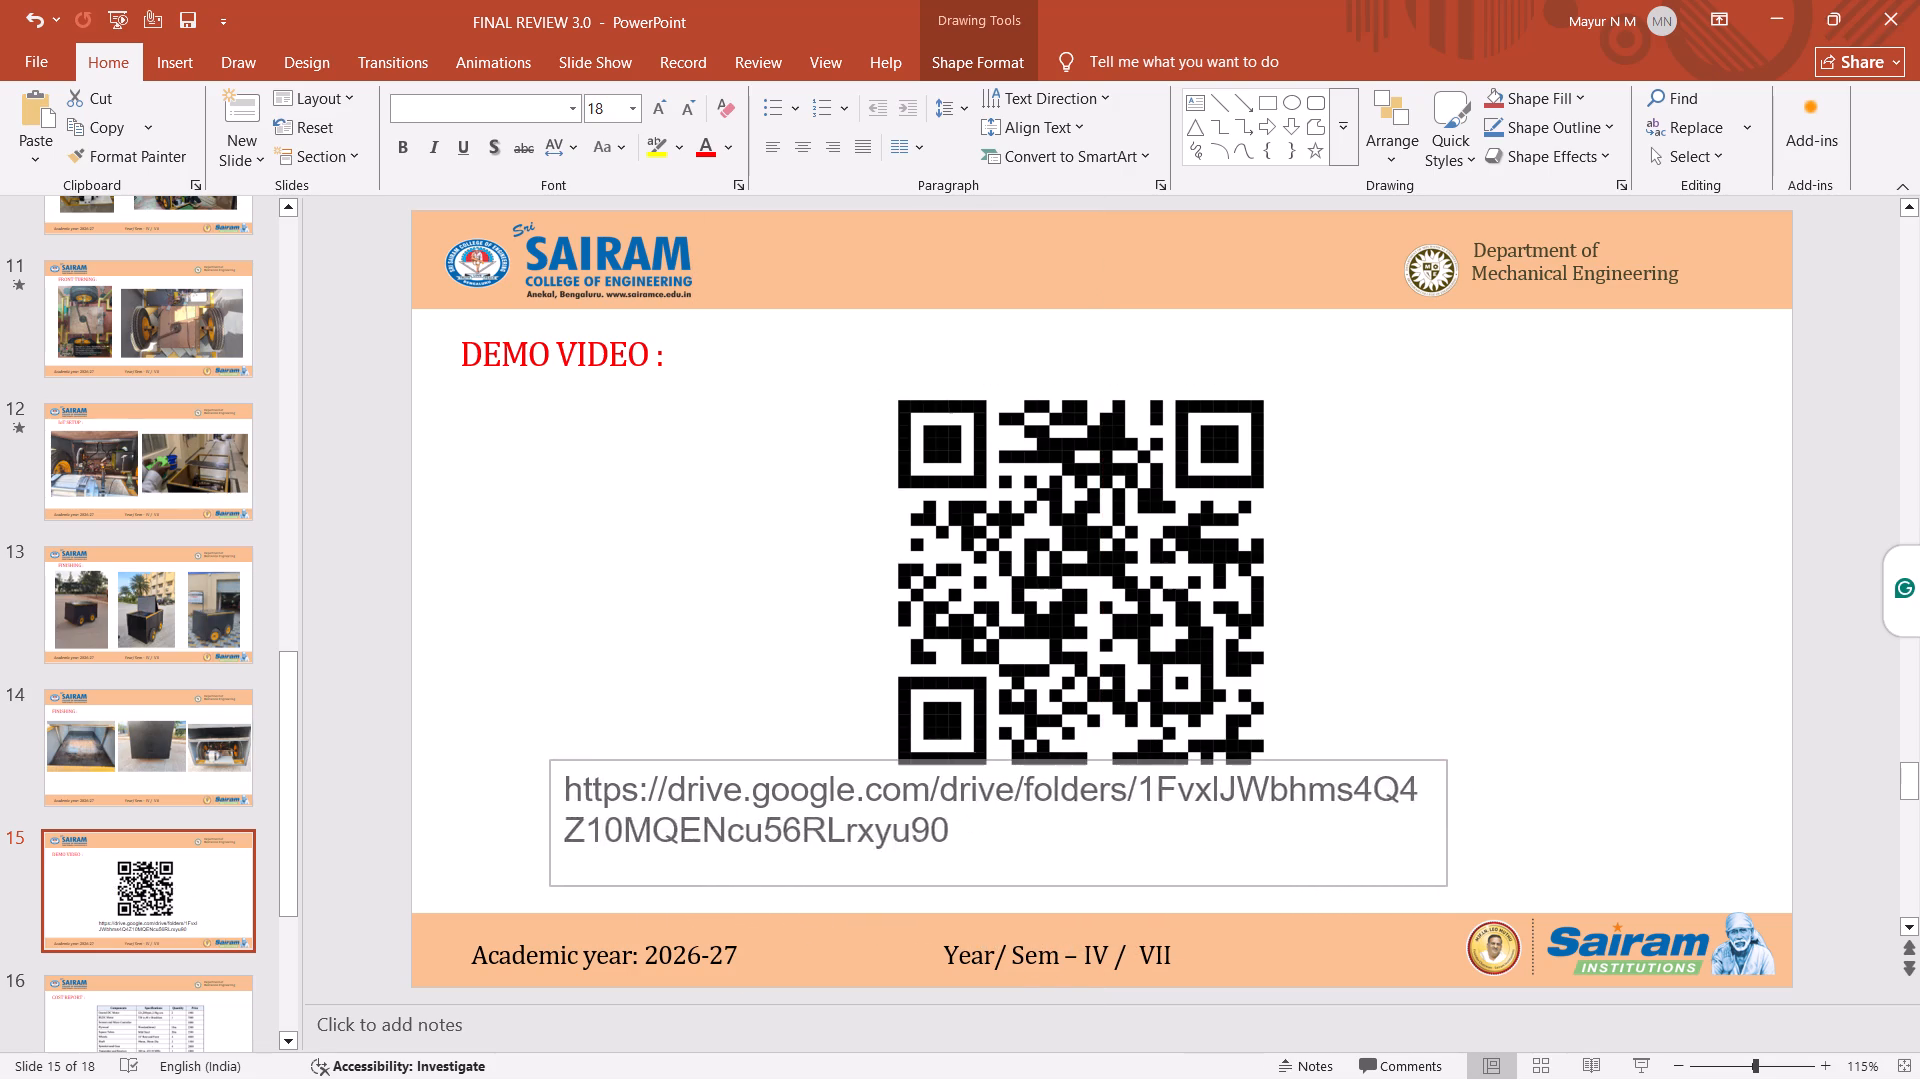
pyautogui.moveTo(541, 761); pyautogui.dragTo(797, 783)
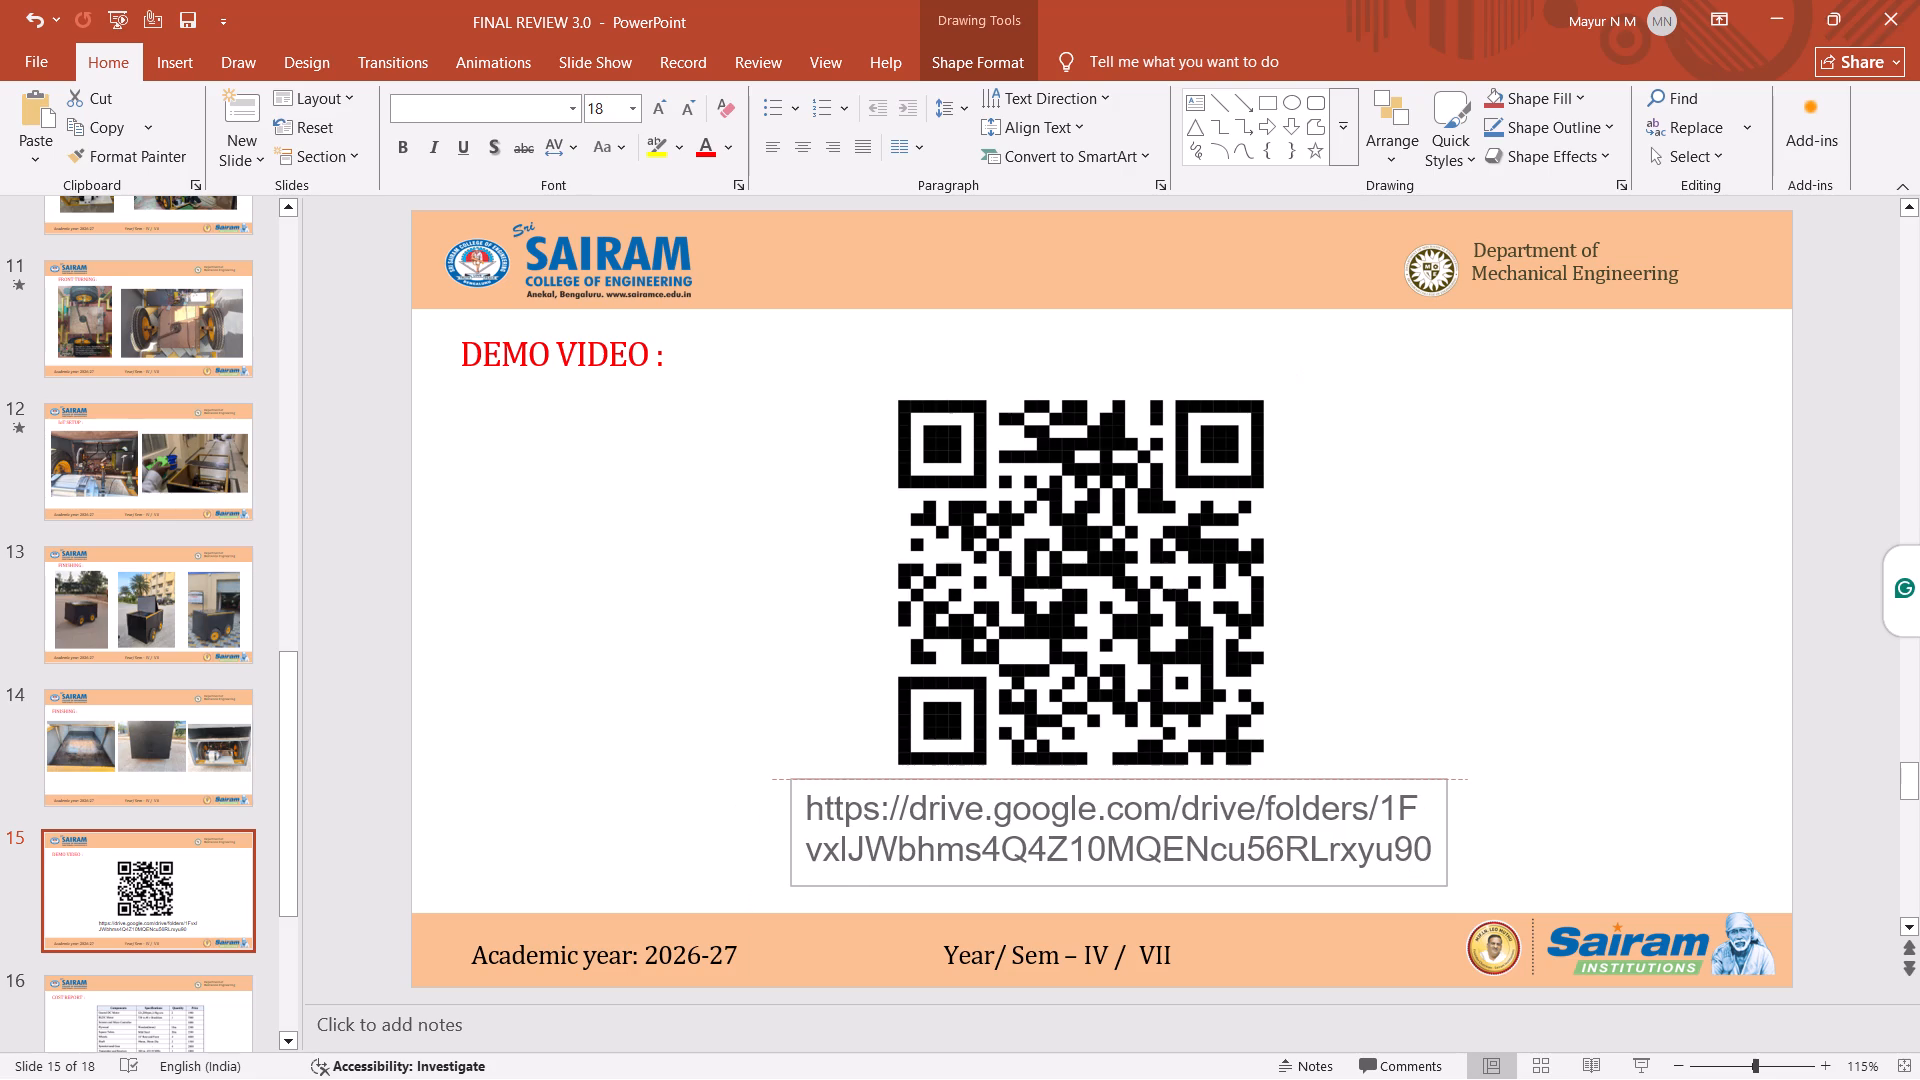
pyautogui.moveTo(797, 783); pyautogui.dragTo(796, 783)
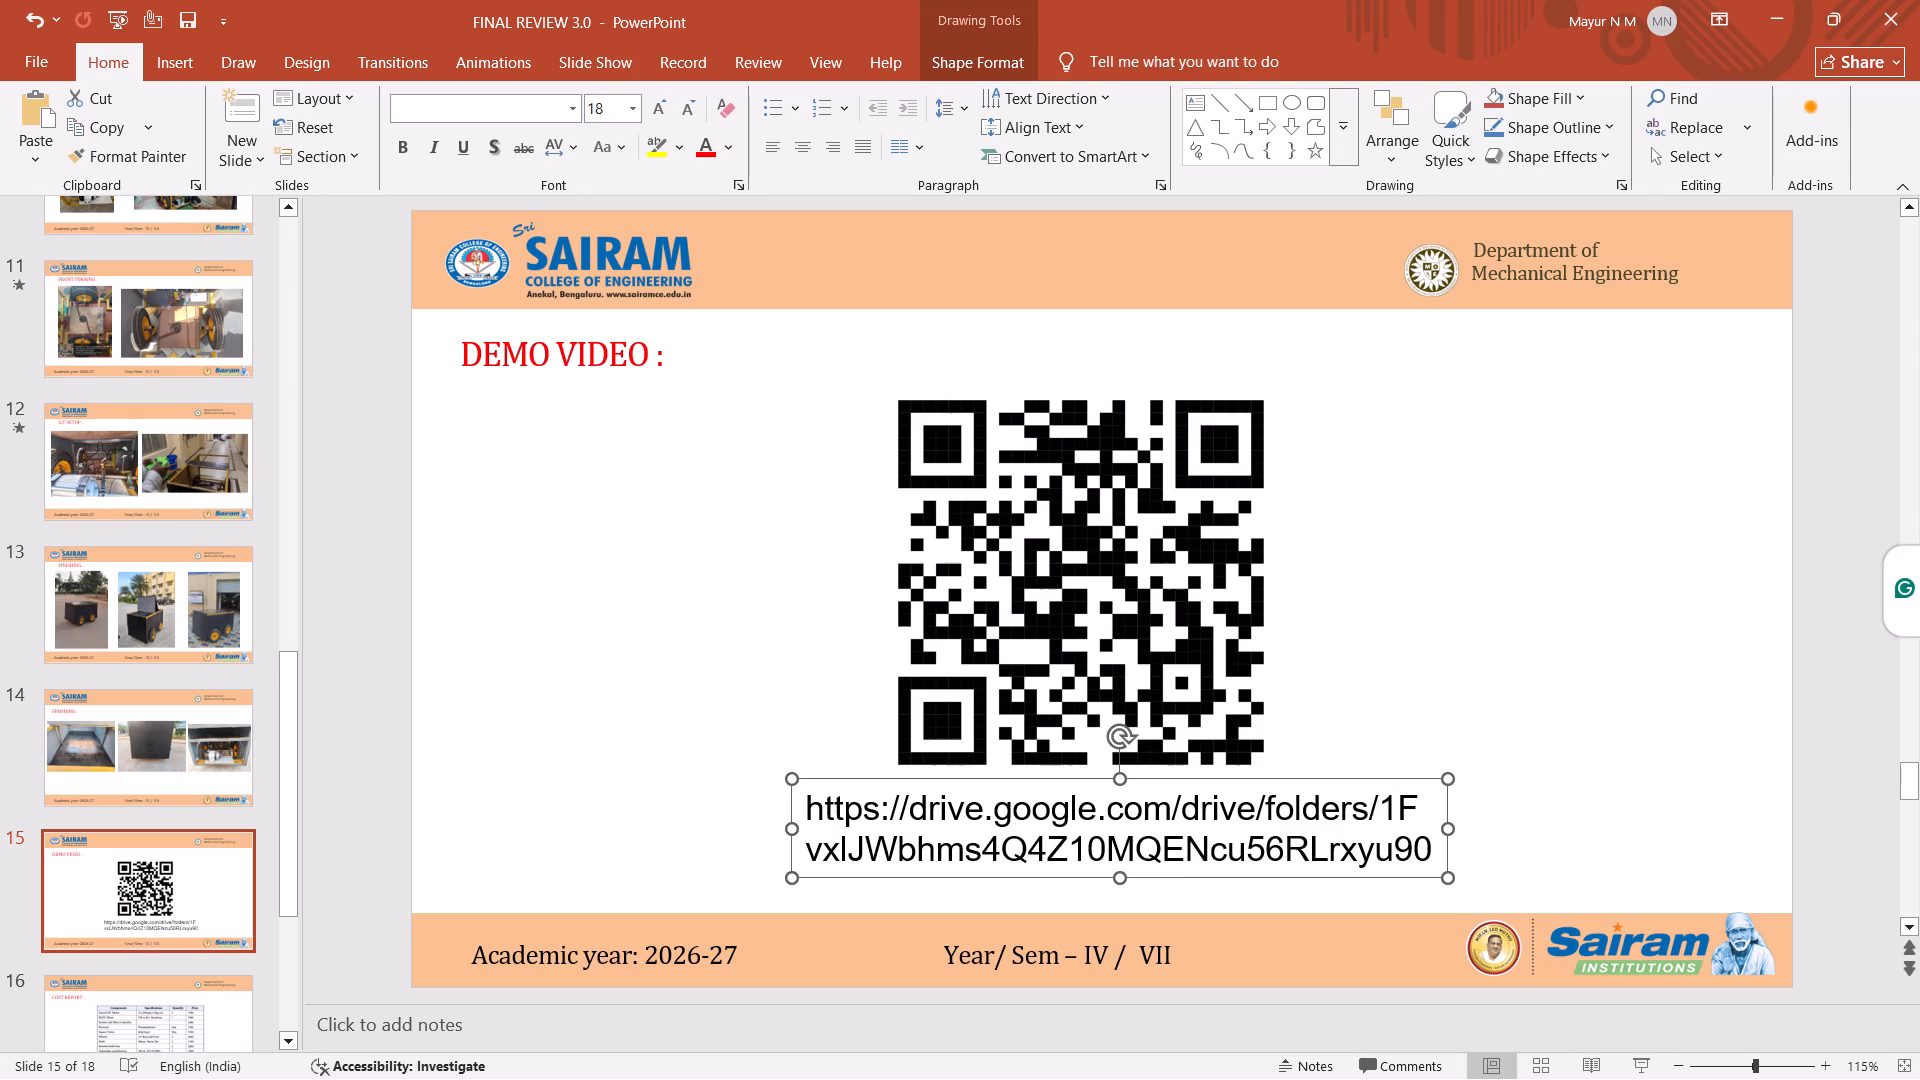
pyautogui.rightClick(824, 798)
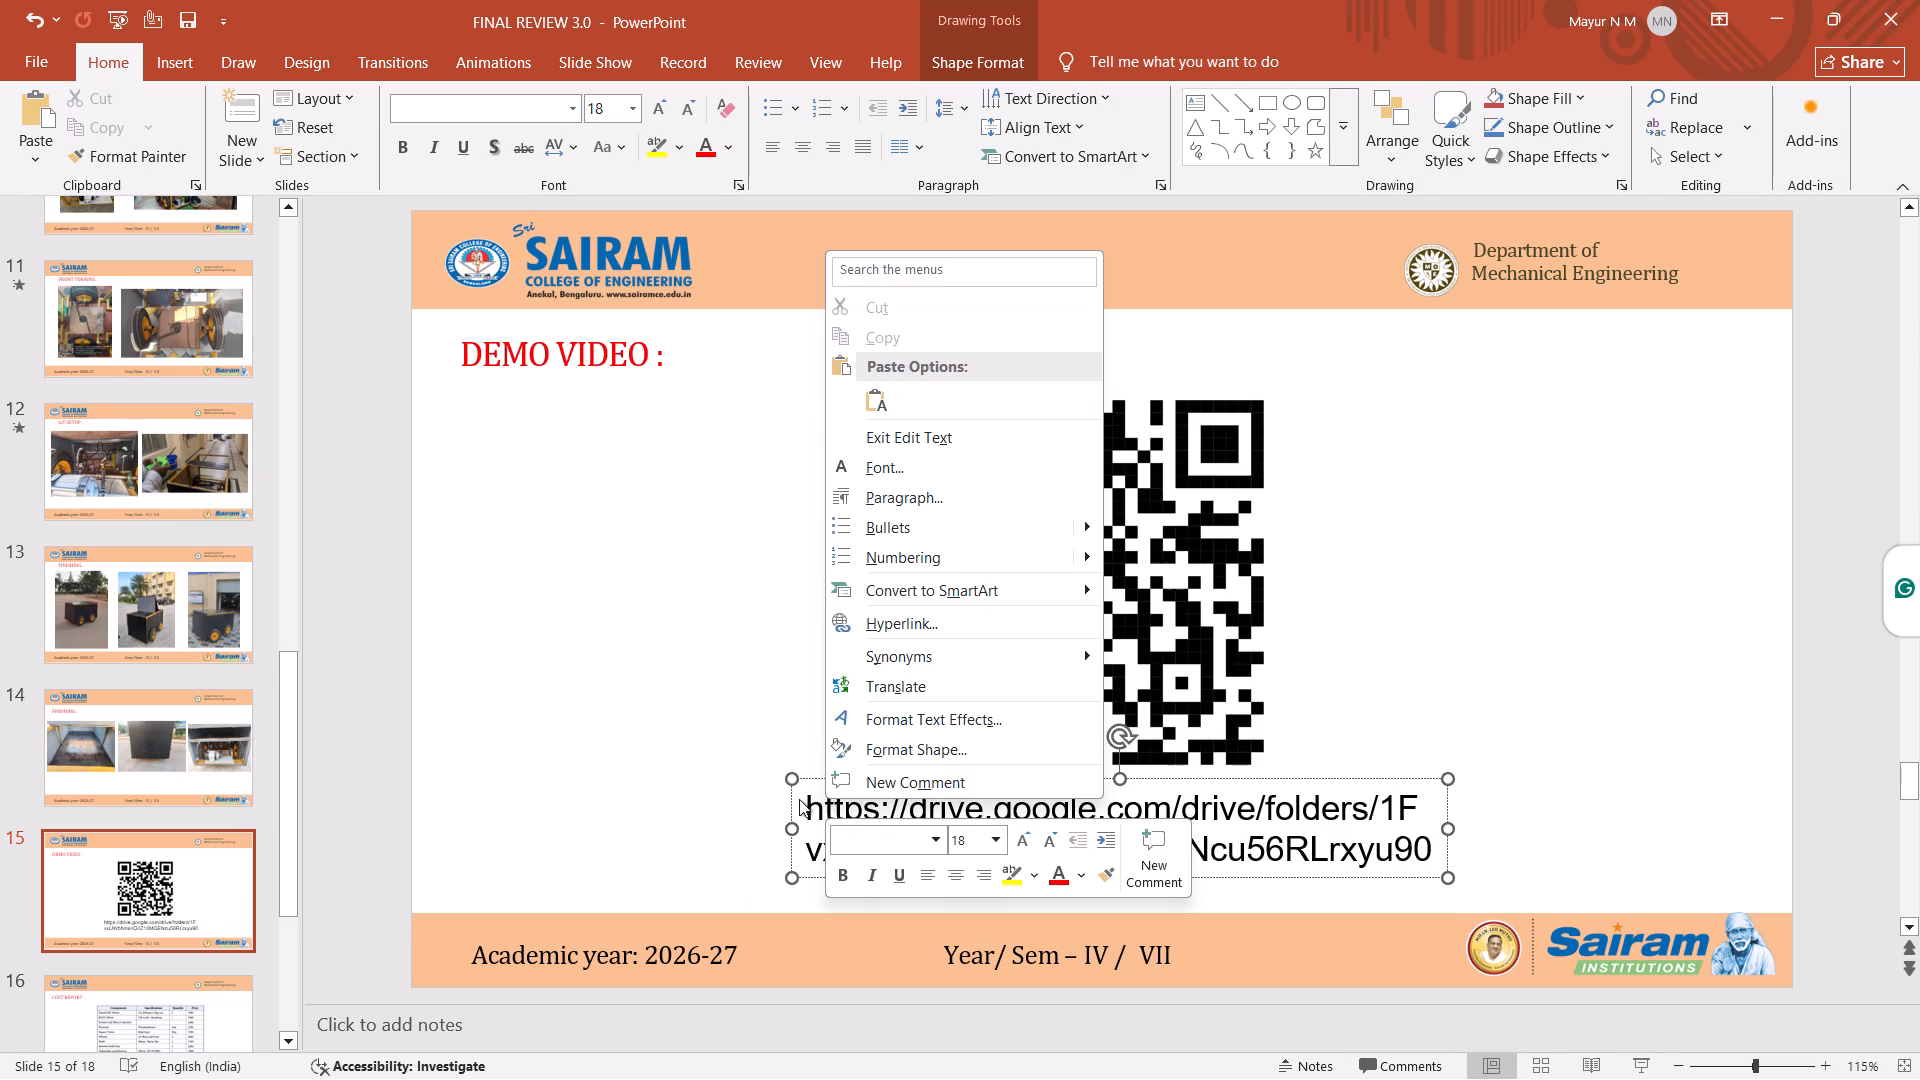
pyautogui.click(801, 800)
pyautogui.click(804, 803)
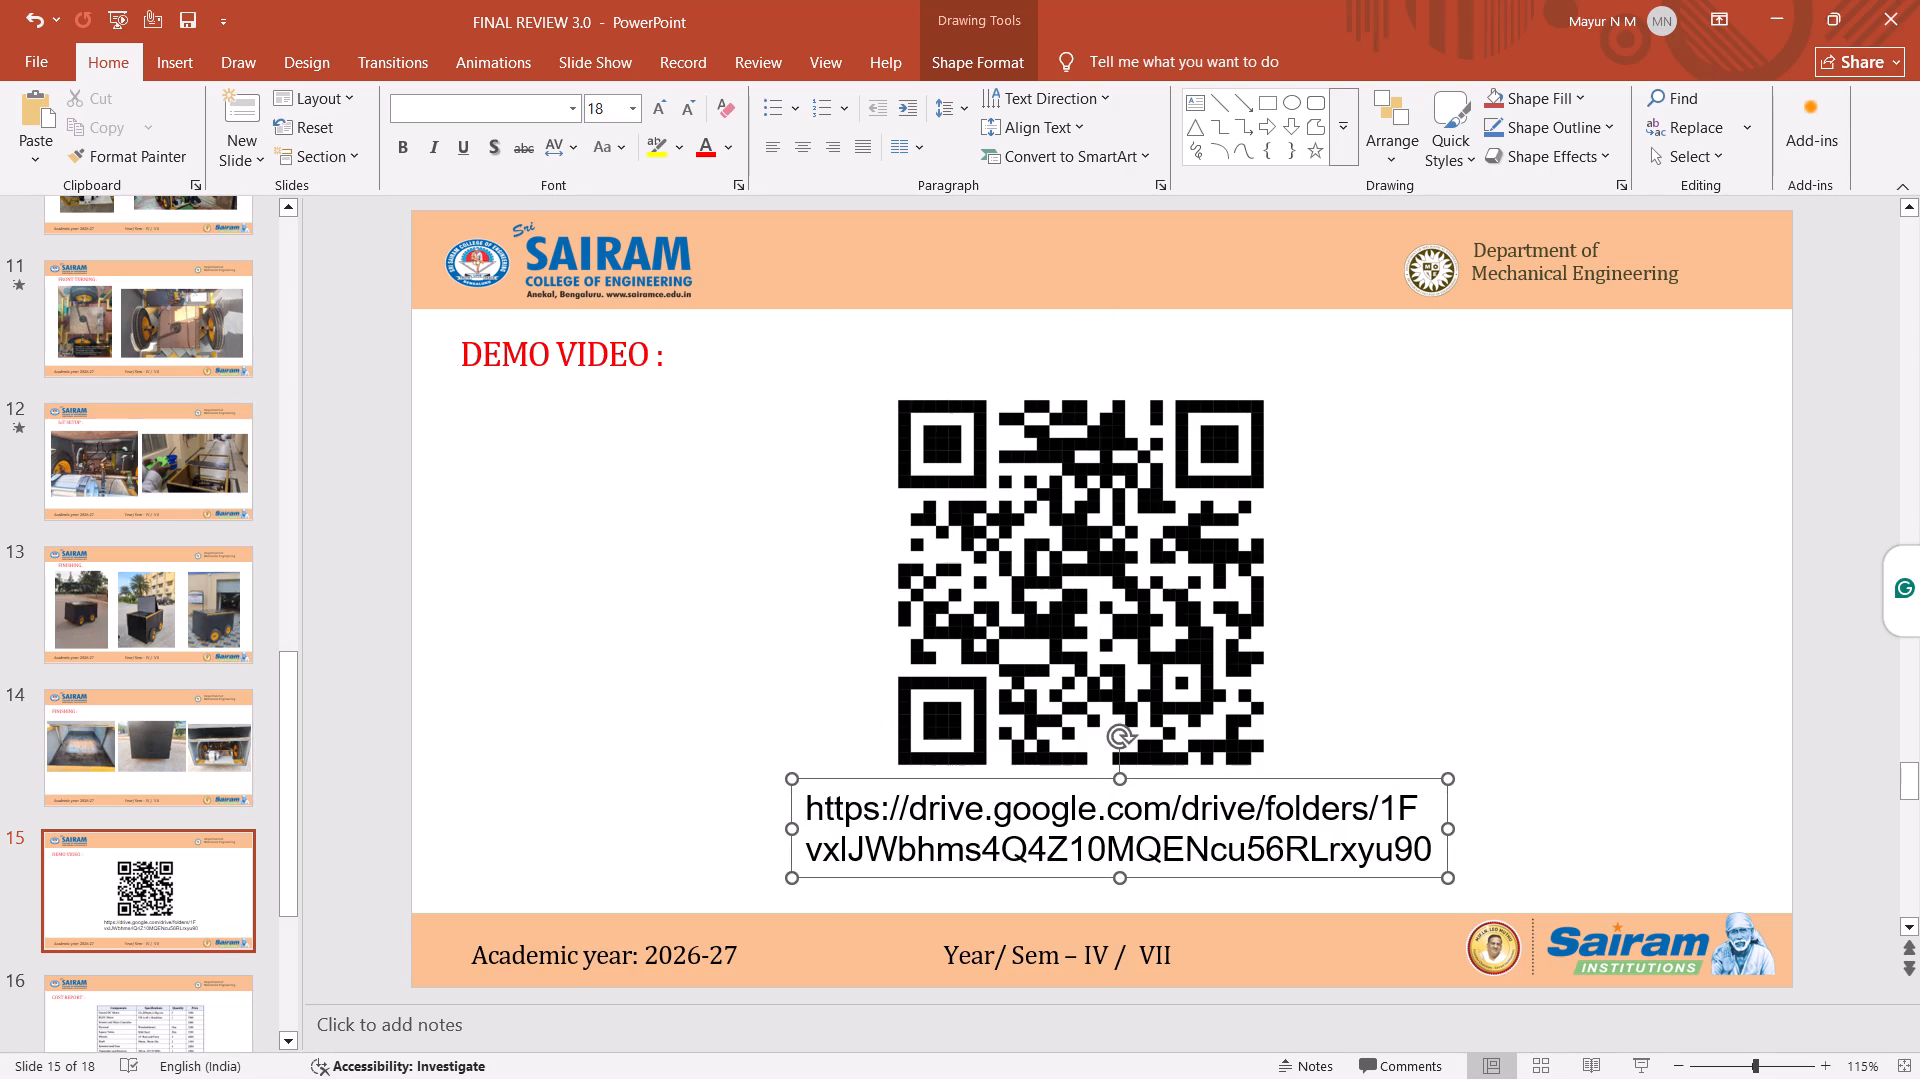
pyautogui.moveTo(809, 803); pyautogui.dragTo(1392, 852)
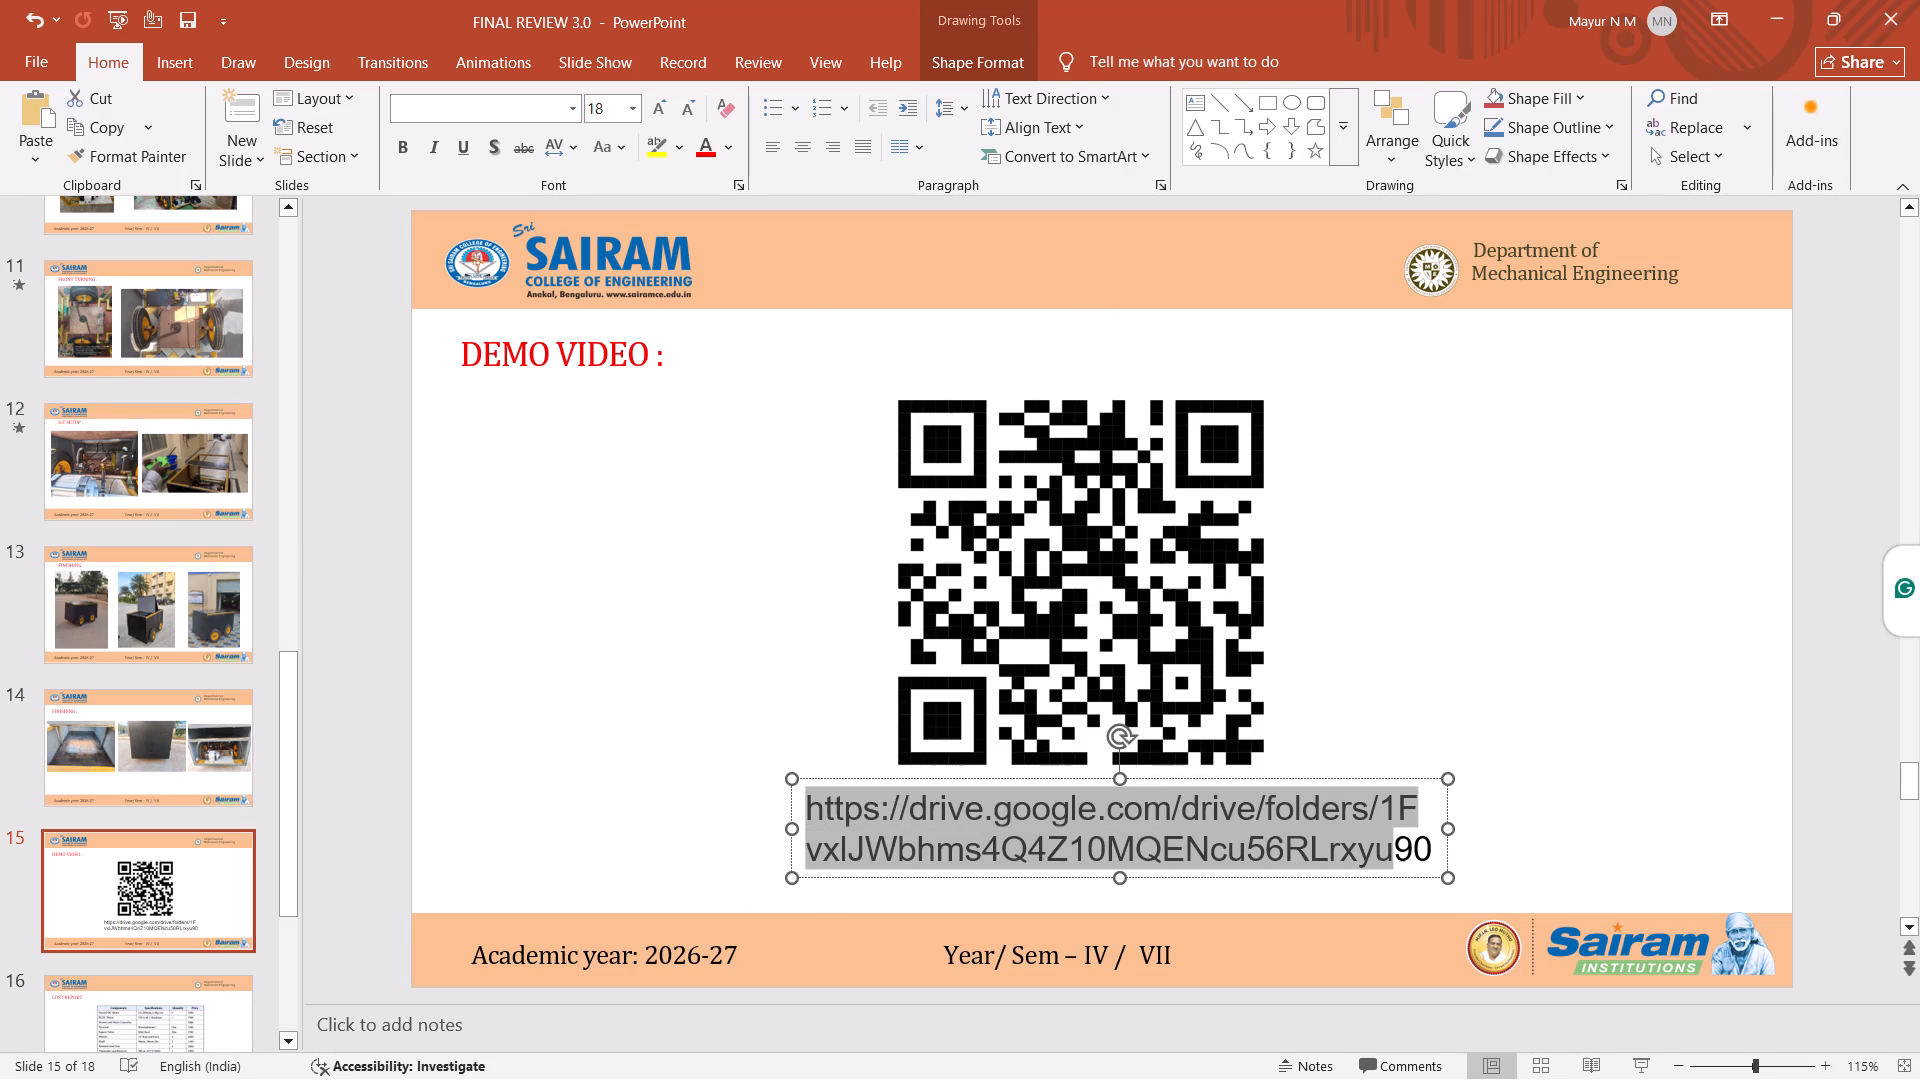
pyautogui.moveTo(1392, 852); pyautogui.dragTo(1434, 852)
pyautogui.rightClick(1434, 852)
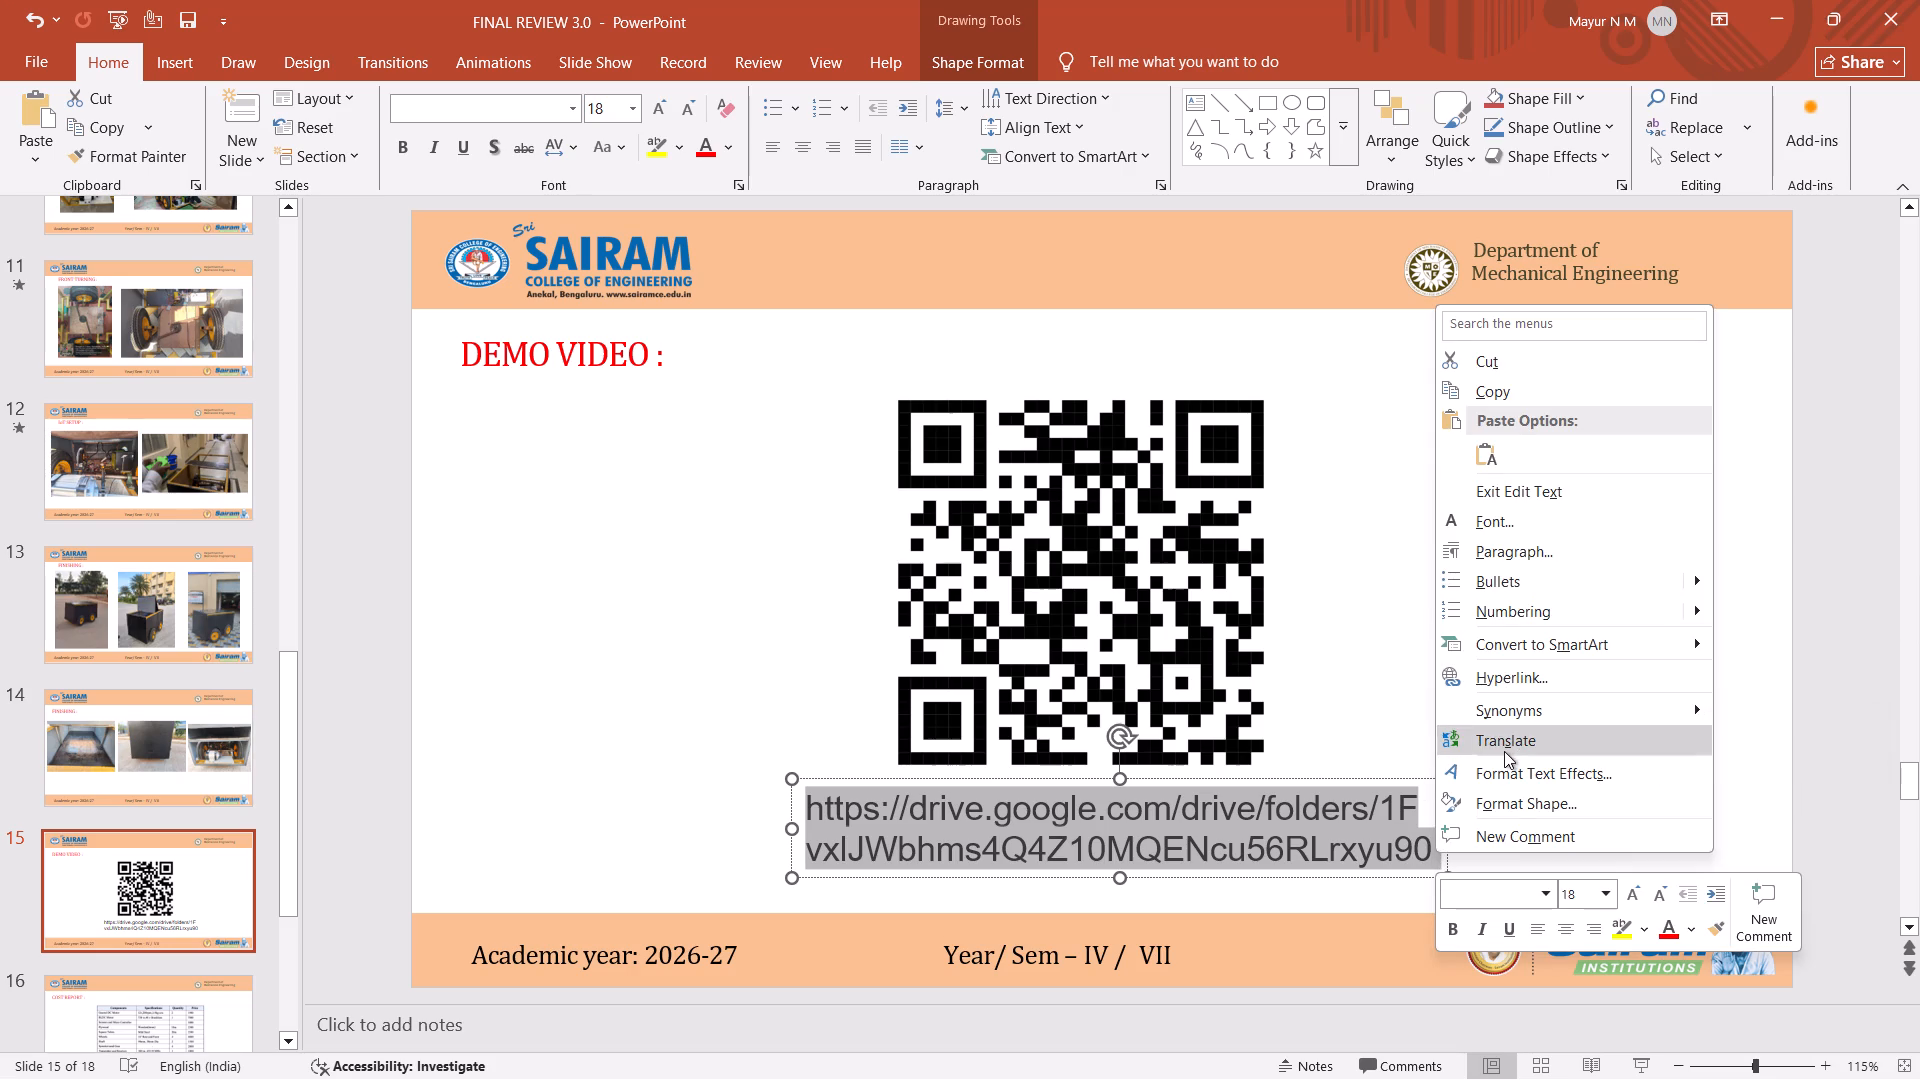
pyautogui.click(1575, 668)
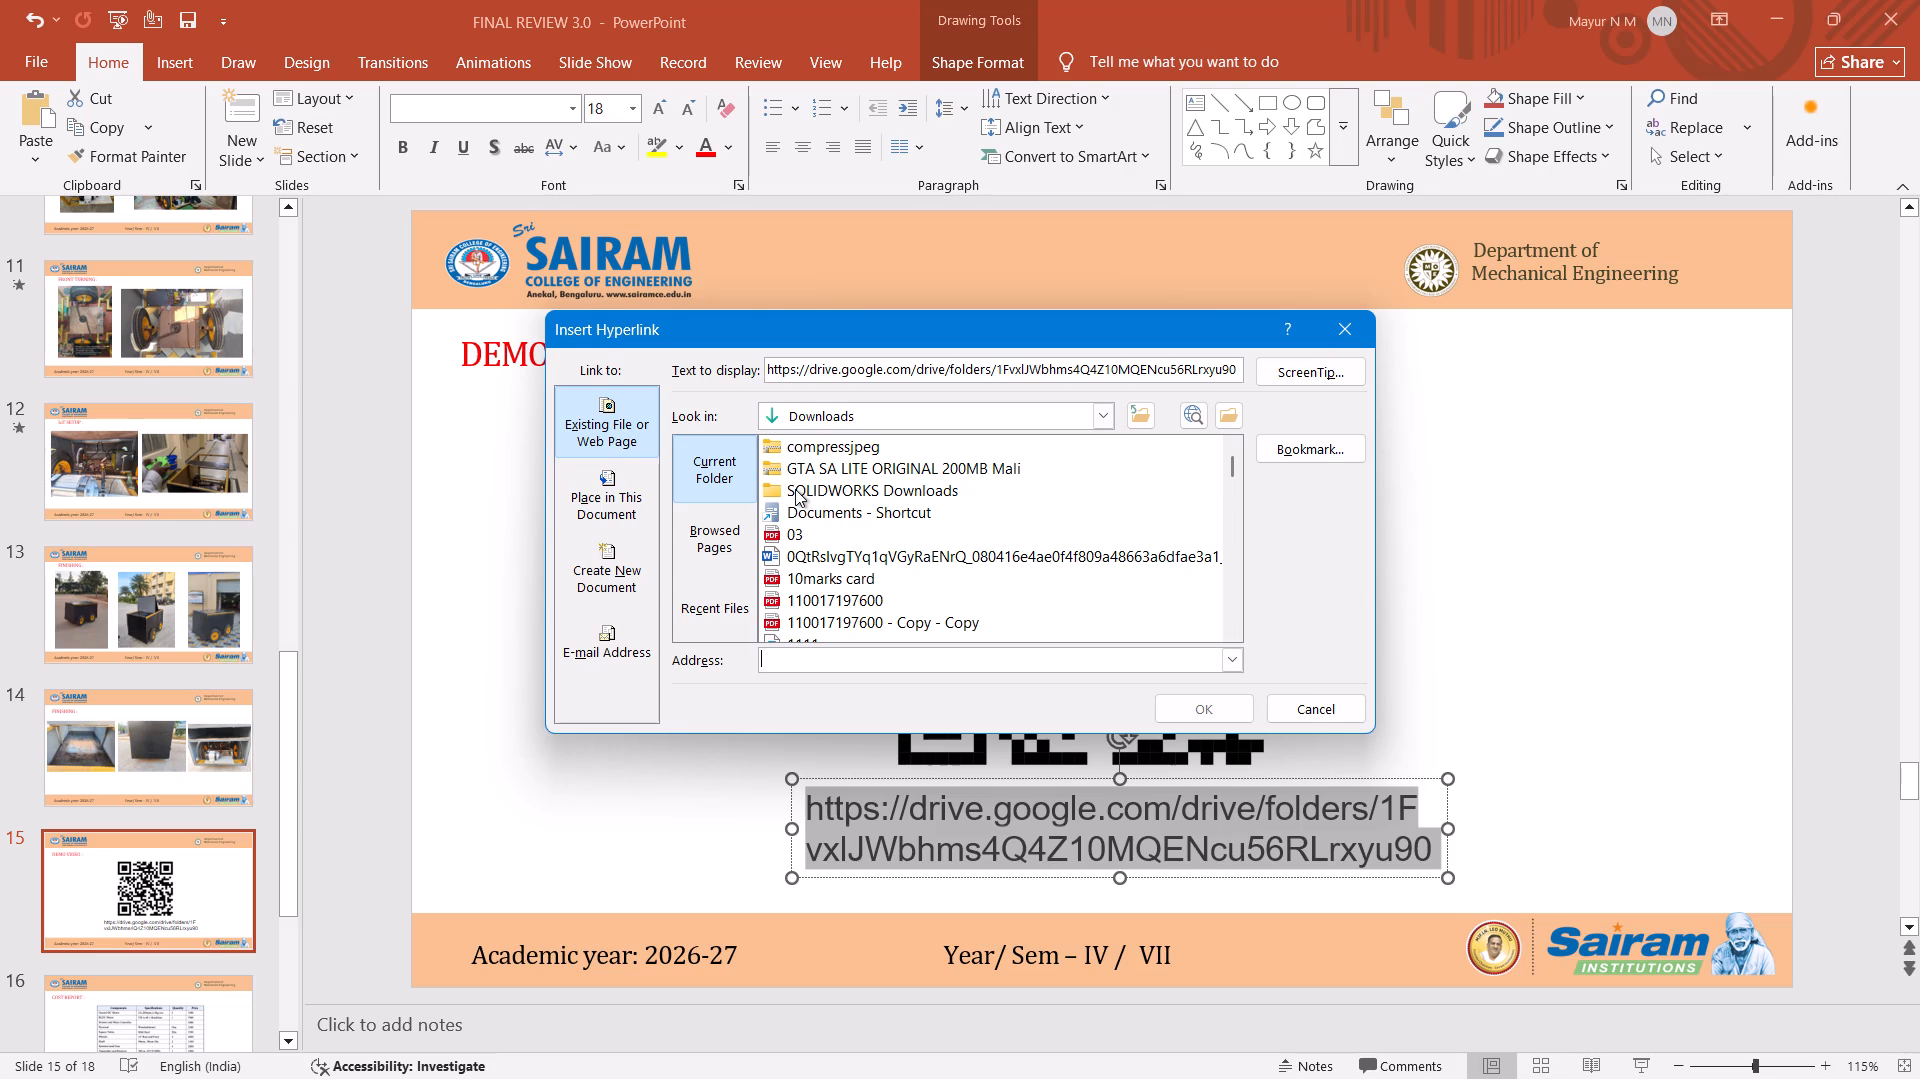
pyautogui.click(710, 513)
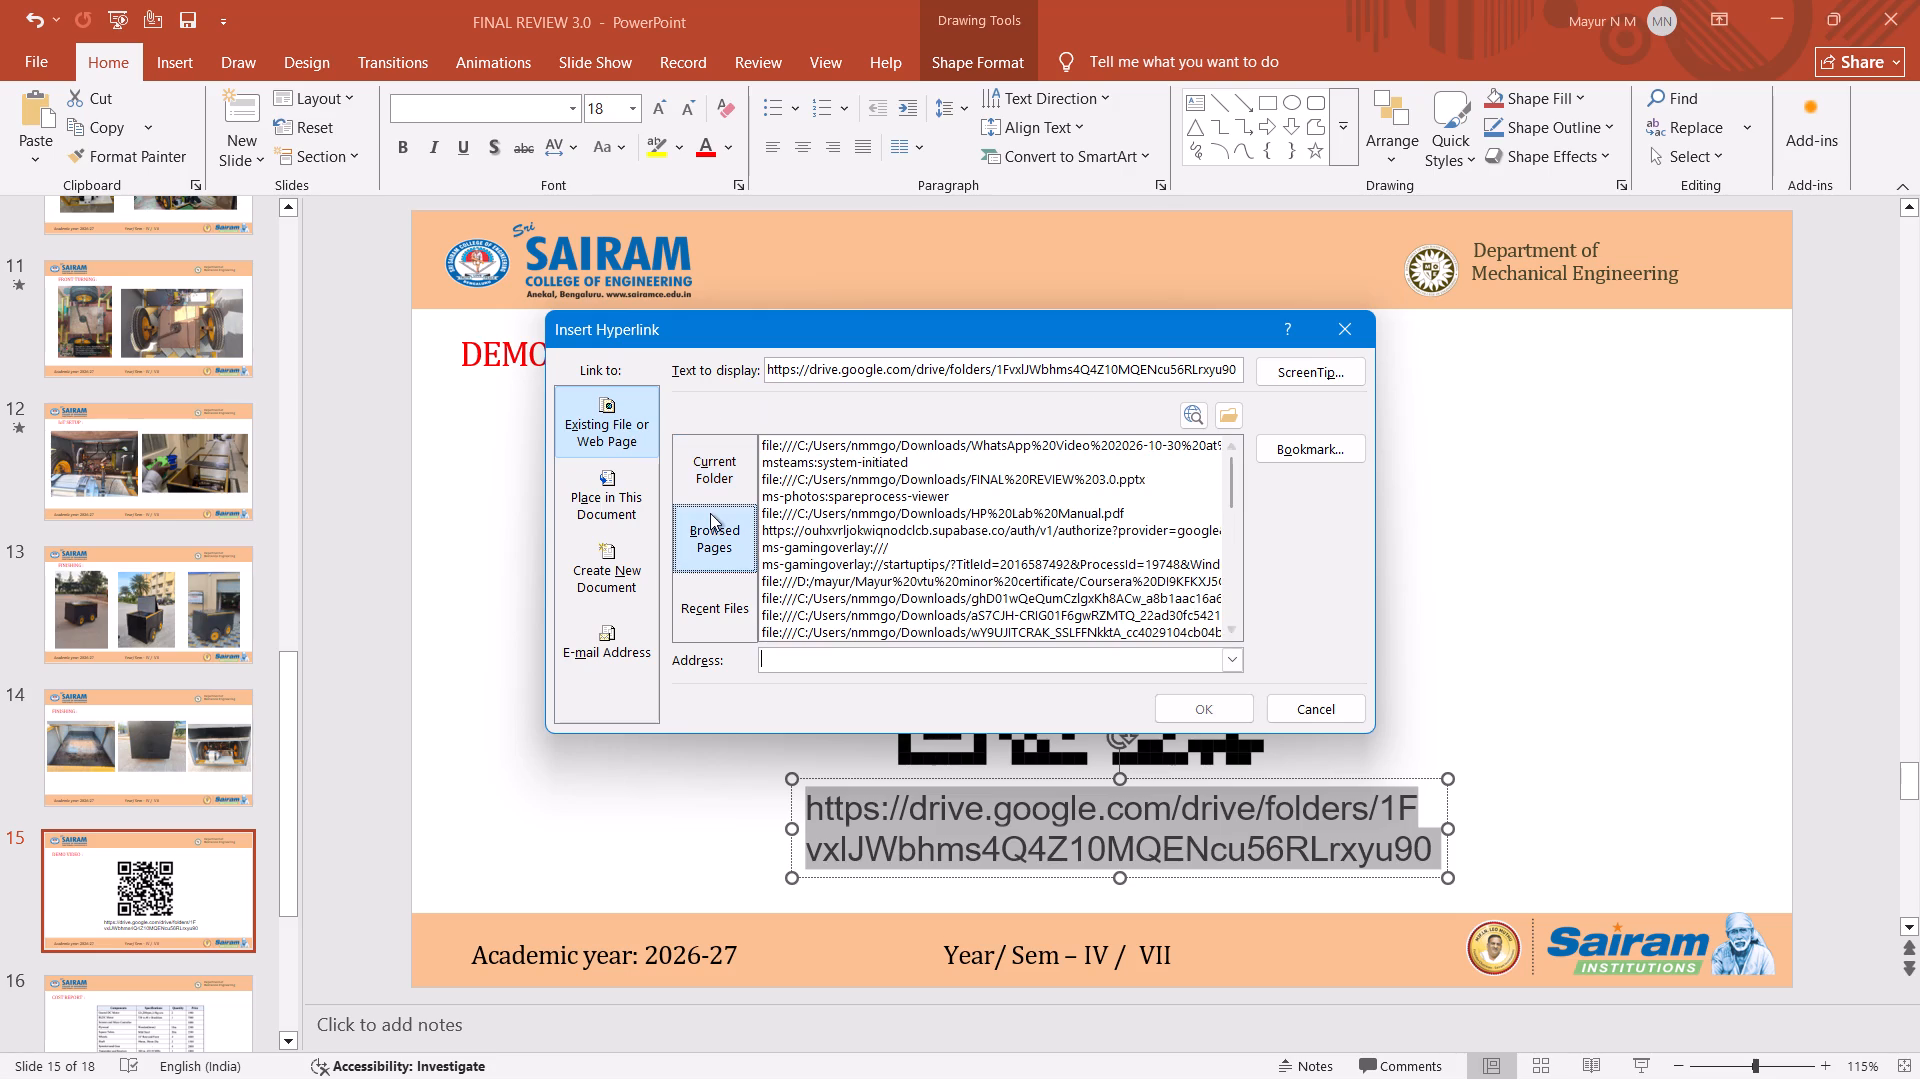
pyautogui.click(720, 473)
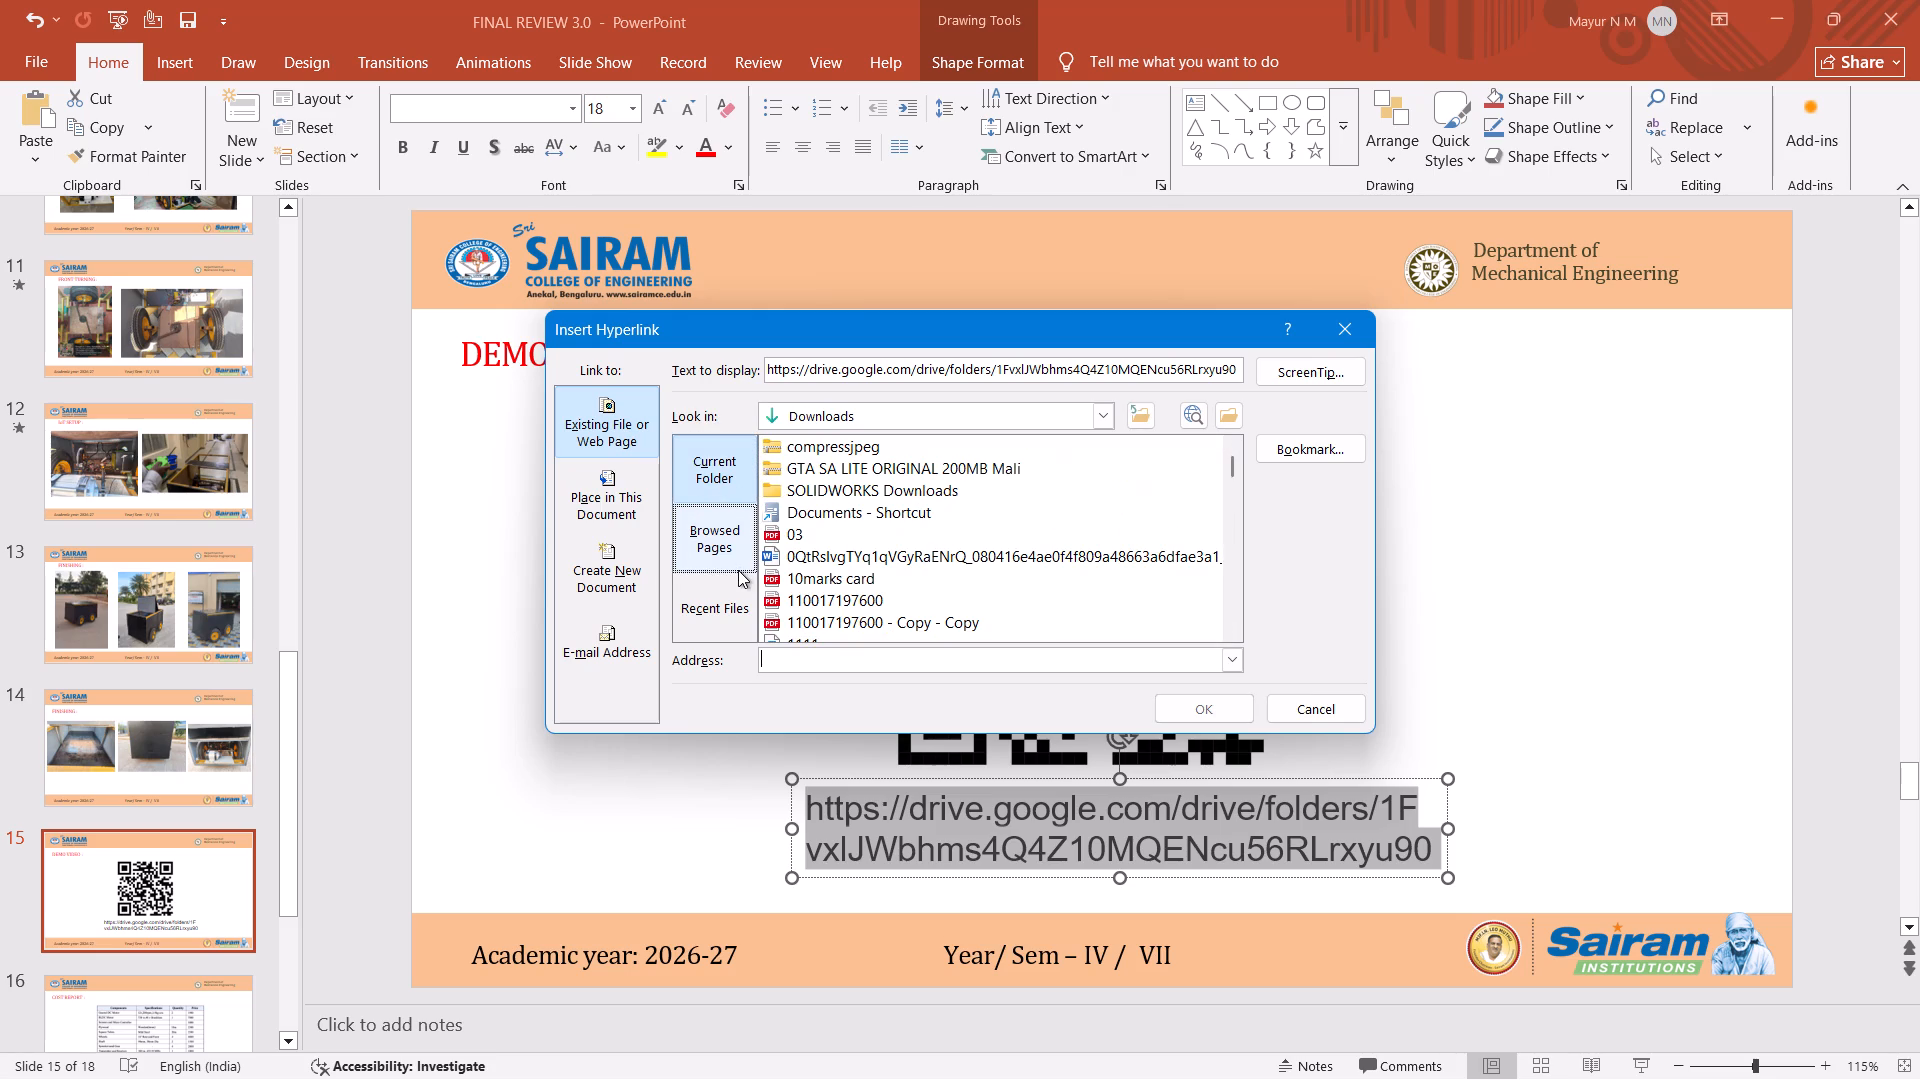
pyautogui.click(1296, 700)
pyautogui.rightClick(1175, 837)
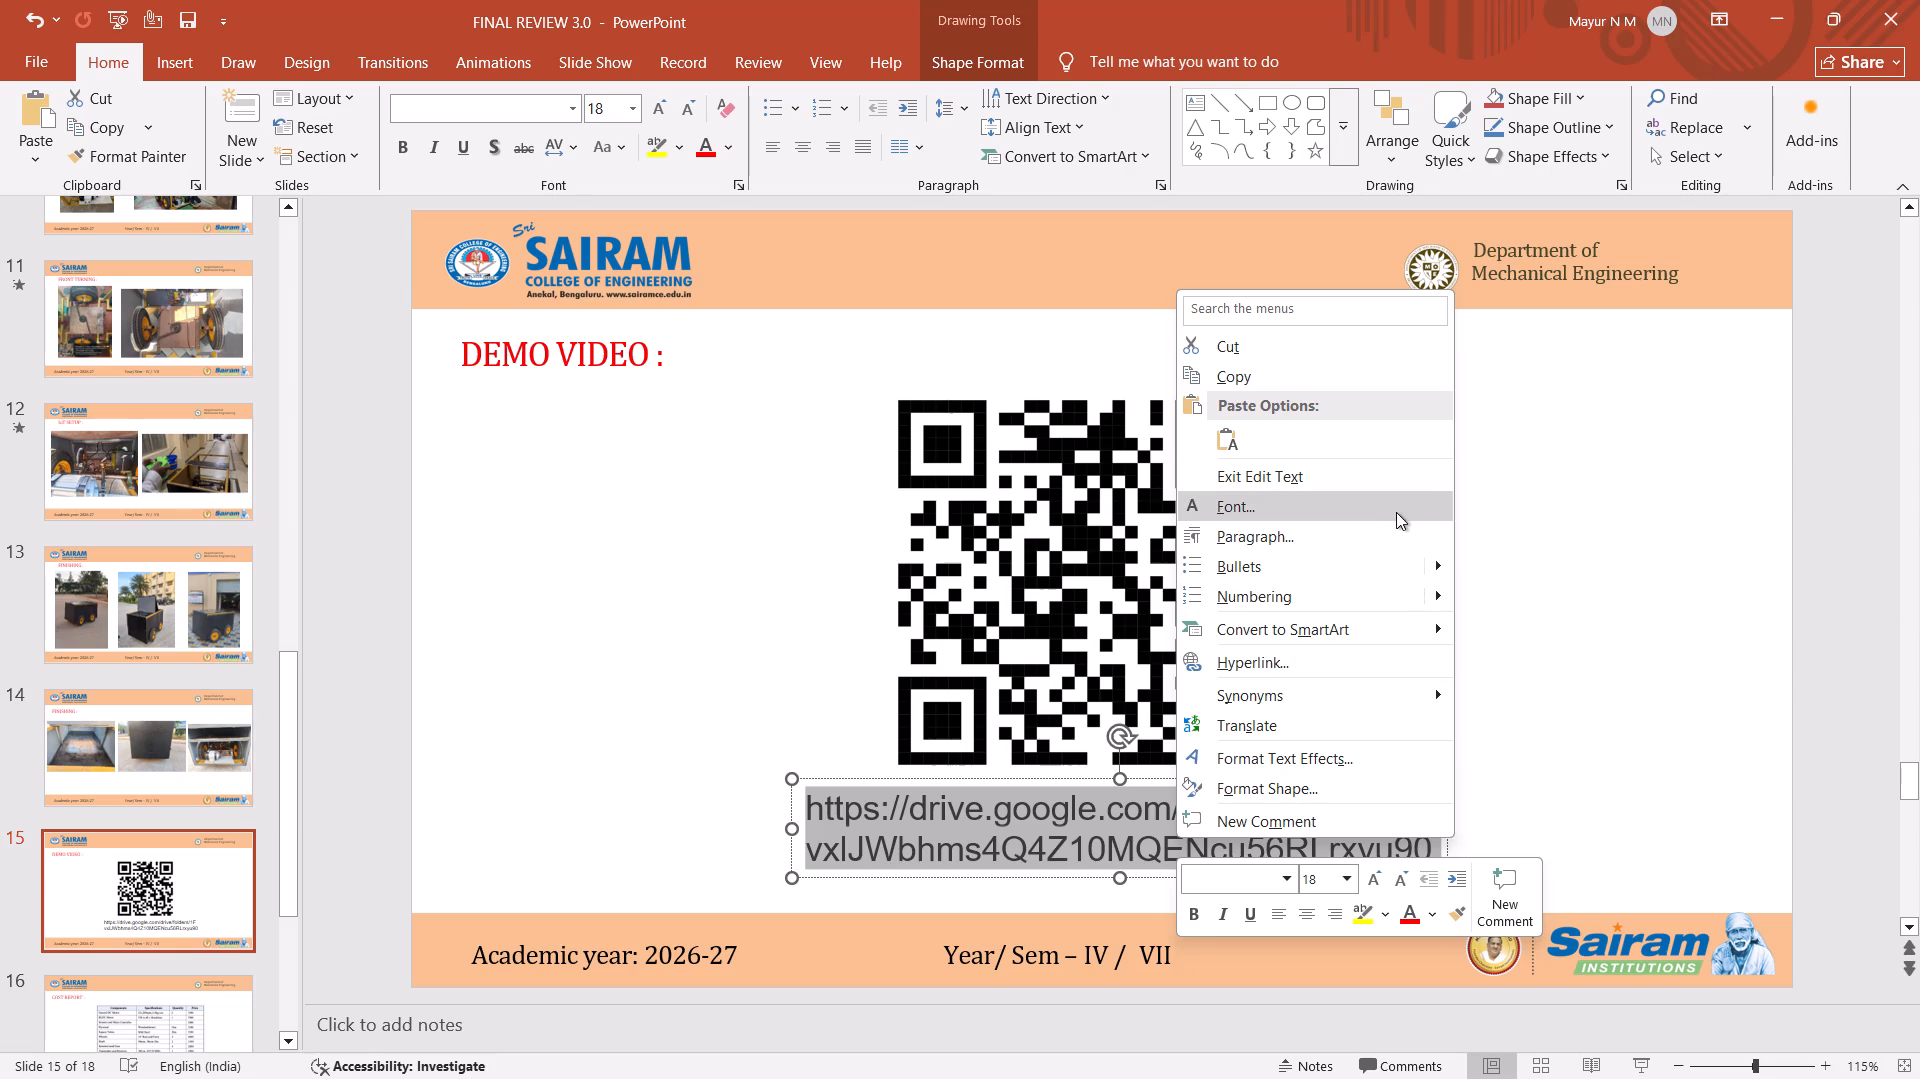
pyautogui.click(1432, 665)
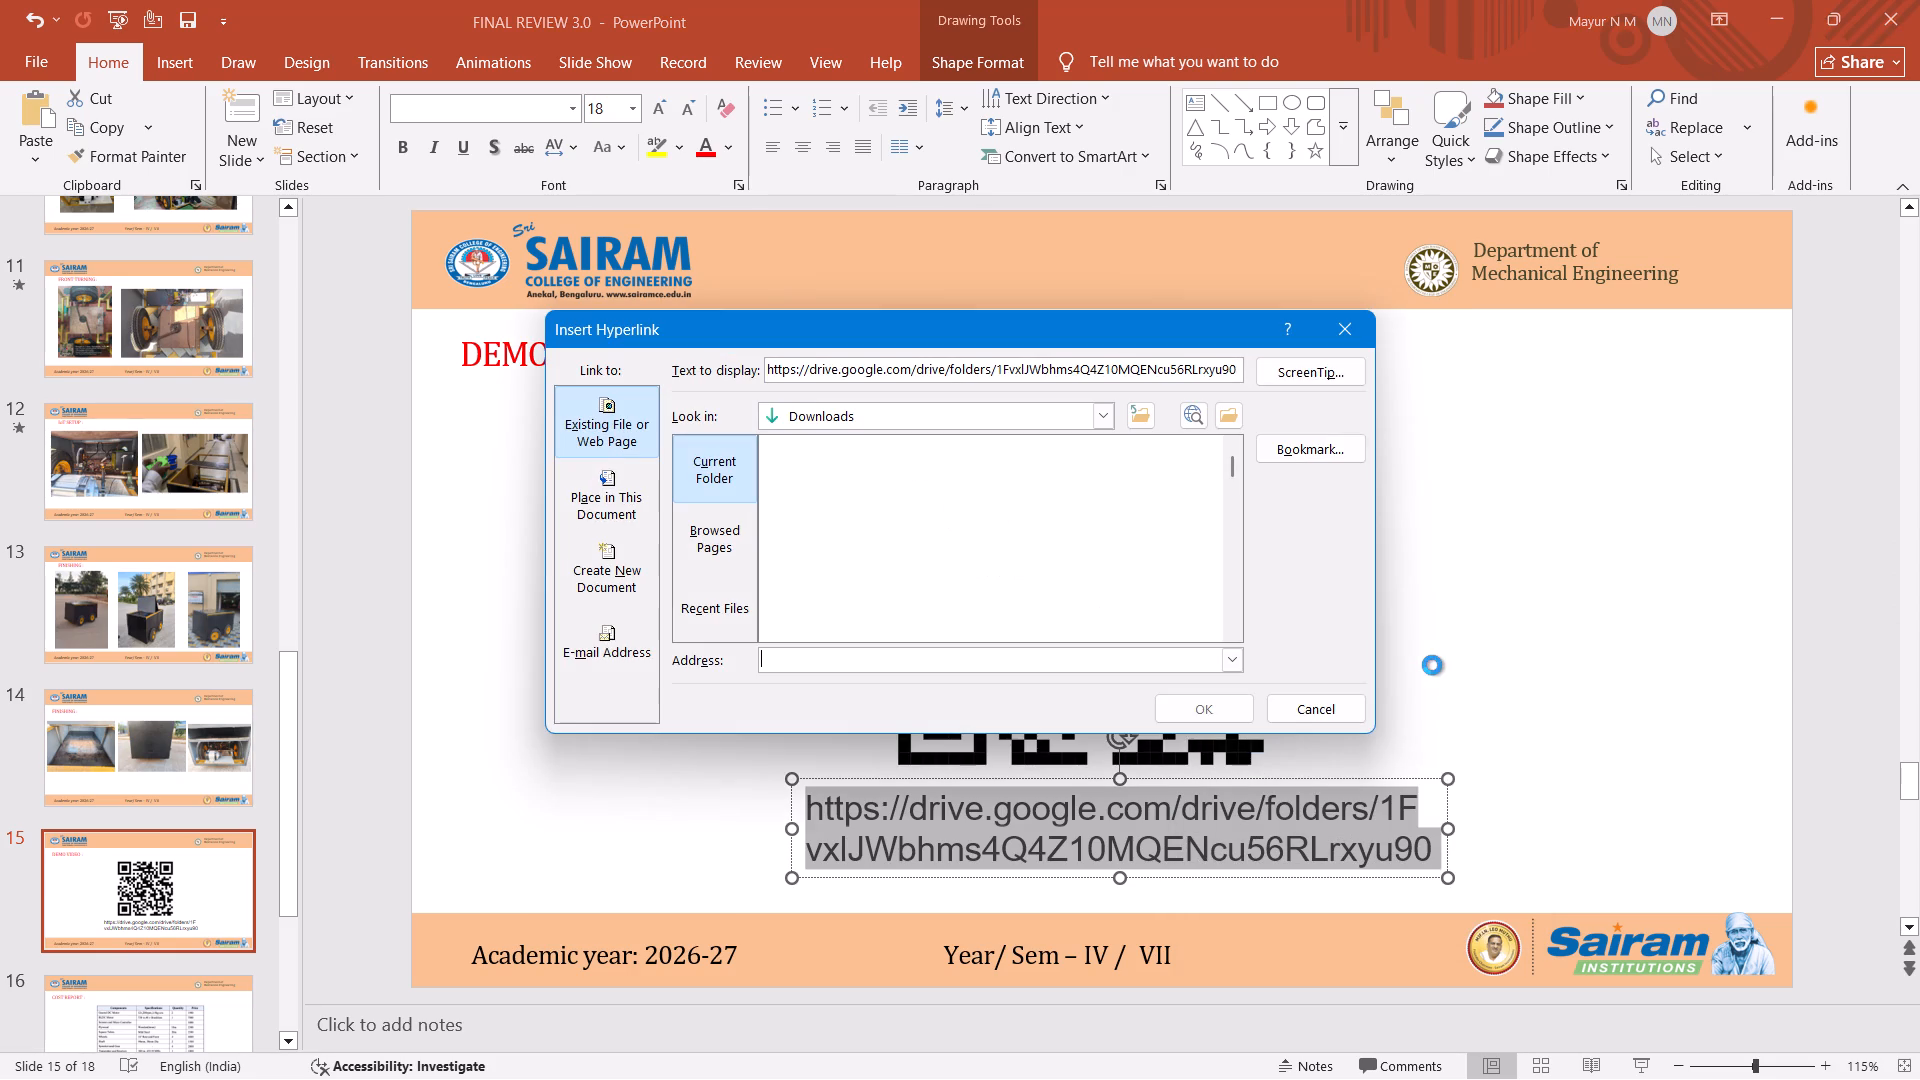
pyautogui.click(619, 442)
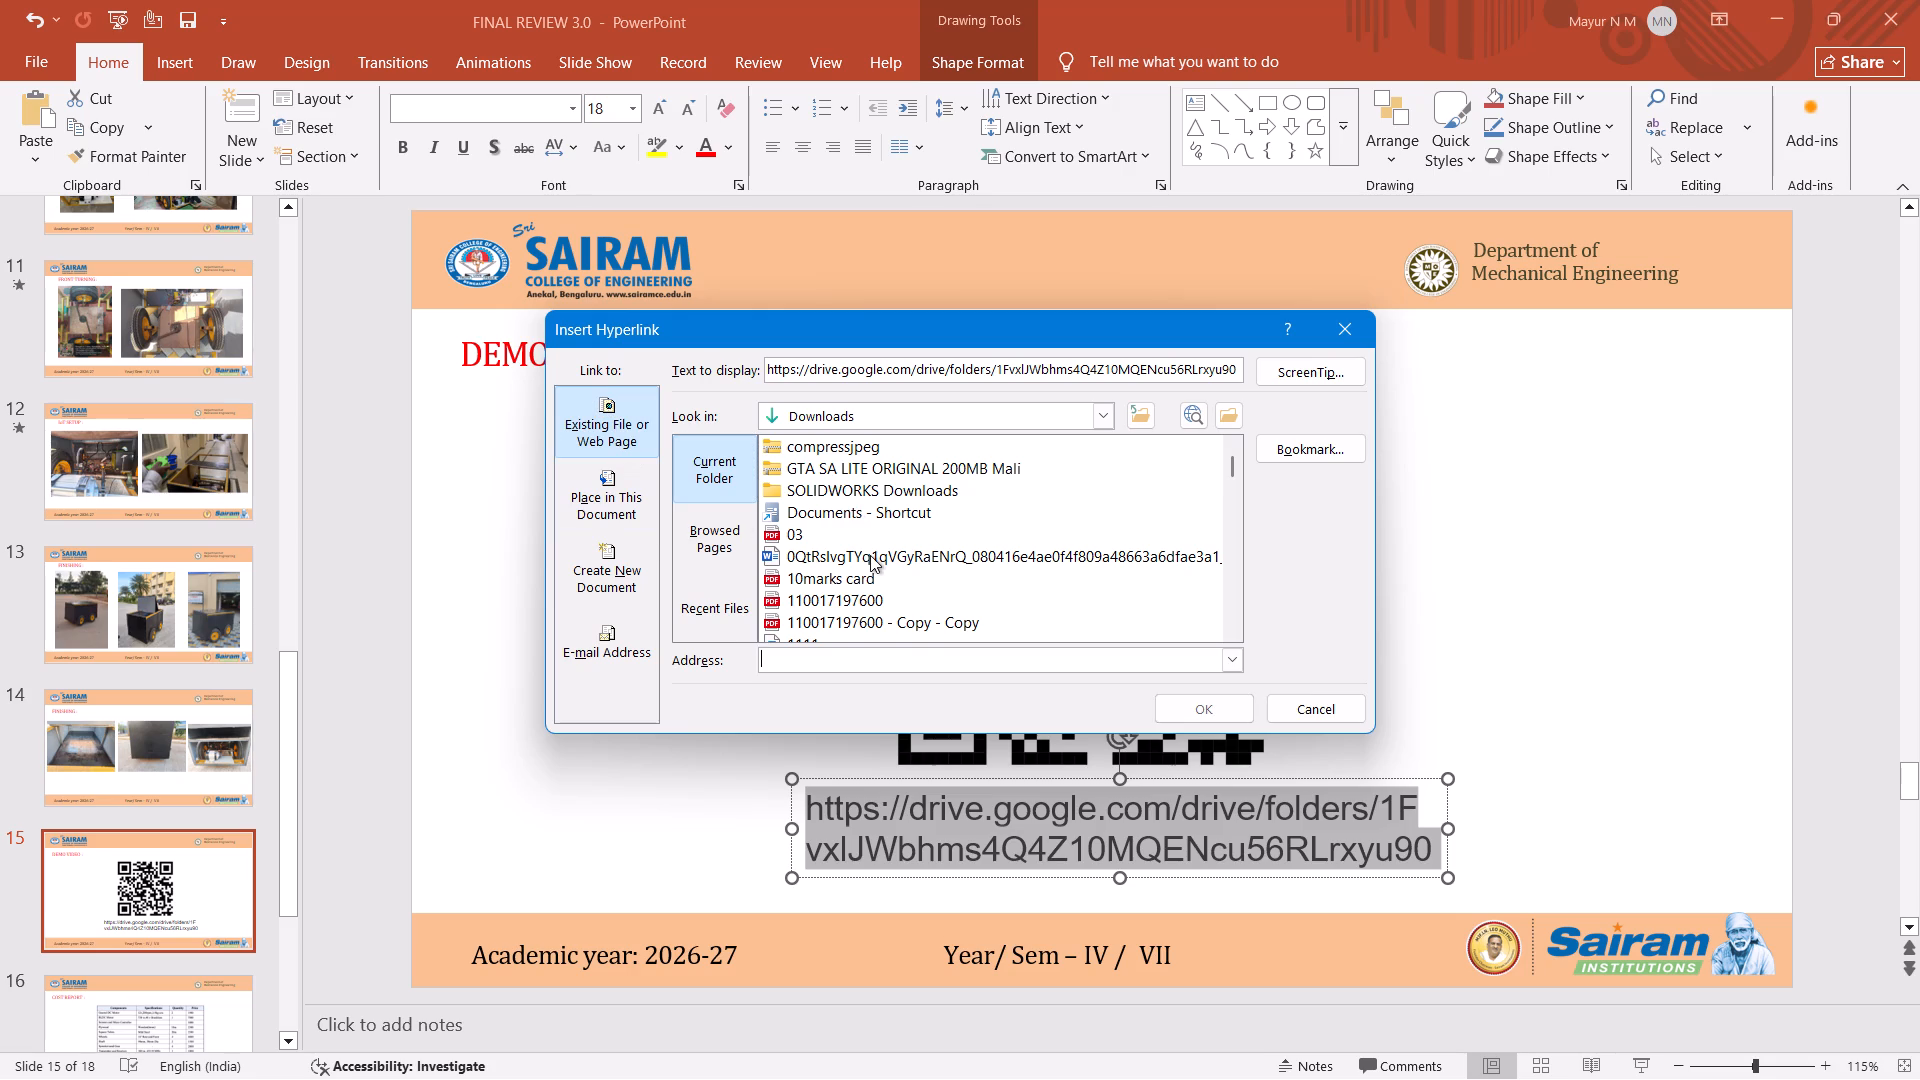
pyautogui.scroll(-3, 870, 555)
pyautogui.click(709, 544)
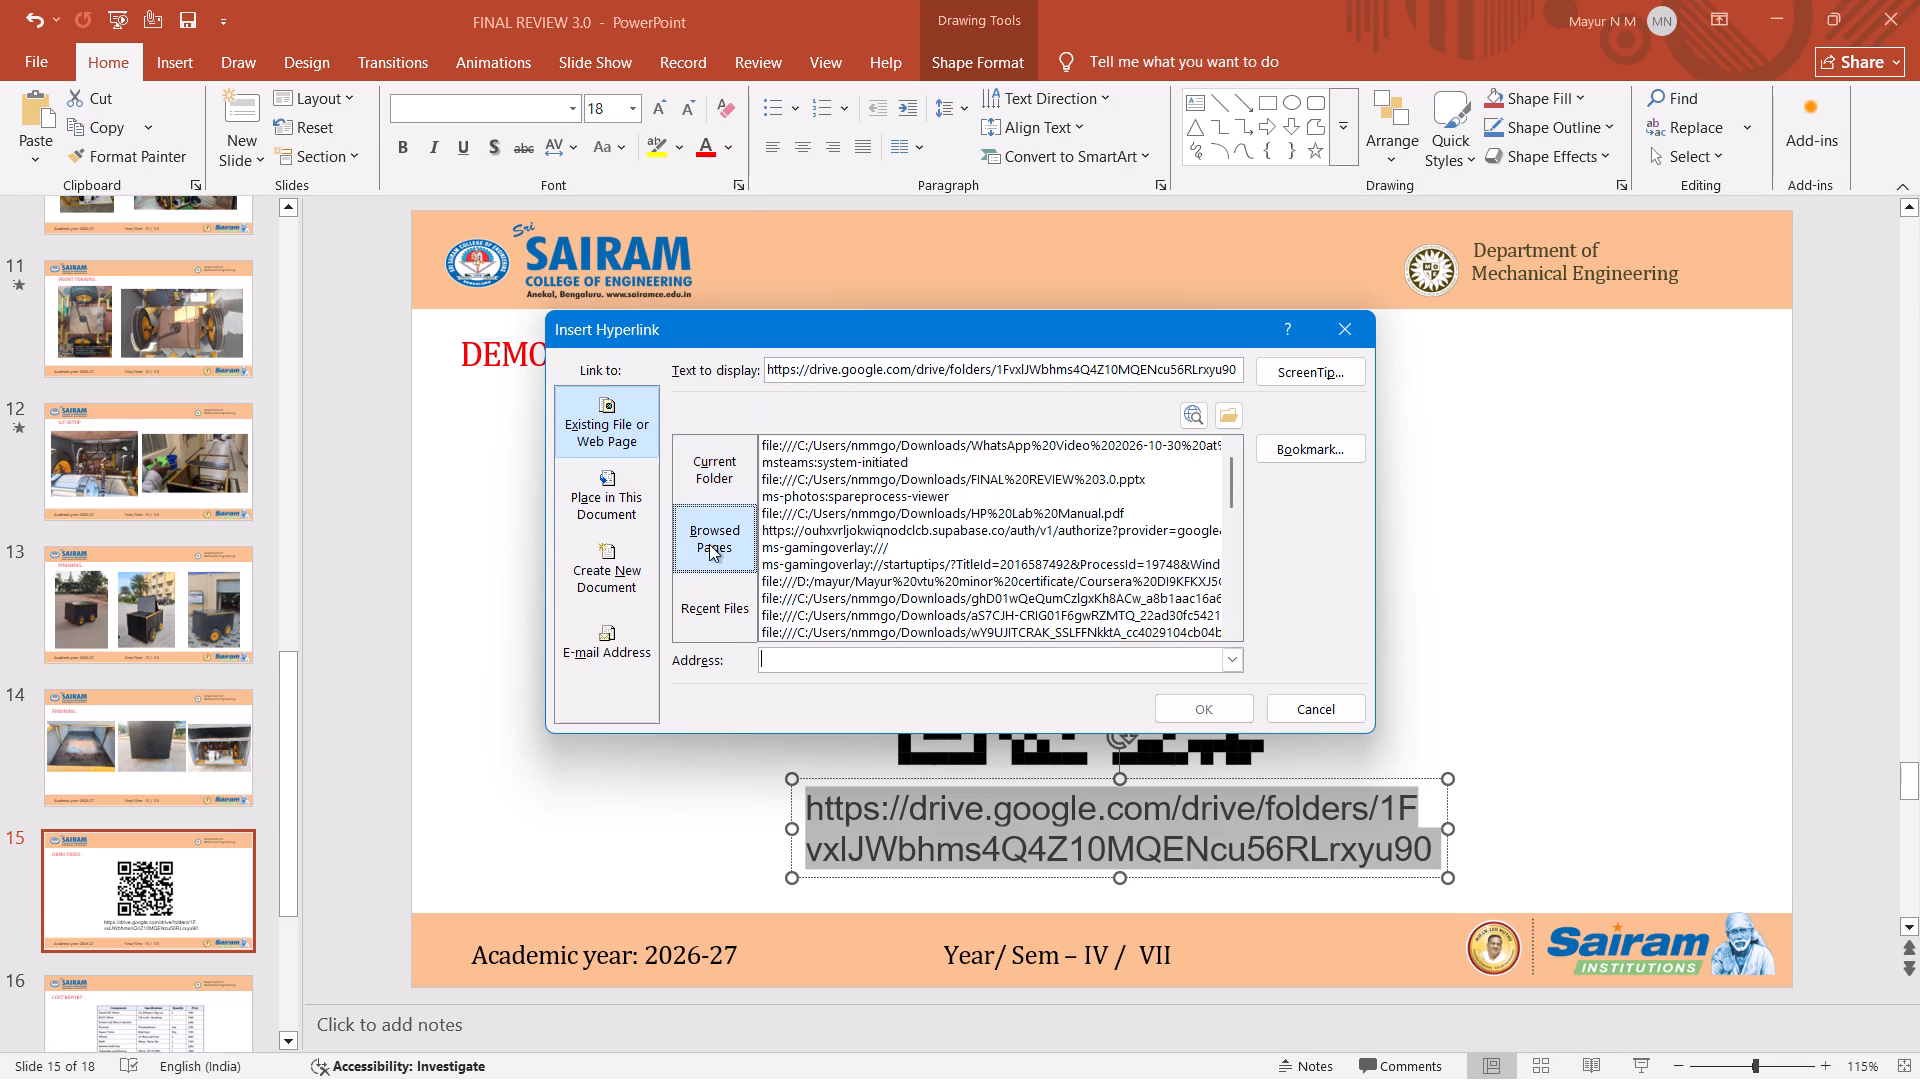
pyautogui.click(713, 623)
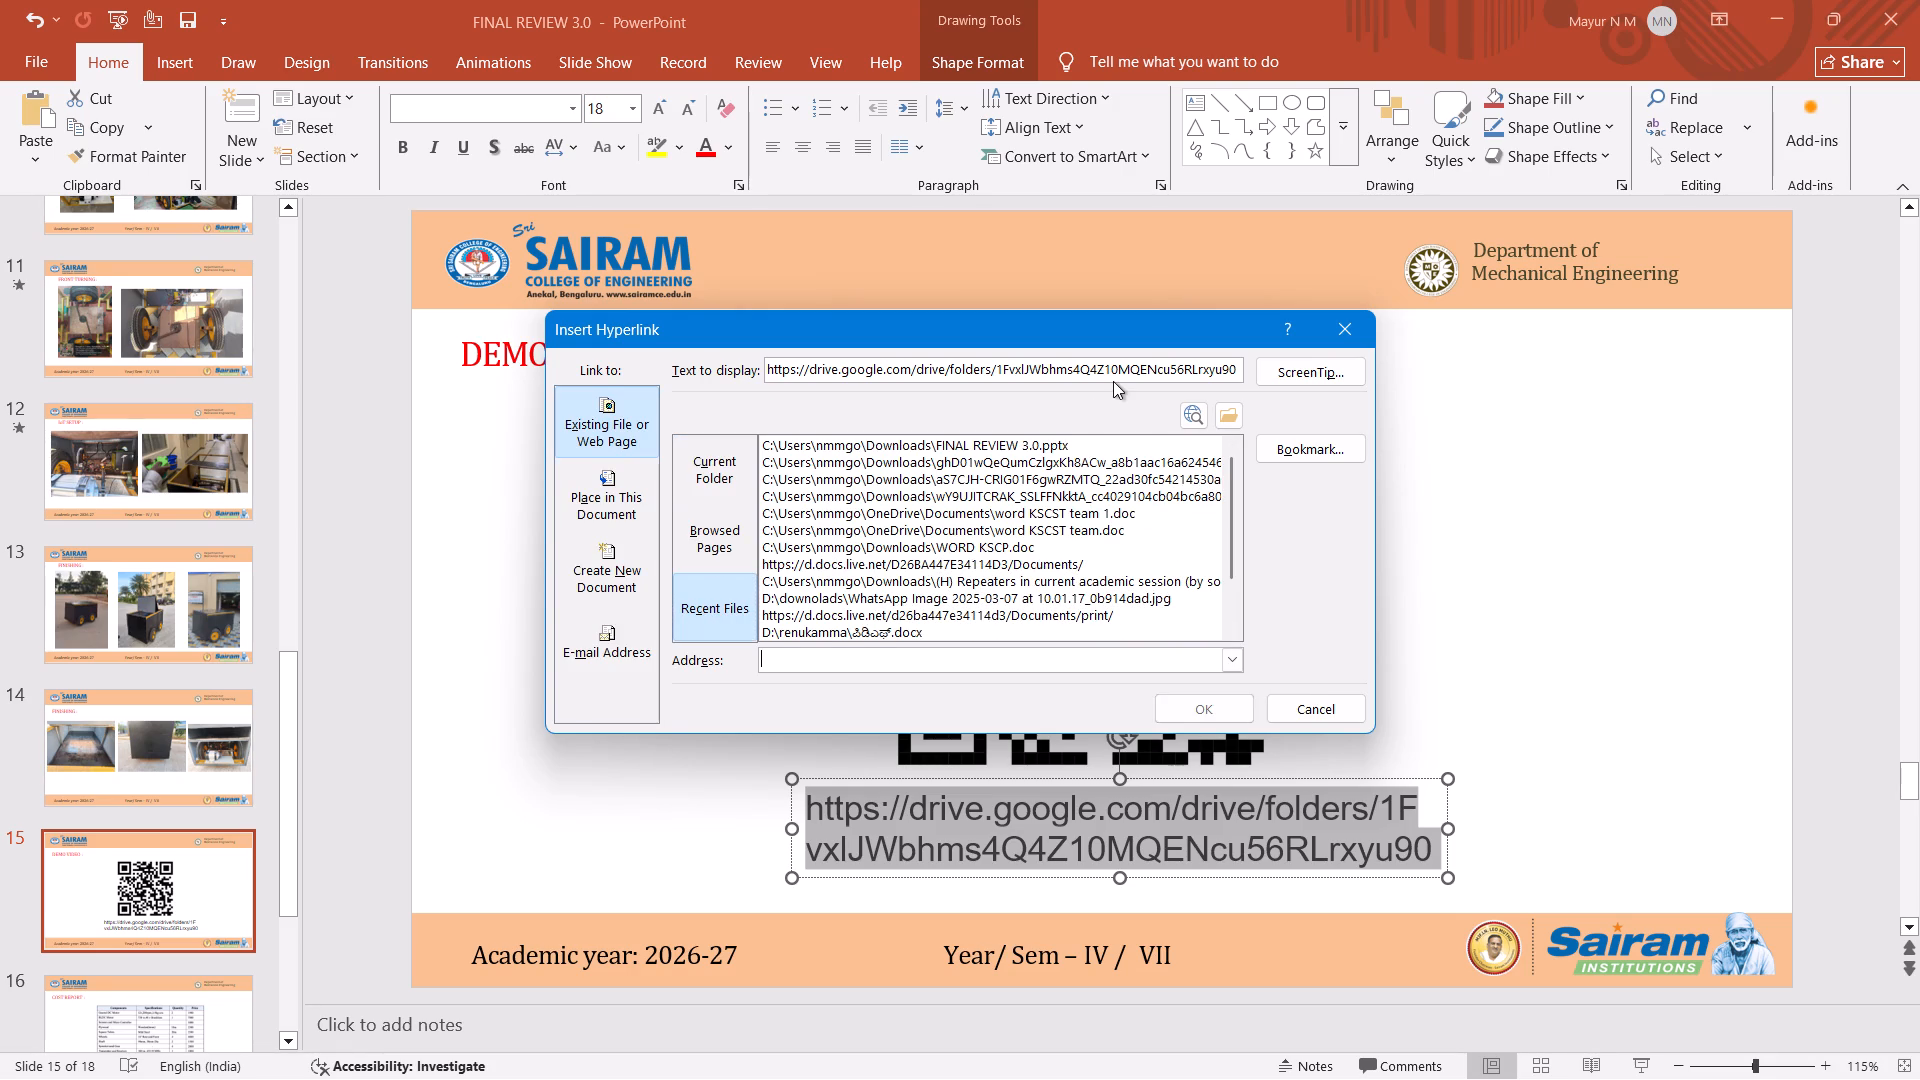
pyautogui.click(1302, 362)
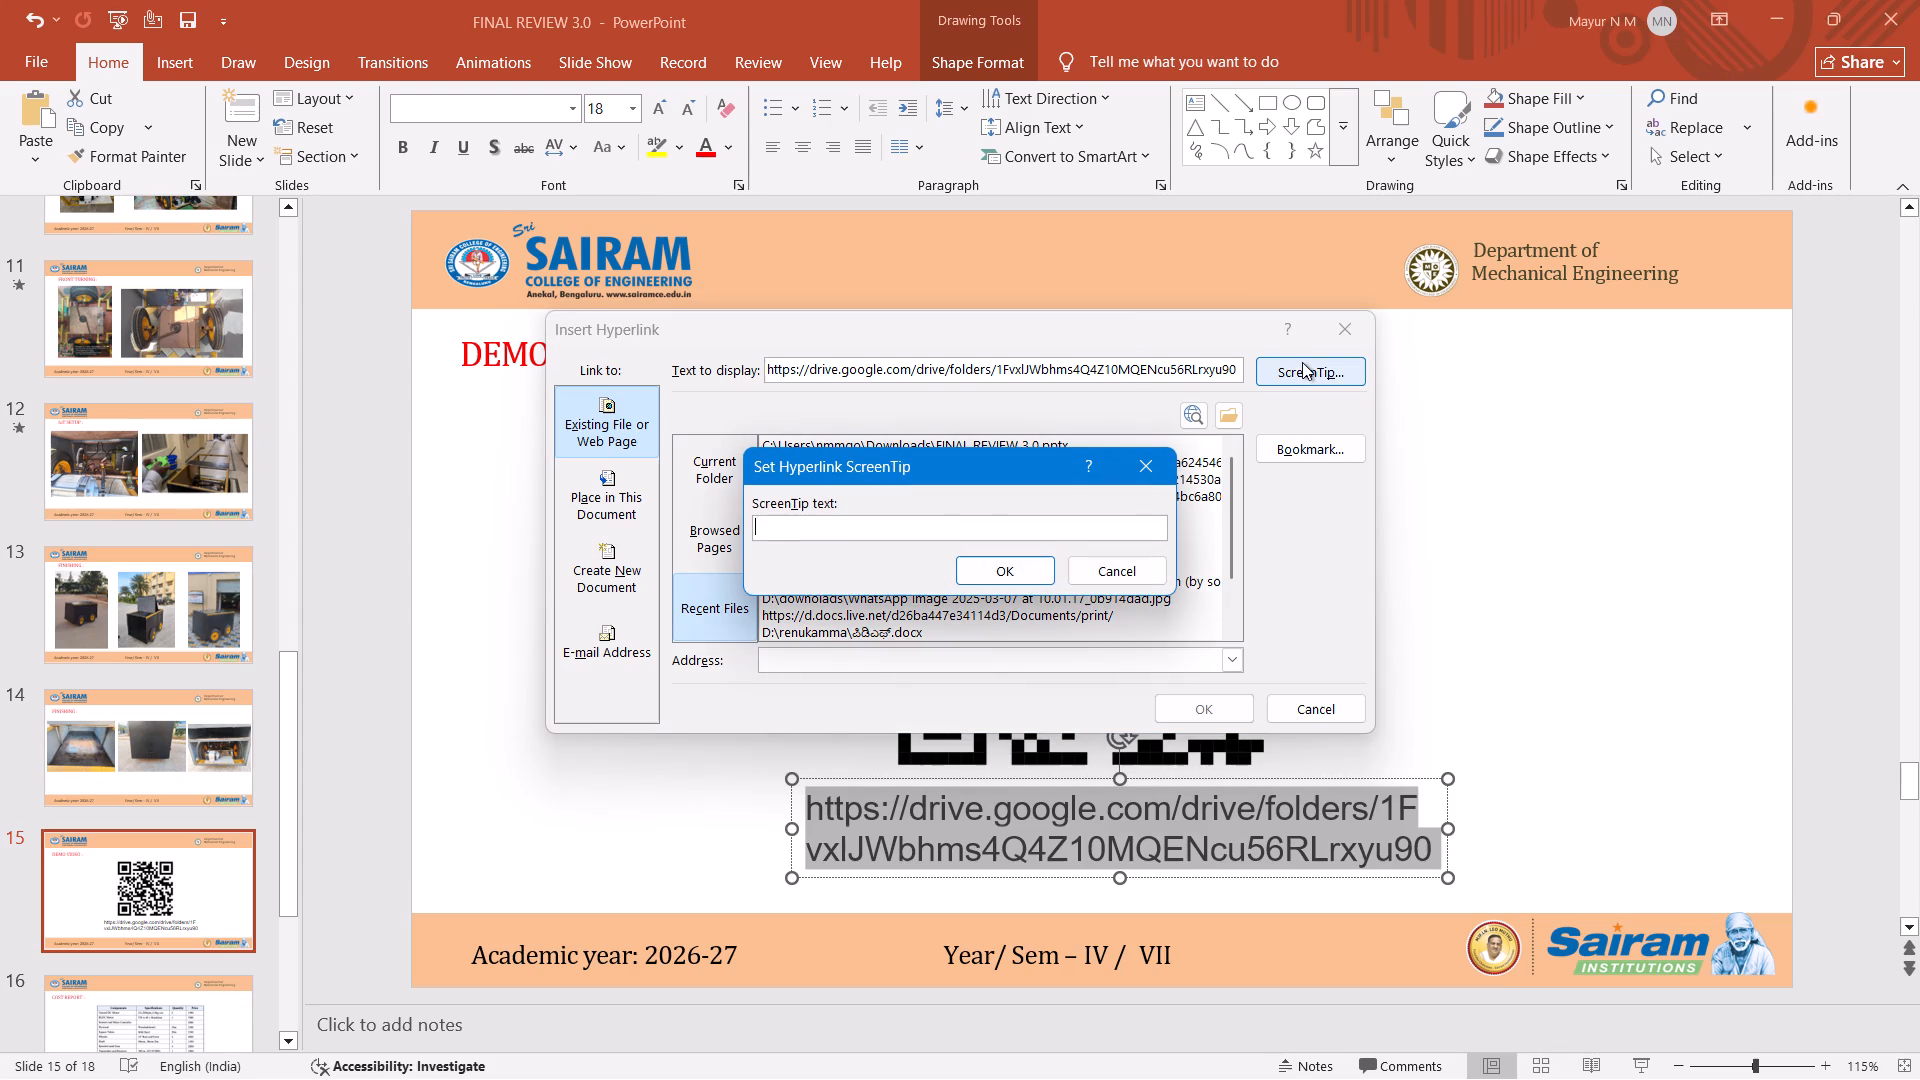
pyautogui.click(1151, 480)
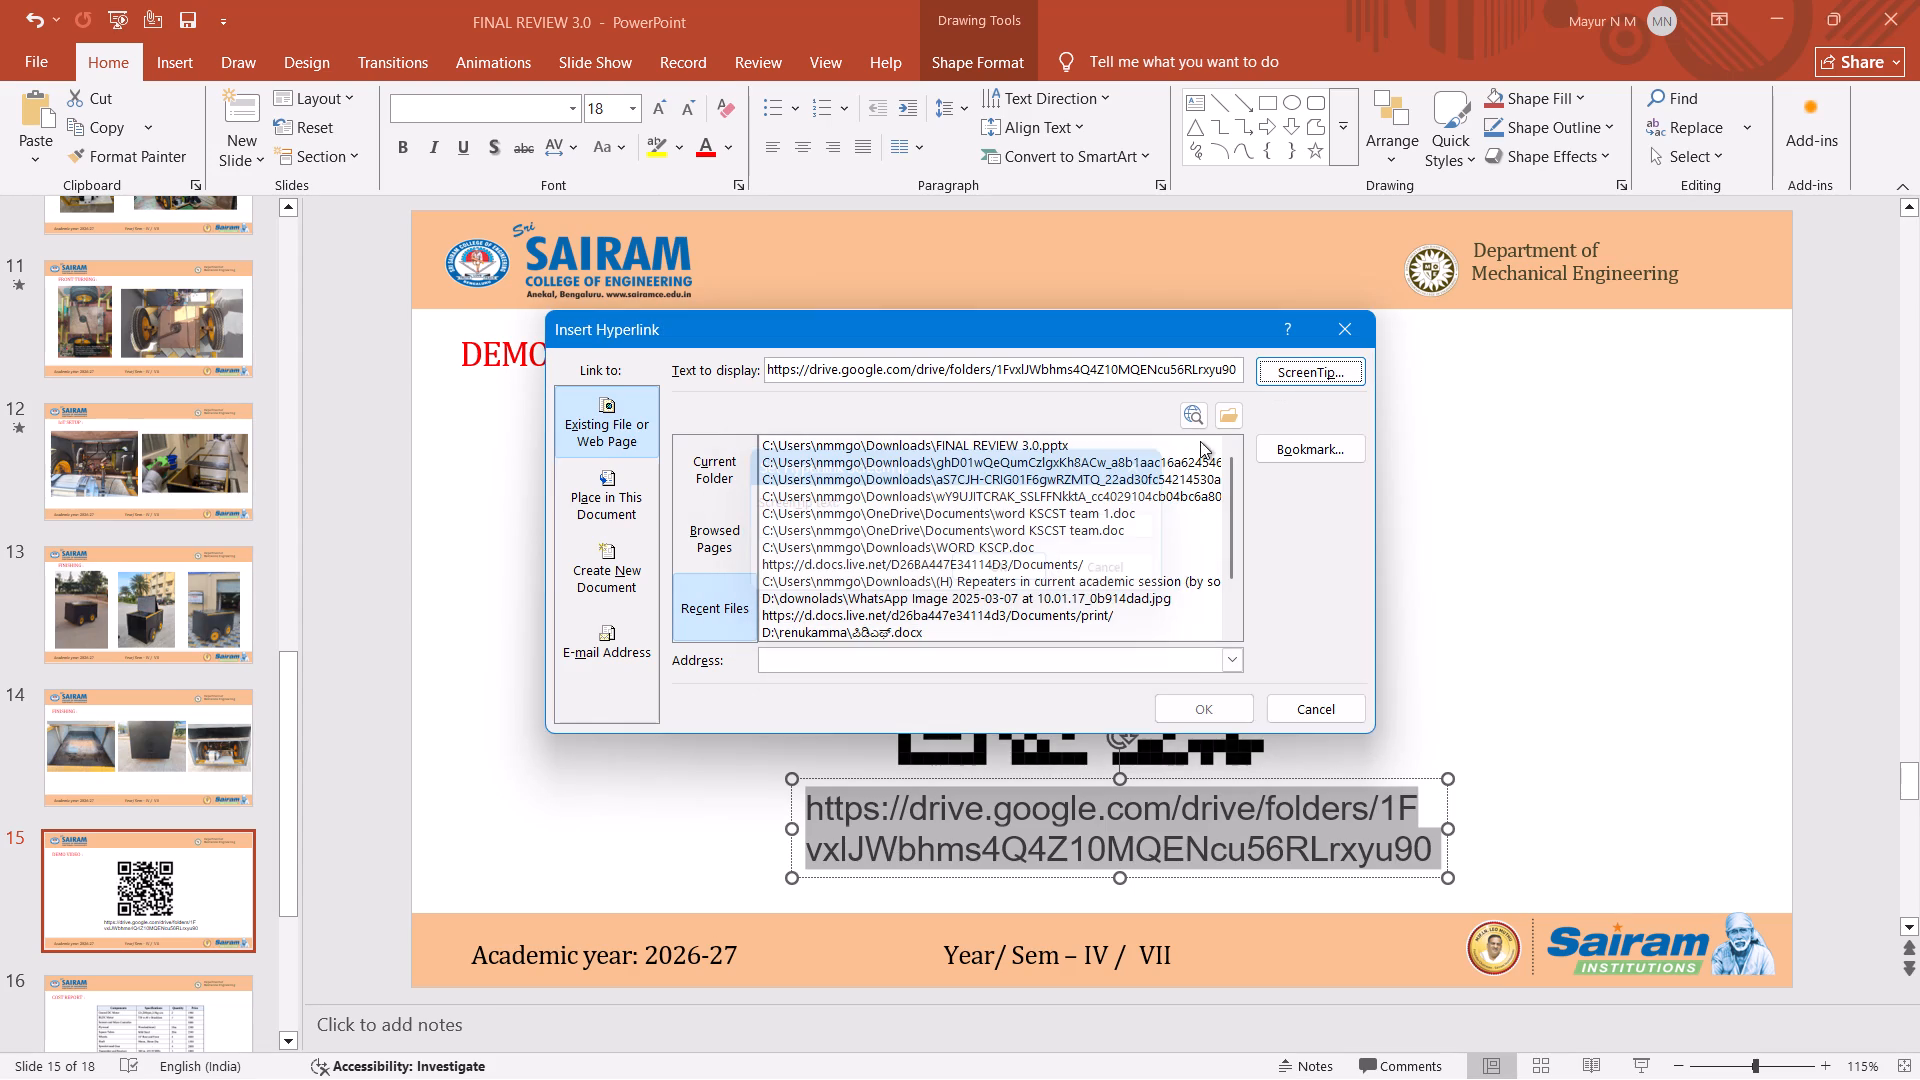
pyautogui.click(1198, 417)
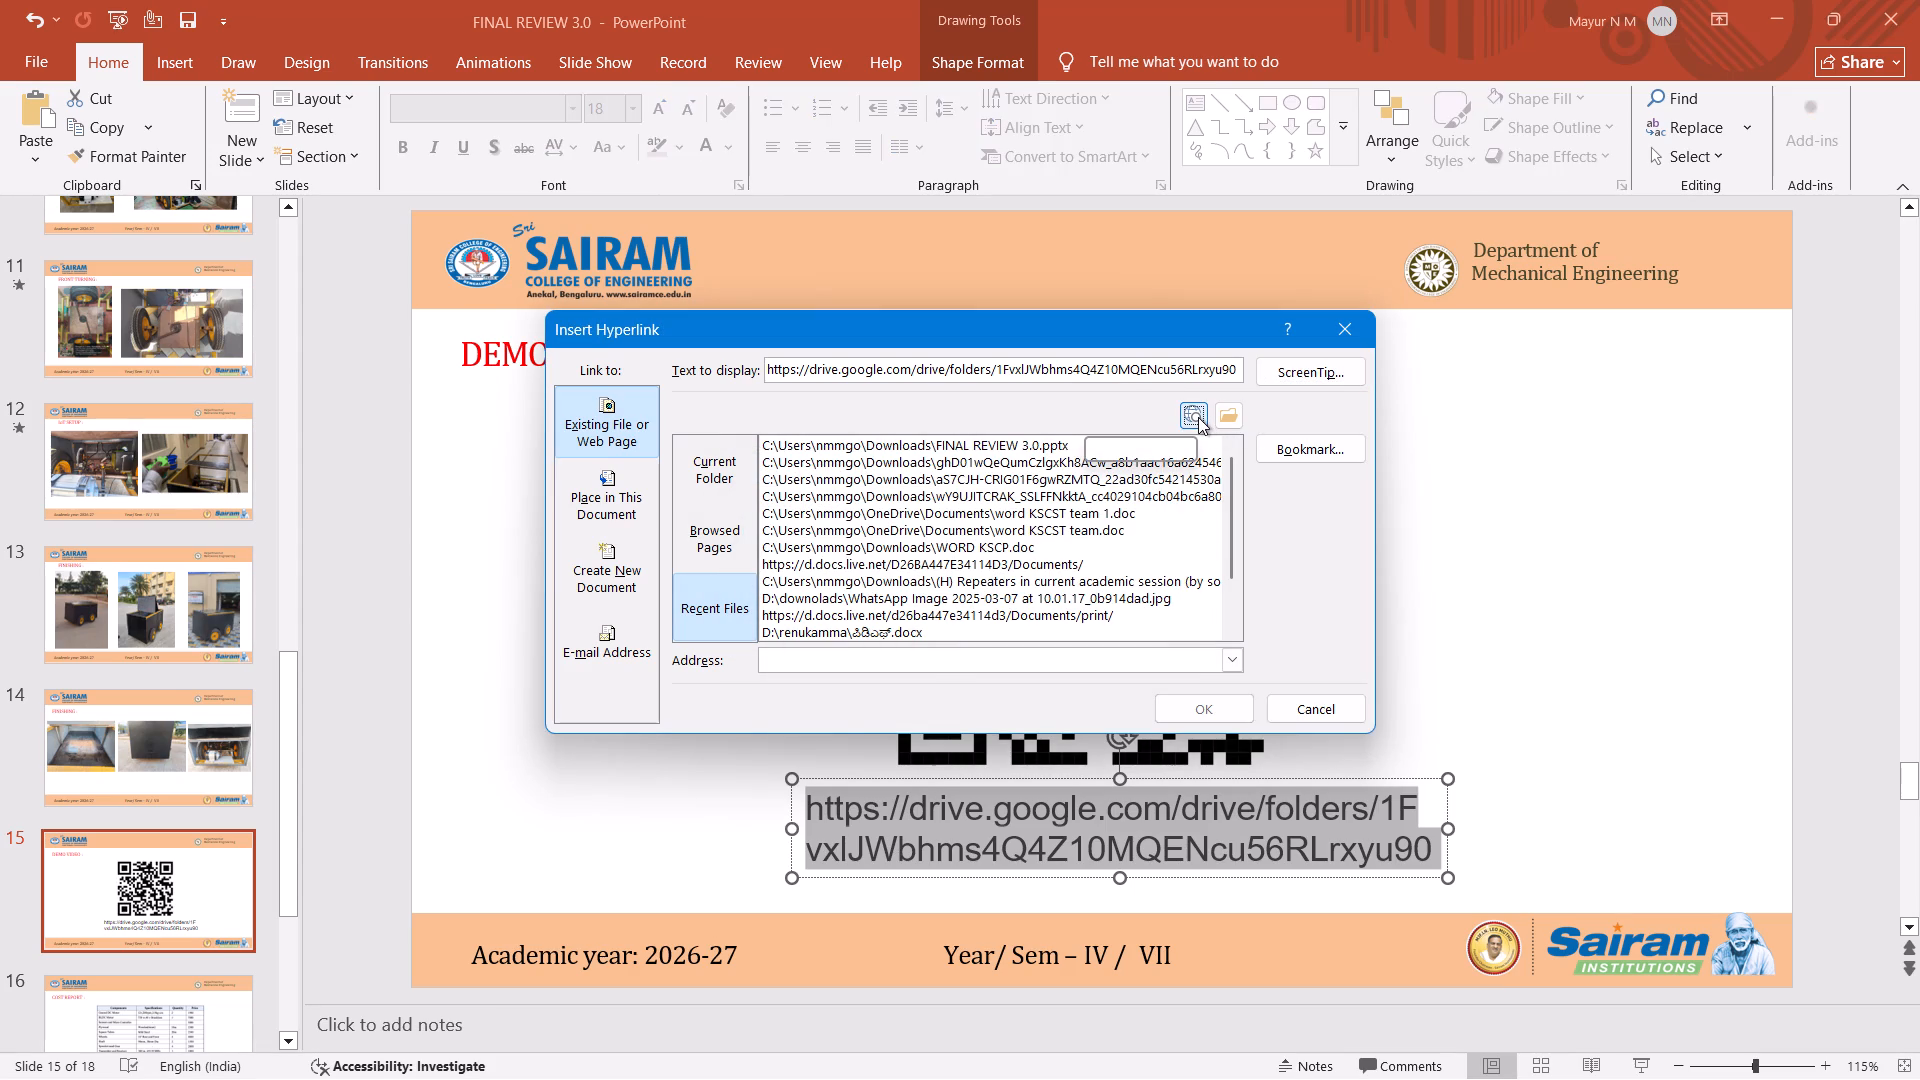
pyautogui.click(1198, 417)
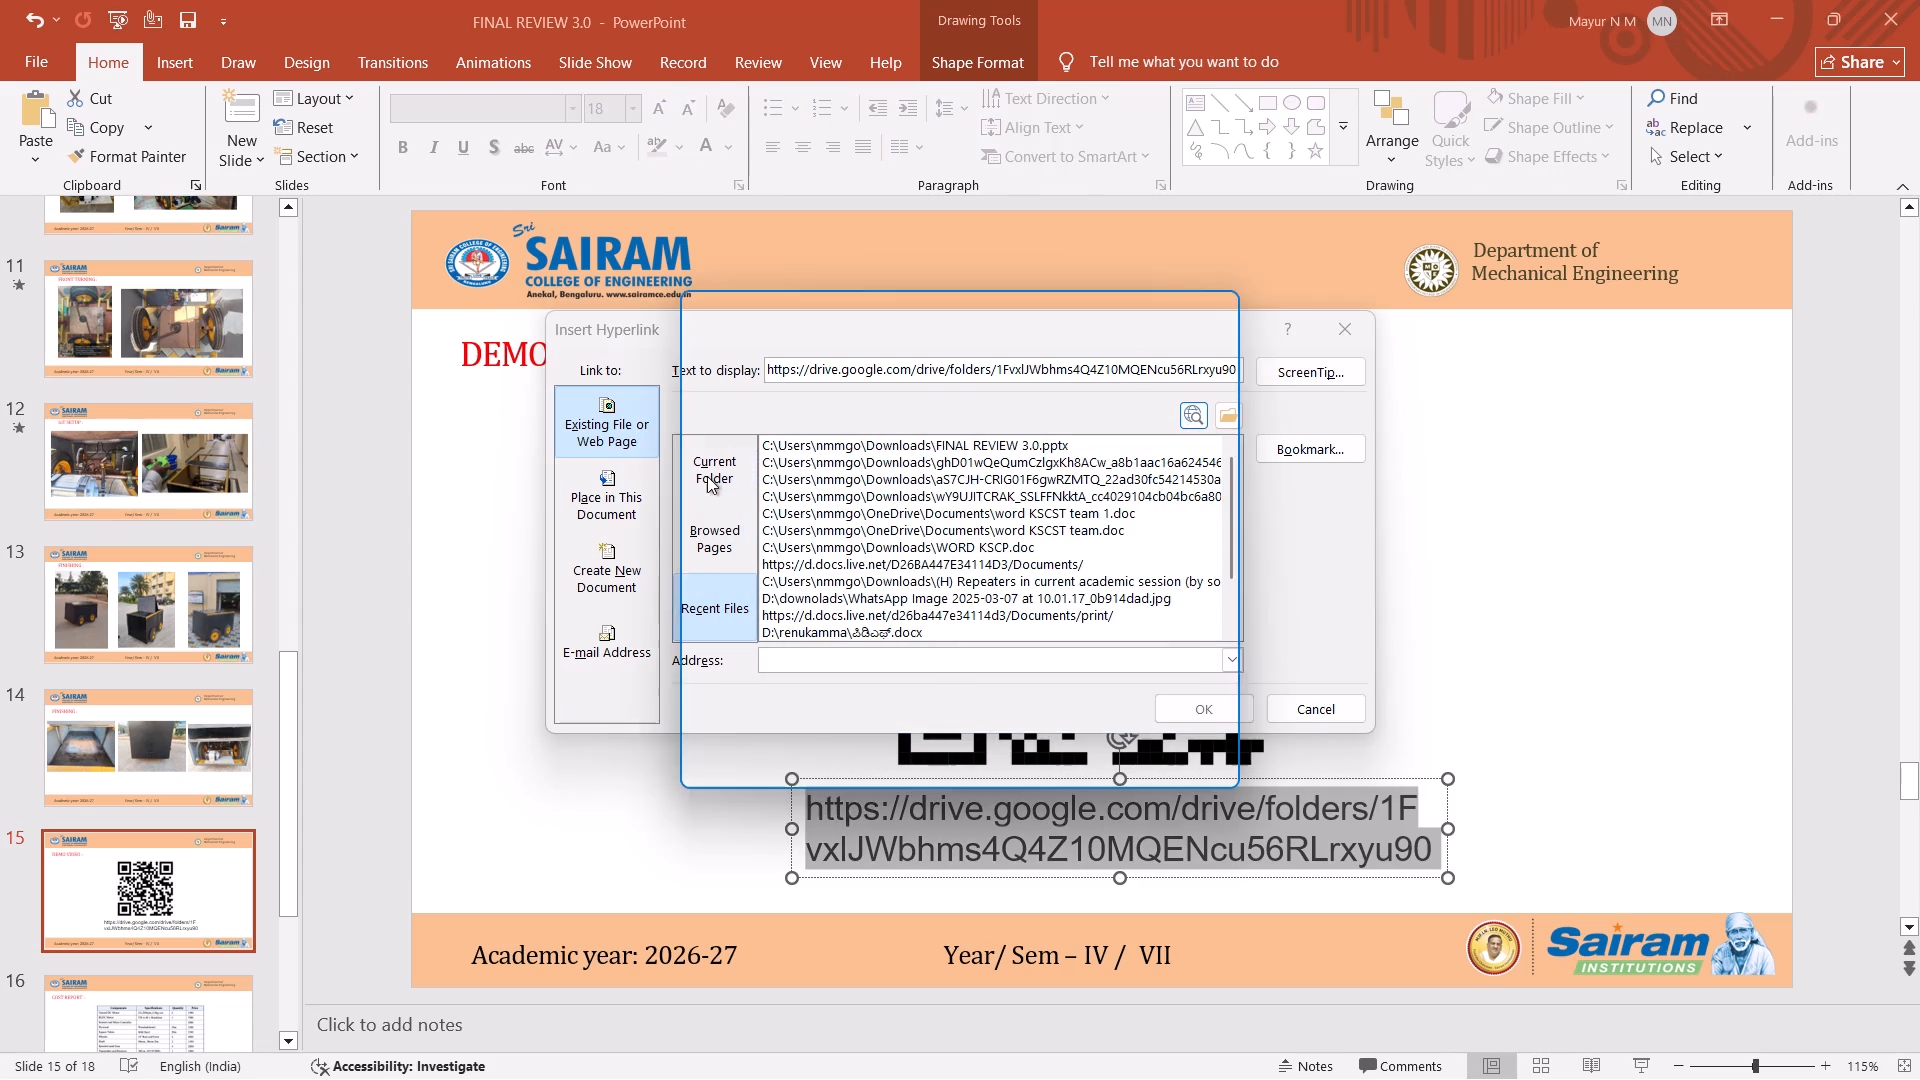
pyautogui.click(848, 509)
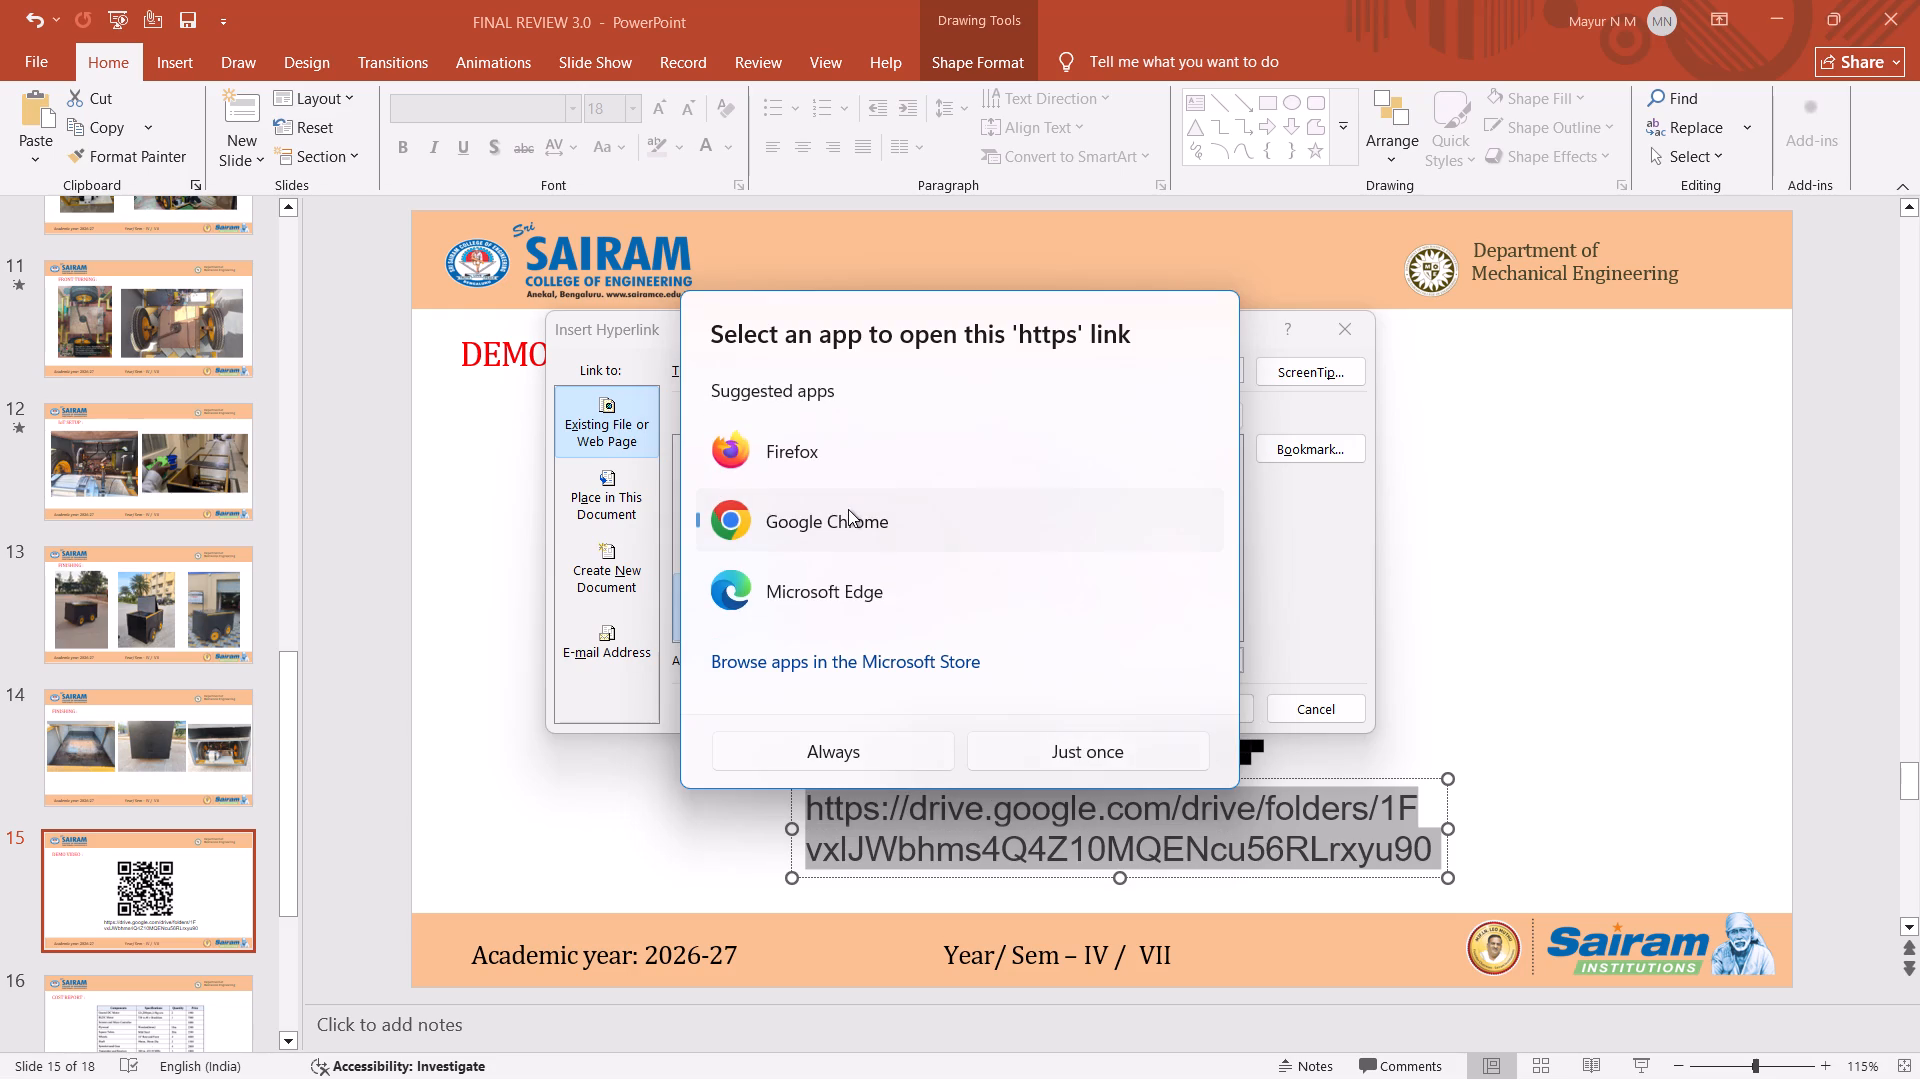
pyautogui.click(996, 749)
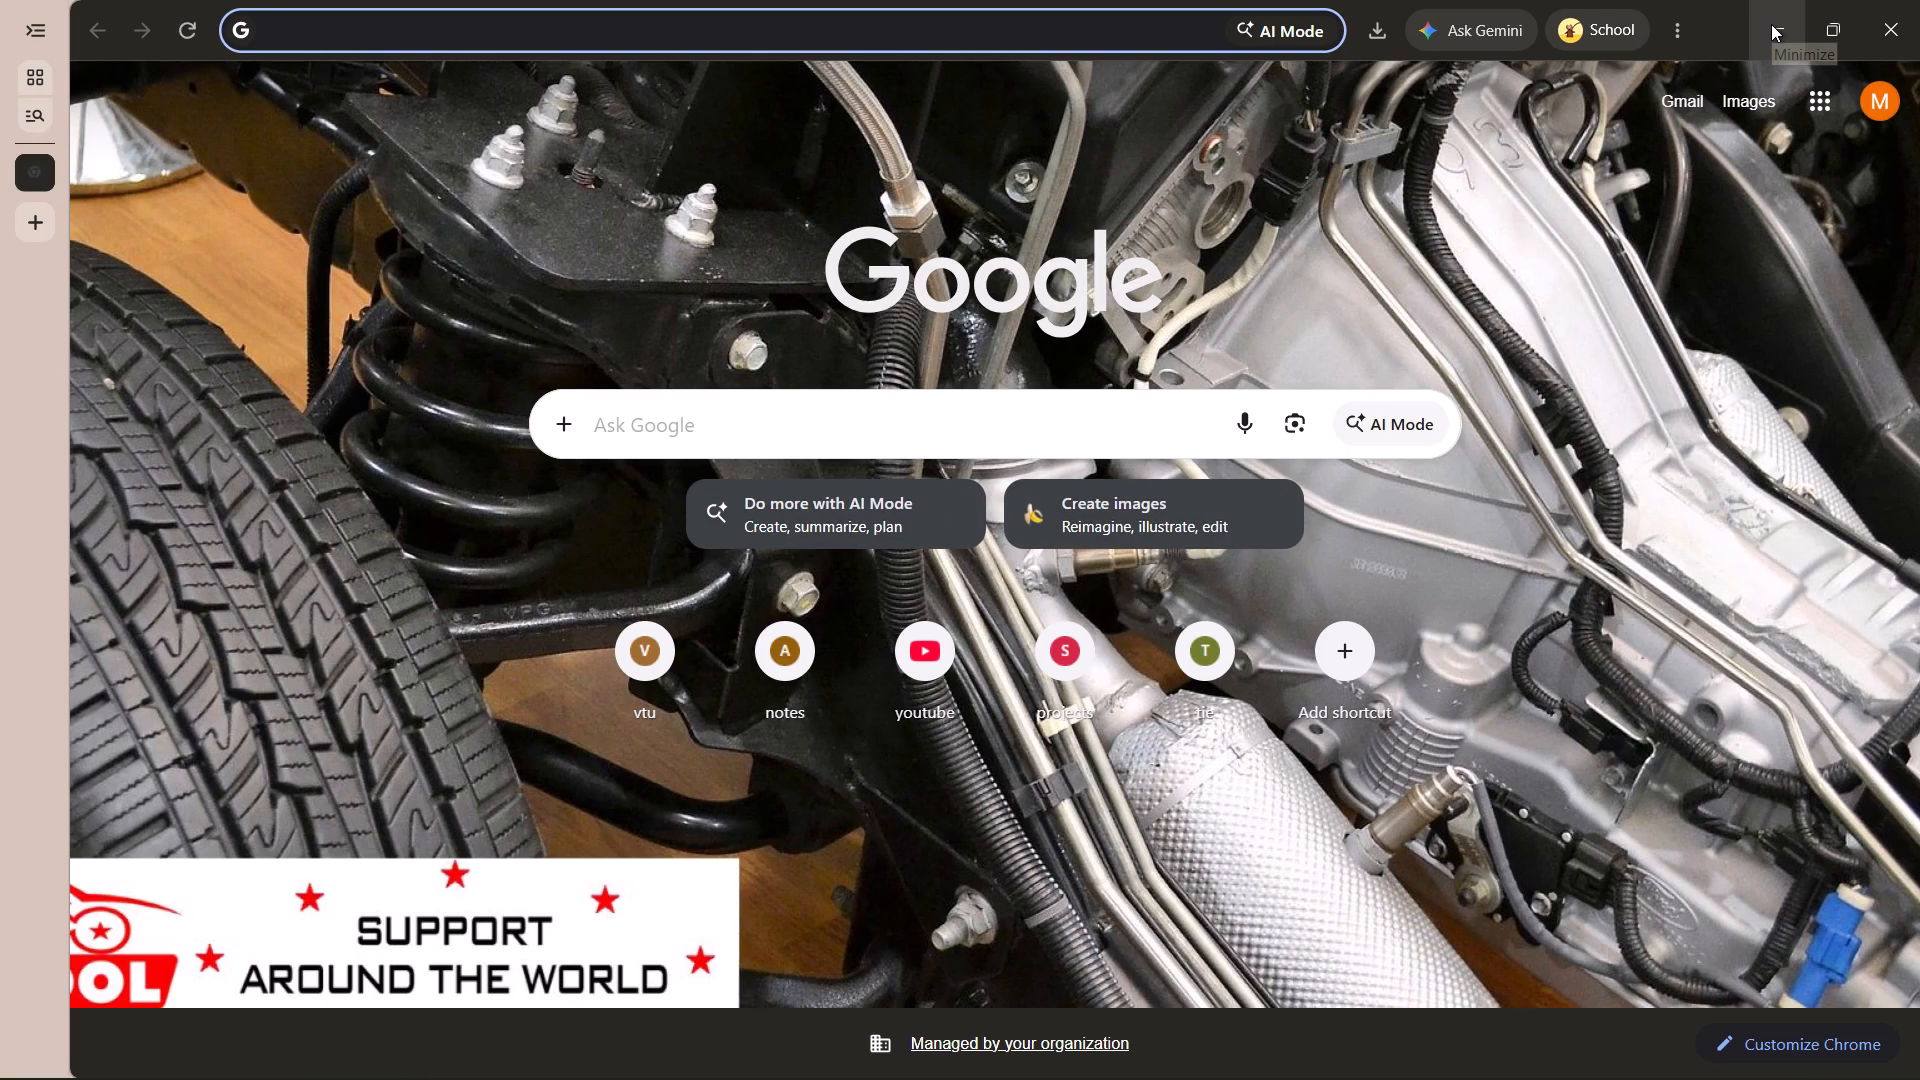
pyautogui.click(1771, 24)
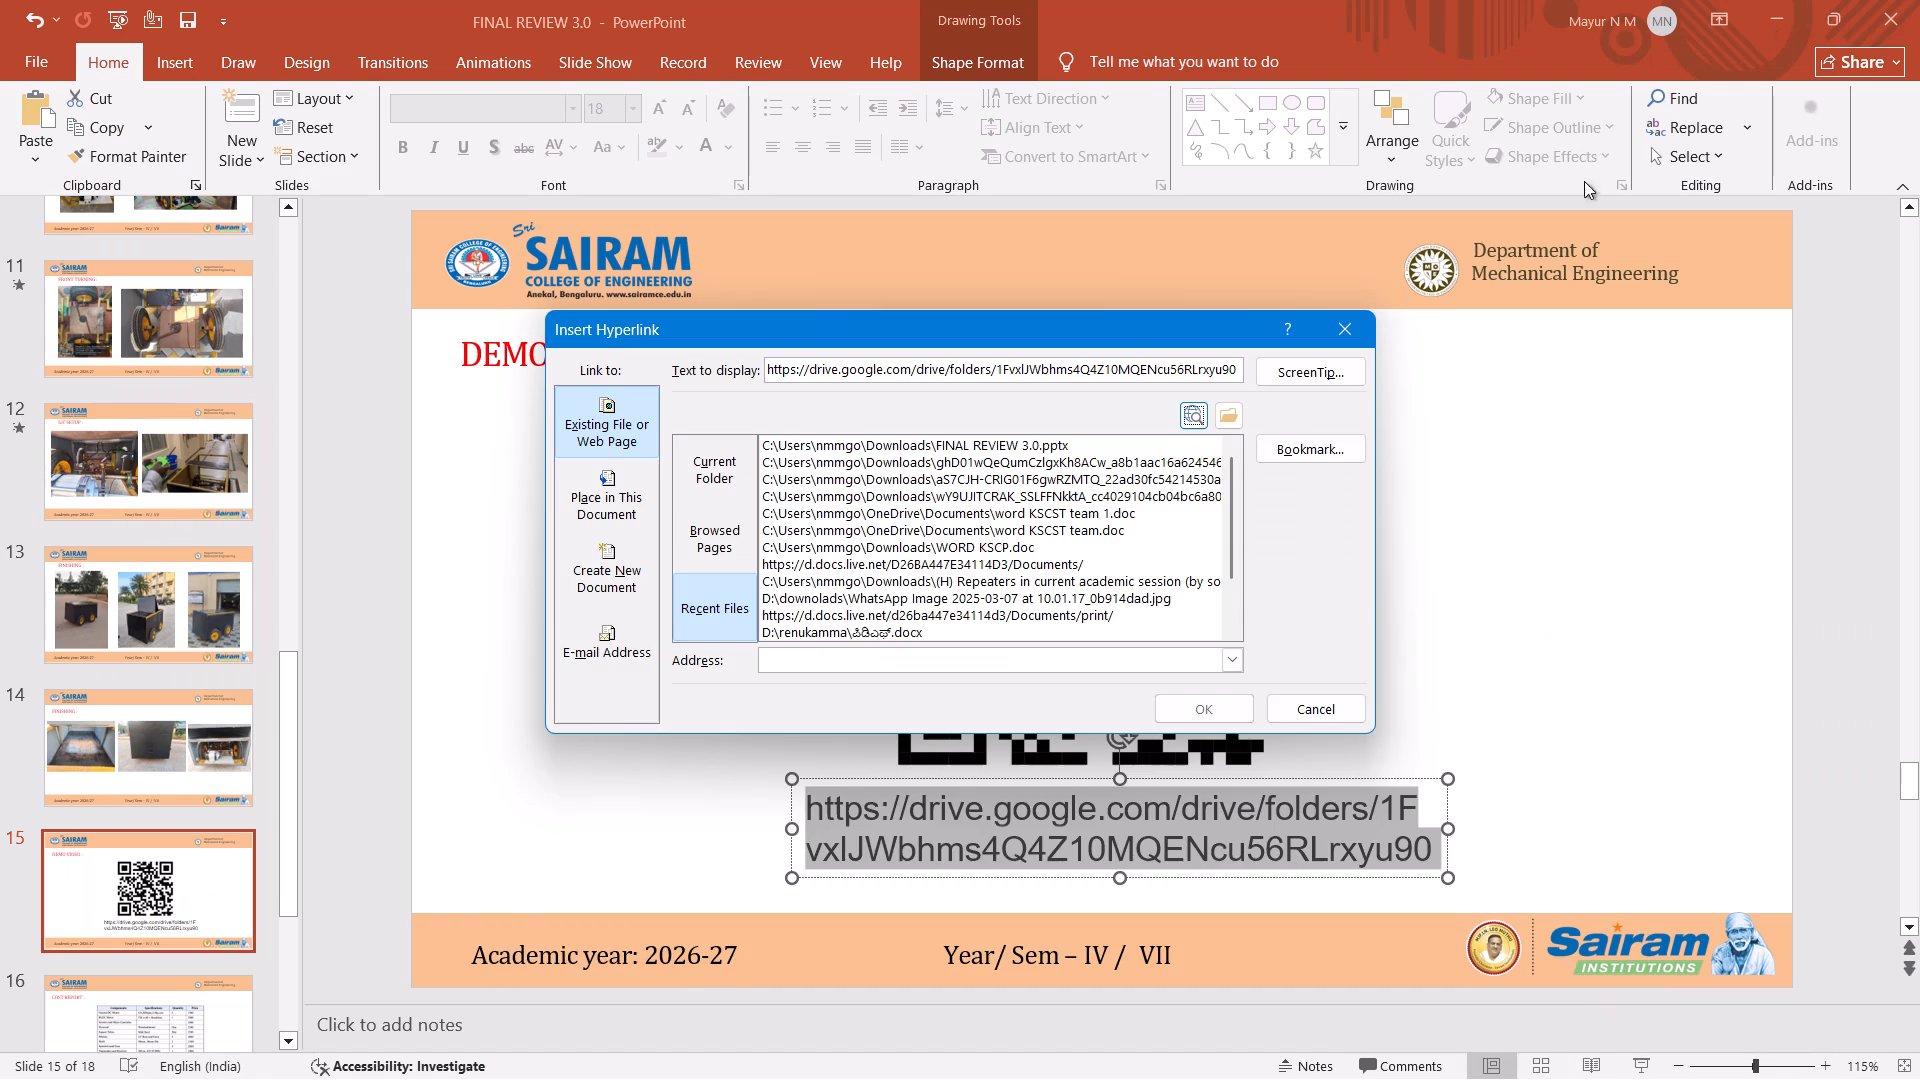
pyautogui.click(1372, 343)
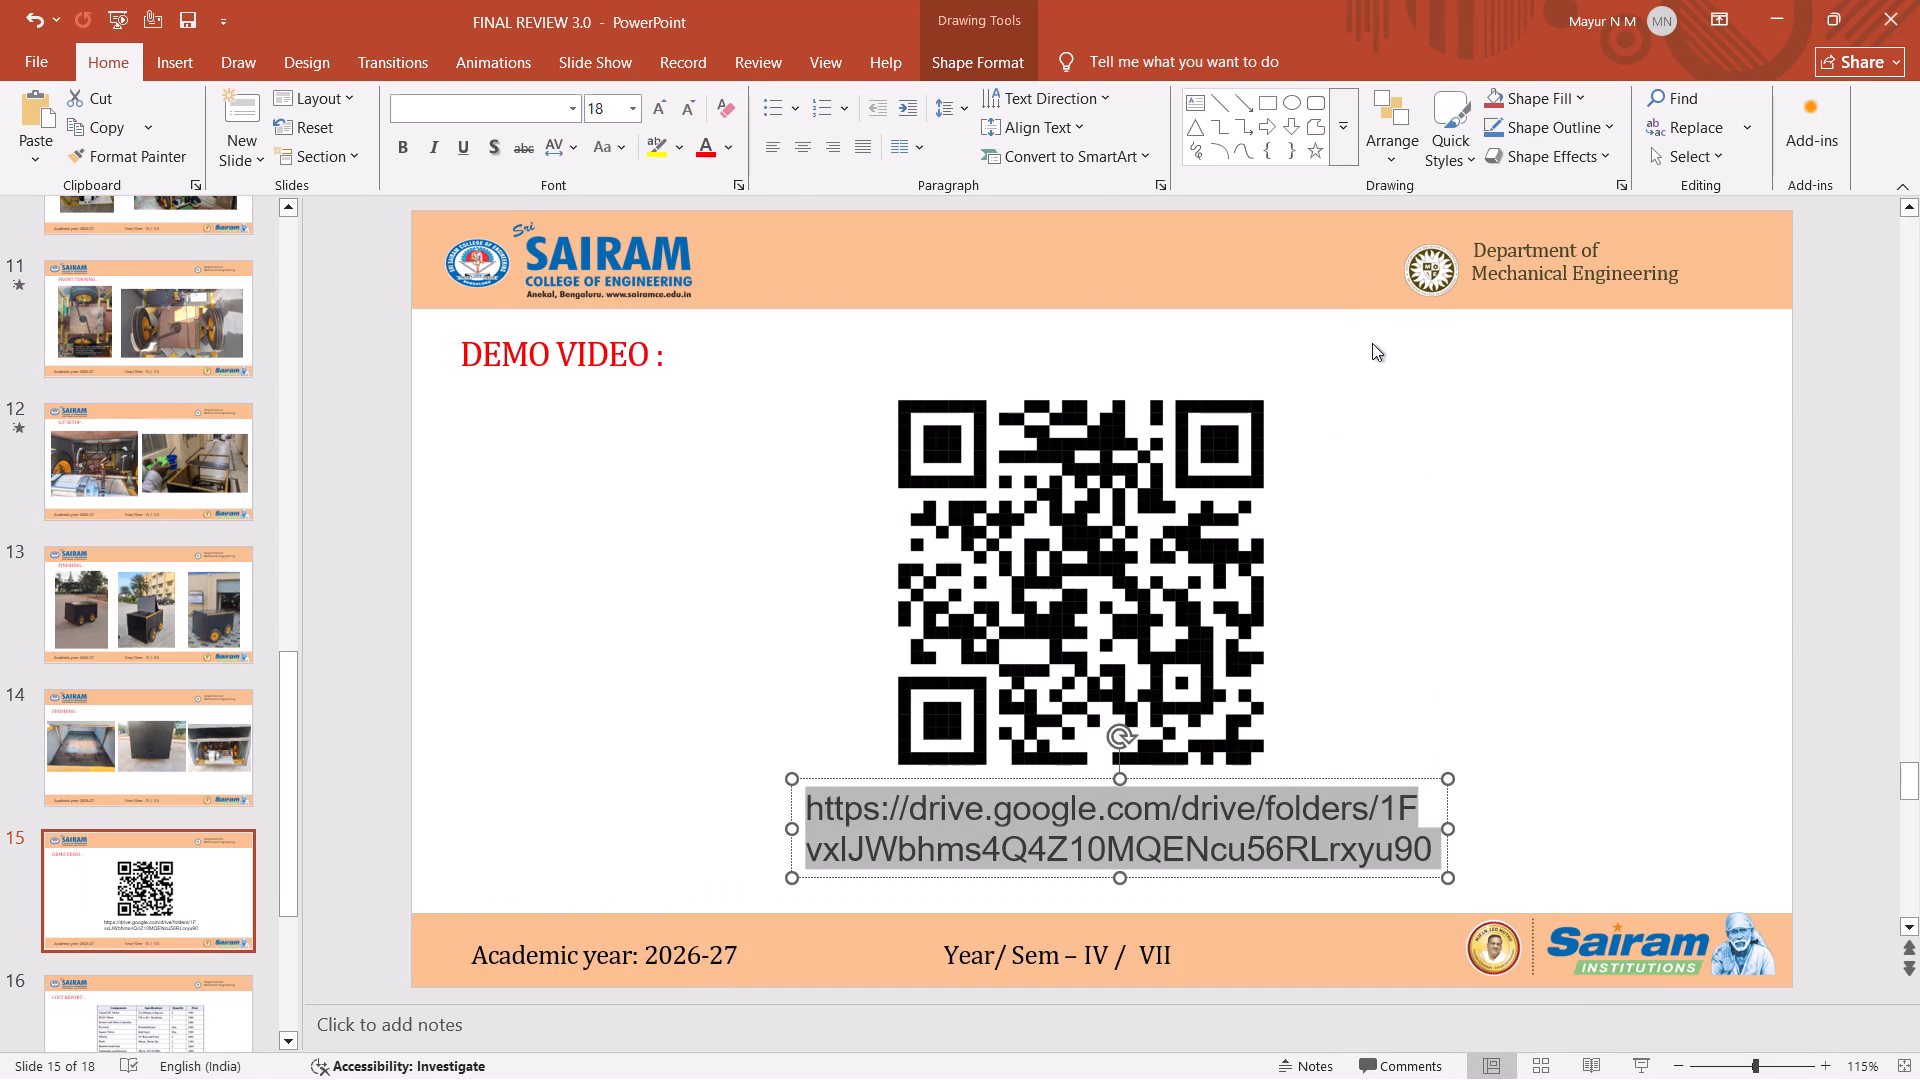
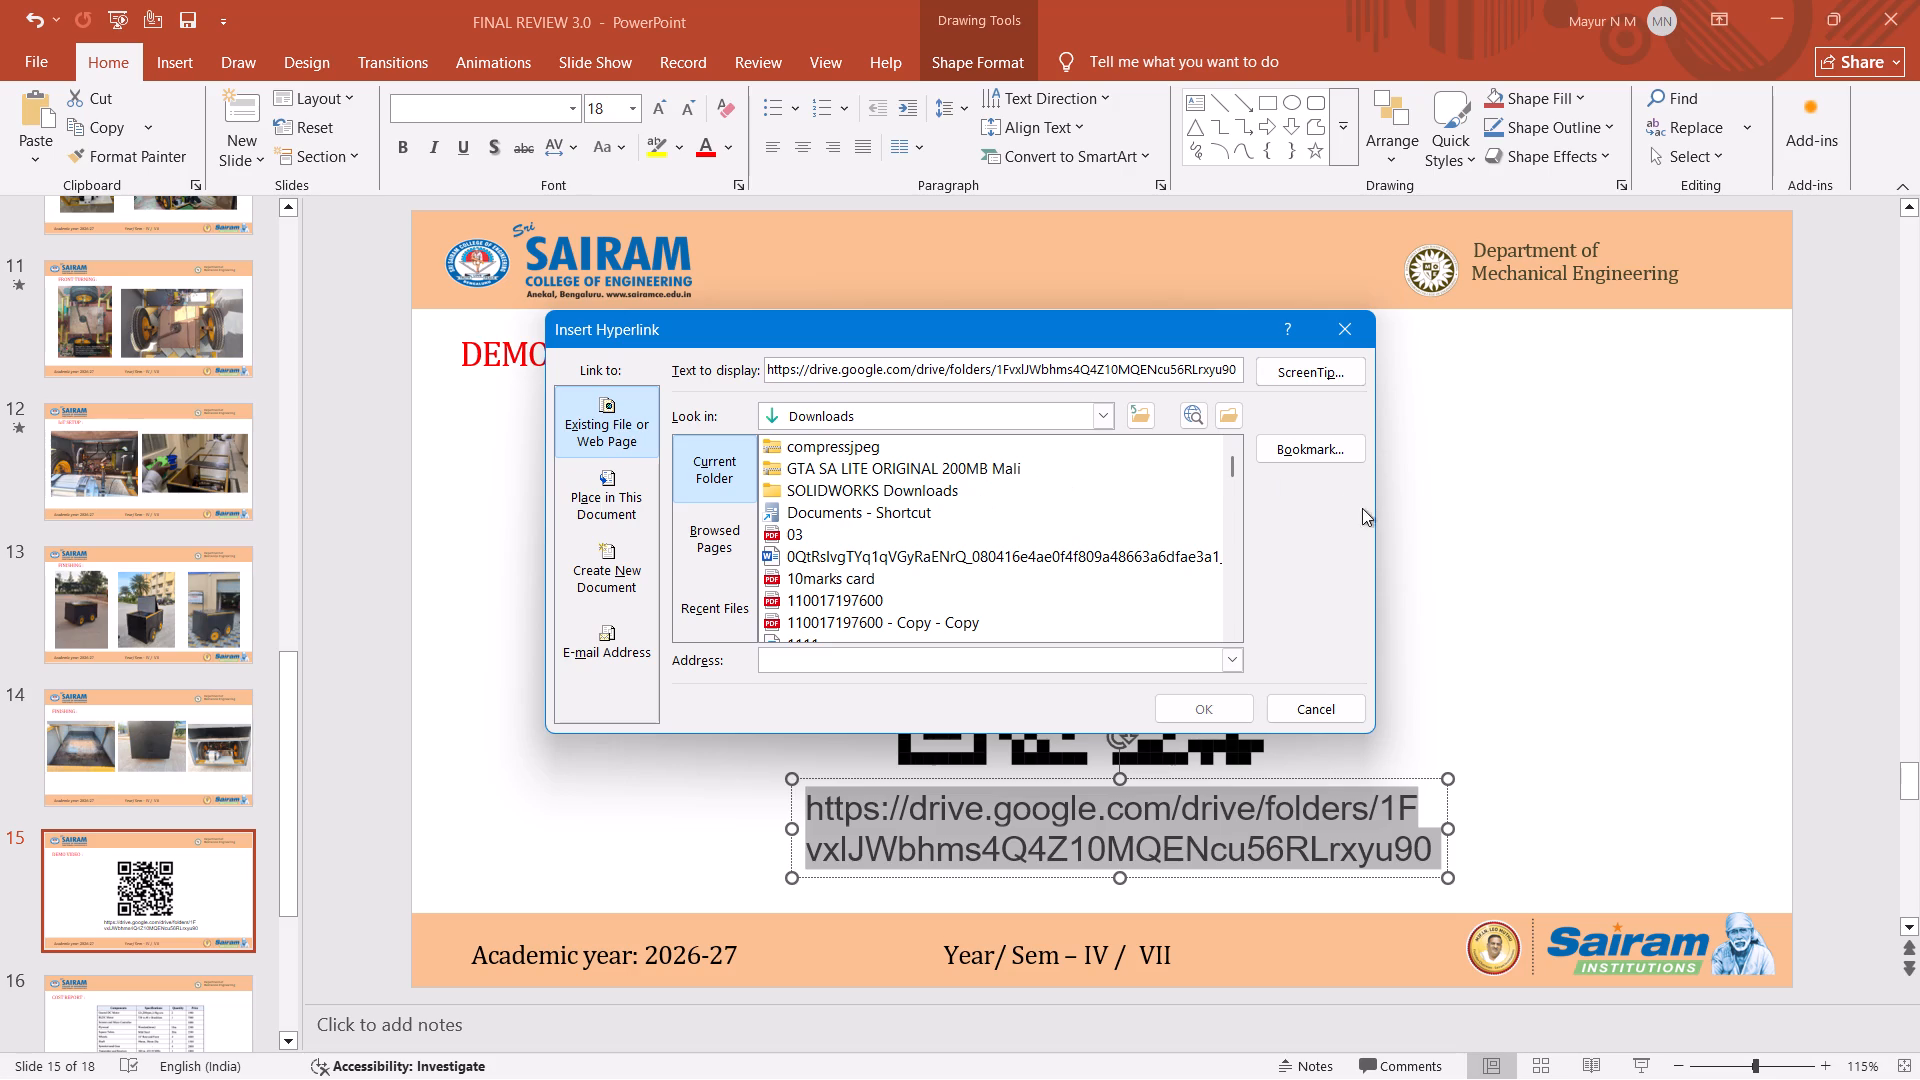
# Examine the bookmark, folder, new-document and e-mail target options for hyperlinking the Drive URL text on the DEMO VIDEO slide.
pyautogui.click(1331, 443)
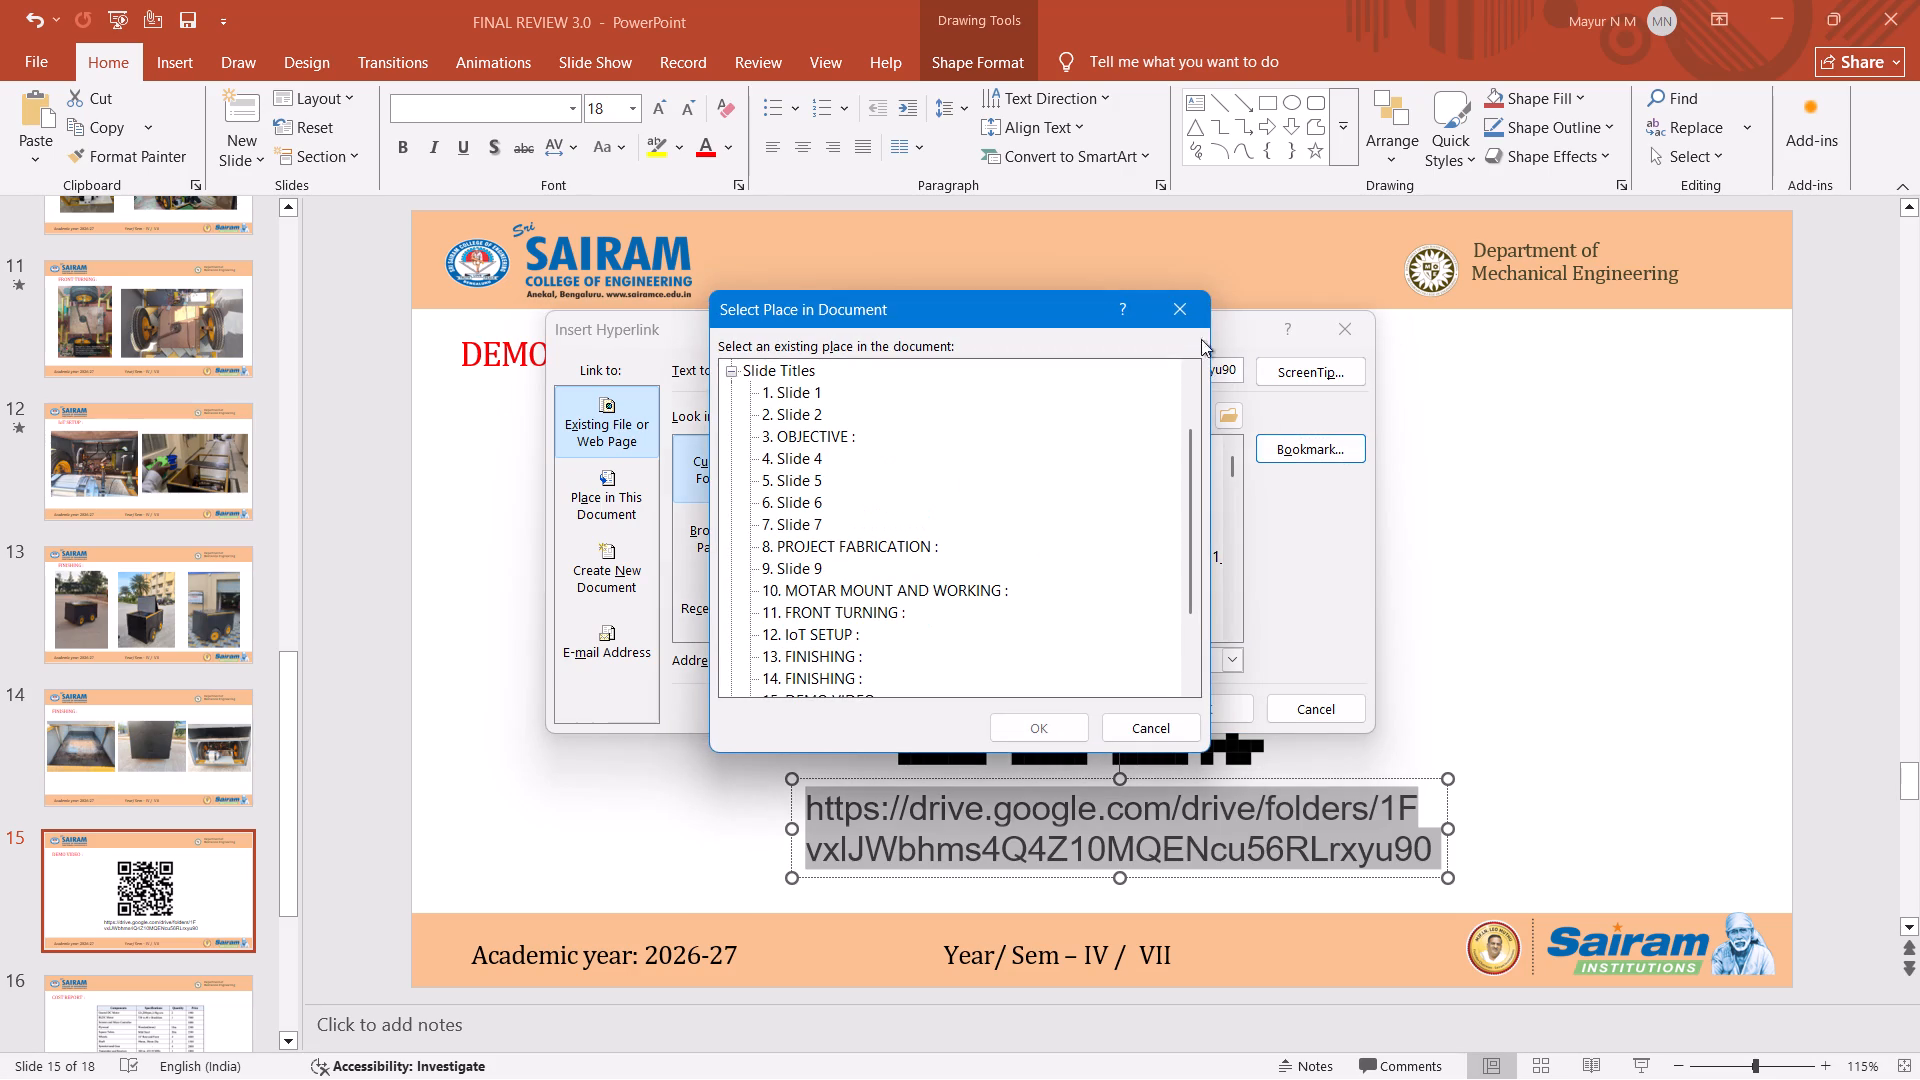
pyautogui.click(1187, 299)
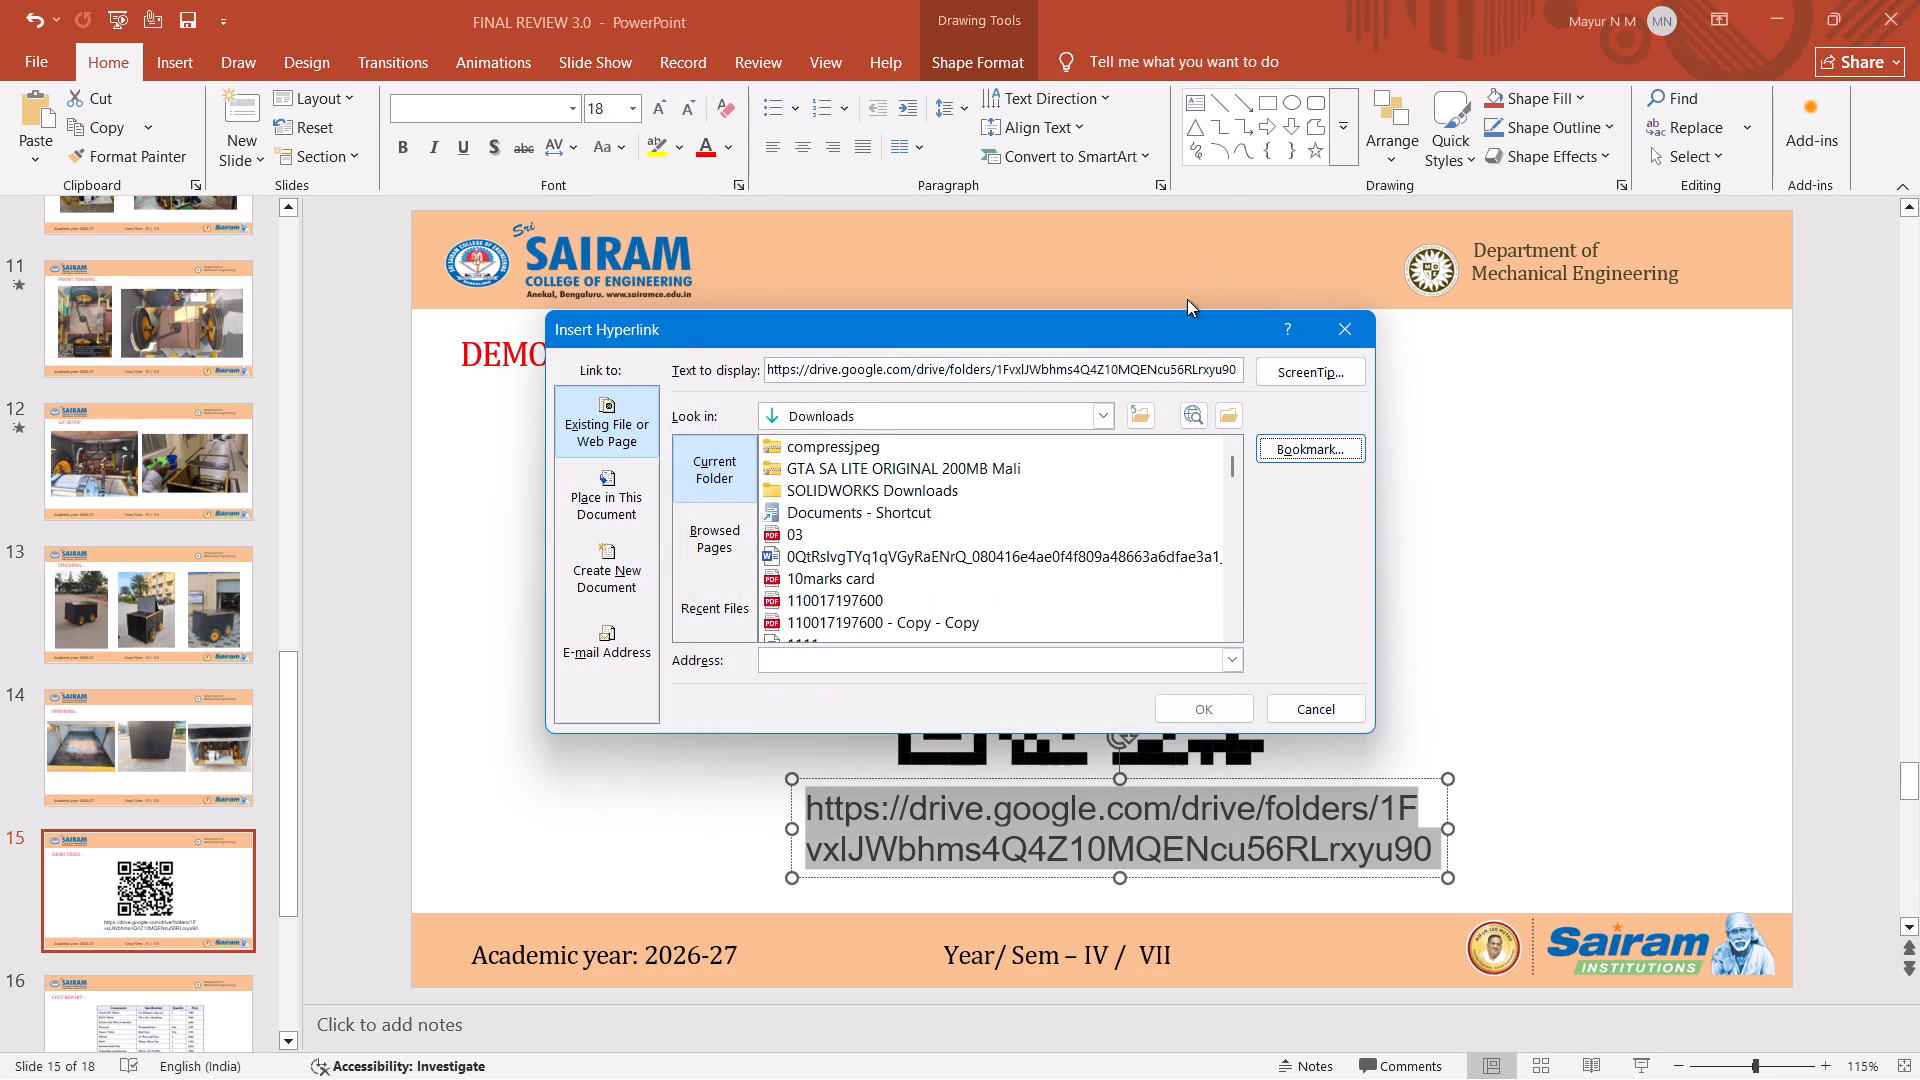
pyautogui.click(949, 405)
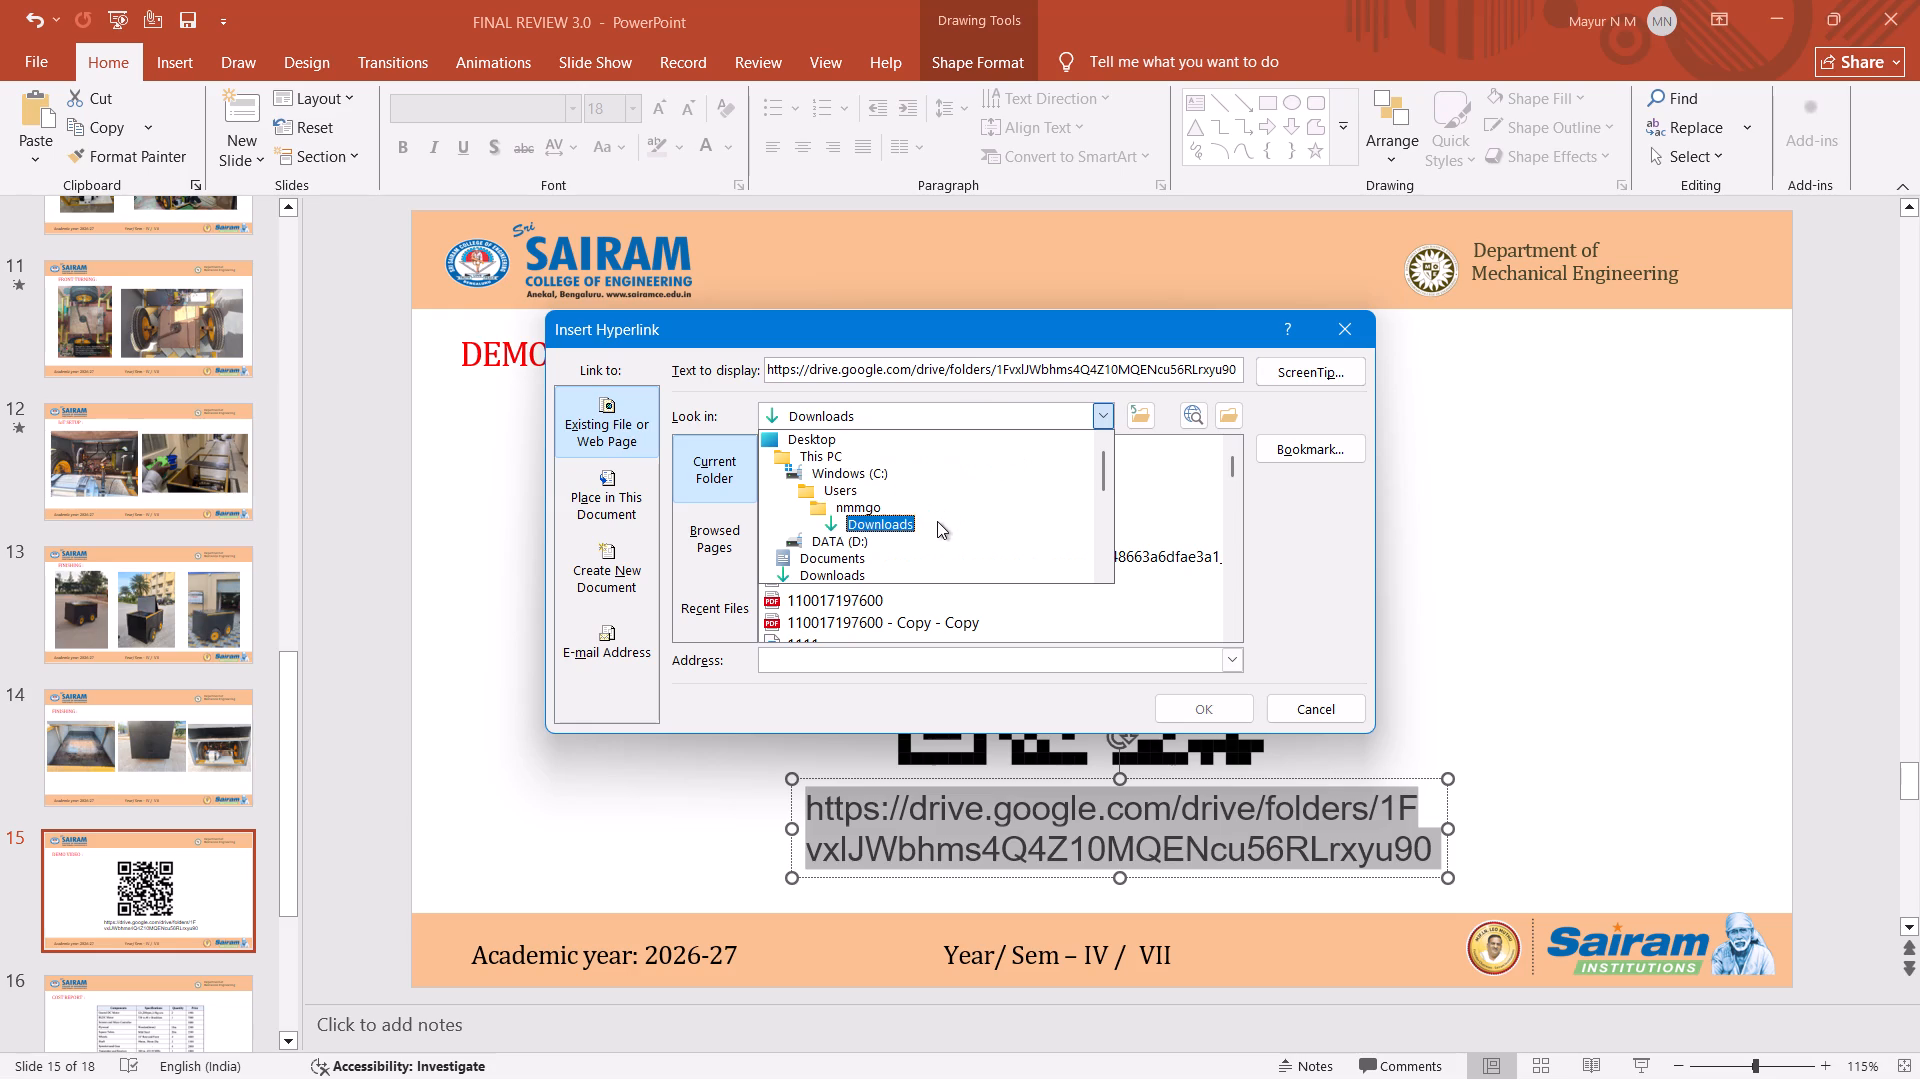
pyautogui.scroll(-9, 935, 521)
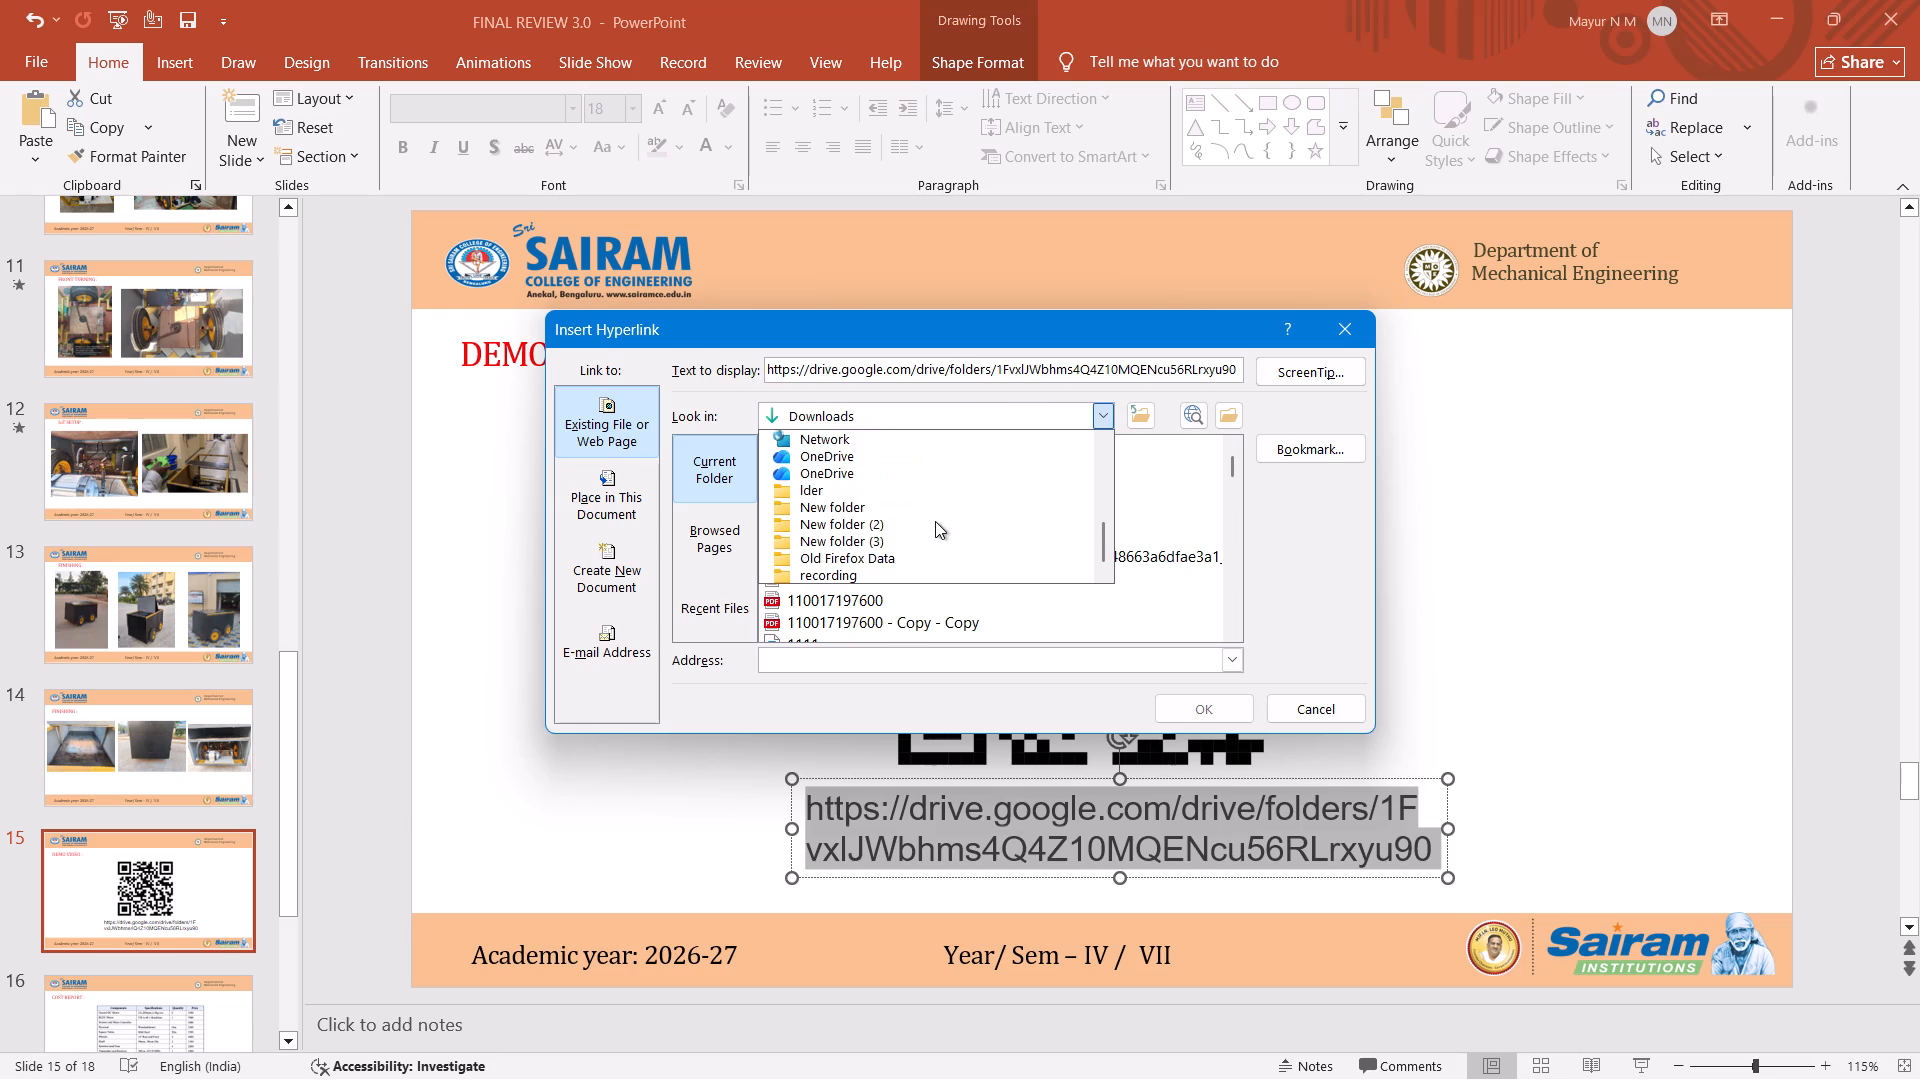
pyautogui.scroll(-2, 935, 521)
pyautogui.scroll(-20, 935, 521)
pyautogui.scroll(-20, 935, 521)
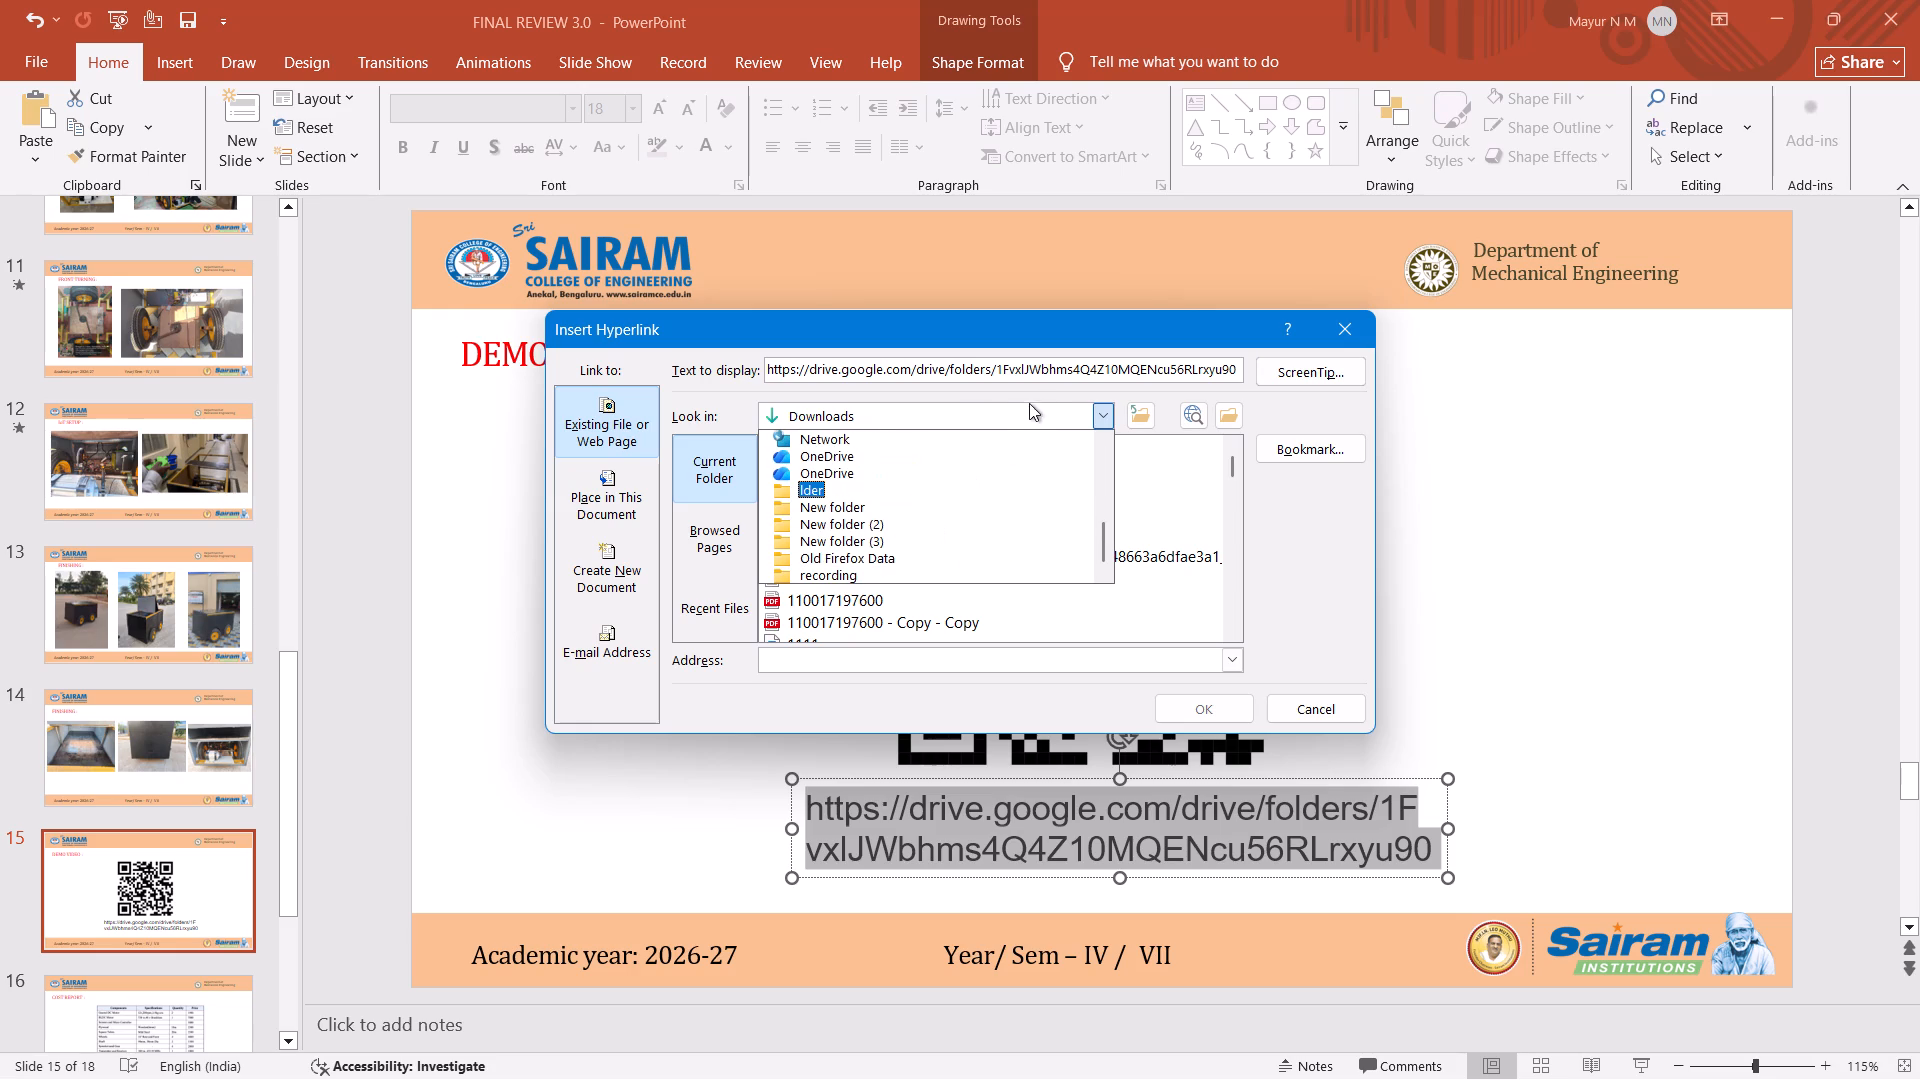
pyautogui.click(1021, 413)
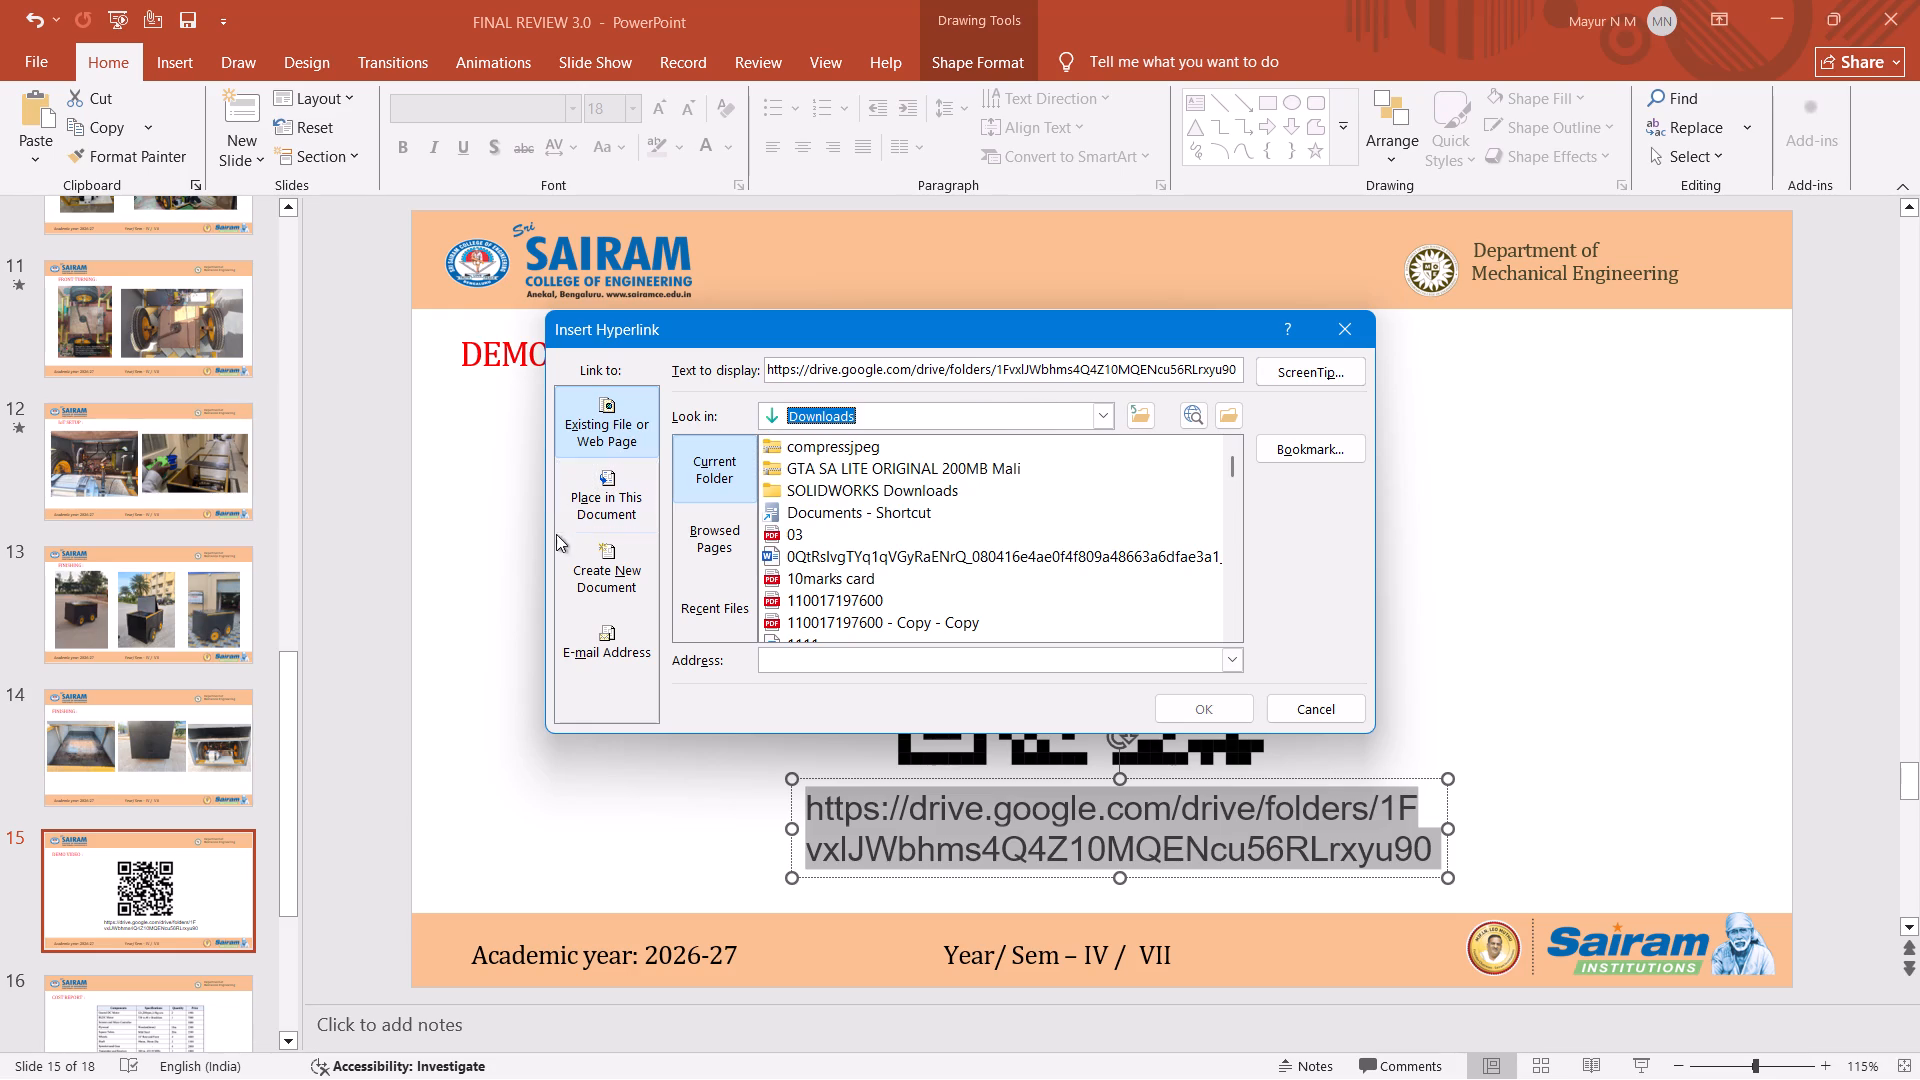
pyautogui.click(591, 511)
pyautogui.click(597, 552)
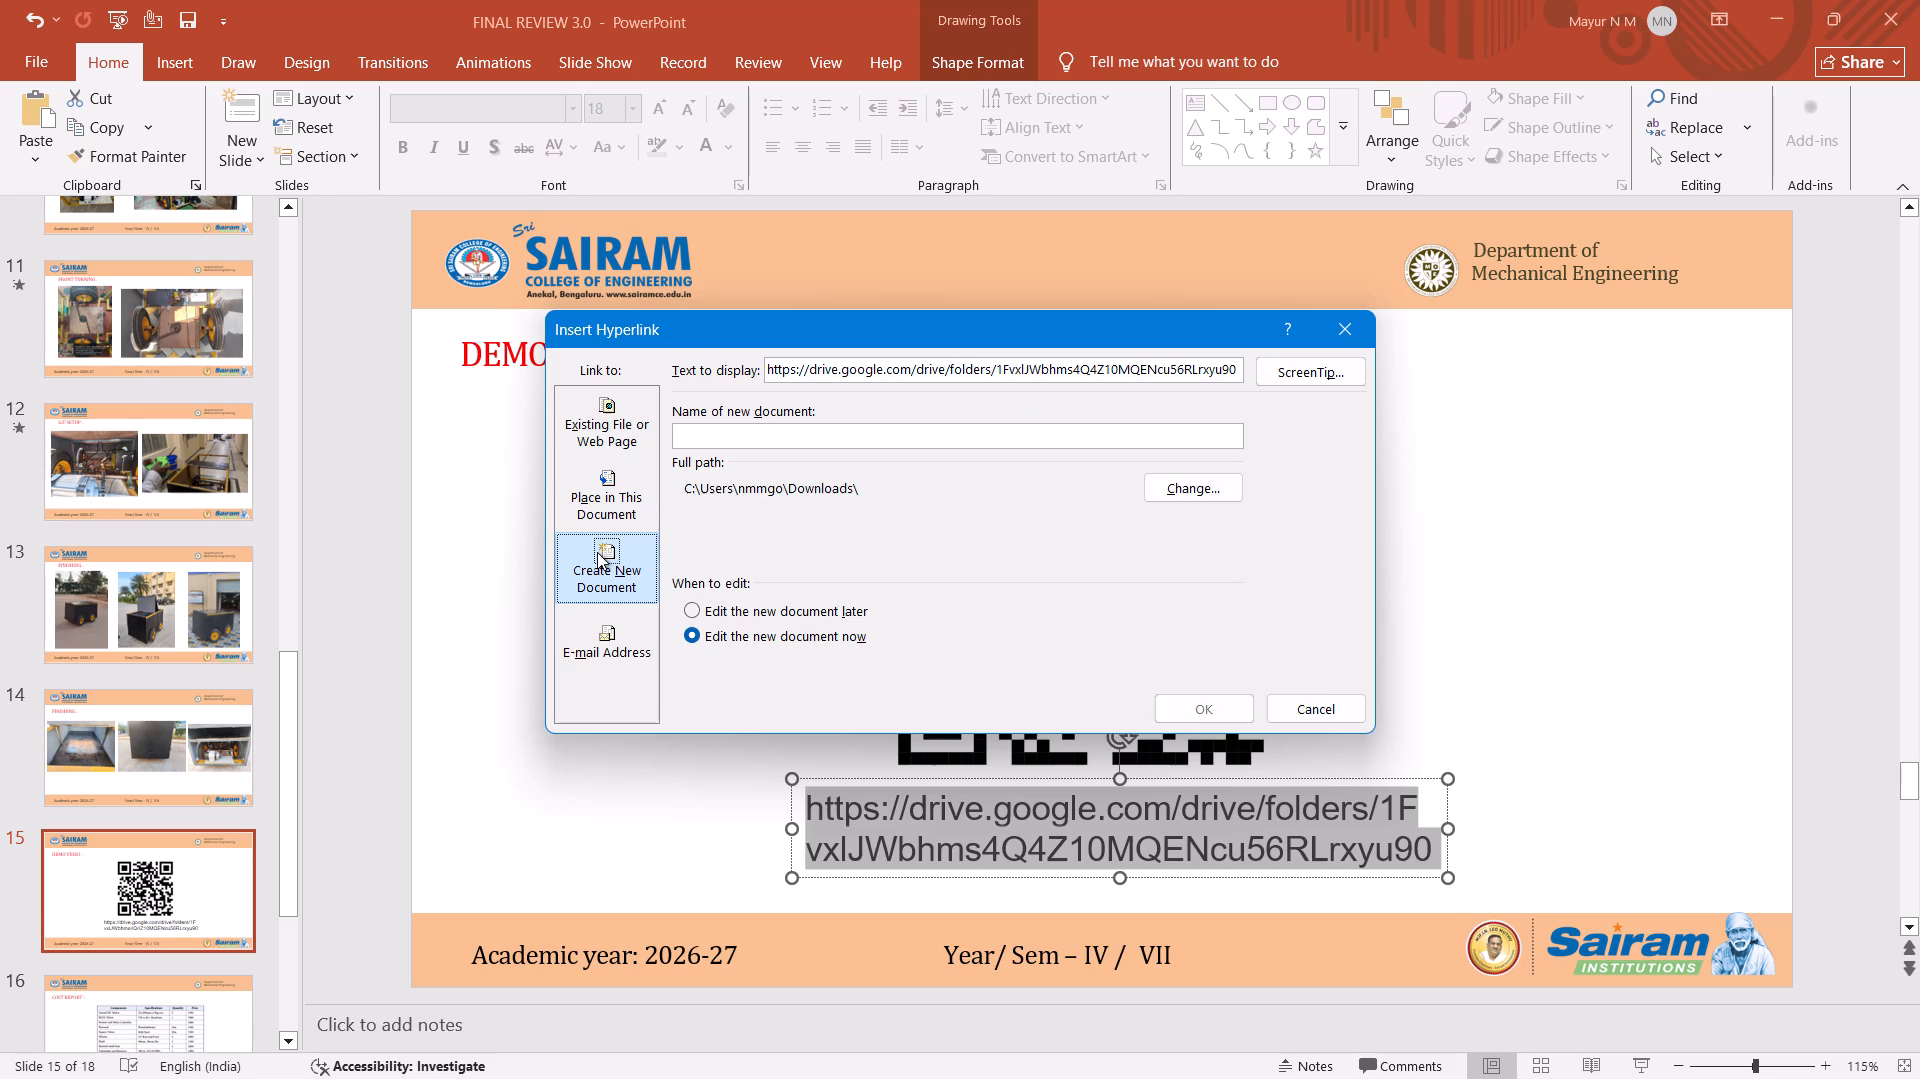
pyautogui.click(603, 604)
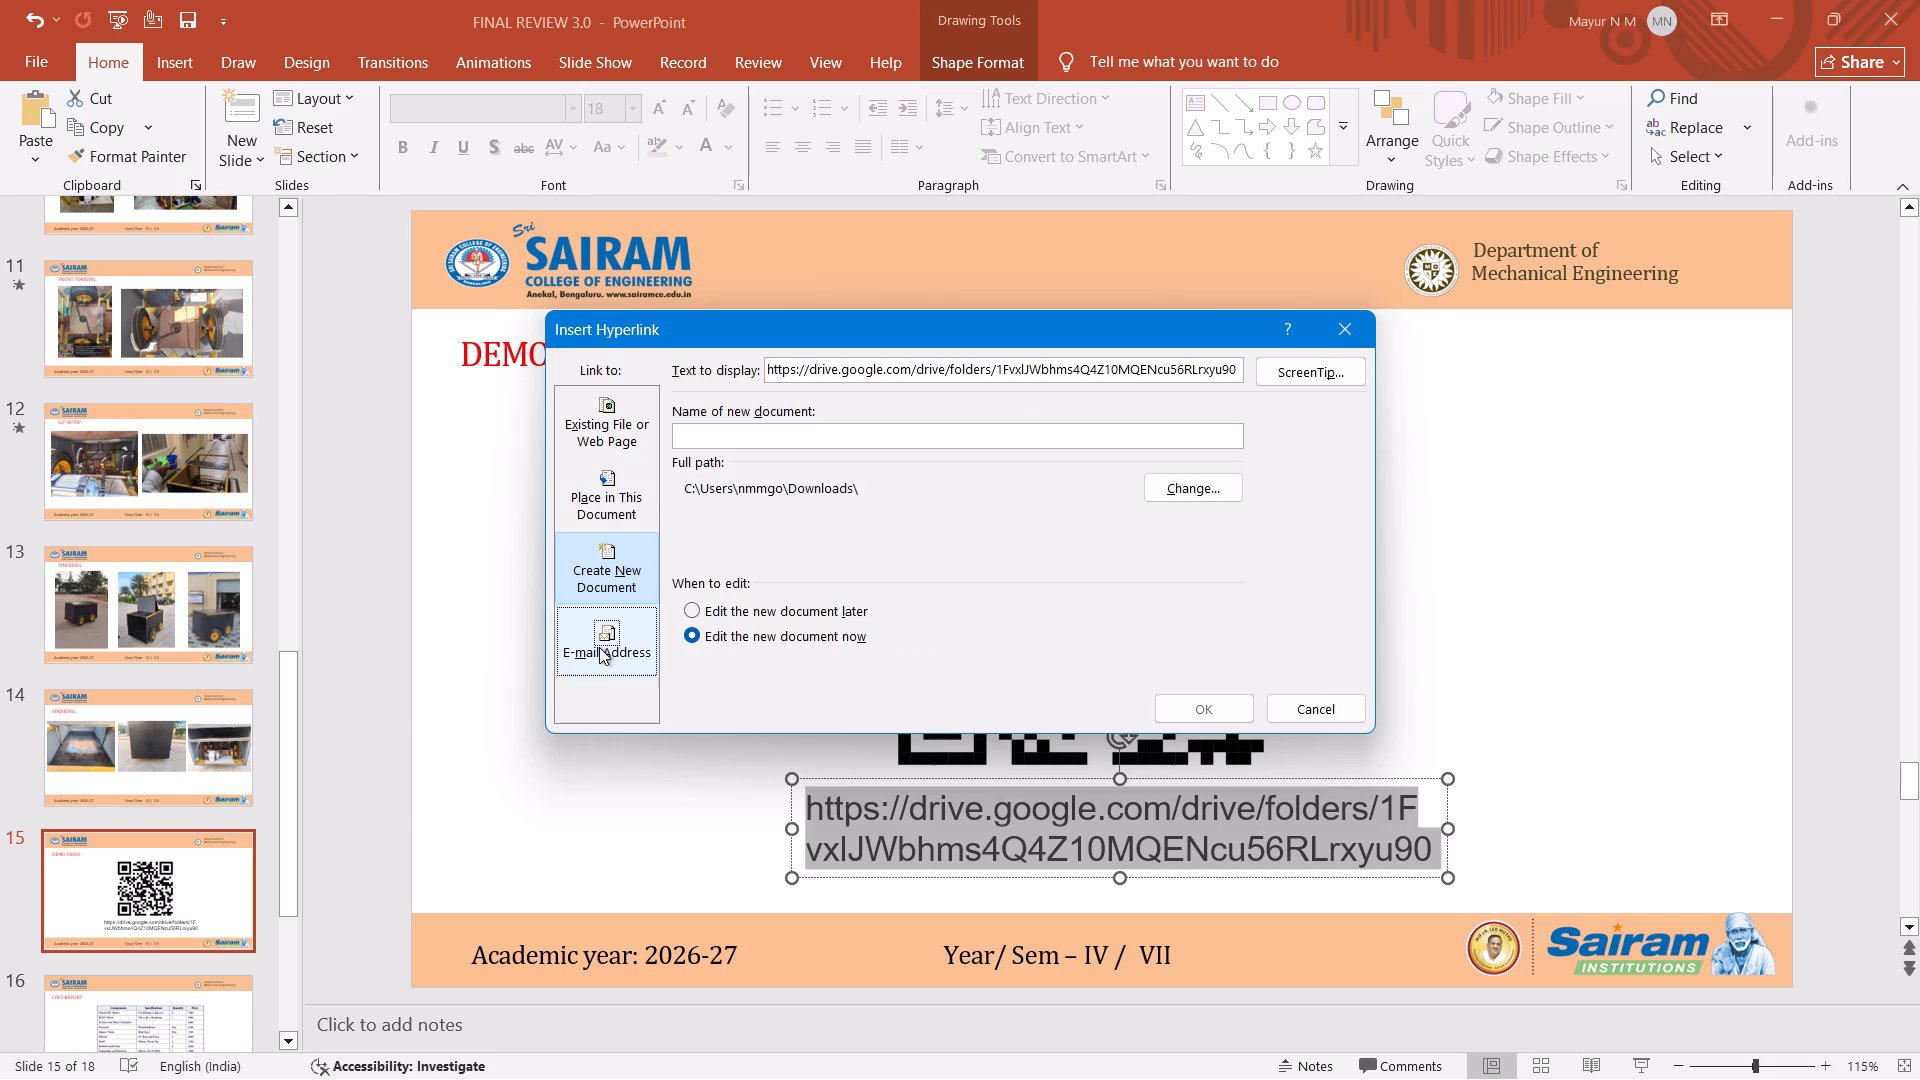
pyautogui.click(599, 647)
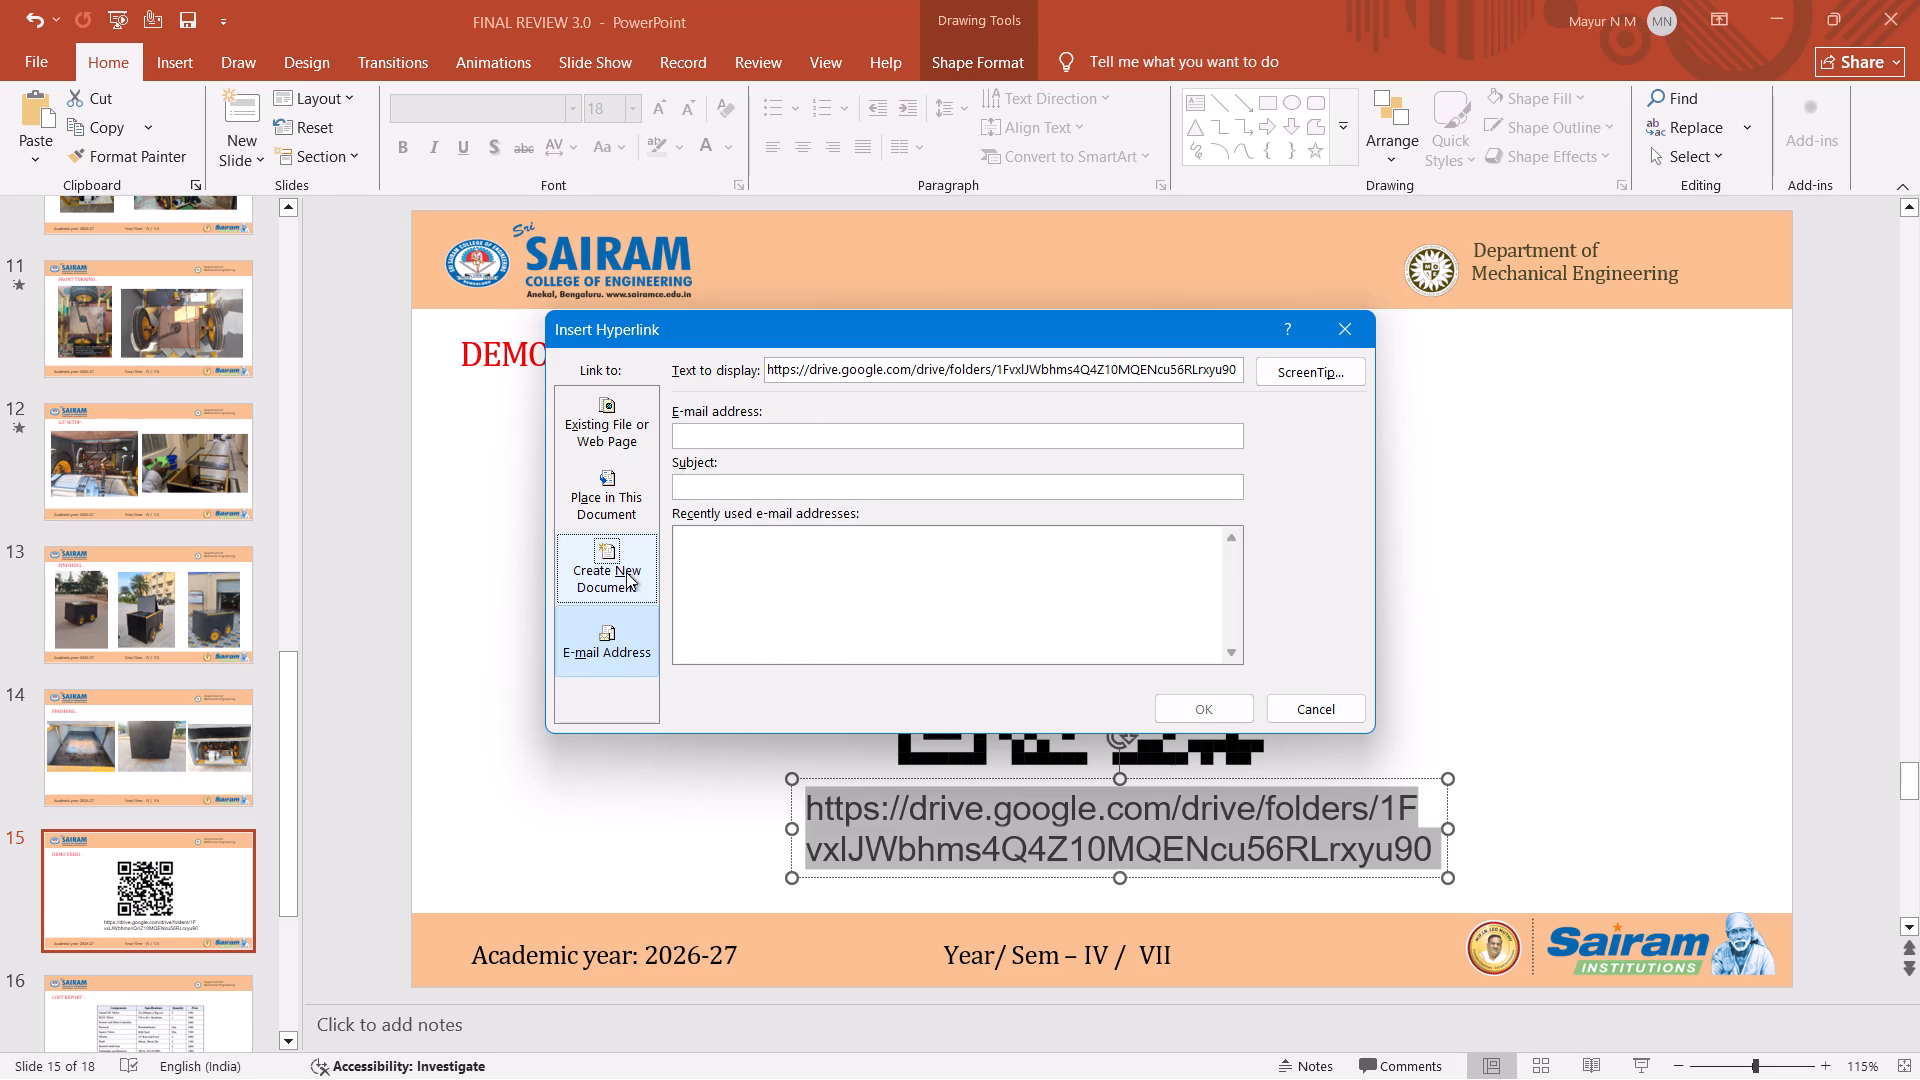
pyautogui.click(626, 572)
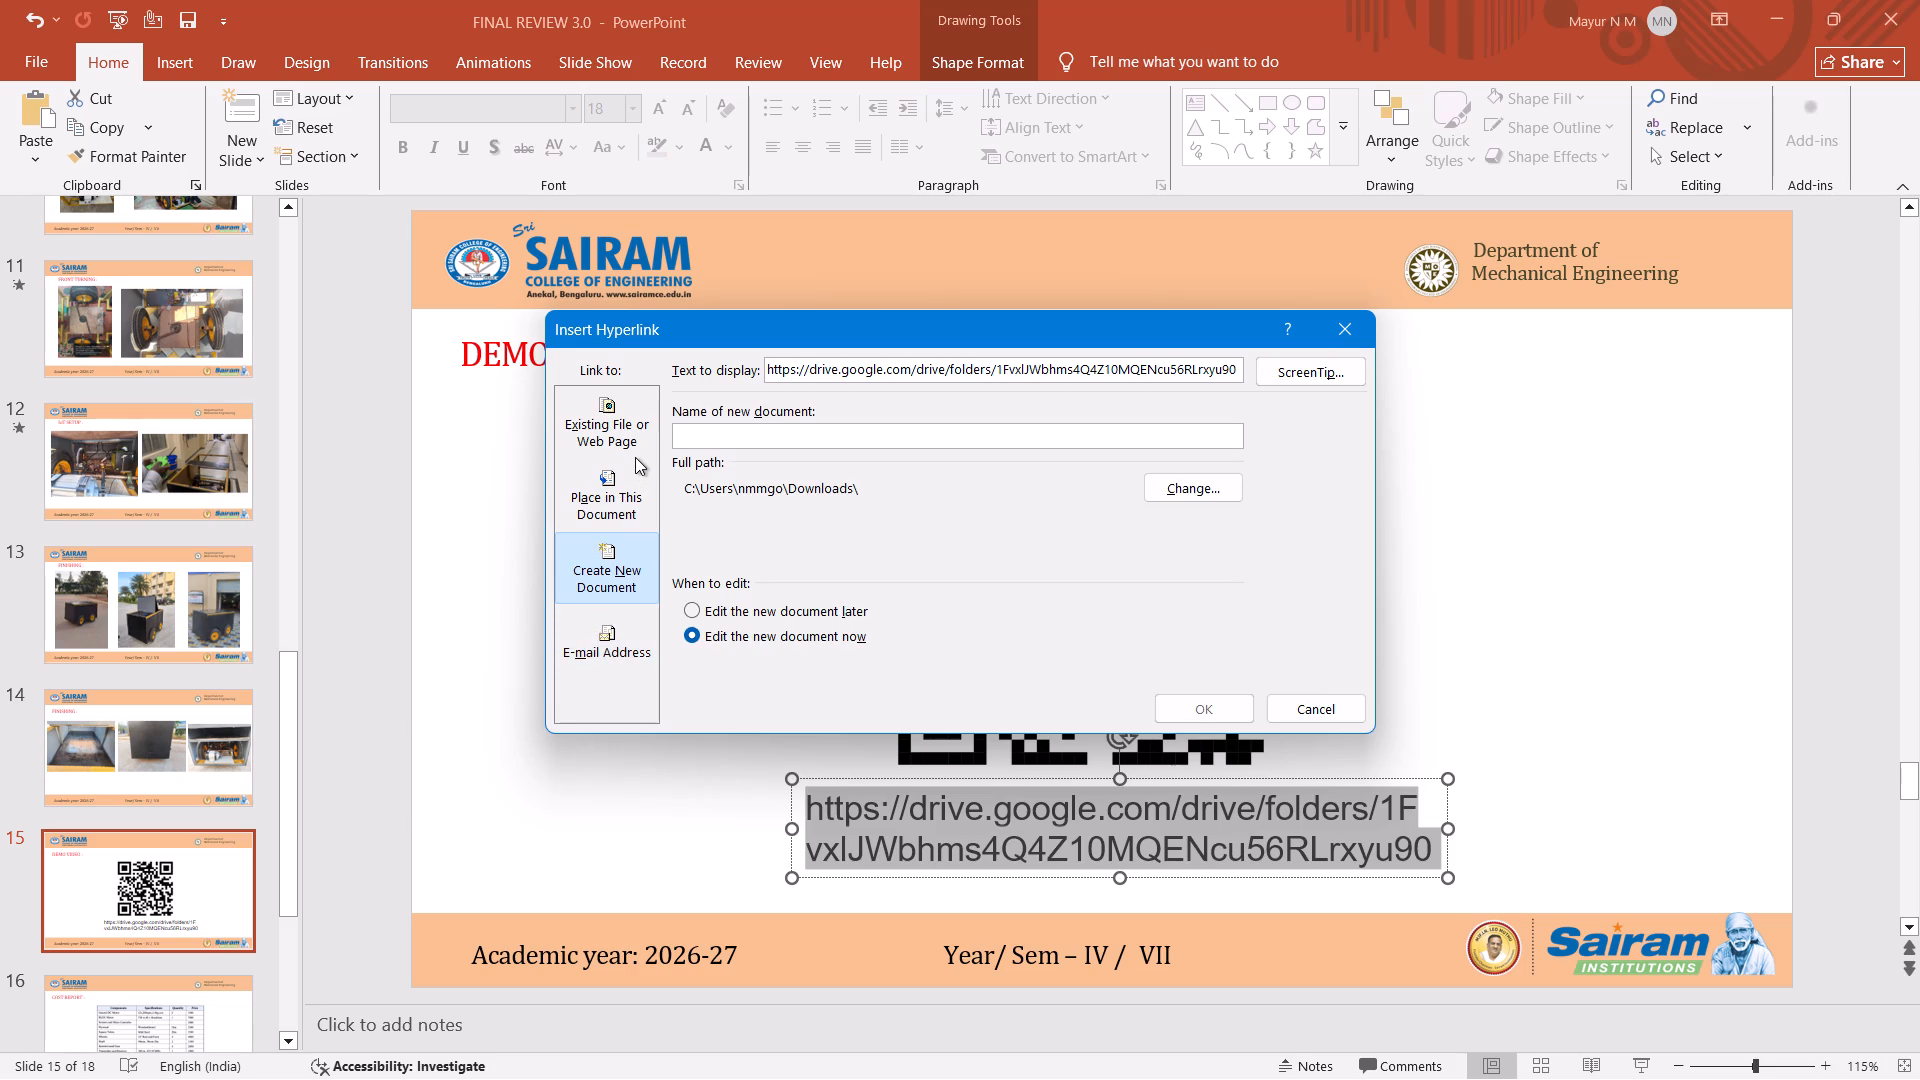
pyautogui.click(635, 457)
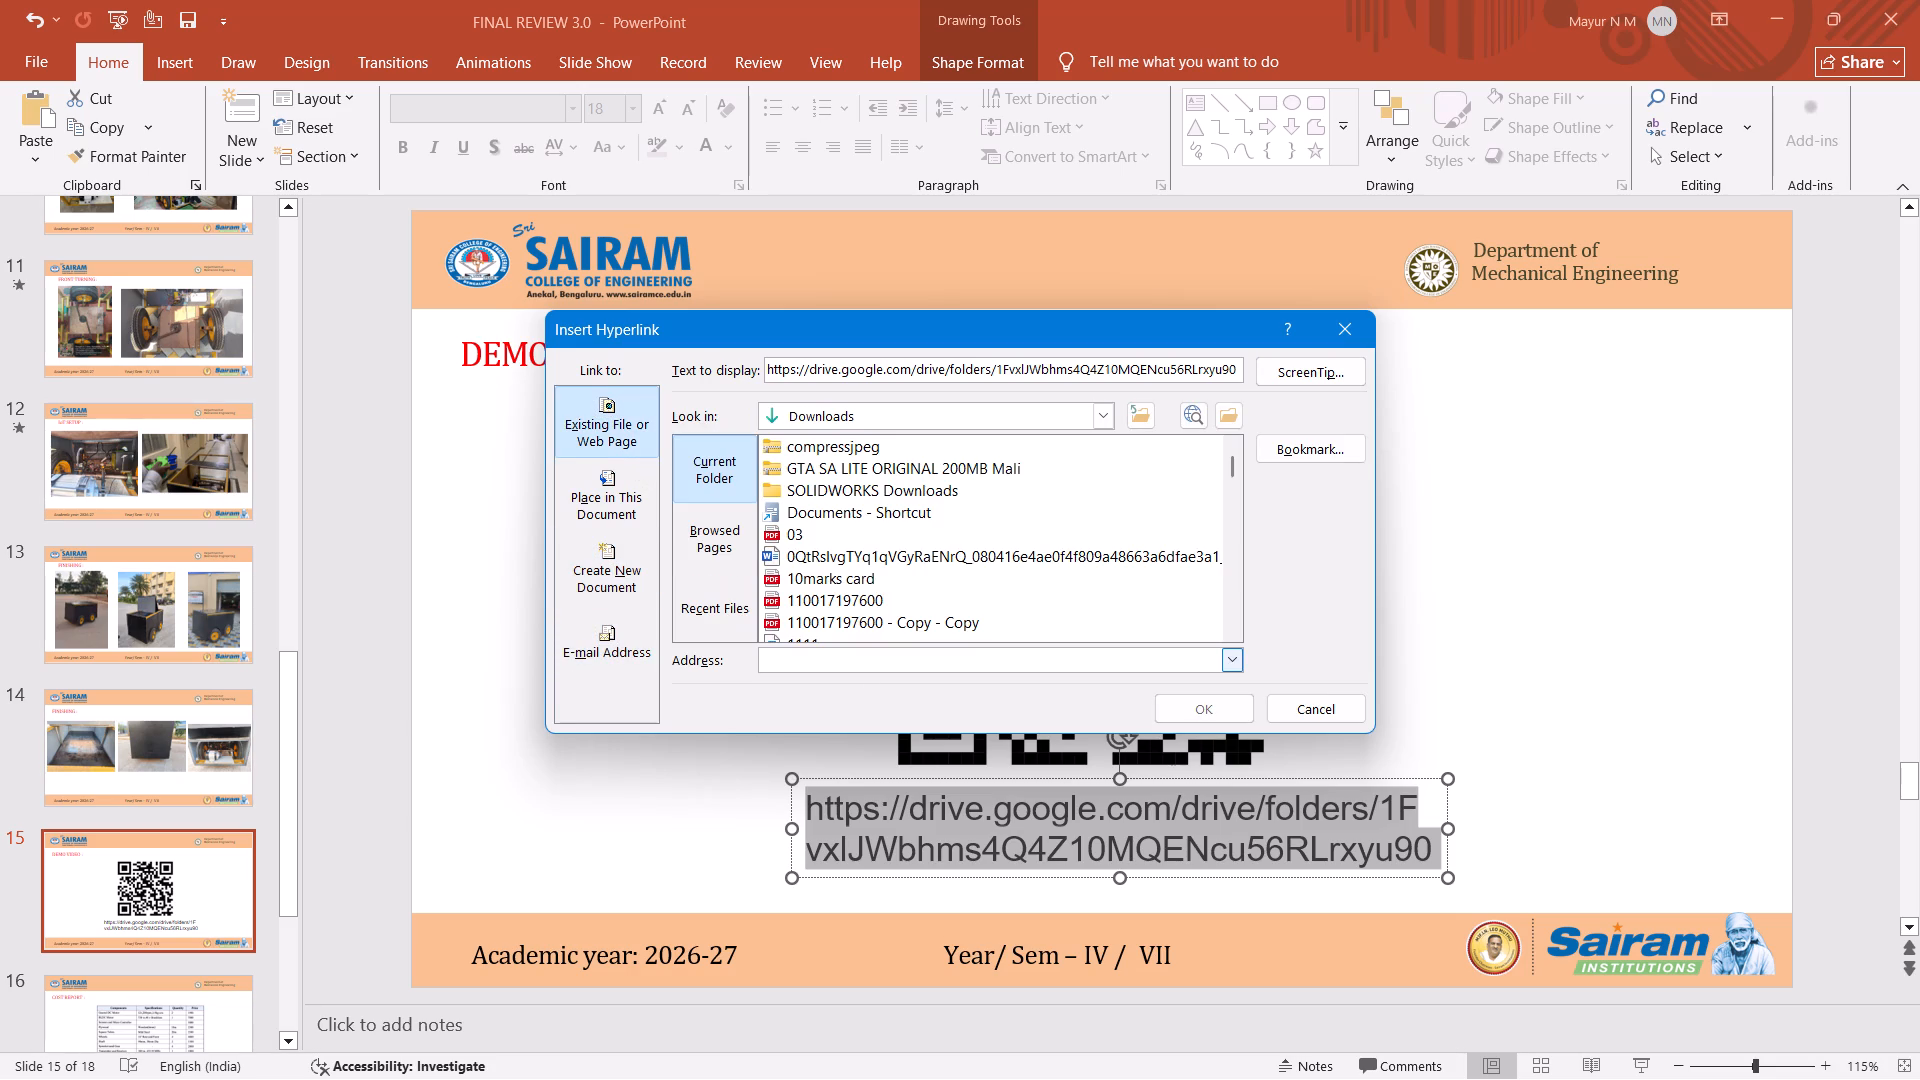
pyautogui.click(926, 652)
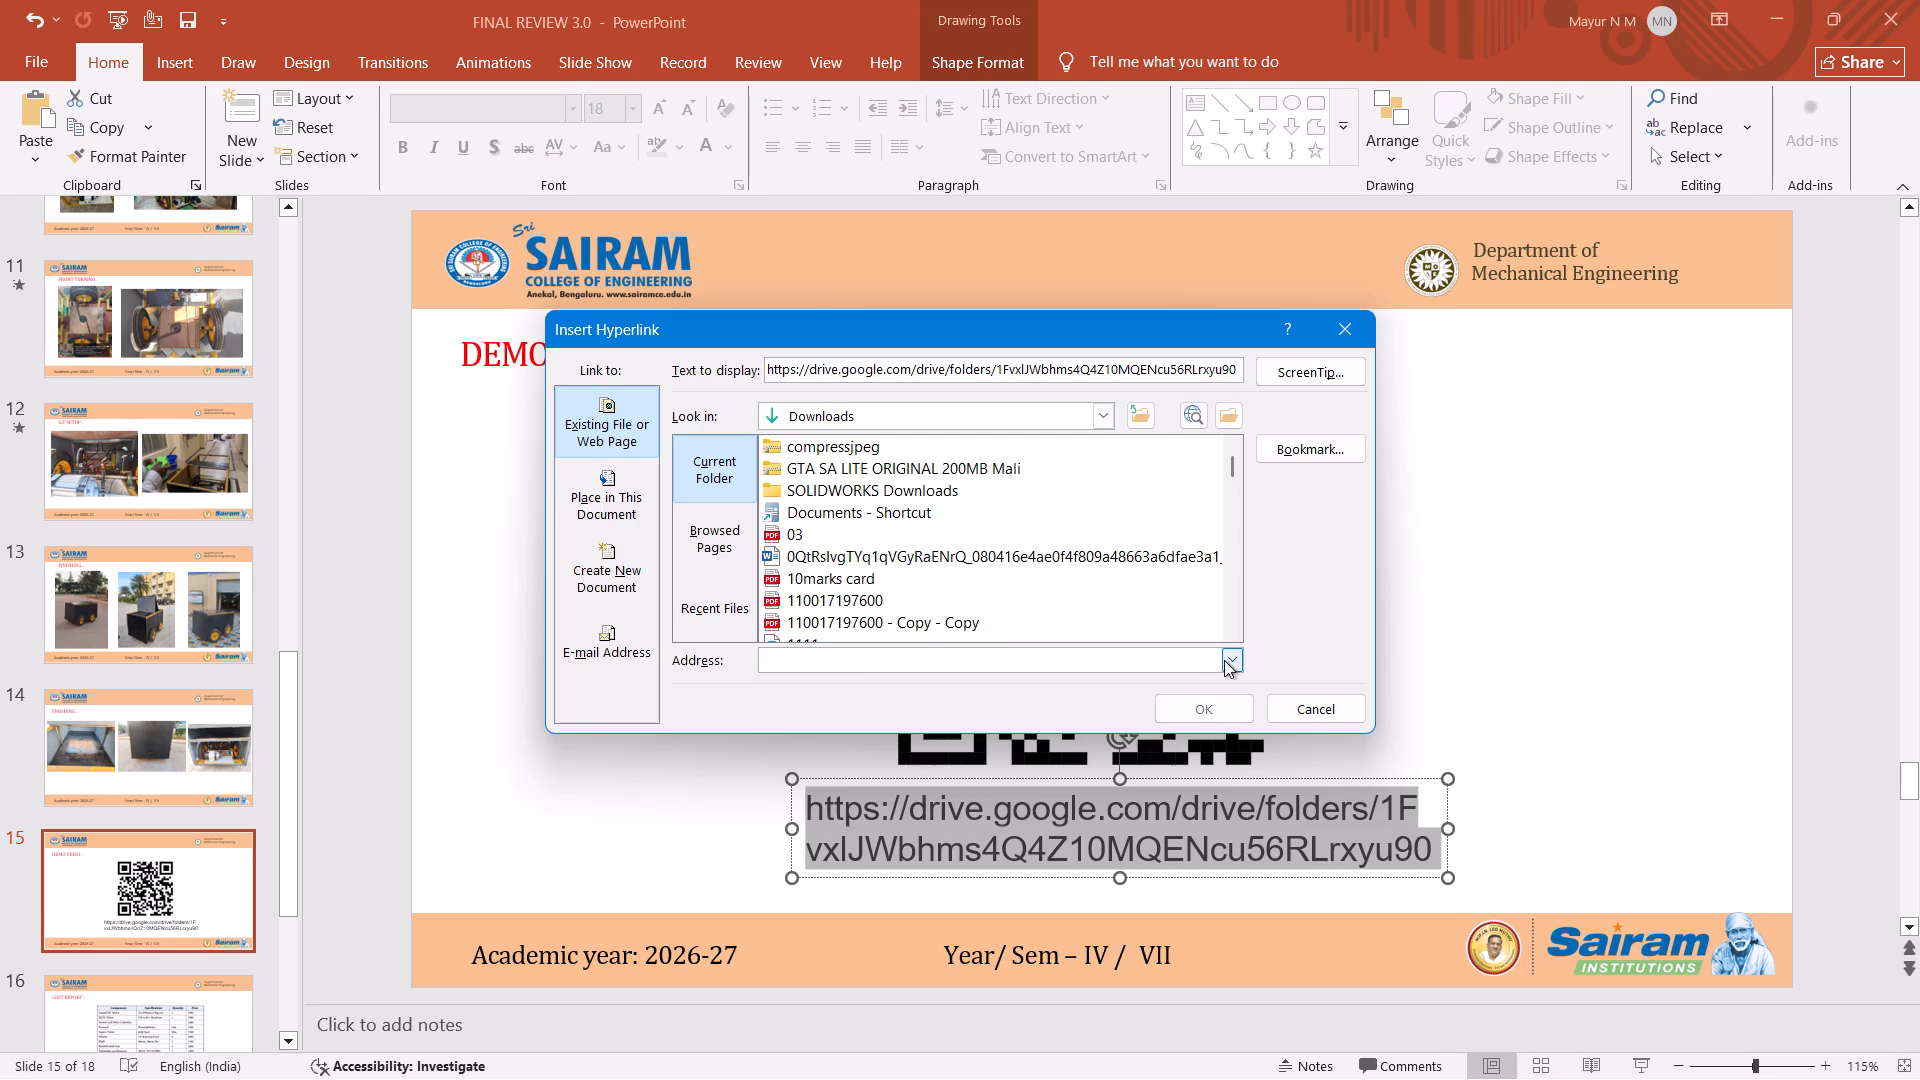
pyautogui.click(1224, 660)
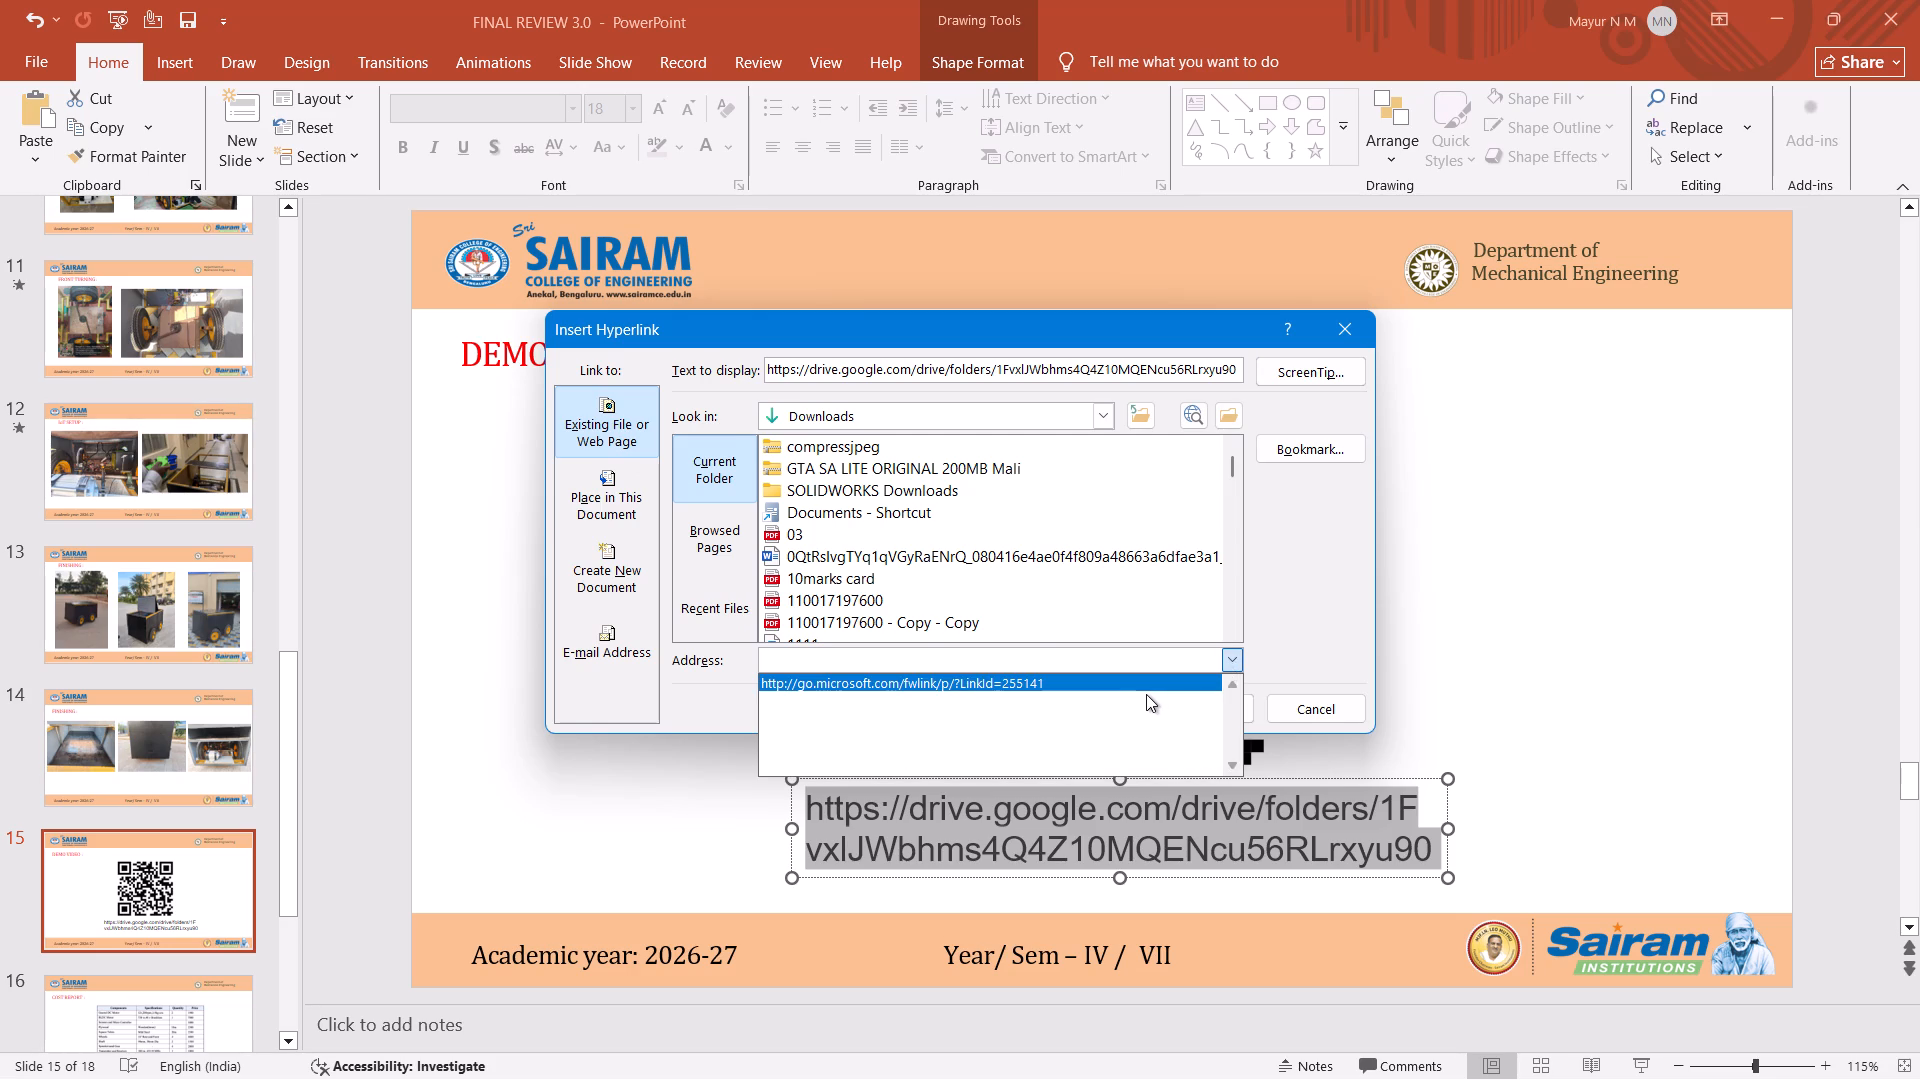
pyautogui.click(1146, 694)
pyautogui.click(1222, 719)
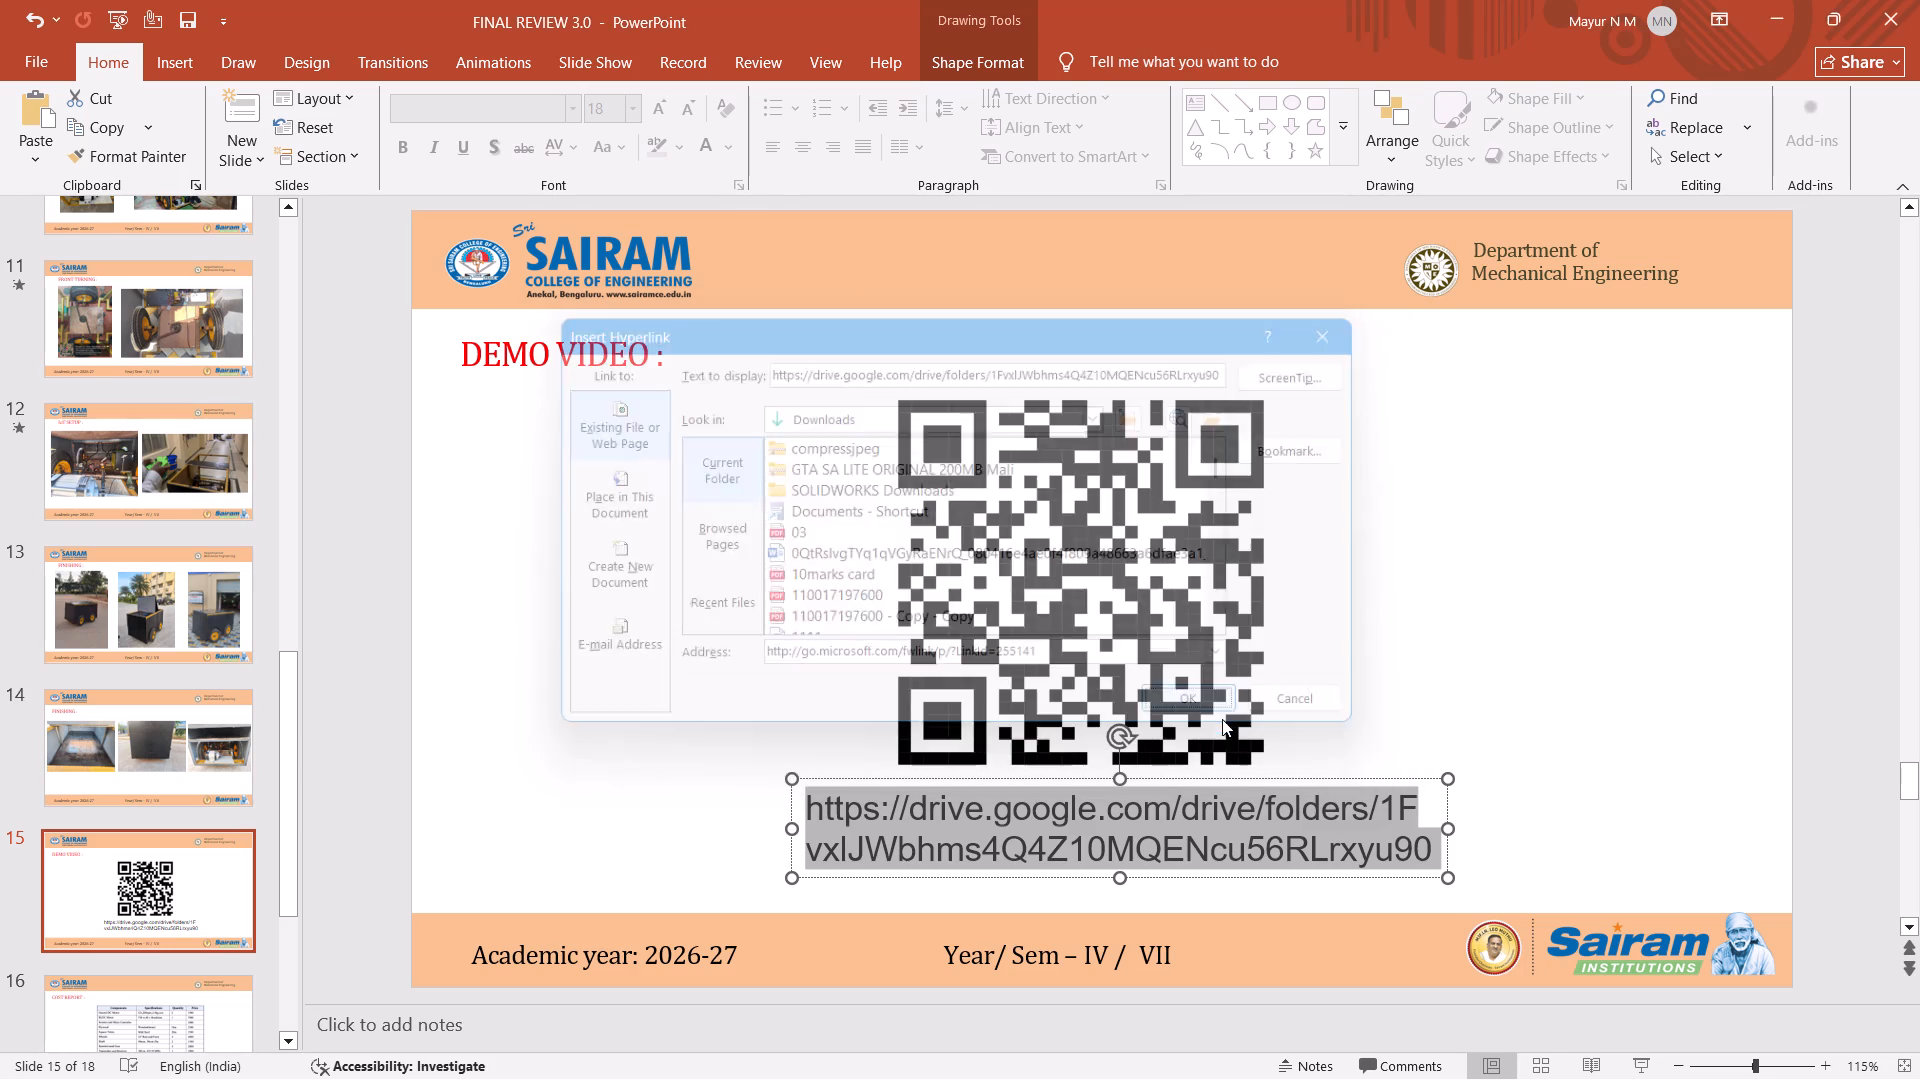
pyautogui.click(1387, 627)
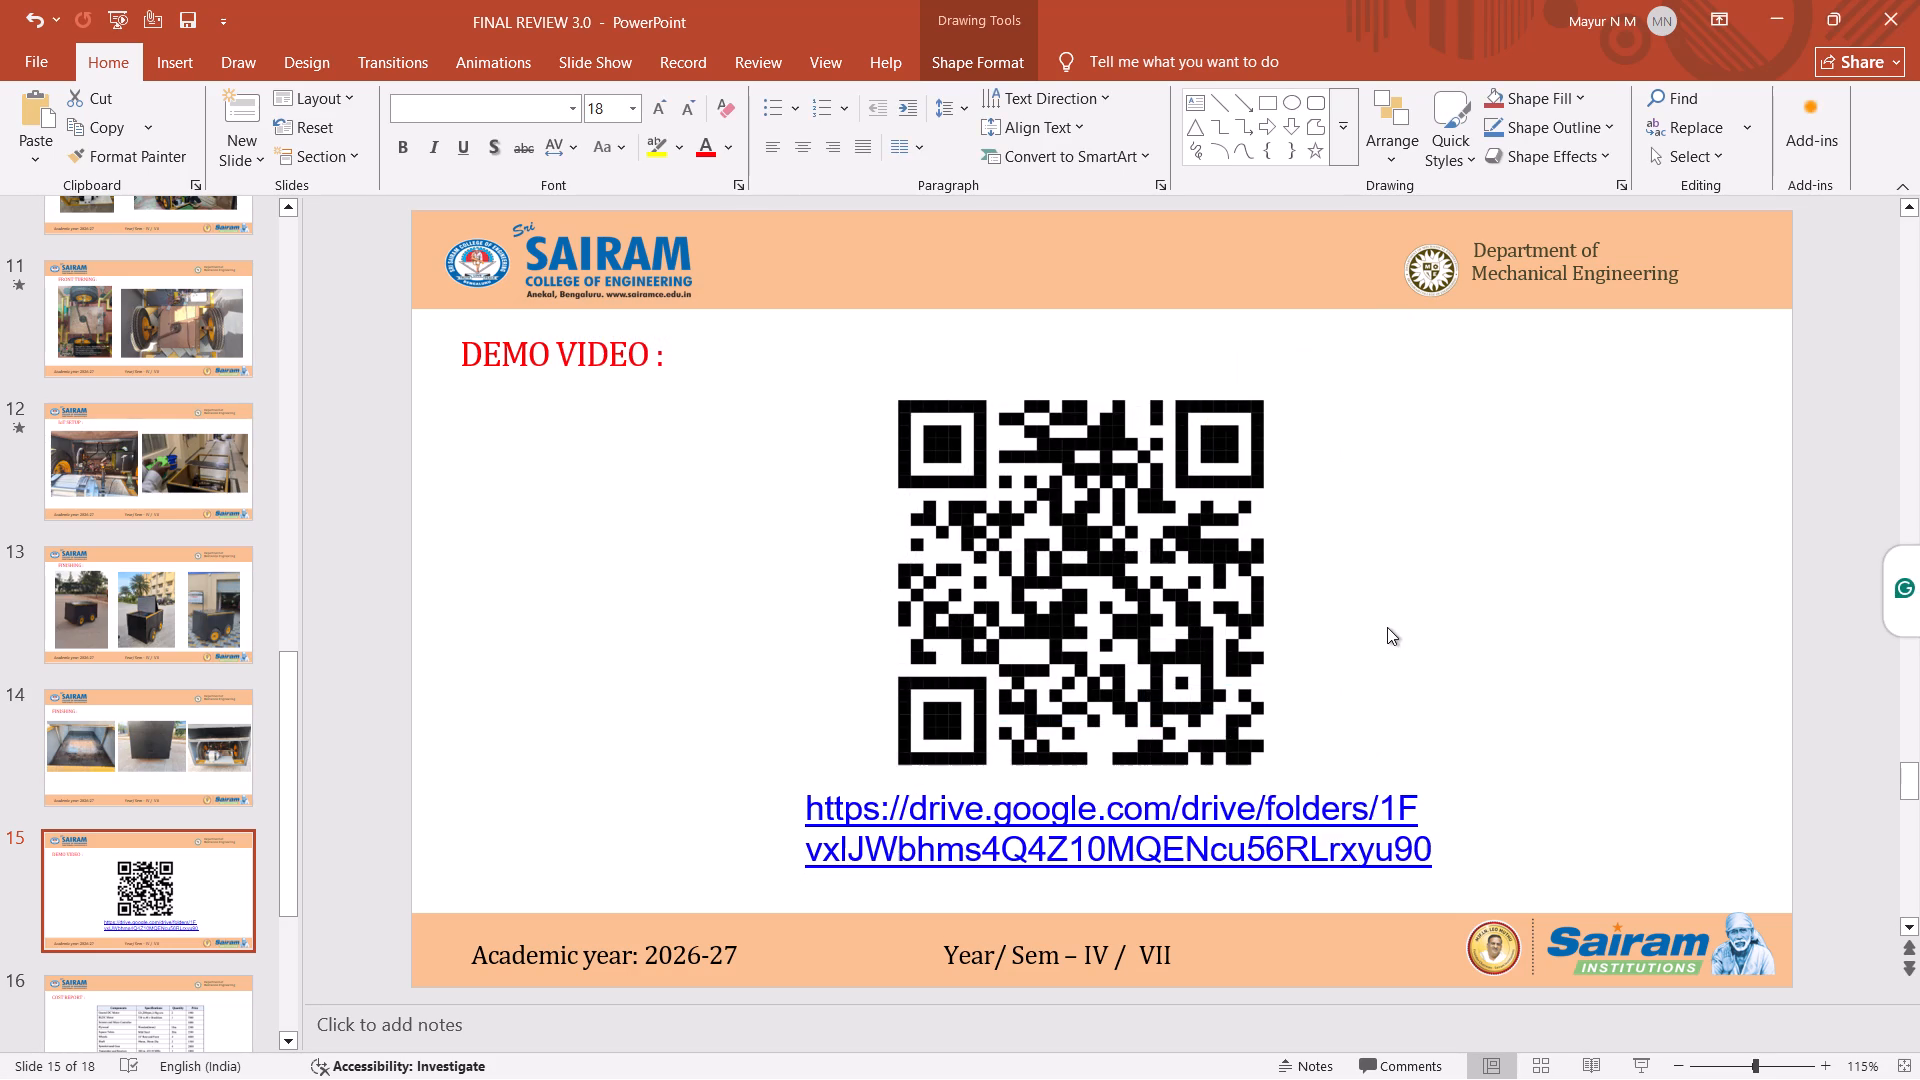
# Test the DEMO VIDEO slide's link by opening it in Google Chrome, and close the browser window to return to the slide.
pyautogui.keyDown('ctrl'); pyautogui.click(1134, 837); pyautogui.keyUp('ctrl')
pyautogui.keyDown('ctrl'); pyautogui.click(1134, 837); pyautogui.keyUp('ctrl')
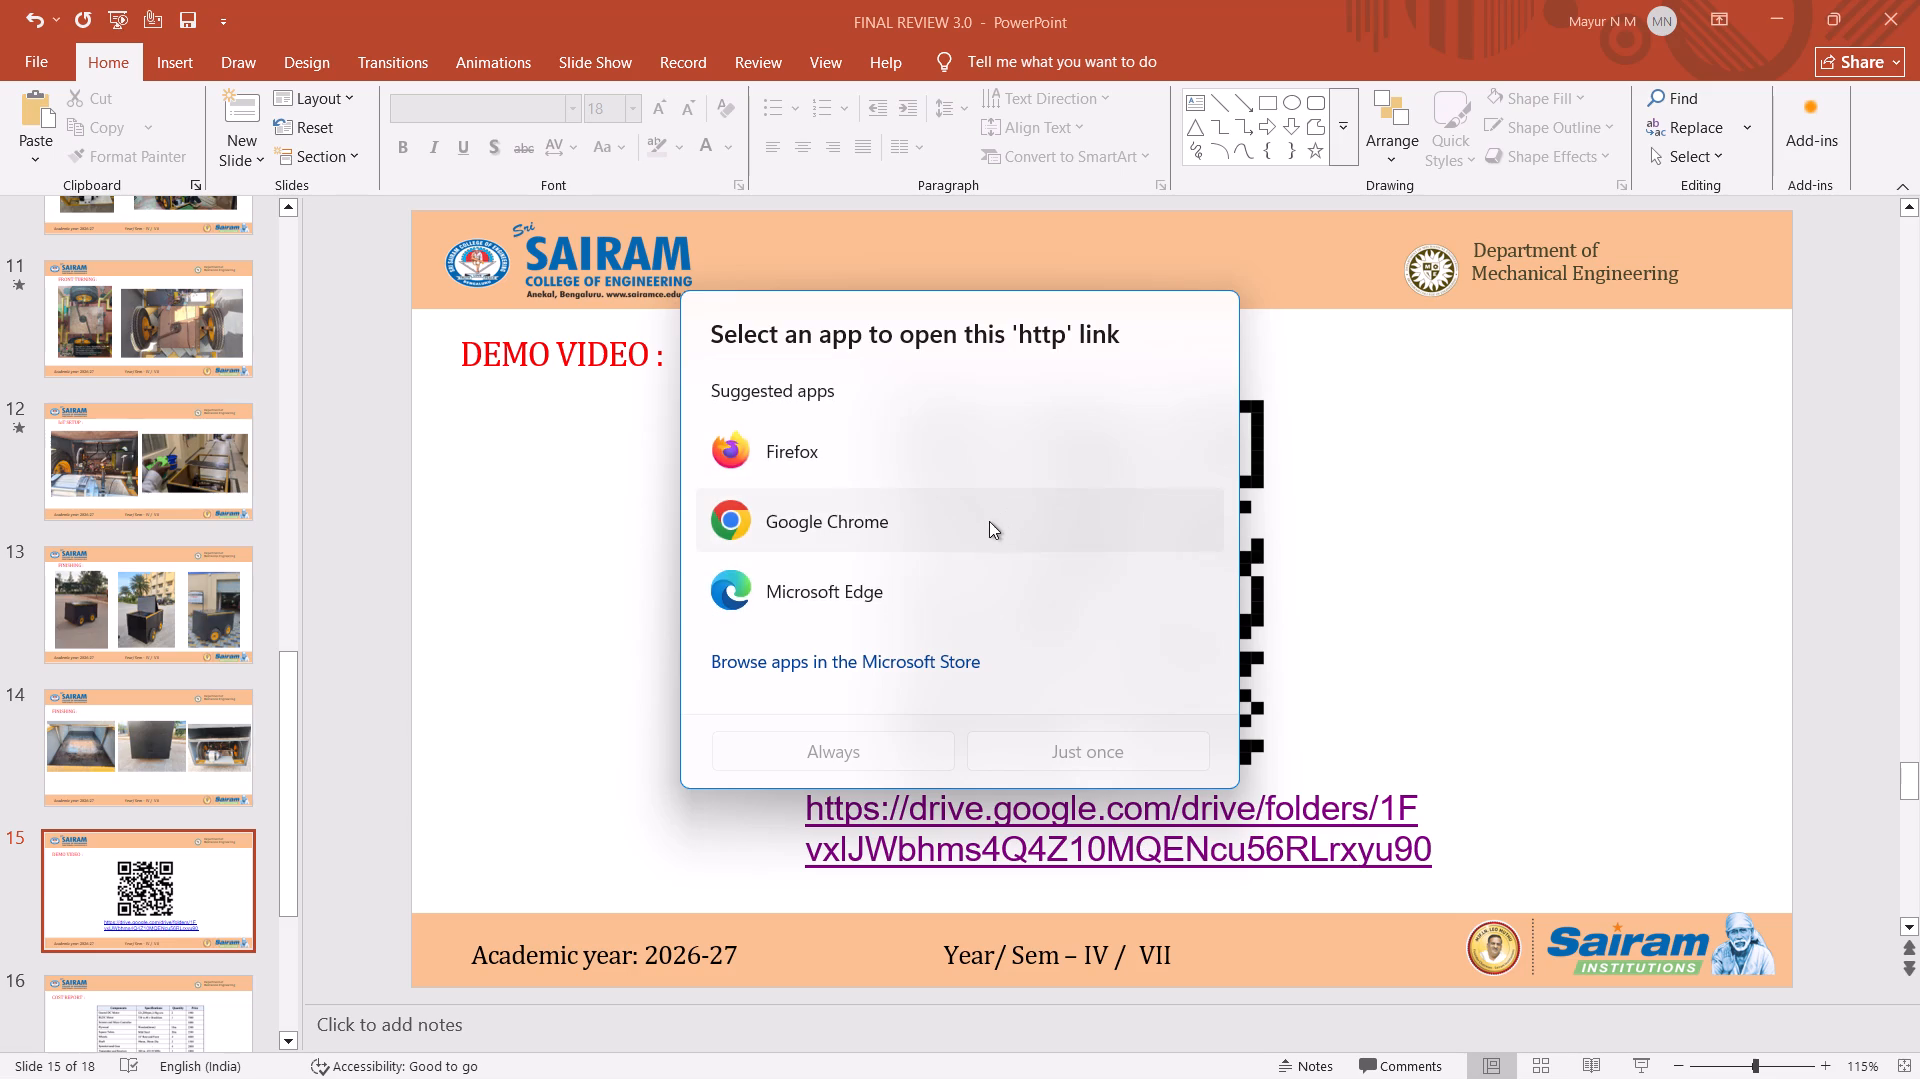
pyautogui.doubleClick(989, 521)
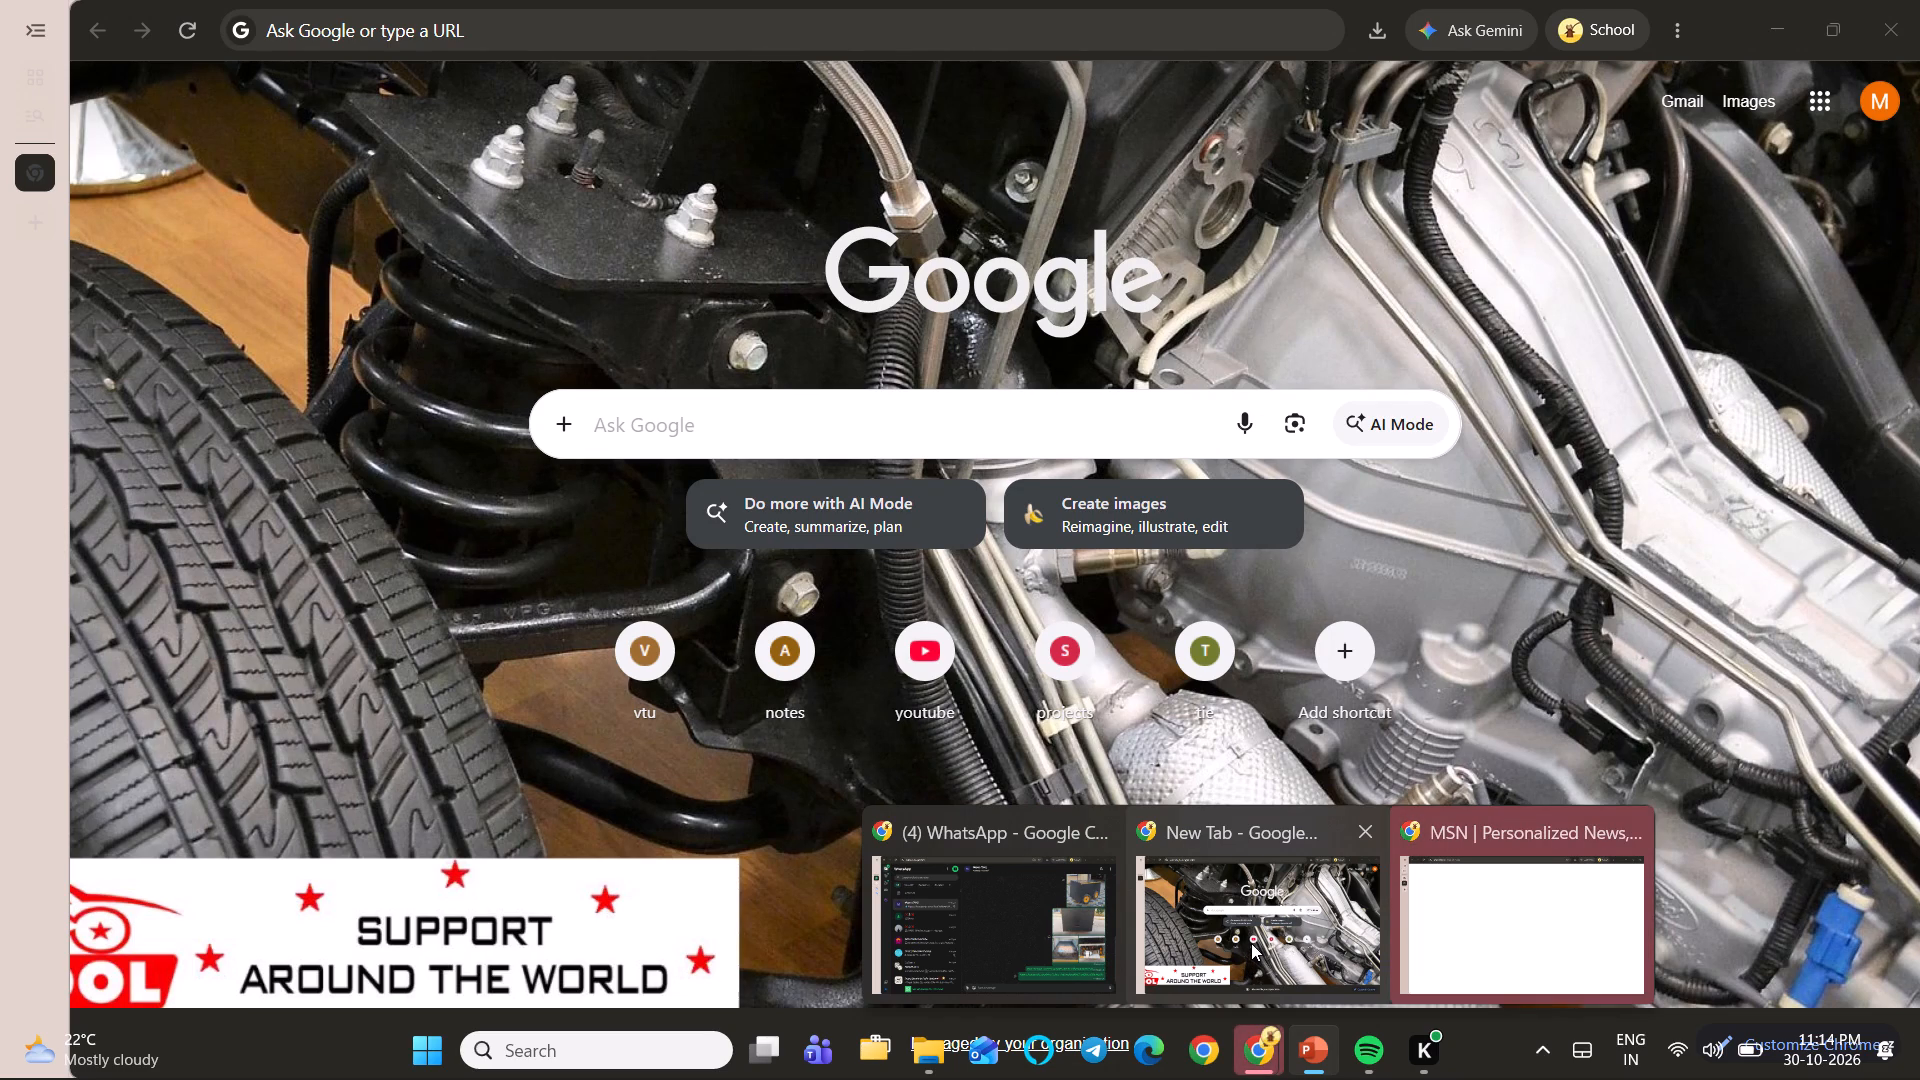
pyautogui.click(1476, 897)
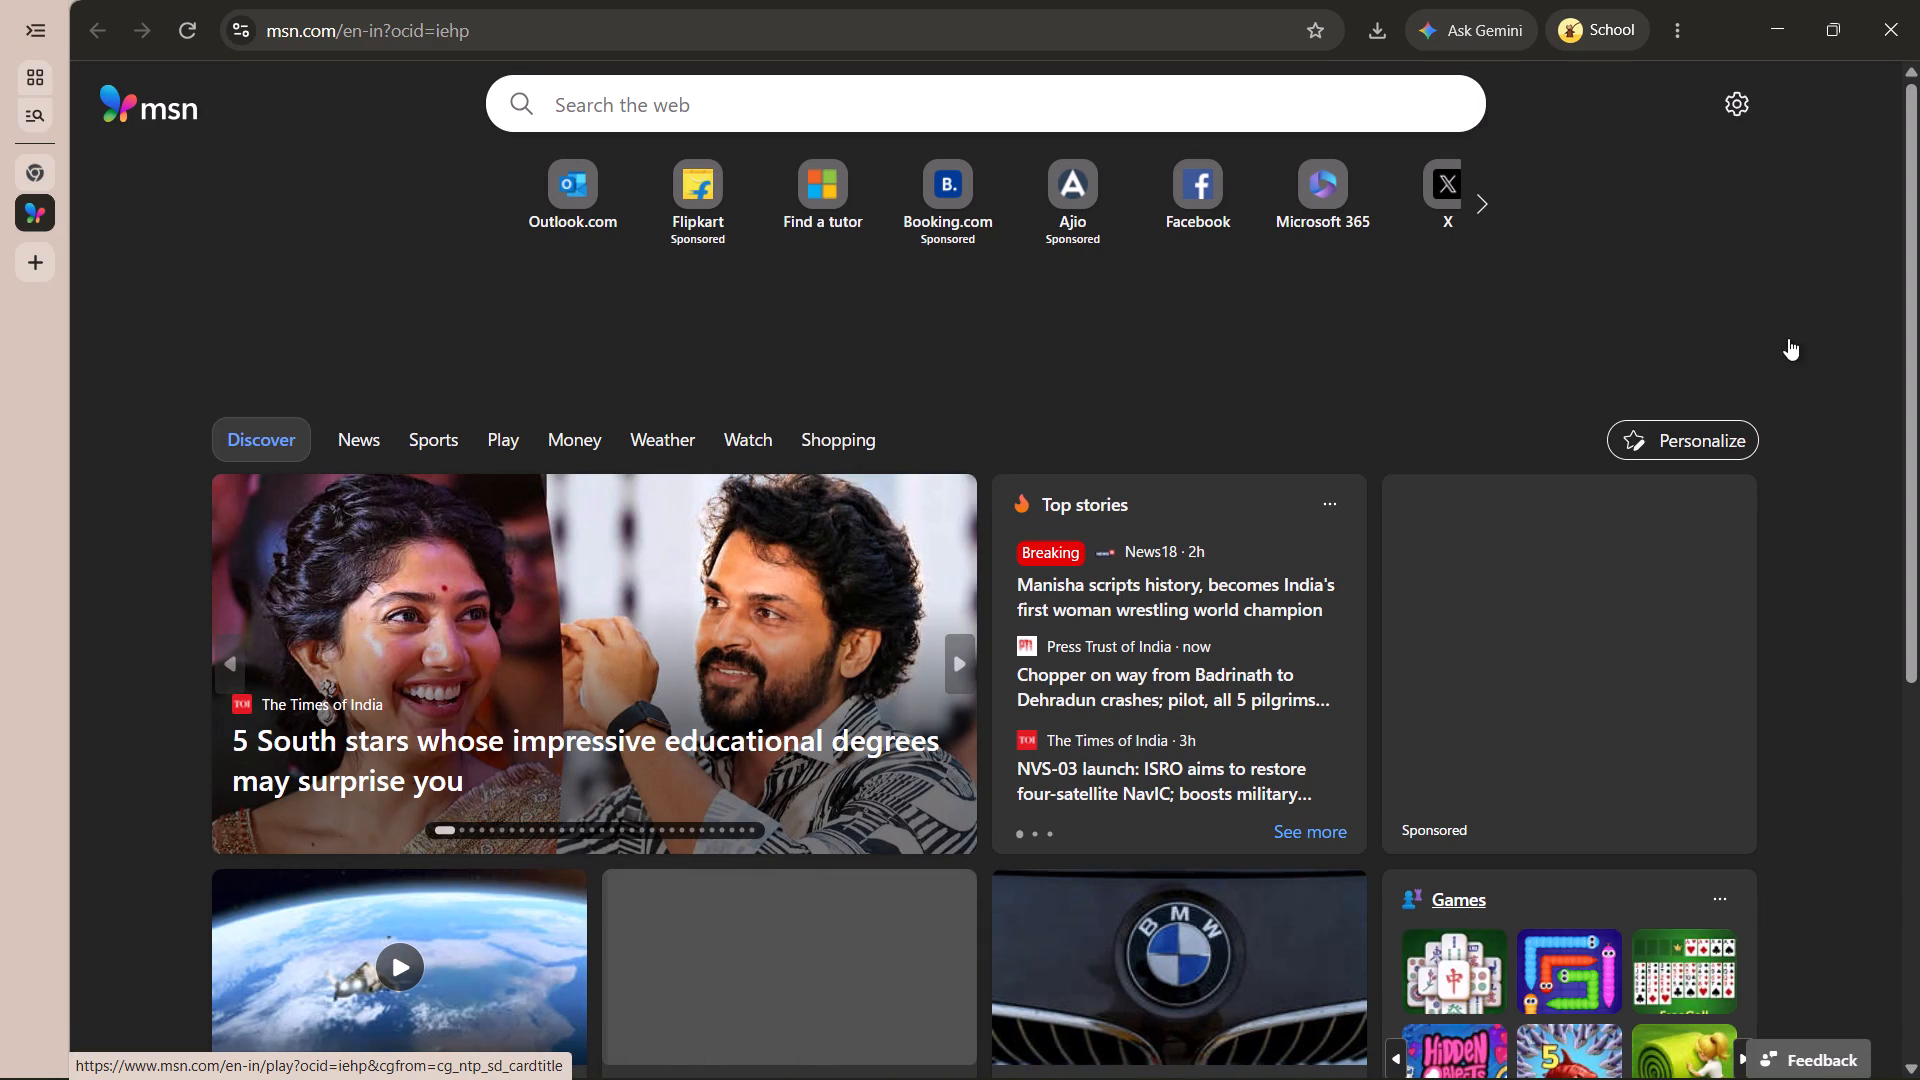
pyautogui.click(1900, 18)
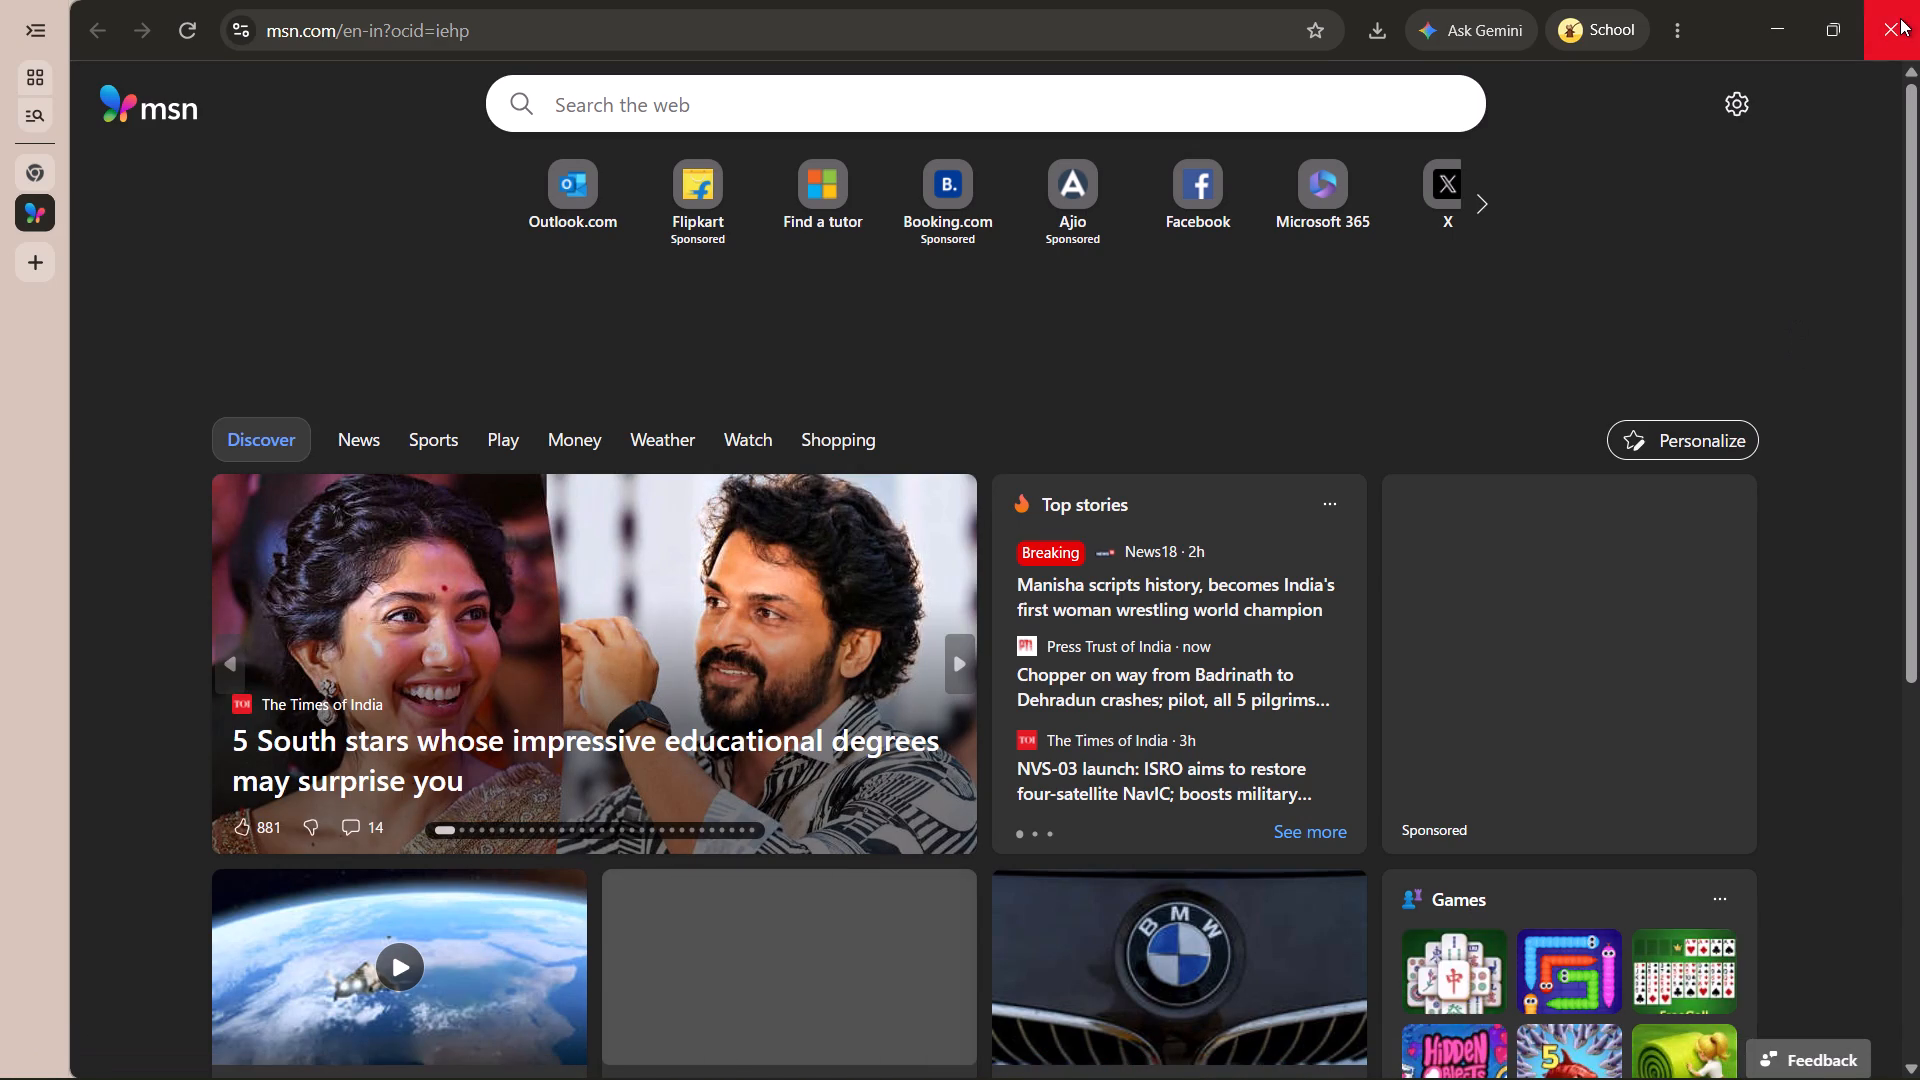
pyautogui.click(1052, 574)
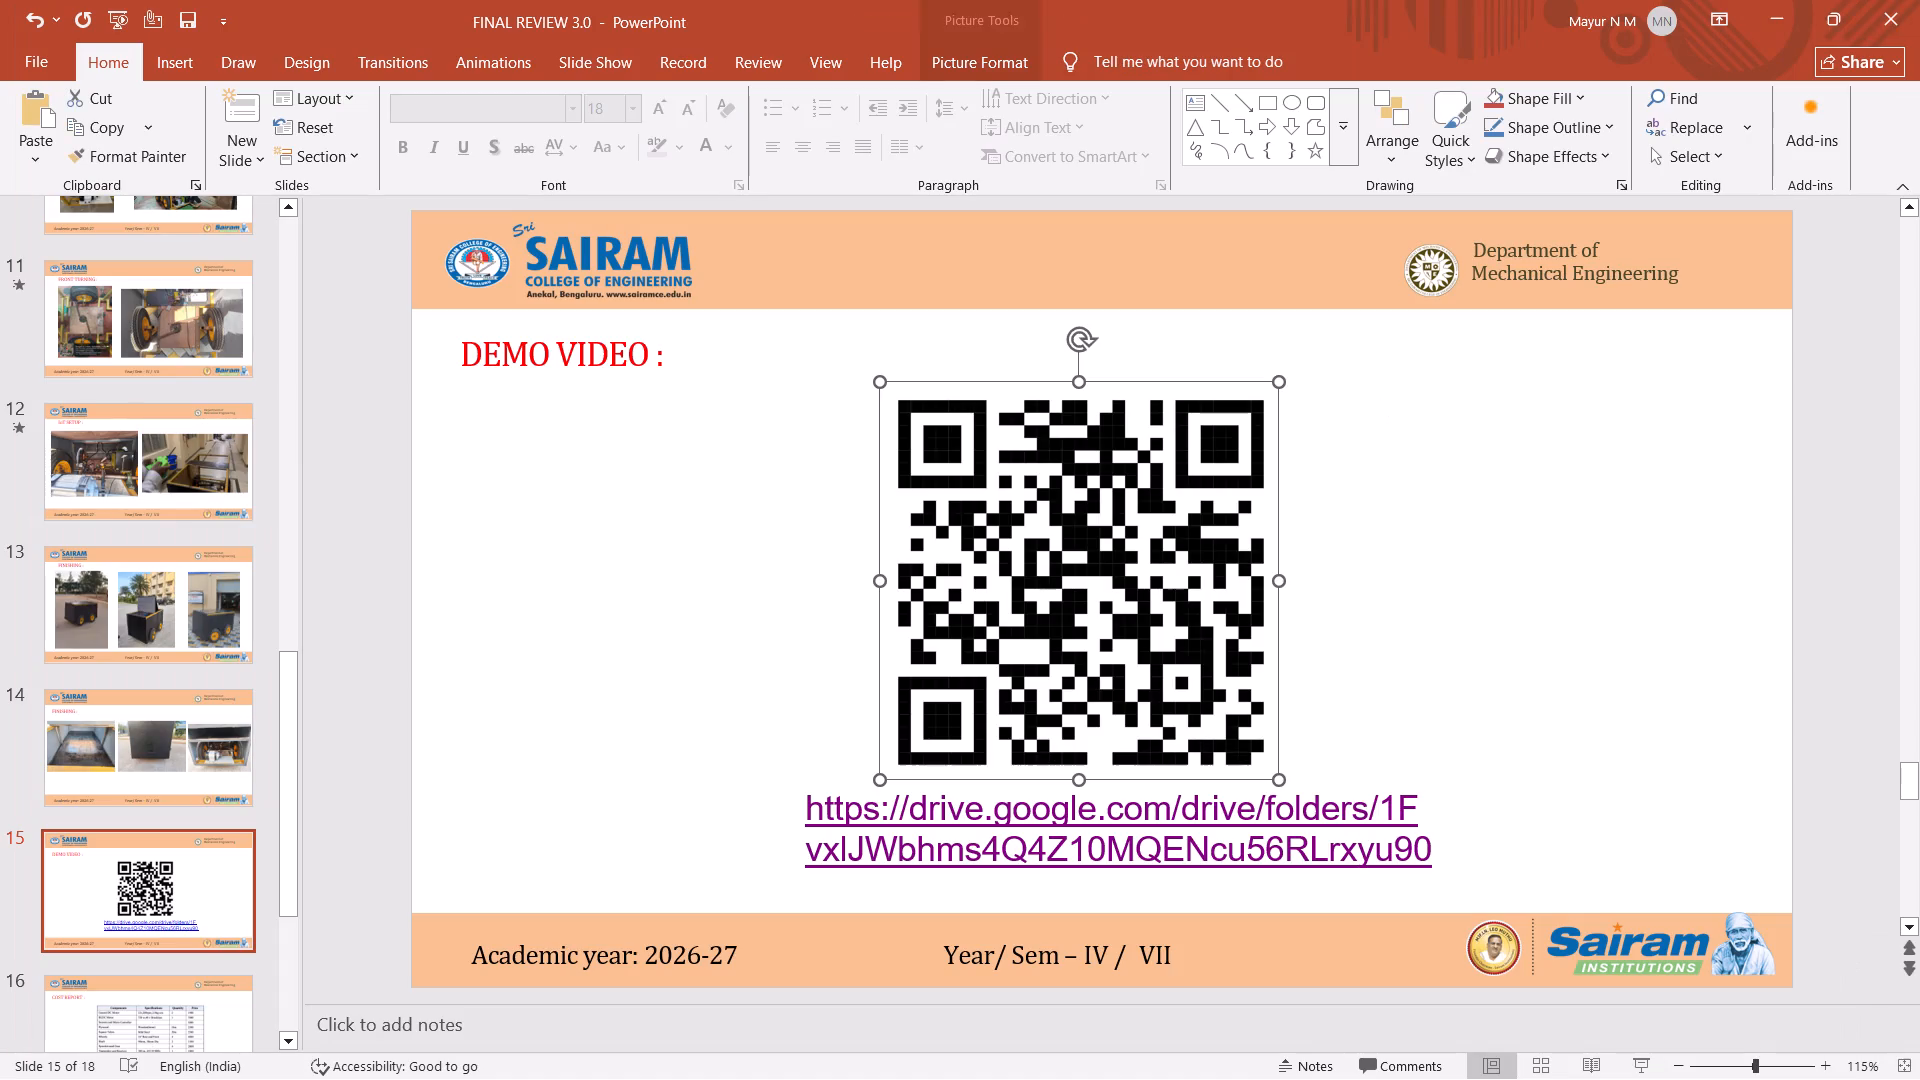
# Open the link text on the DEMO VIDEO slide in Google Chrome again to check its target, and return to PowerPoint.
pyautogui.click(970, 849)
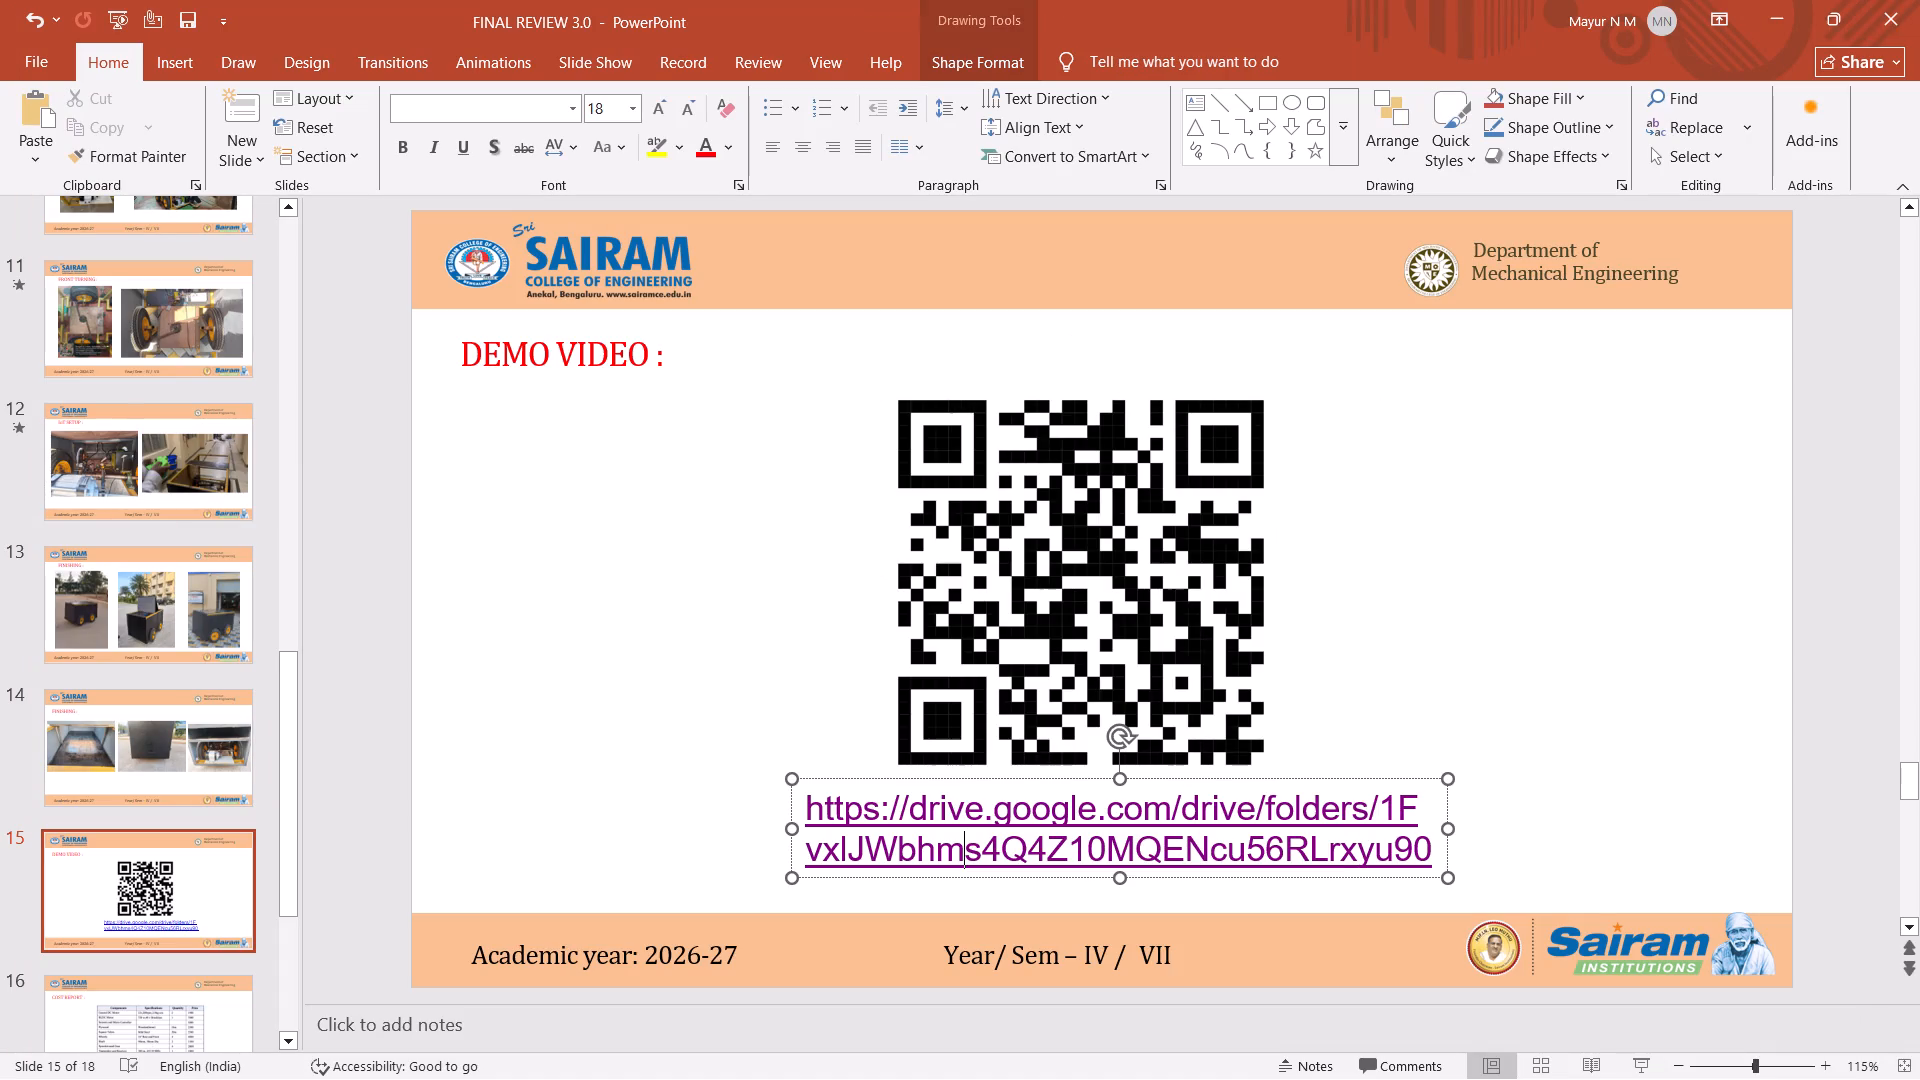
pyautogui.keyDown('ctrl'); pyautogui.click(1039, 843); pyautogui.keyUp('ctrl')
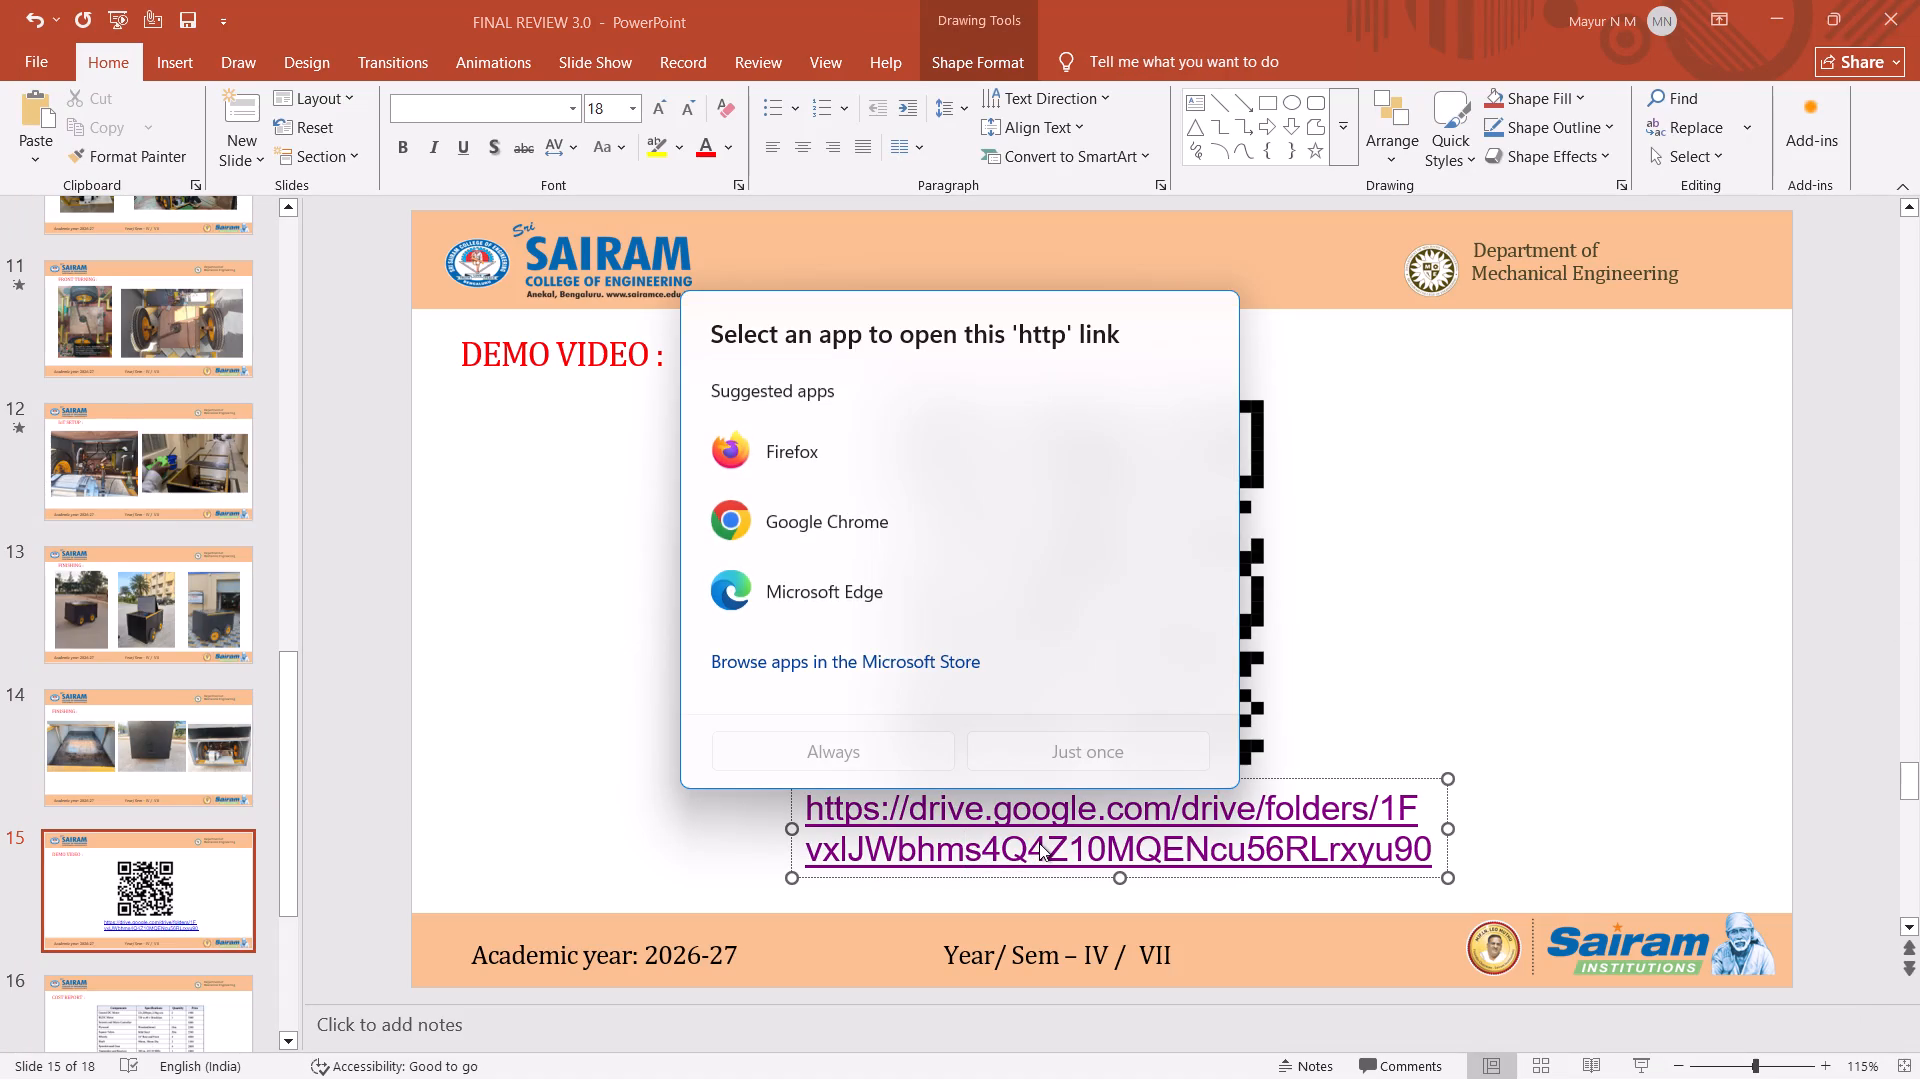
pyautogui.doubleClick(1001, 508)
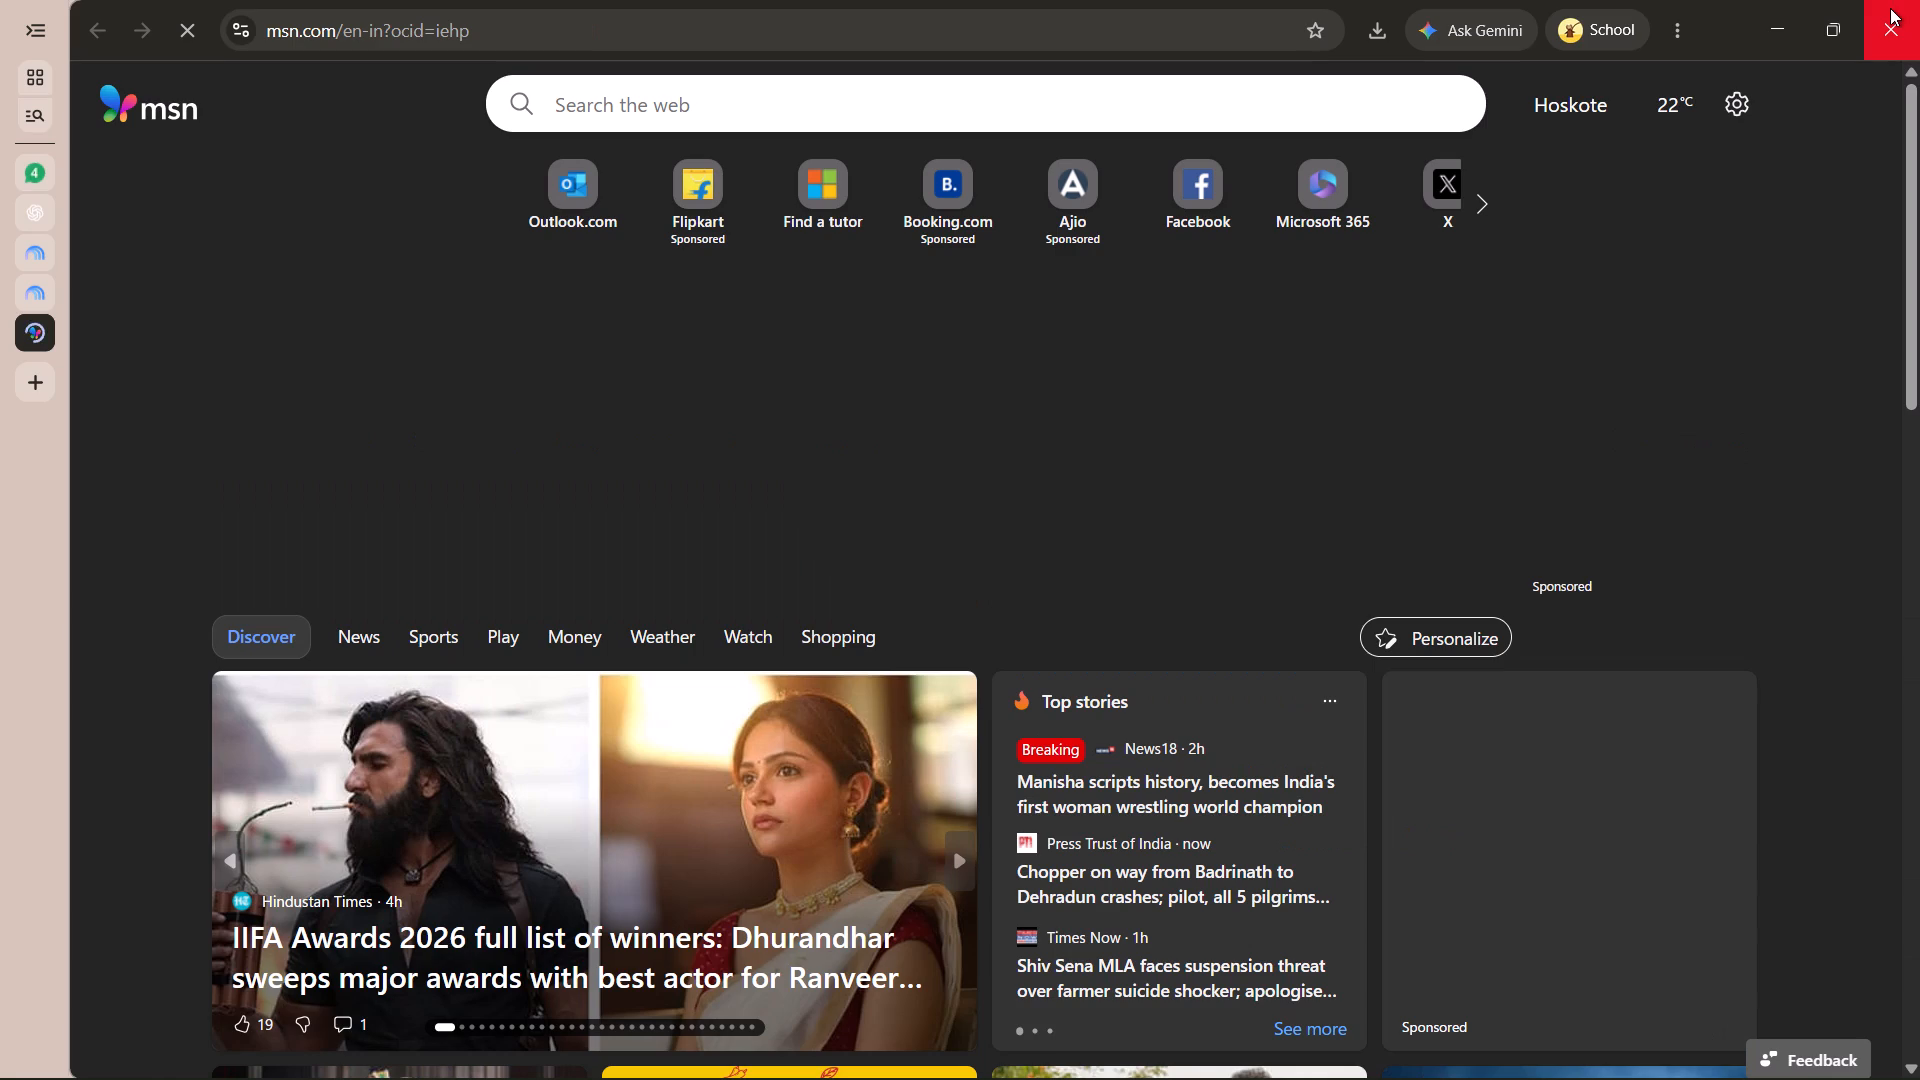
pyautogui.click(1890, 8)
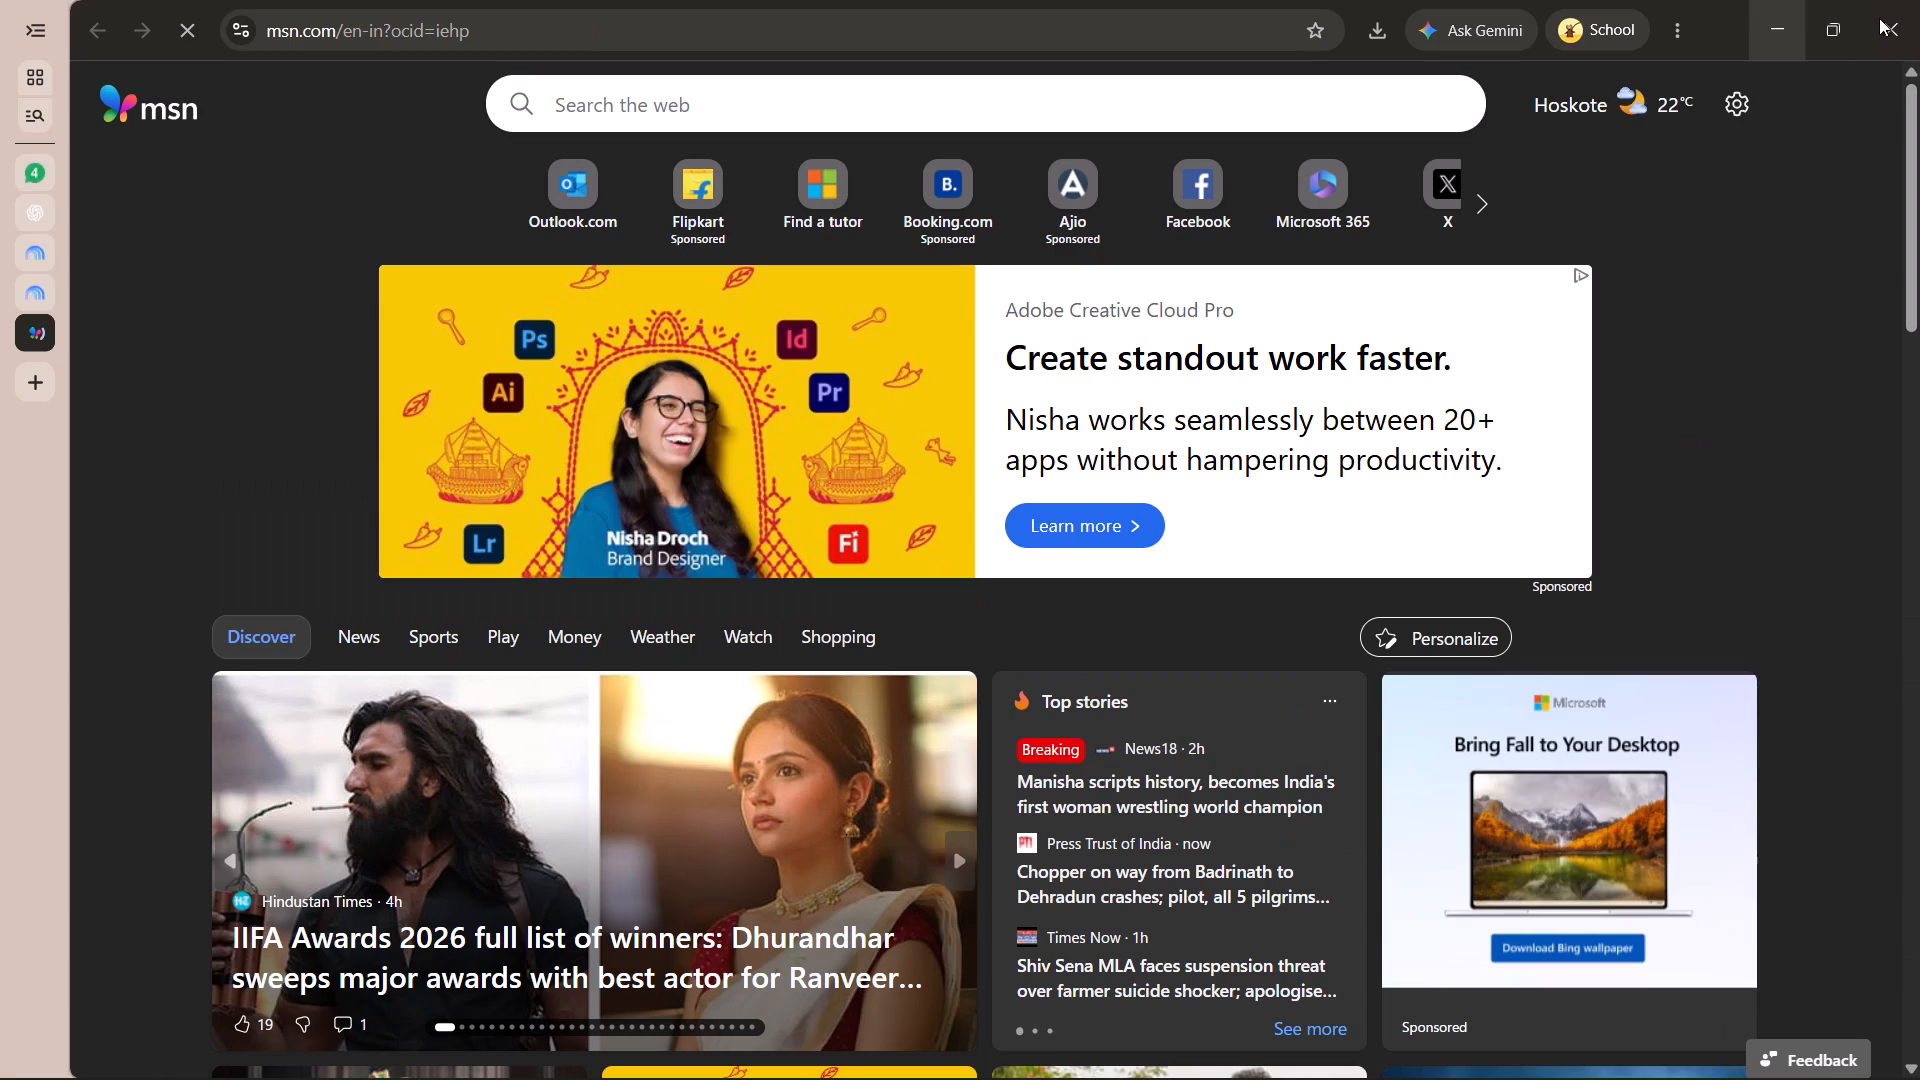
pyautogui.click(1879, 18)
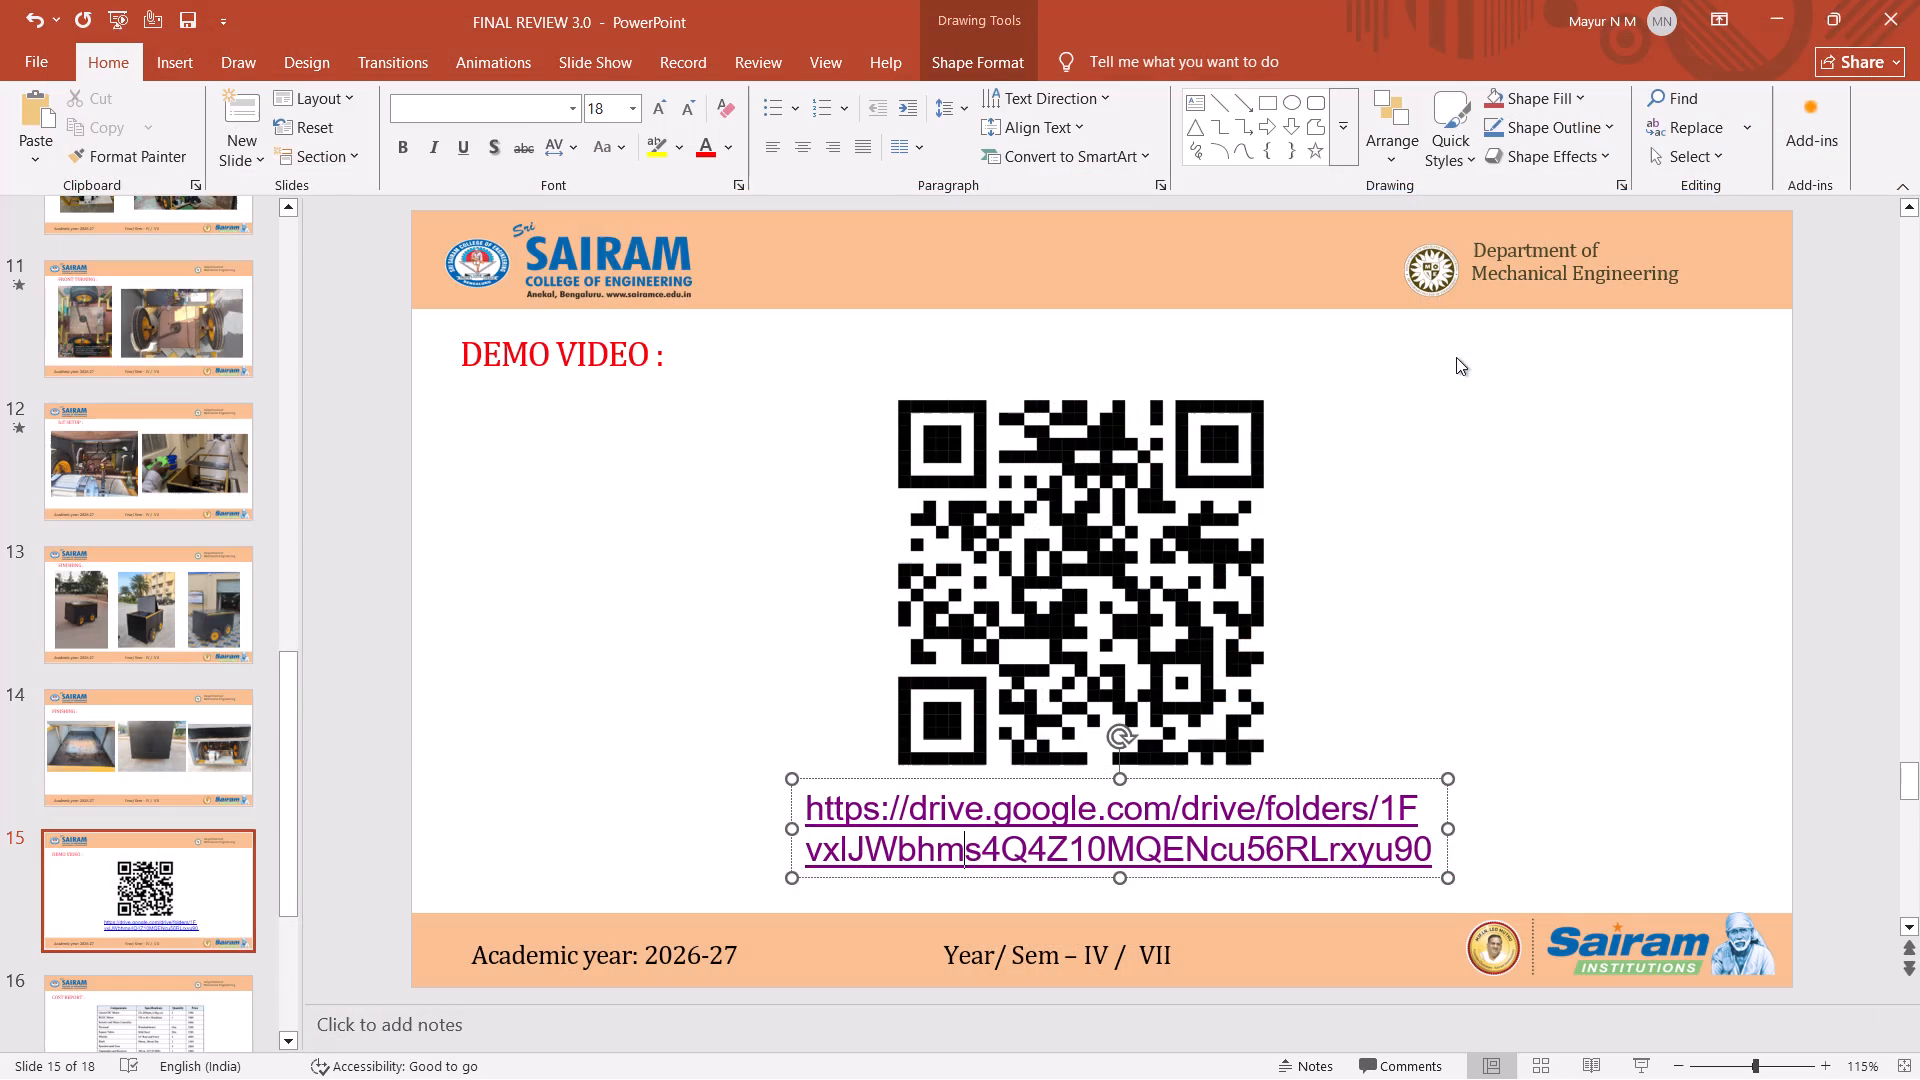
pyautogui.hotkey('alt', 'Tab')
pyautogui.hotkey('alt', 'Tab')
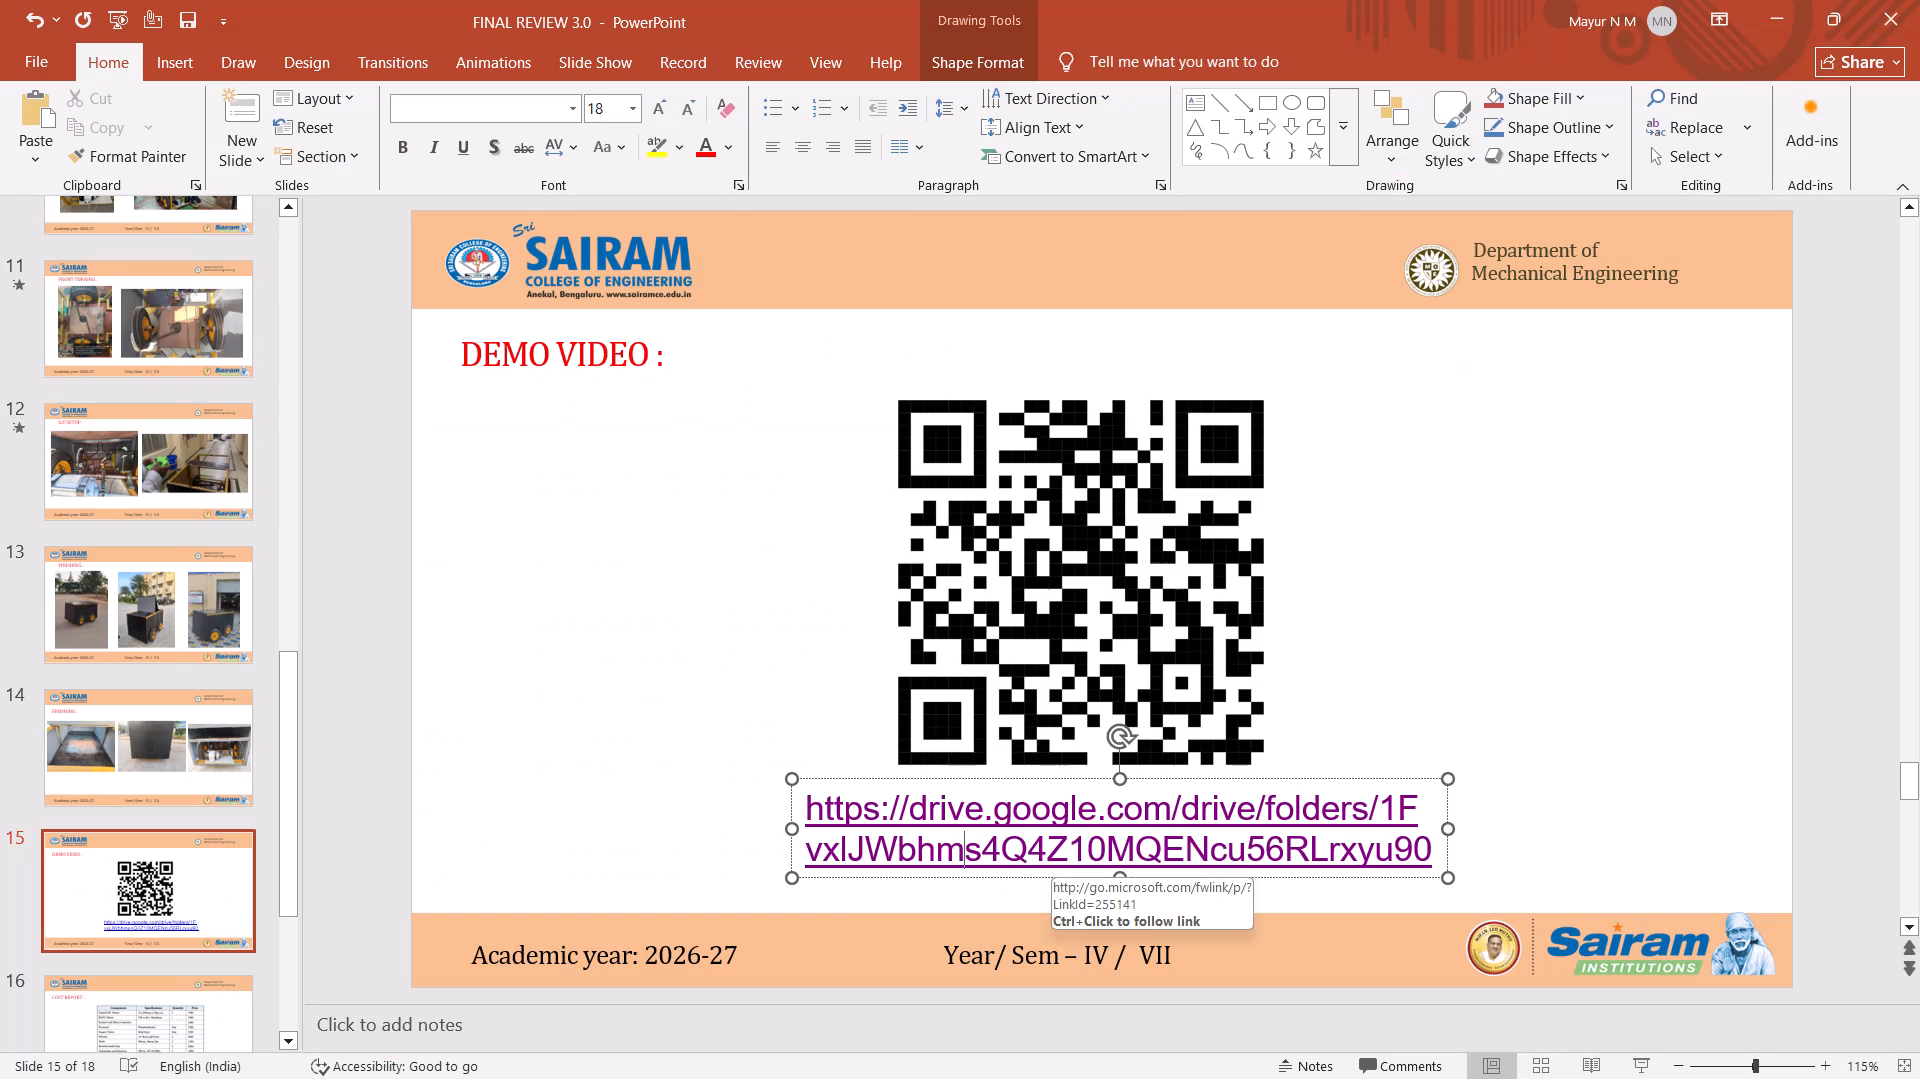
# Check the hyperlink's destination once more with Open Link in Google Chrome, and return to PowerPoint.
pyautogui.rightClick(1110, 824)
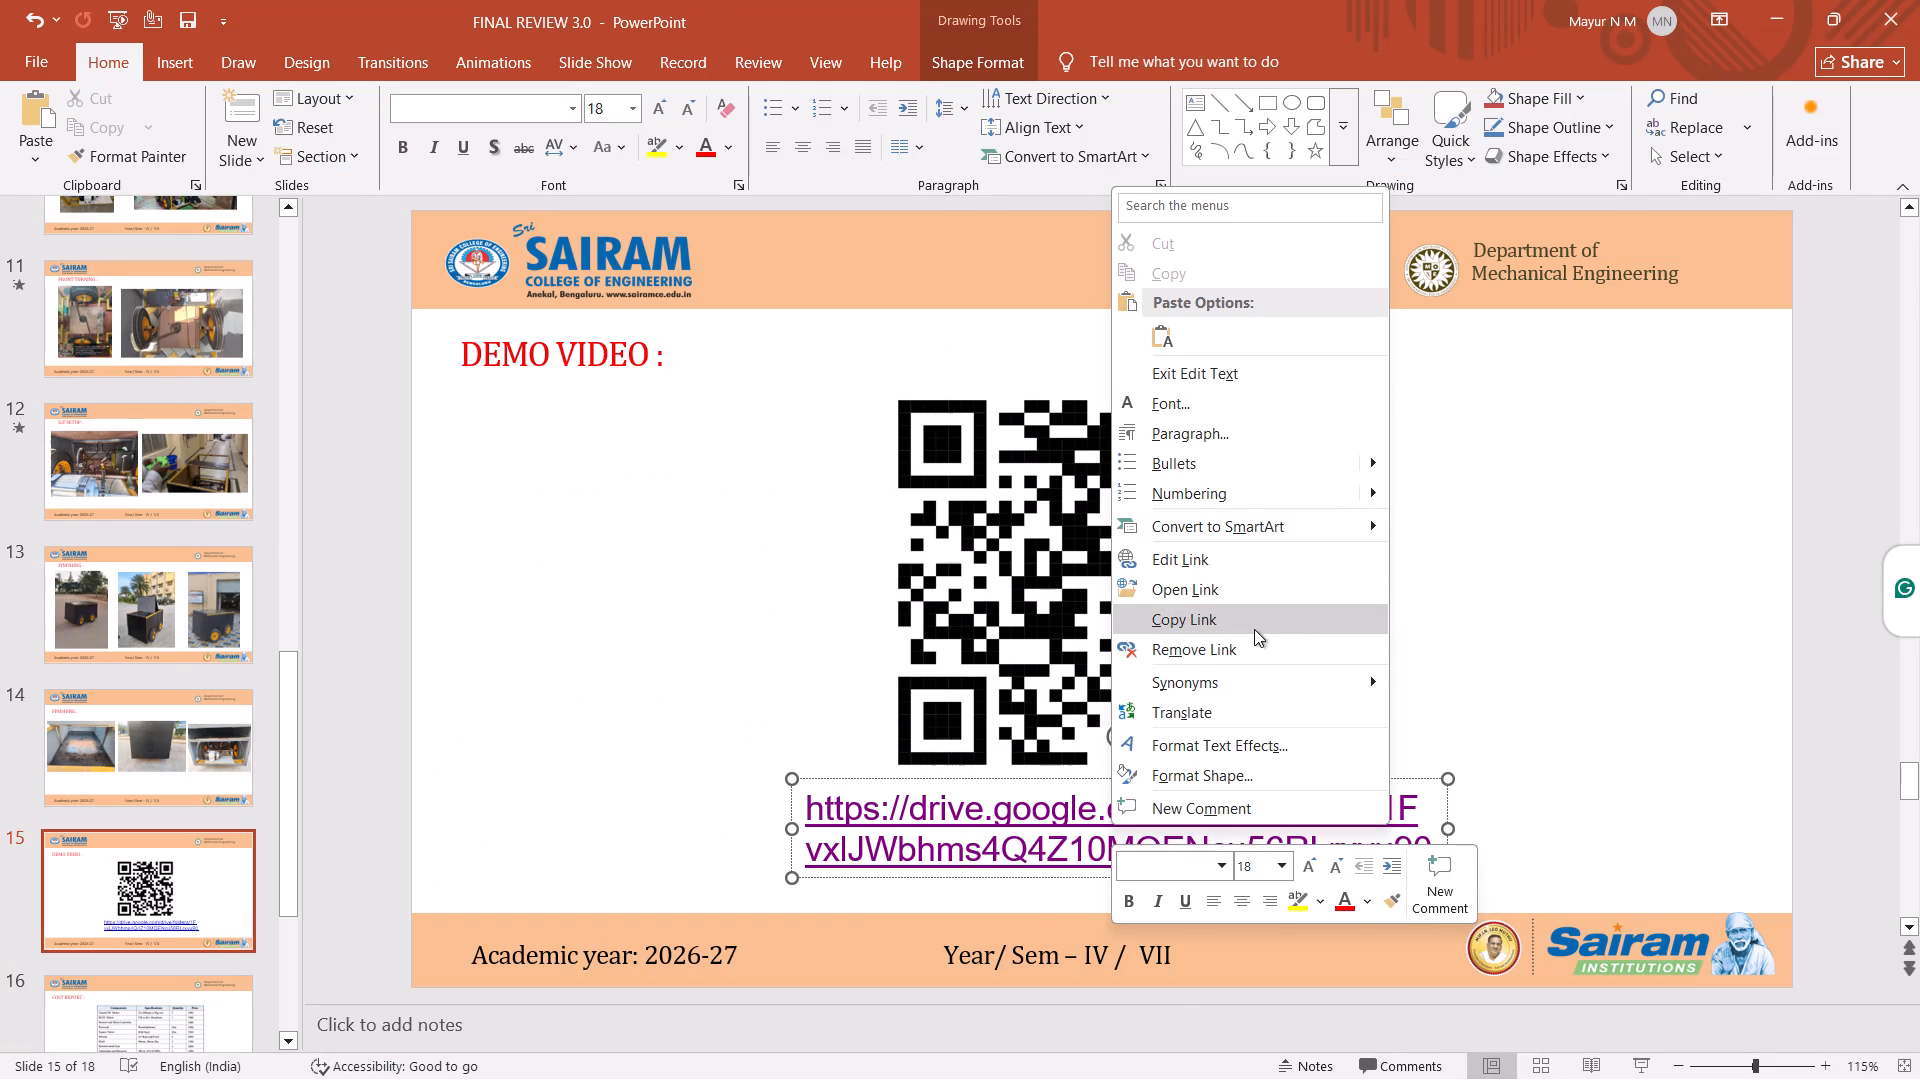
pyautogui.click(1339, 586)
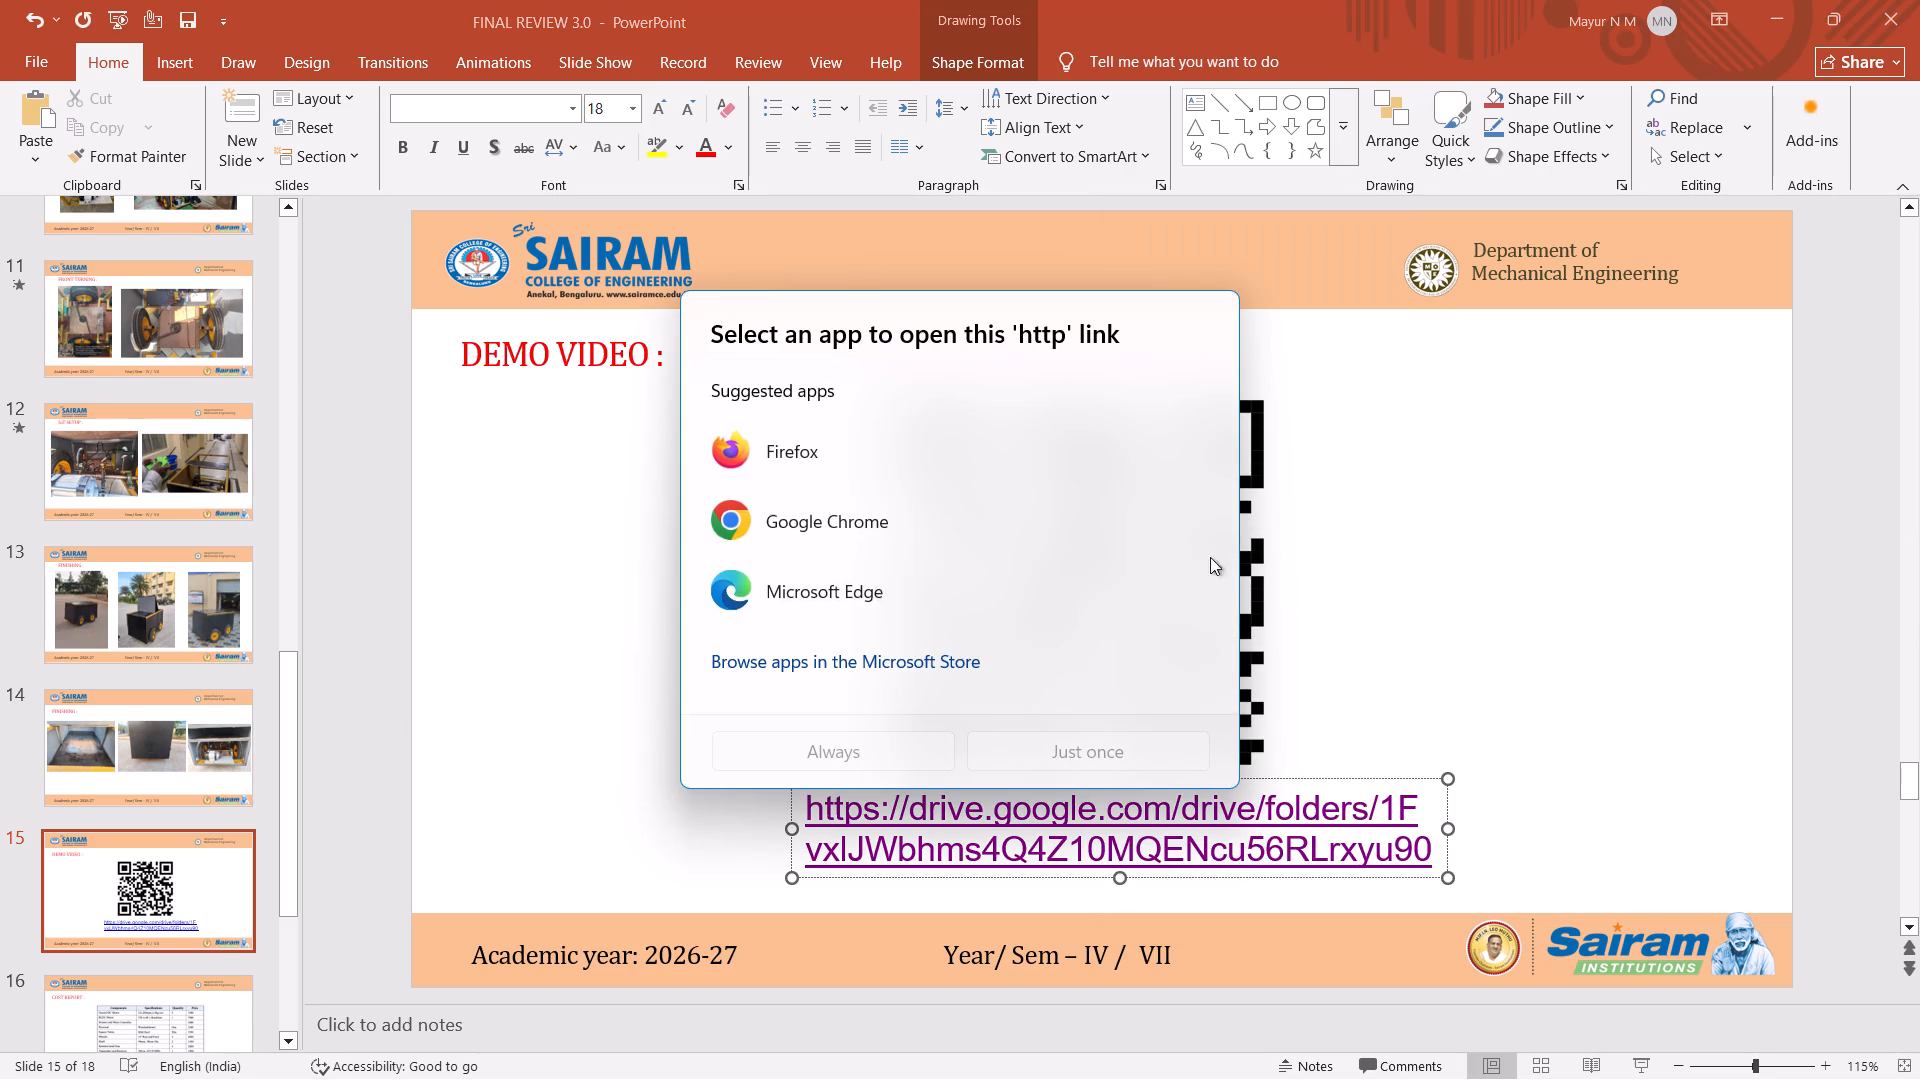
pyautogui.doubleClick(1106, 533)
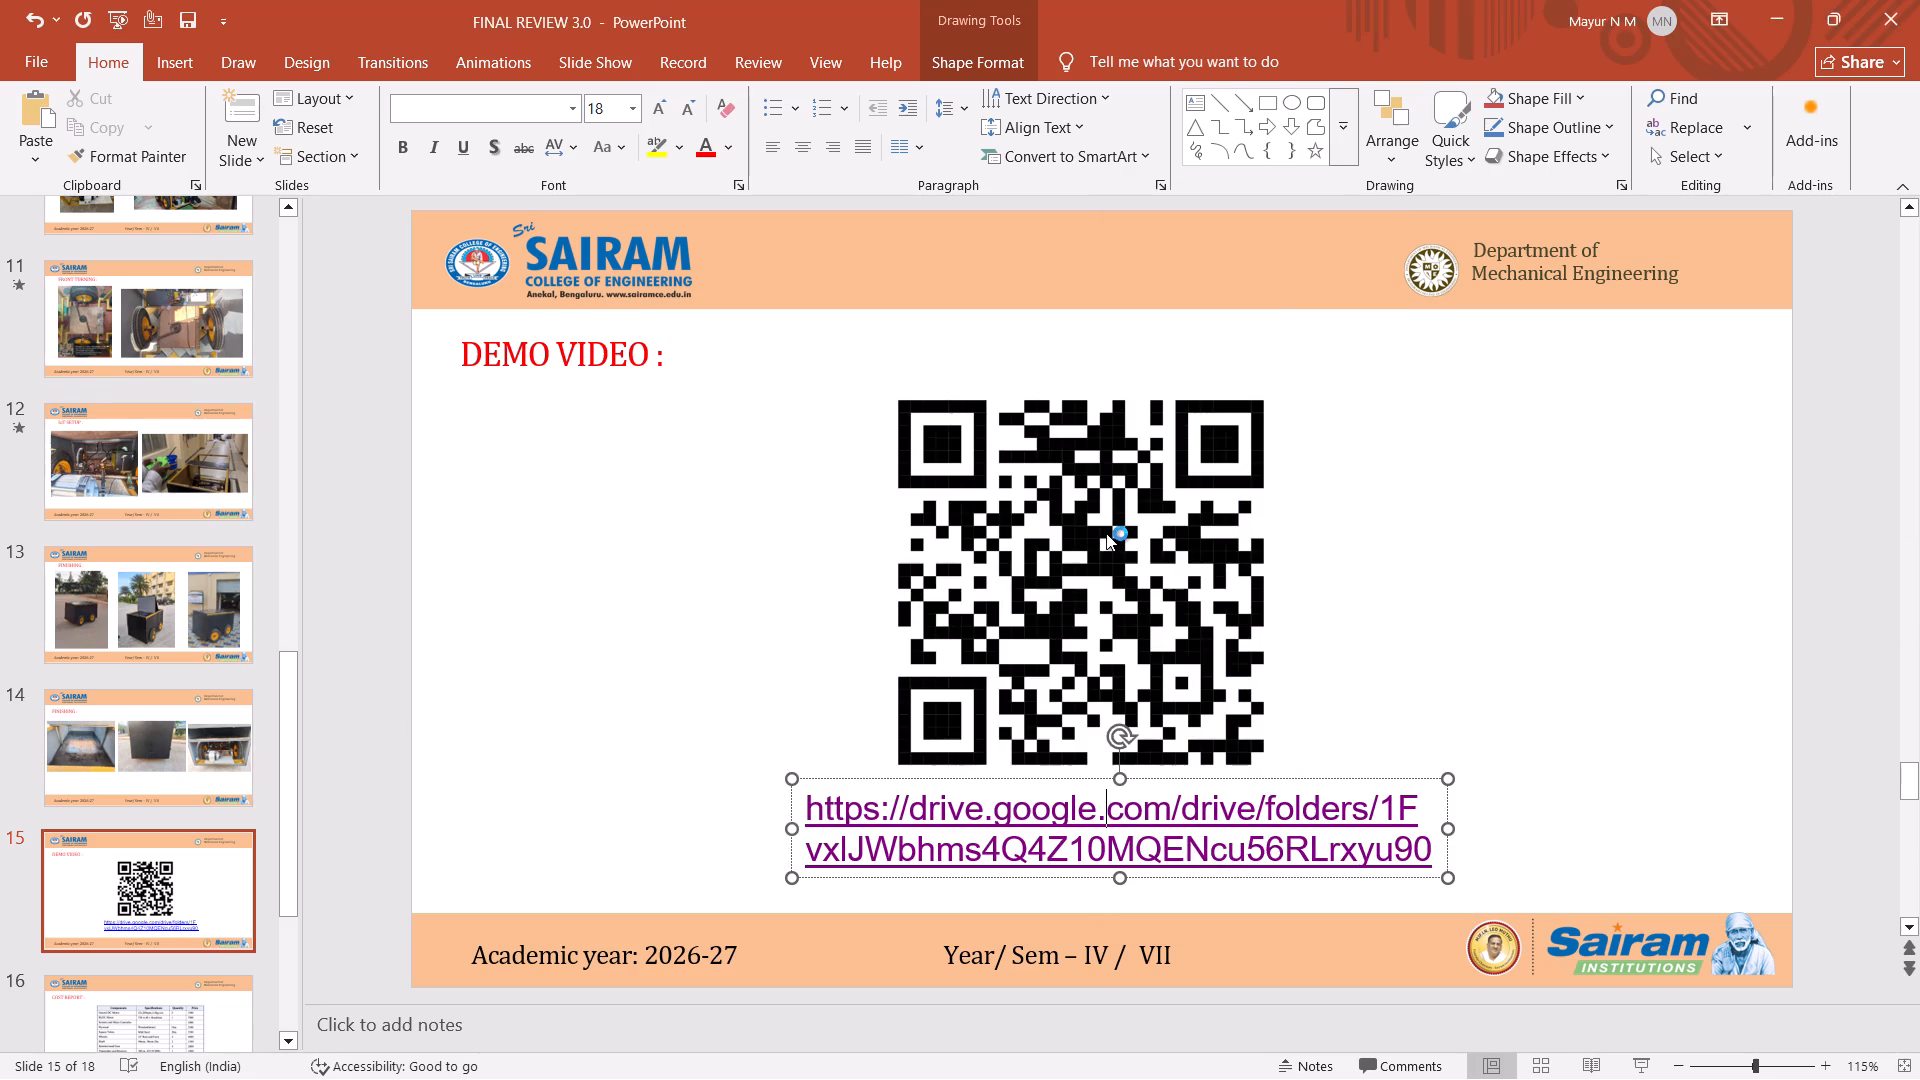
pyautogui.hotkey('alt', 'Tab')
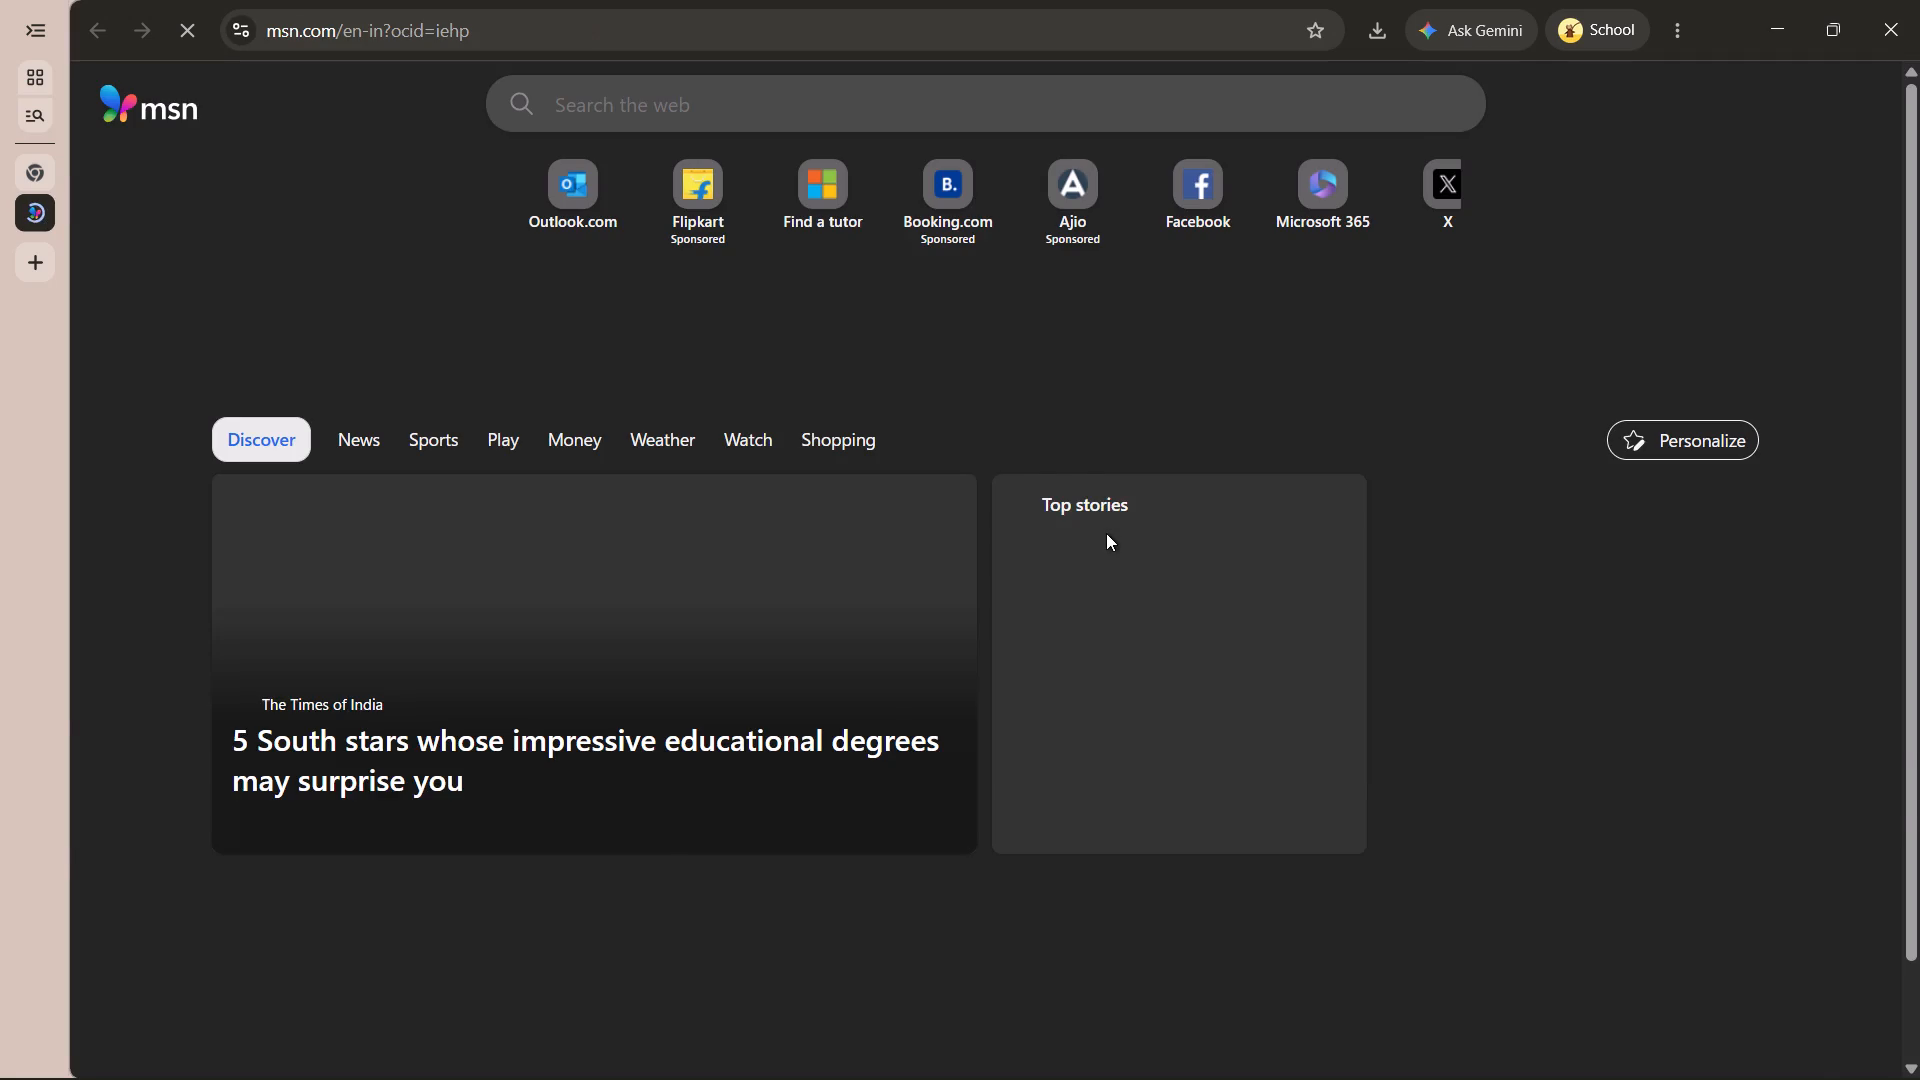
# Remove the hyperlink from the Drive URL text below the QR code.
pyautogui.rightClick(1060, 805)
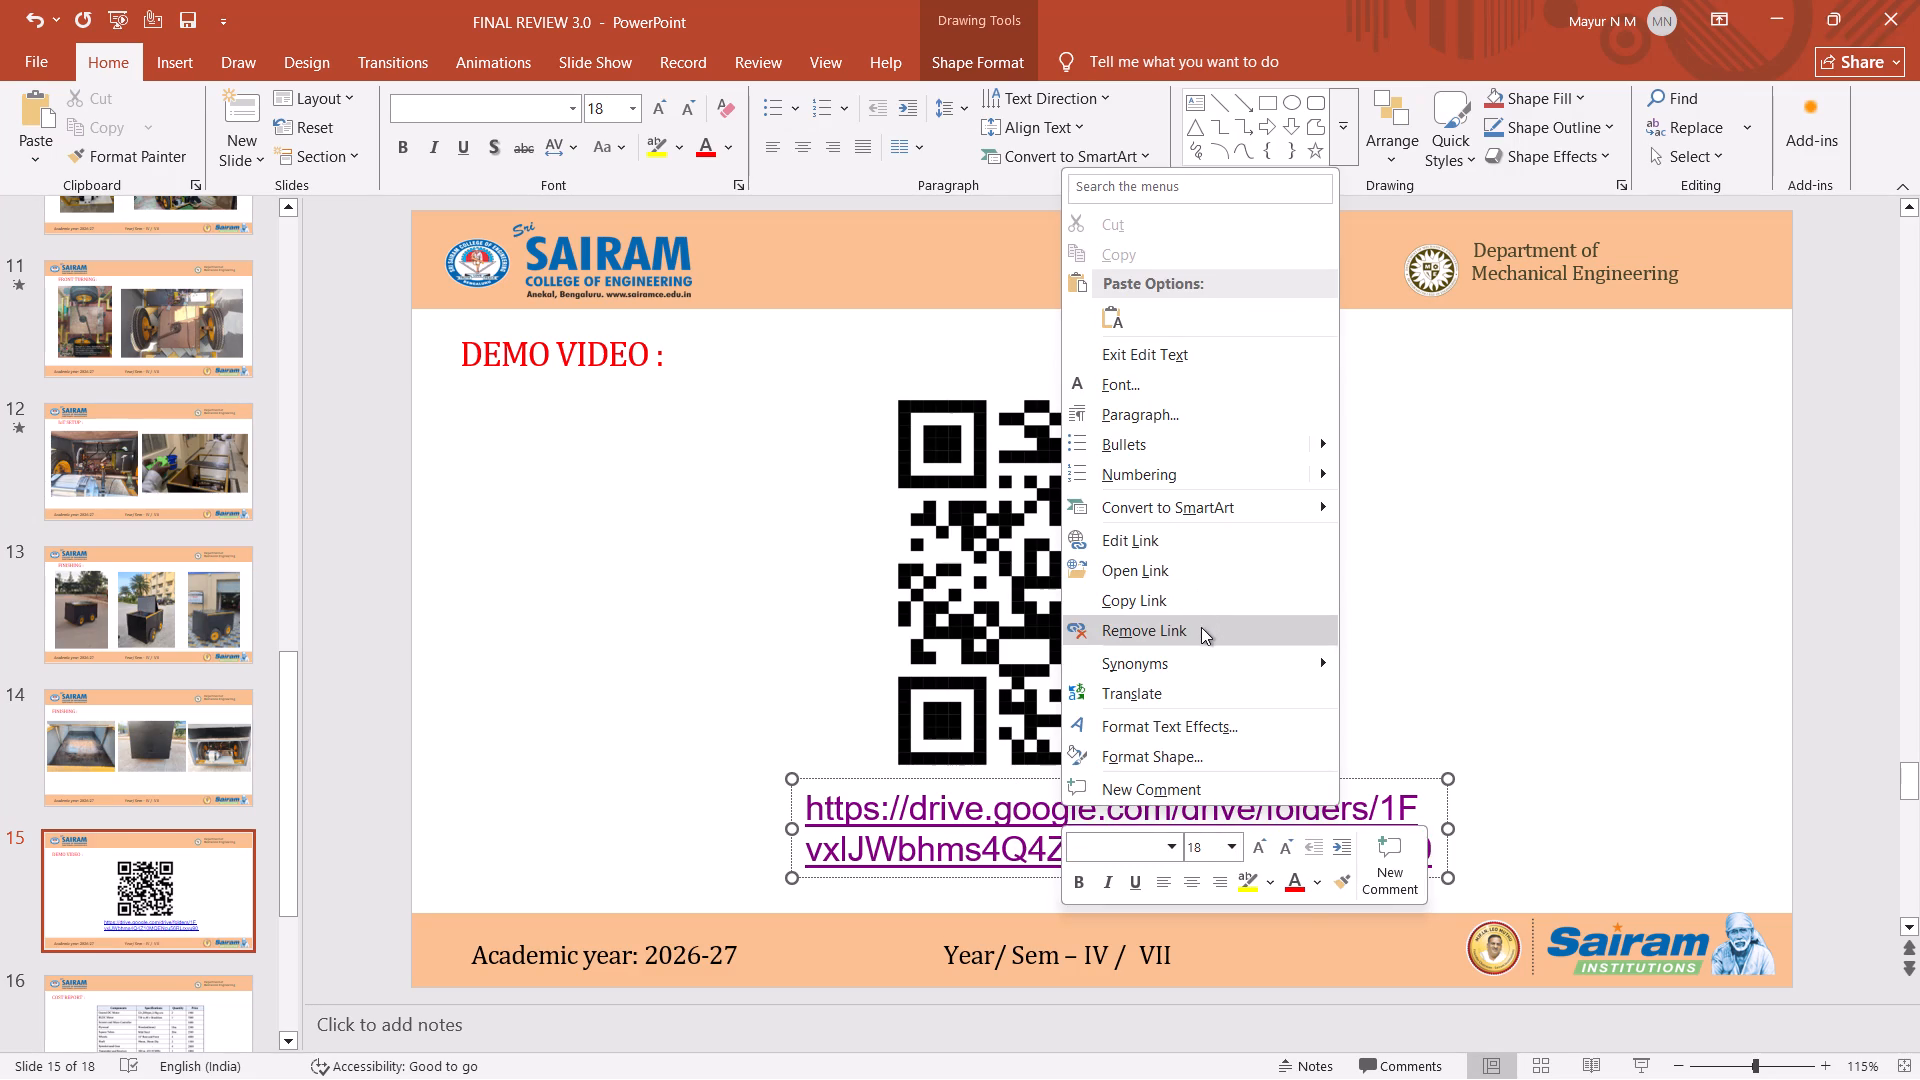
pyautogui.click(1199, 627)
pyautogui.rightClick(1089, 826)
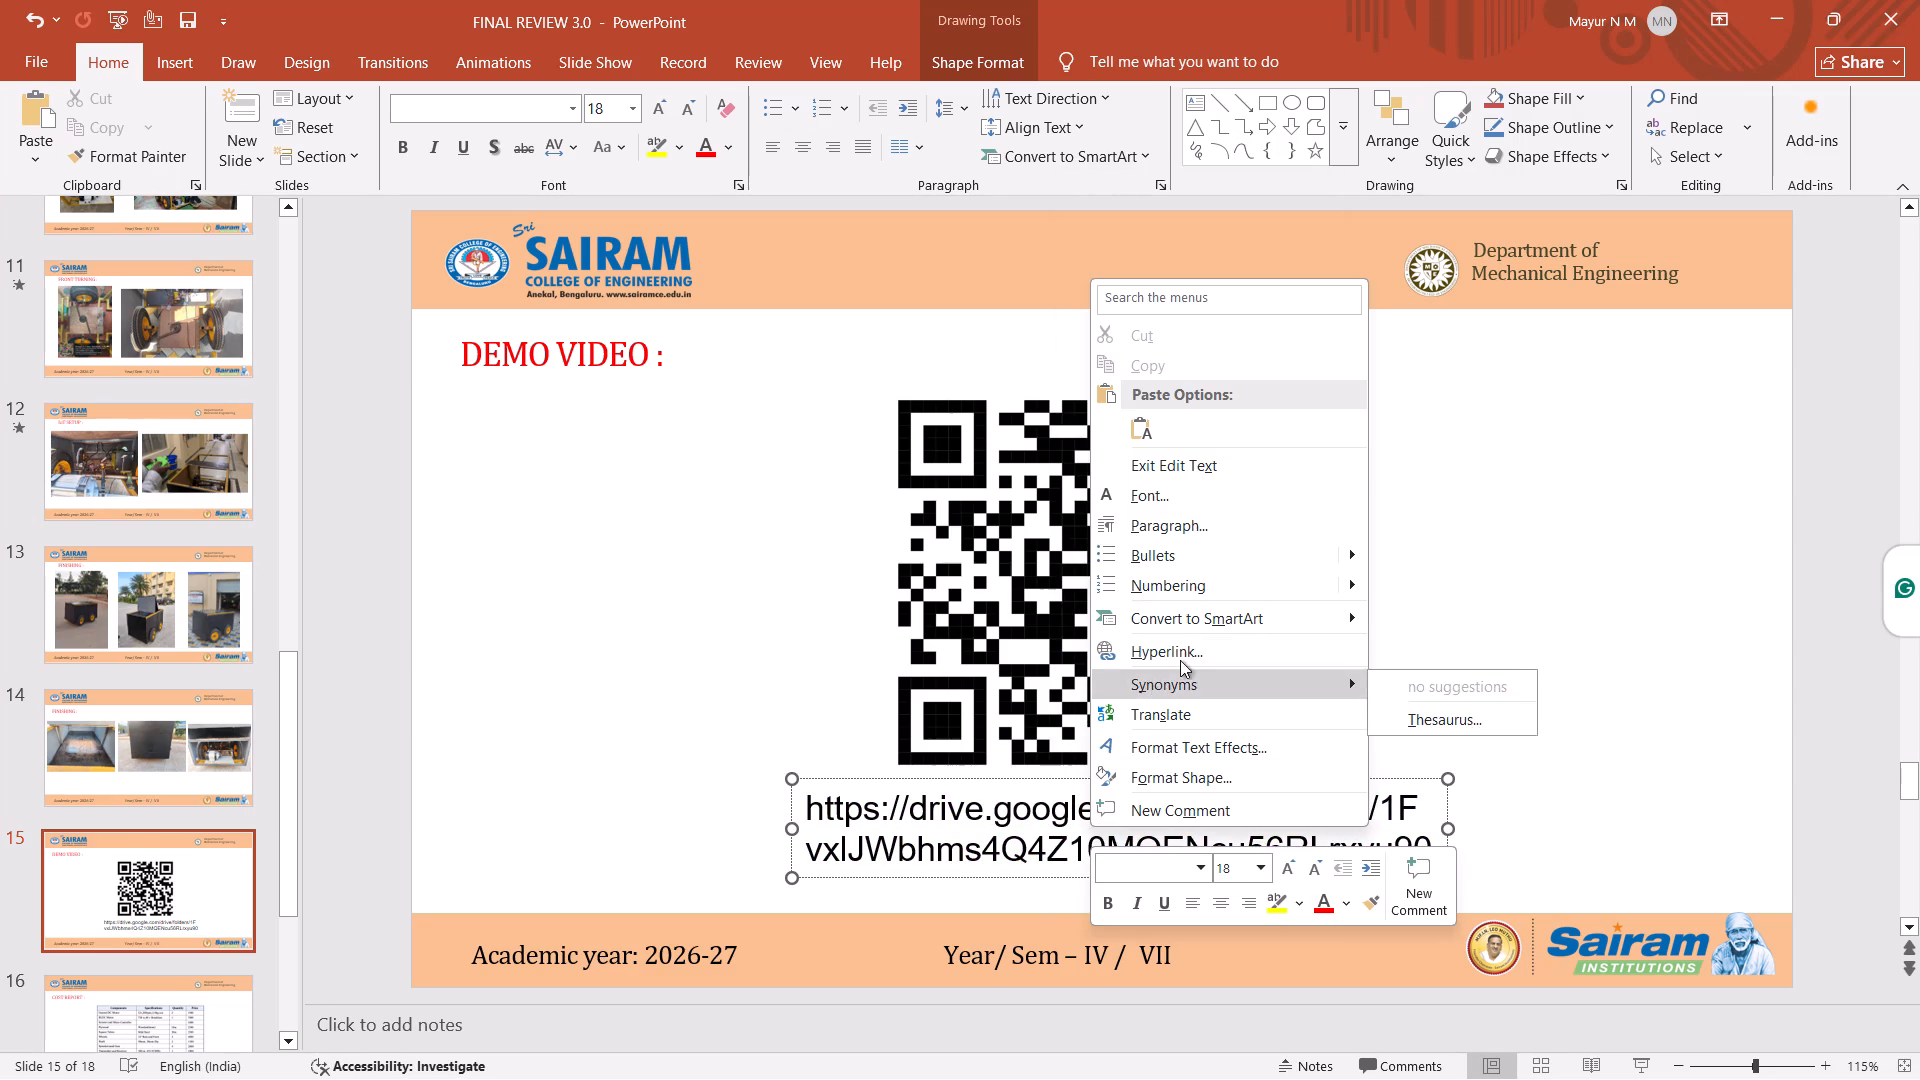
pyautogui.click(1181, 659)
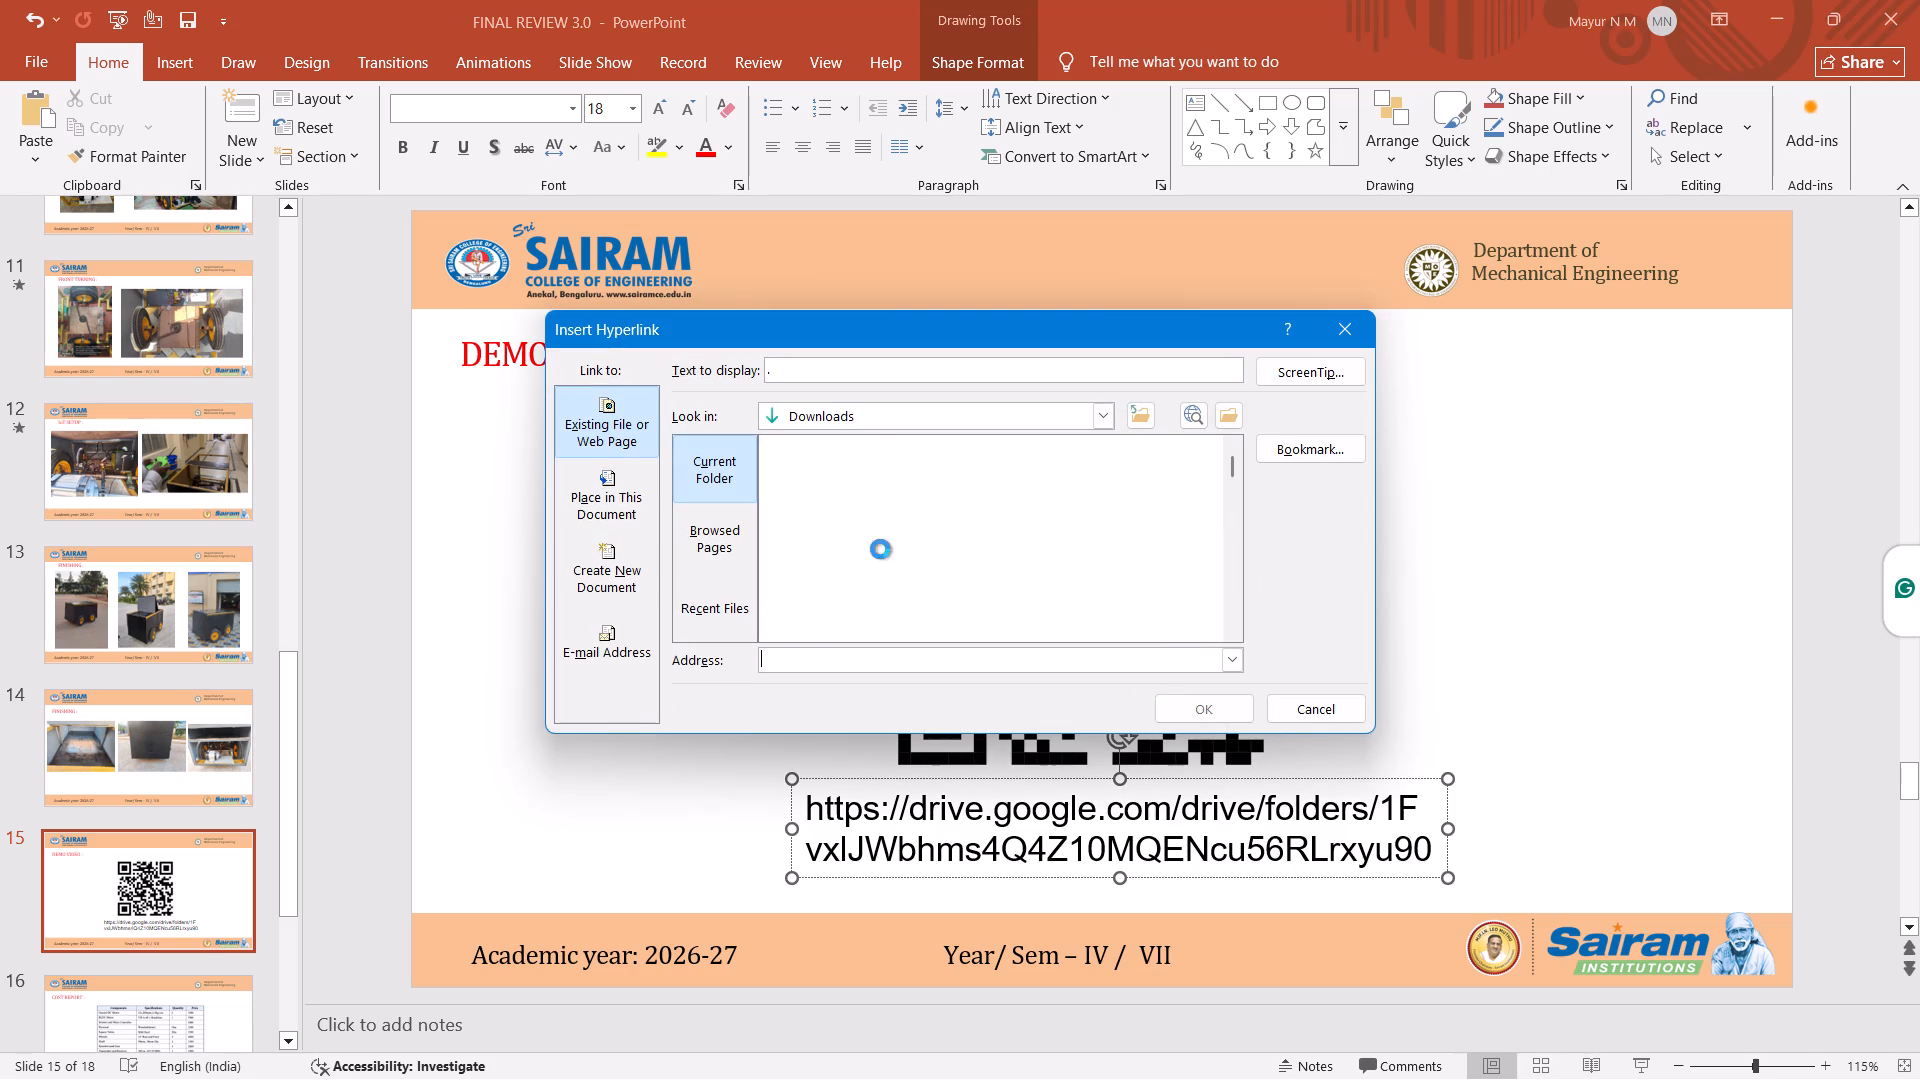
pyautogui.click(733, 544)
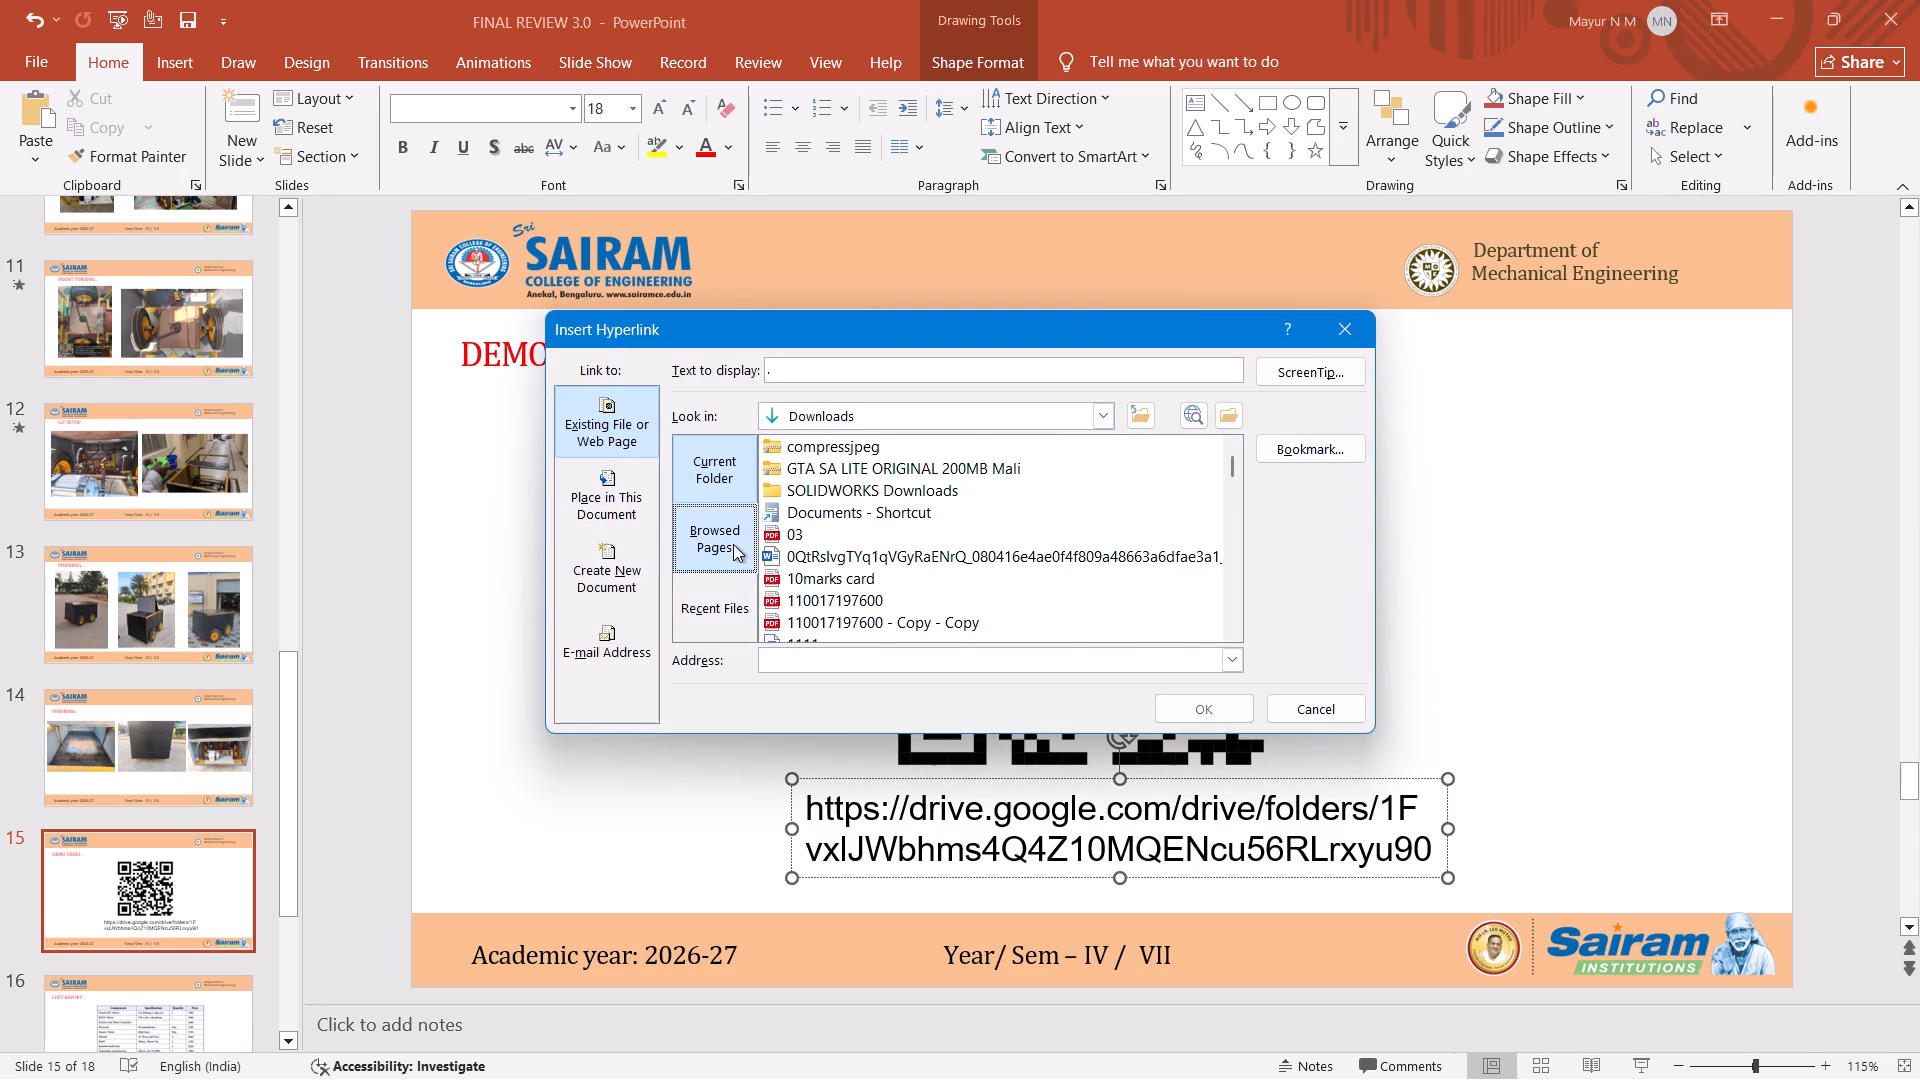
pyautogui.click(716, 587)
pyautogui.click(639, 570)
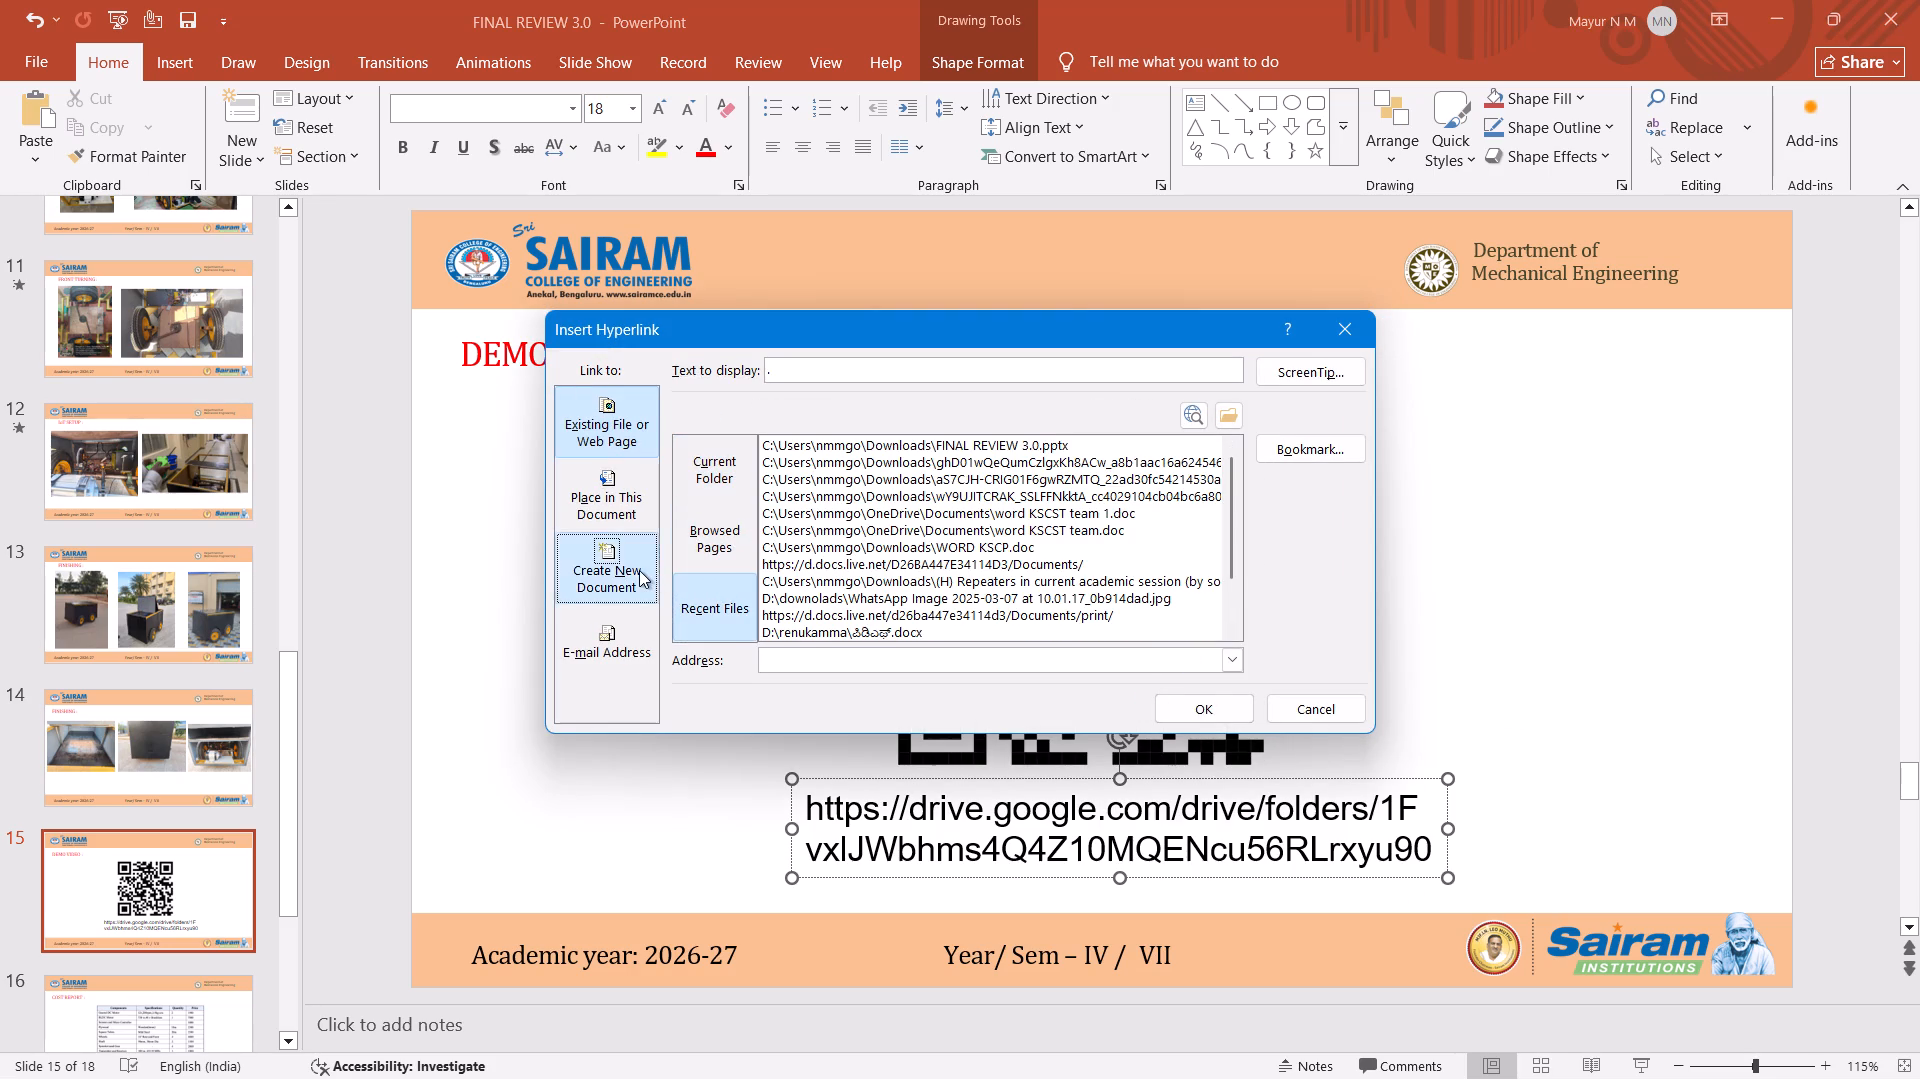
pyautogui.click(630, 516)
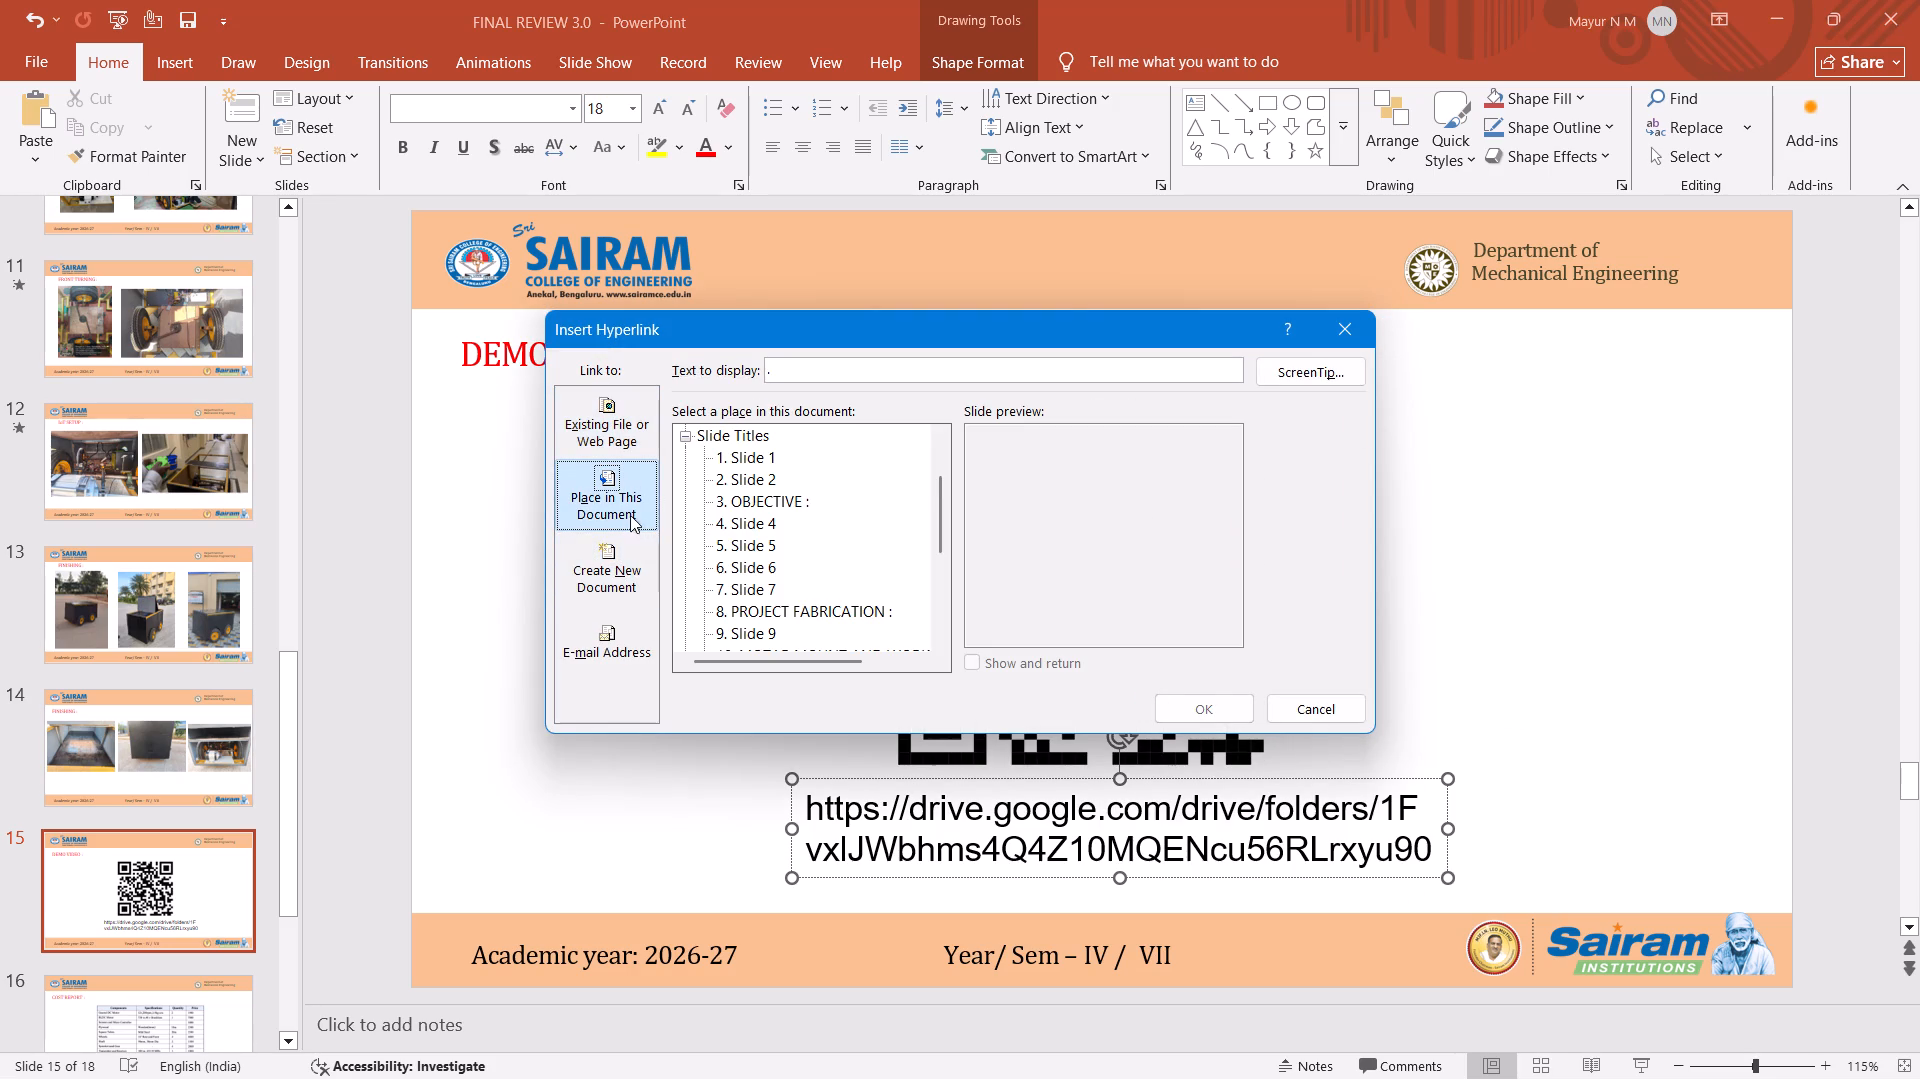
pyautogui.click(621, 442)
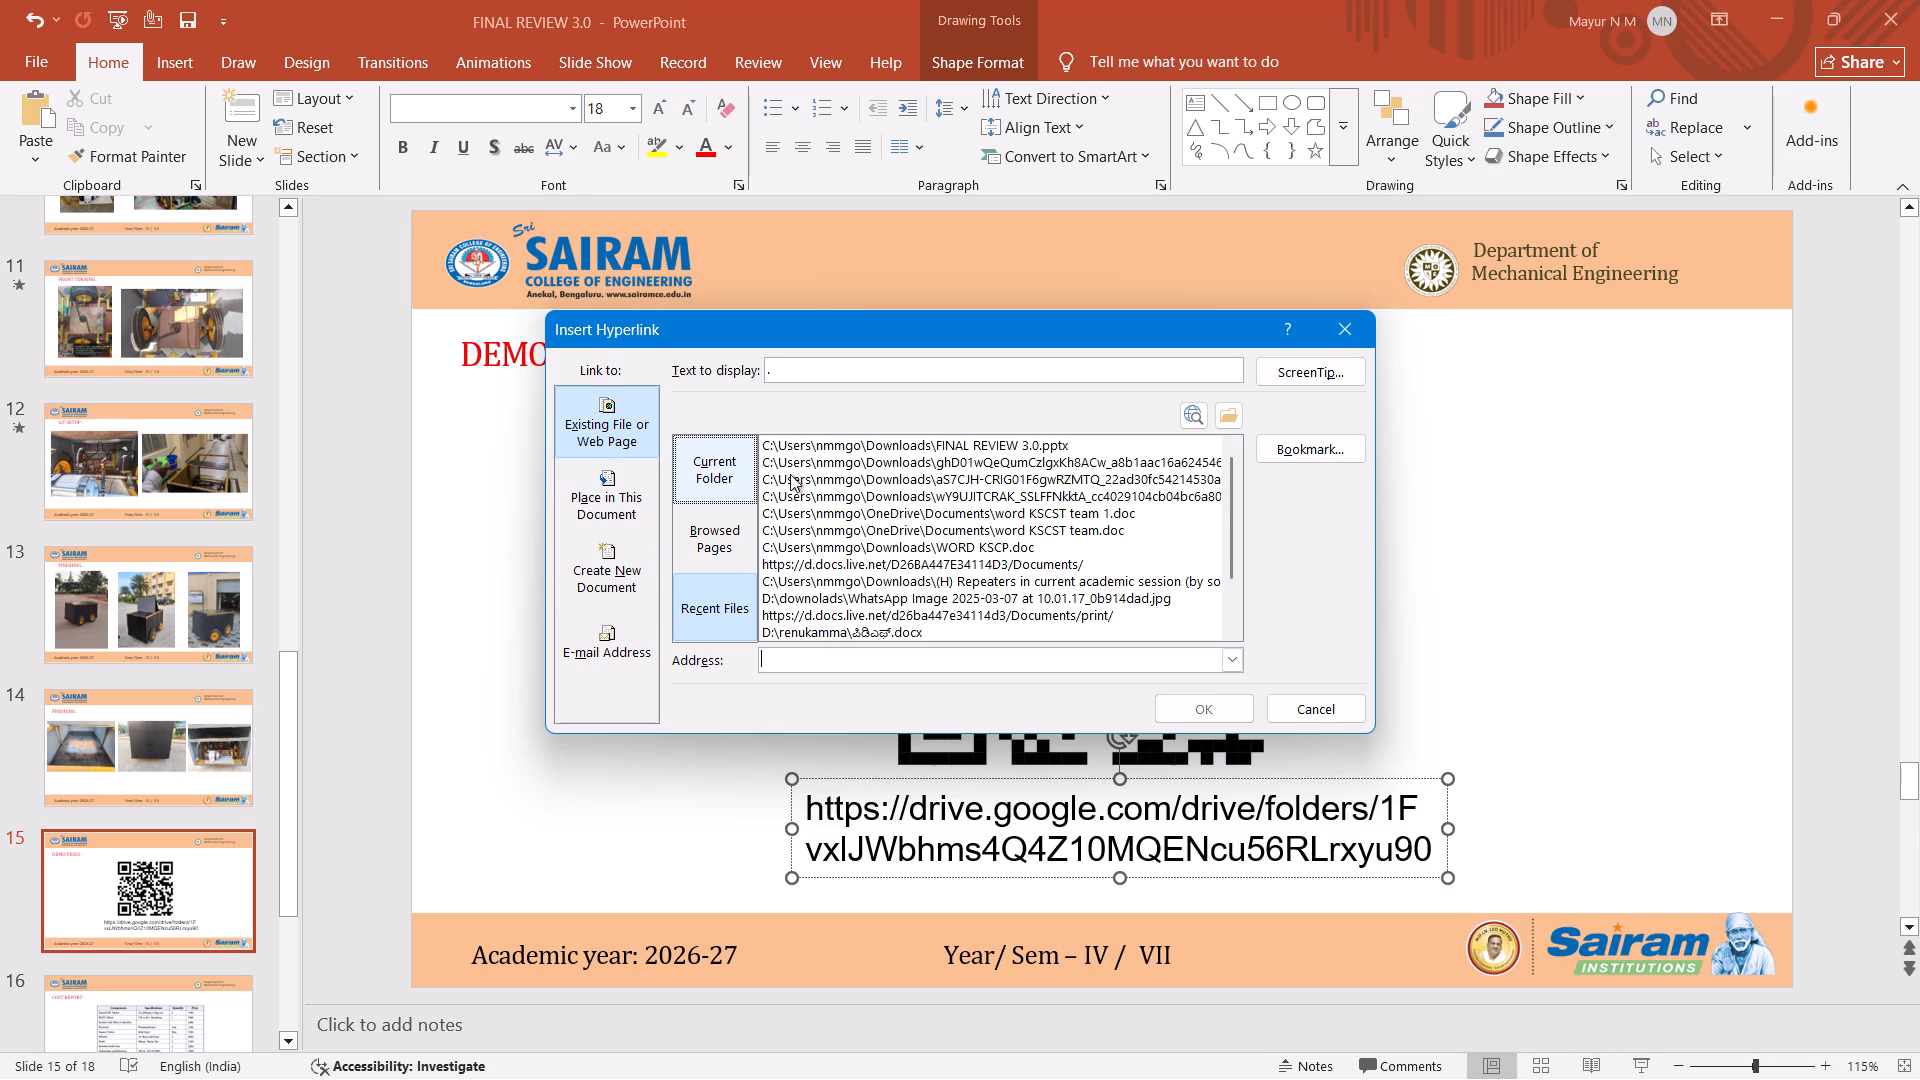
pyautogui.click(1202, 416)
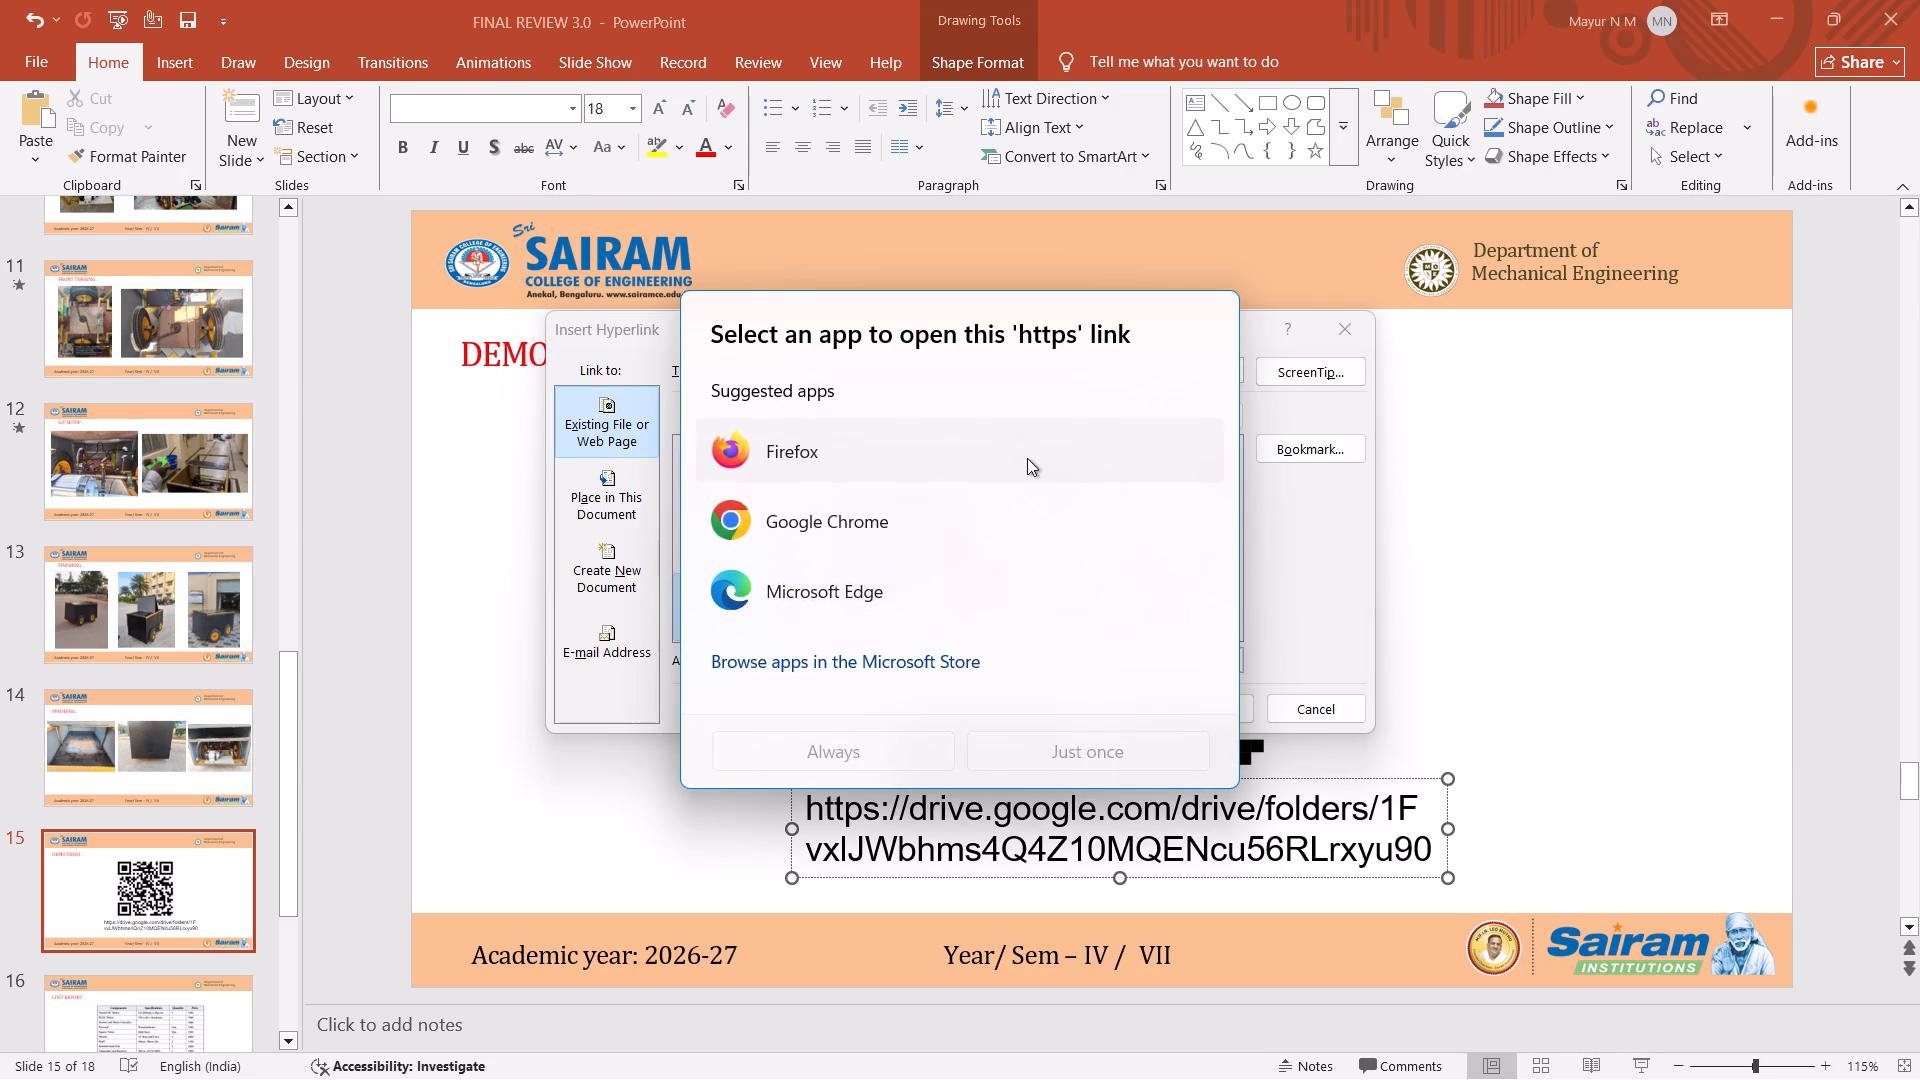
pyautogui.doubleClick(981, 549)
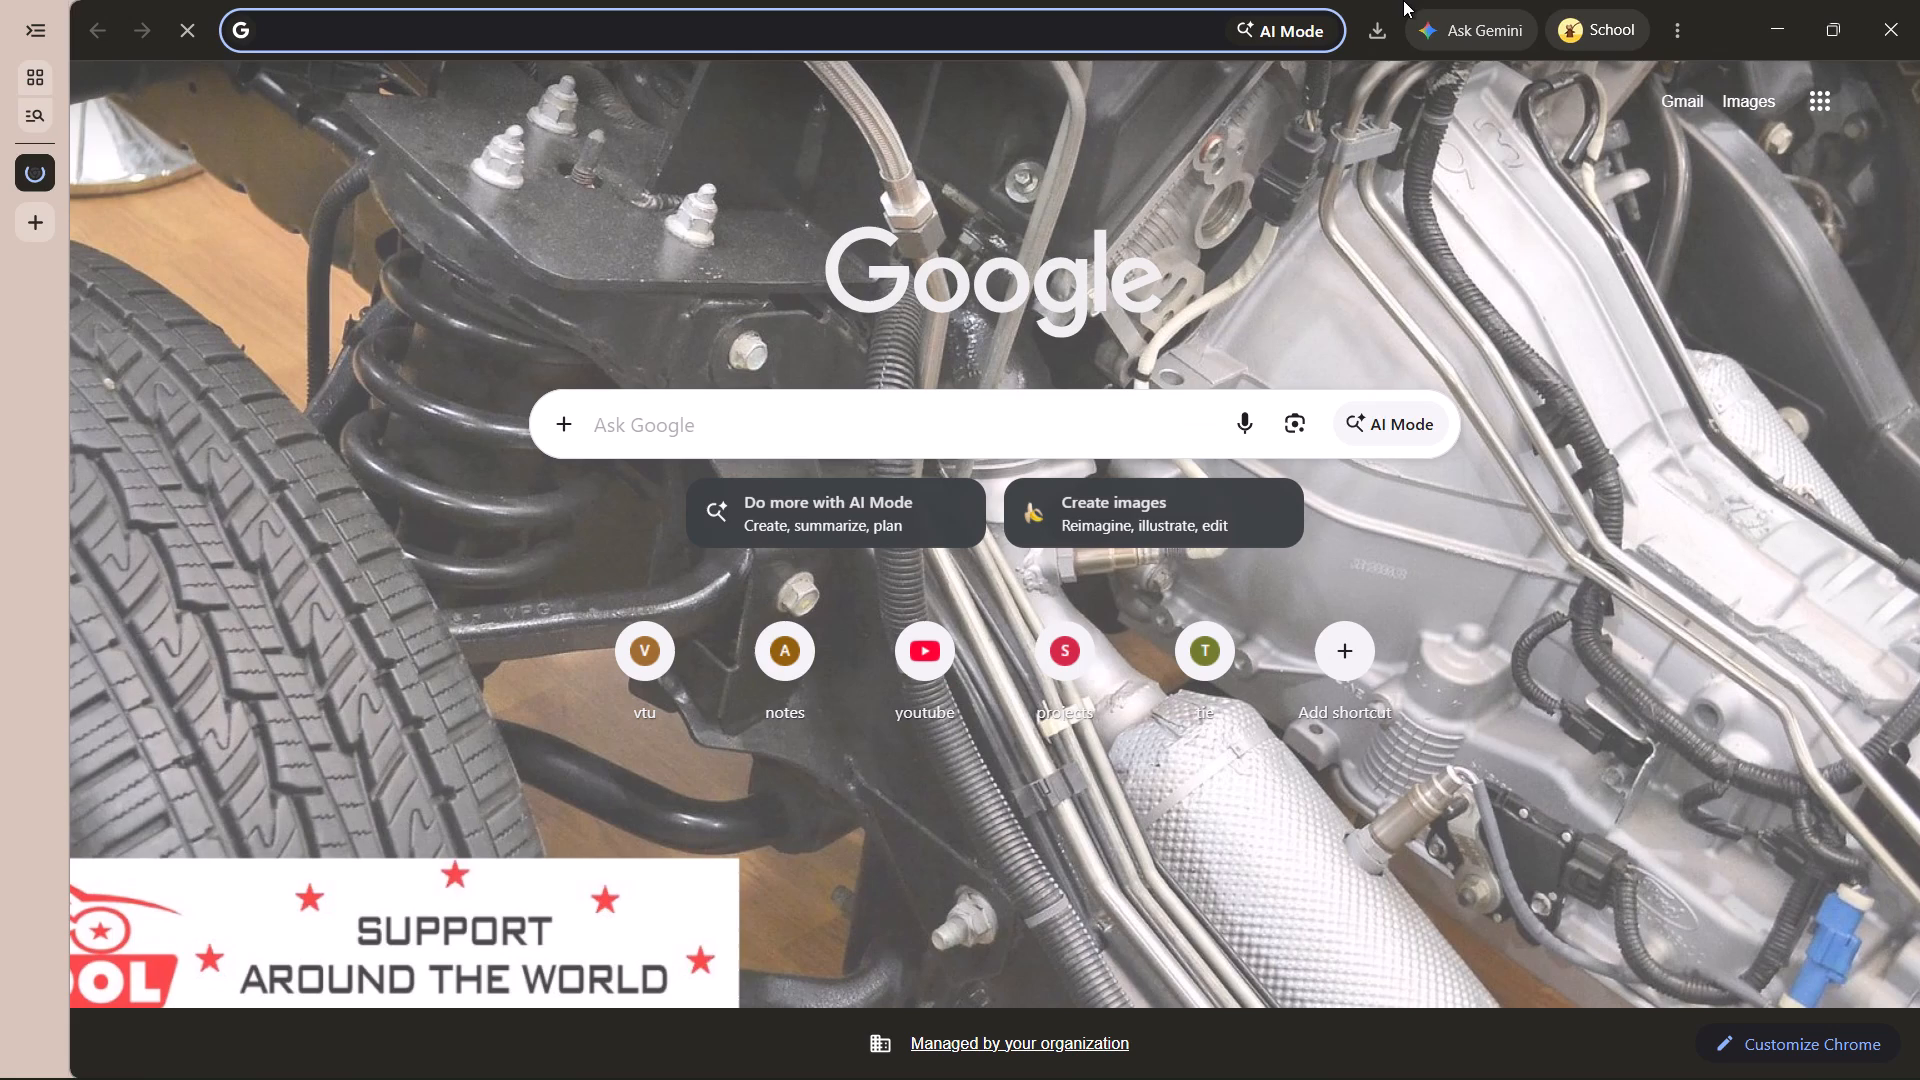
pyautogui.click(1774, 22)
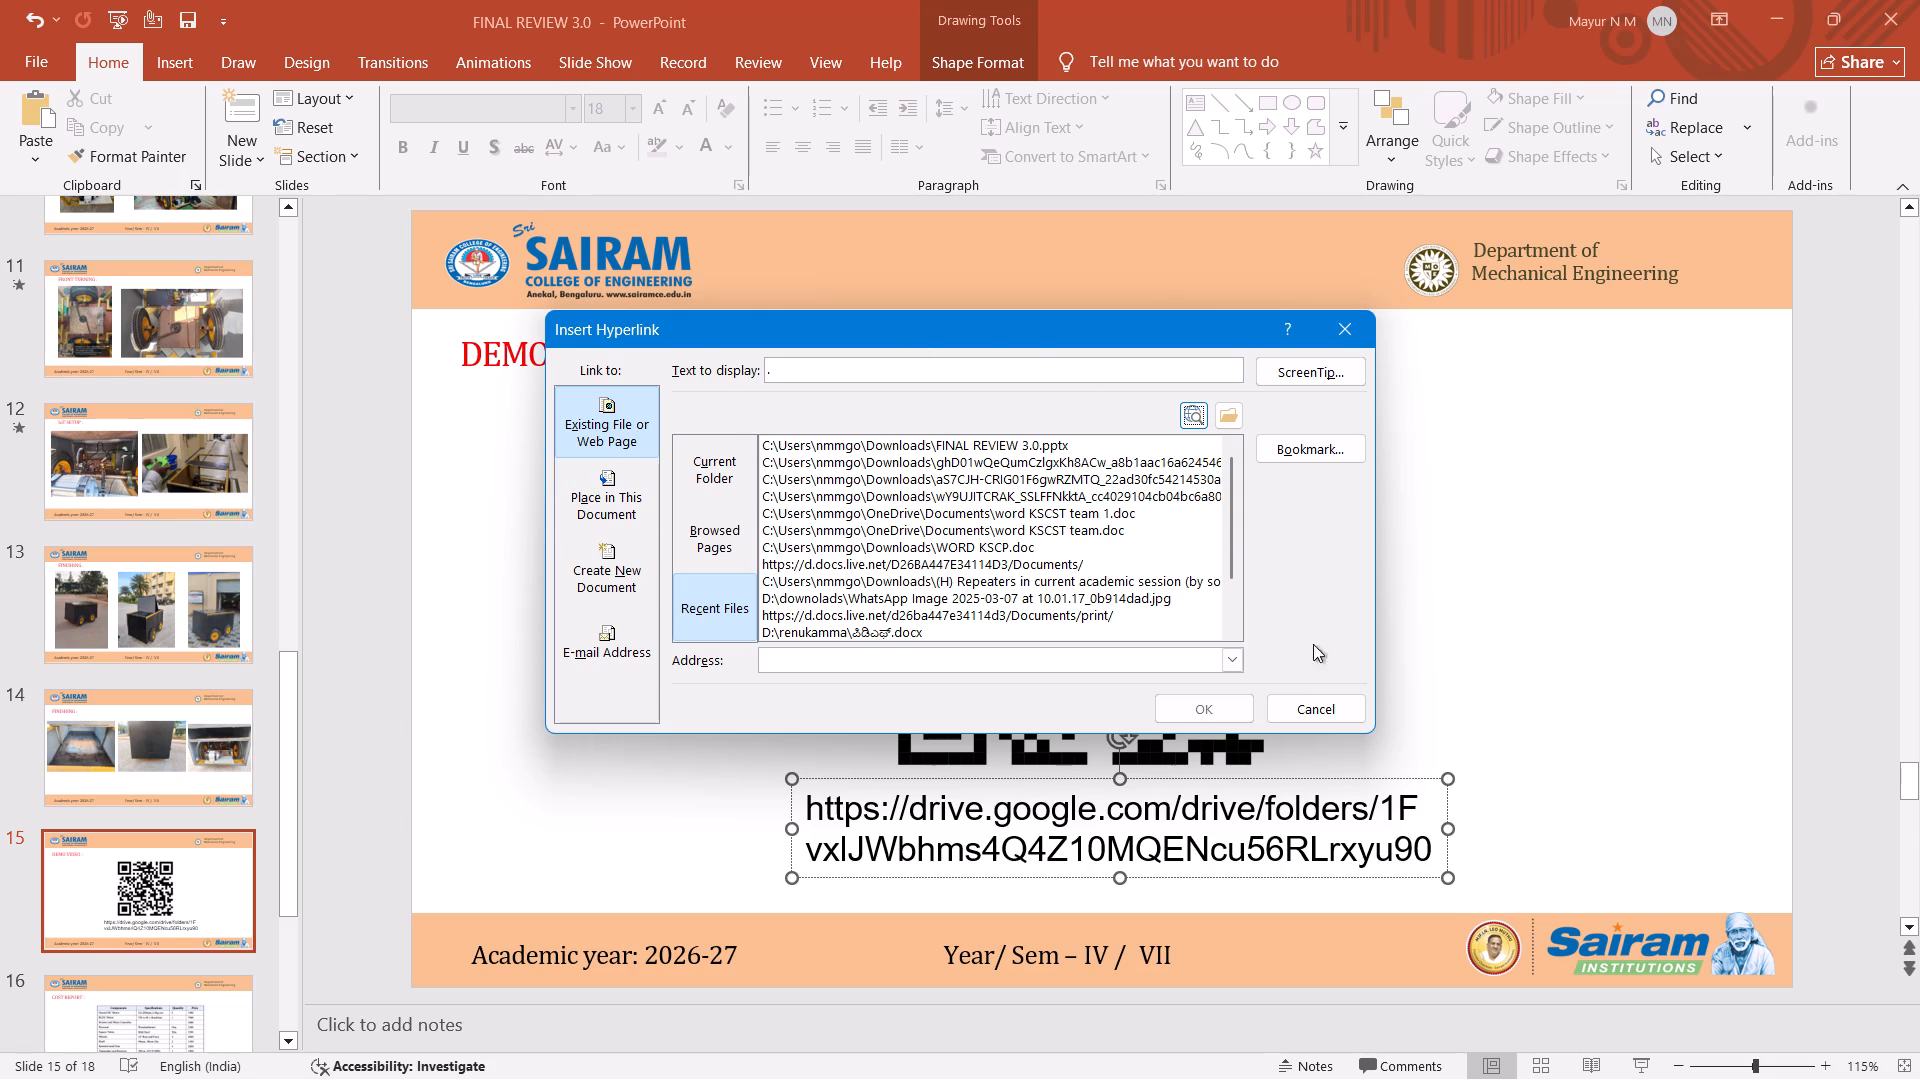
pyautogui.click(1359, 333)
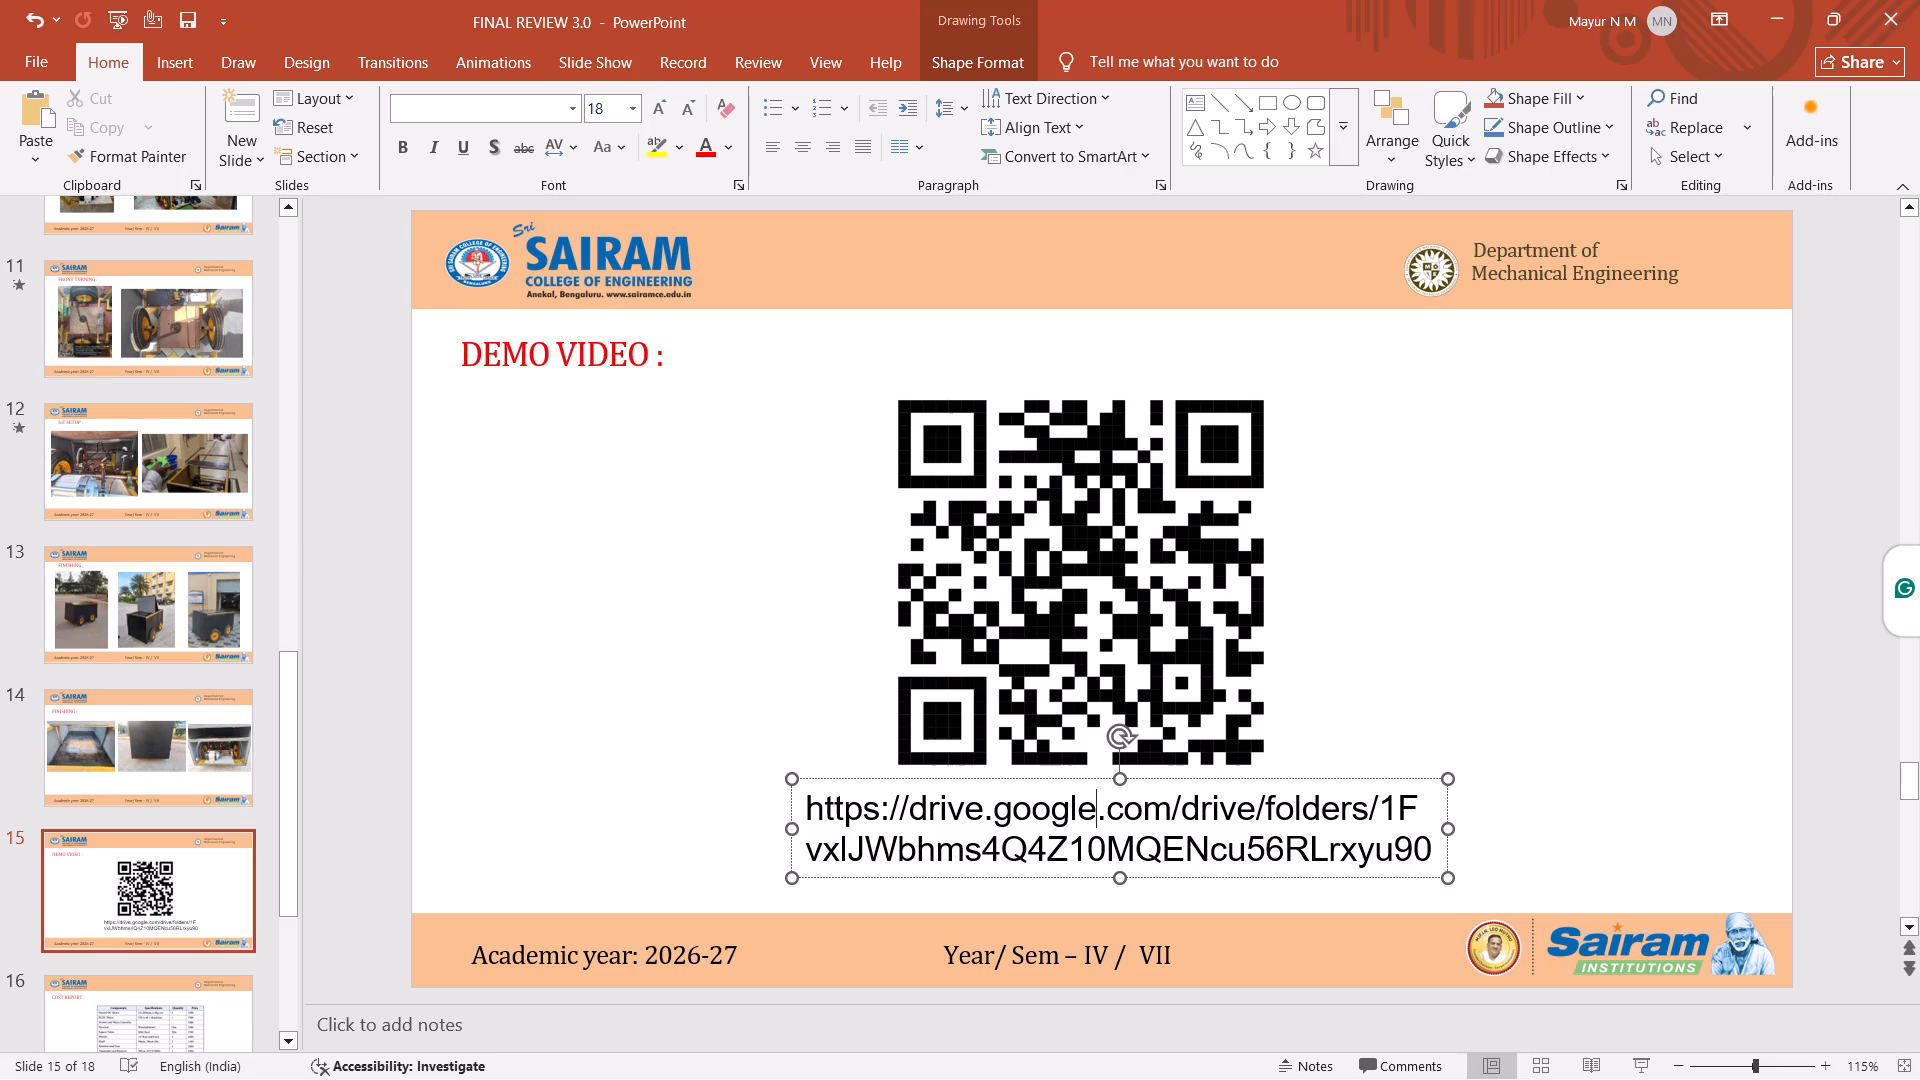
# Start inserting a hyperlink on the entire Drive URL text below the QR code and set its ScreenTip to "LINK".
pyautogui.moveTo(817, 803); pyautogui.dragTo(1449, 863)
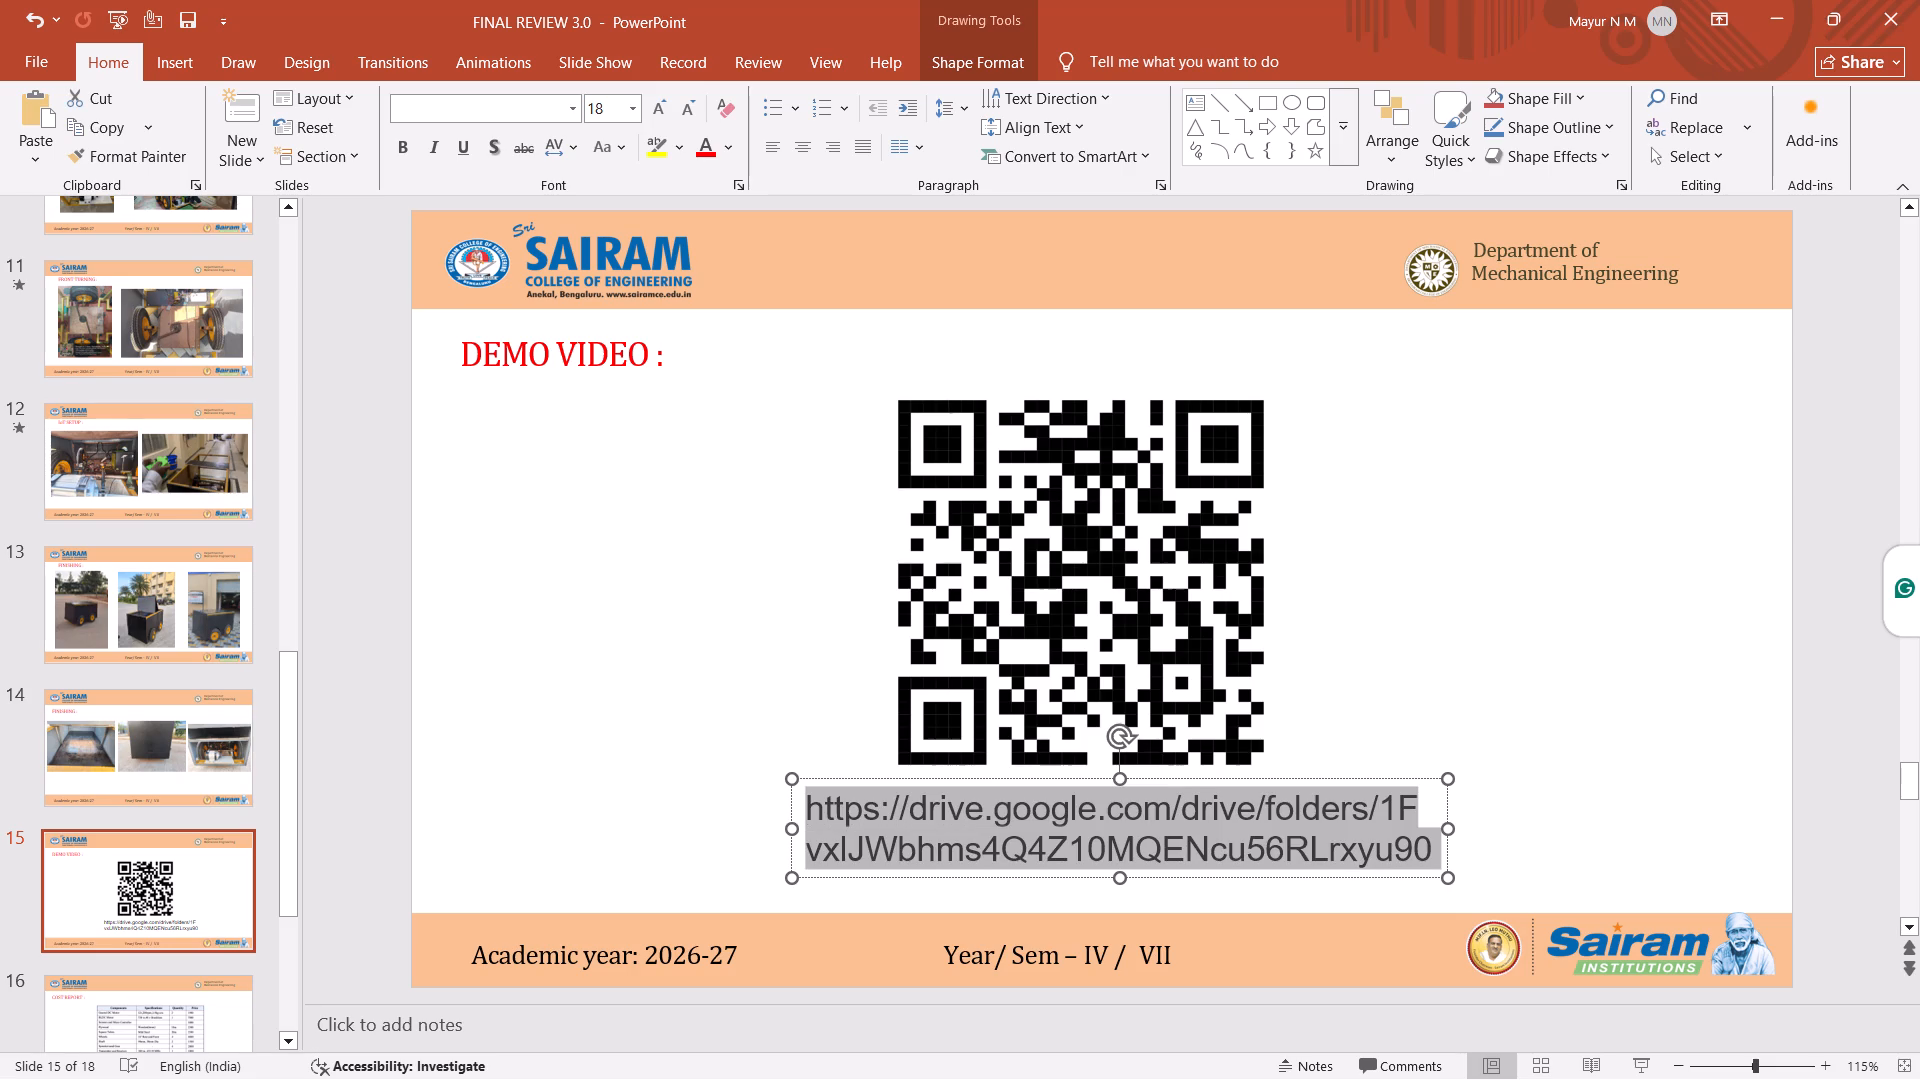
pyautogui.moveTo(1449, 863); pyautogui.dragTo(1426, 847)
pyautogui.rightClick(1426, 847)
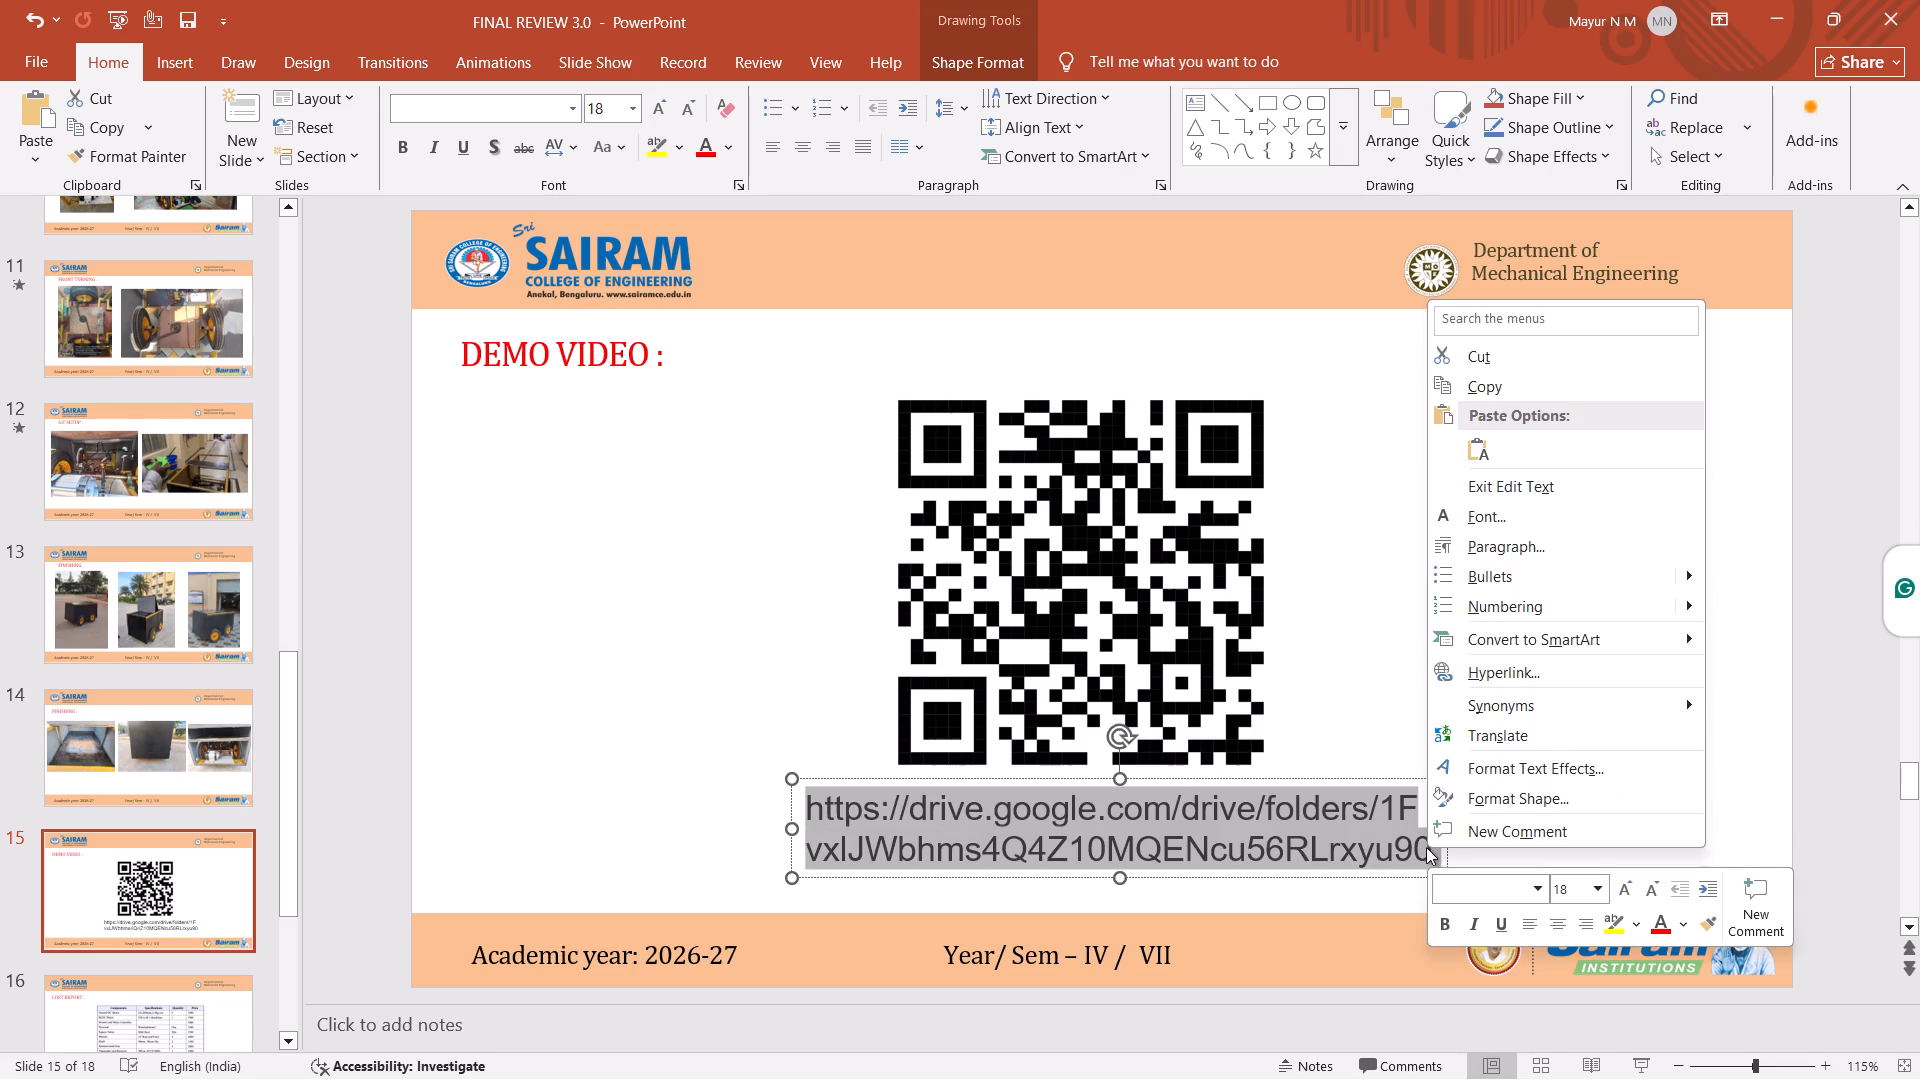
pyautogui.click(1593, 663)
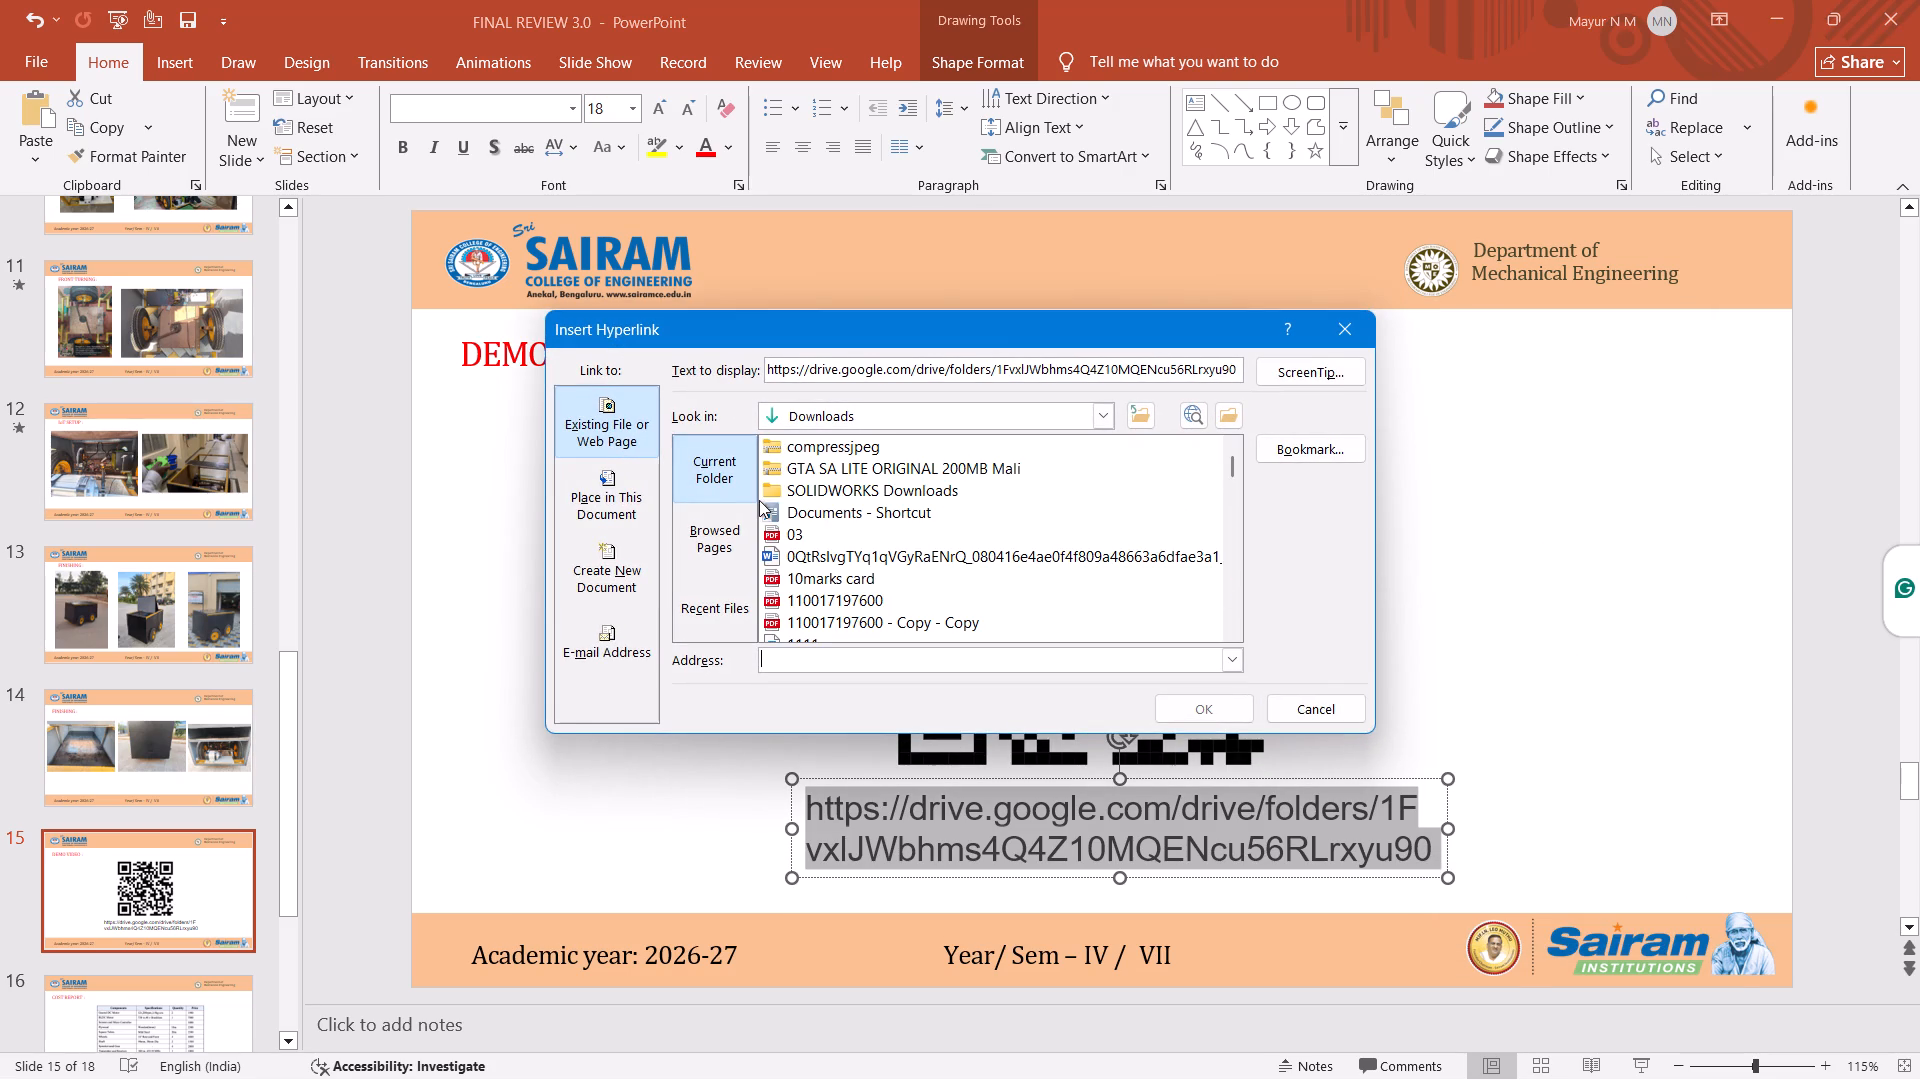
pyautogui.click(605, 494)
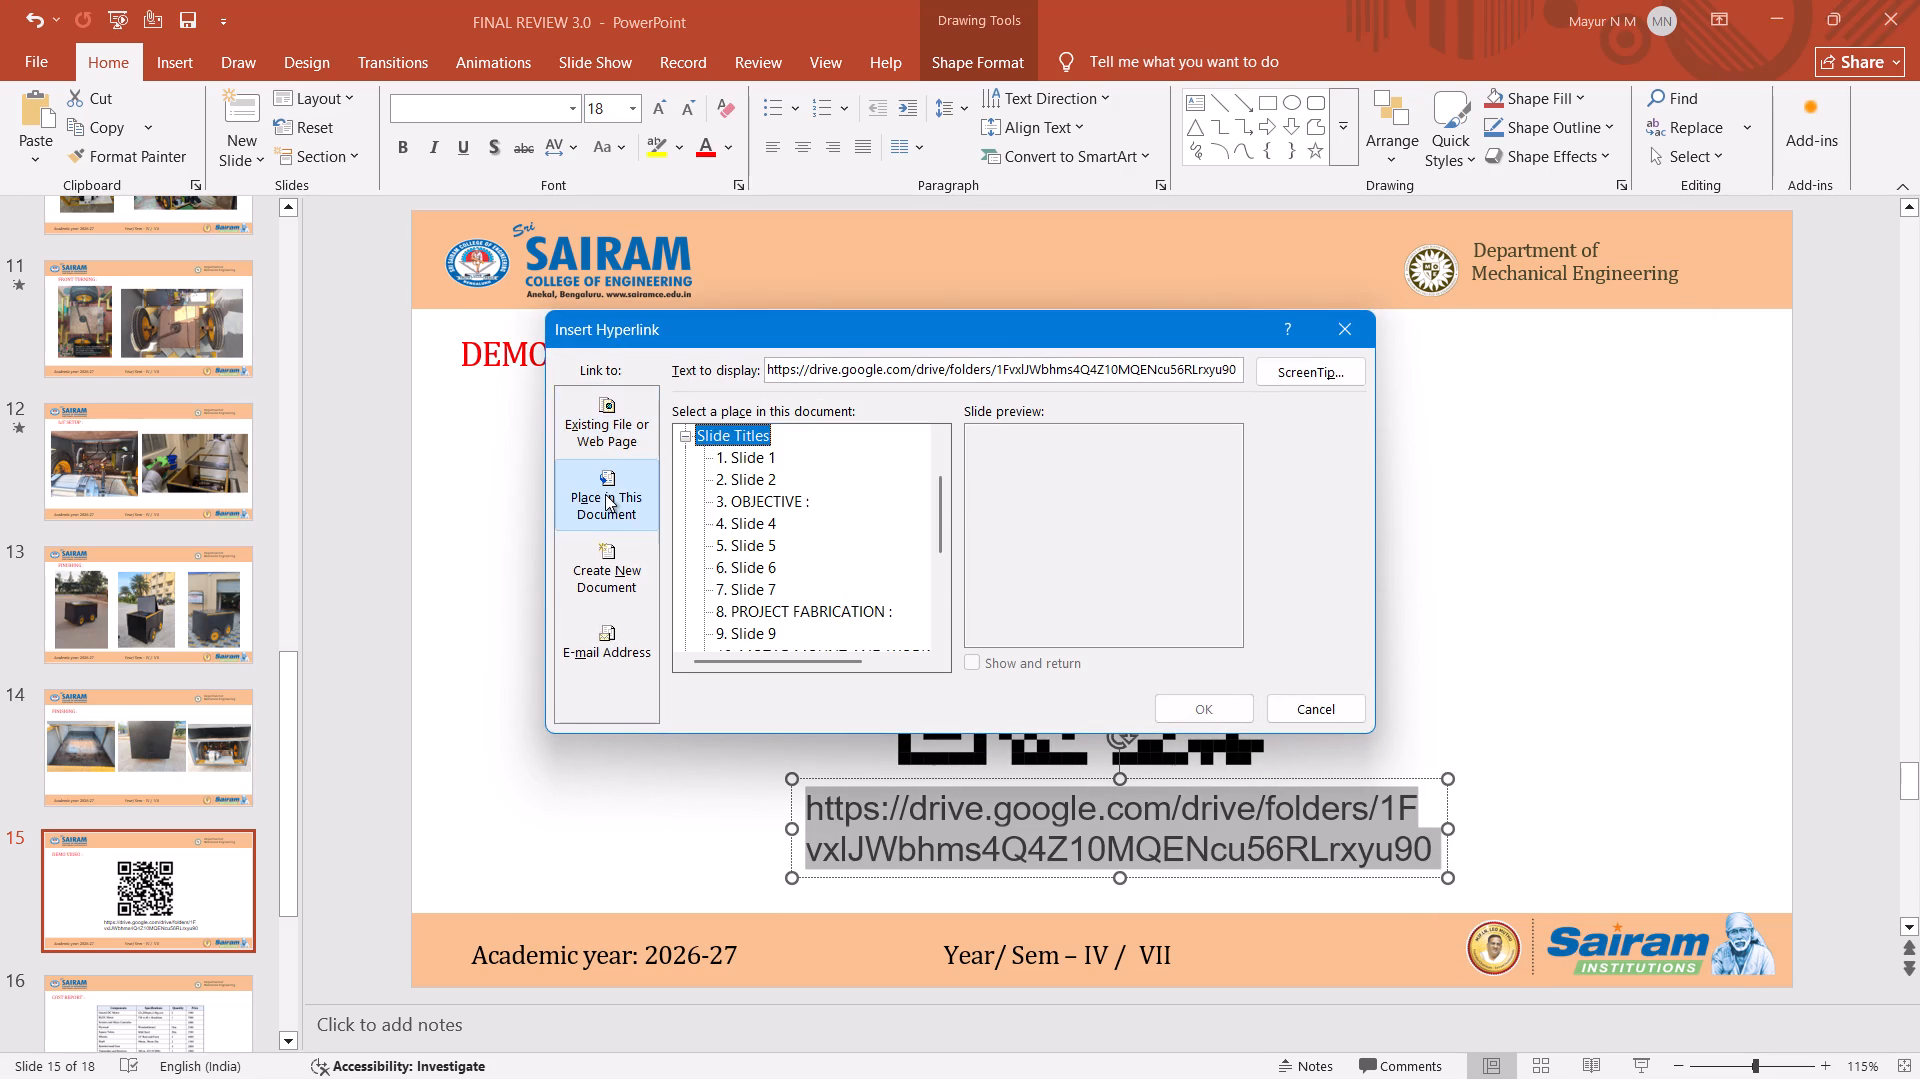
pyautogui.click(603, 552)
pyautogui.click(605, 634)
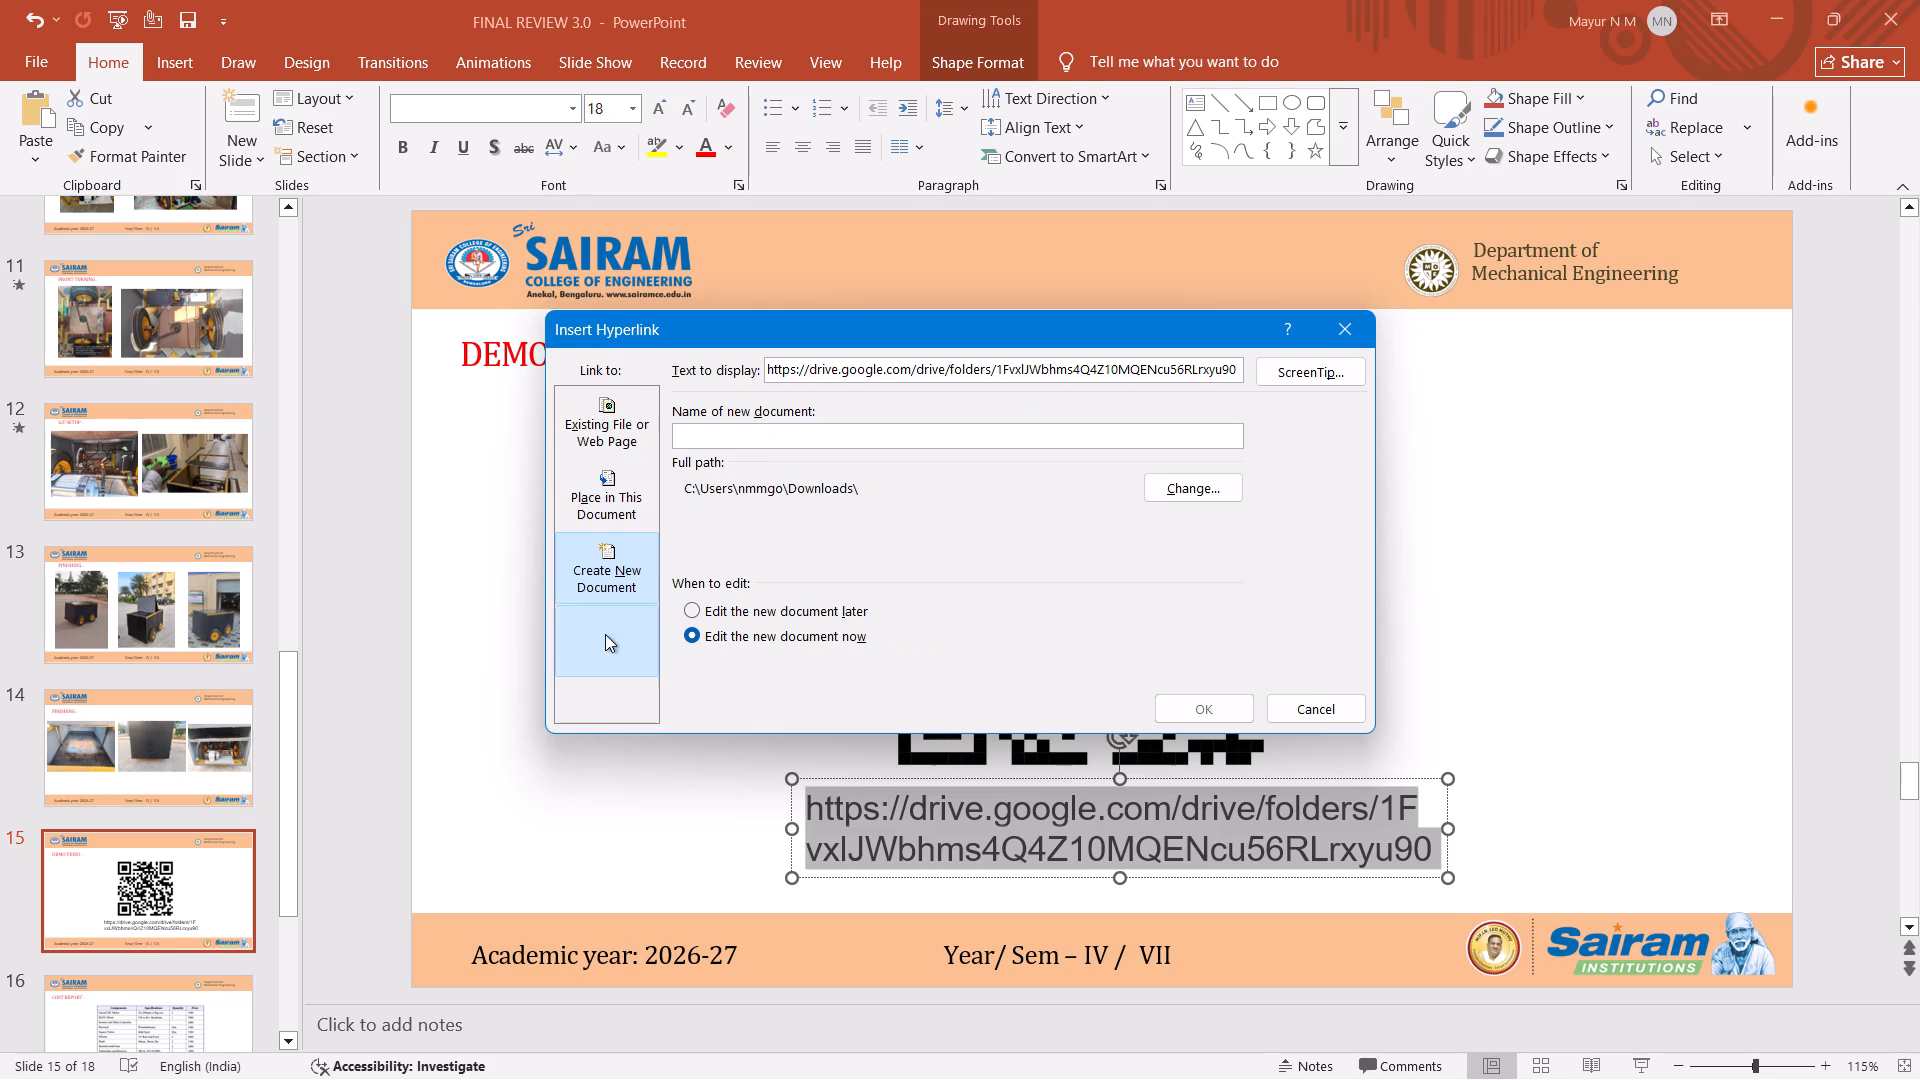
pyautogui.click(591, 567)
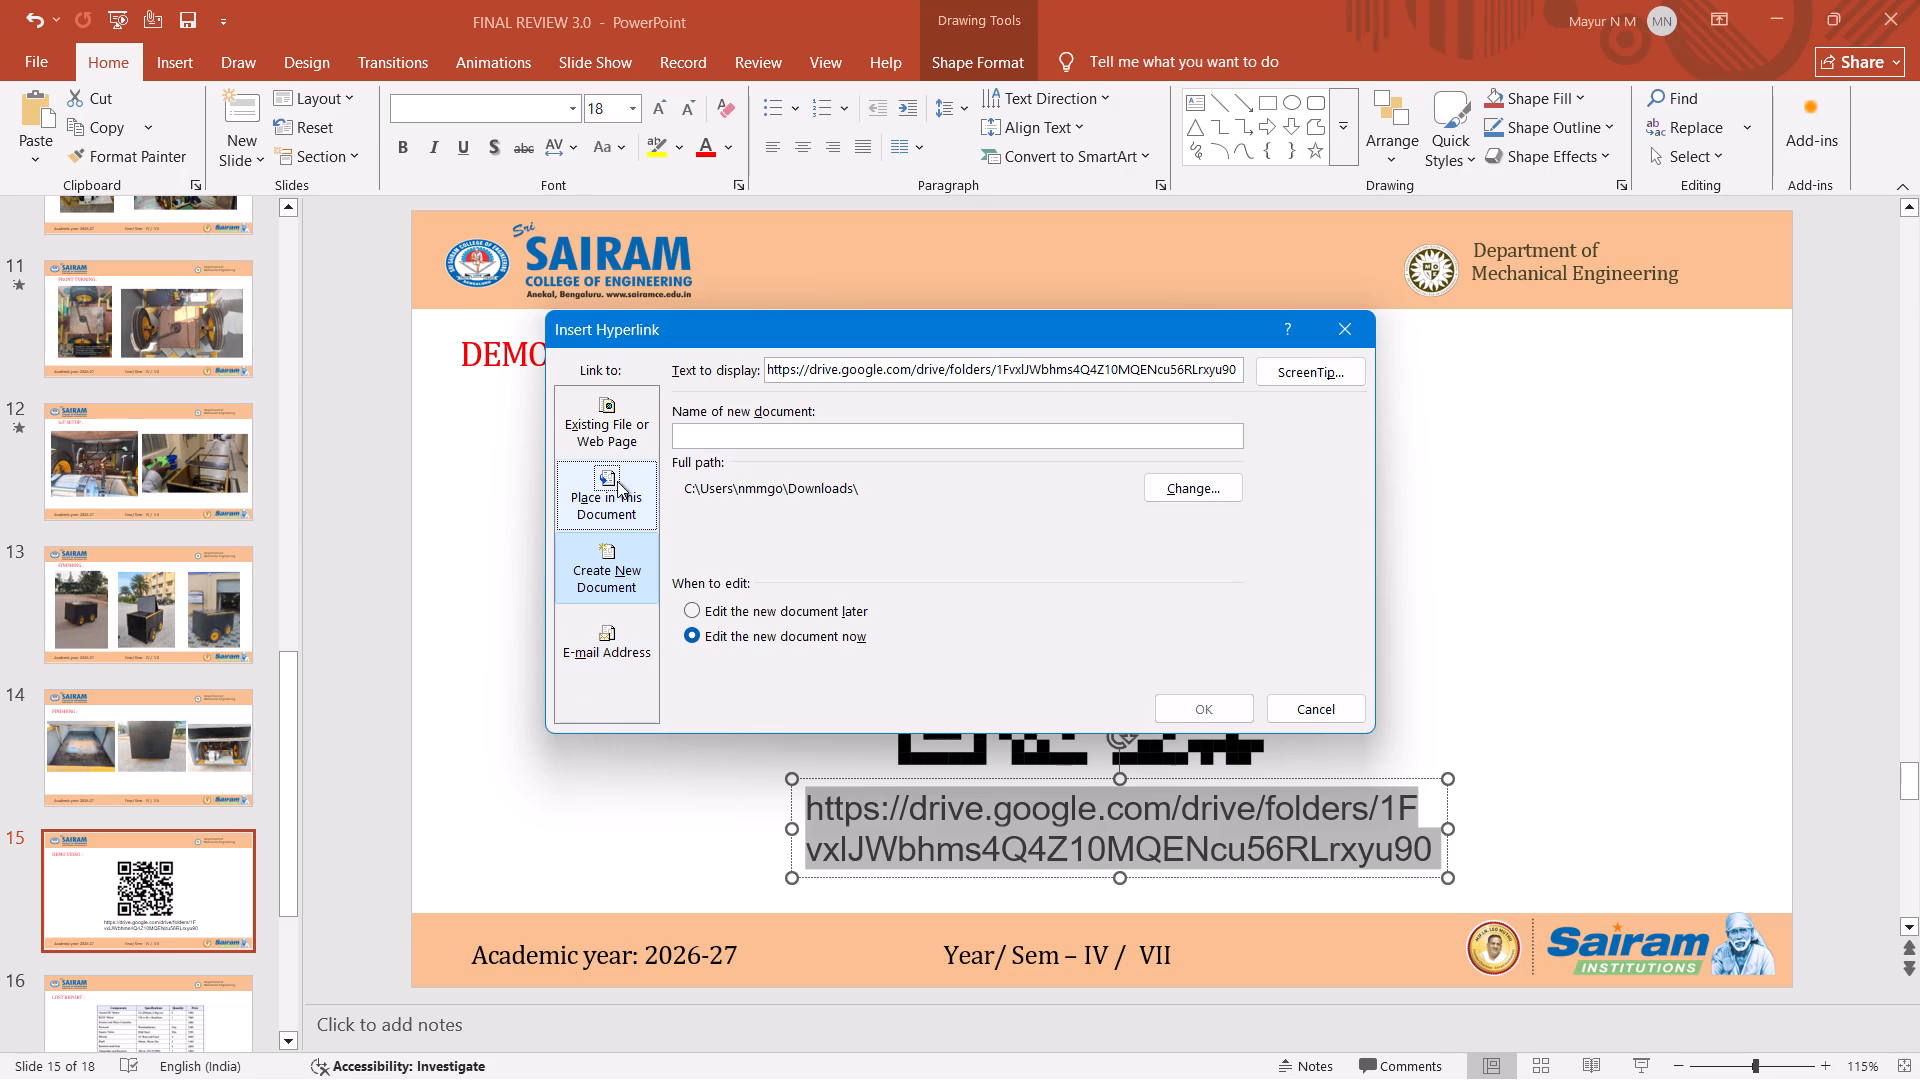
pyautogui.click(617, 412)
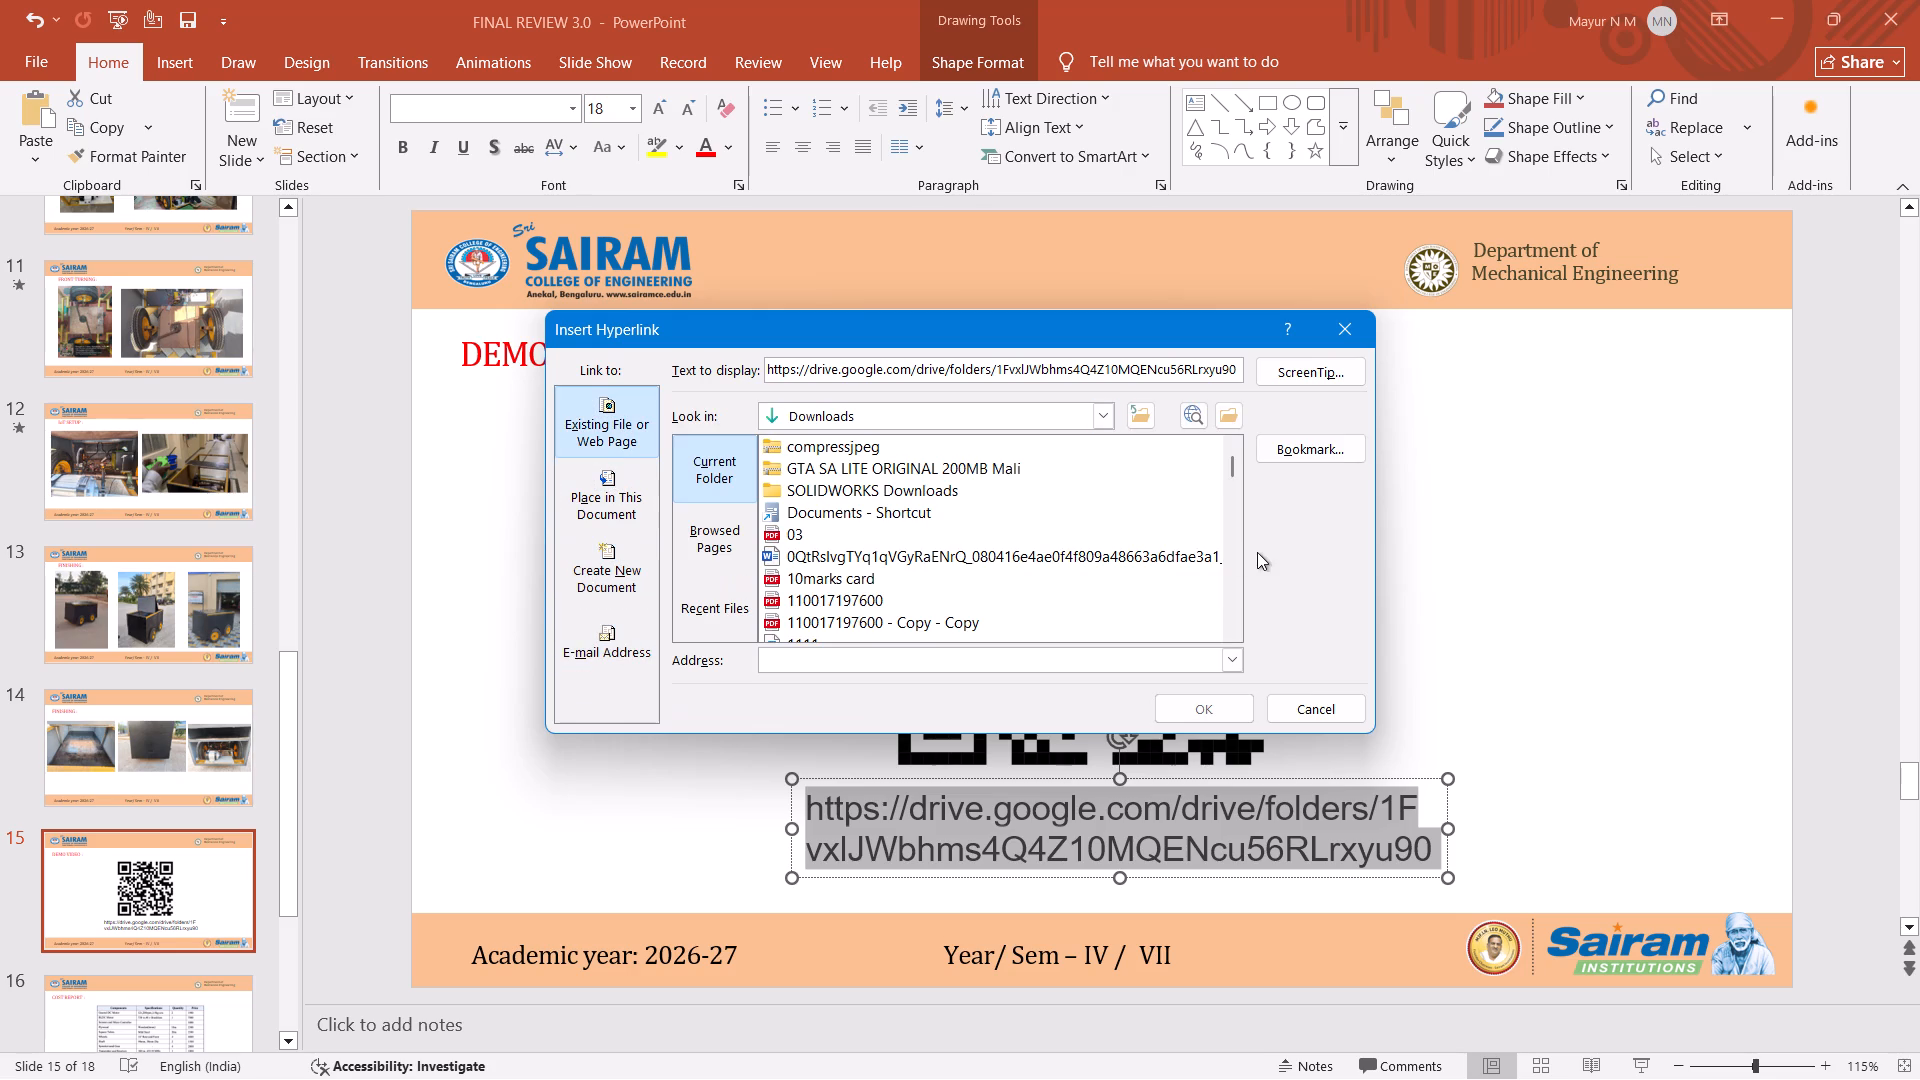
pyautogui.click(1348, 368)
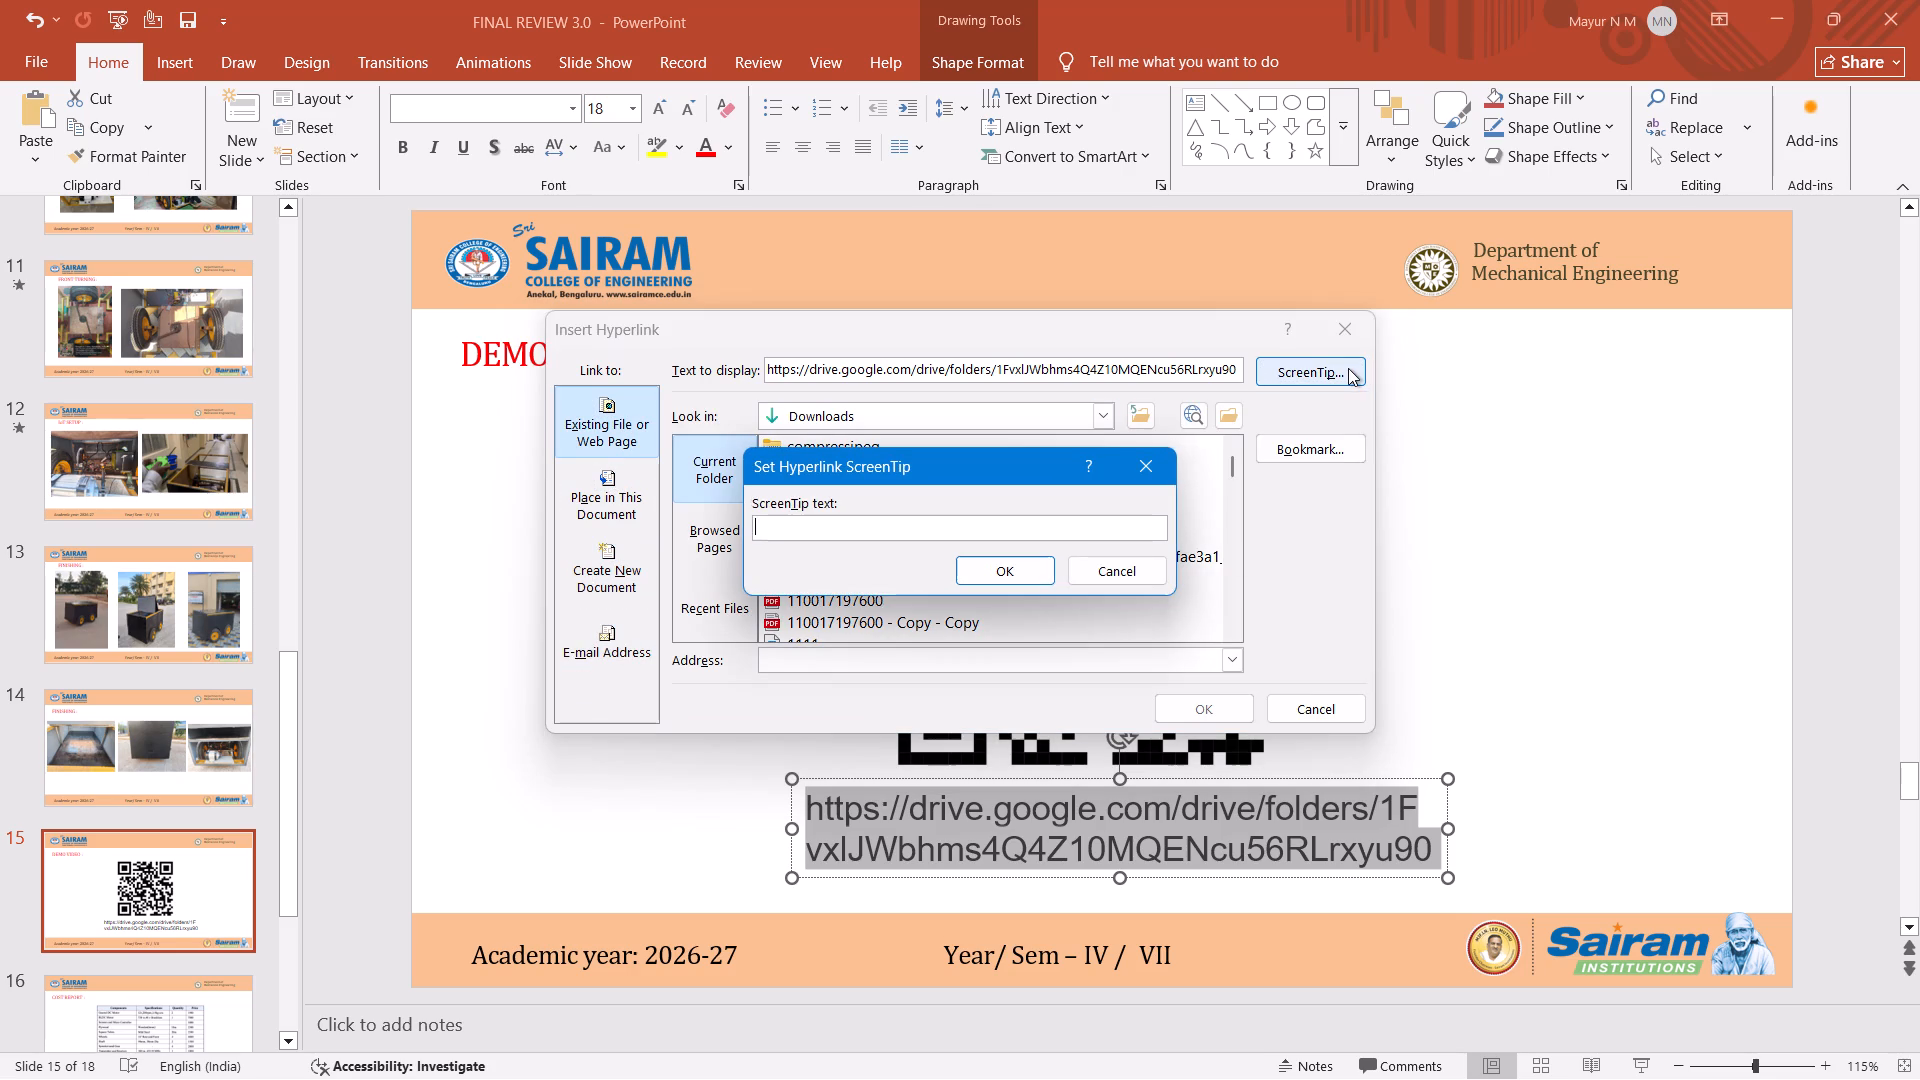
pyautogui.click(1140, 462)
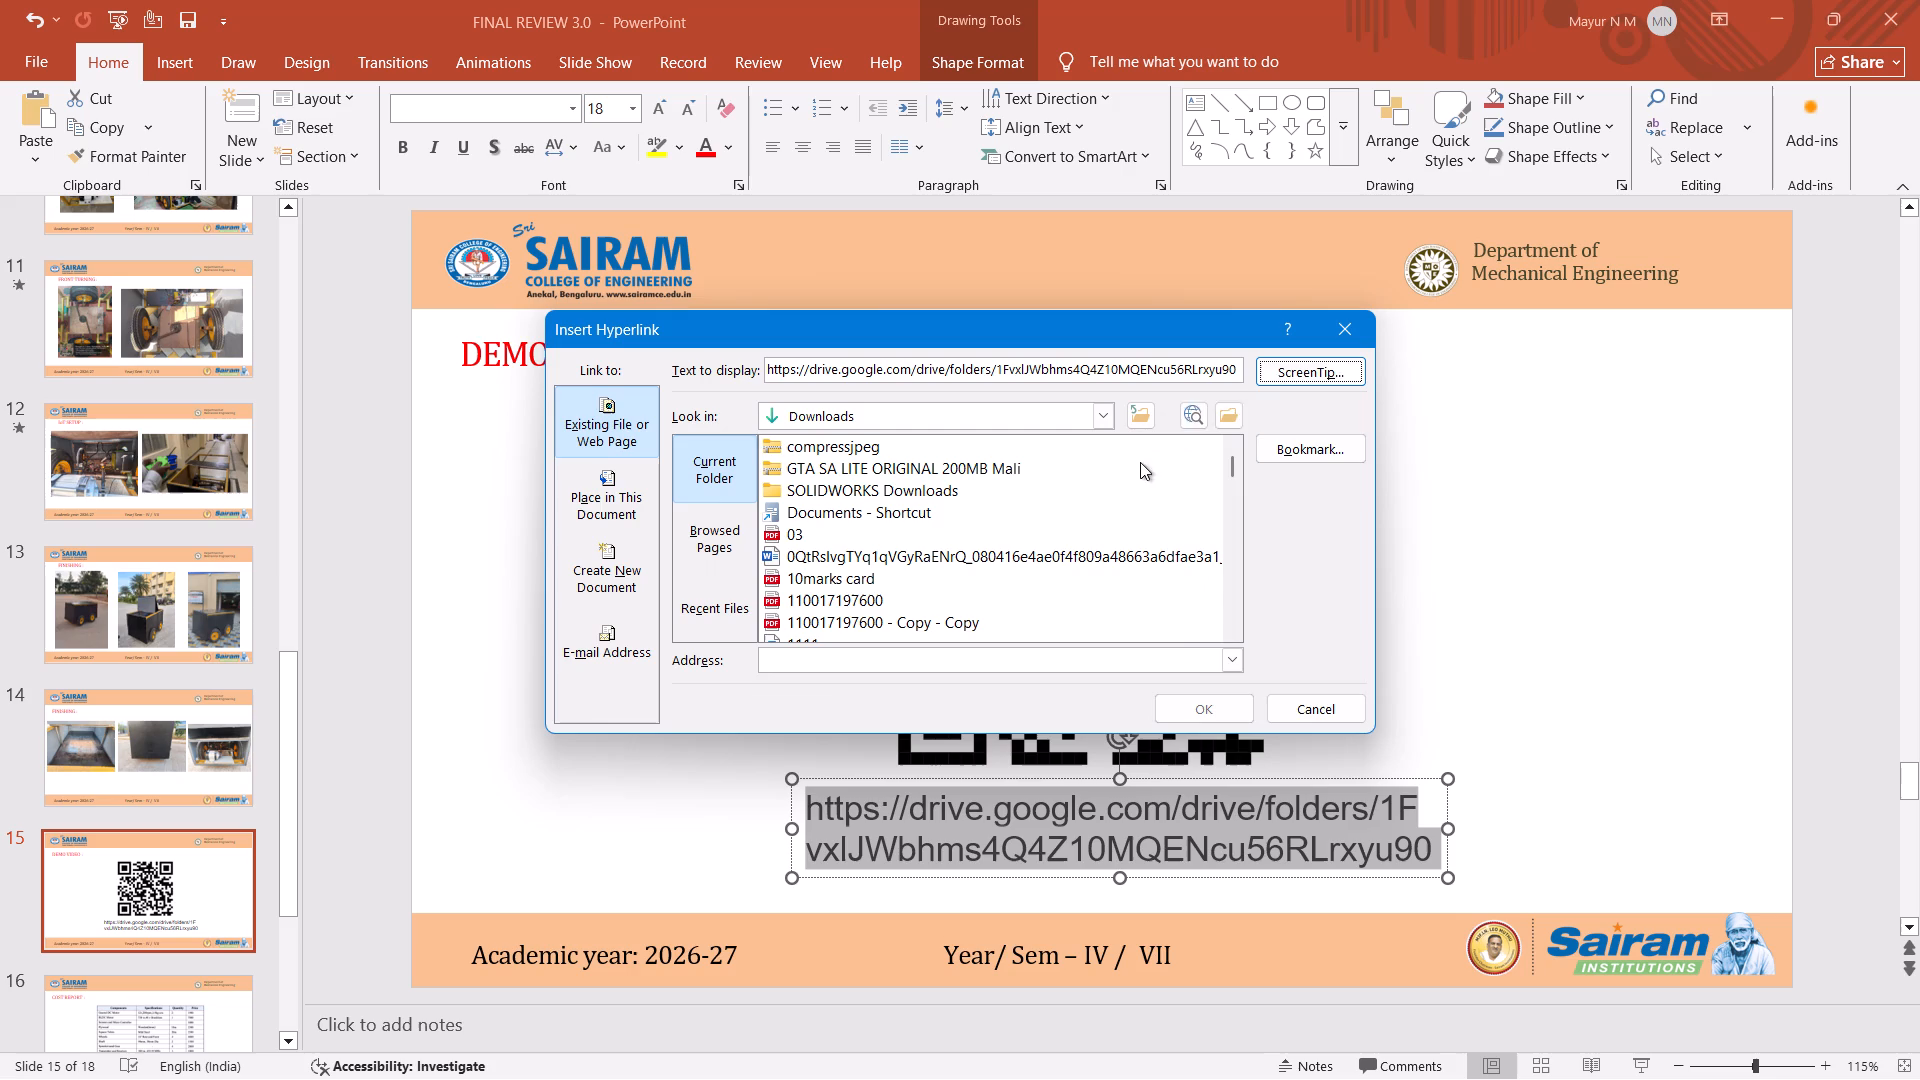
pyautogui.click(1318, 375)
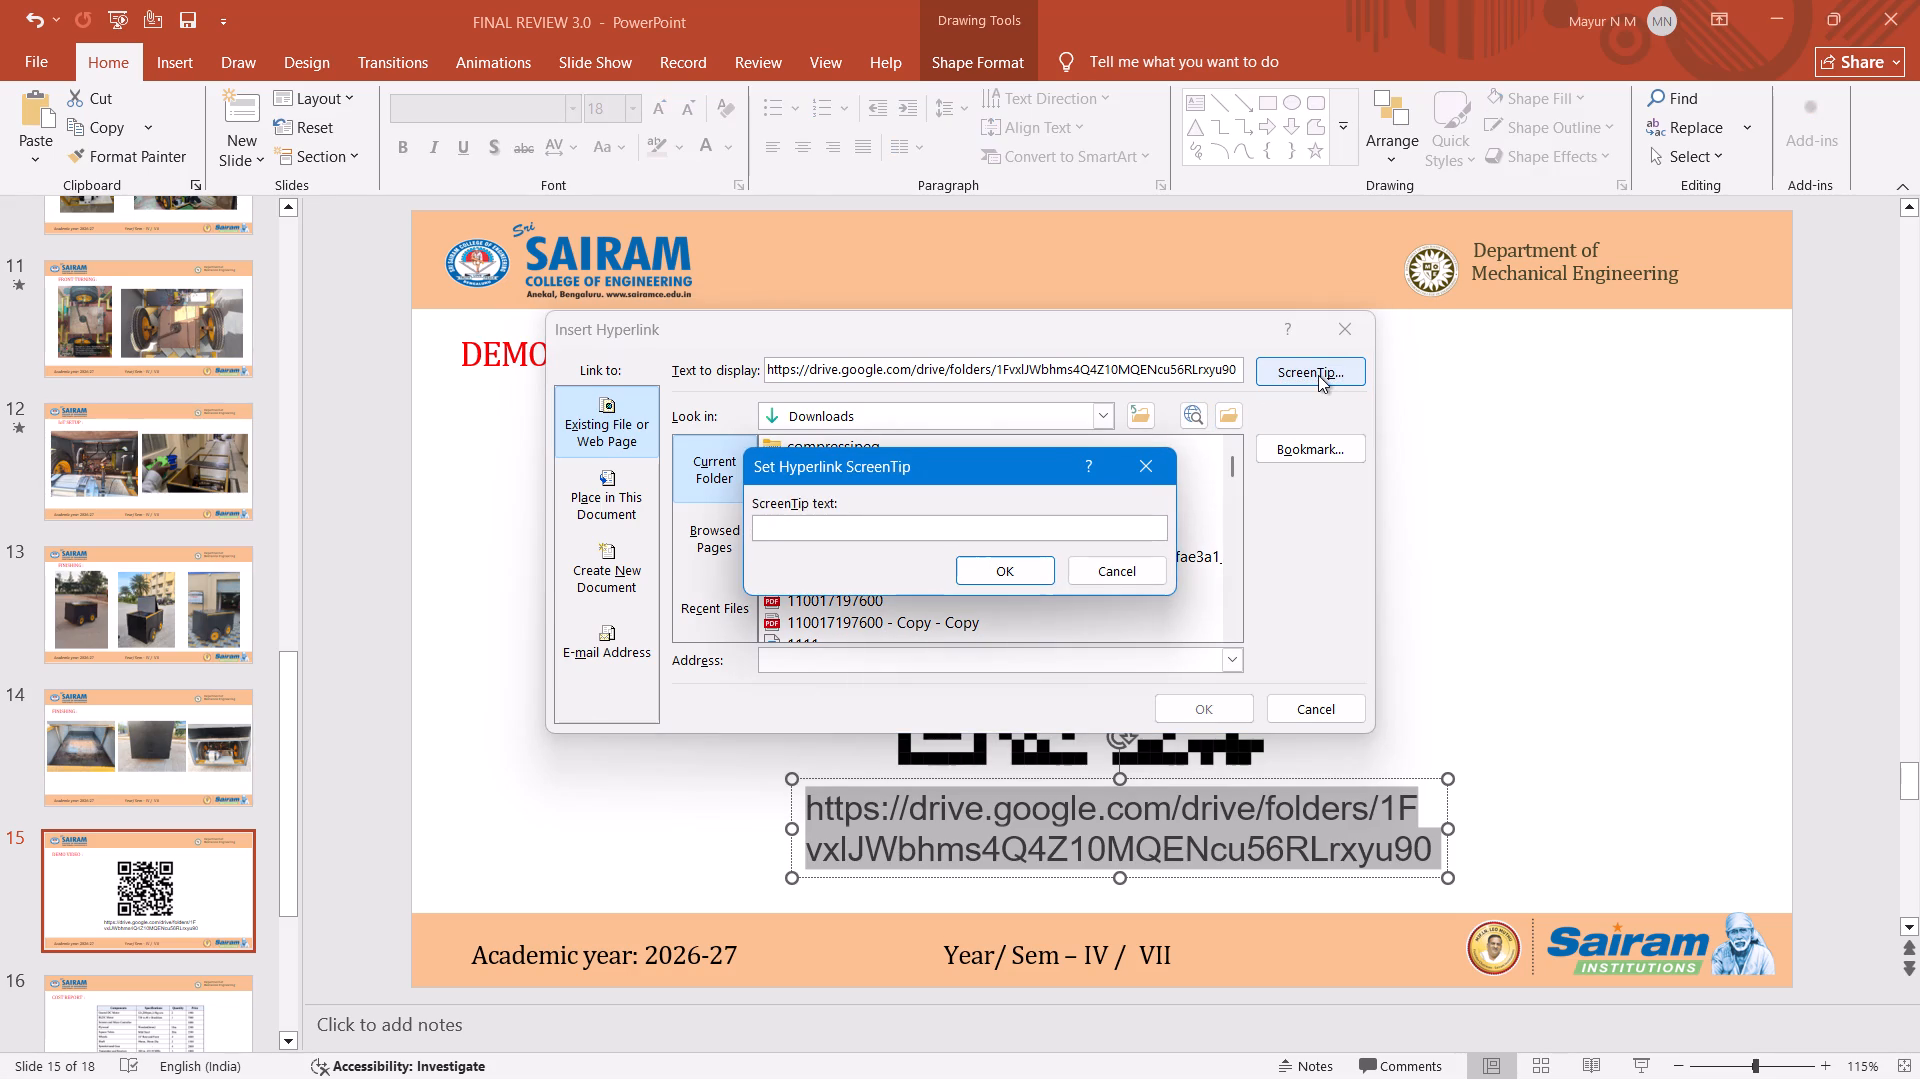
pyautogui.write('LIMK')
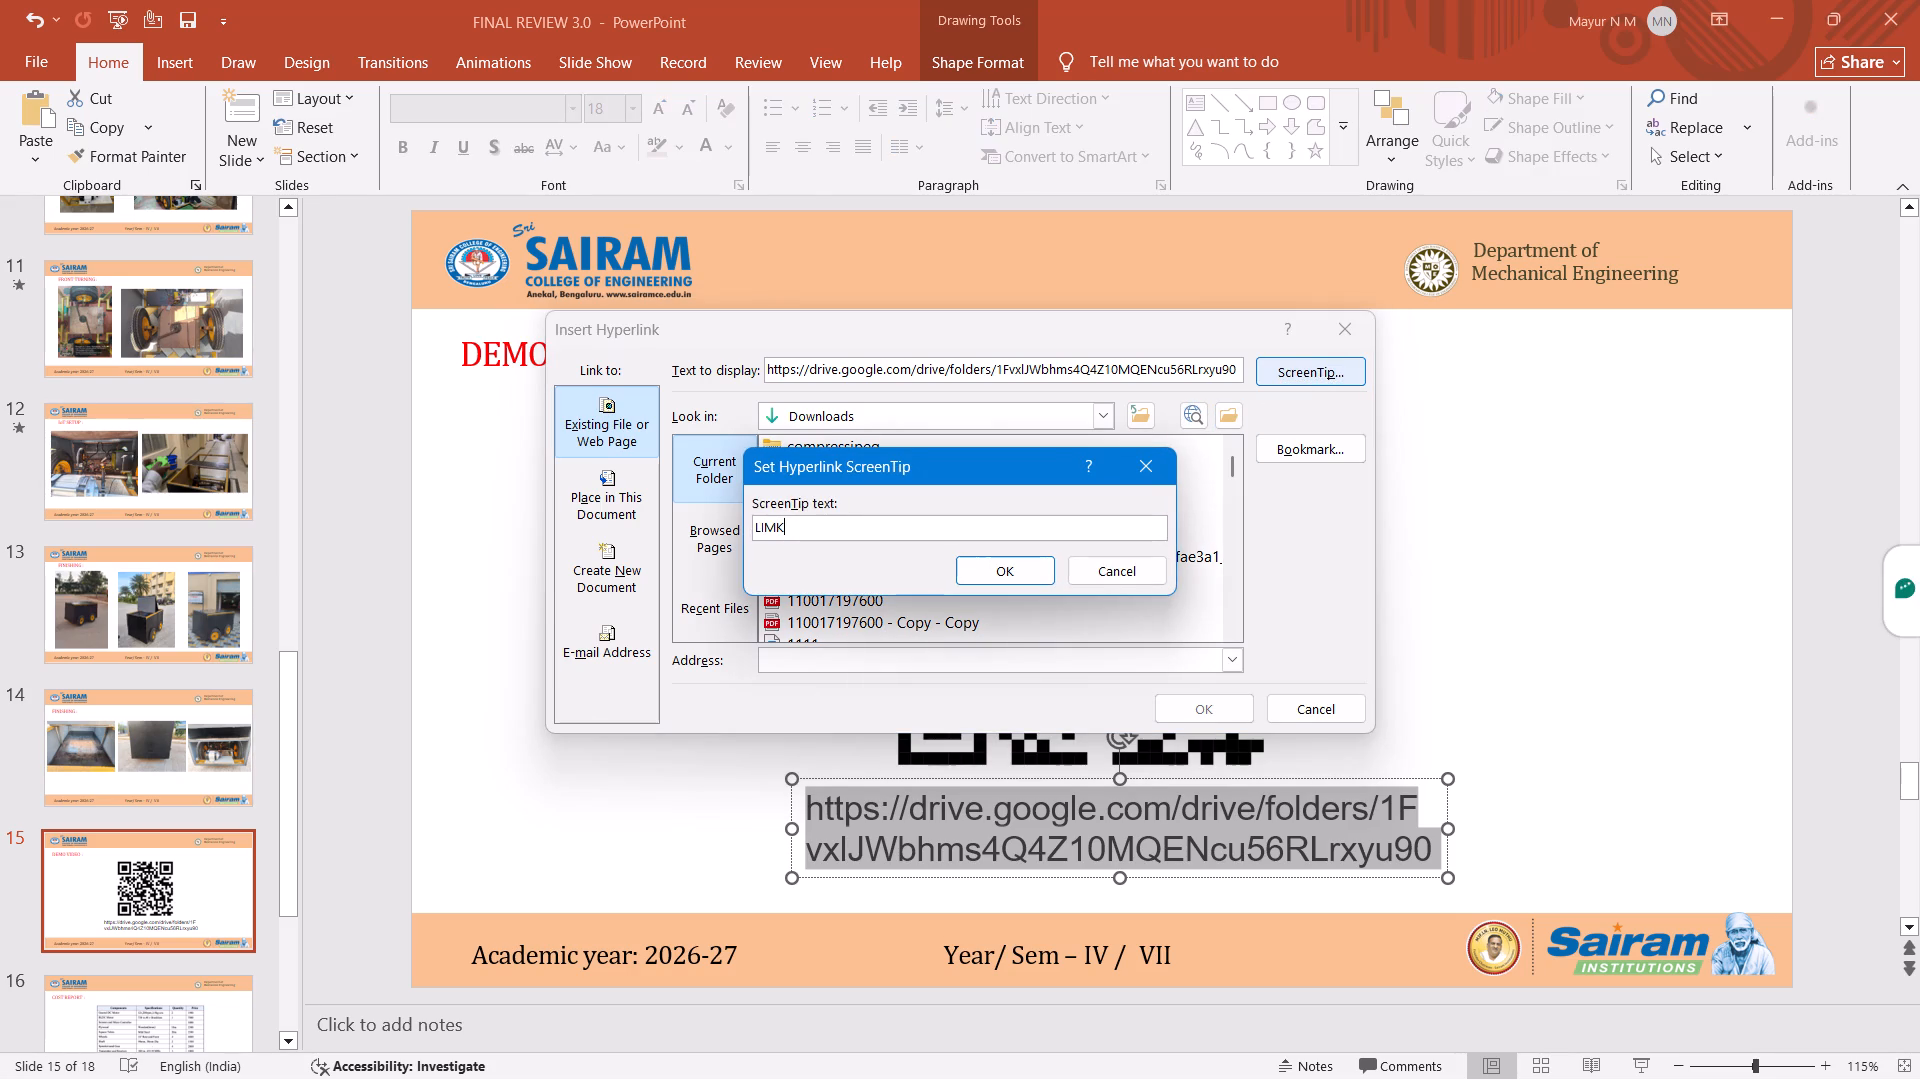
pyautogui.press('BackSpace')
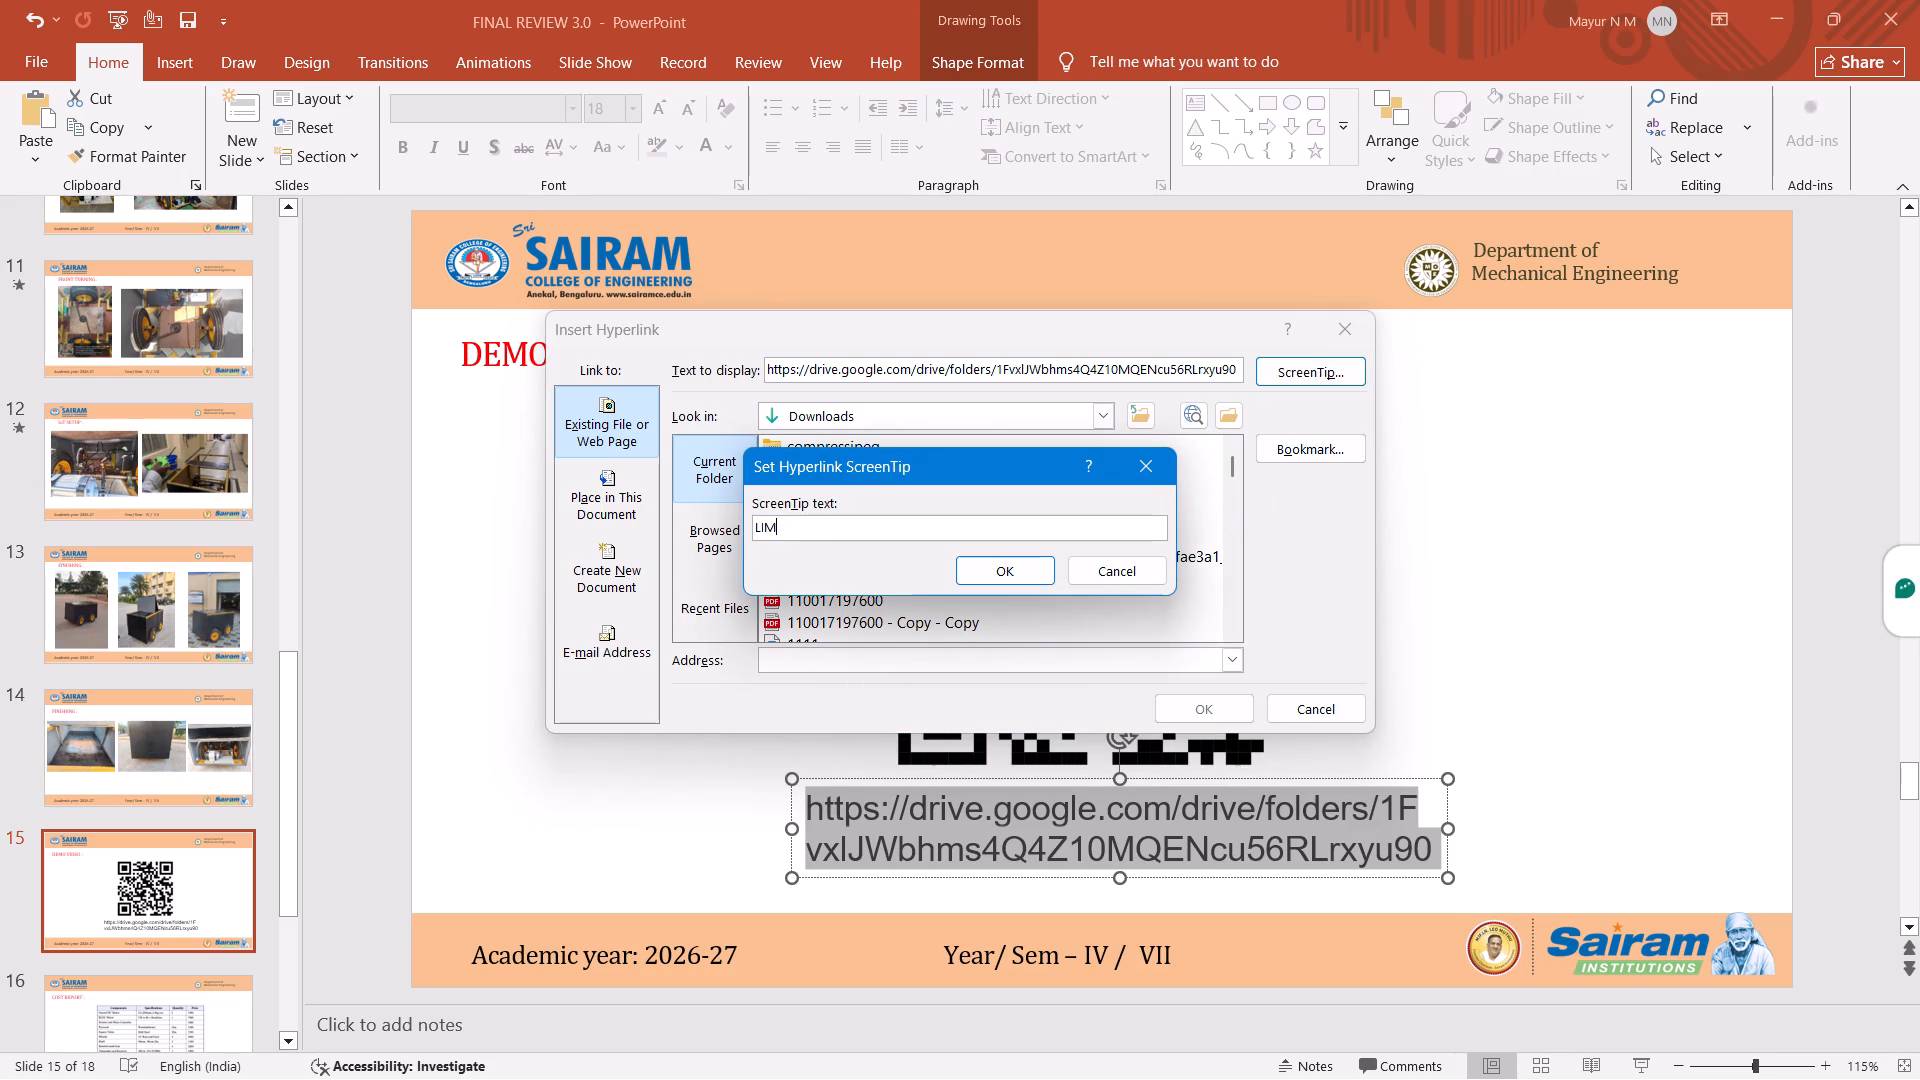
pyautogui.press('BackSpace')
pyautogui.write('NK')
pyautogui.click(985, 577)
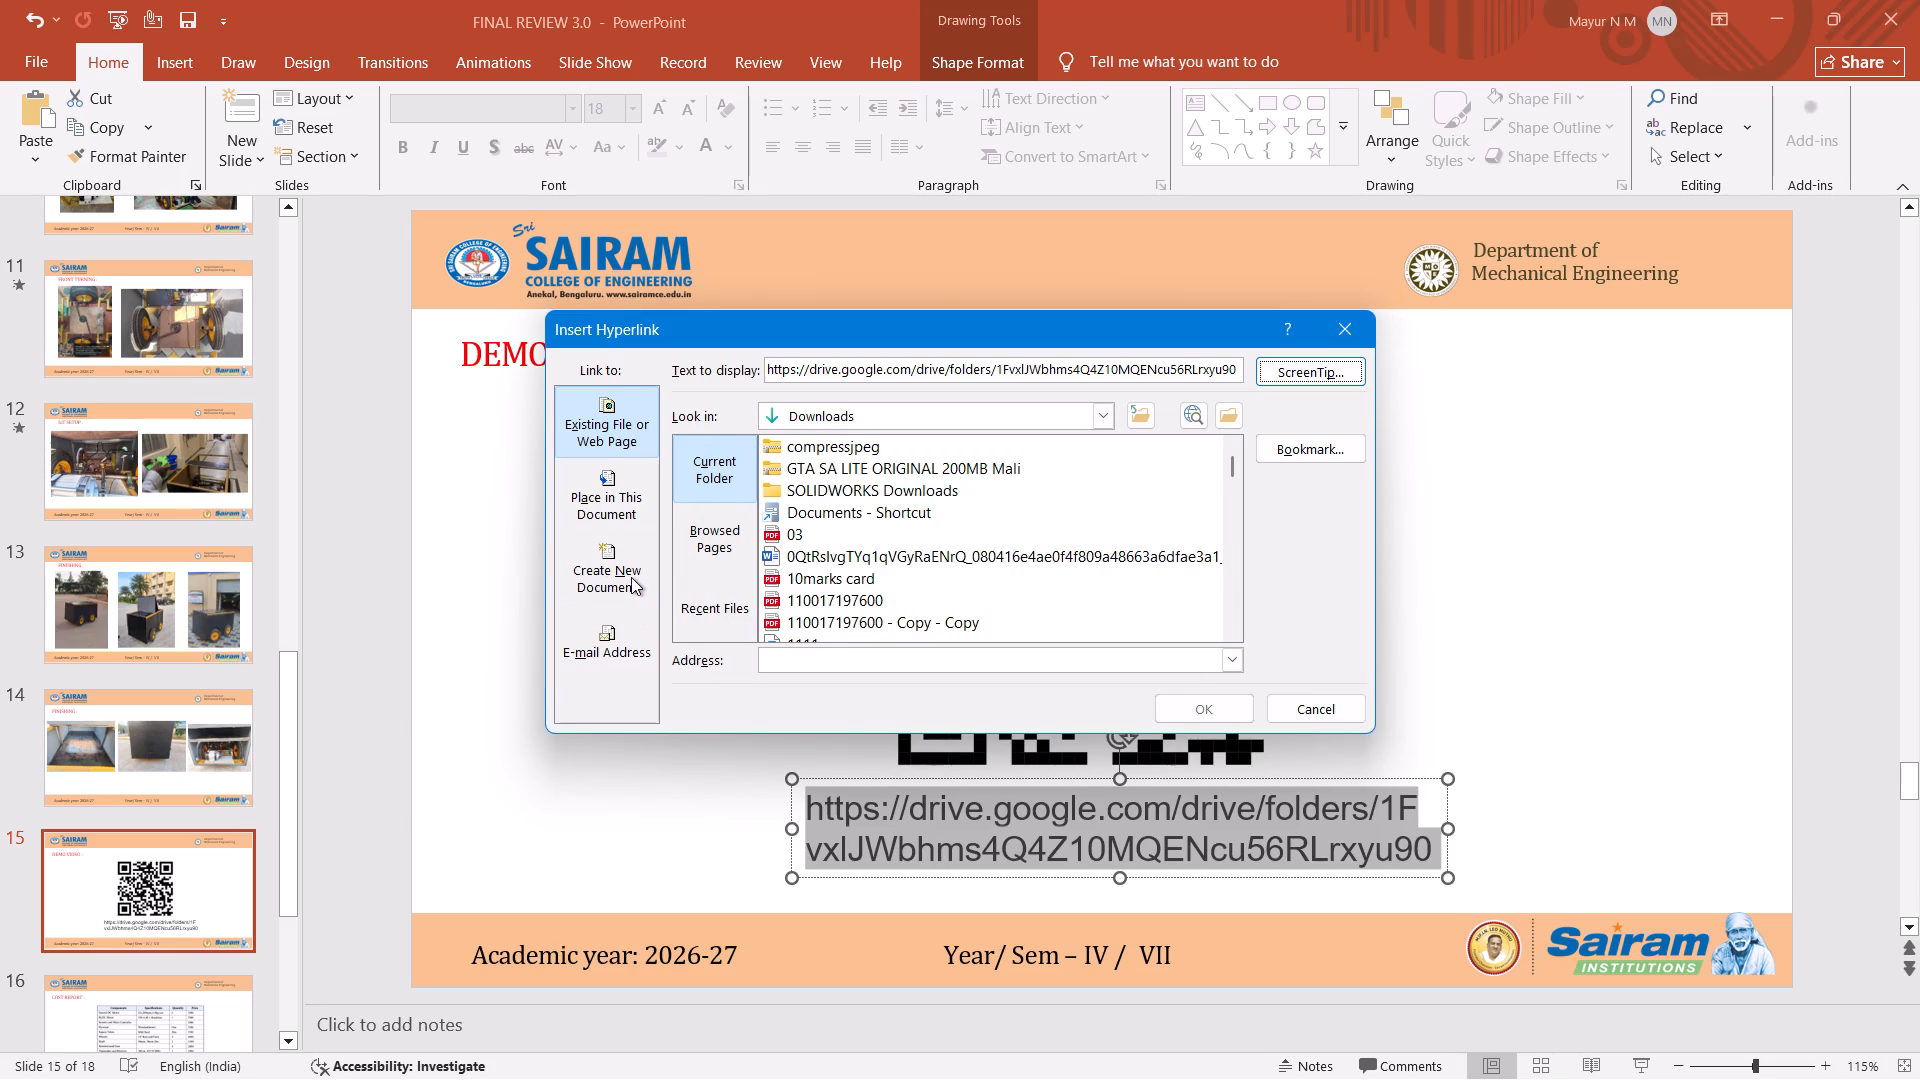
pyautogui.click(593, 555)
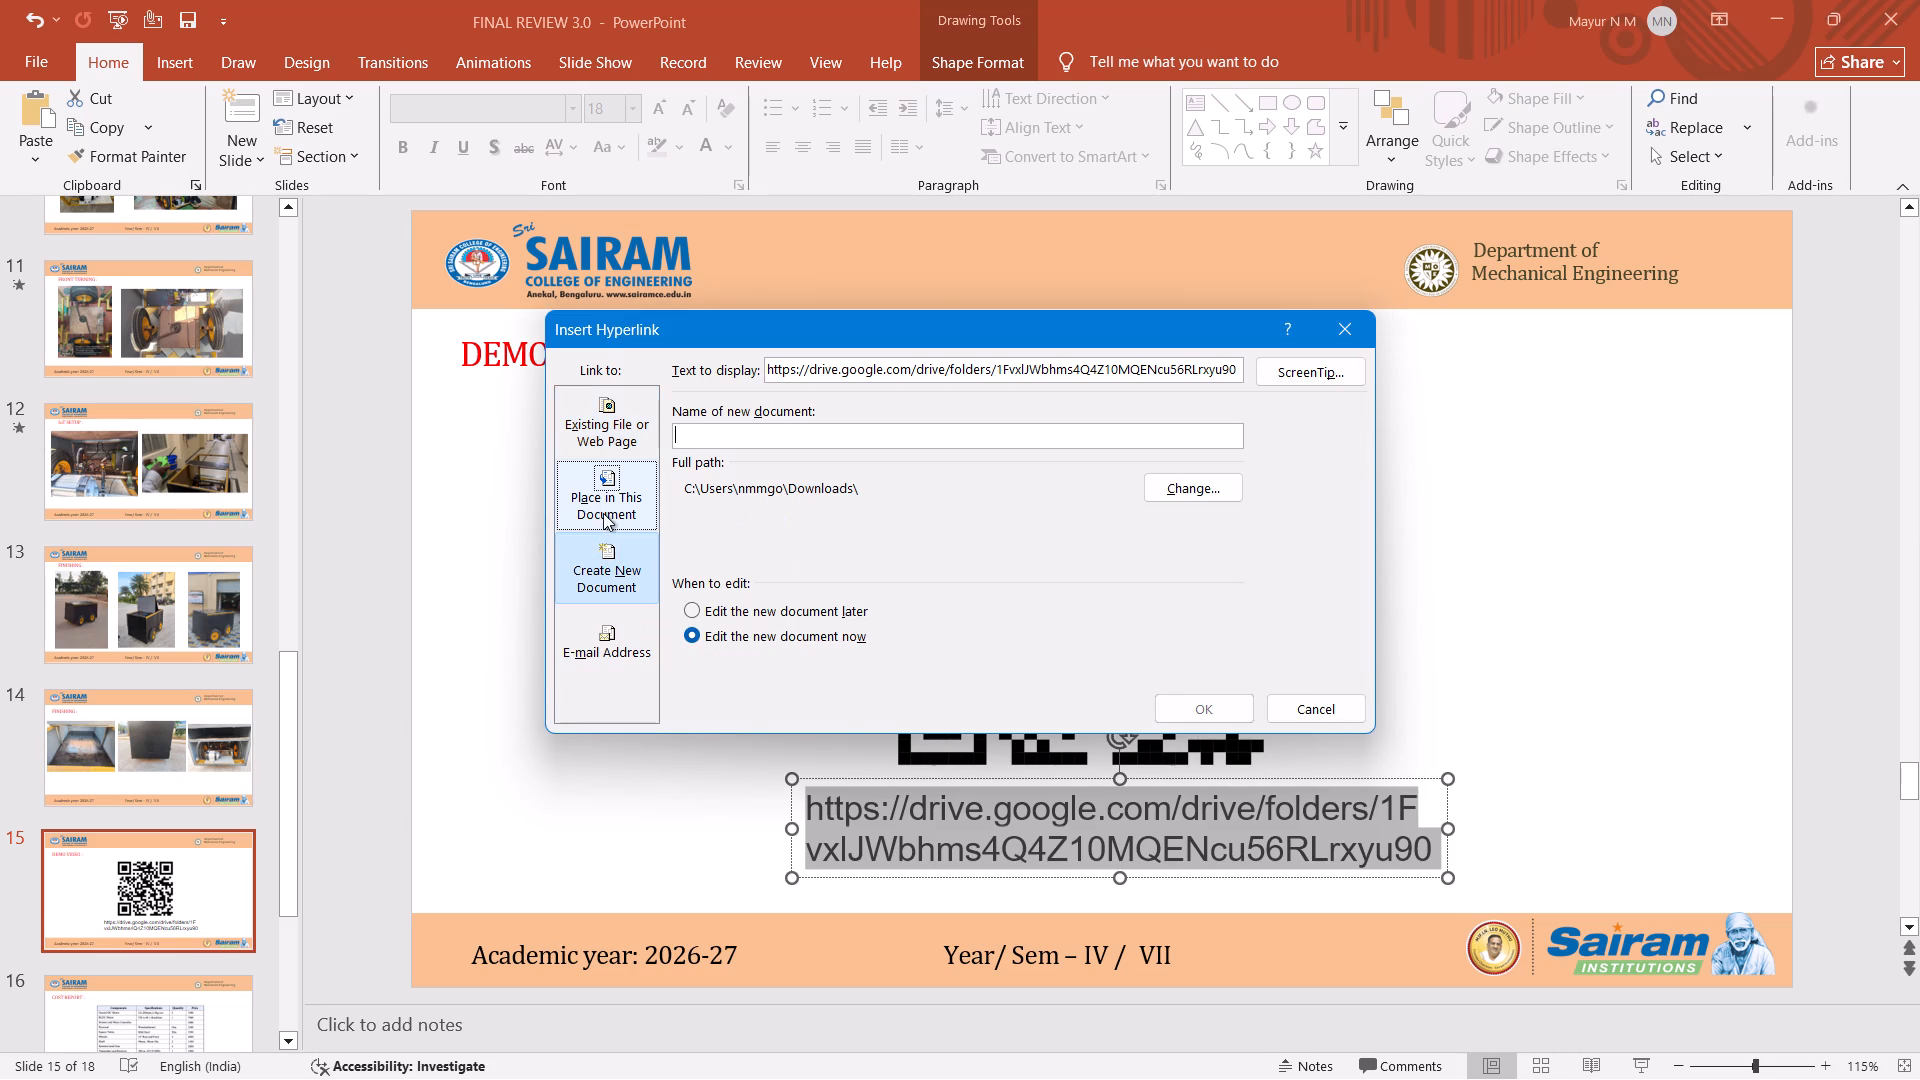
pyautogui.click(603, 513)
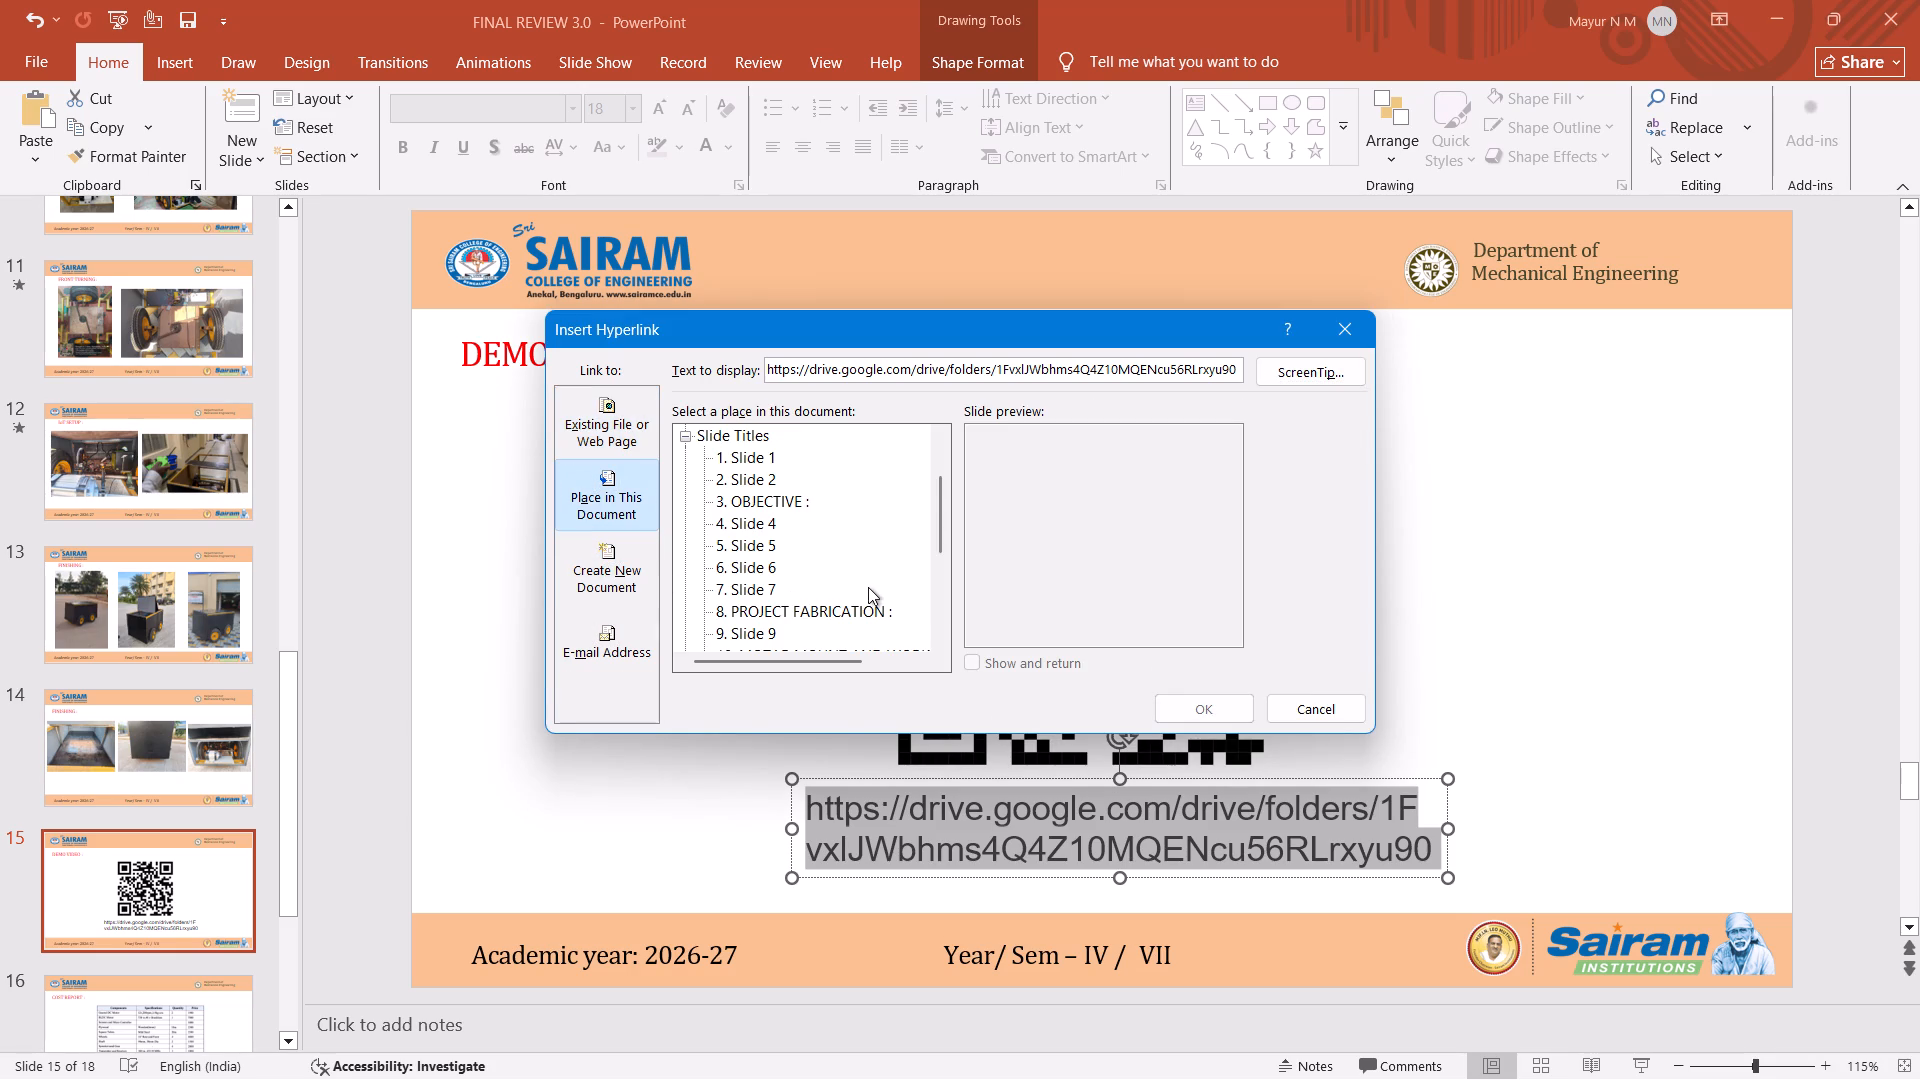
pyautogui.scroll(-7, 868, 586)
pyautogui.click(586, 624)
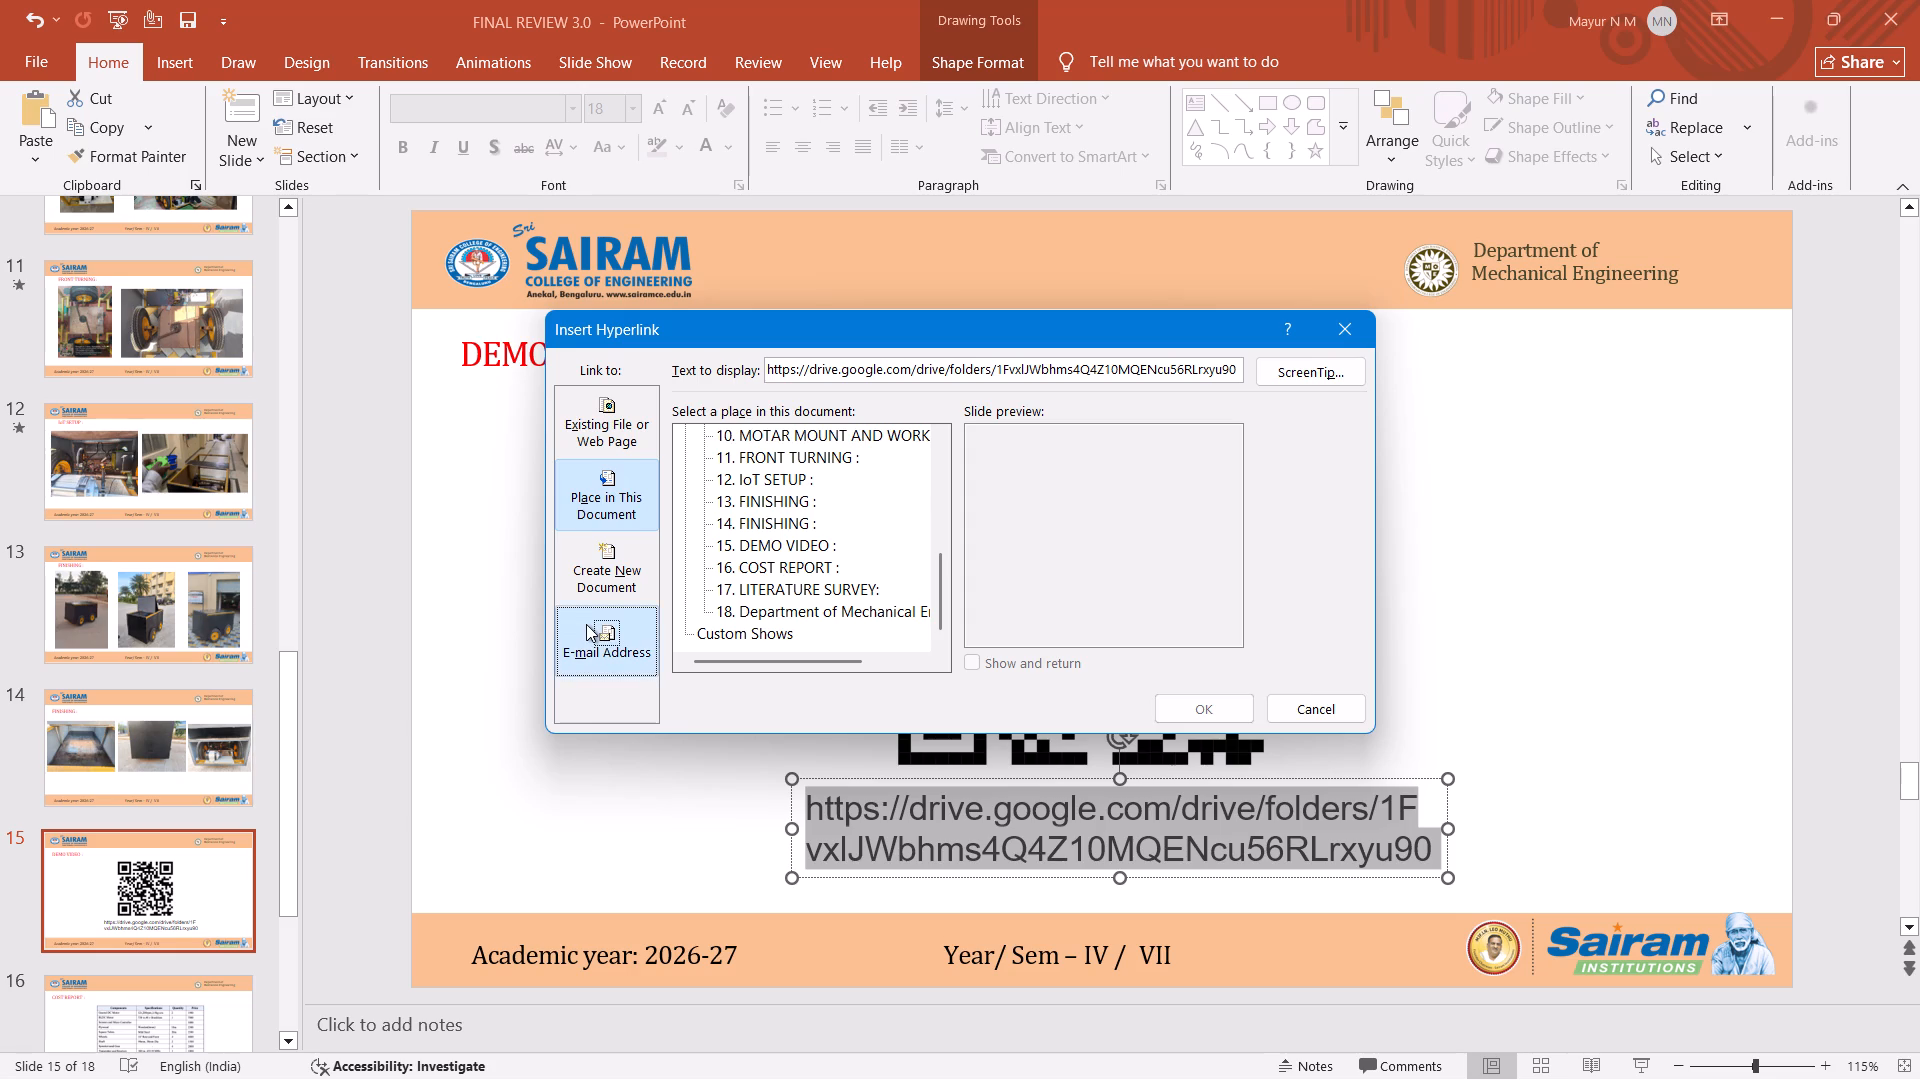
pyautogui.click(604, 598)
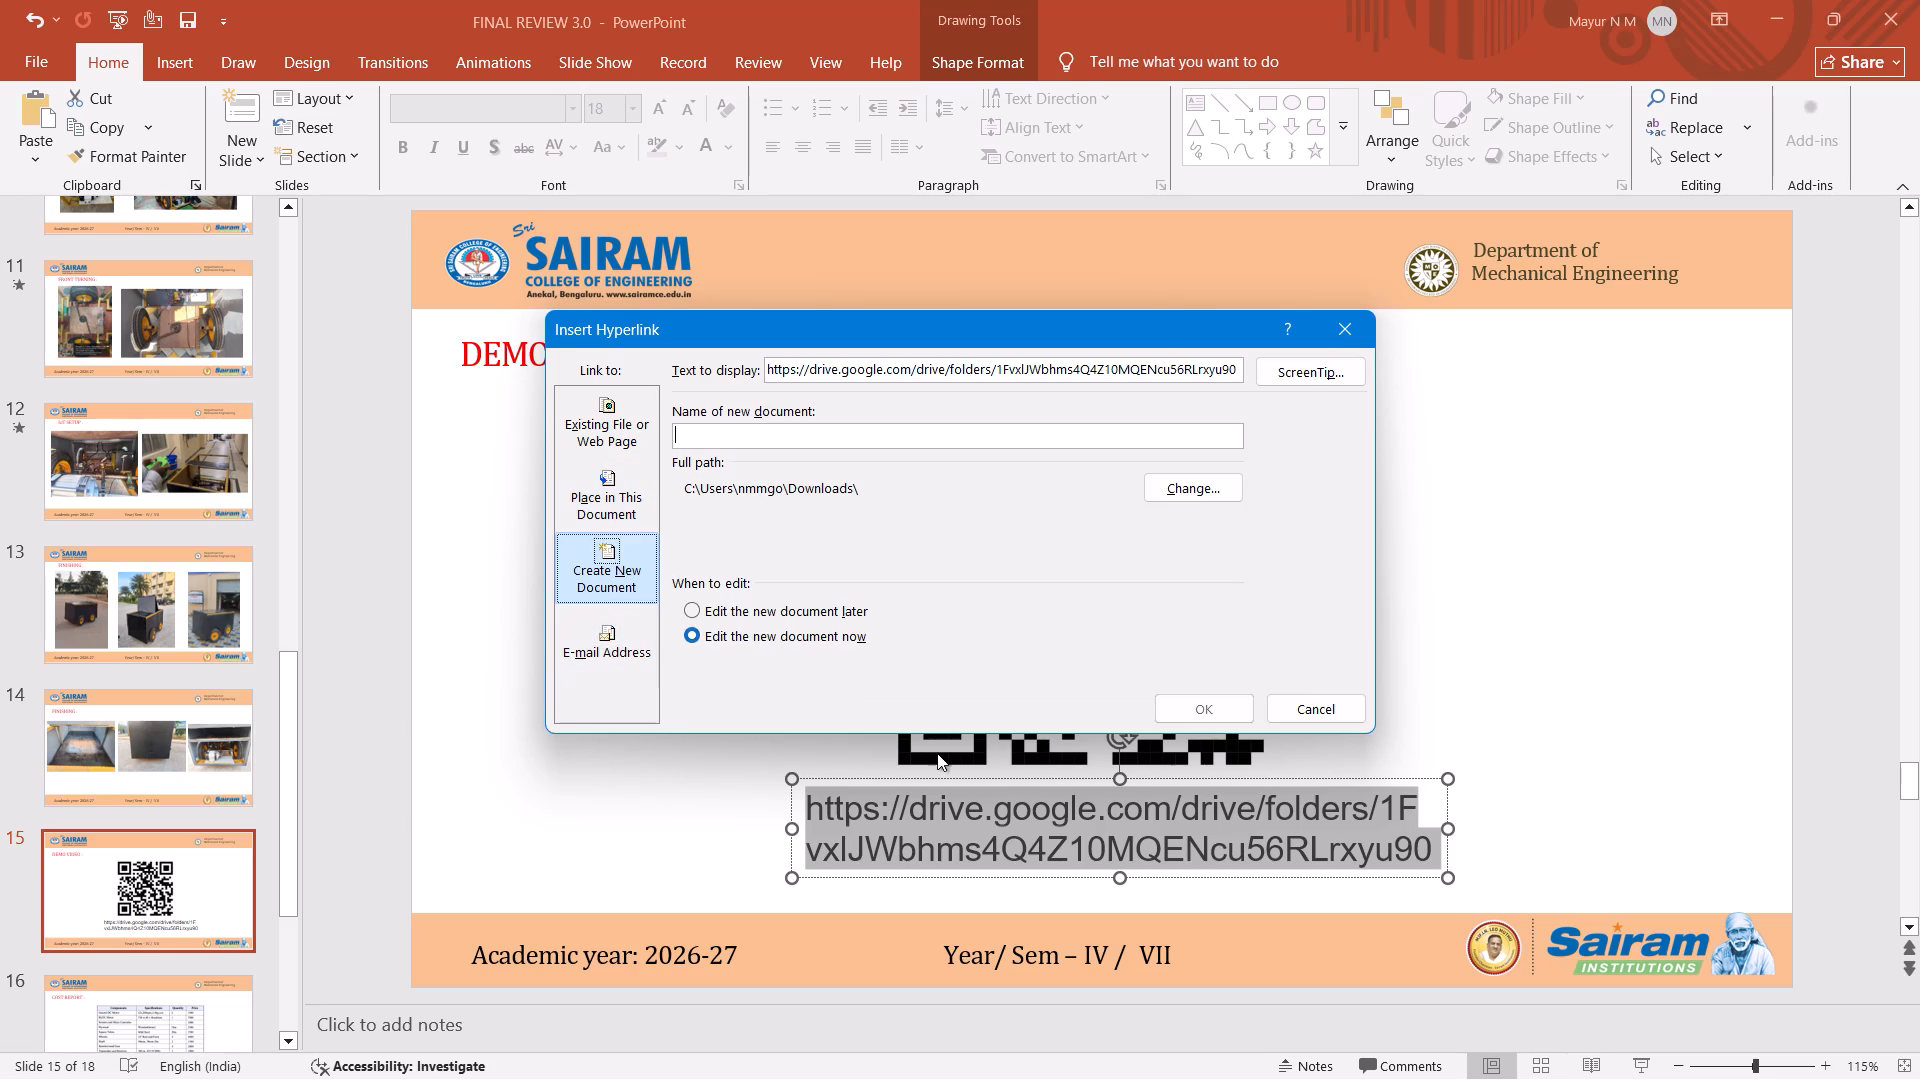
pyautogui.click(633, 448)
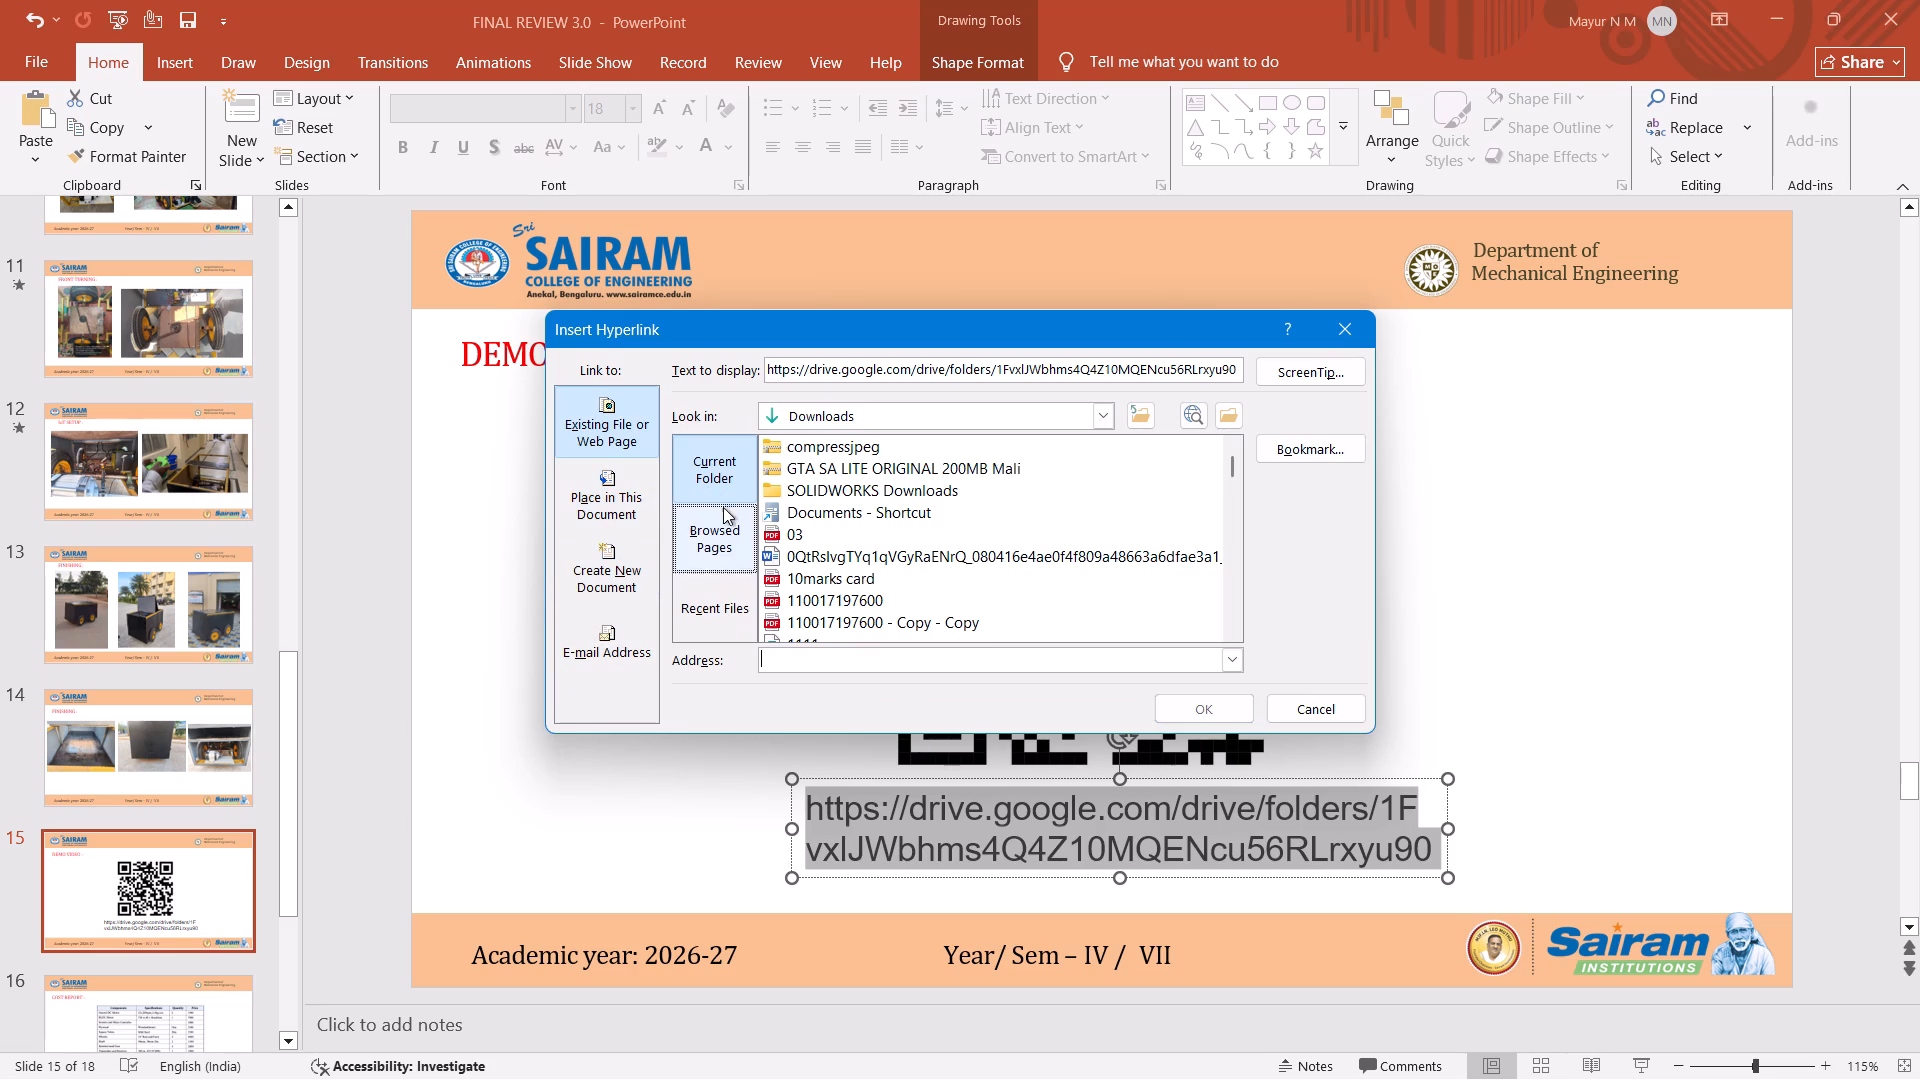
pyautogui.click(716, 540)
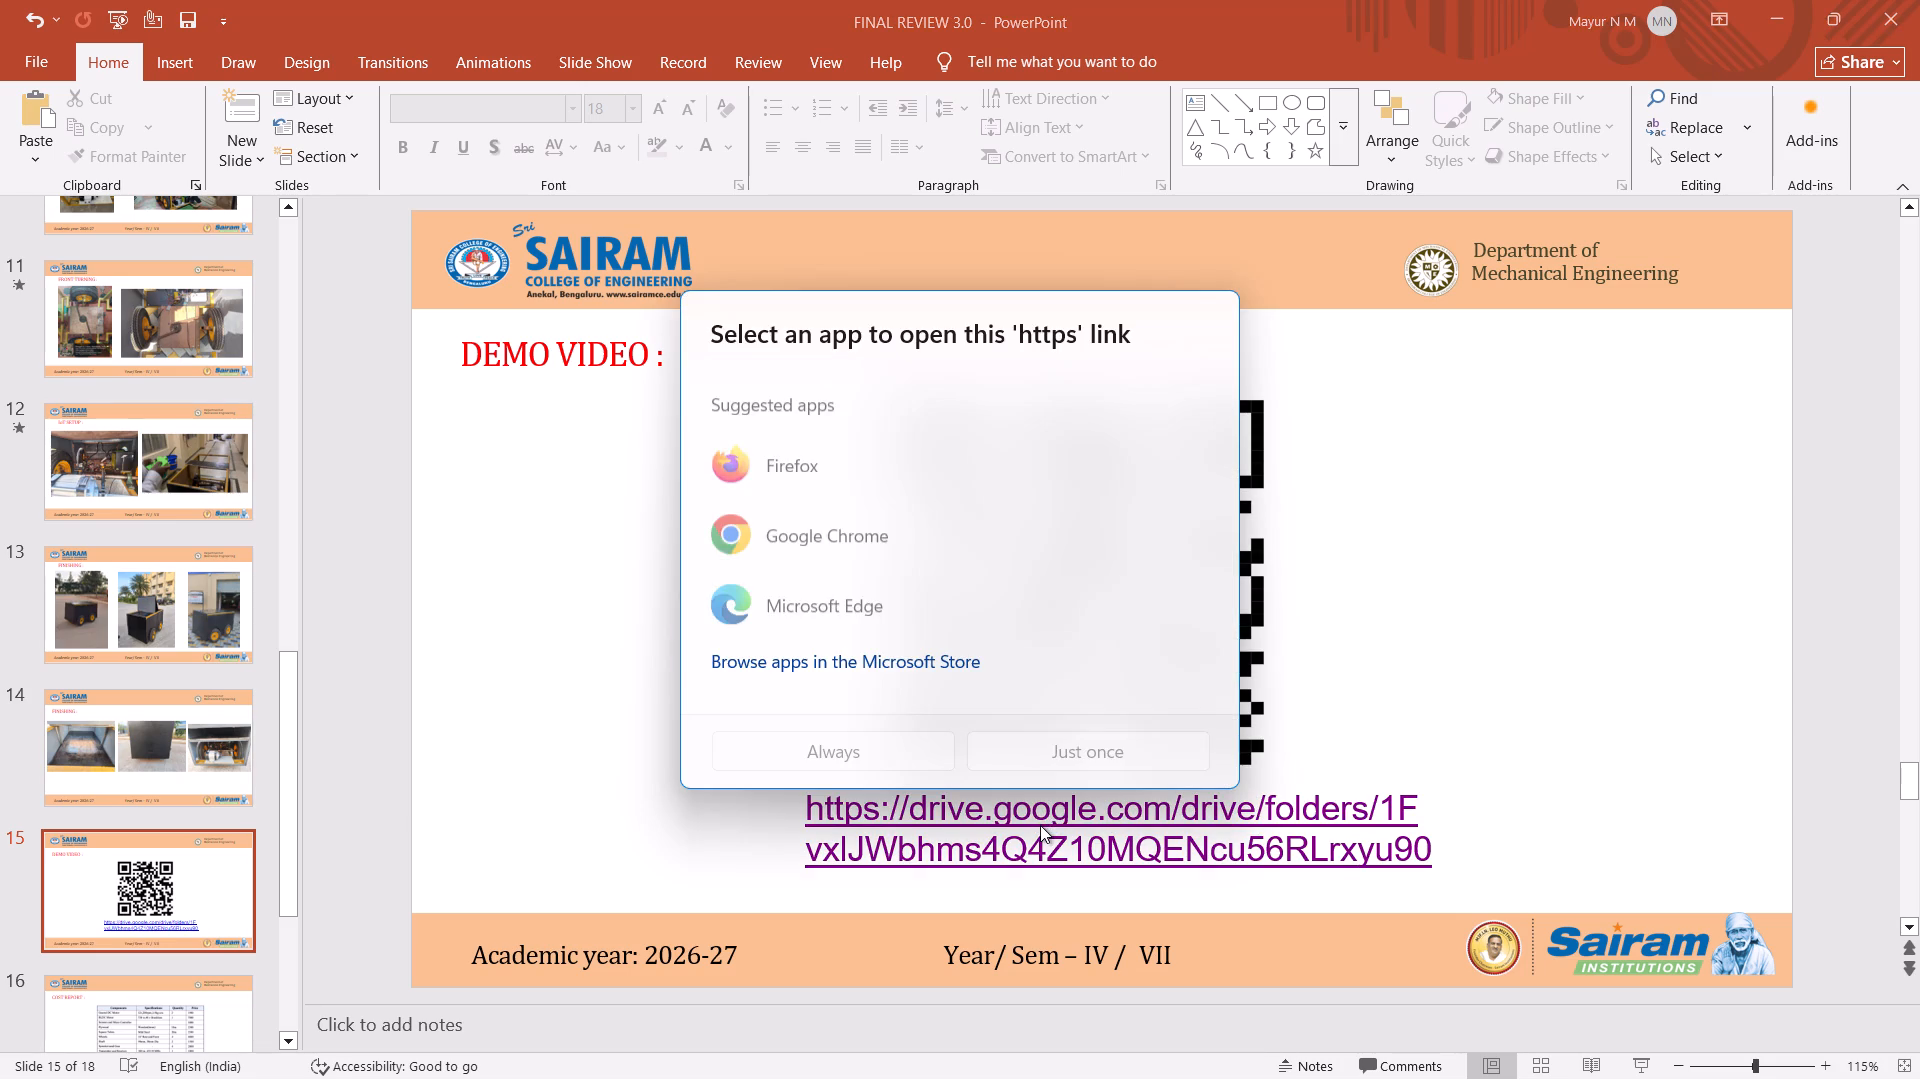
pyautogui.doubleClick(1053, 548)
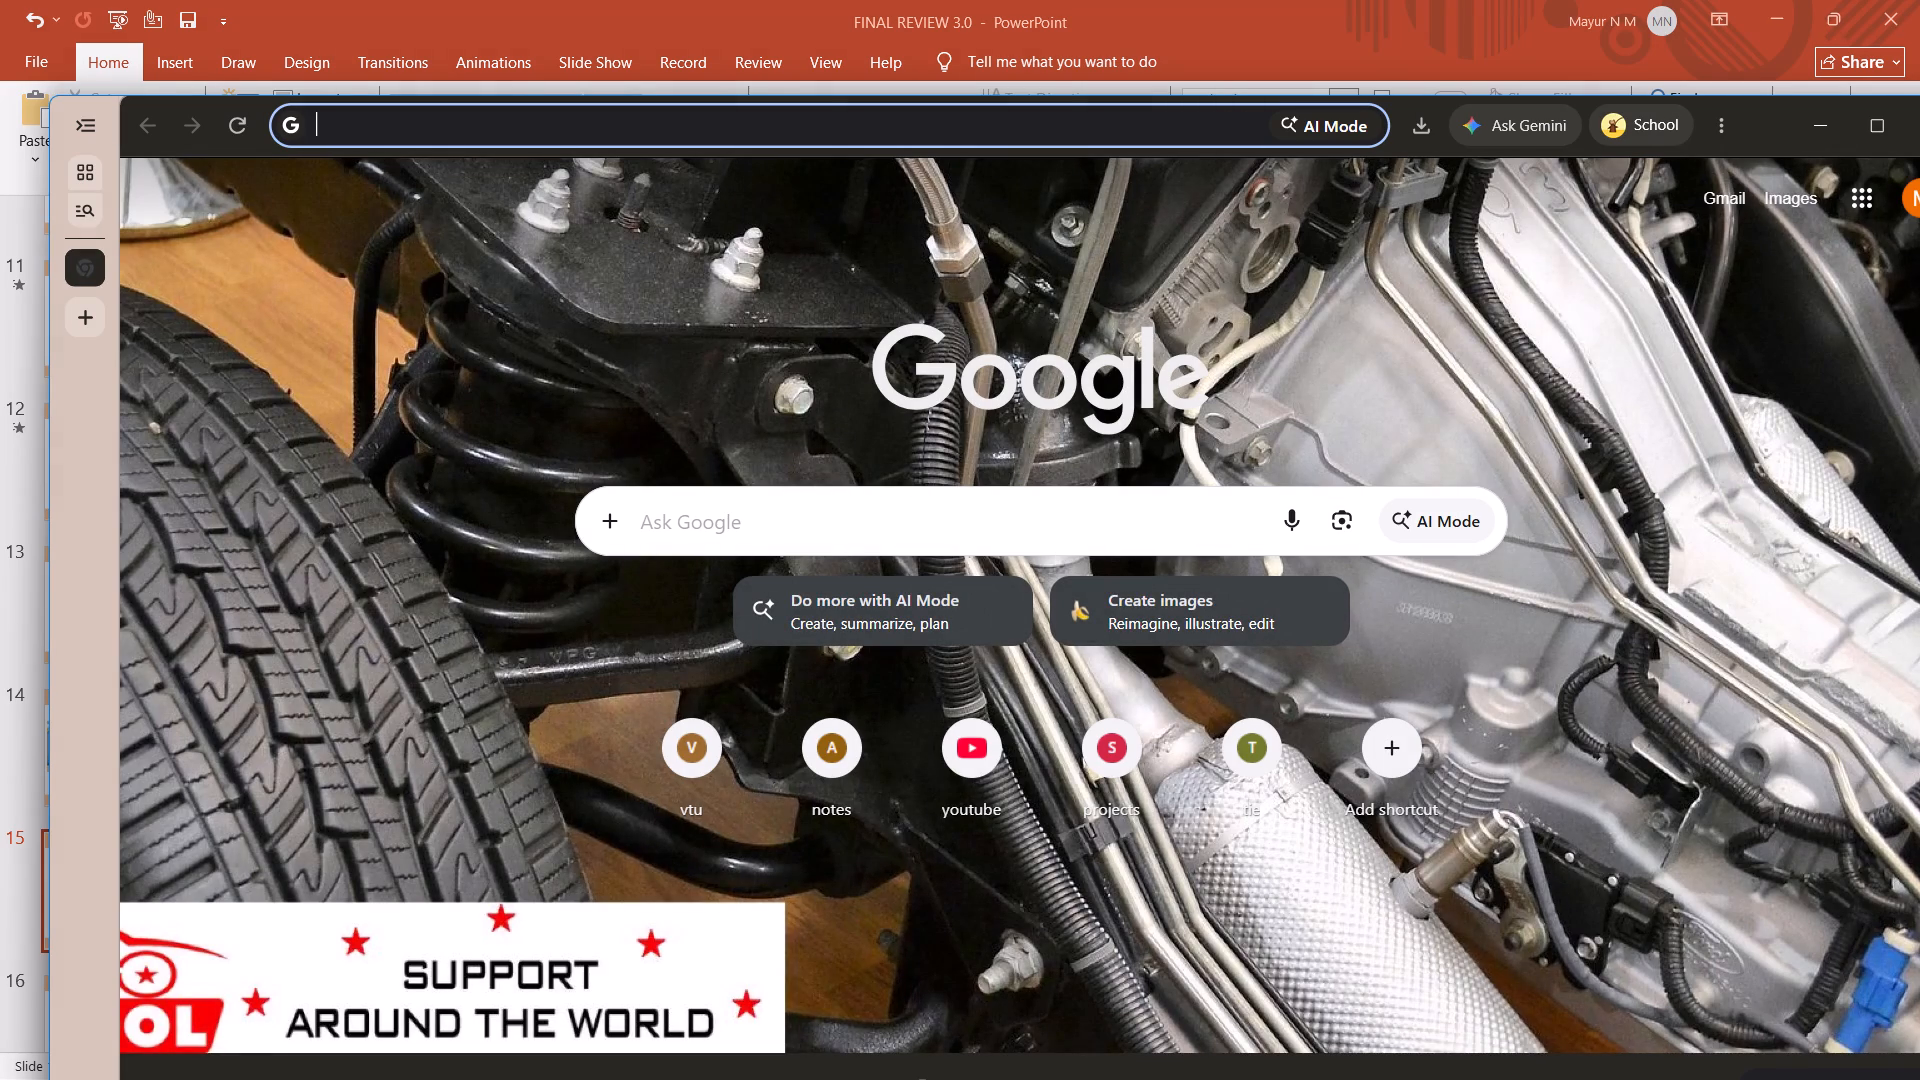
pyautogui.click(1919, 129)
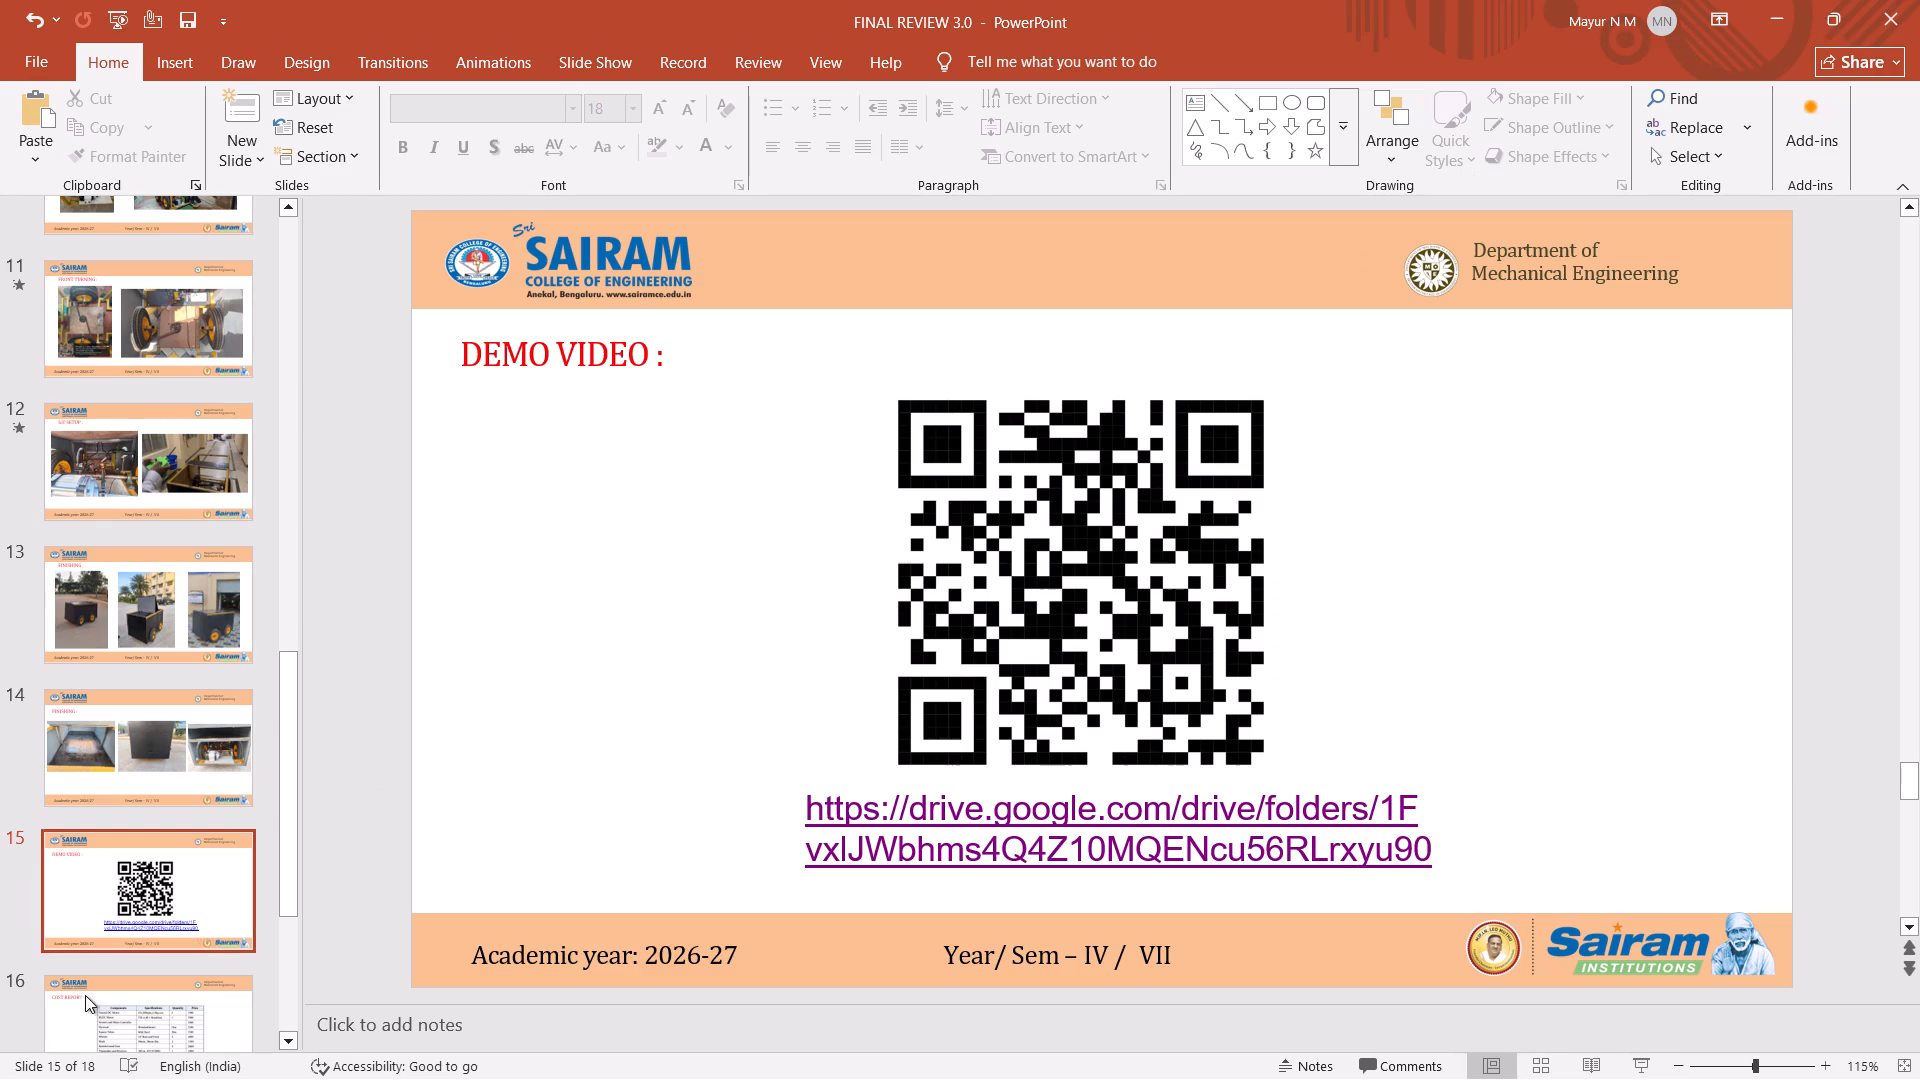
# Review the closing slides from COST REPORT through LITERATURE SURVEY to THANK YOU, and return to the start of the slide list.
pyautogui.click(104, 1029)
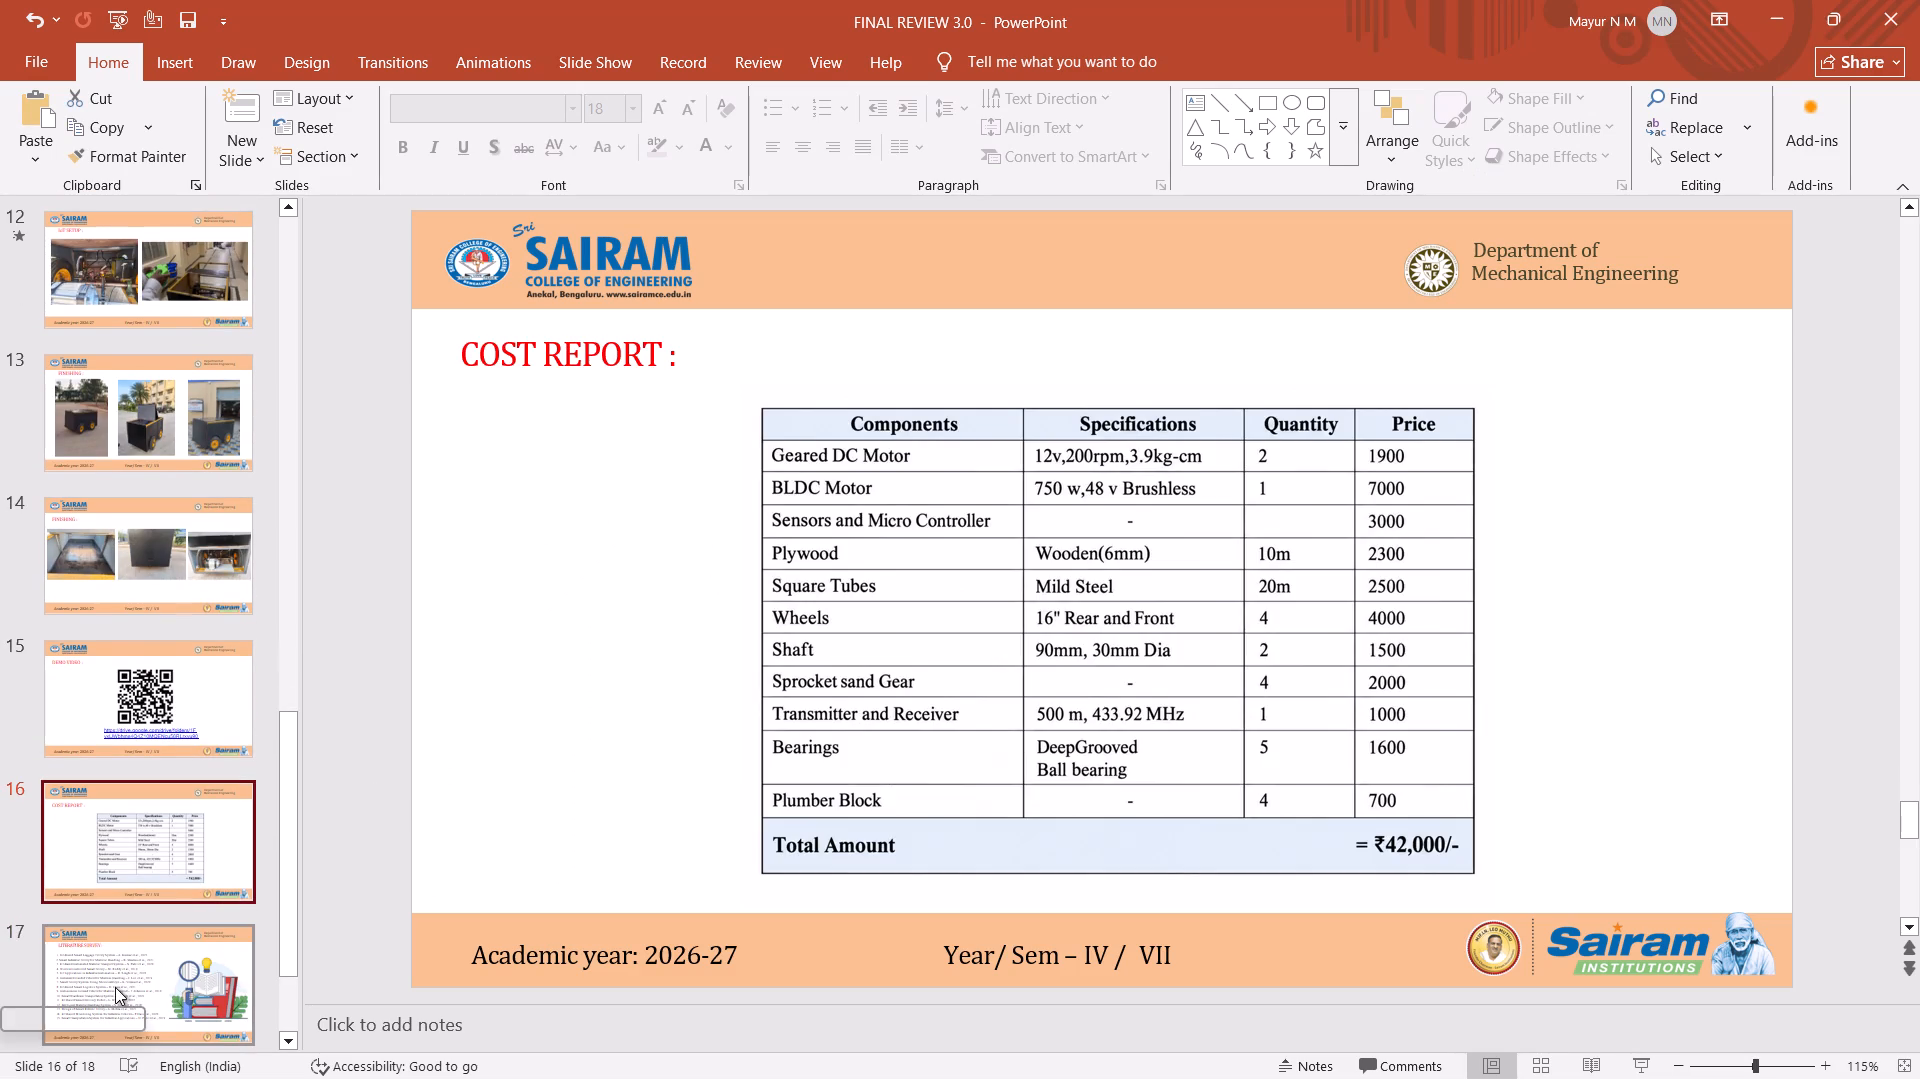
pyautogui.click(115, 987)
pyautogui.scroll(-5, 115, 987)
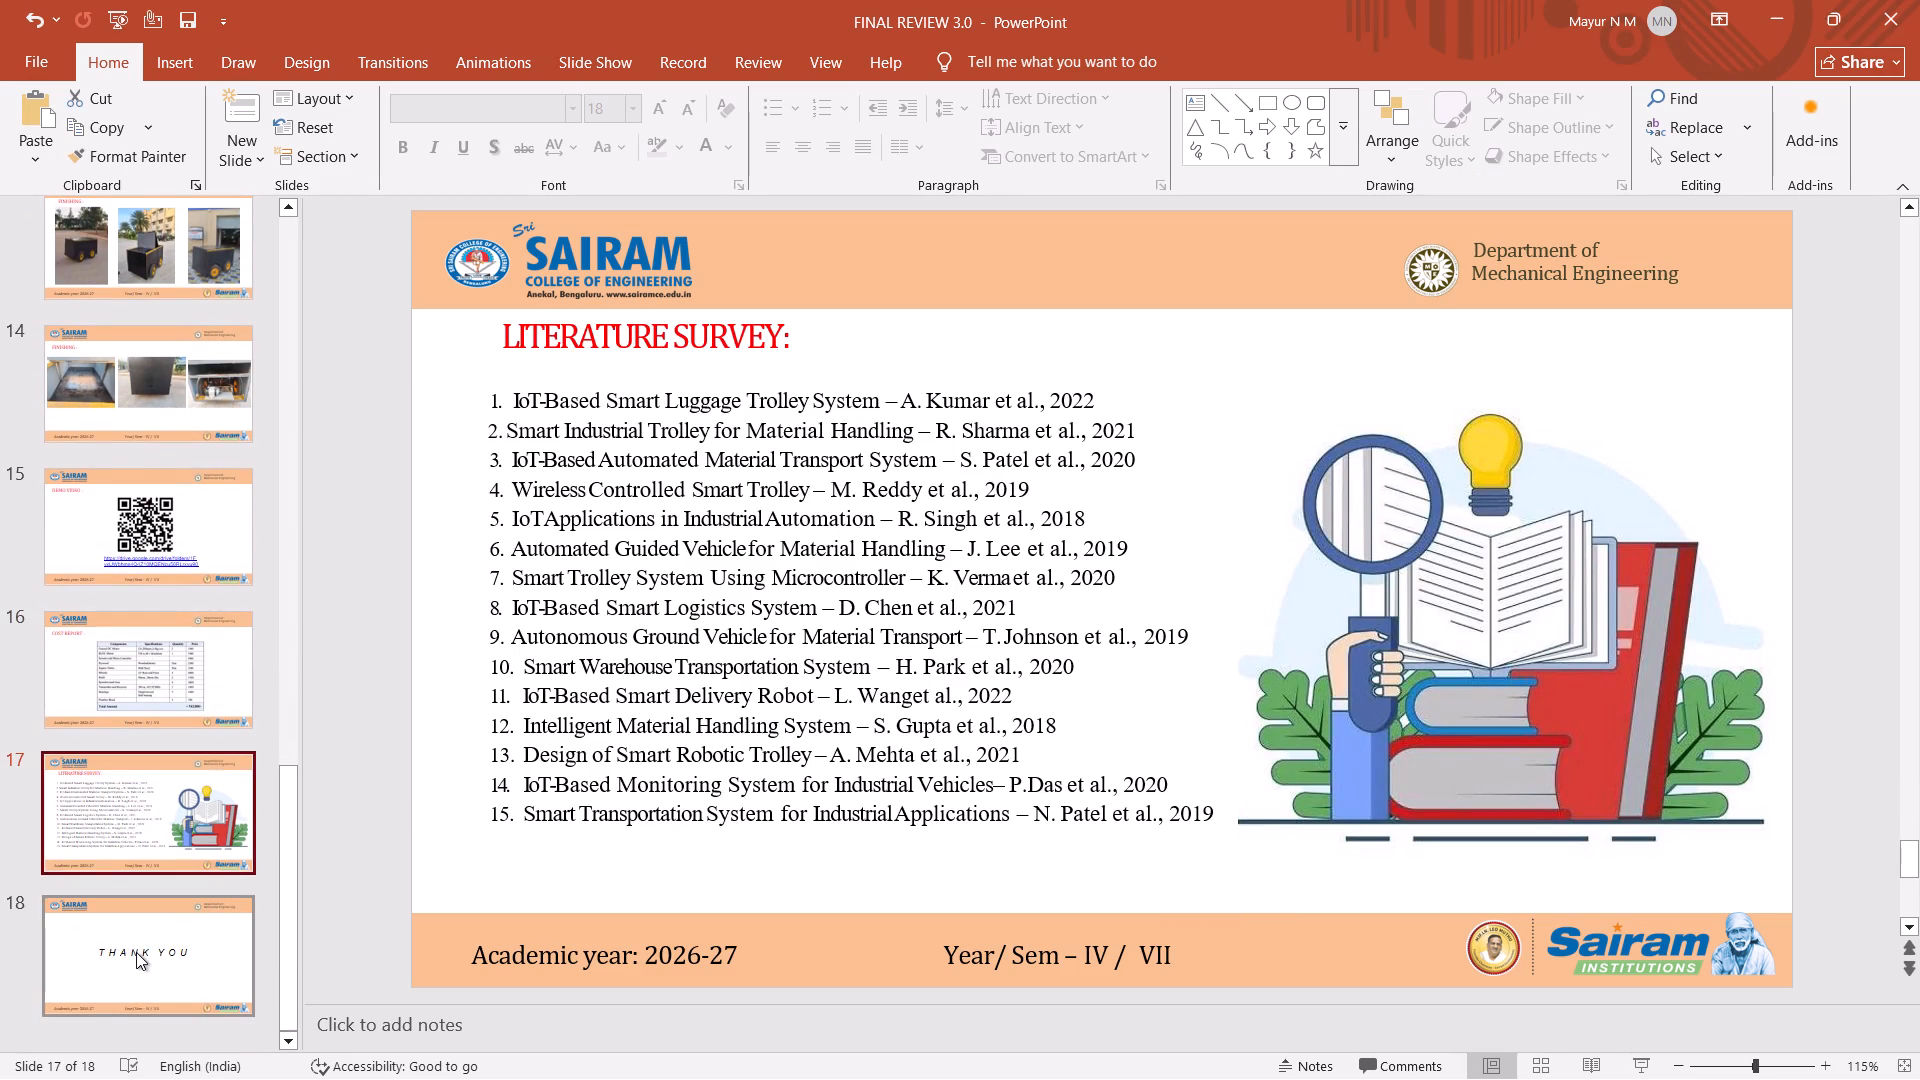
pyautogui.click(136, 952)
pyautogui.scroll(13, 168, 560)
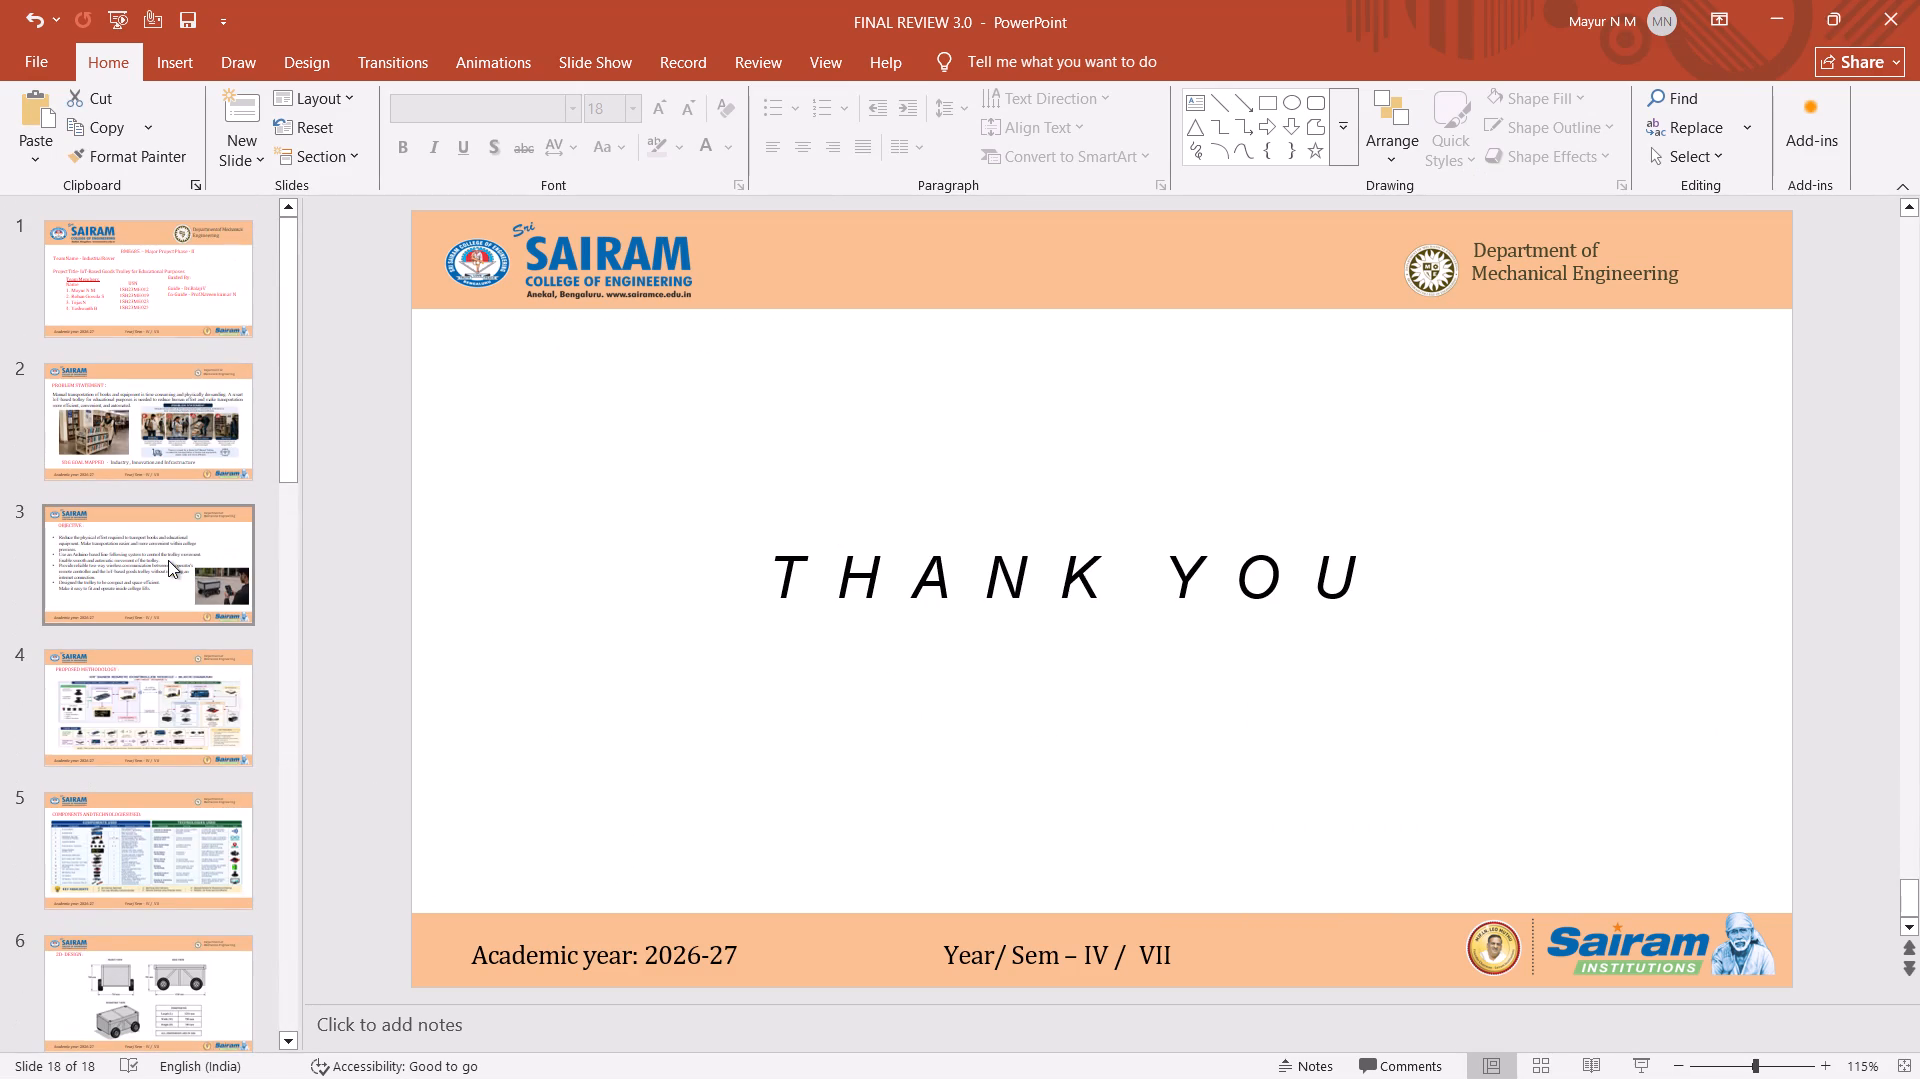
# Save a copy of the presentation in the Documents folder under the file name "ppt vemana".
pyautogui.click(29, 46)
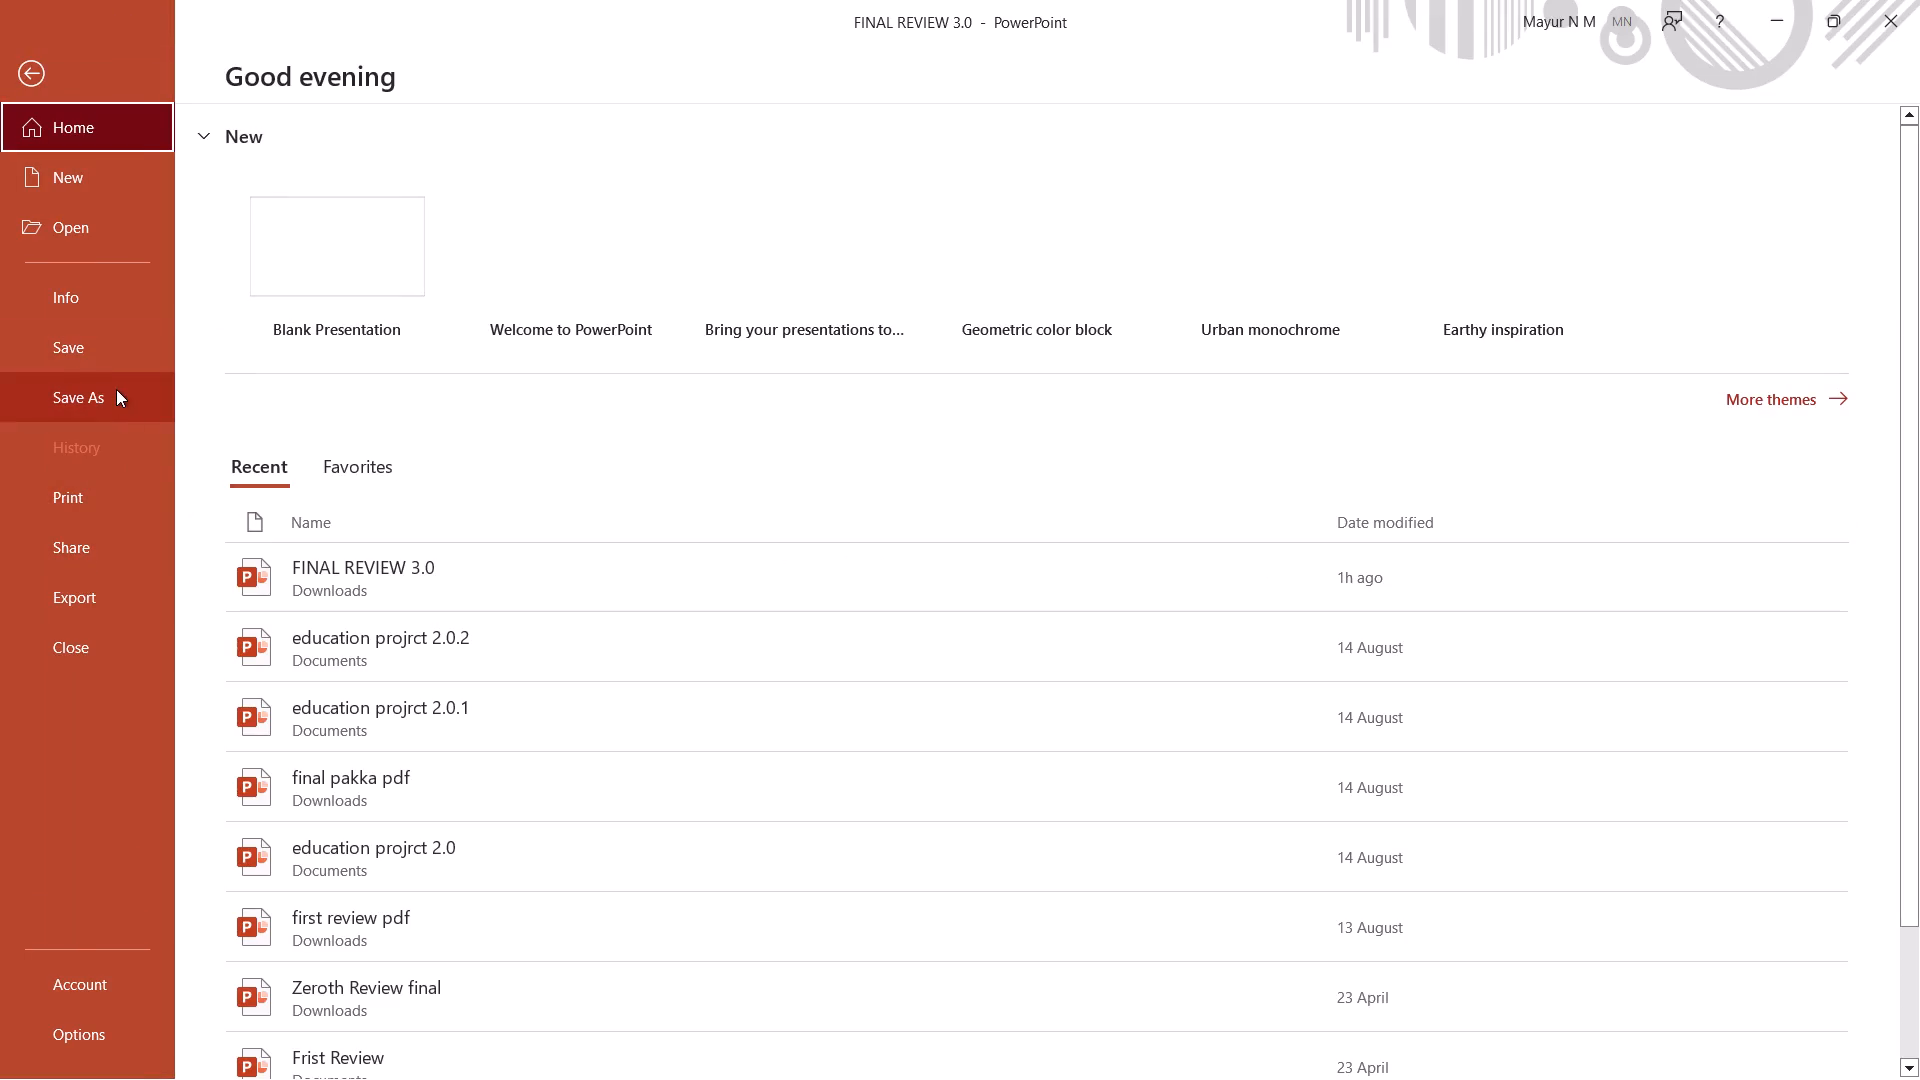
pyautogui.click(116, 401)
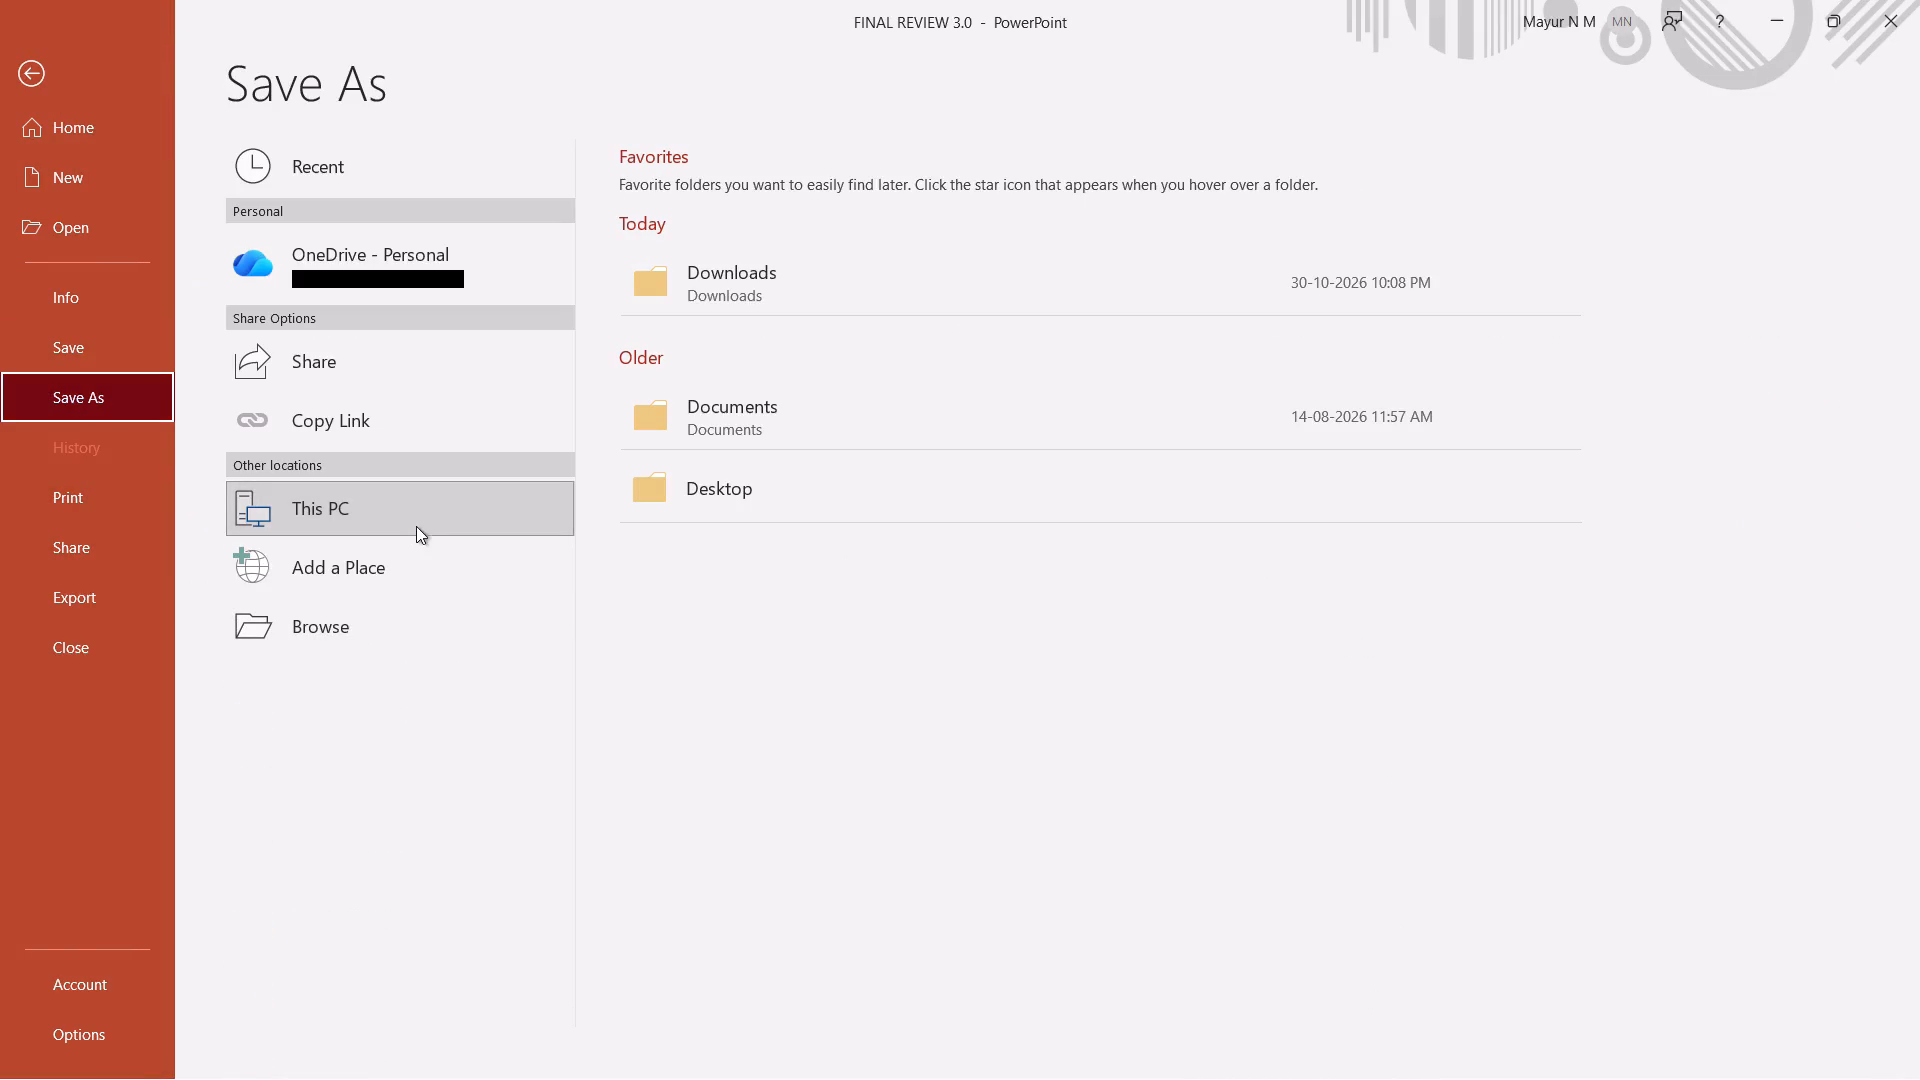
pyautogui.doubleClick(422, 520)
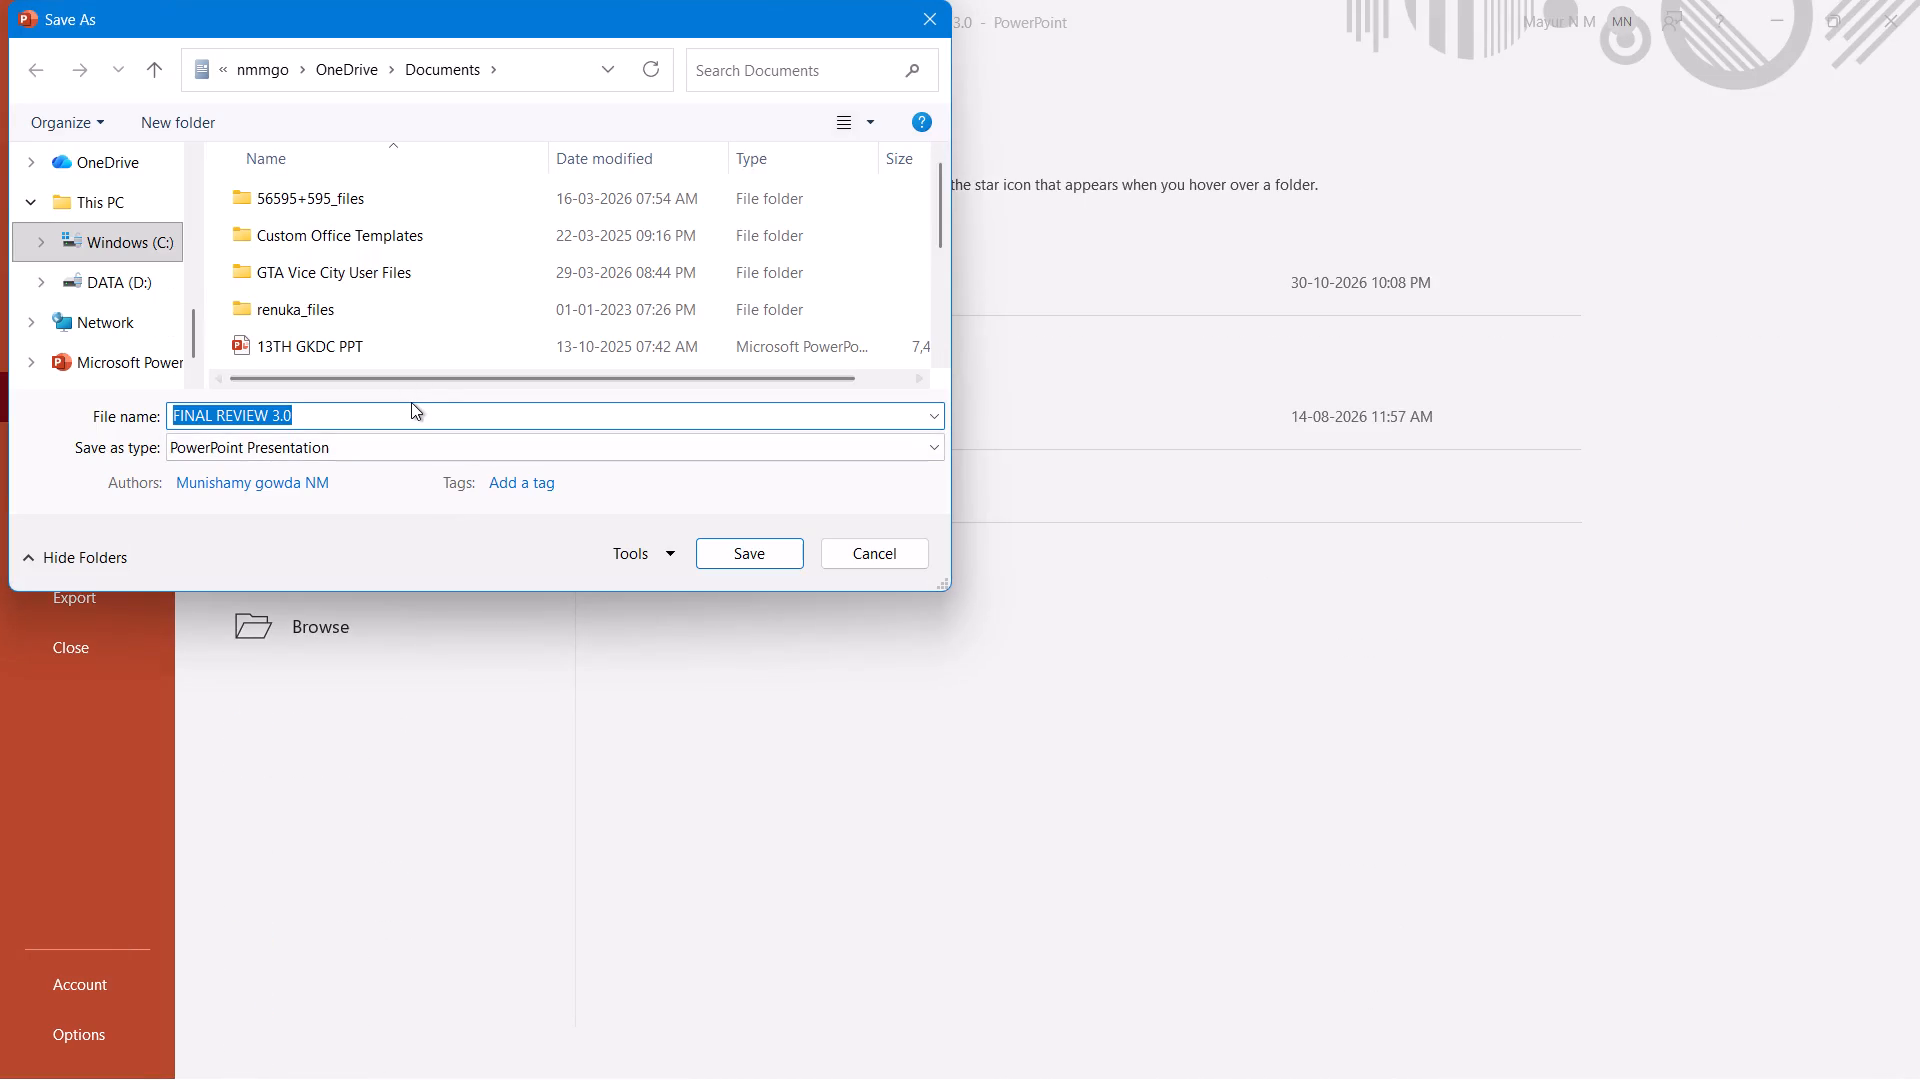
pyautogui.press('BackSpace')
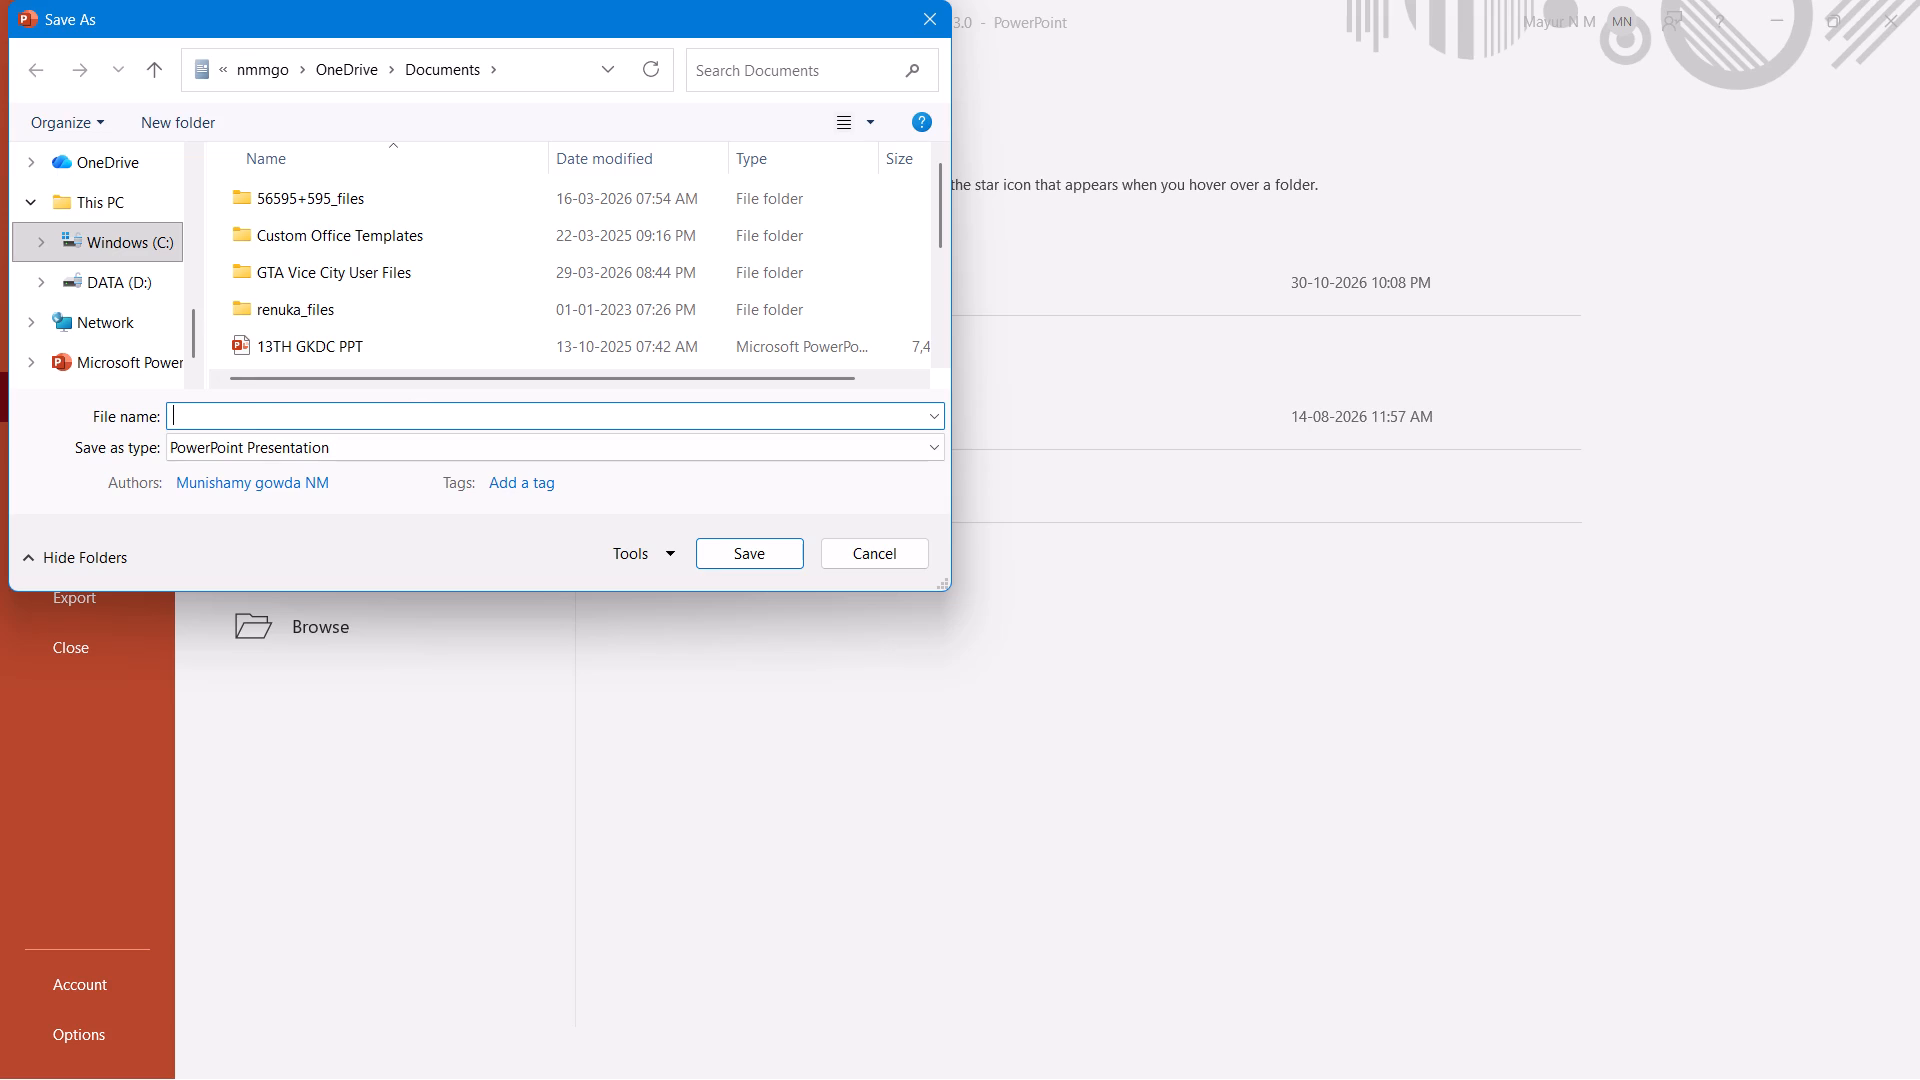
pyautogui.write('ge')
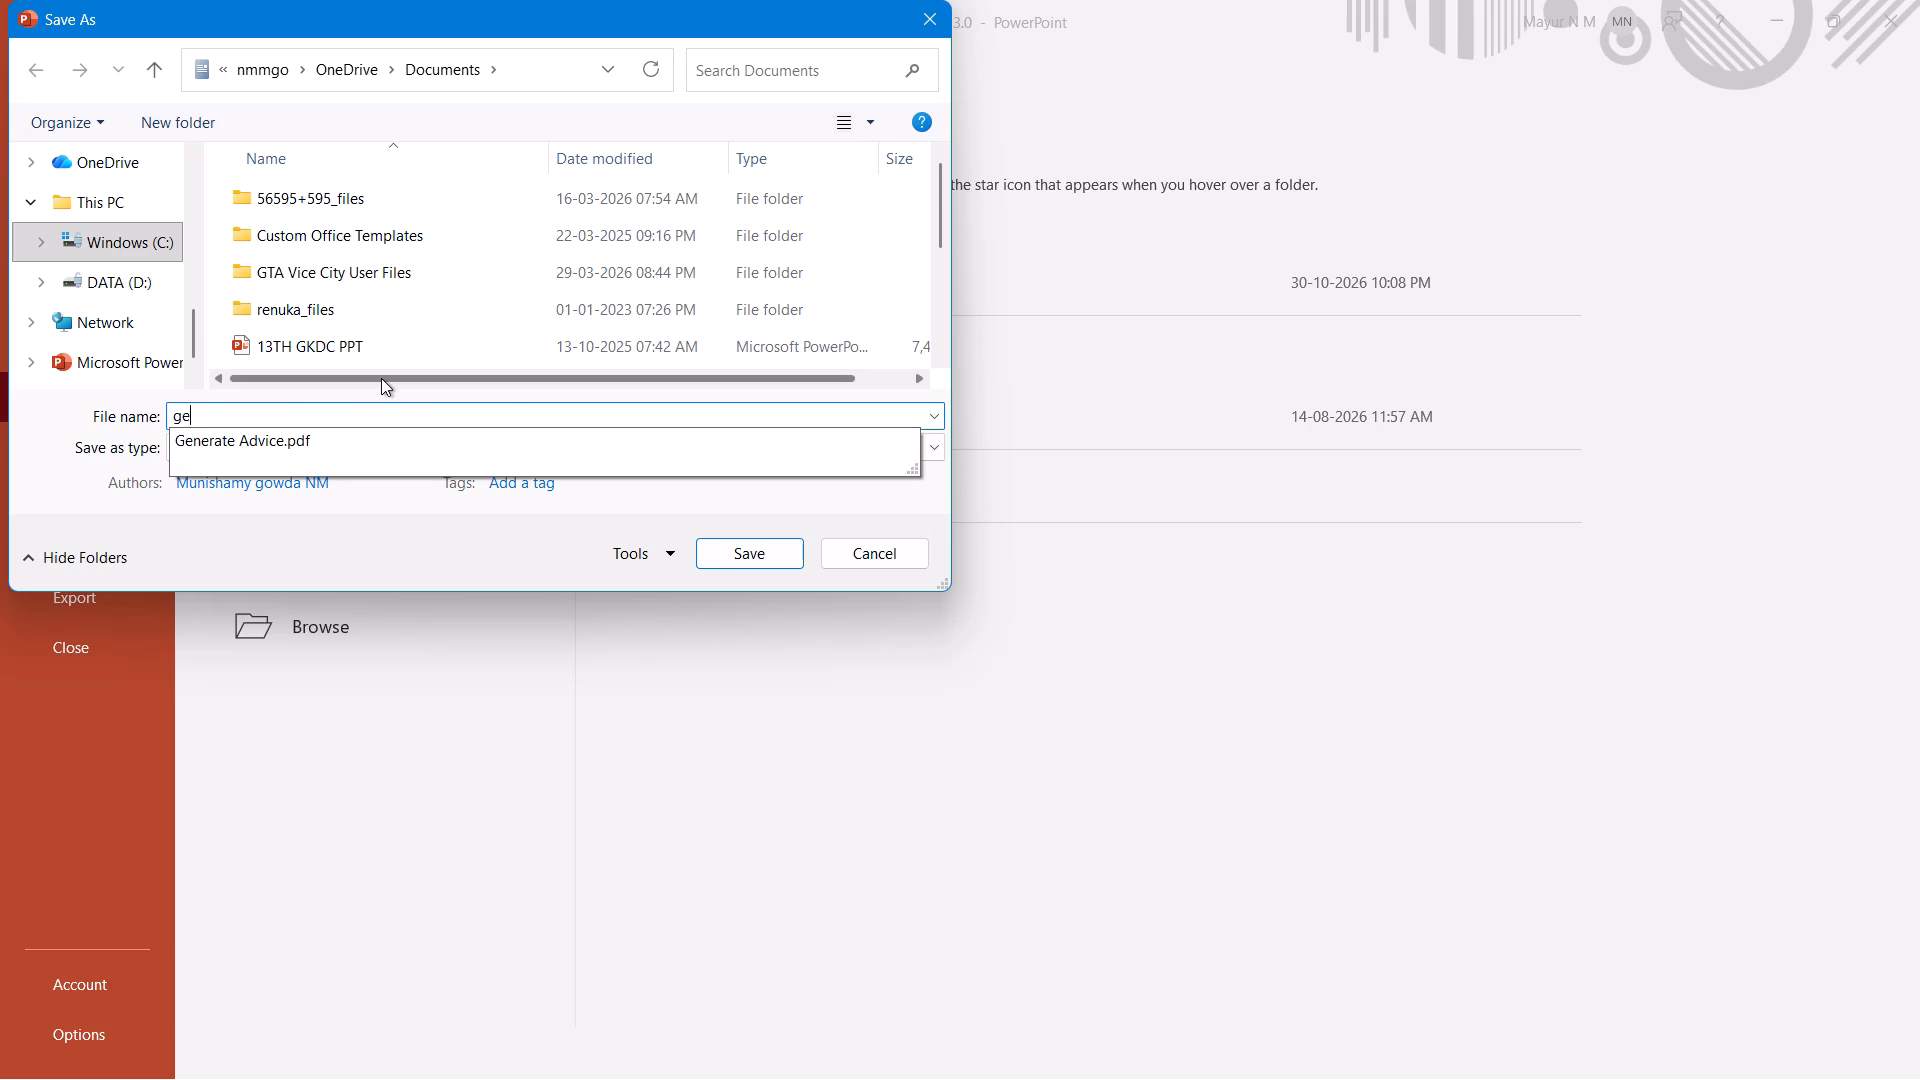